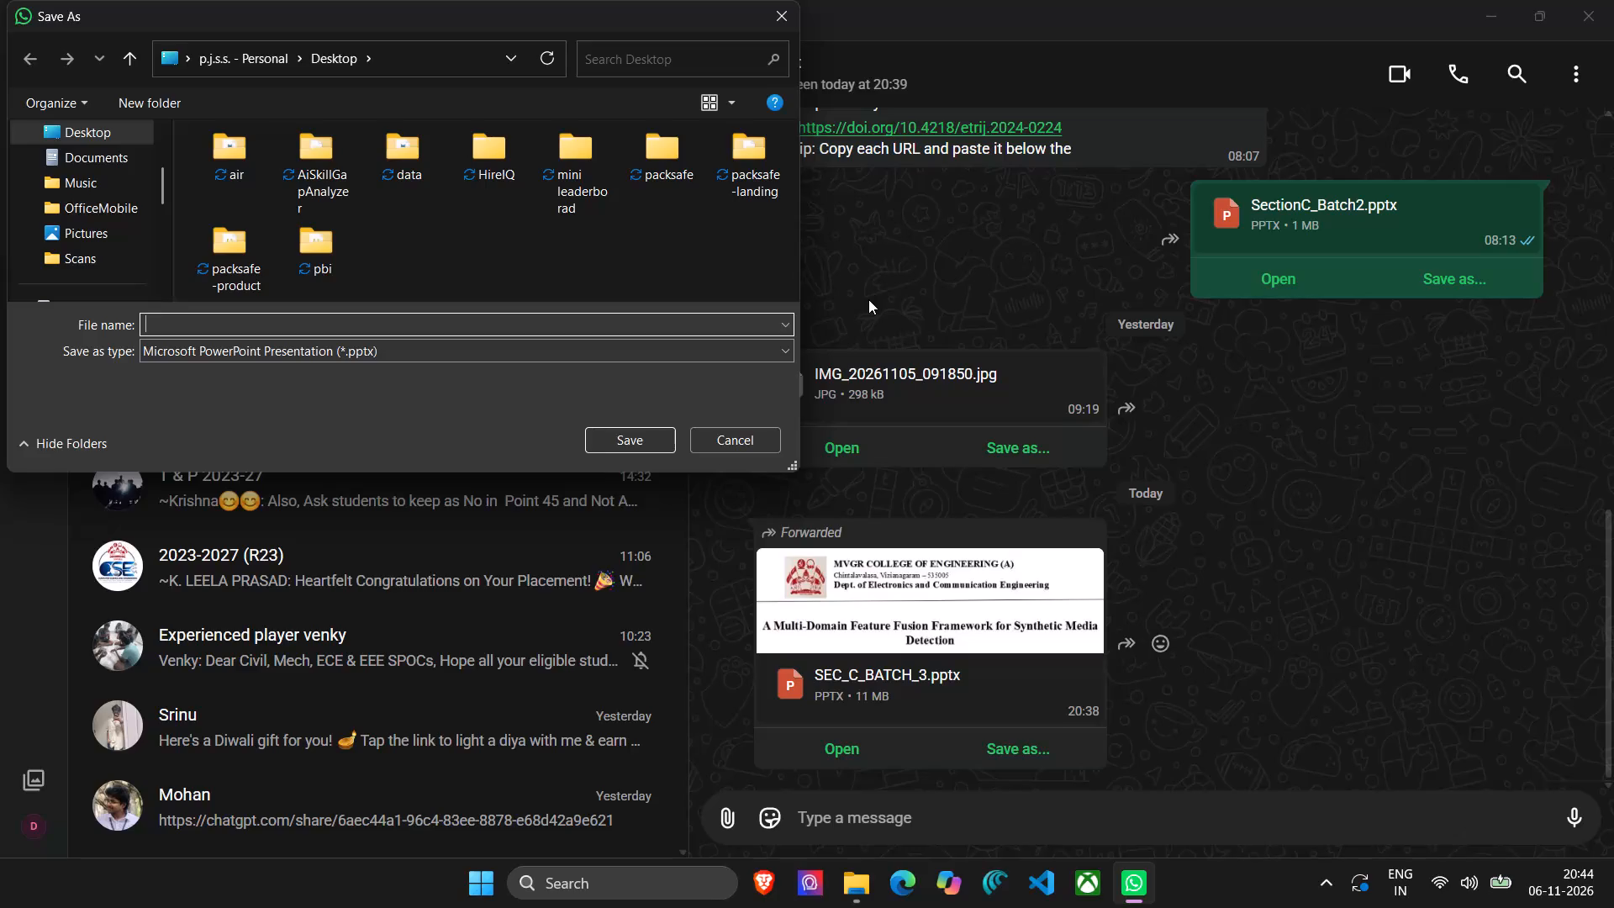
Save the received SEC_C_BATCH_3.pptx presentation under the file name RD1-ppt in the Documents folder.
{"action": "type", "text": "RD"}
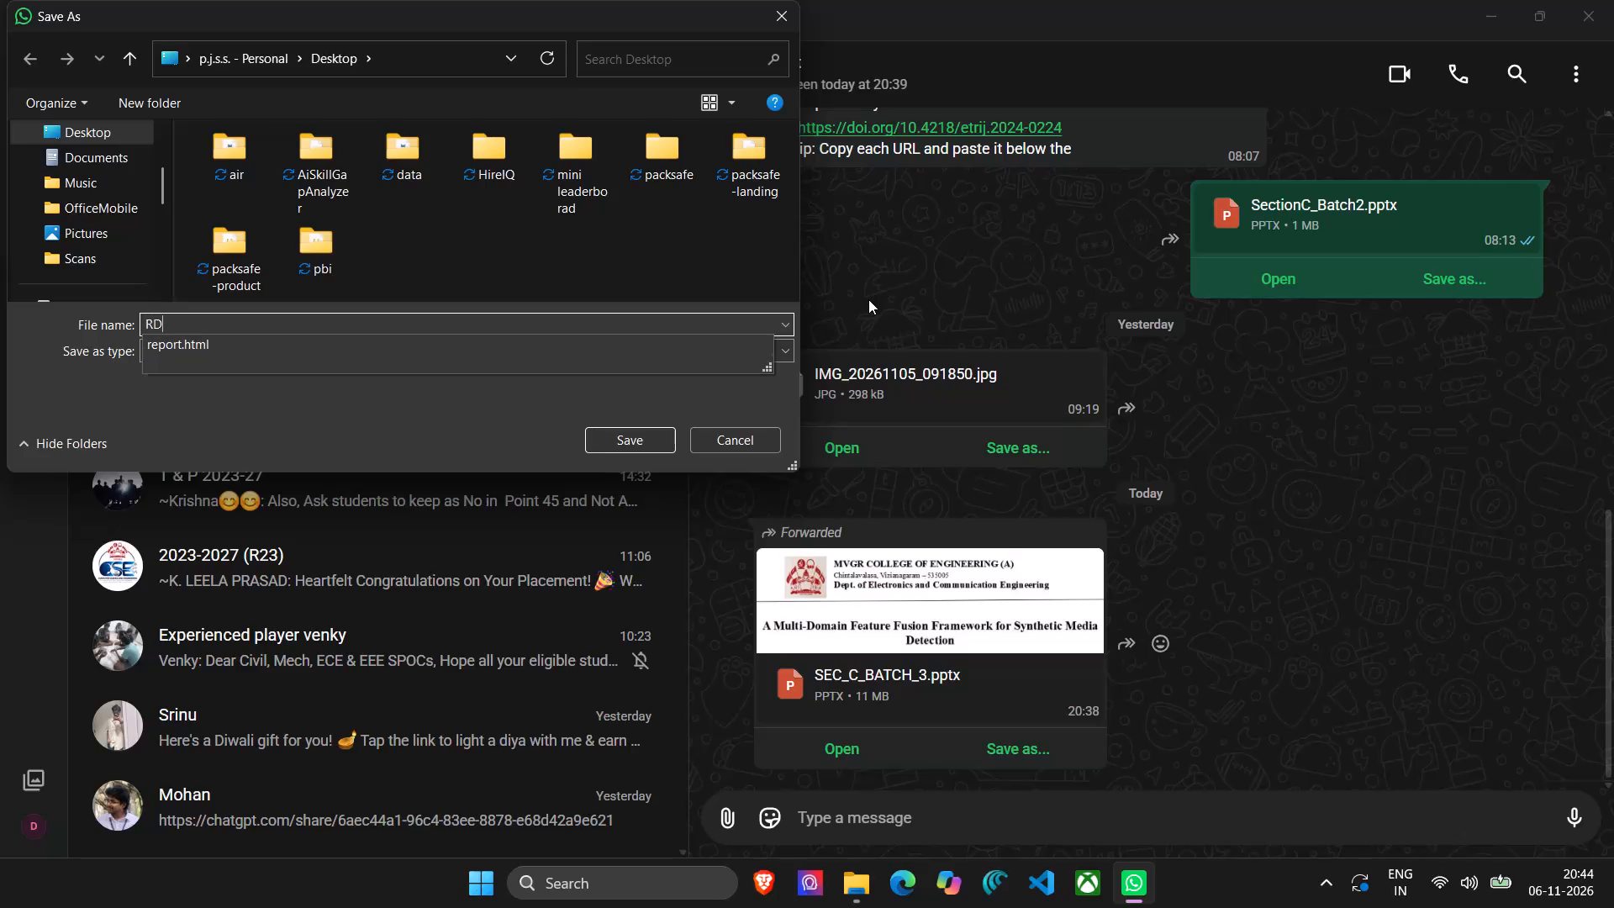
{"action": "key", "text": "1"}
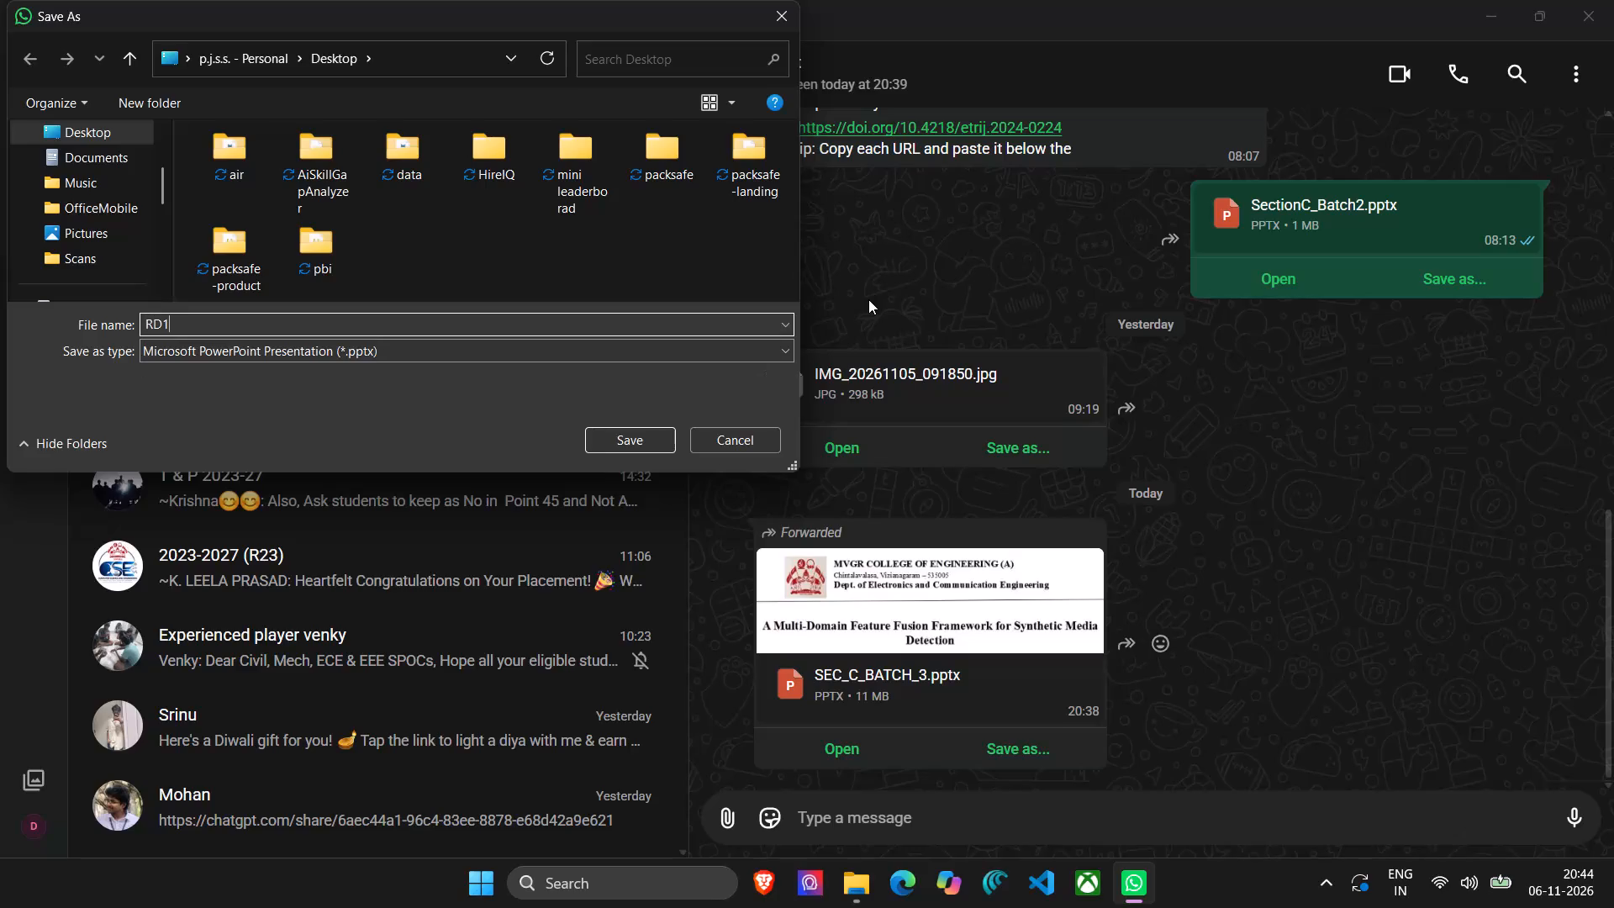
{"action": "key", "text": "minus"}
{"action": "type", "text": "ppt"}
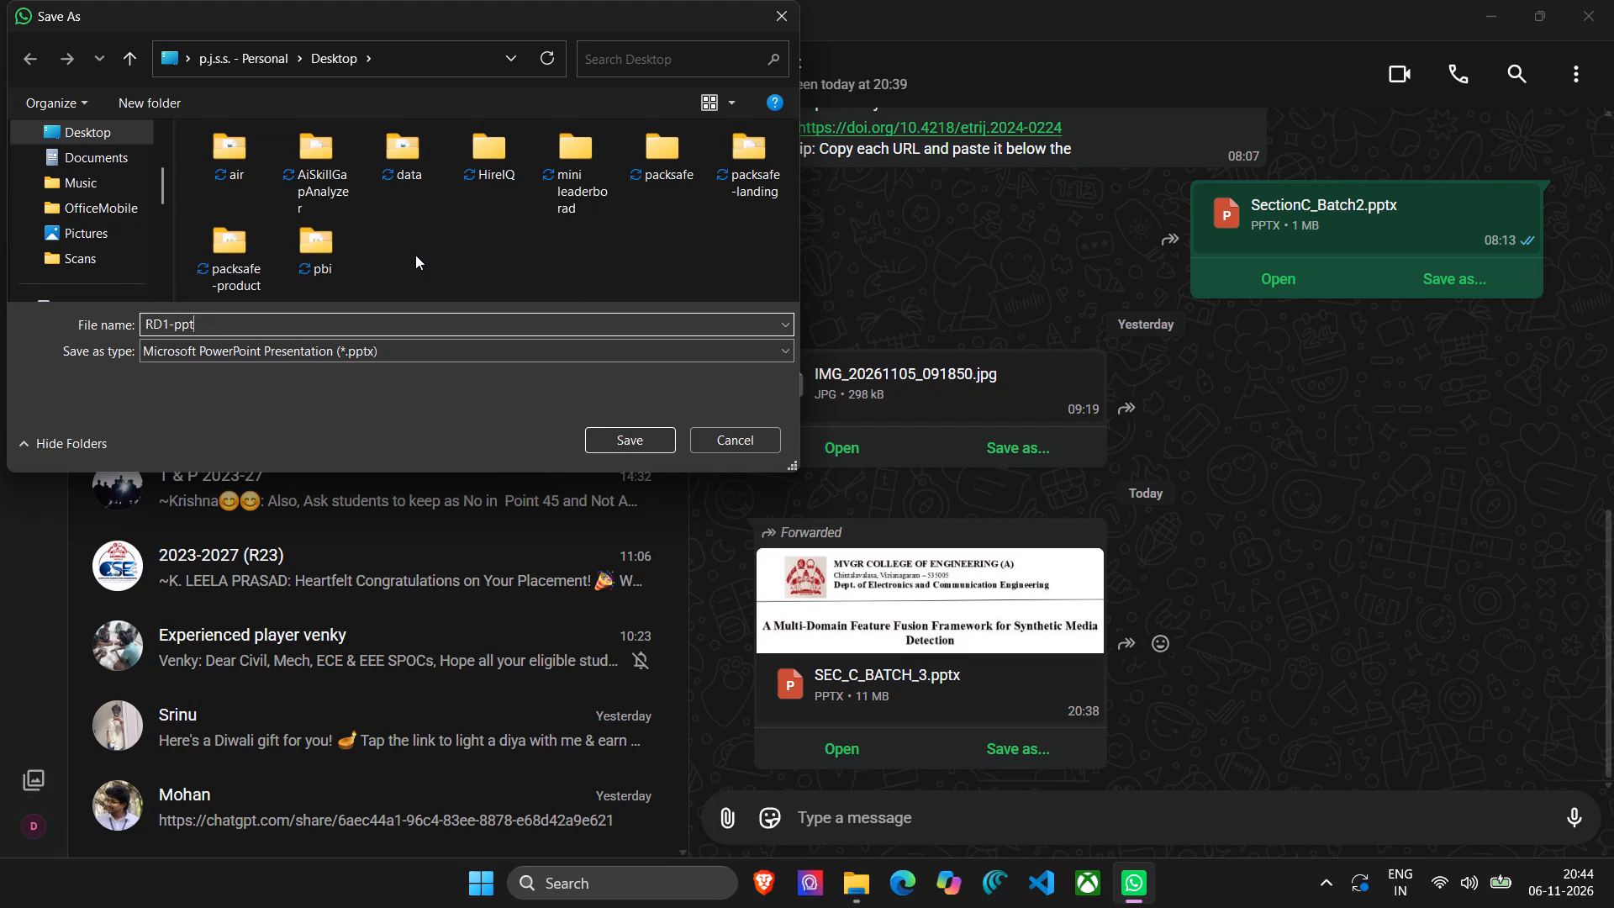
{"action": "left_click", "coordinate": [105, 163]}
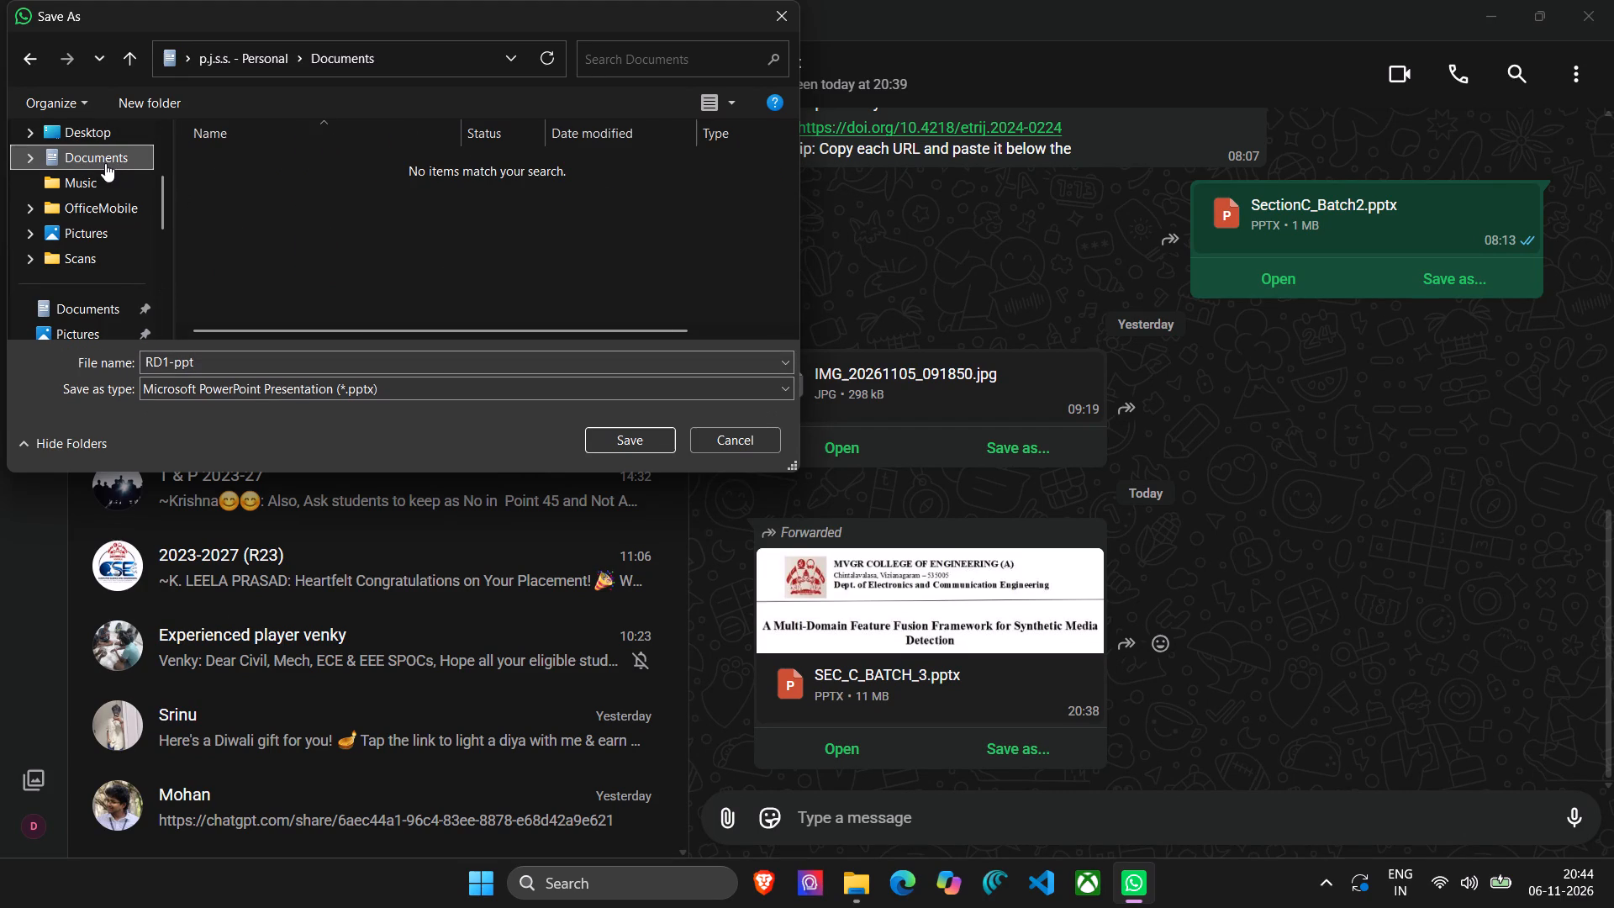
{"action": "left_click", "coordinate": [105, 163]}
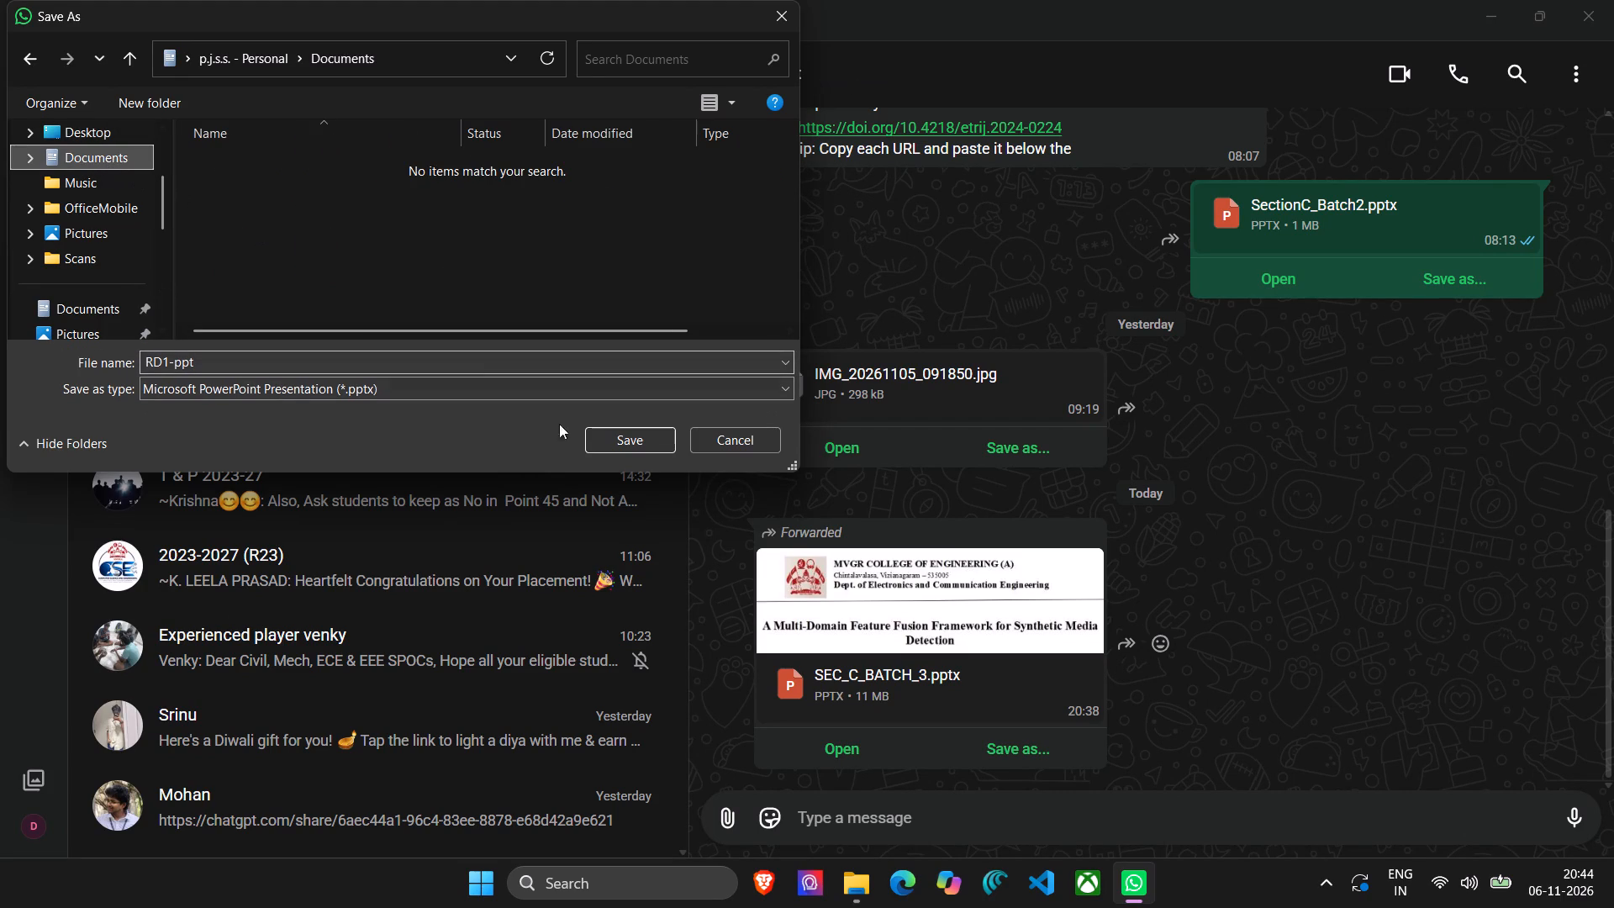
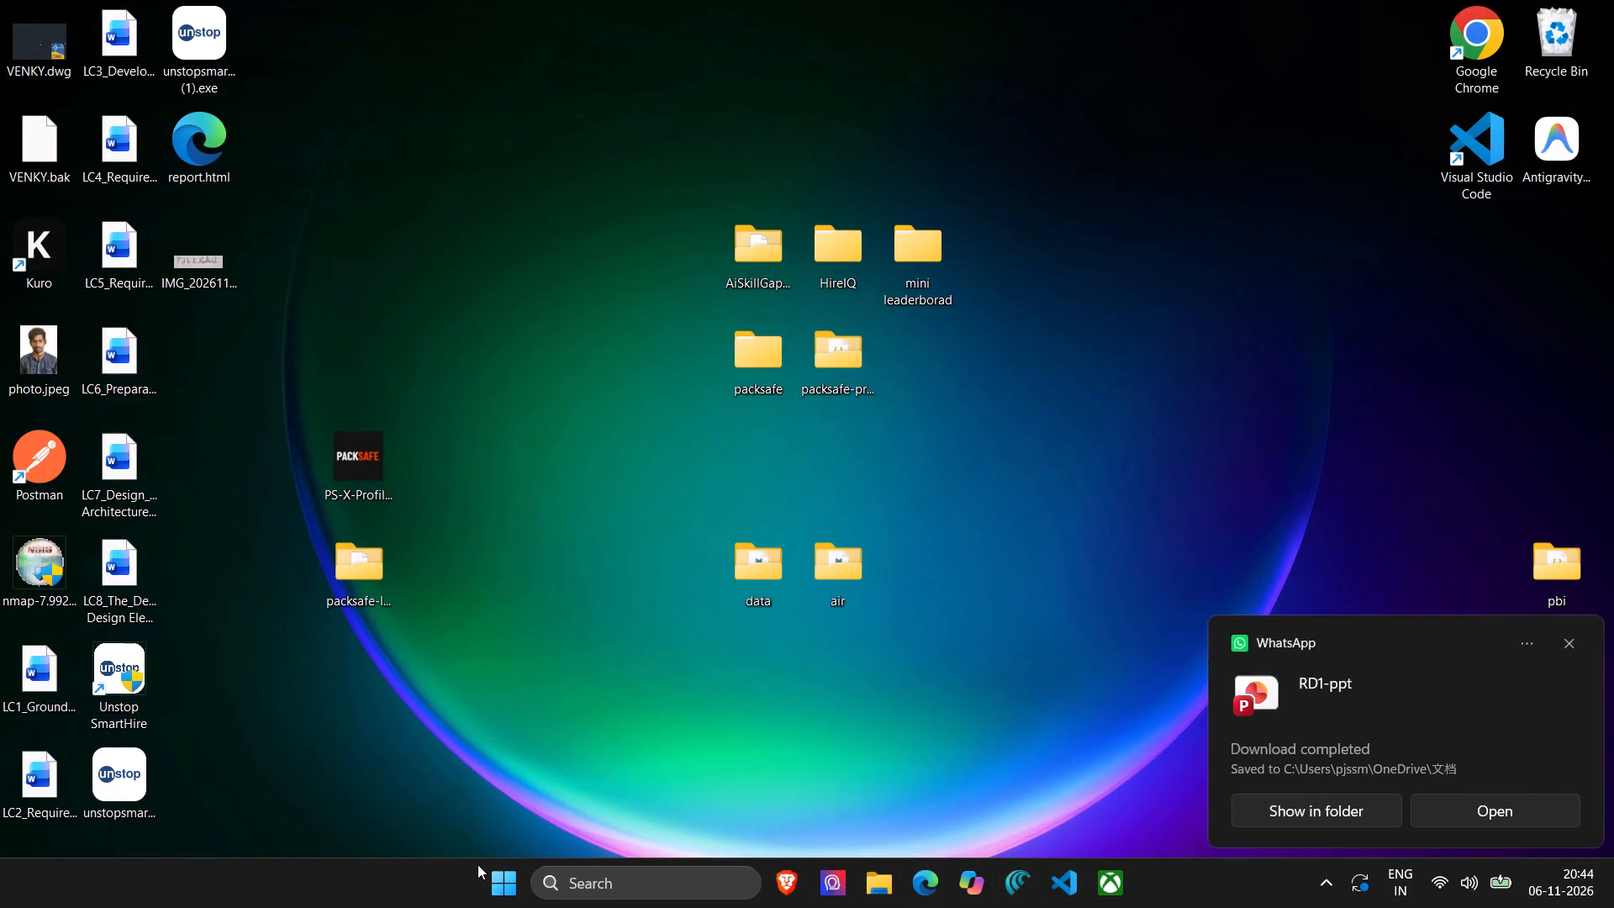
Launch the Microsoft Edge browser from the desktop, opening a new browser window.
{"action": "left_click", "coordinate": [509, 884]}
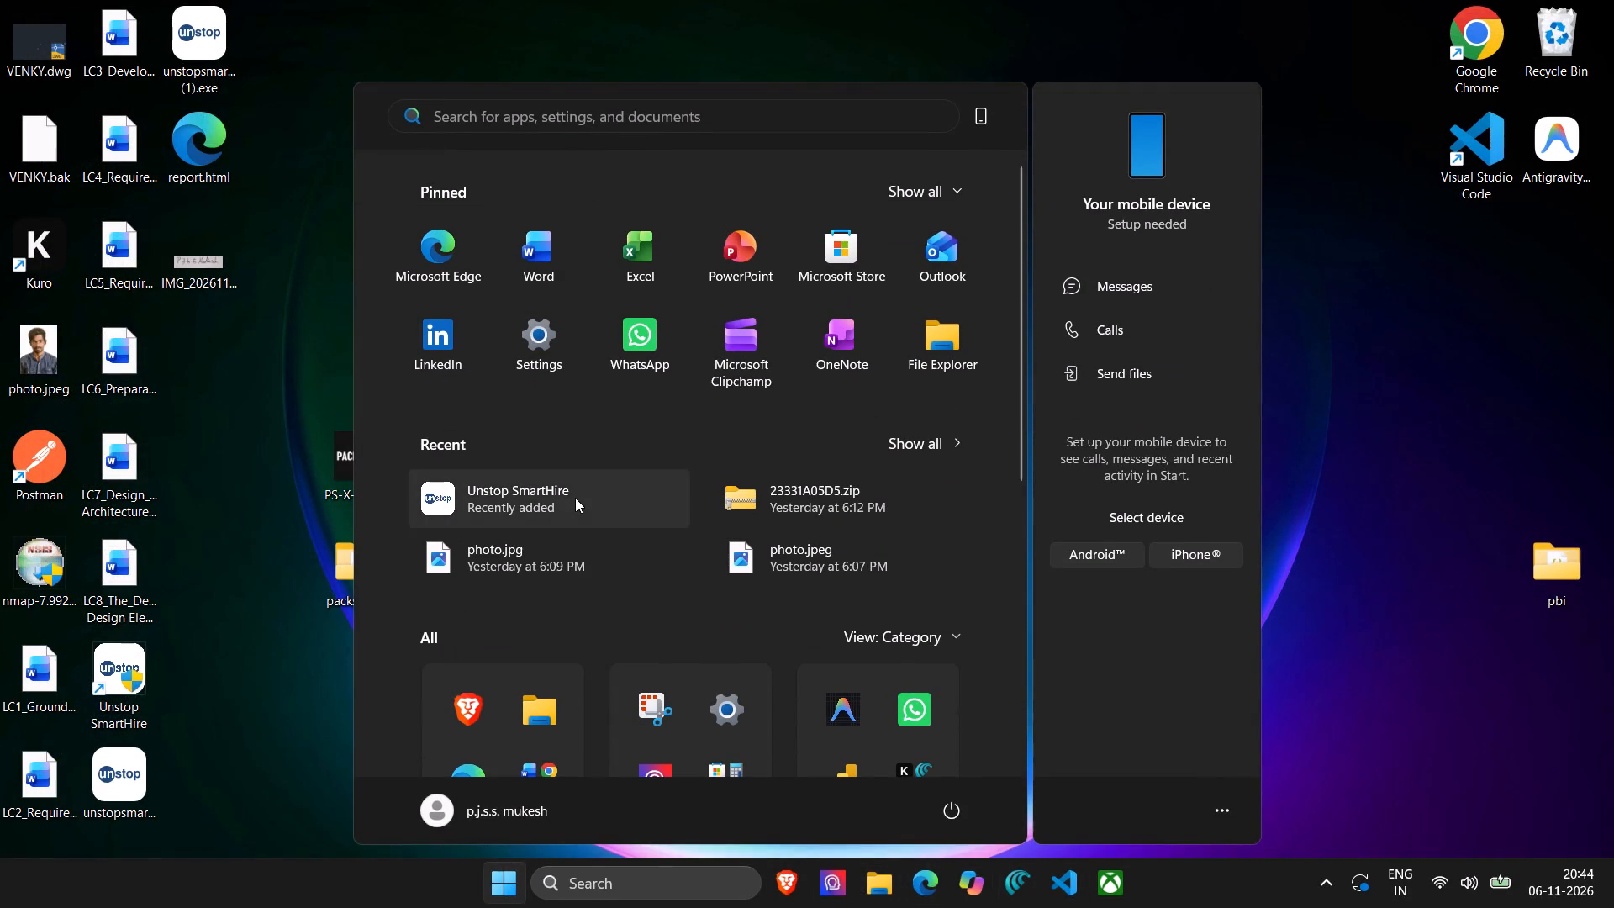
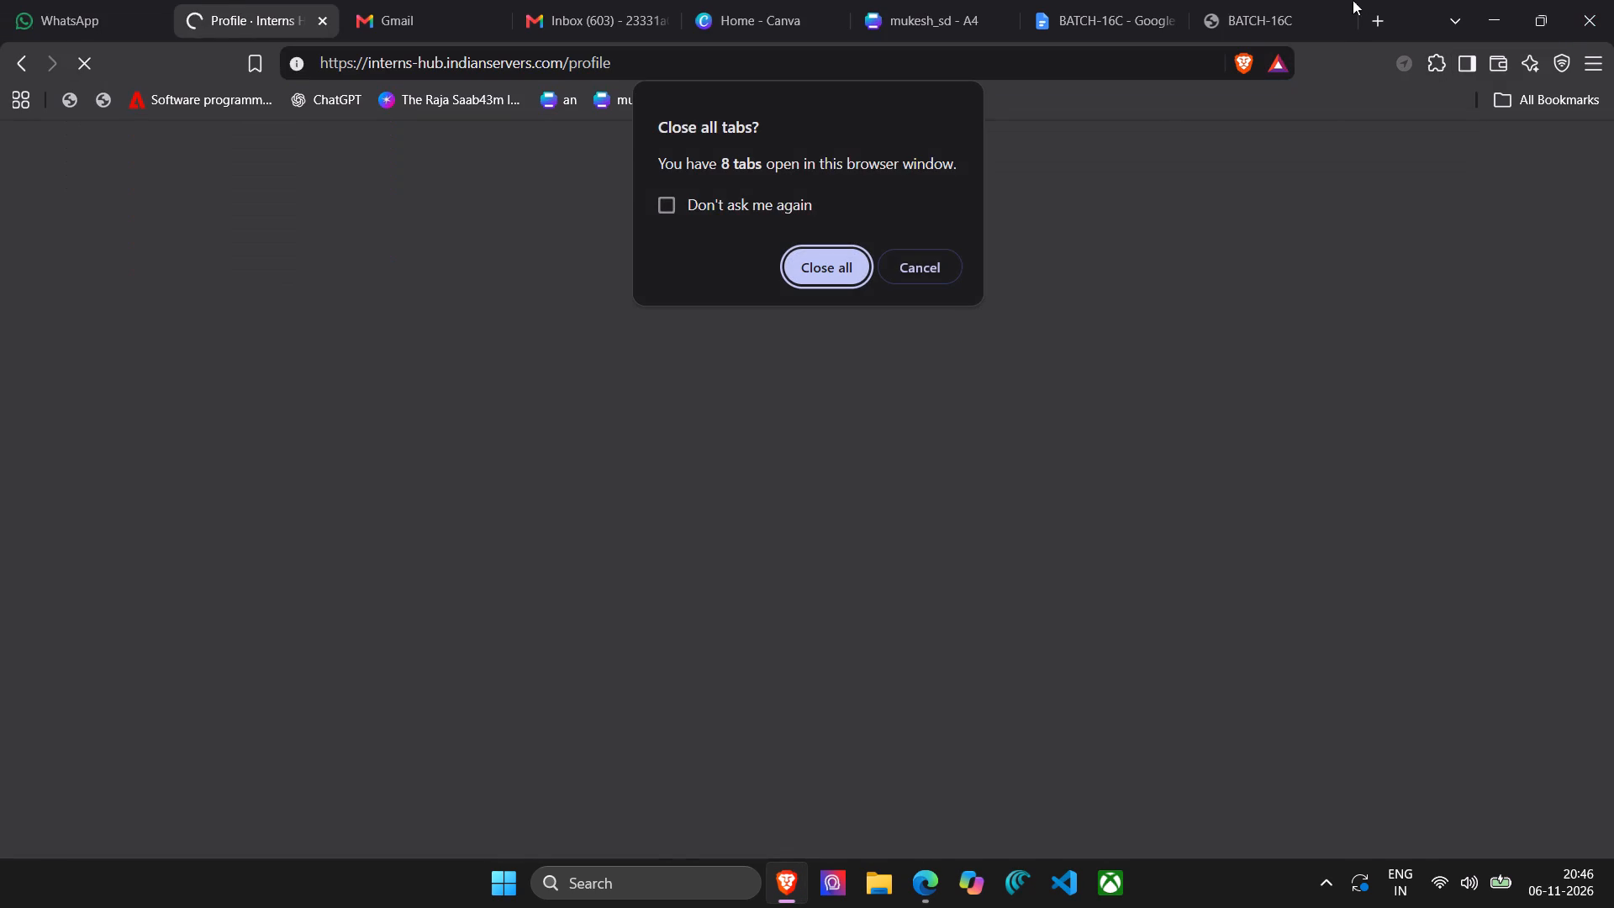
Cancel closing all the browser tabs and close only the last BATCH-16C tab, keeping the BATCH-16C Google Docs tab.
{"action": "left_click", "coordinate": [909, 268]}
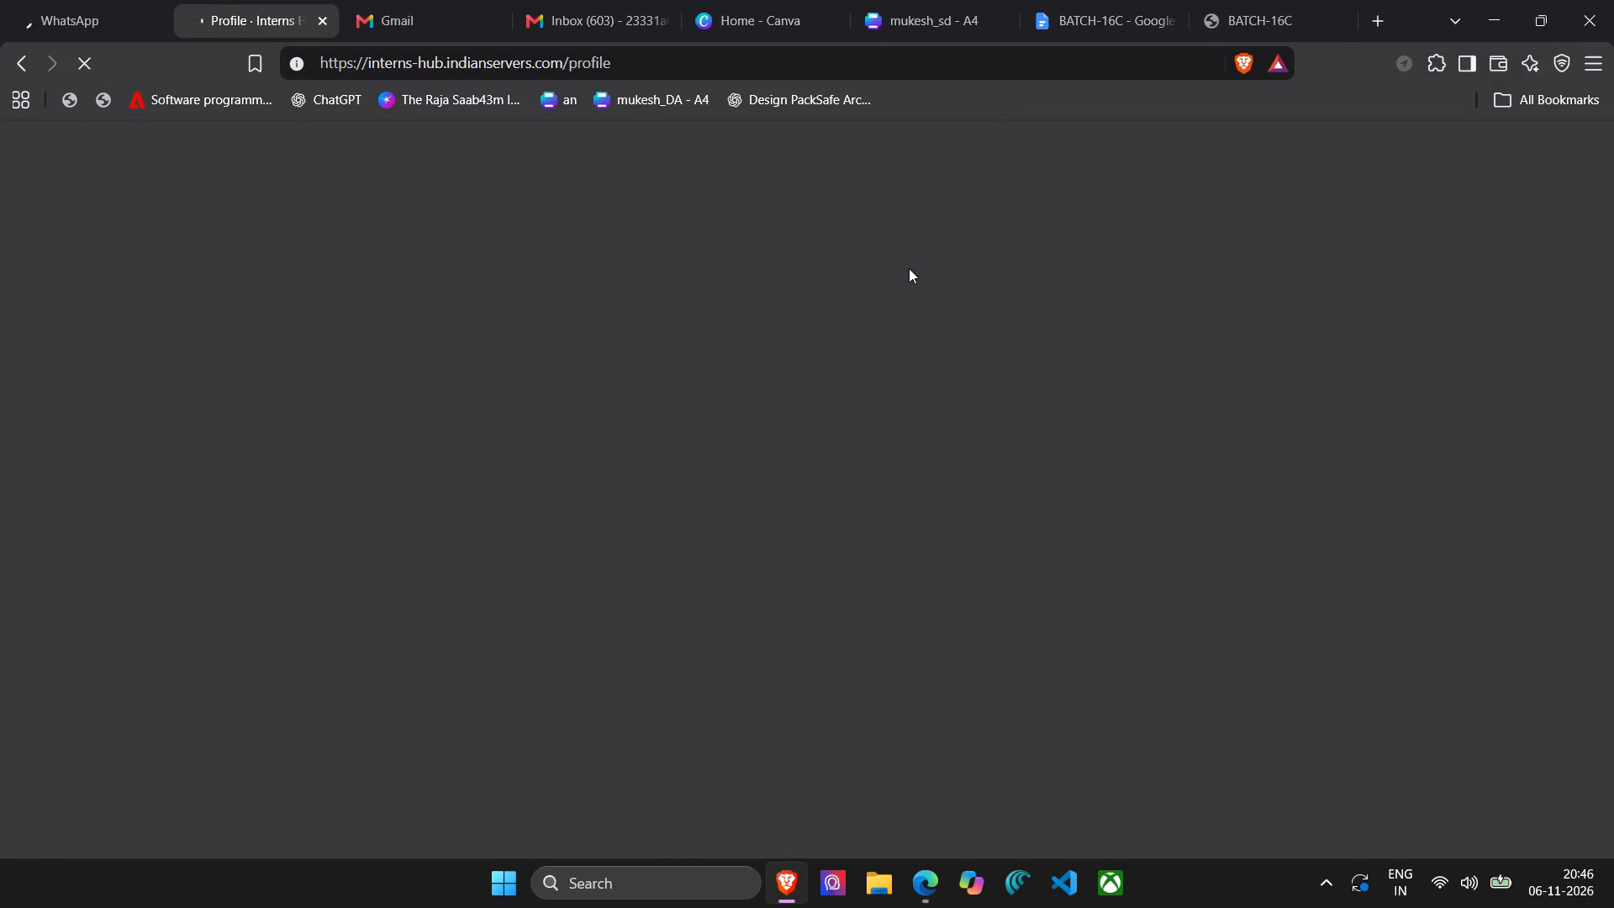
{"action": "left_click_drag", "start_coordinate": [1351, 12], "coordinate": [1369, 12]}
{"action": "left_click", "coordinate": [1369, 12]}
{"action": "left_click", "coordinate": [1459, 16]}
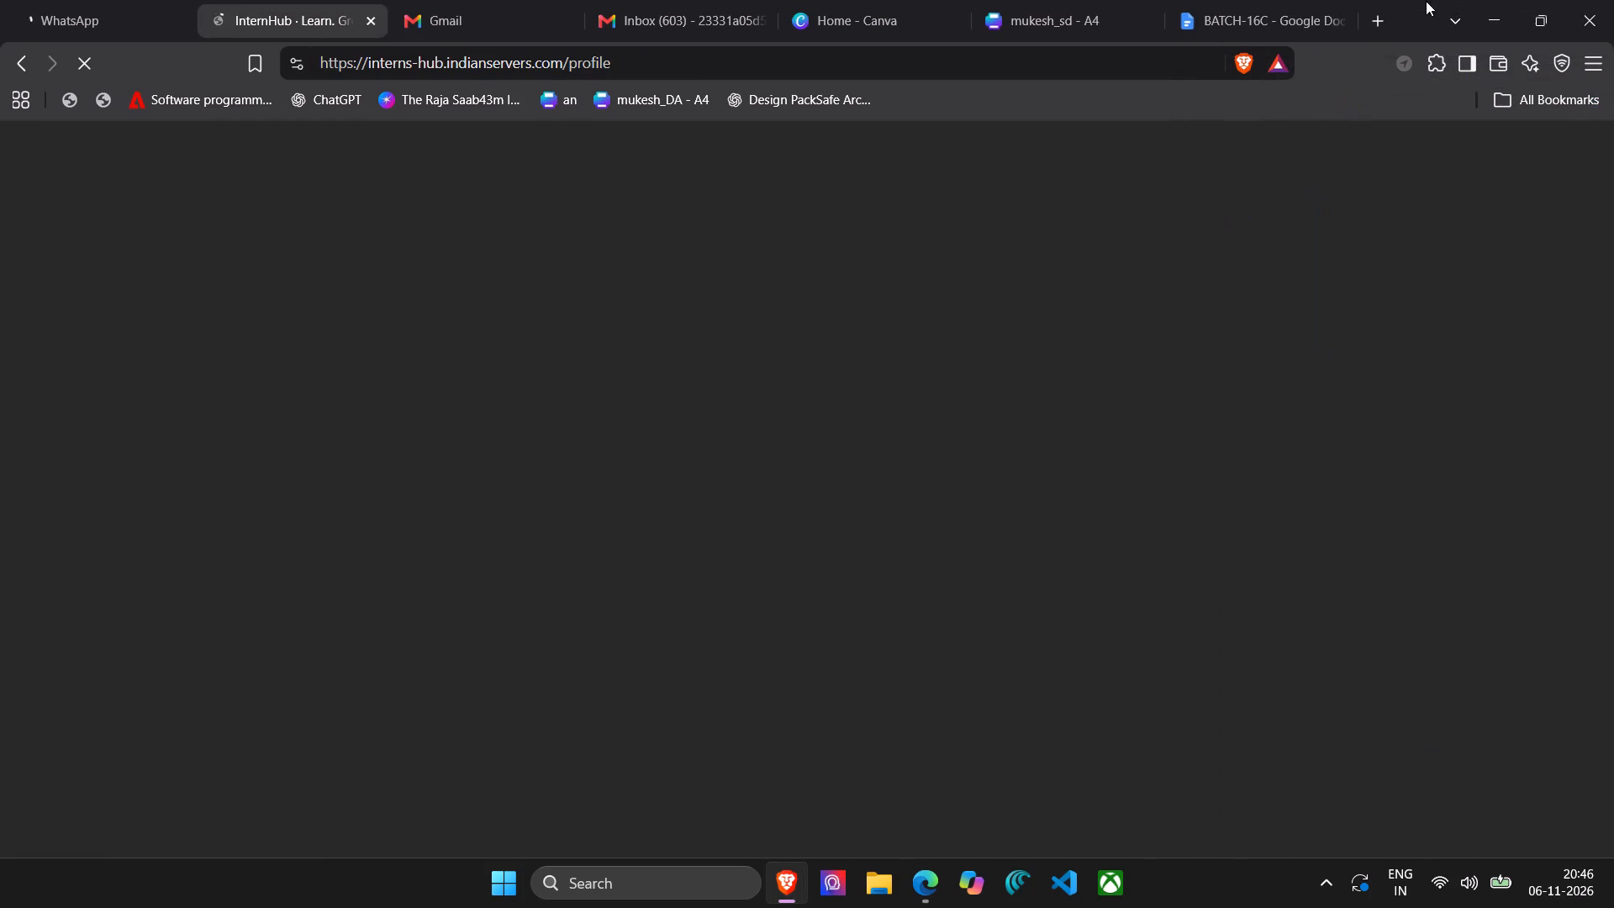
Open the Google Drive storage page, drive.google.com/drive/quota, in a new tab.
{"action": "left_click", "coordinate": [1385, 13]}
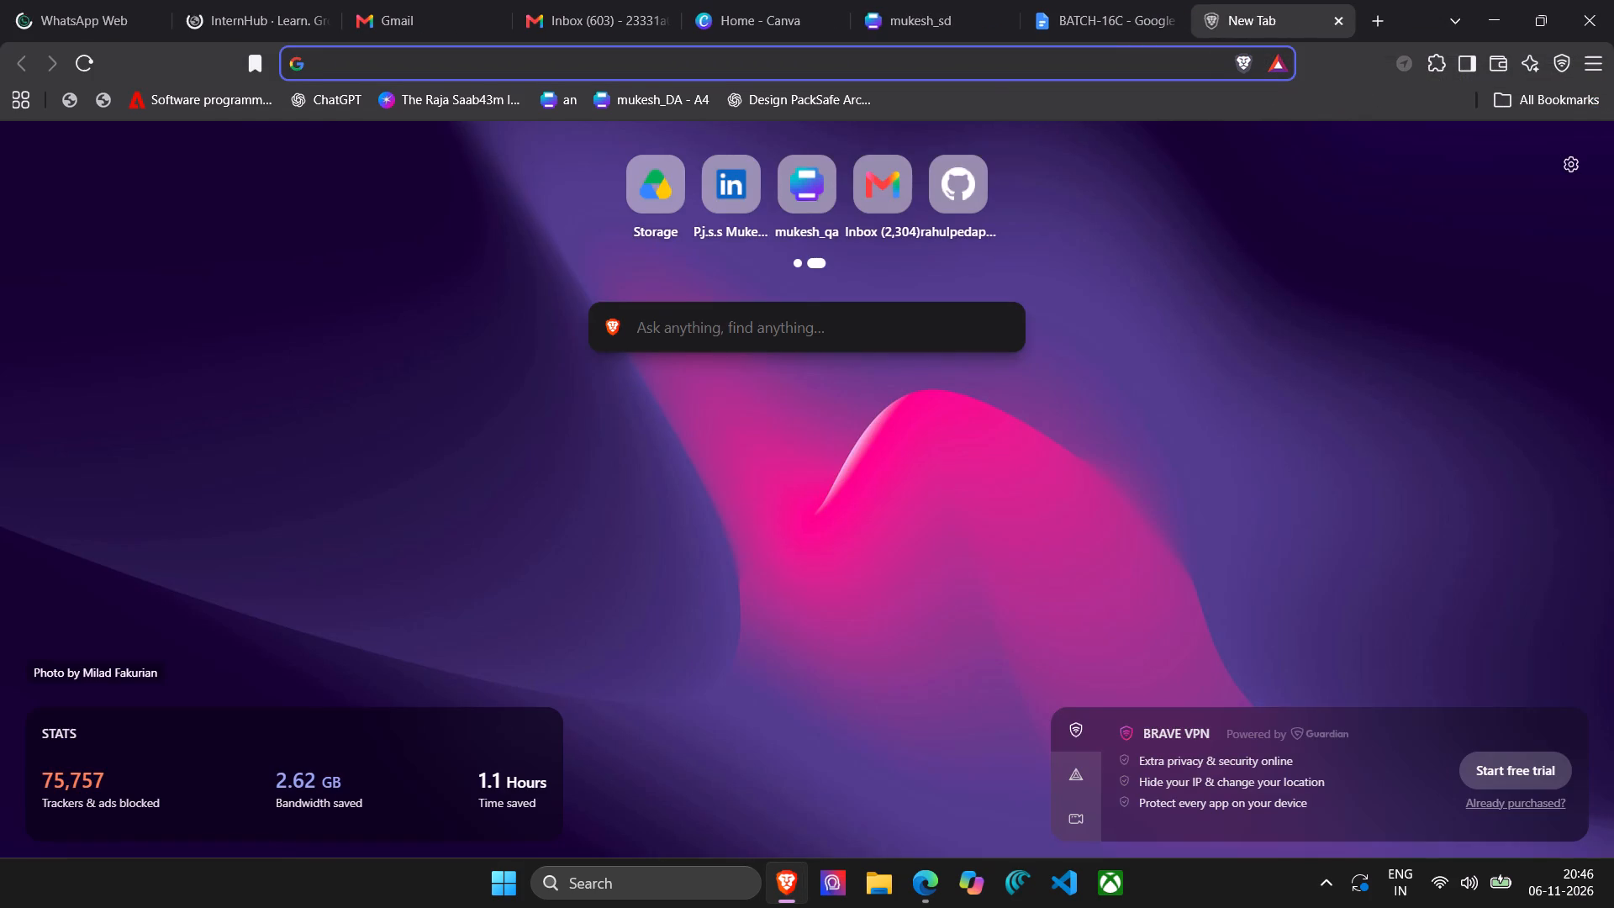
{"action": "left_click", "coordinate": [982, 59]}
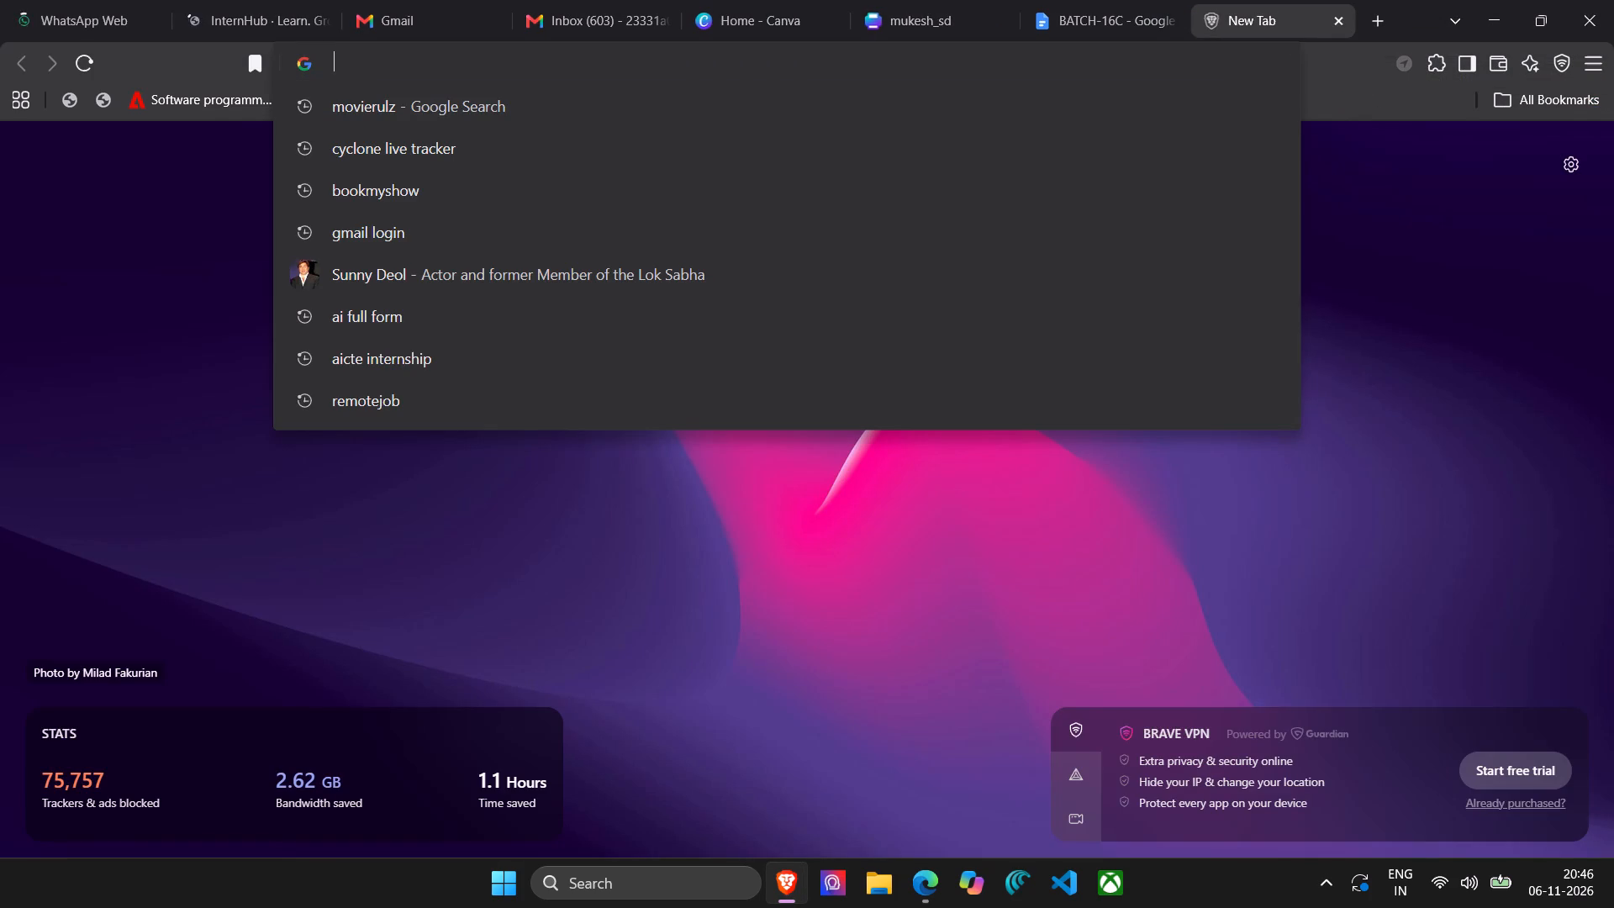
{"action": "type", "text": "drive"}
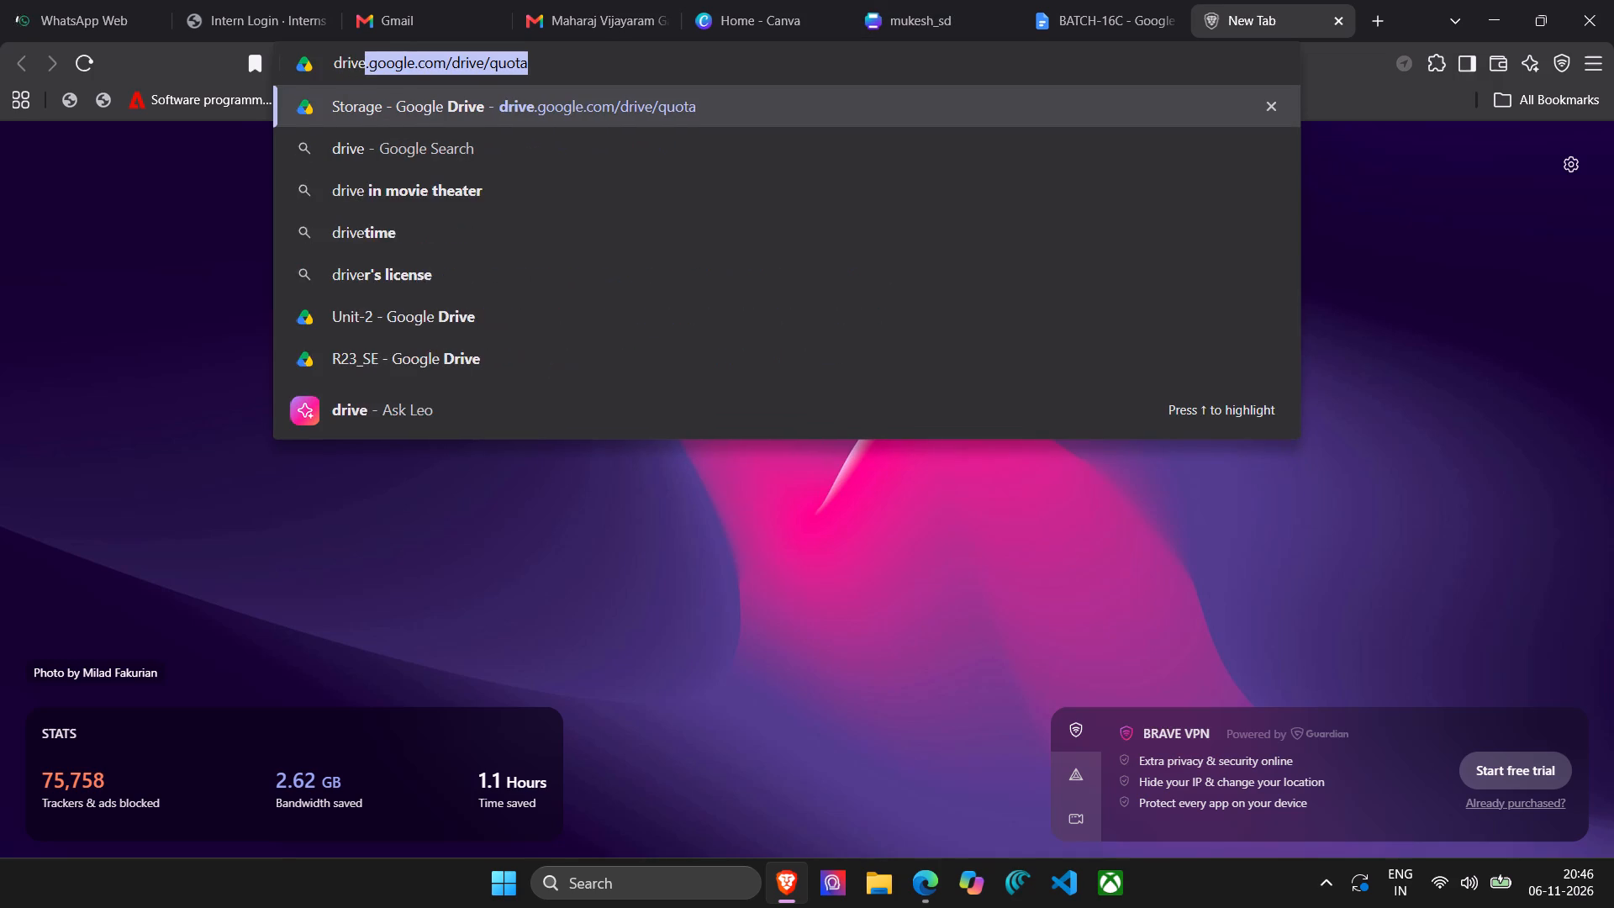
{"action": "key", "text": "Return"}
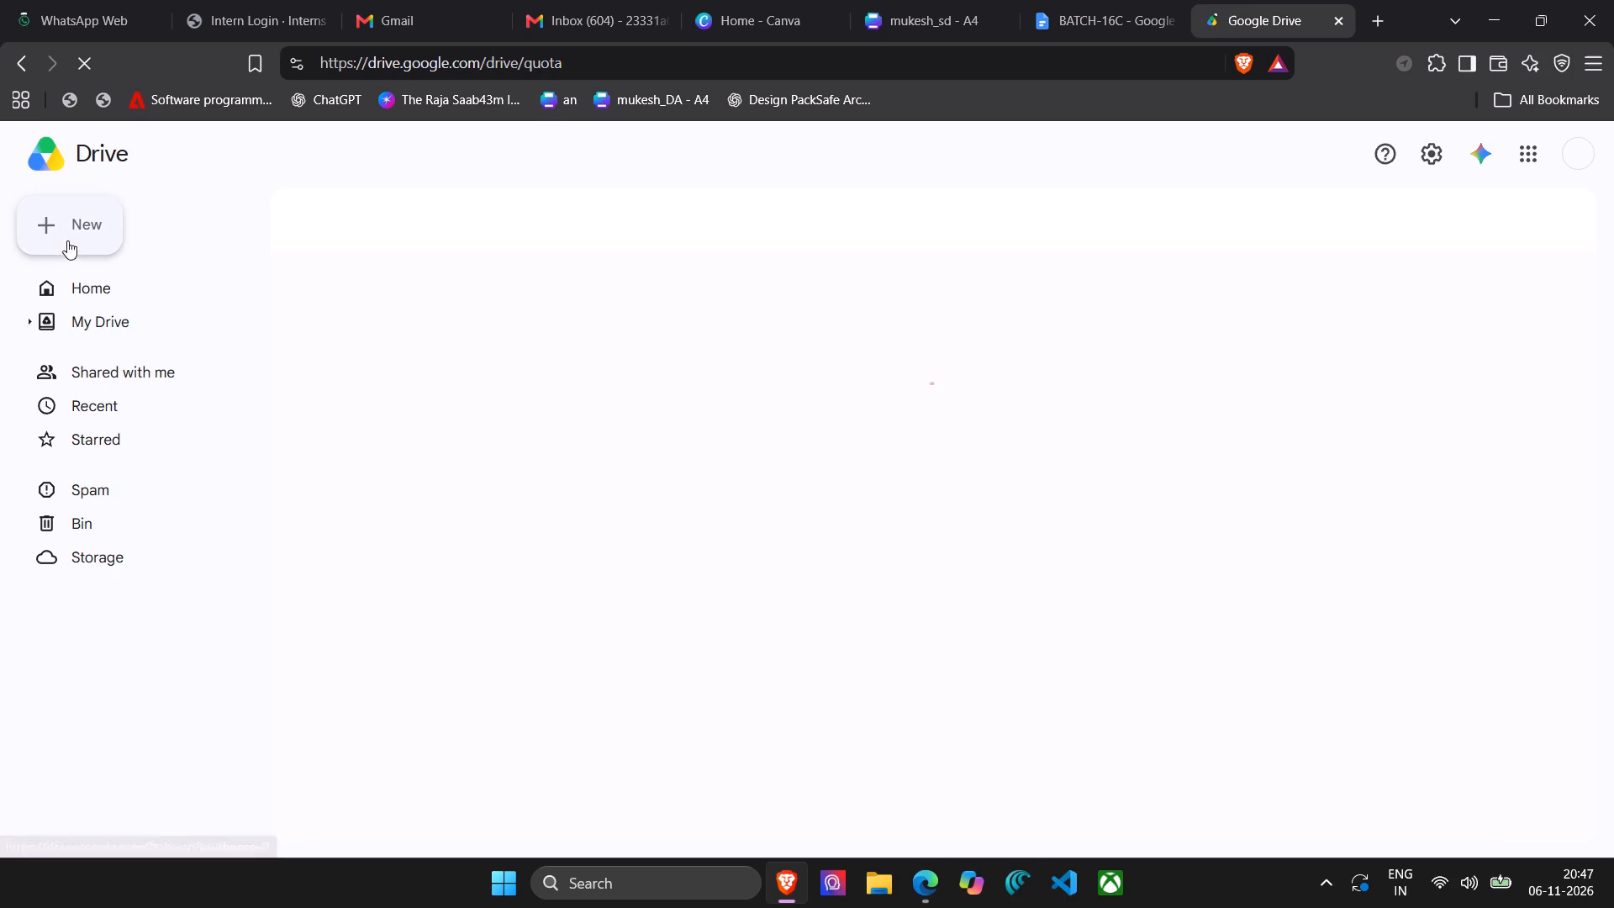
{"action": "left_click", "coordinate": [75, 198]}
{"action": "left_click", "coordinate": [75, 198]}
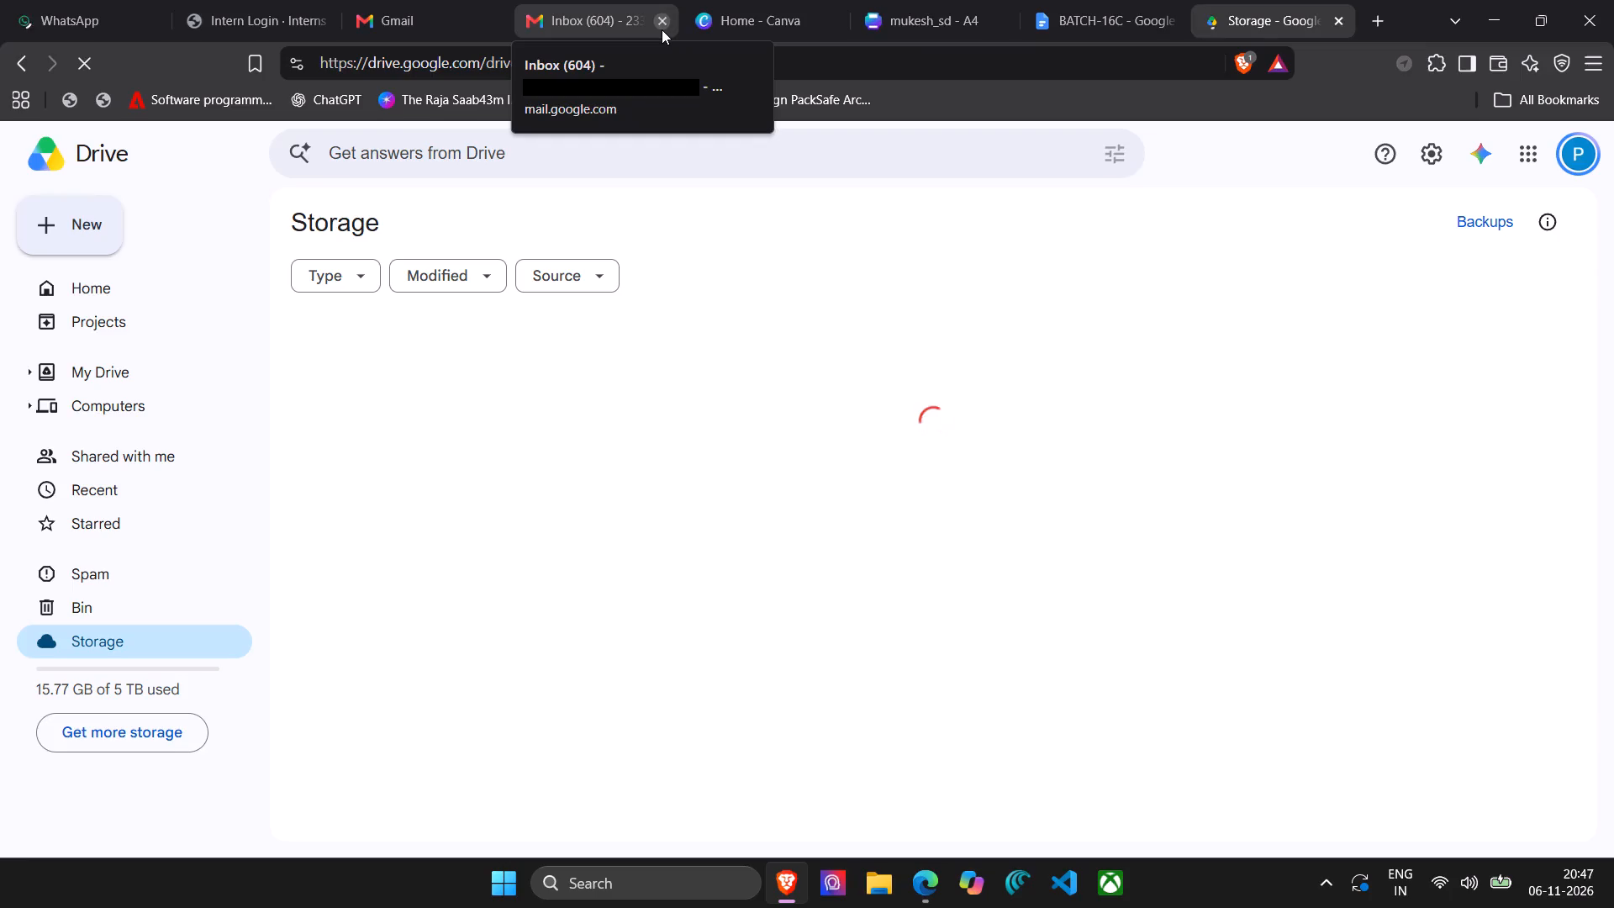
Close the Gmail inbox, Canva home, BATCH-16C Google Docs, mukesh_sd - A4 and Gmail tabs, keeping the Drive storage tab open.
{"action": "left_click", "coordinate": [662, 29]}
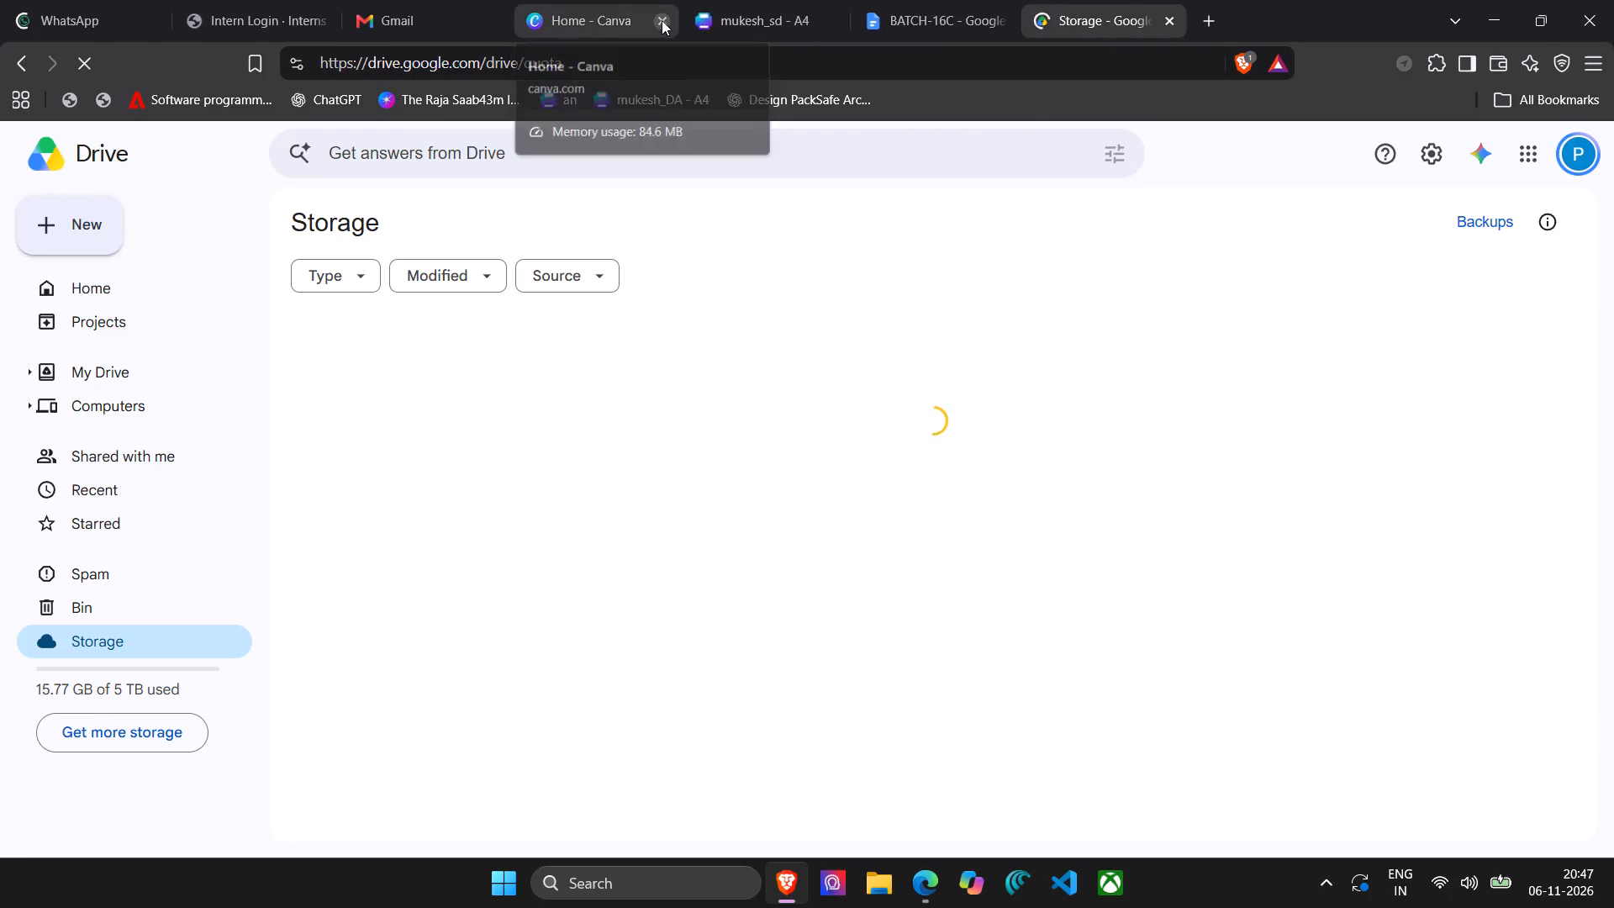
{"action": "left_click", "coordinate": [662, 20]}
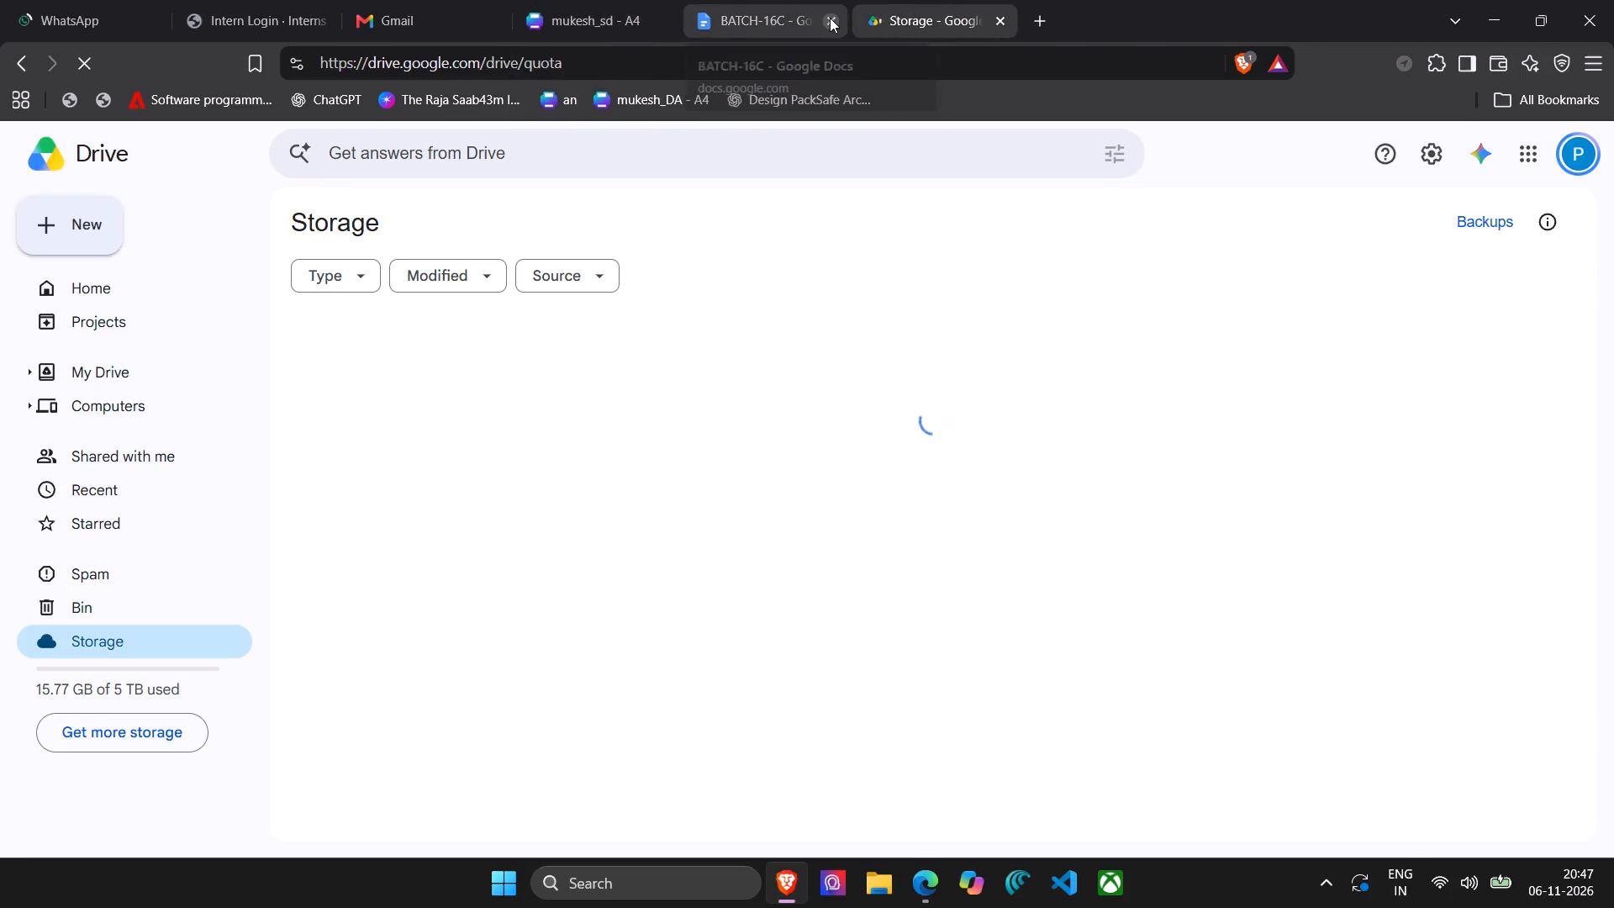
{"action": "left_click", "coordinate": [830, 18]}
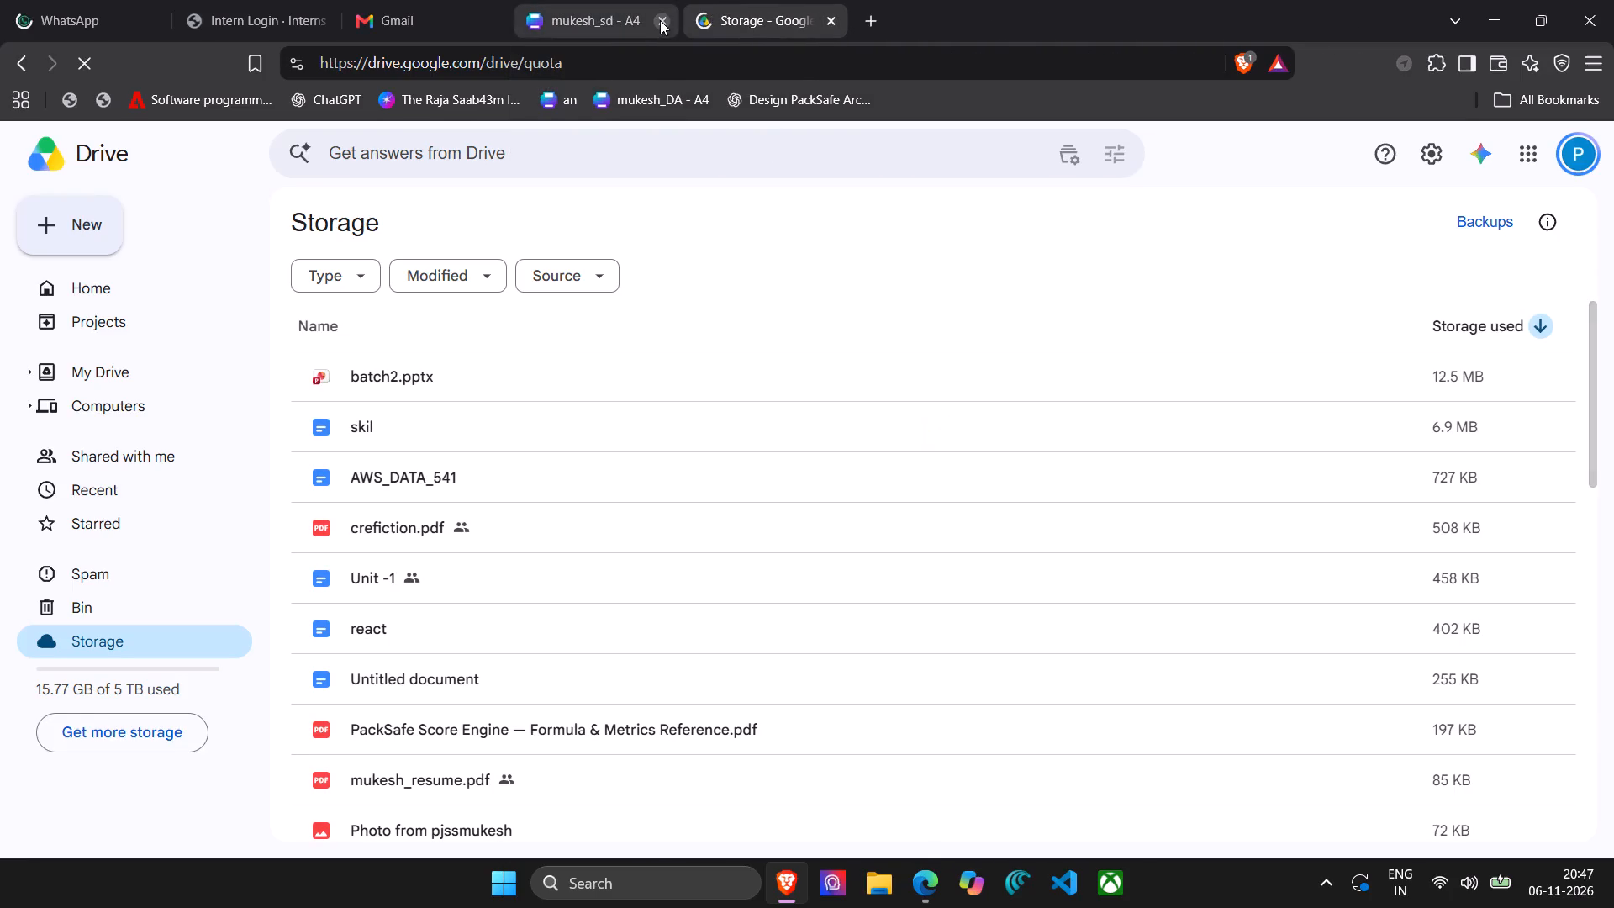
{"action": "left_click", "coordinate": [660, 20]}
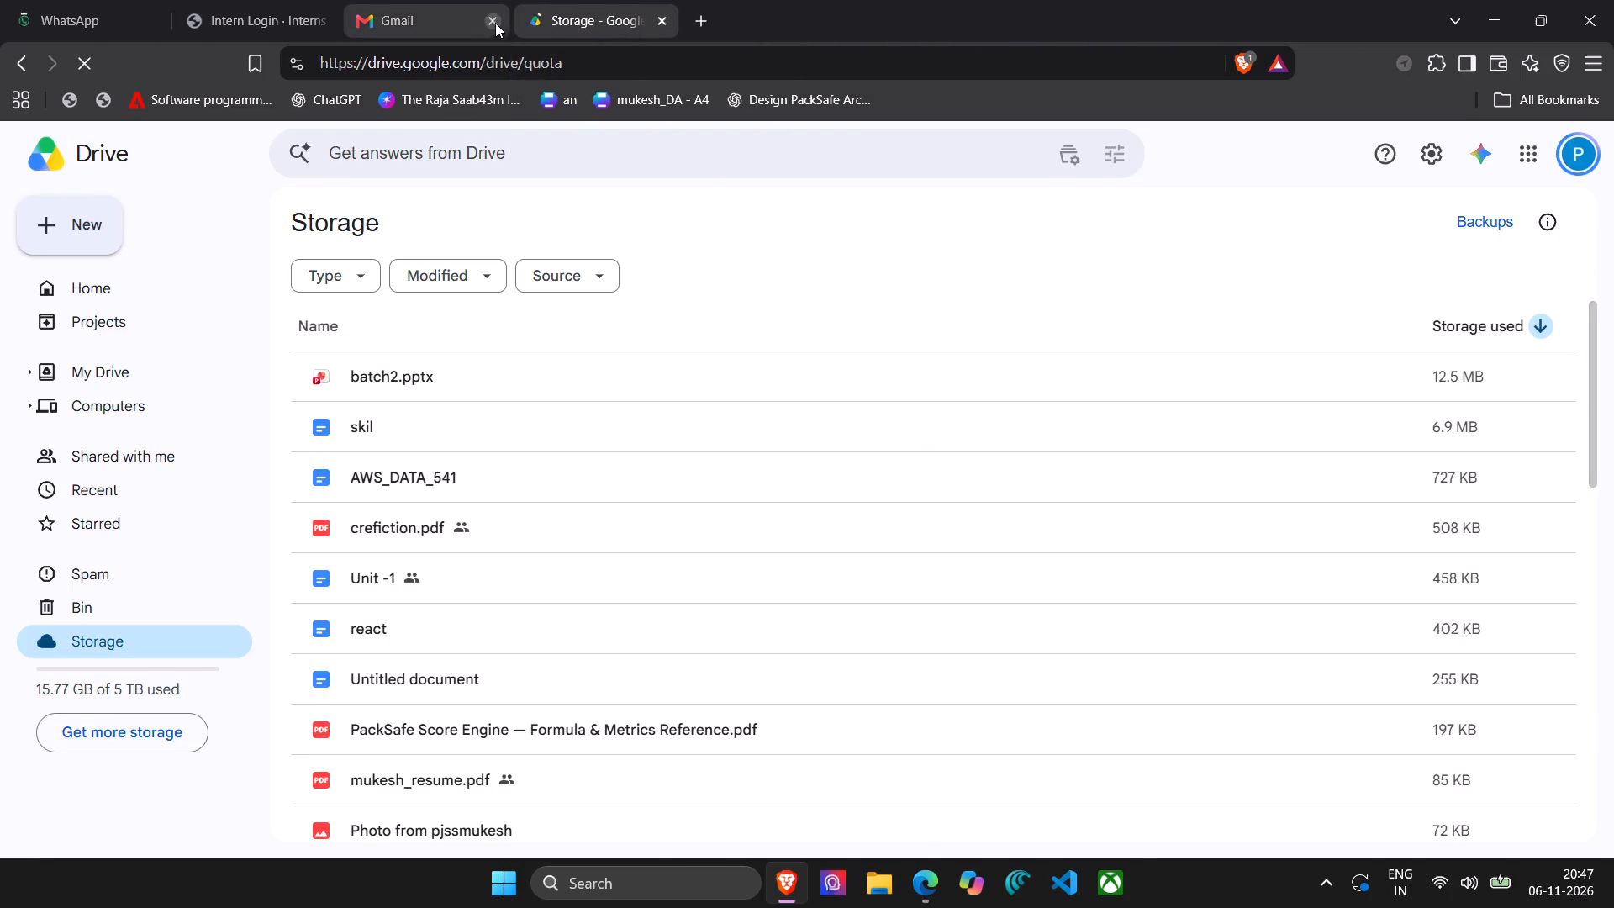
{"action": "left_click", "coordinate": [492, 18]}
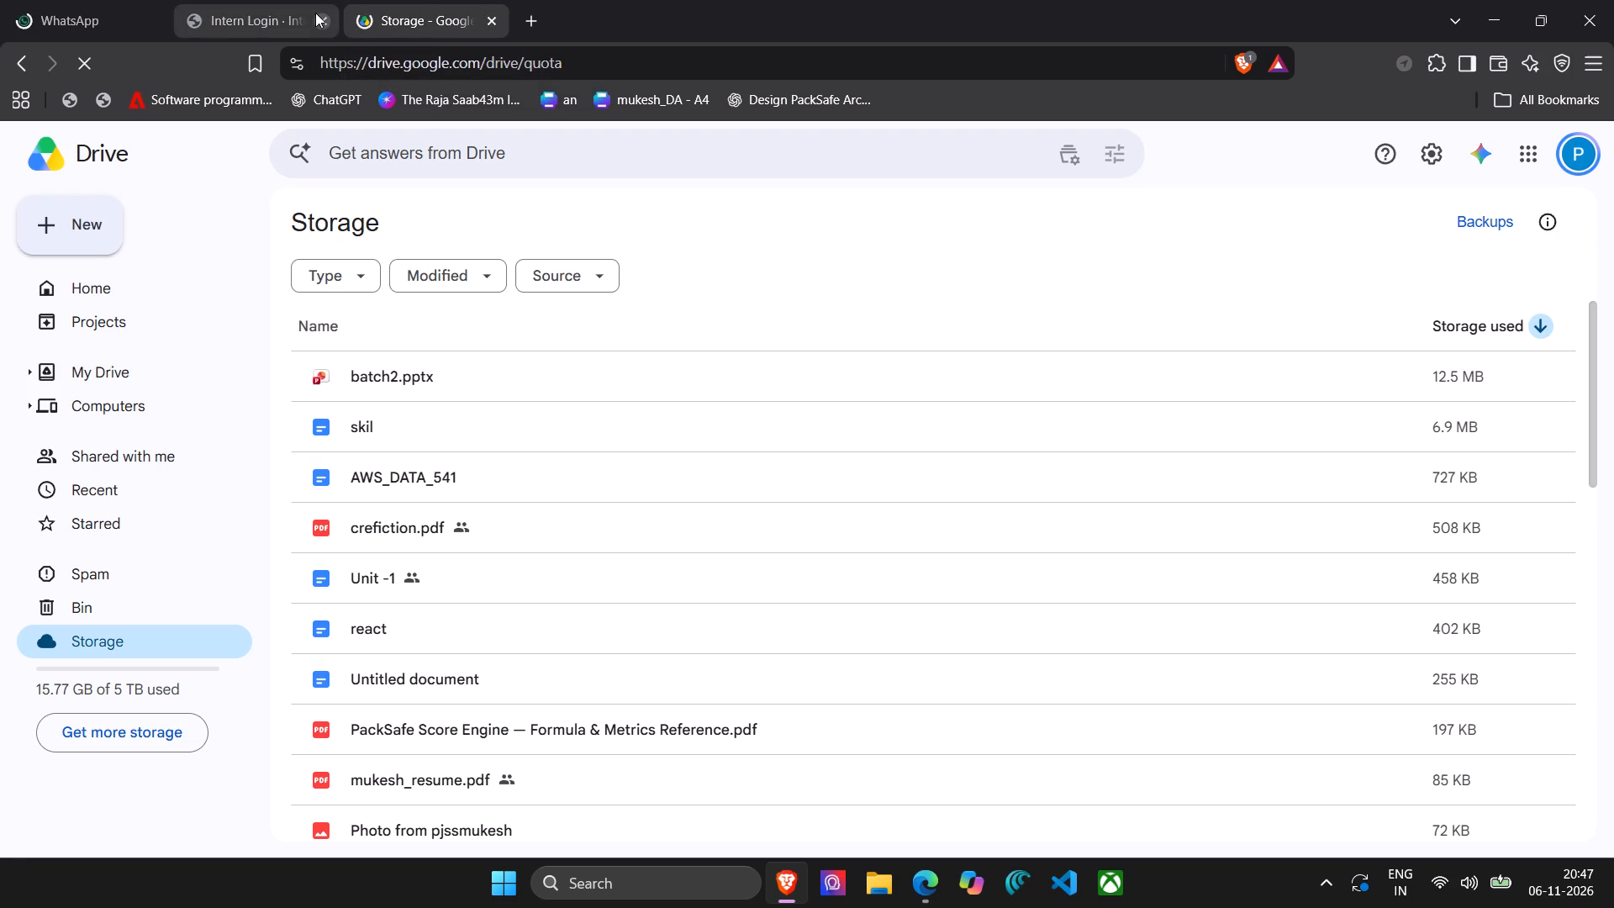
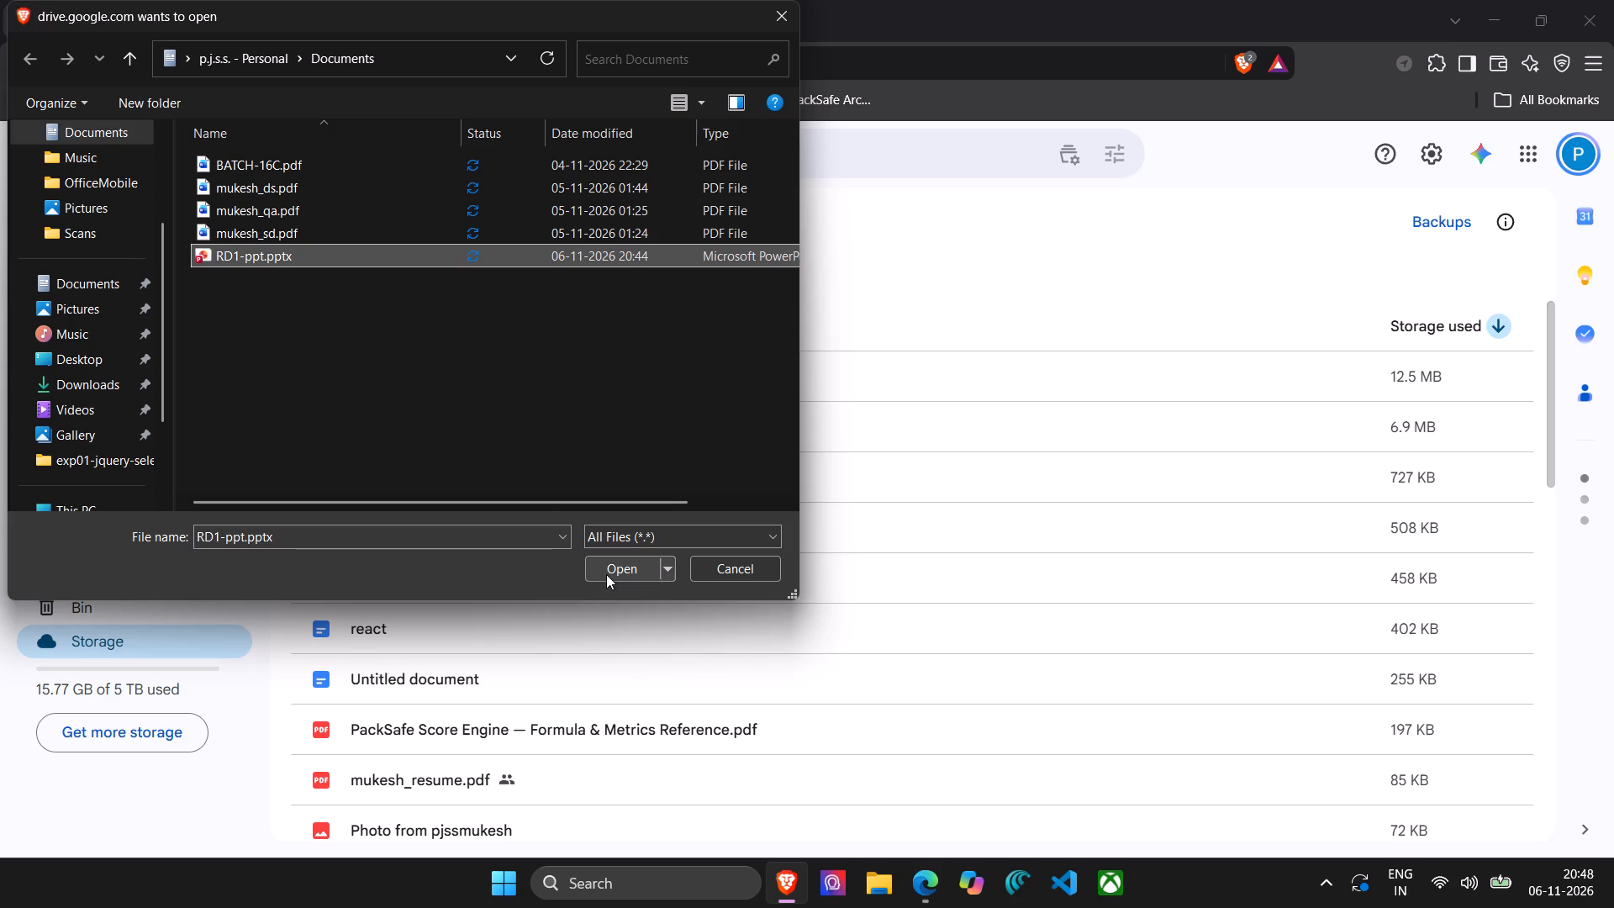
Choose RD1-ppt.pptx from the Documents folder as the file to upload to Google Drive.
{"action": "left_click", "coordinate": [606, 574]}
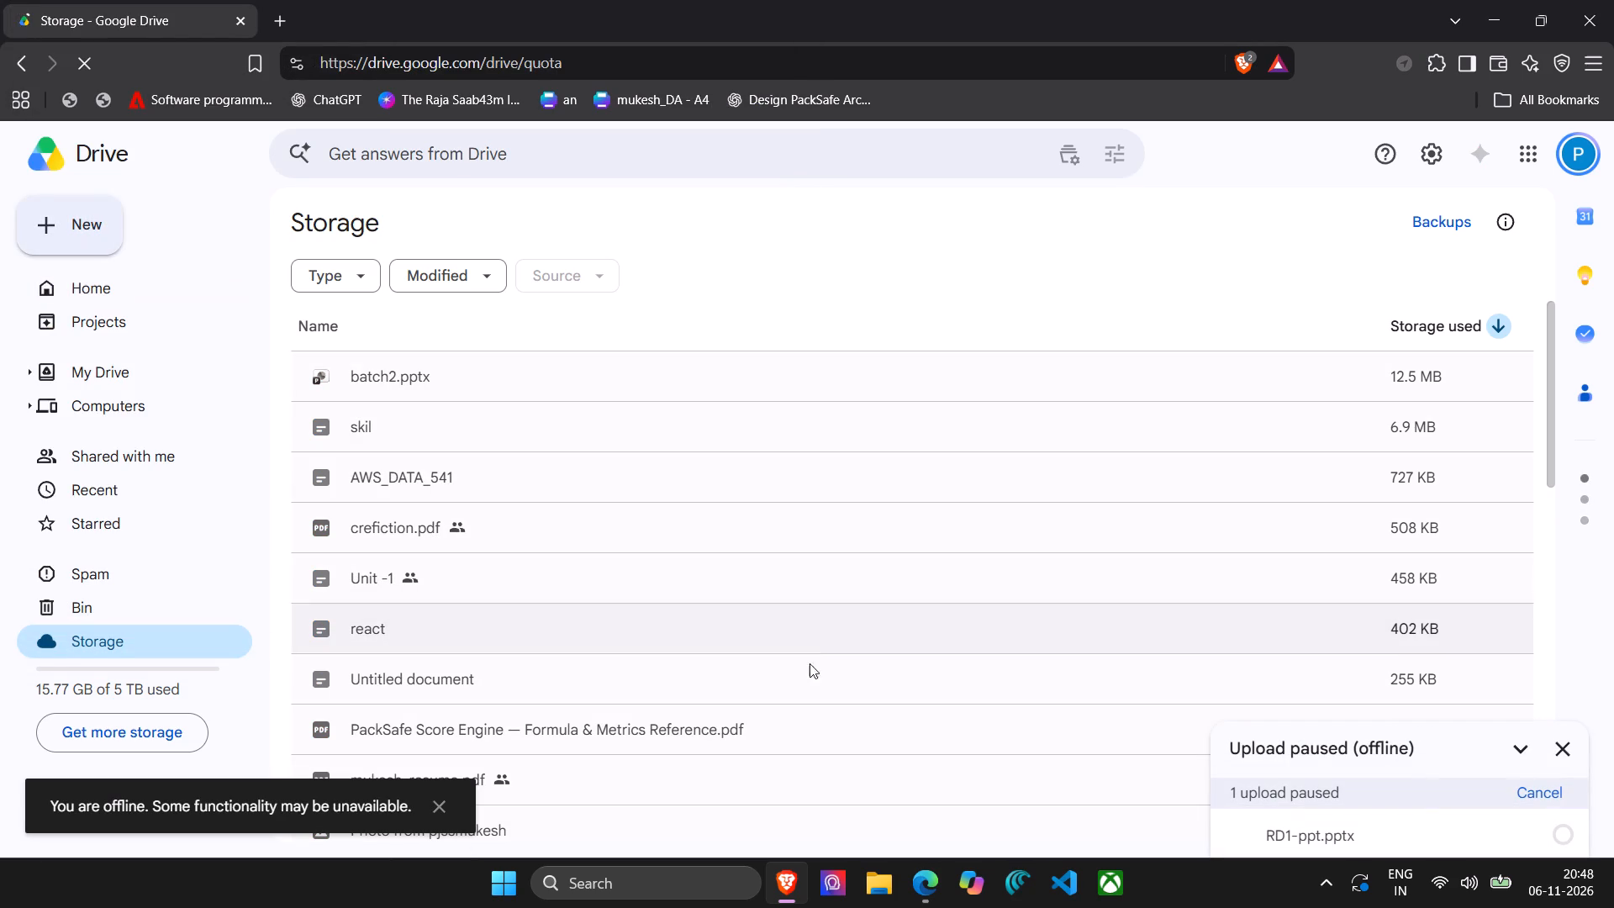
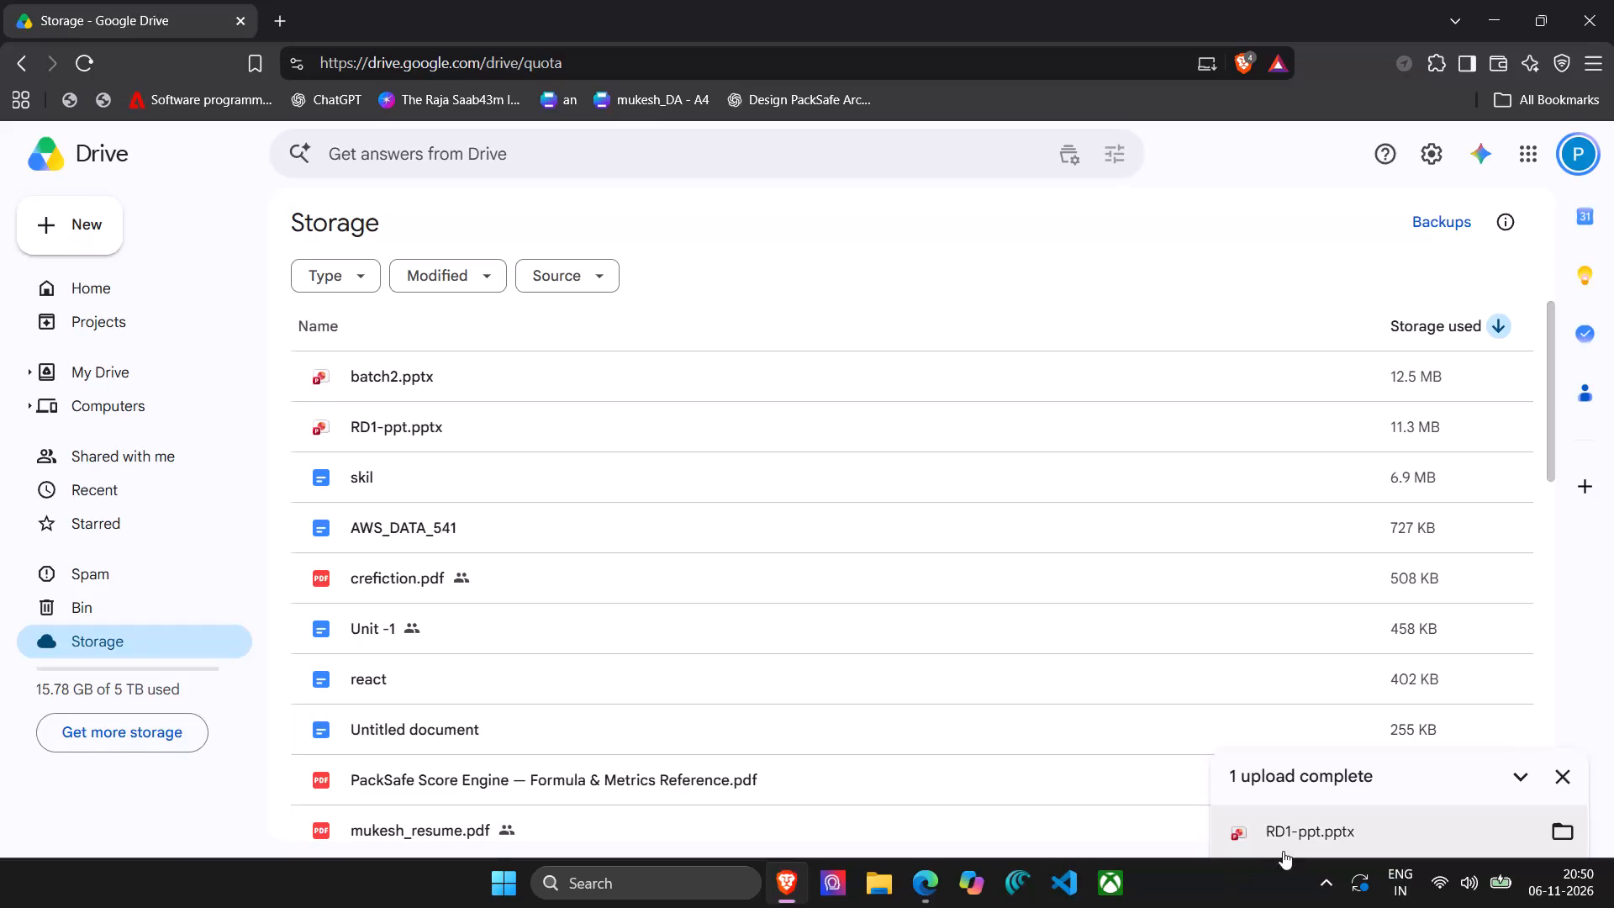
Open the uploaded RD1-ppt.pptx presentation from Drive in Google Slides and stay on its tab.
{"action": "left_click", "coordinate": [1322, 826]}
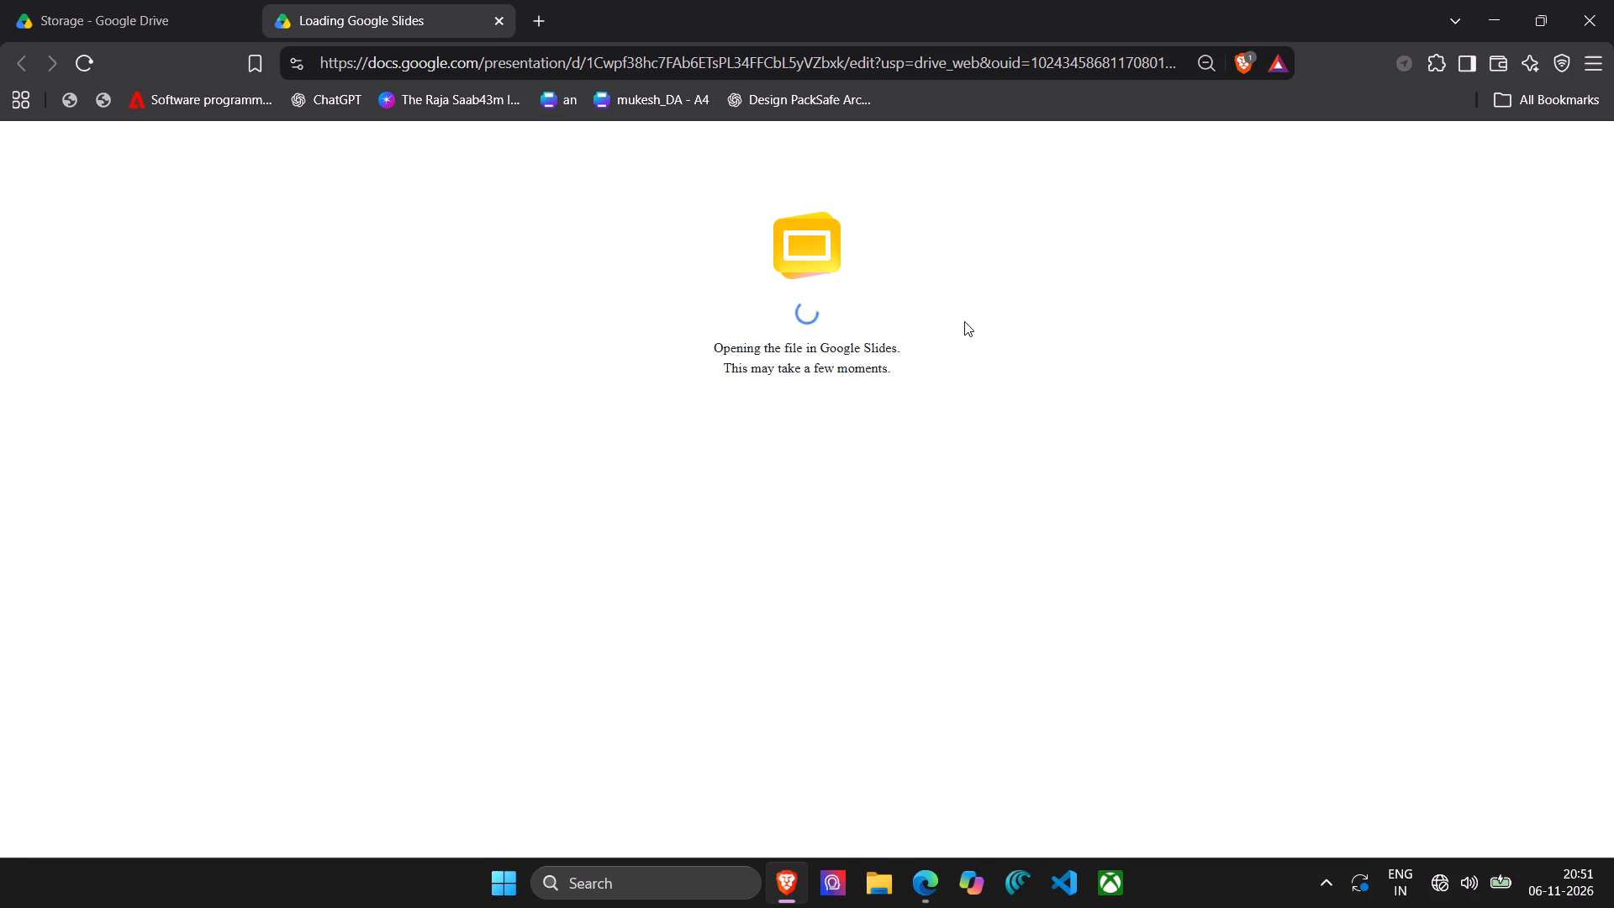
{"action": "left_click", "coordinate": [214, 0]}
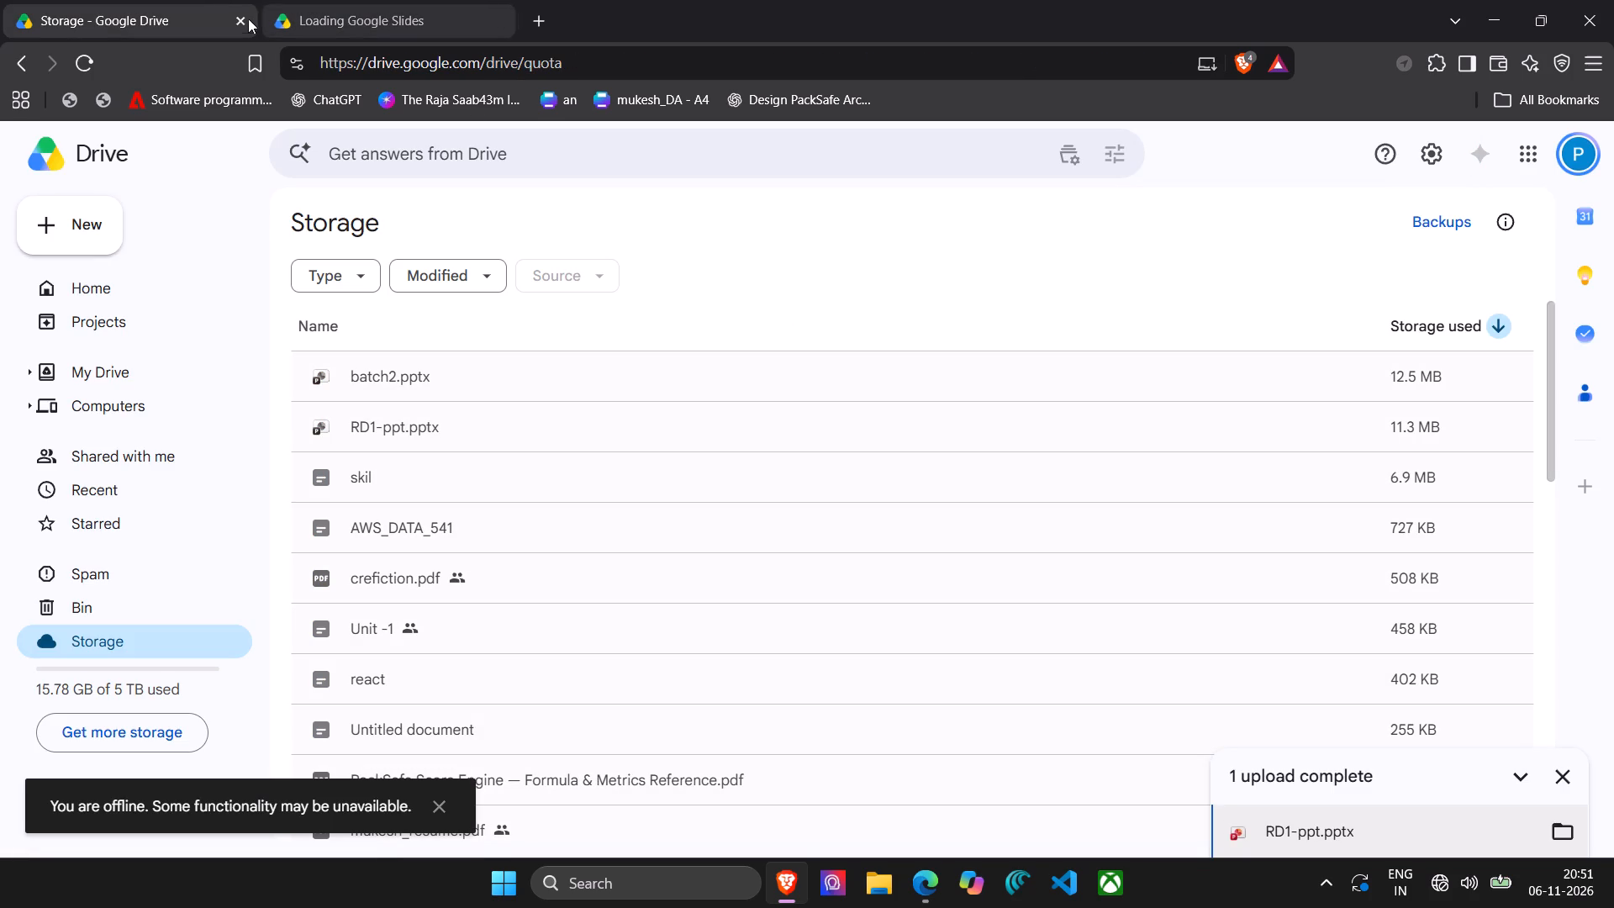
{"action": "left_click", "coordinate": [372, 0]}
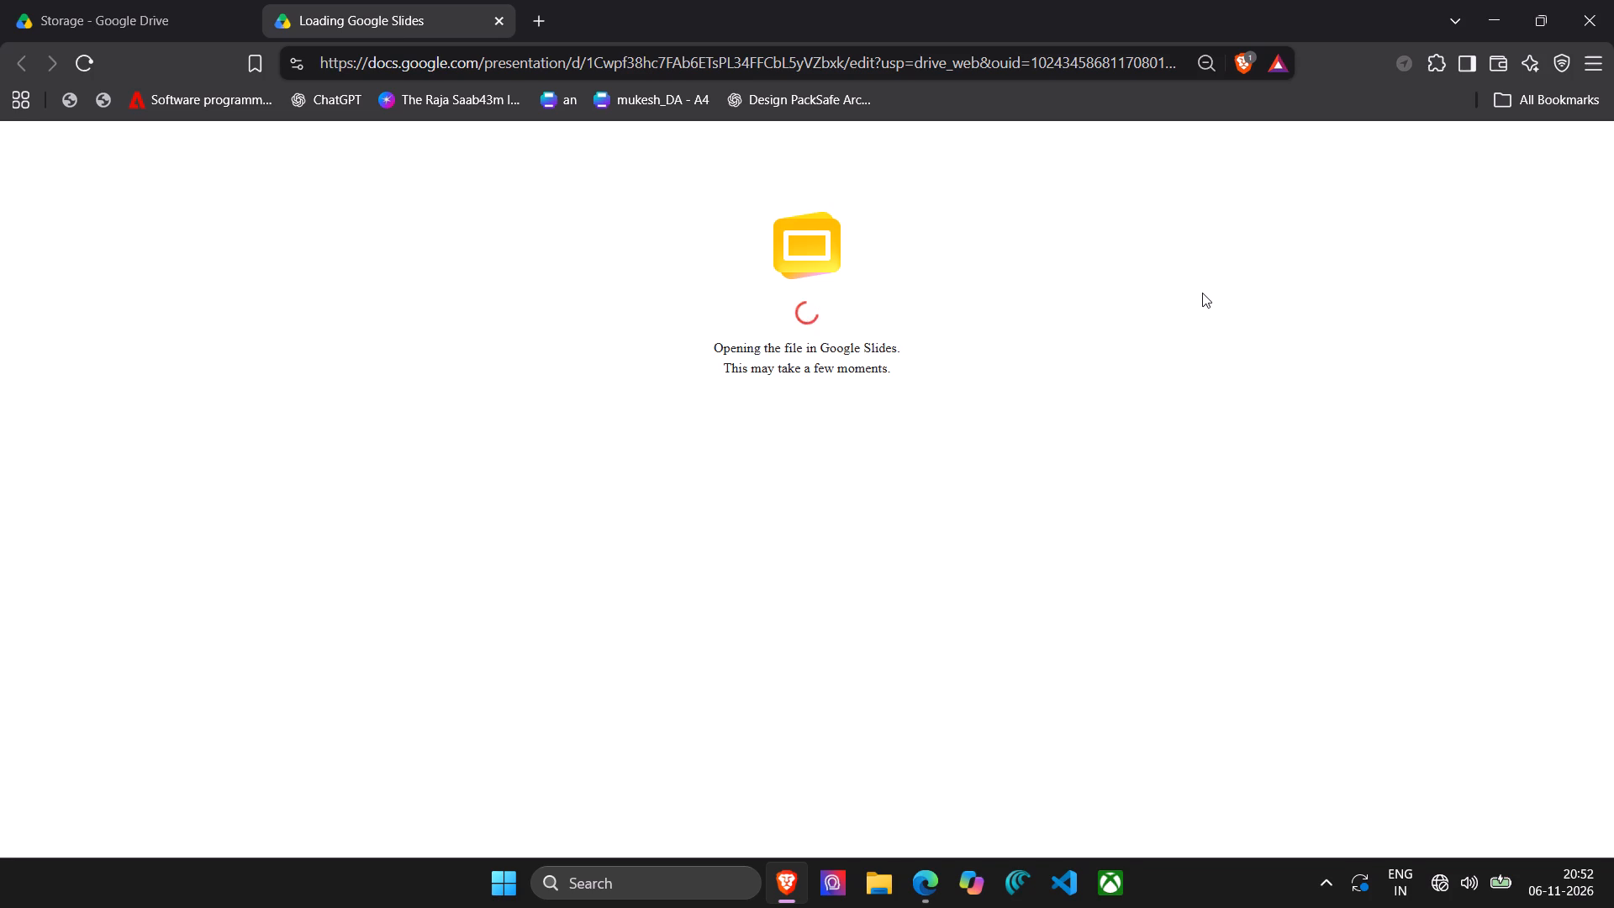
Connect the computer to the first available secured Wi-Fi network, leaving automatic connection off.
{"action": "left_click", "coordinate": [1450, 875]}
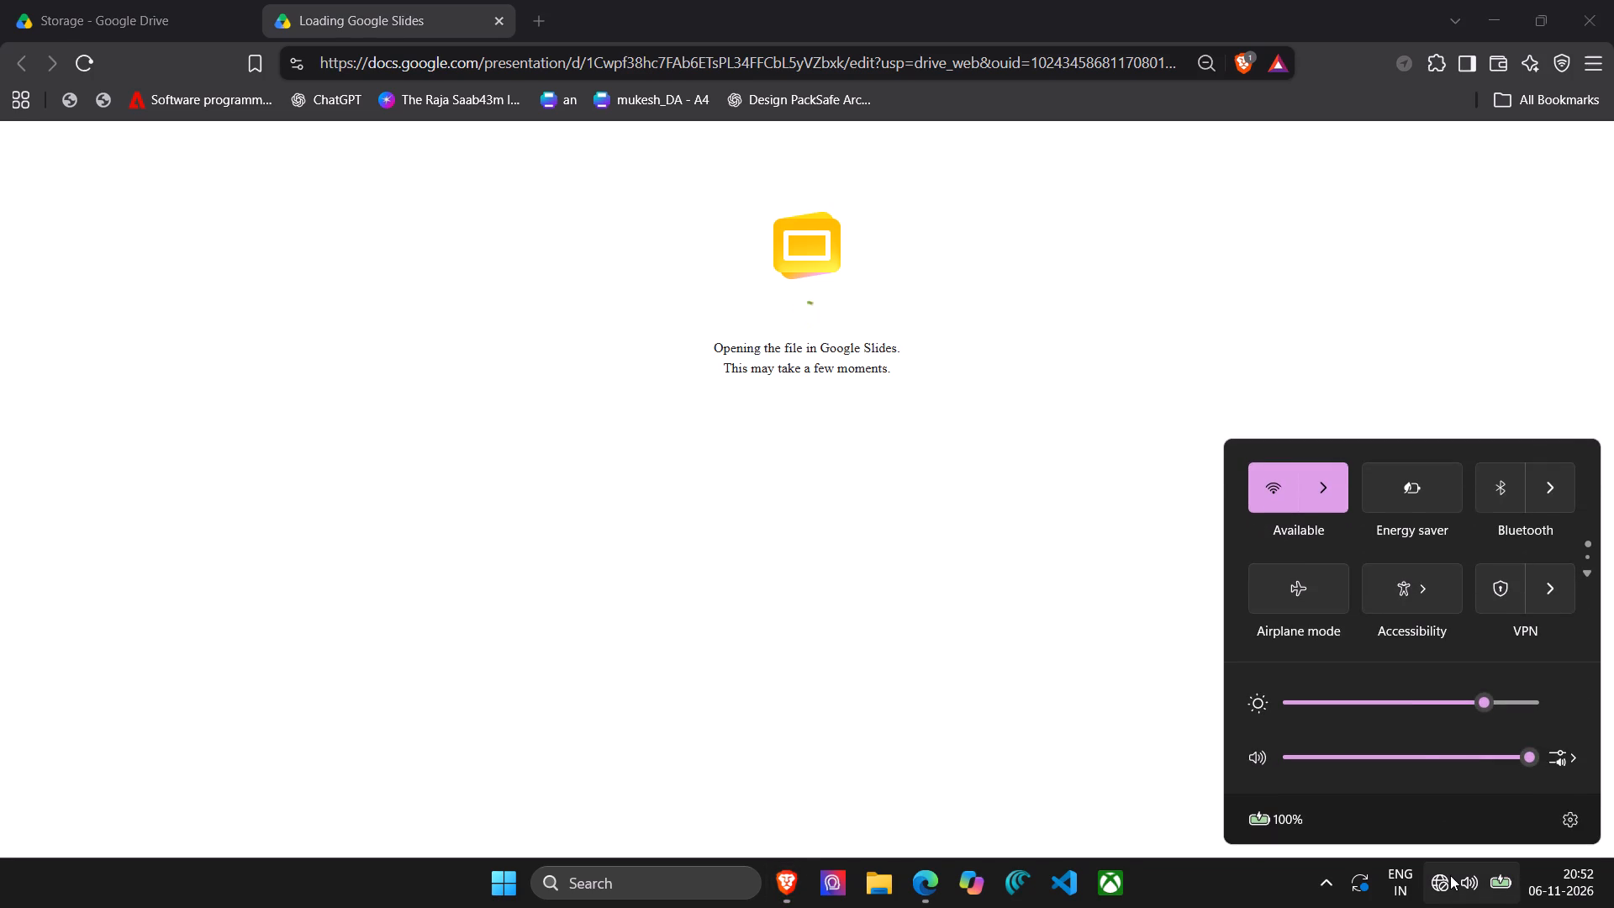
{"action": "left_click", "coordinate": [1338, 504]}
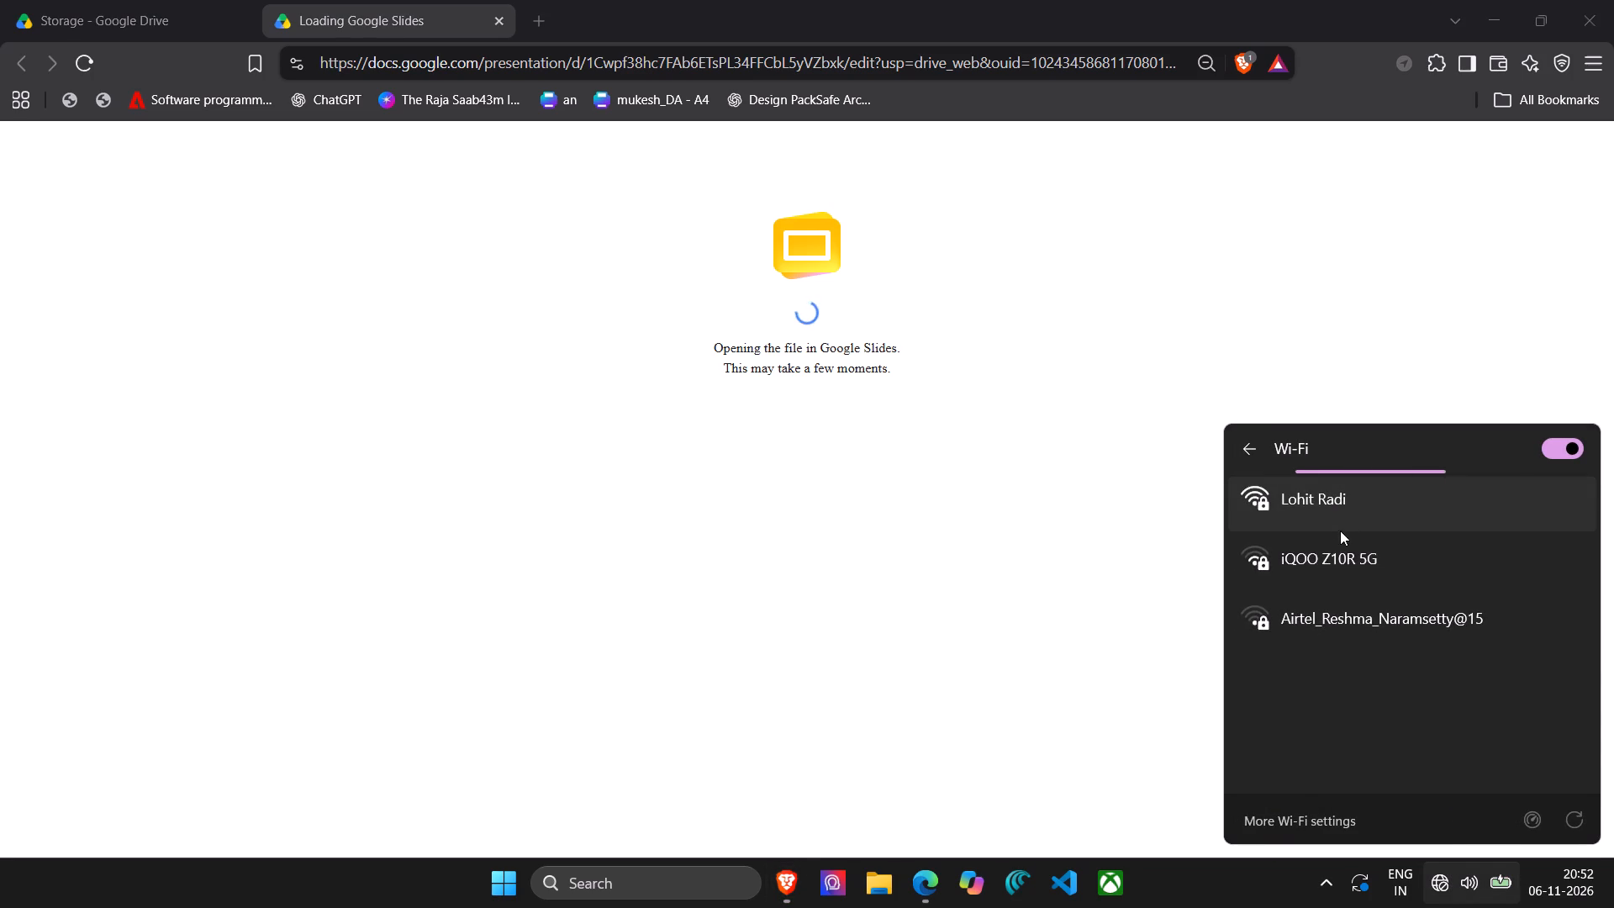
{"action": "left_click", "coordinate": [1340, 499]}
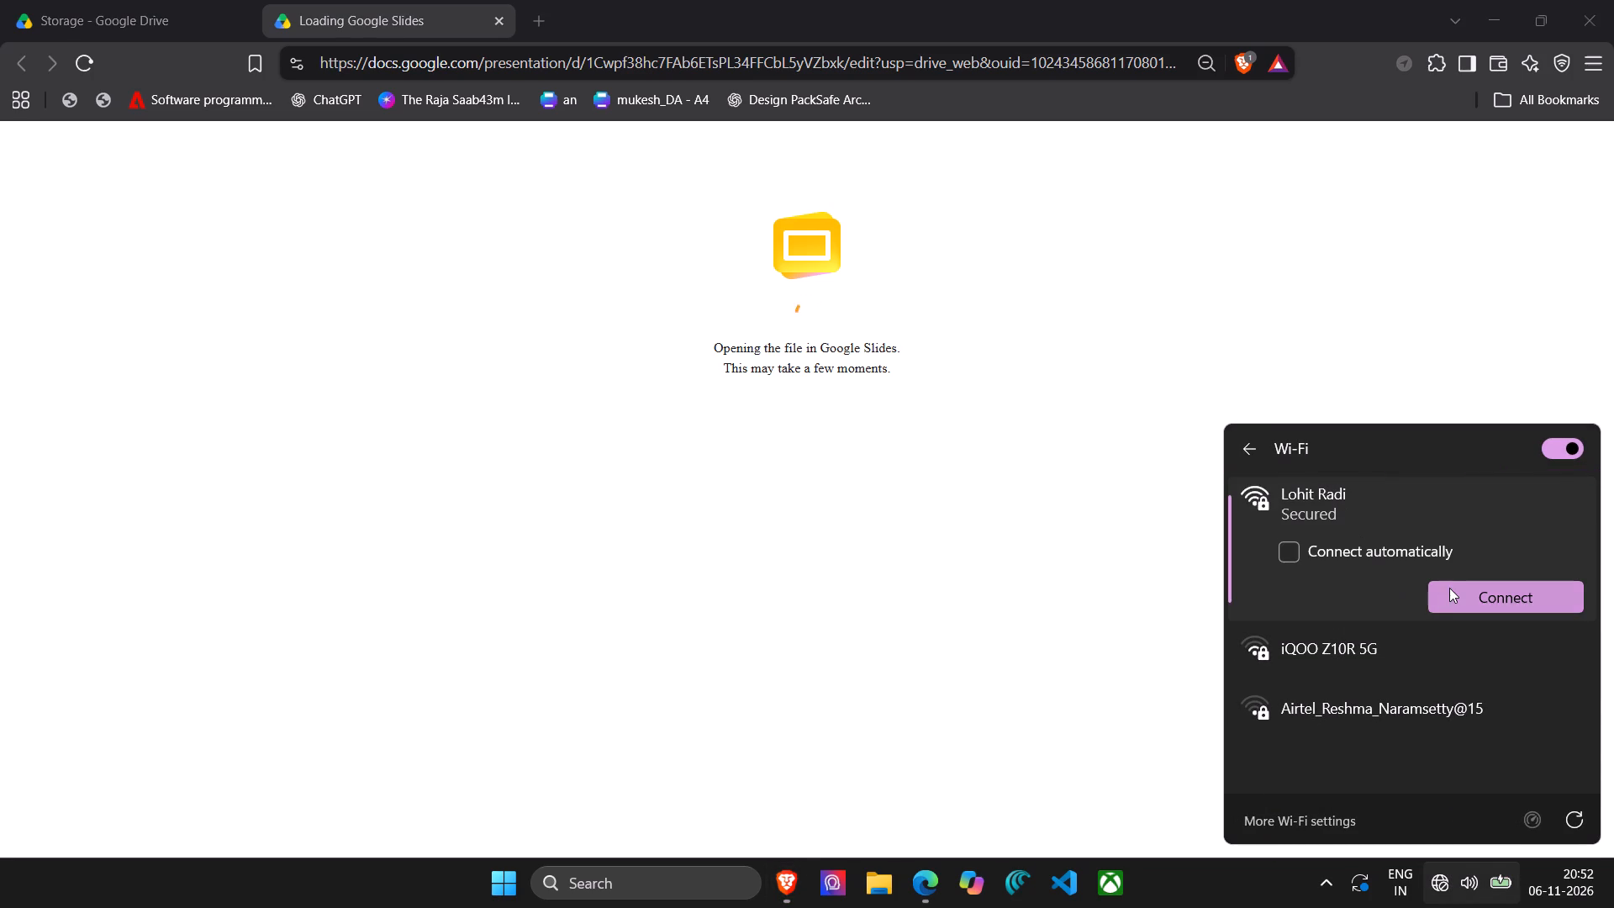
{"action": "left_click", "coordinate": [1449, 588]}
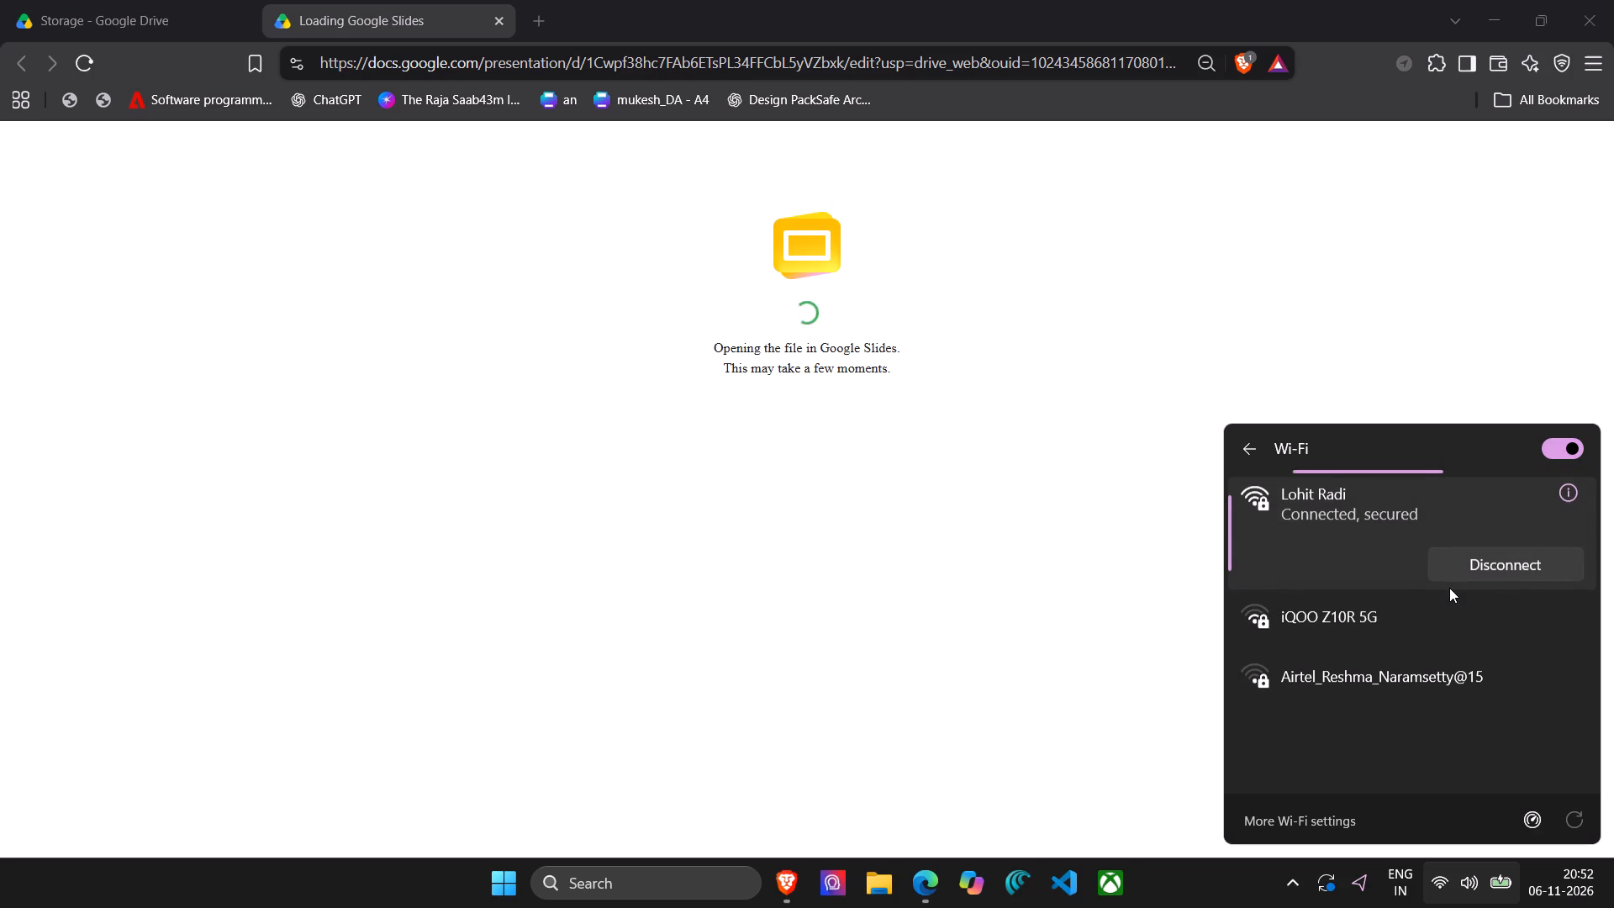
{"action": "left_click", "coordinate": [991, 544]}
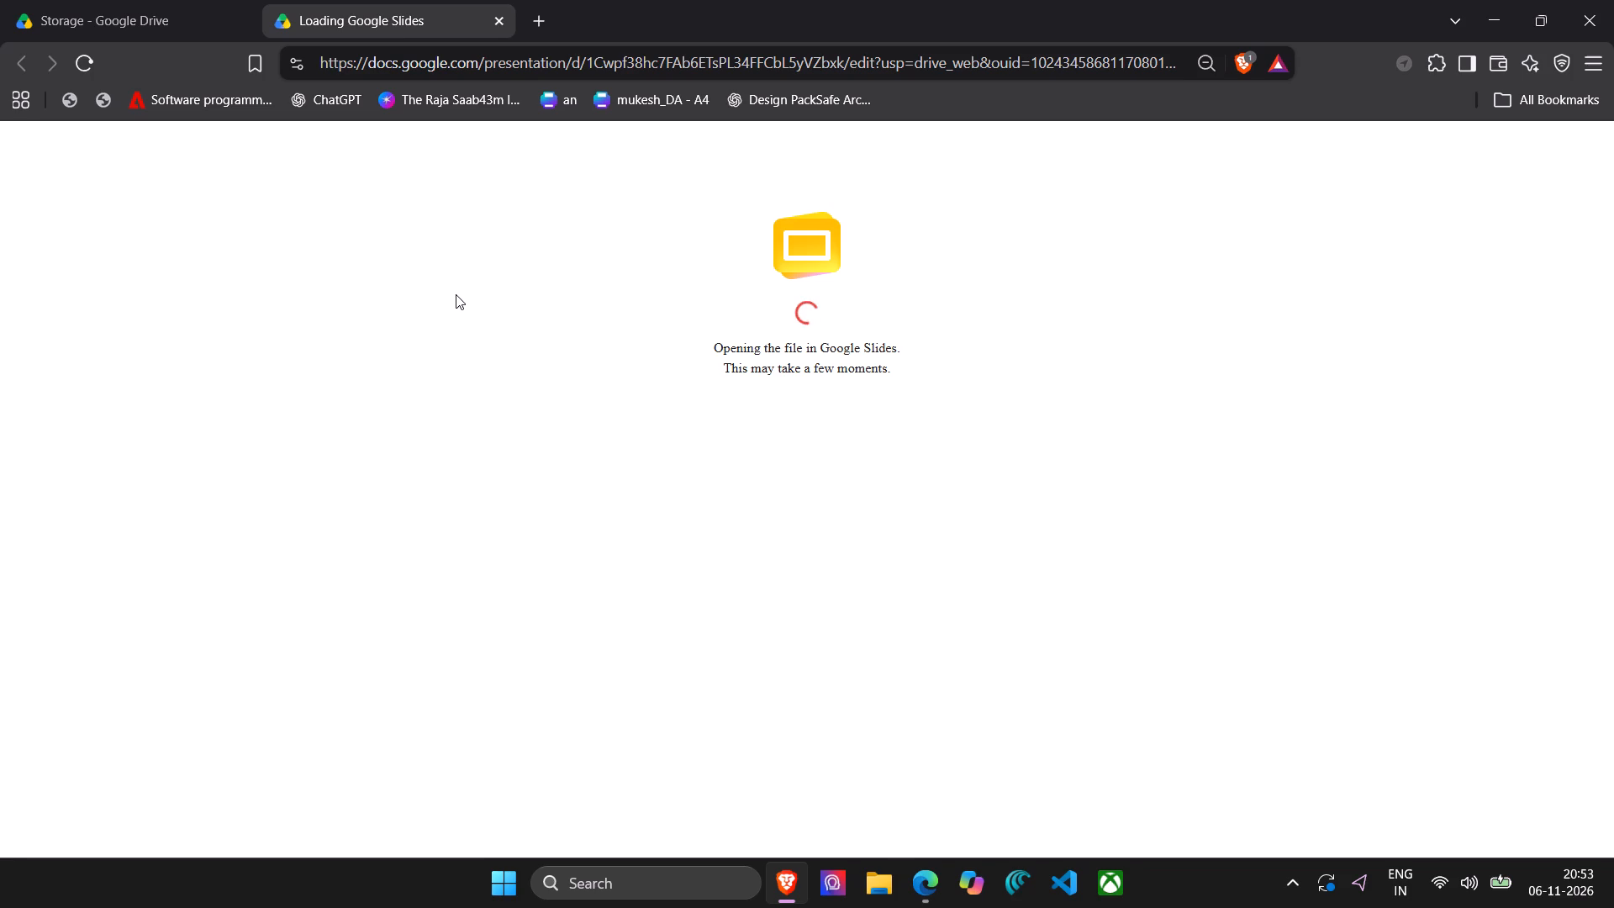
Close the loading Google Slides tab and reopen RD1-ppt.pptx from the Drive storage list.
{"action": "left_click", "coordinate": [504, 26]}
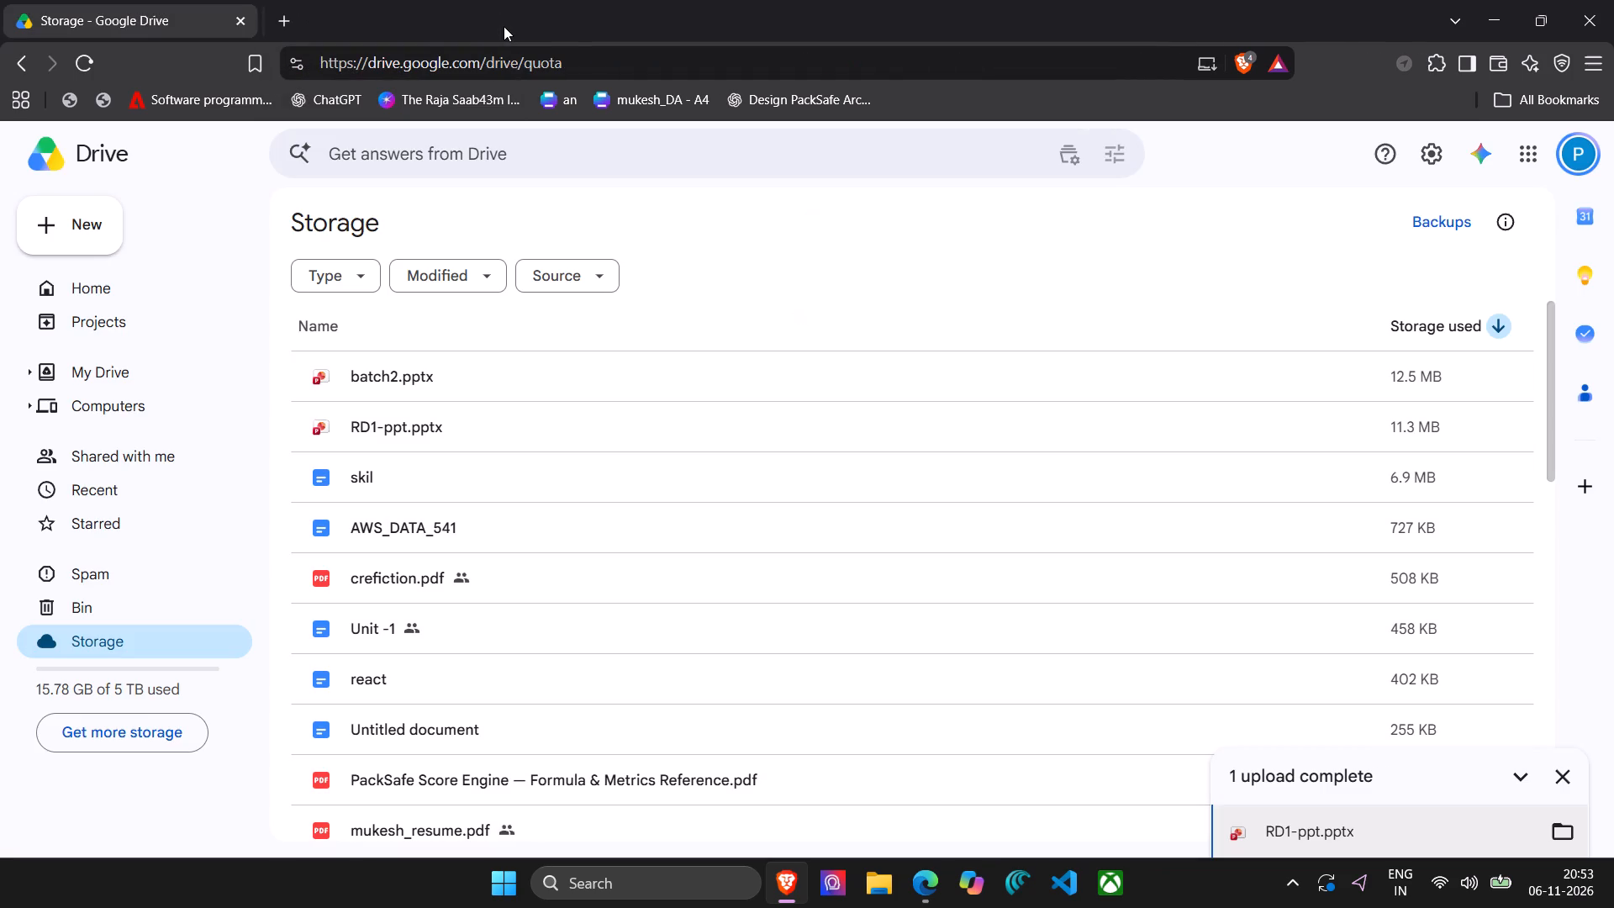
{"action": "double_click", "coordinate": [704, 442]}
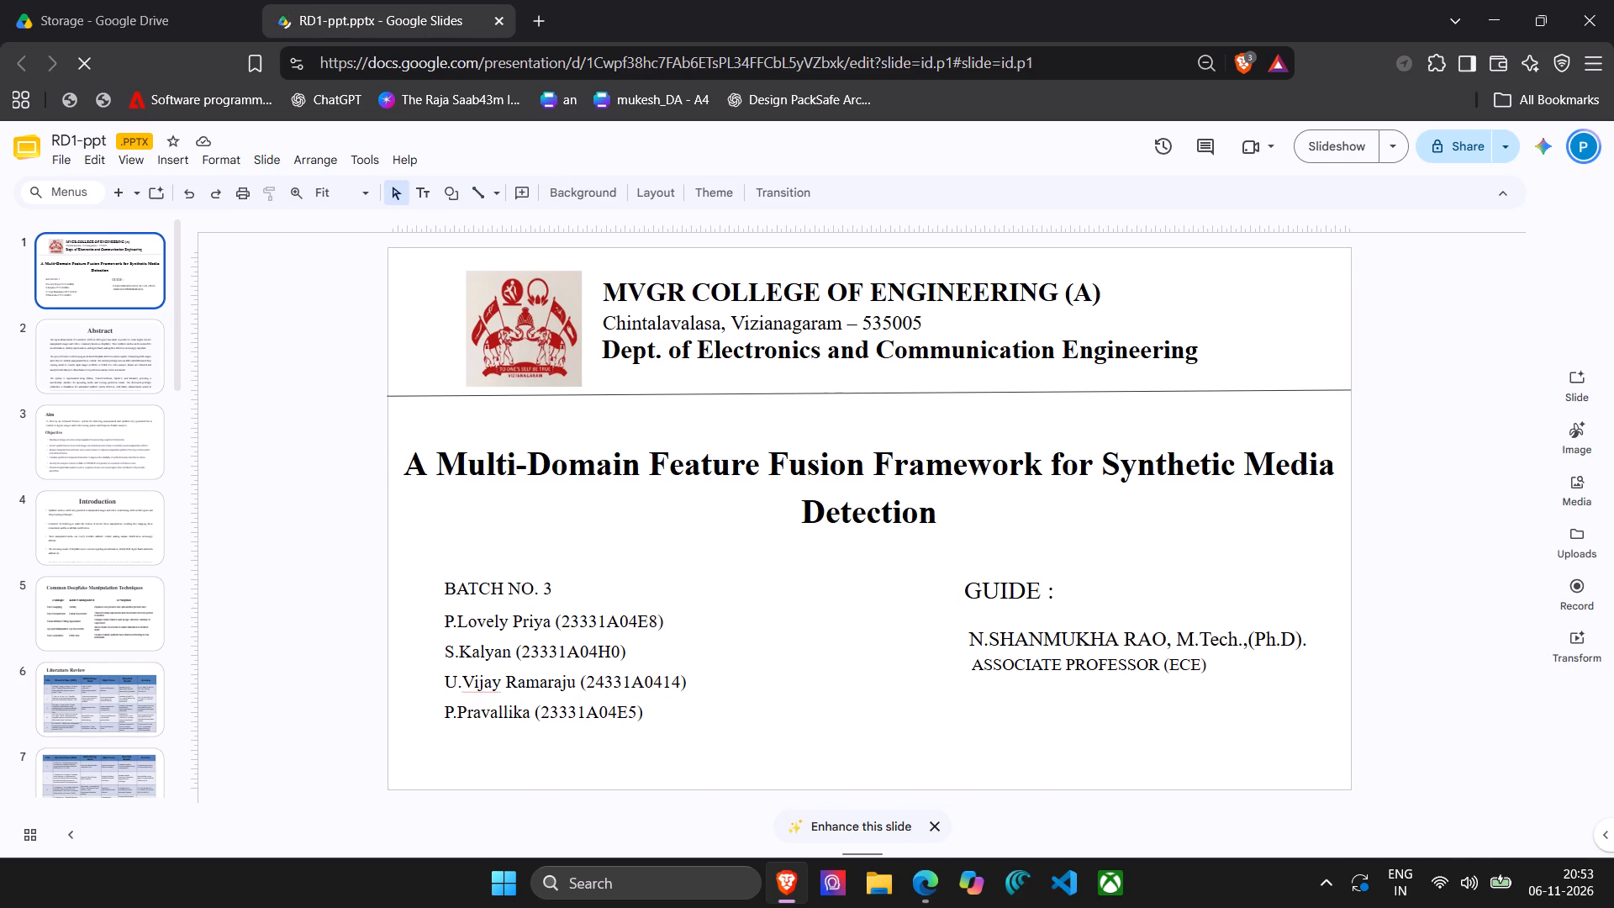
Delete the entire project title text on the first slide, keeping its text box.
{"action": "left_click", "coordinate": [1162, 472]}
{"action": "left_click", "coordinate": [962, 515]}
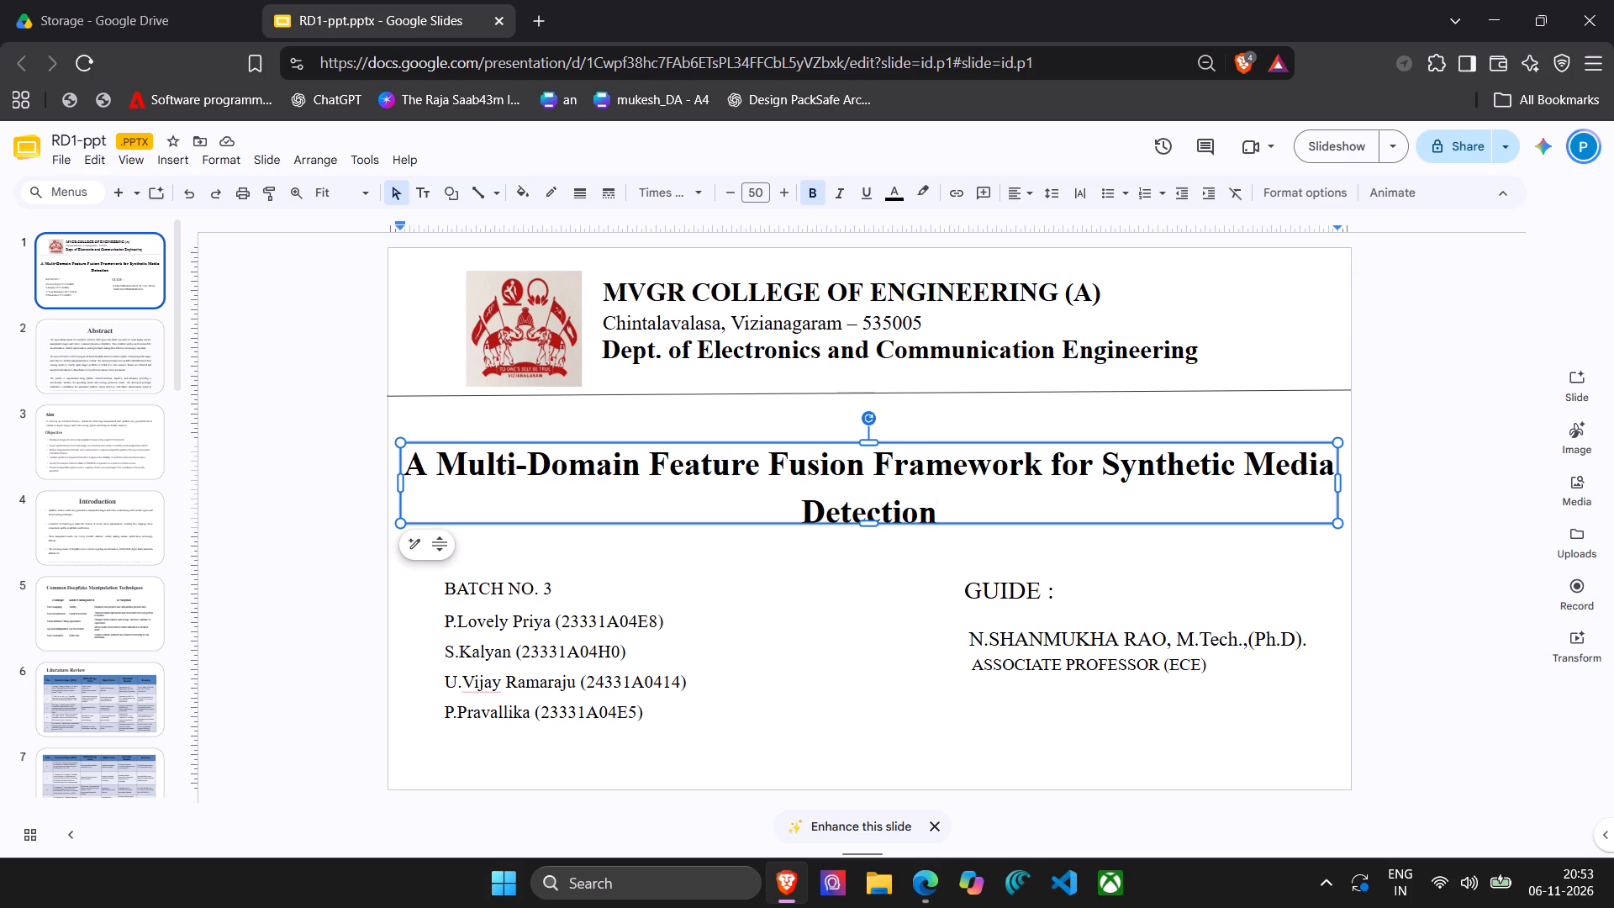
{"action": "key", "text": "BackSpace"}
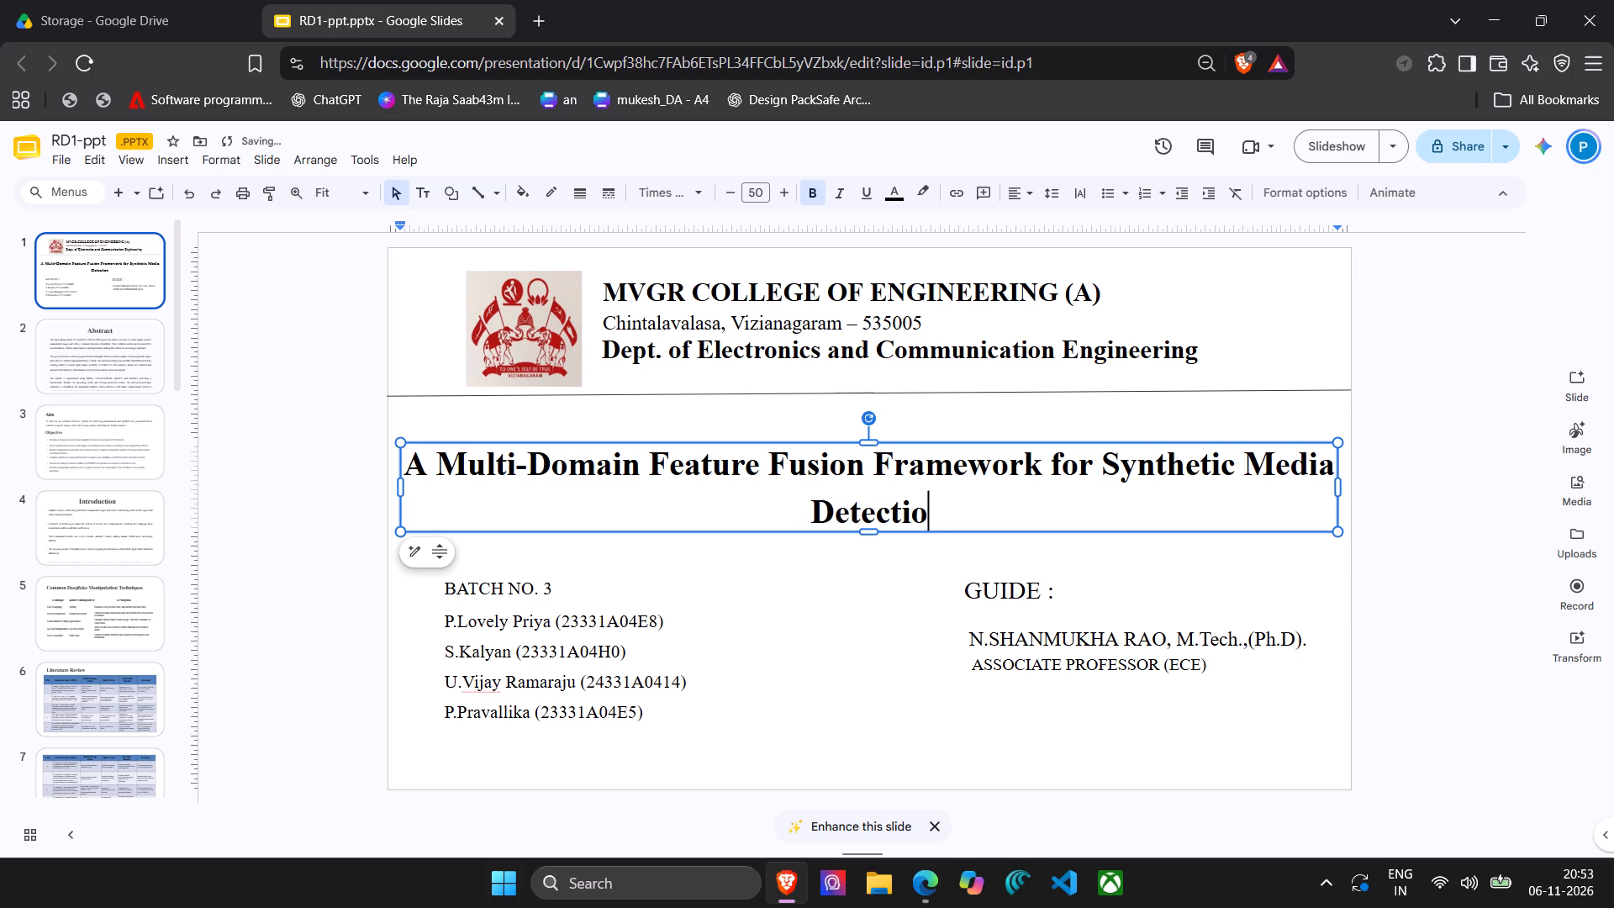
{"action": "key", "text": "BackSpace"}
{"action": "key", "text": "BackSpace"}
{"action": "key", "text": "BackSpace"}
{"action": "key", "text": "BackSpace"}
{"action": "key", "text": "BackSpace"}
{"action": "key", "text": "BackSpace"}
{"action": "key", "text": "BackSpace"}
{"action": "key", "text": "BackSpace"}
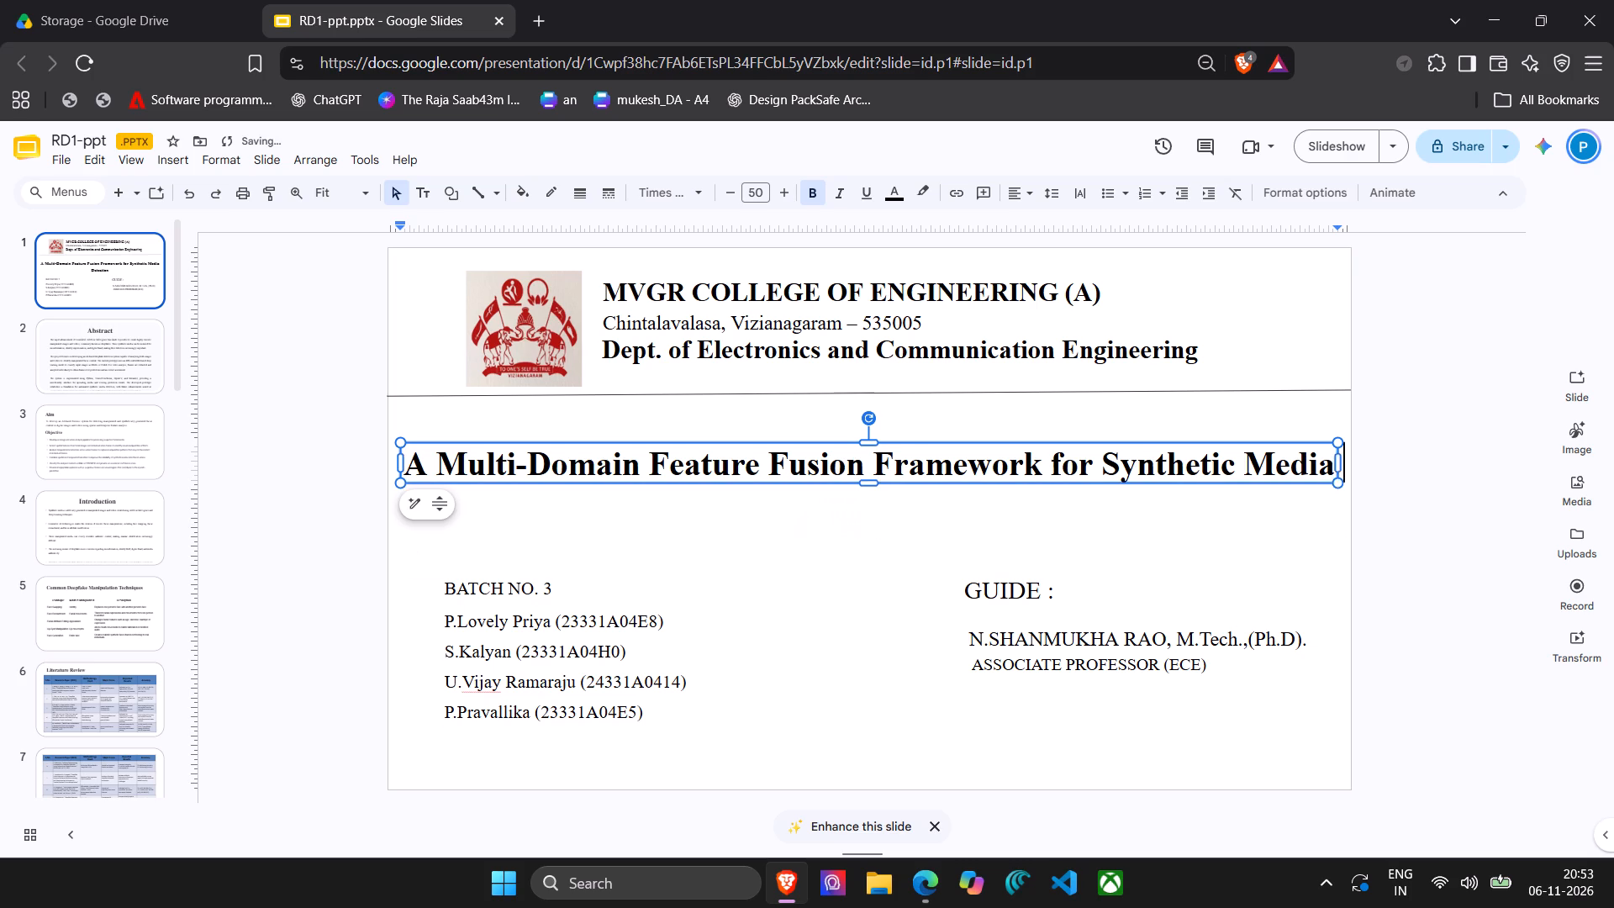
{"action": "key", "text": "BackSpace"}
{"action": "key", "text": "BackSpace"}
{"action": "key", "text": "BackSpace"}
{"action": "key", "text": "BackSpace"}
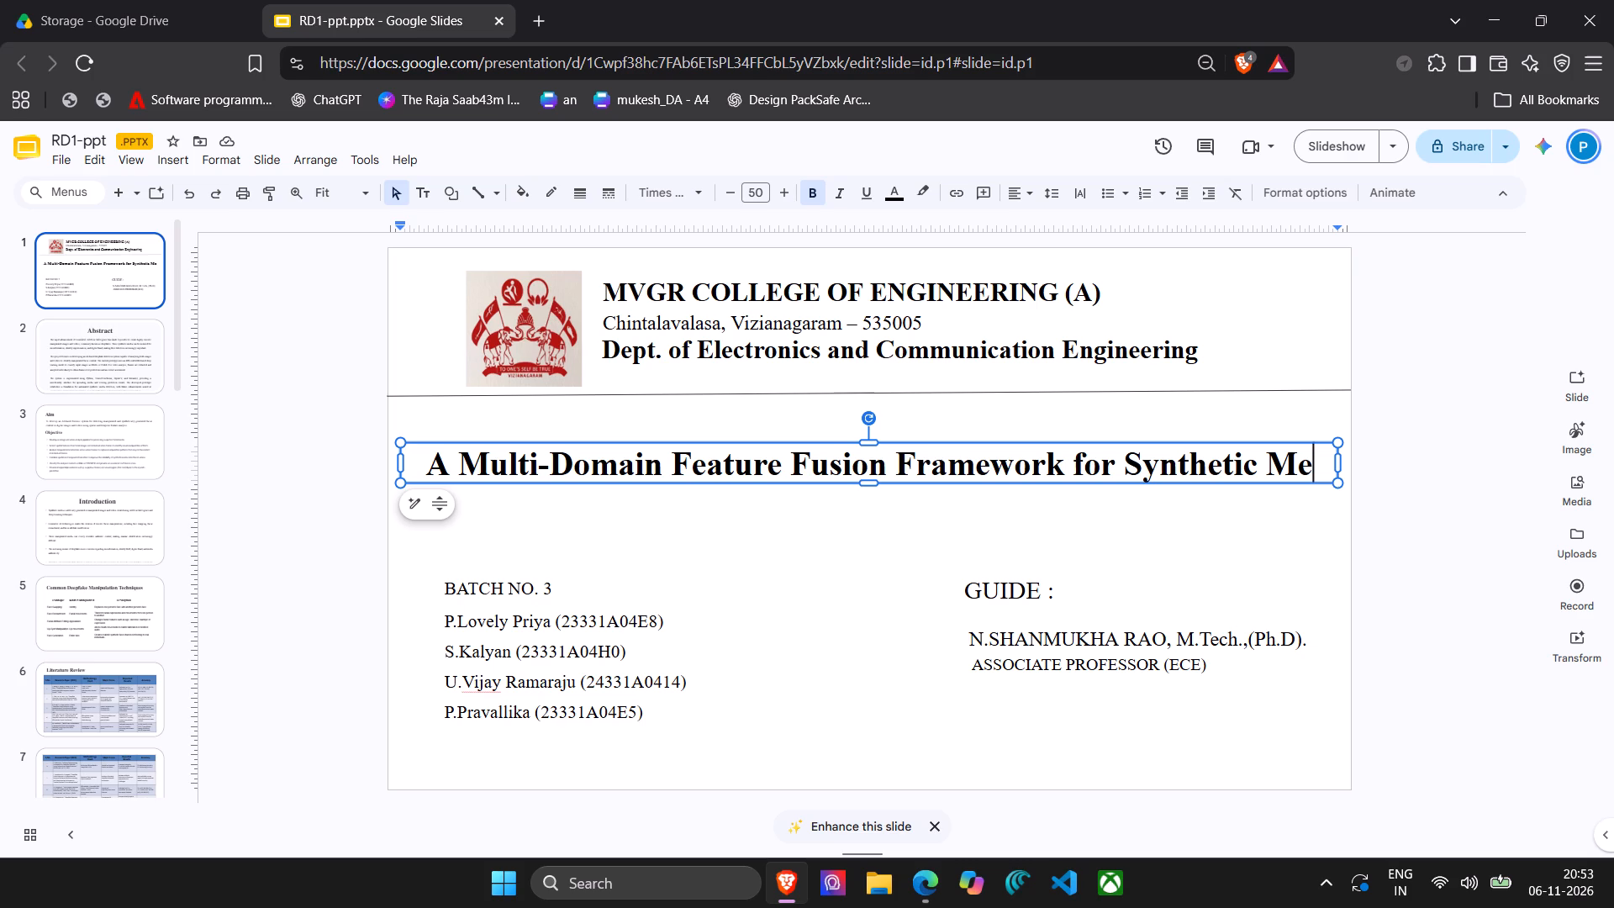
{"action": "key", "text": "BackSpace"}
{"action": "key", "text": "BackSpace"}
{"action": "key", "text": "BackSpace"}
{"action": "key", "text": "BackSpace"}
{"action": "key", "text": "BackSpace"}
{"action": "key", "text": "BackSpace"}
{"action": "key", "text": "BackSpace"}
{"action": "key", "text": "BackSpace"}
{"action": "key", "text": "BackSpace"}
{"action": "key", "text": "BackSpace"}
{"action": "key", "text": "BackSpace"}
{"action": "key", "text": "BackSpace"}
{"action": "key", "text": "BackSpace"}
{"action": "key", "text": "BackSpace"}
{"action": "key", "text": "BackSpace"}
{"action": "key", "text": "BackSpace"}
{"action": "key", "text": "BackSpace"}
{"action": "key", "text": "BackSpace"}
{"action": "key", "text": "BackSpace"}
{"action": "key", "text": "BackSpace"}
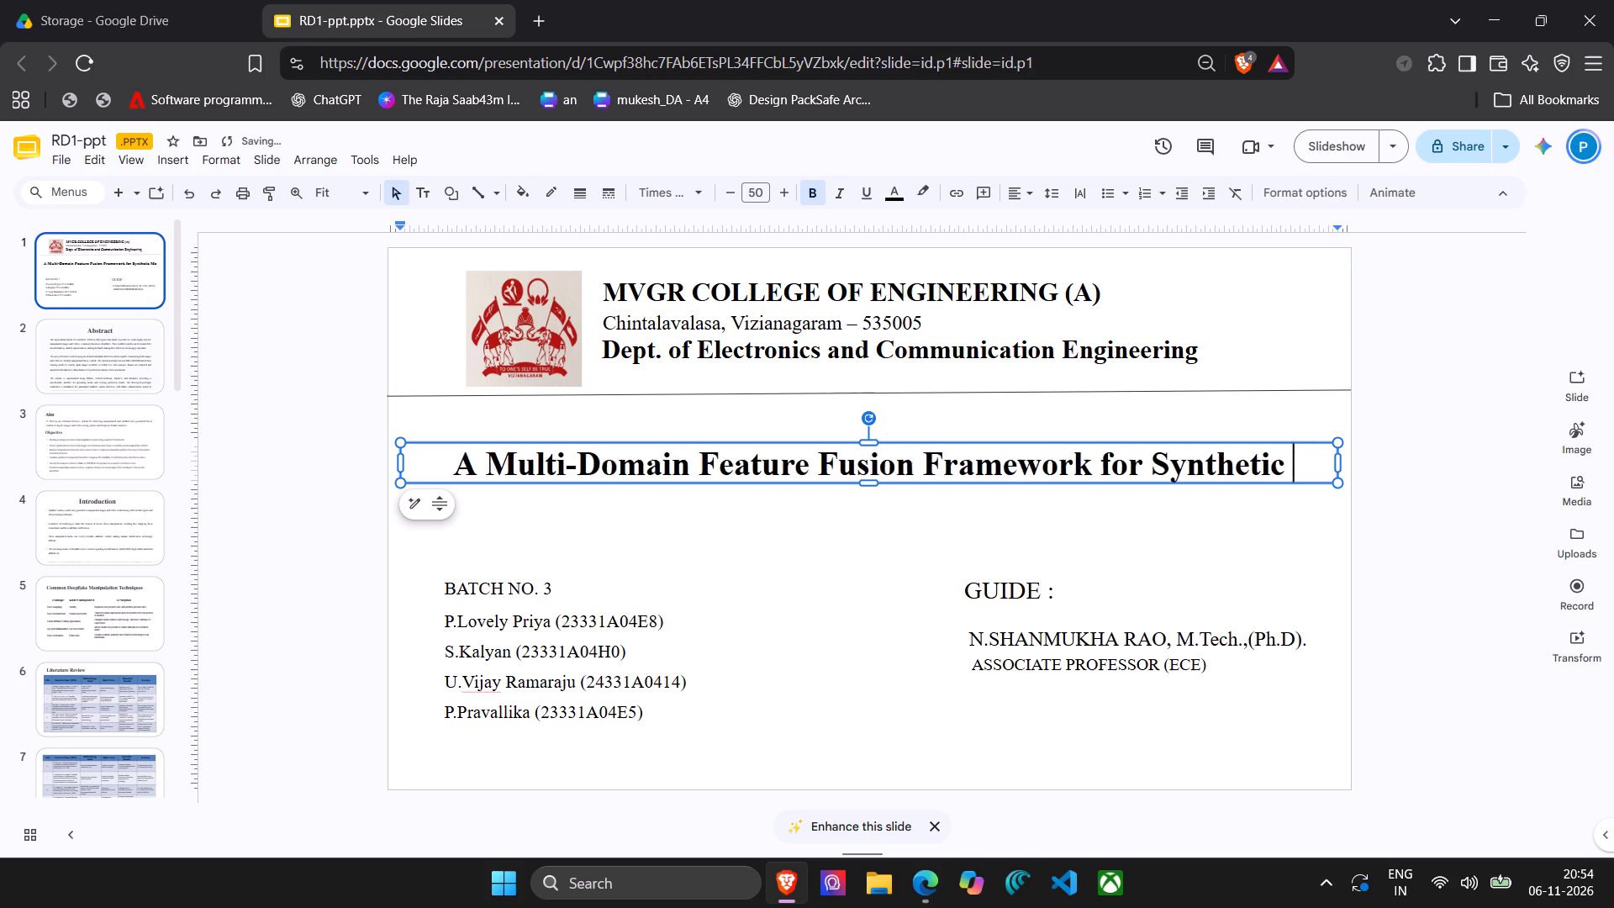
{"action": "key", "text": "BackSpace"}
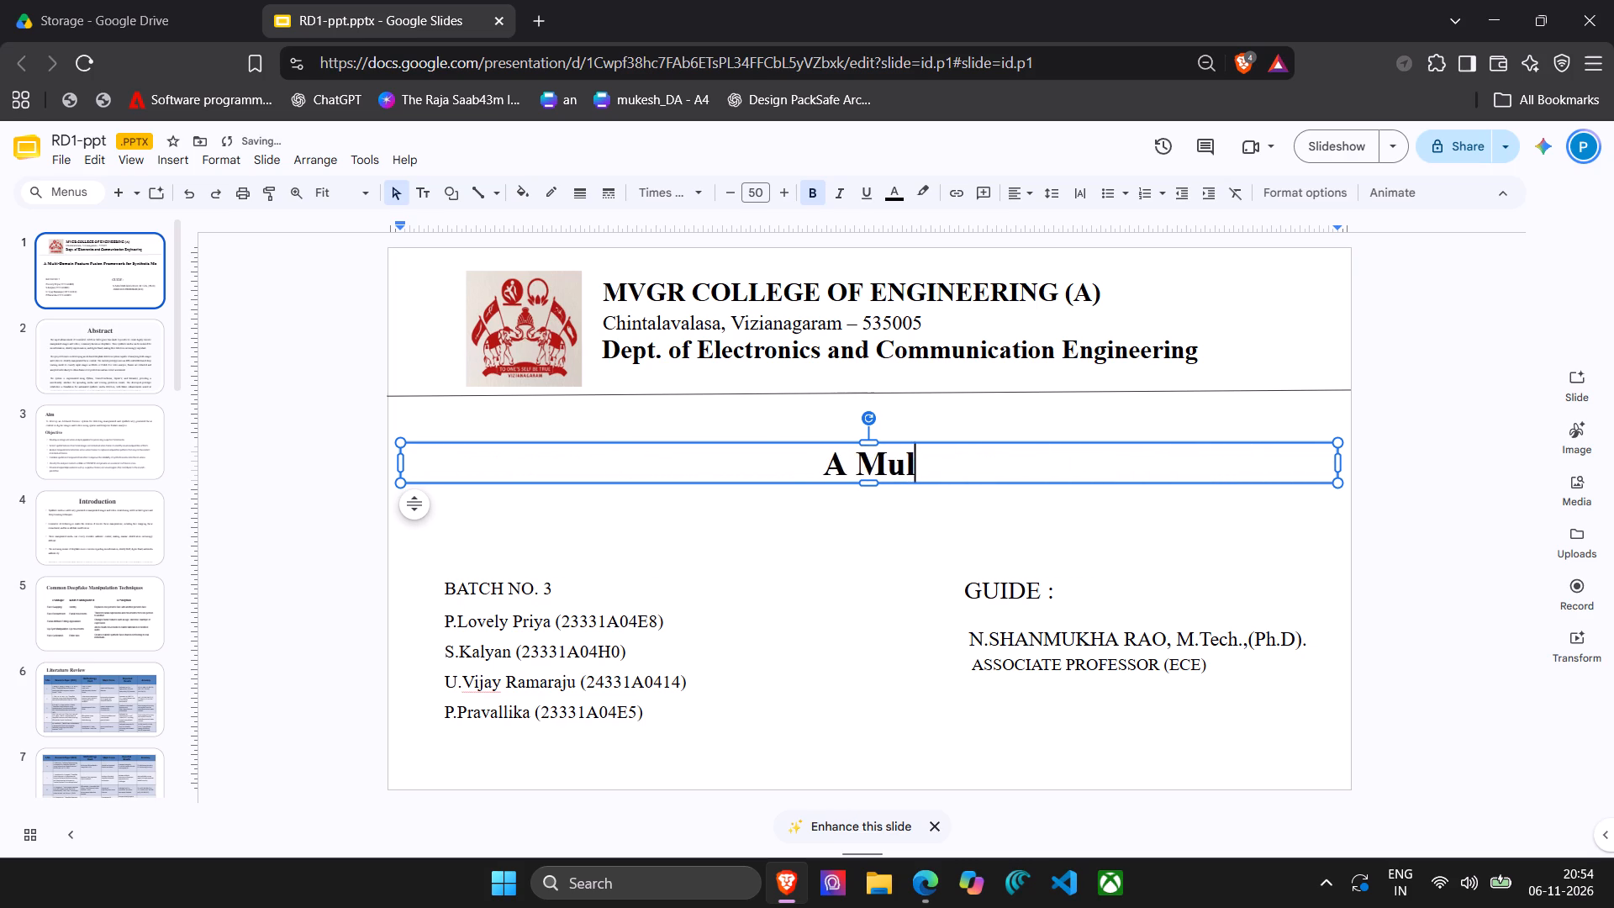
{"action": "key", "text": "BackSpace"}
{"action": "key", "text": "BackSpace"}
{"action": "key", "text": "BackSpace"}
{"action": "key", "text": "BackSpace"}
{"action": "key", "text": "BackSpace"}
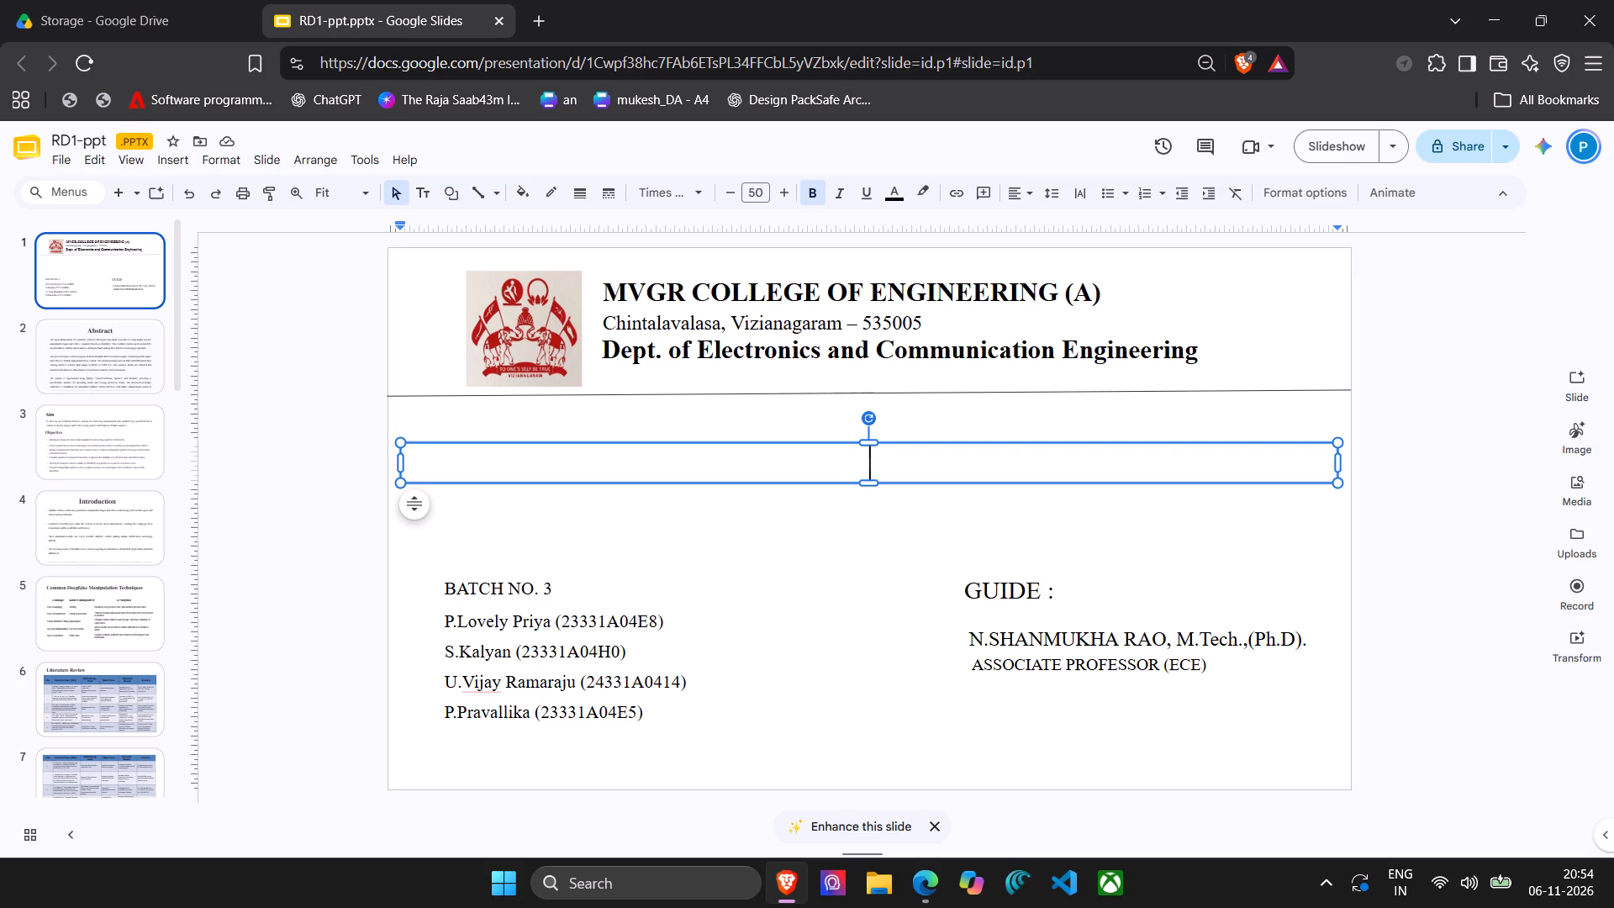
Enter "Real-Time Human Detection And Counting System" as the project title in the emptied text box on slide 1.
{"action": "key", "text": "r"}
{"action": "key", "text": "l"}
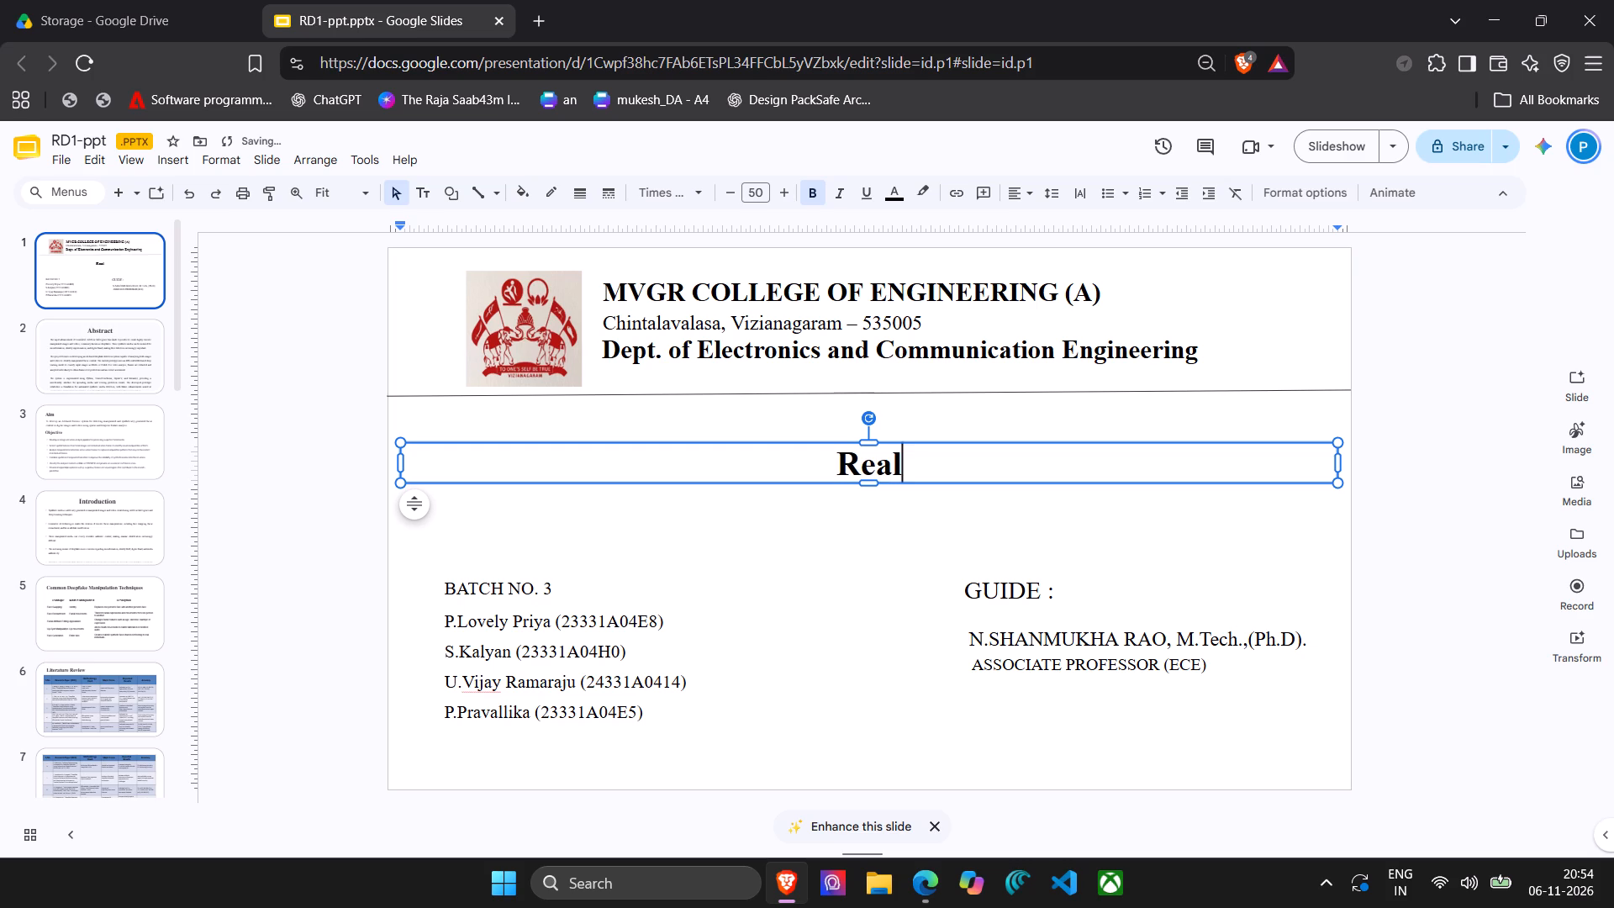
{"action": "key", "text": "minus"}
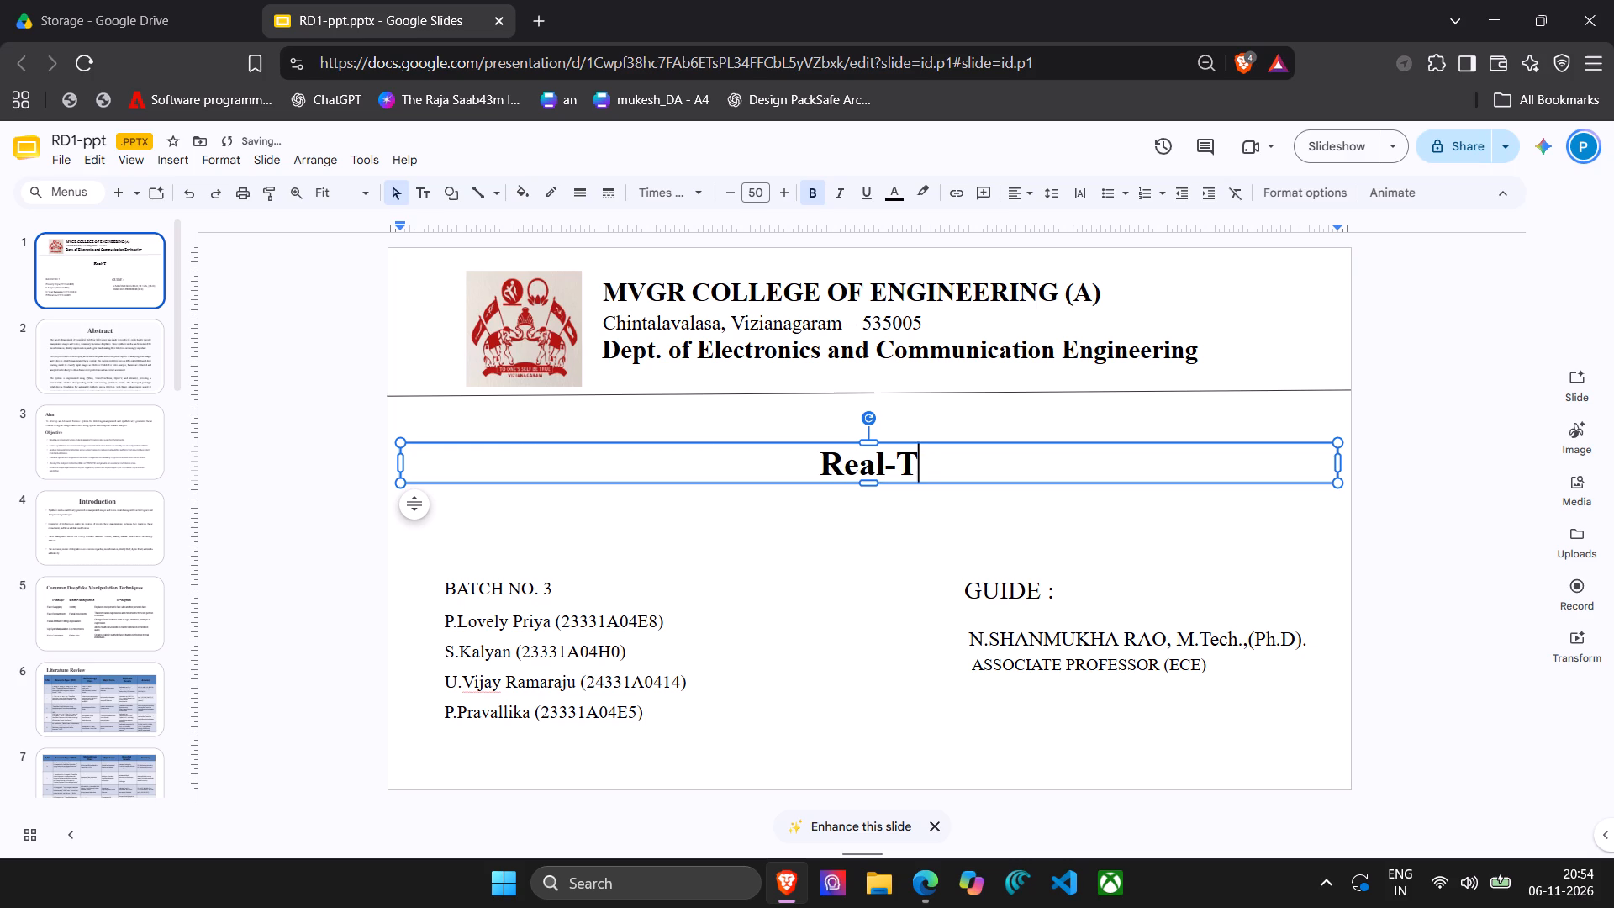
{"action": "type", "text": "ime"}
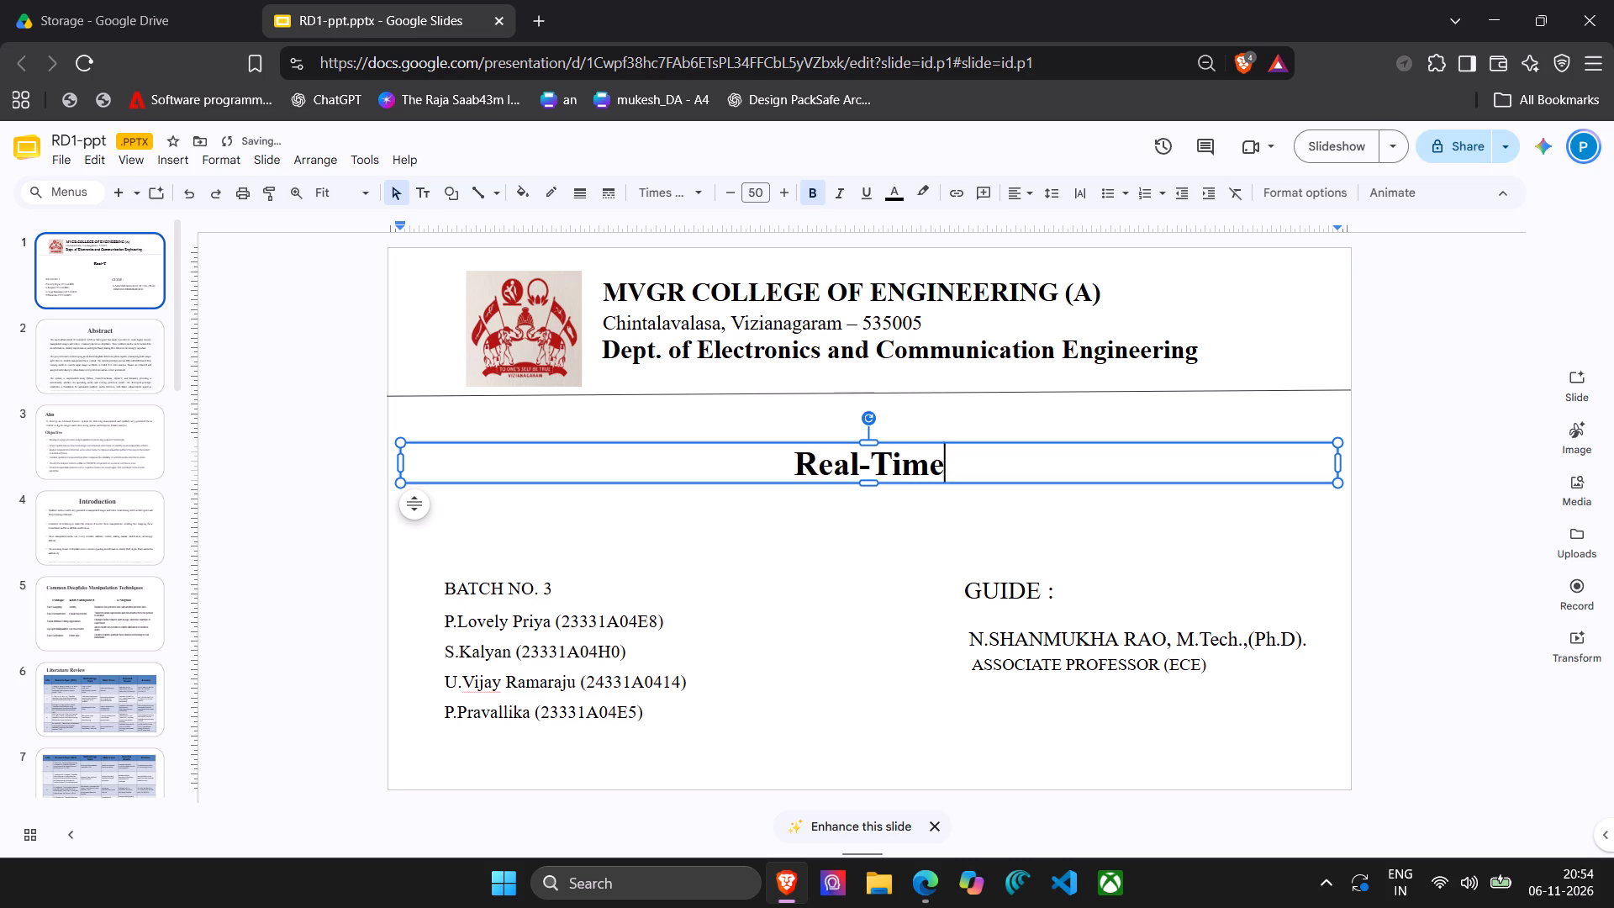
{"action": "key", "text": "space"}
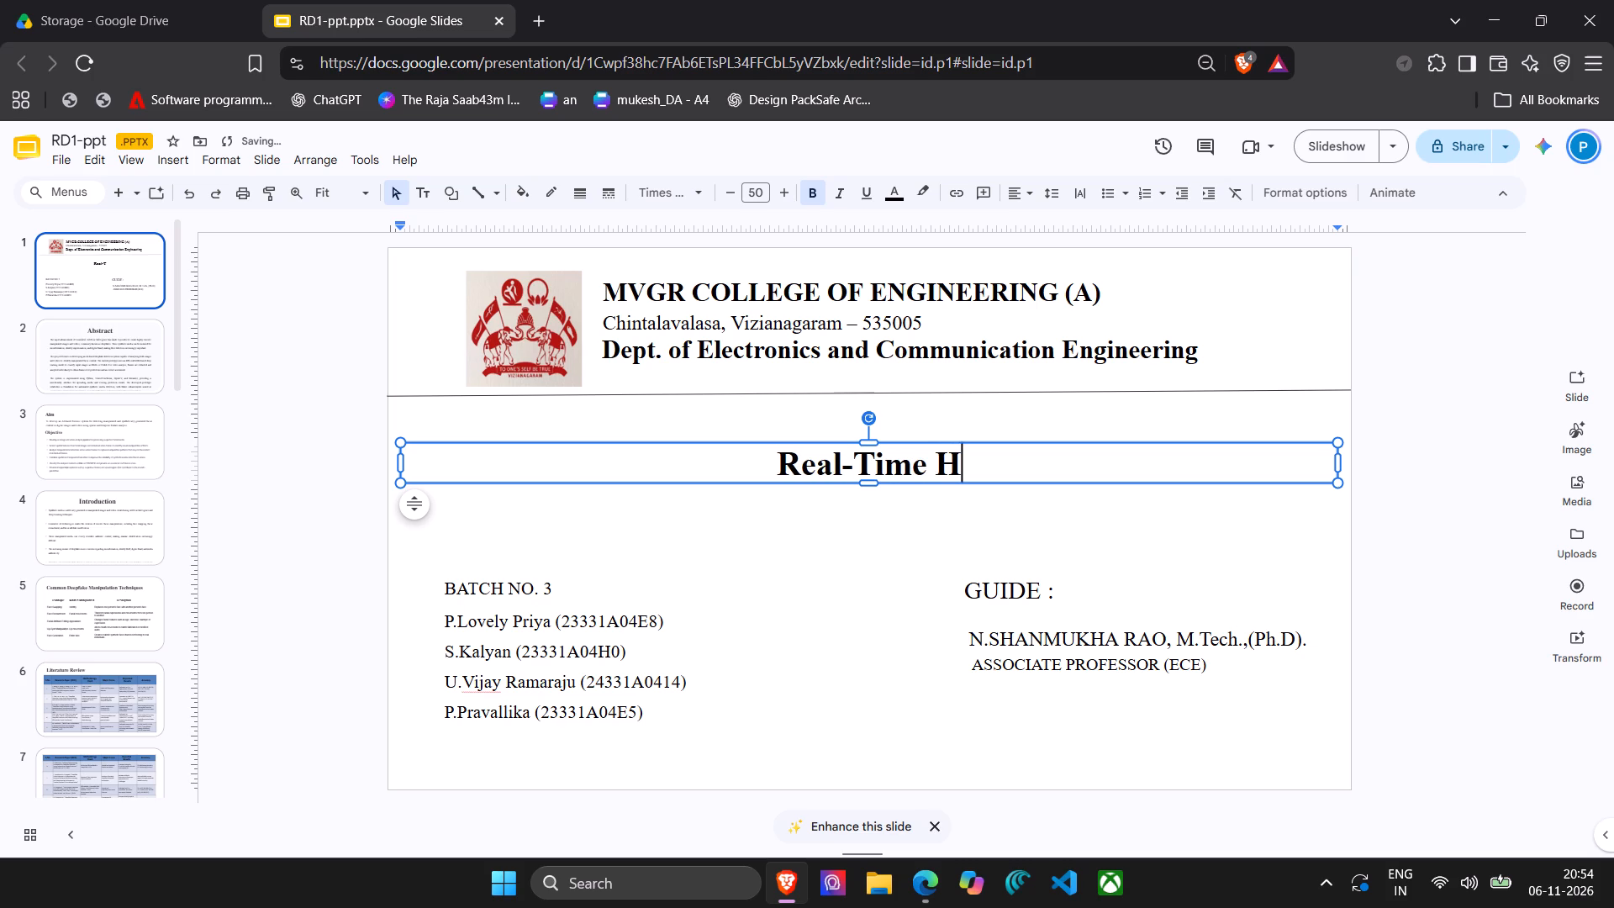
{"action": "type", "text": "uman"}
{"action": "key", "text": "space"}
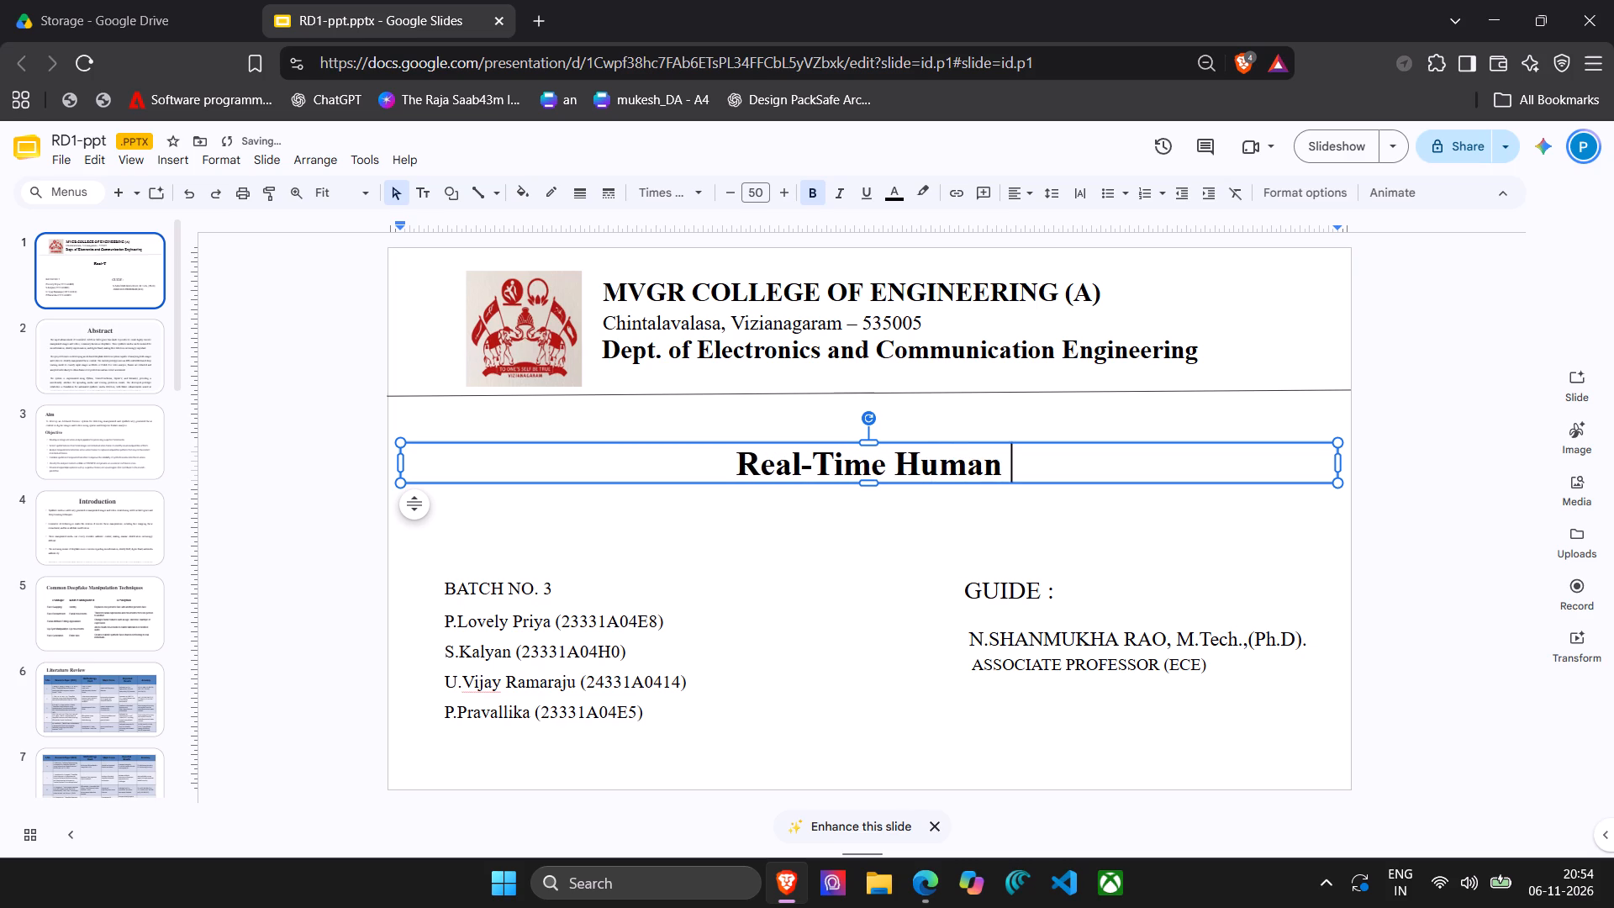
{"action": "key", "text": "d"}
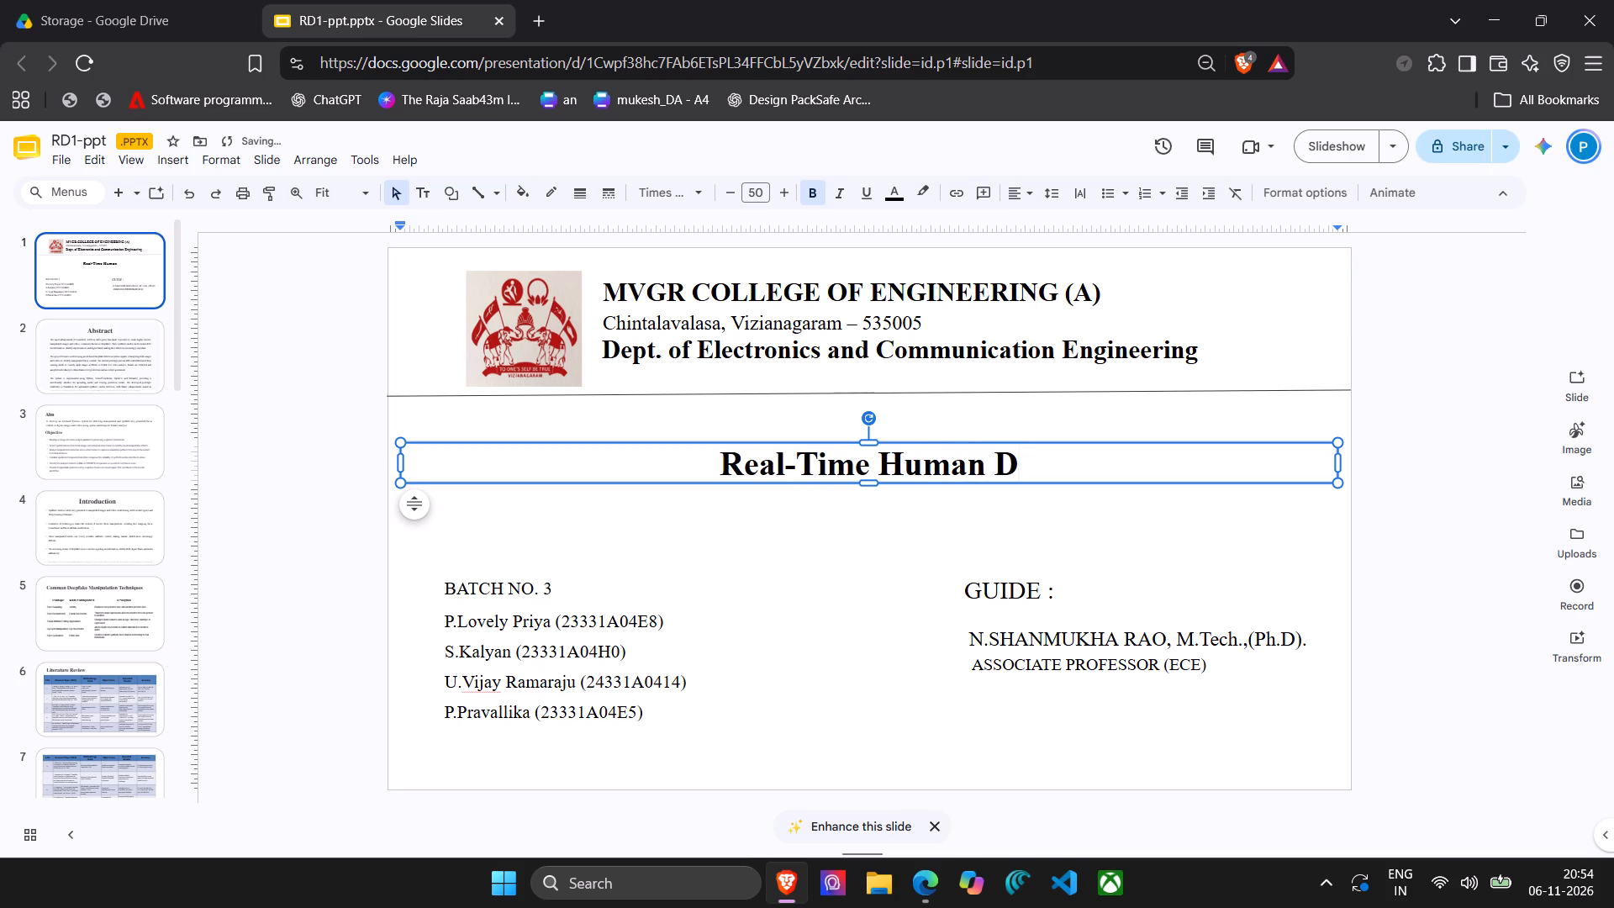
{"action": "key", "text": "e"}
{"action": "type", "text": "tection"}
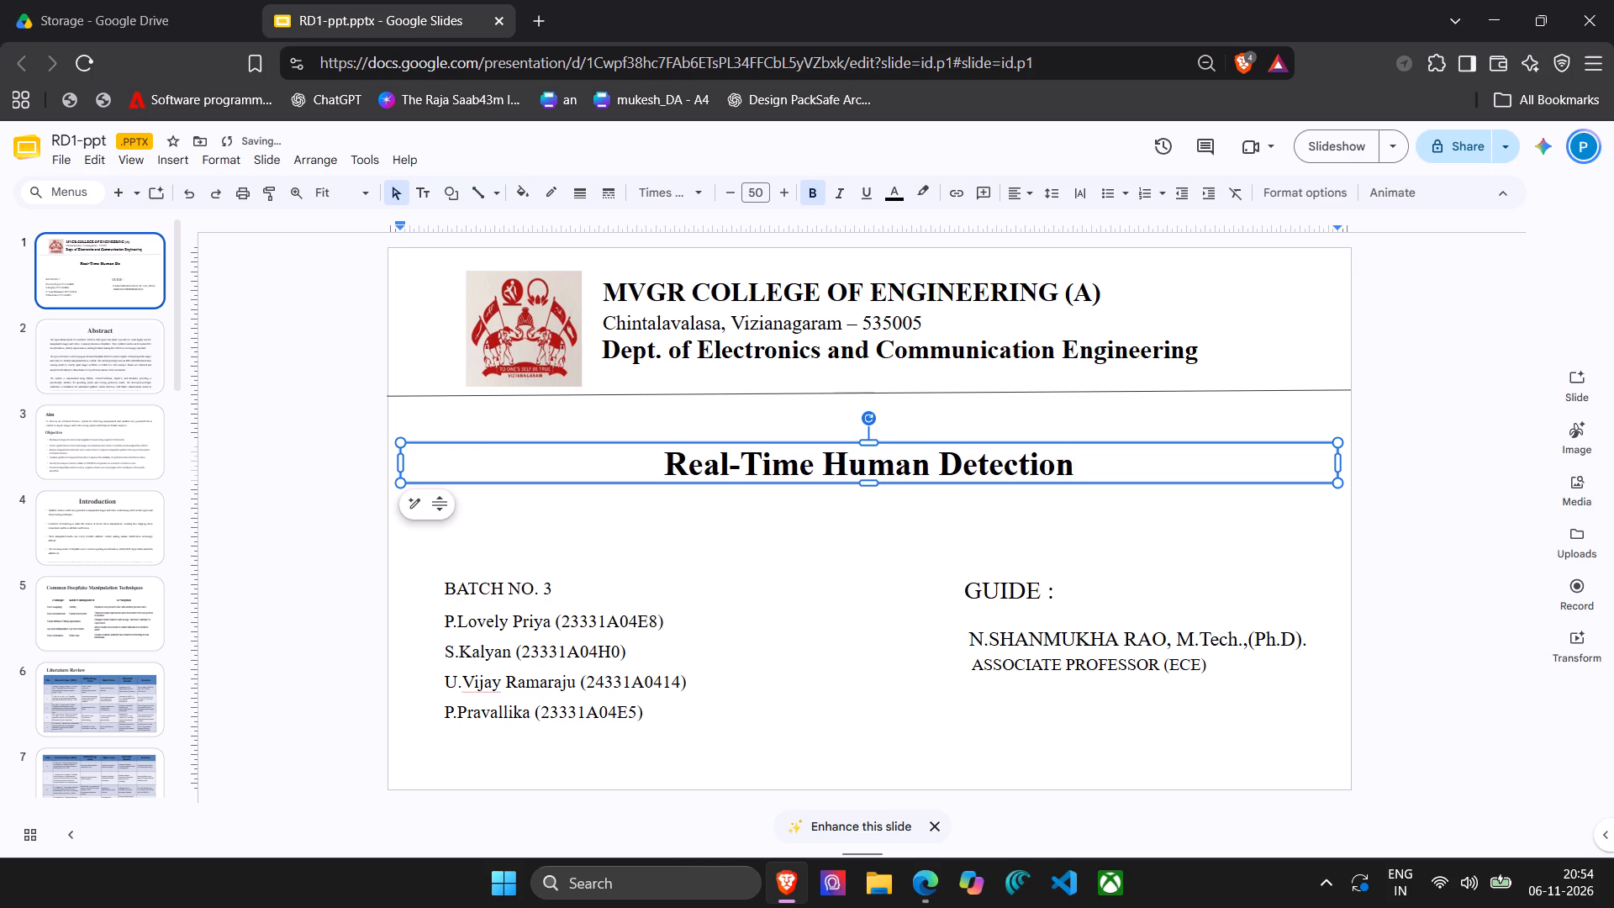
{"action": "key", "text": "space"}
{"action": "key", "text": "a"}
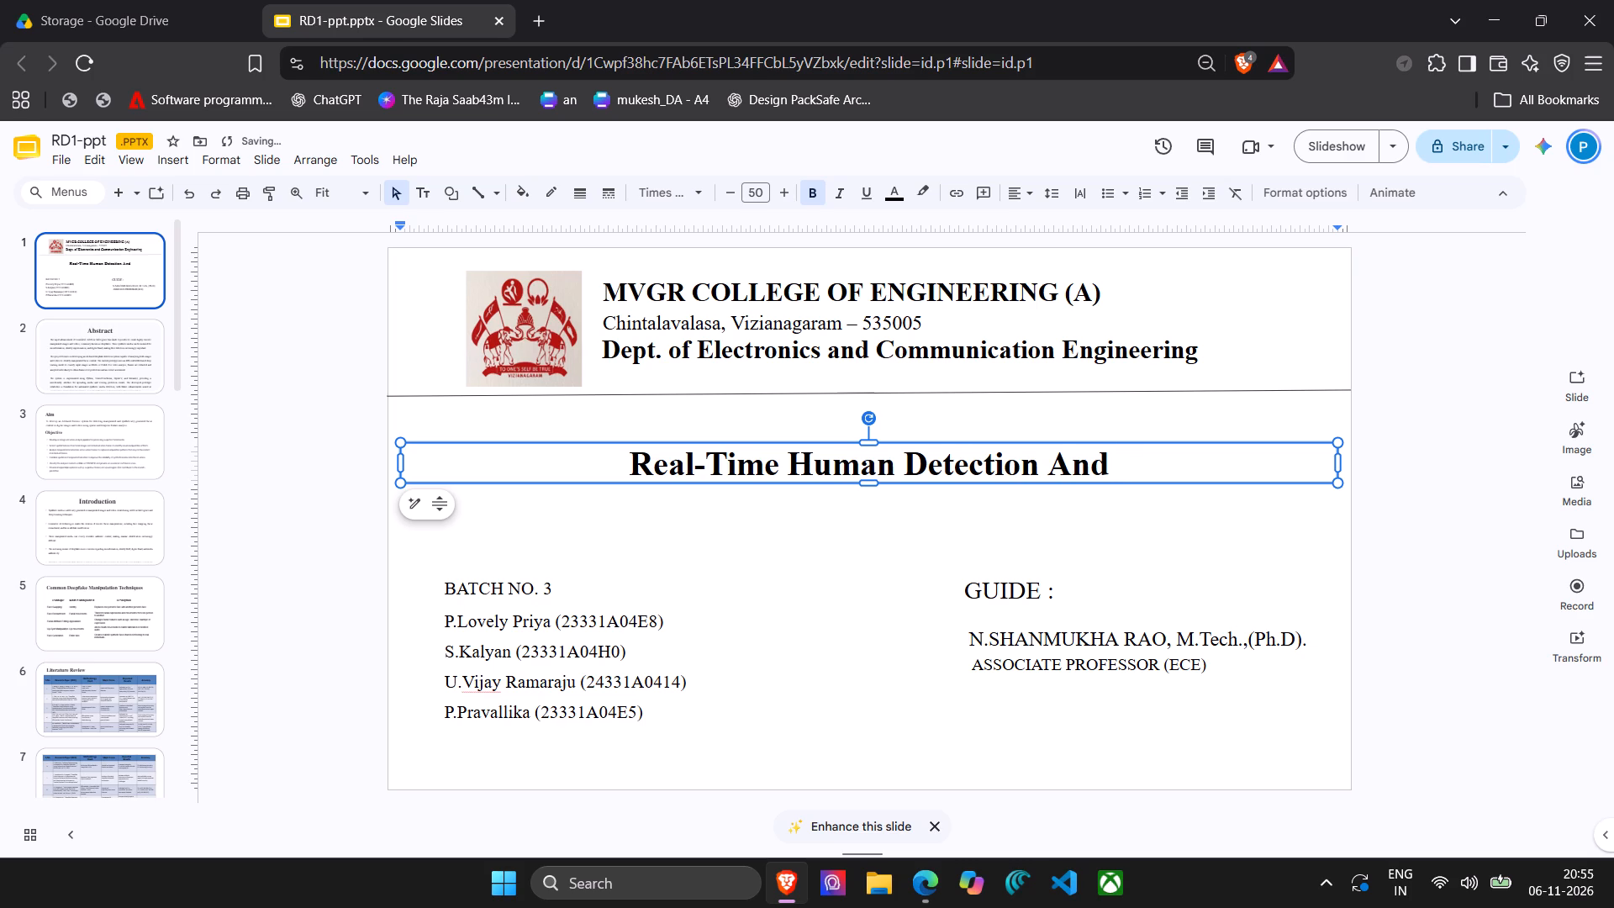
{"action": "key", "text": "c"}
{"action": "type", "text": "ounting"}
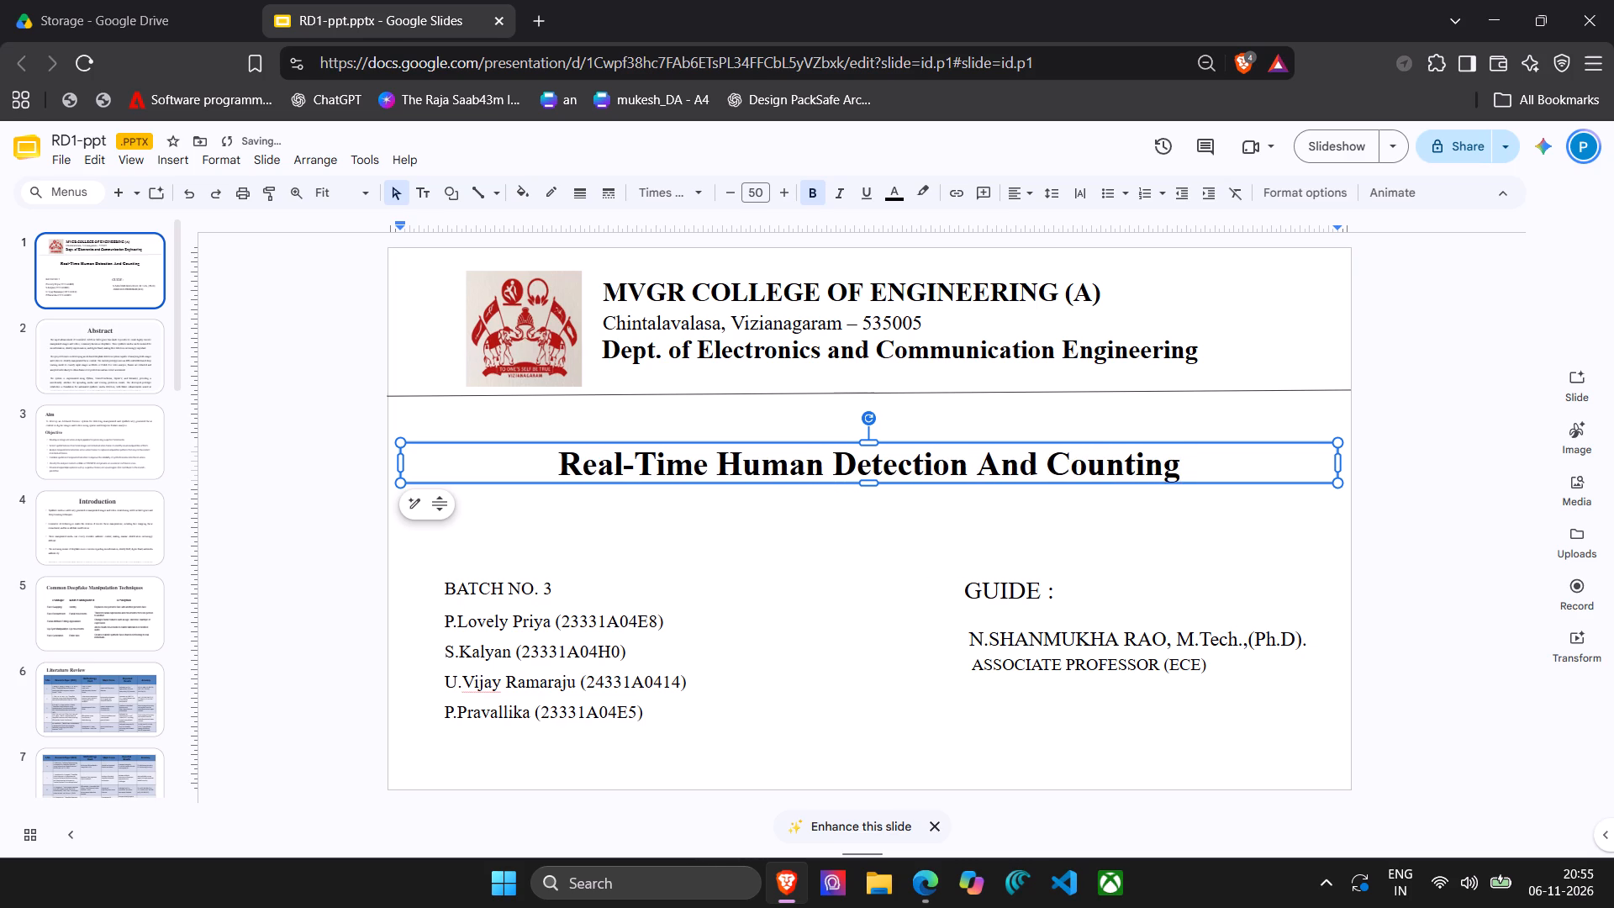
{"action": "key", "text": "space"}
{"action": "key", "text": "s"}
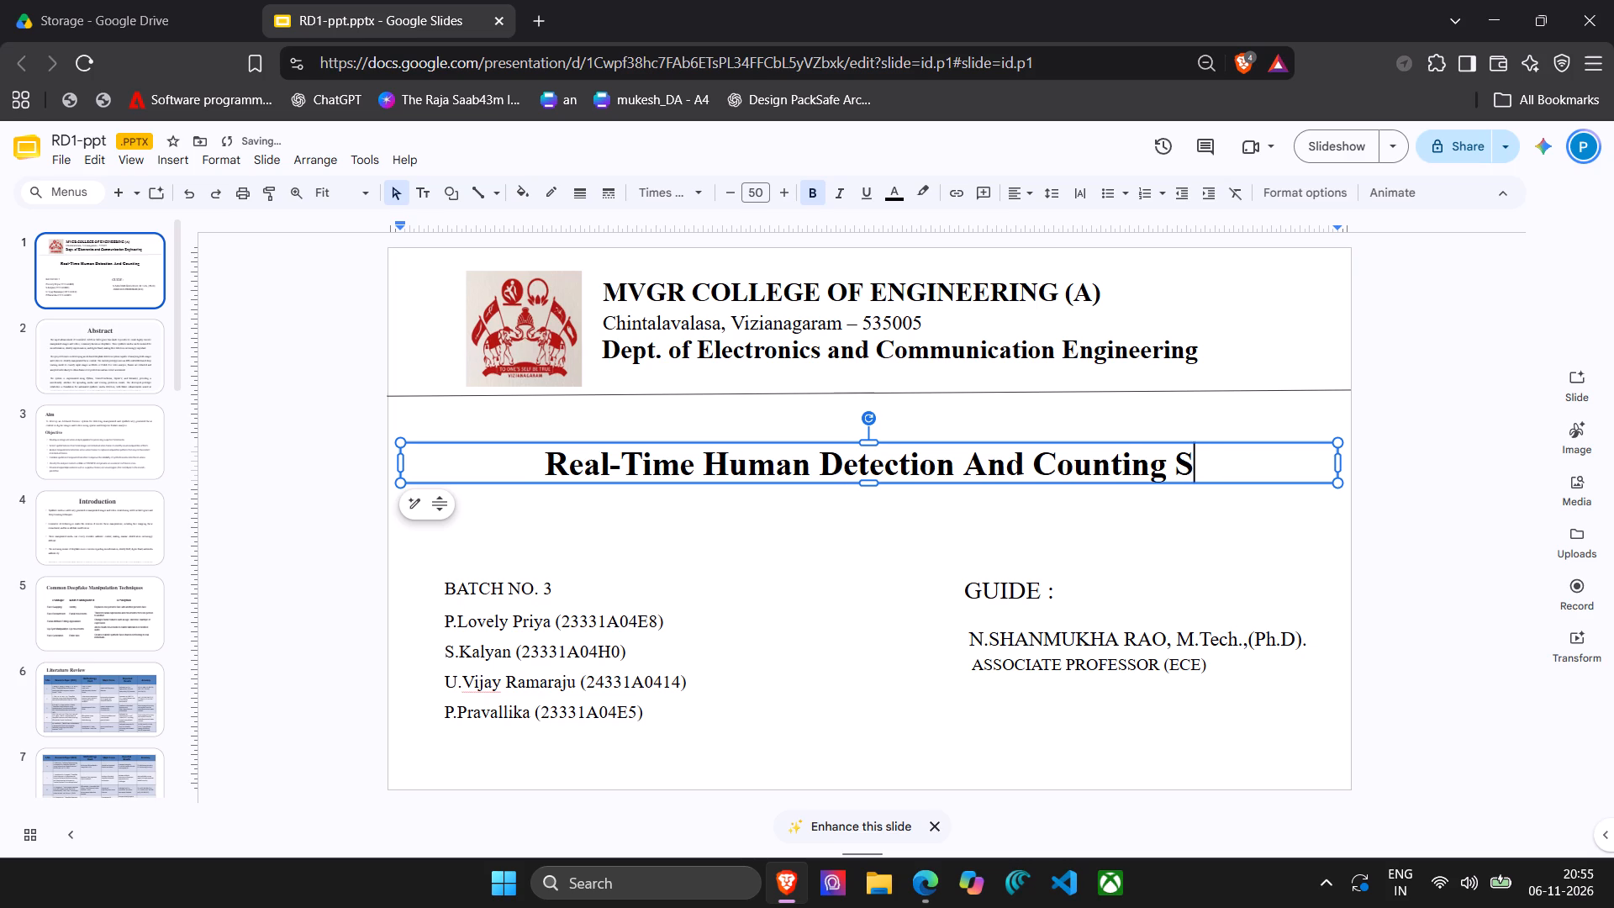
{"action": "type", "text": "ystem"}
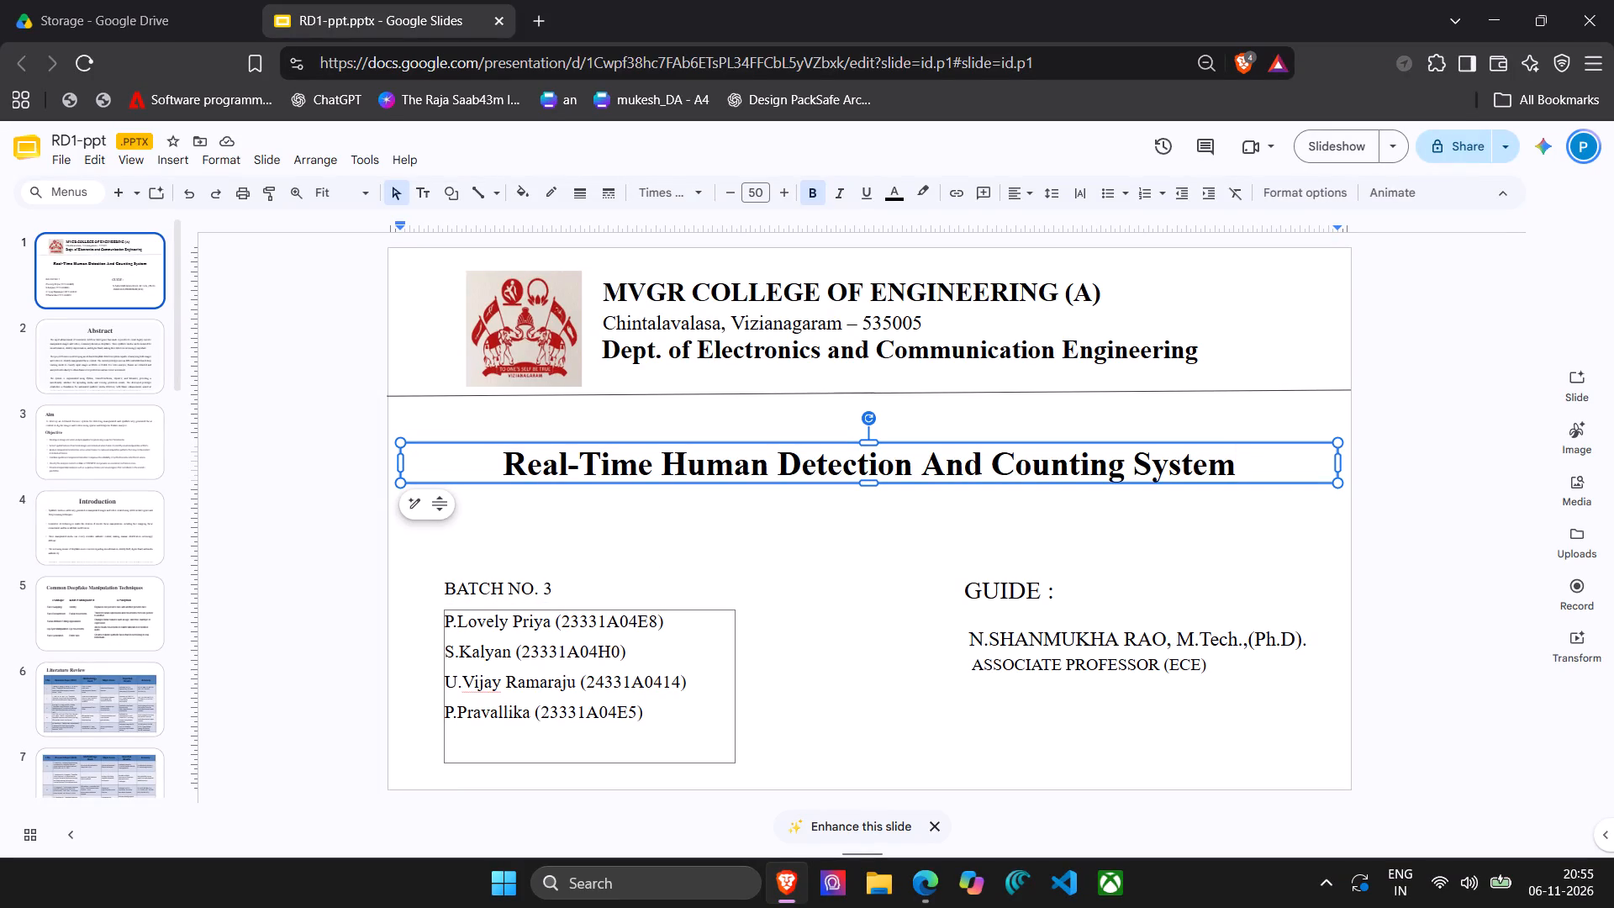
Remove the batch number on the title slide so the line reads "BATCH NO:".
{"action": "left_click", "coordinate": [445, 620]}
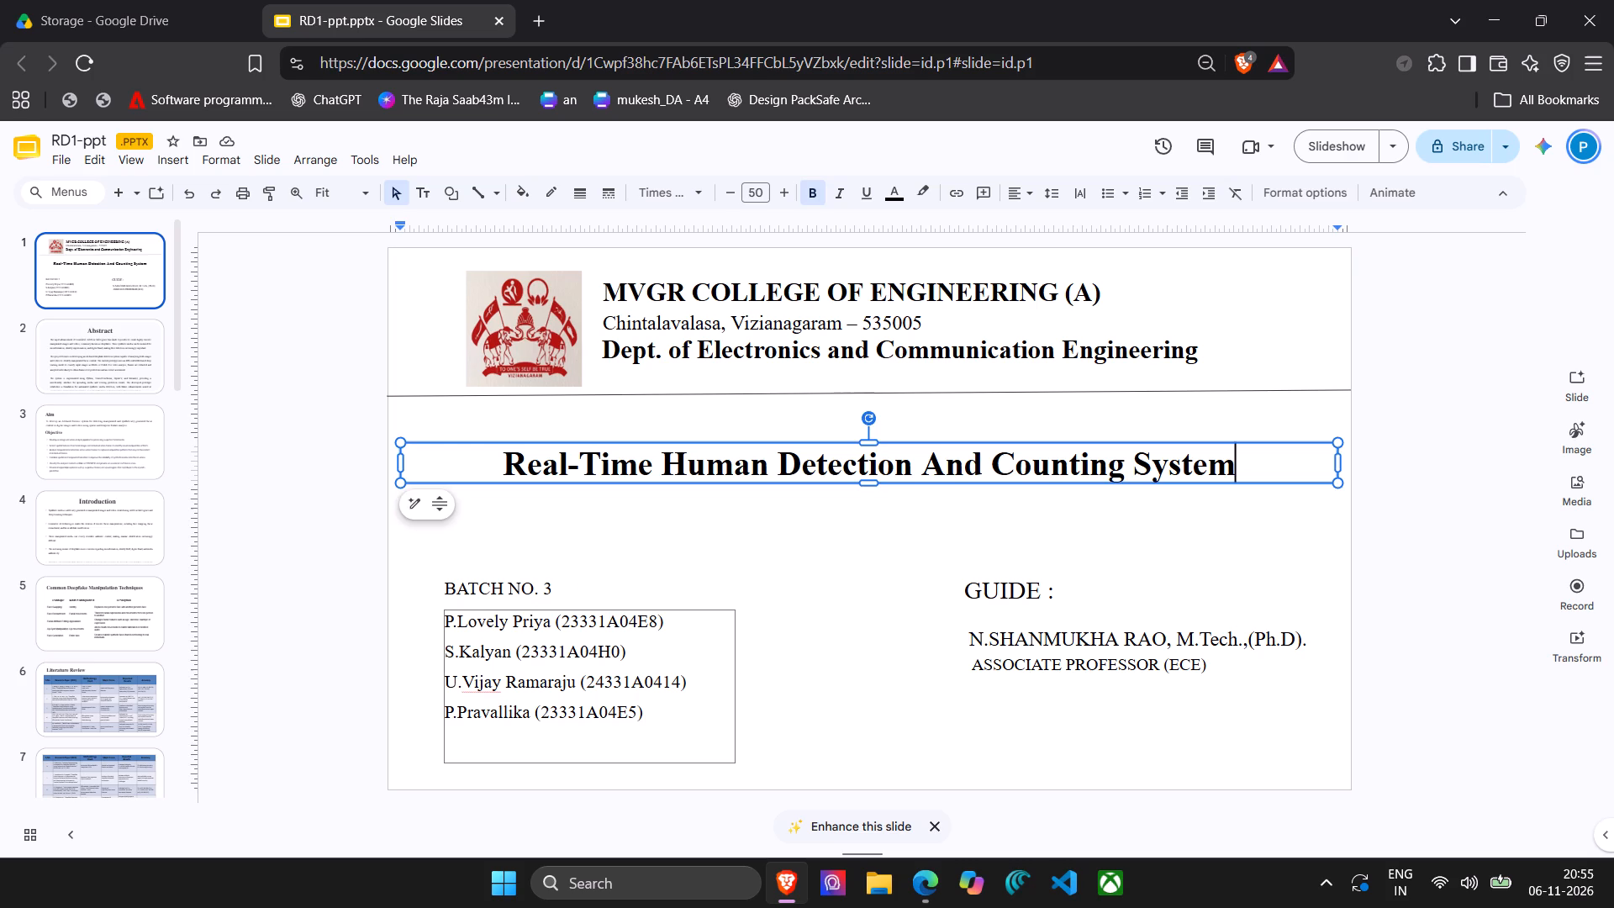
{"action": "left_click_drag", "start_coordinate": [445, 620], "coordinate": [647, 738]}
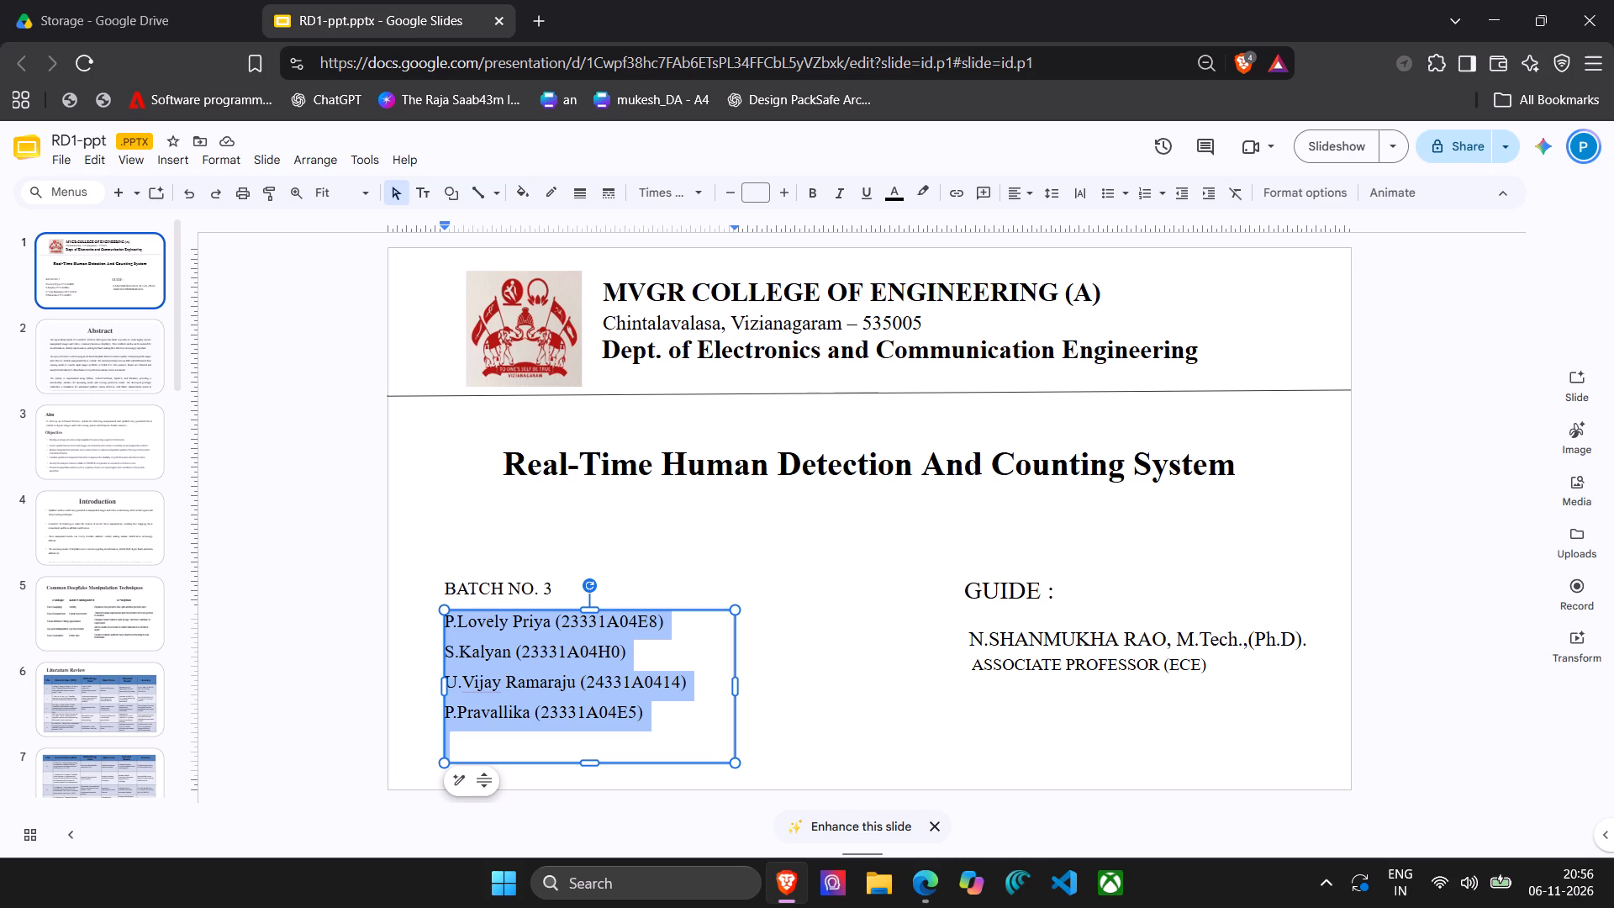
{"action": "left_click", "coordinate": [556, 588]}
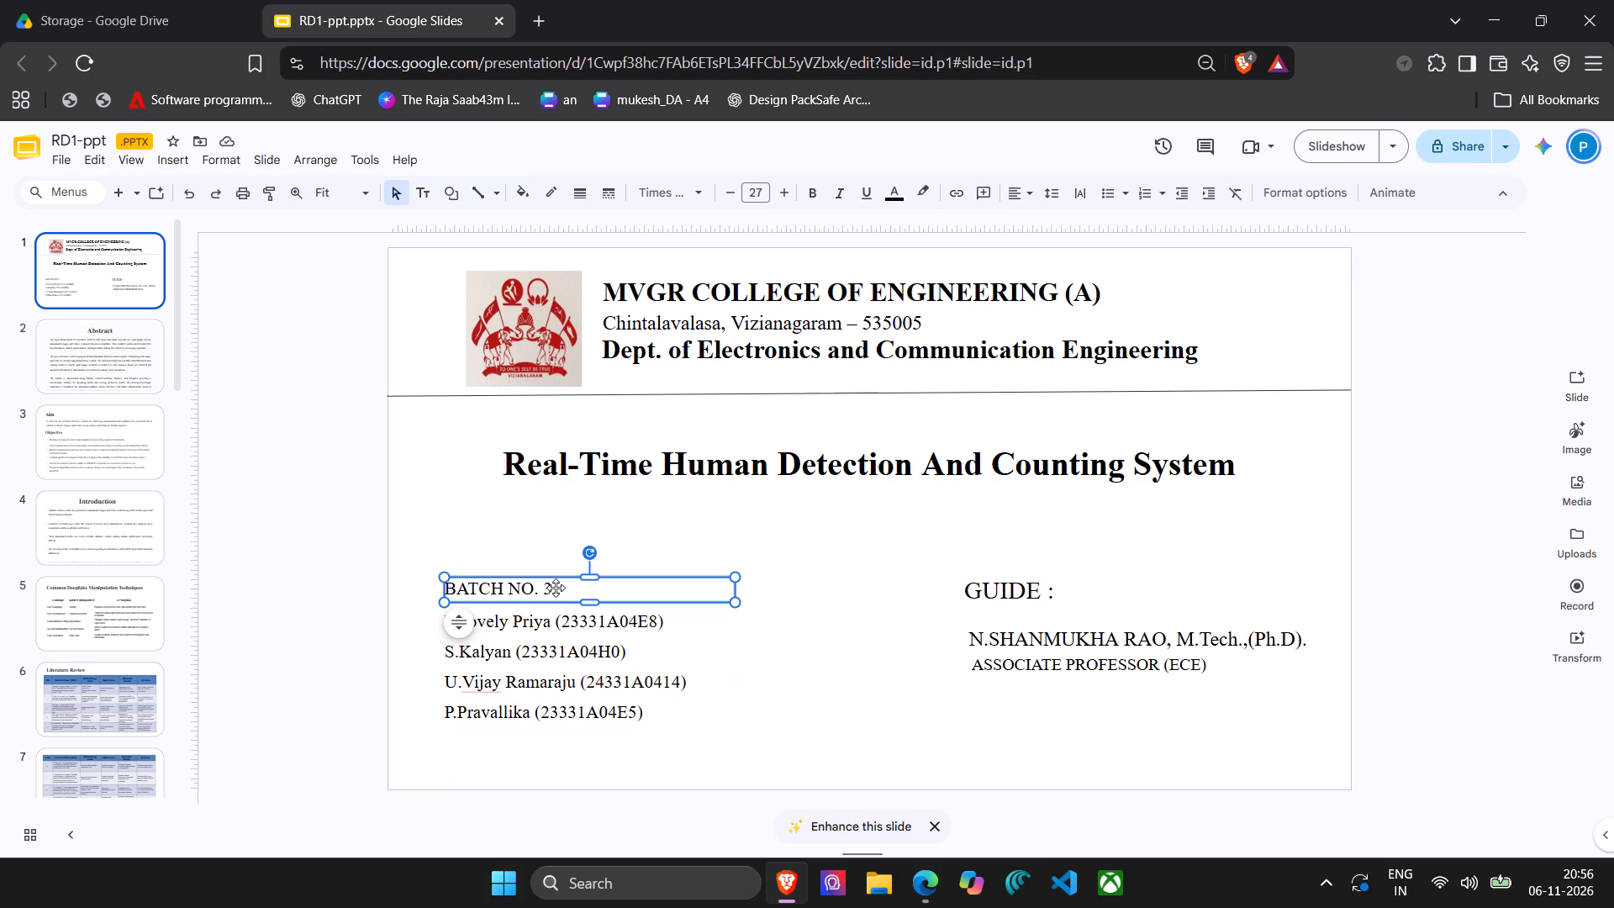
{"action": "left_click", "coordinate": [552, 592]}
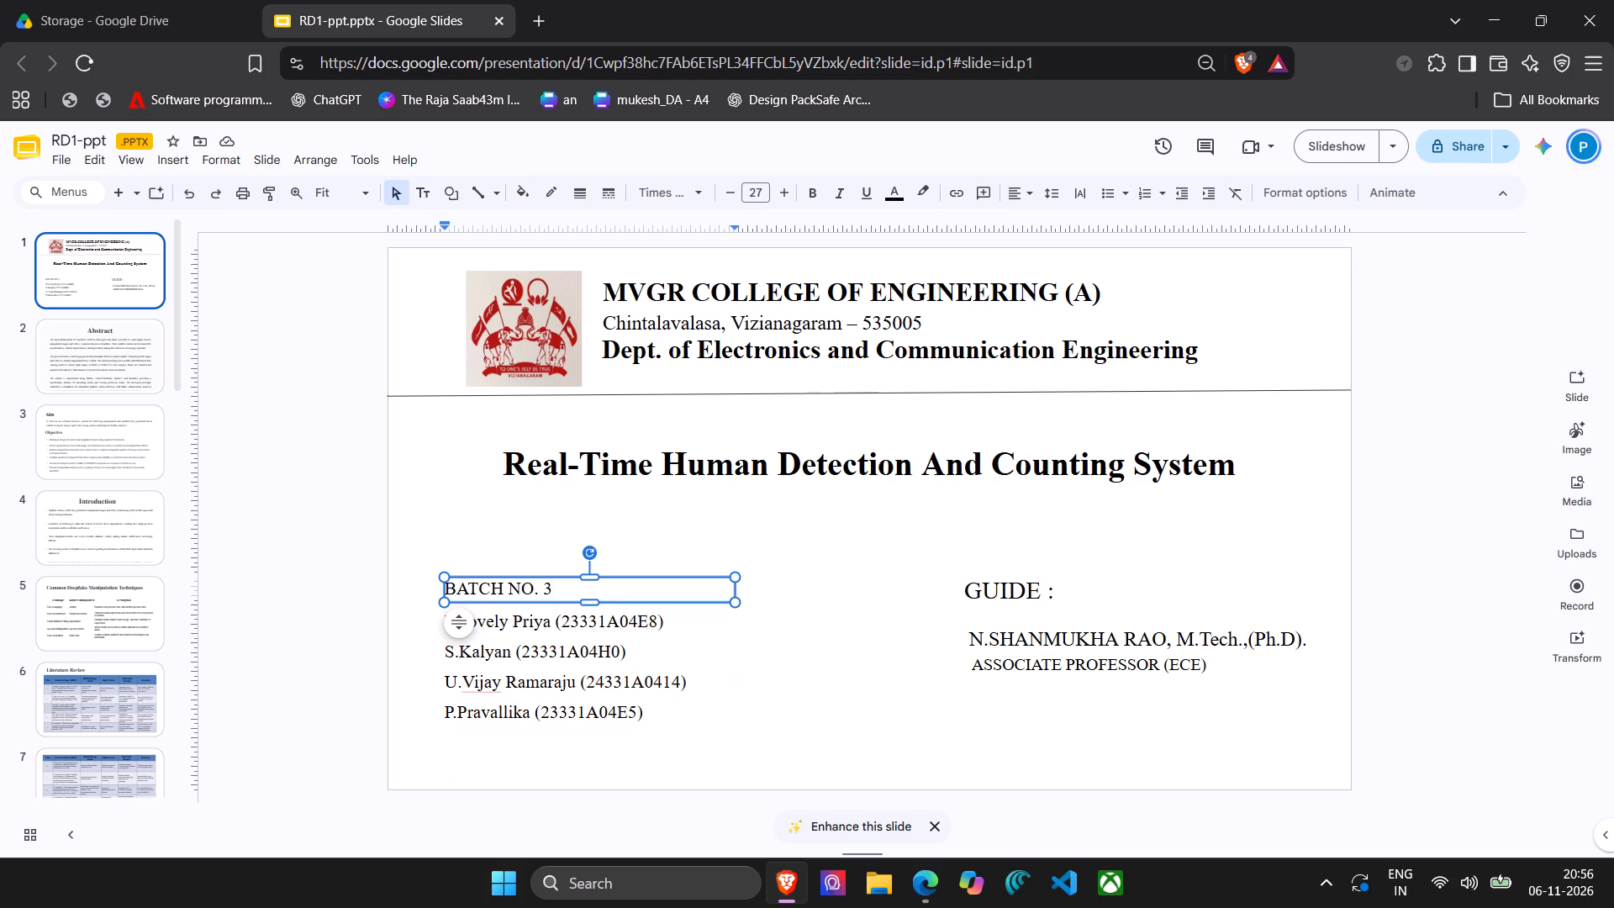
{"action": "key", "text": "BackSpace"}
{"action": "key", "text": "BackSpace"}
{"action": "key", "text": "BackSpace"}
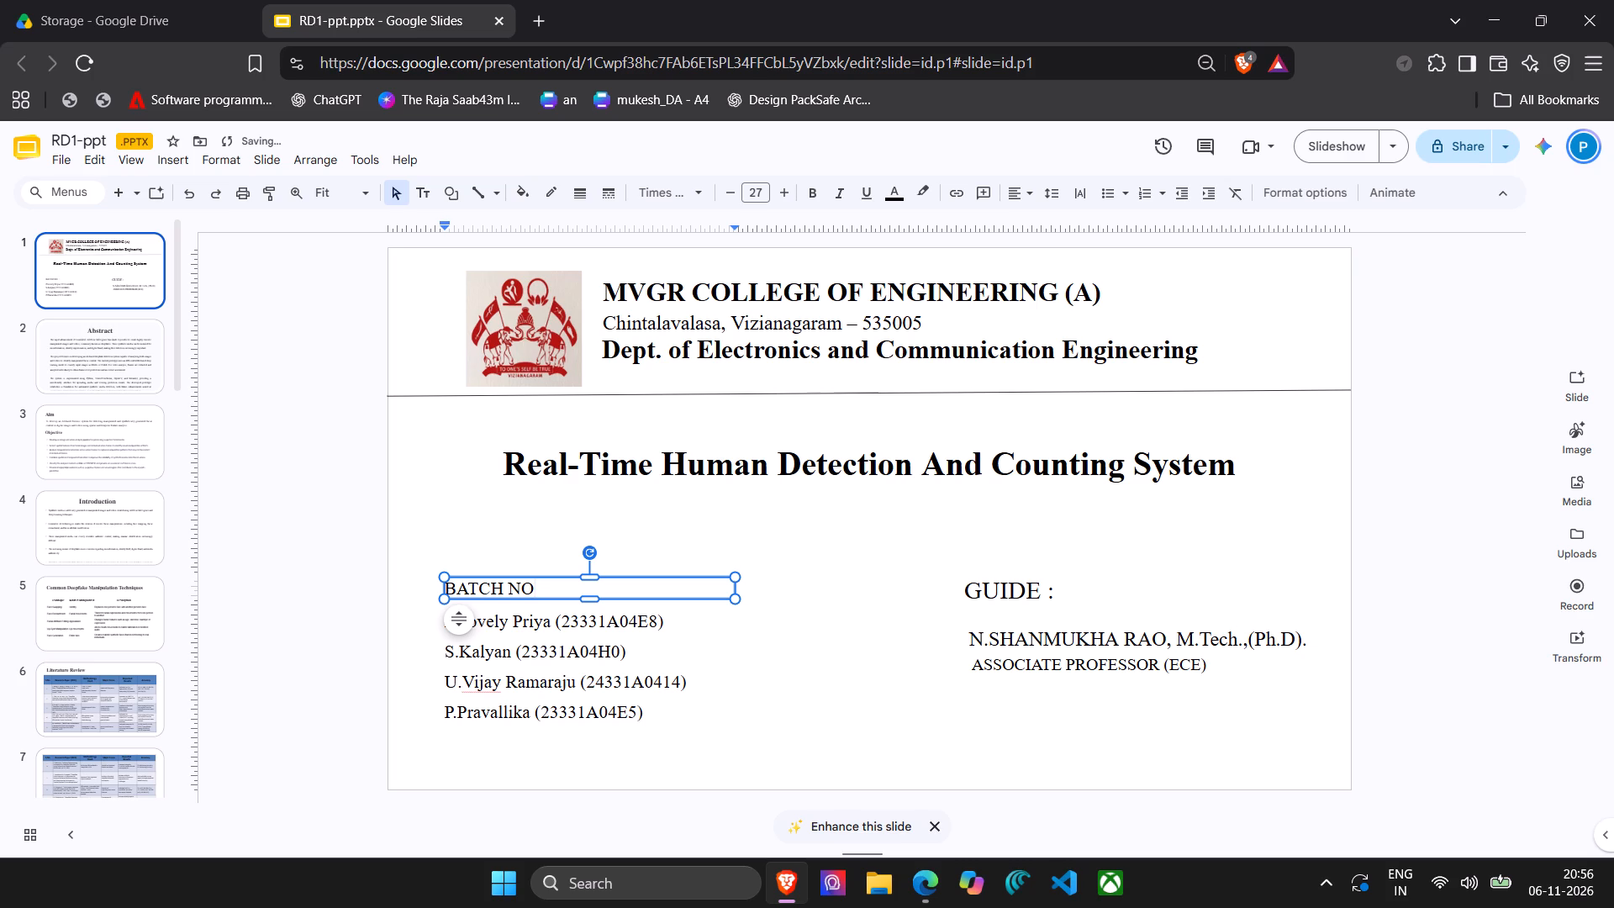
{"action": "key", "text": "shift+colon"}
Delete the first team member's name in the list under the batch line, keeping the roll number in brackets.
{"action": "left_click", "coordinate": [660, 623]}
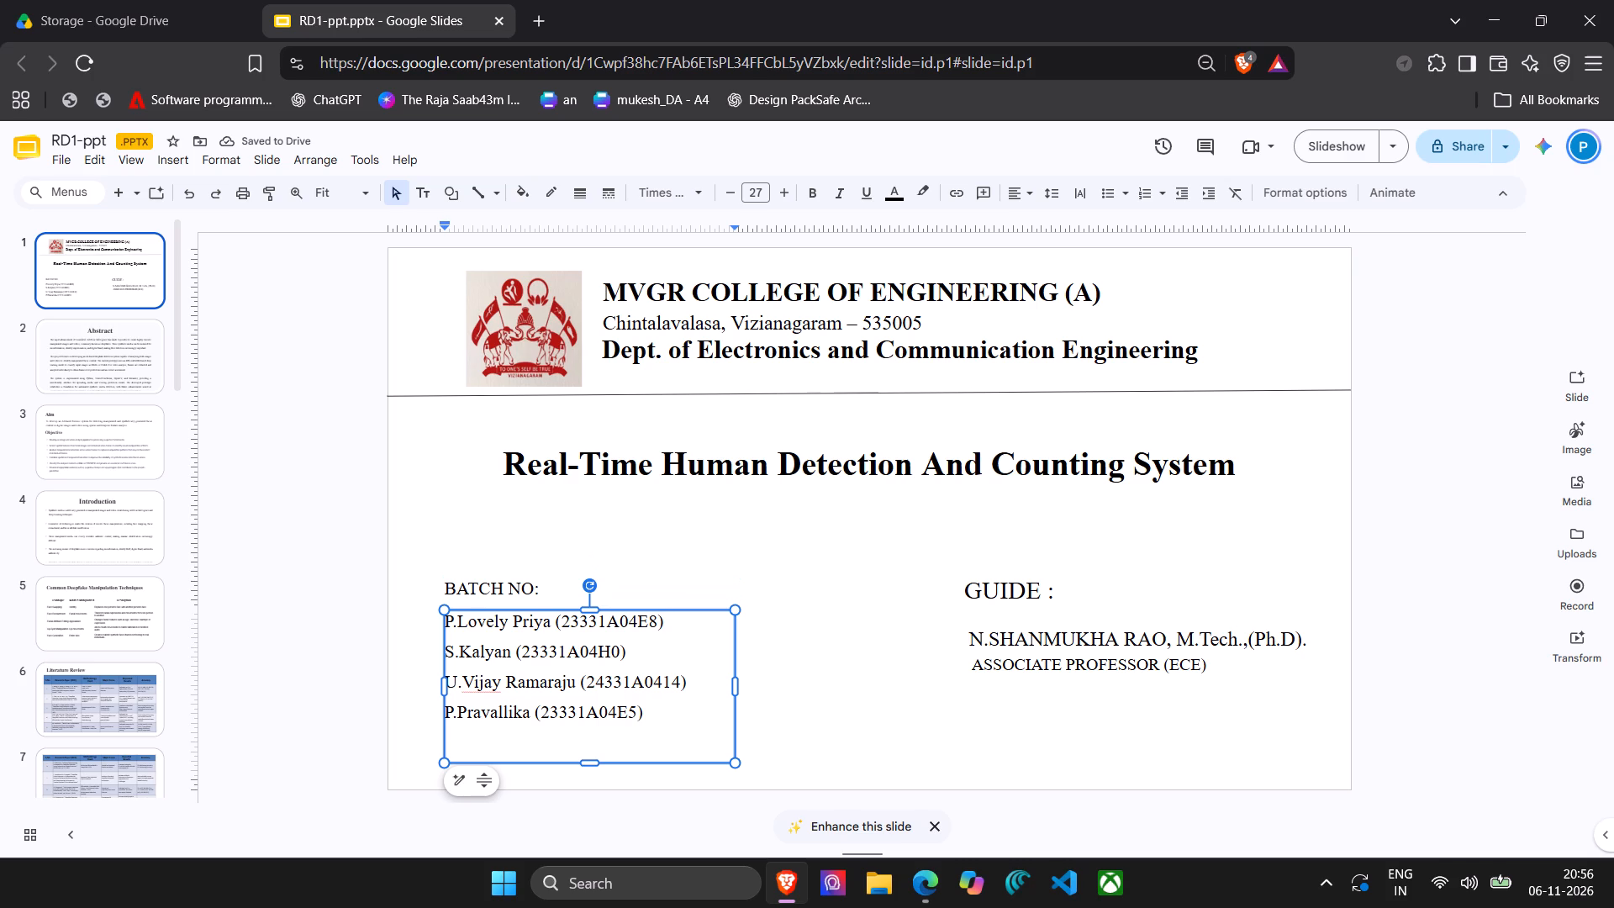
{"action": "left_click", "coordinate": [550, 624]}
{"action": "key", "text": "BackSpace"}
{"action": "key", "text": "BackSpace"}
{"action": "key", "text": "BackSpace"}
{"action": "key", "text": "BackSpace"}
{"action": "key", "text": "BackSpace"}
{"action": "key", "text": "BackSpace"}
{"action": "key", "text": "BackSpace"}
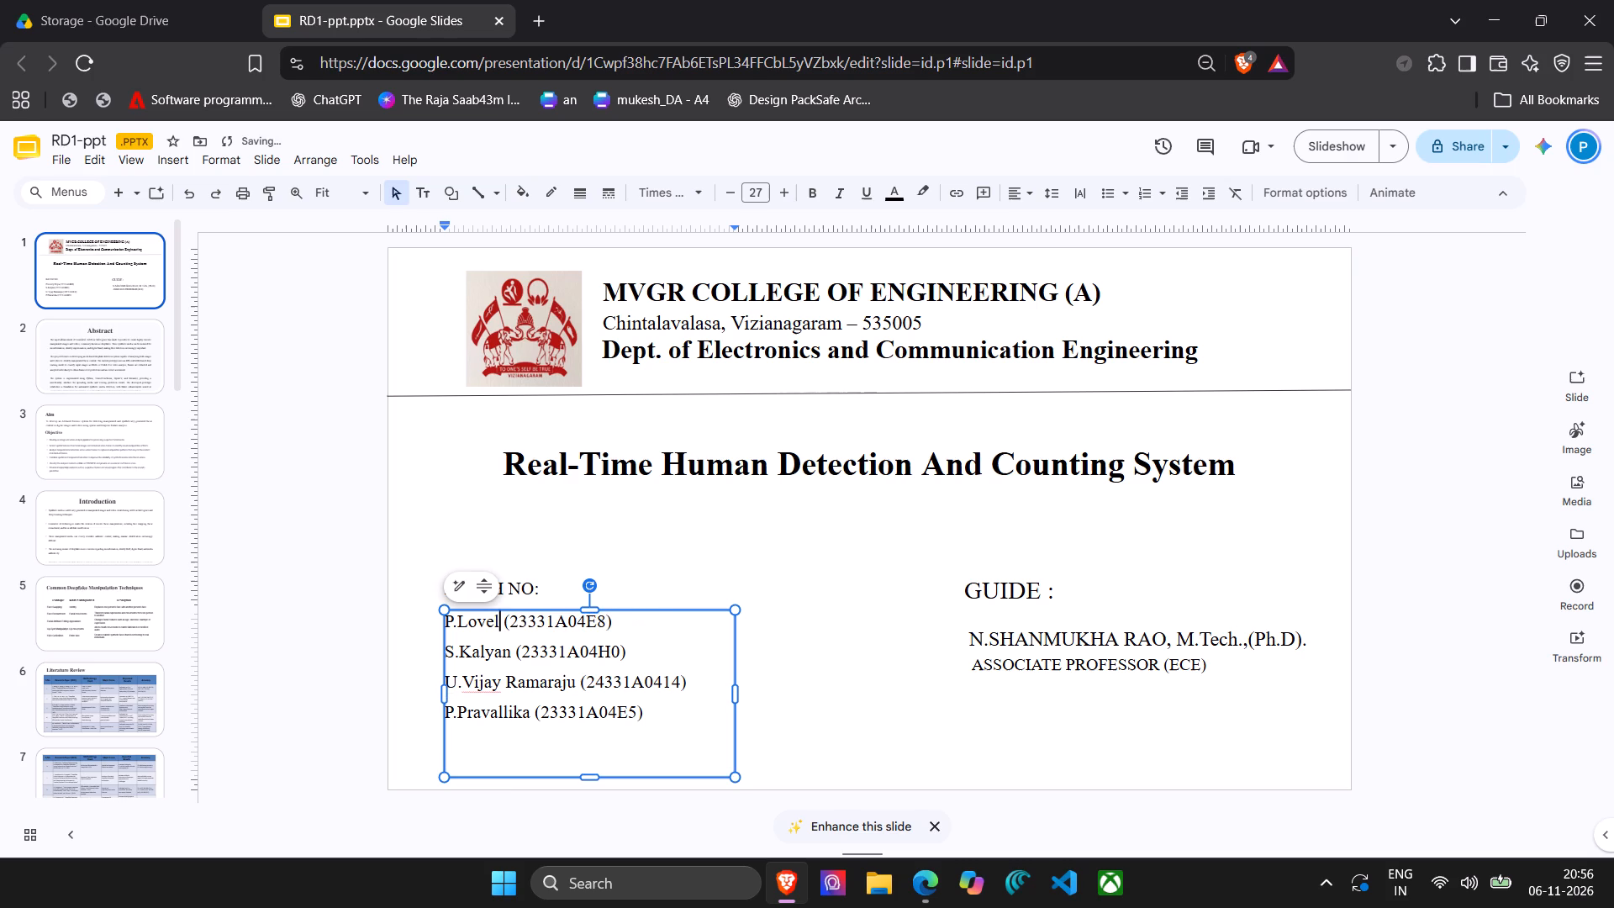
{"action": "key", "text": "BackSpace"}
{"action": "key", "text": "BackSpace"}
{"action": "key", "text": "BackSpace"}
{"action": "key", "text": "BackSpace"}
{"action": "key", "text": "BackSpace"}
{"action": "key", "text": "BackSpace"}
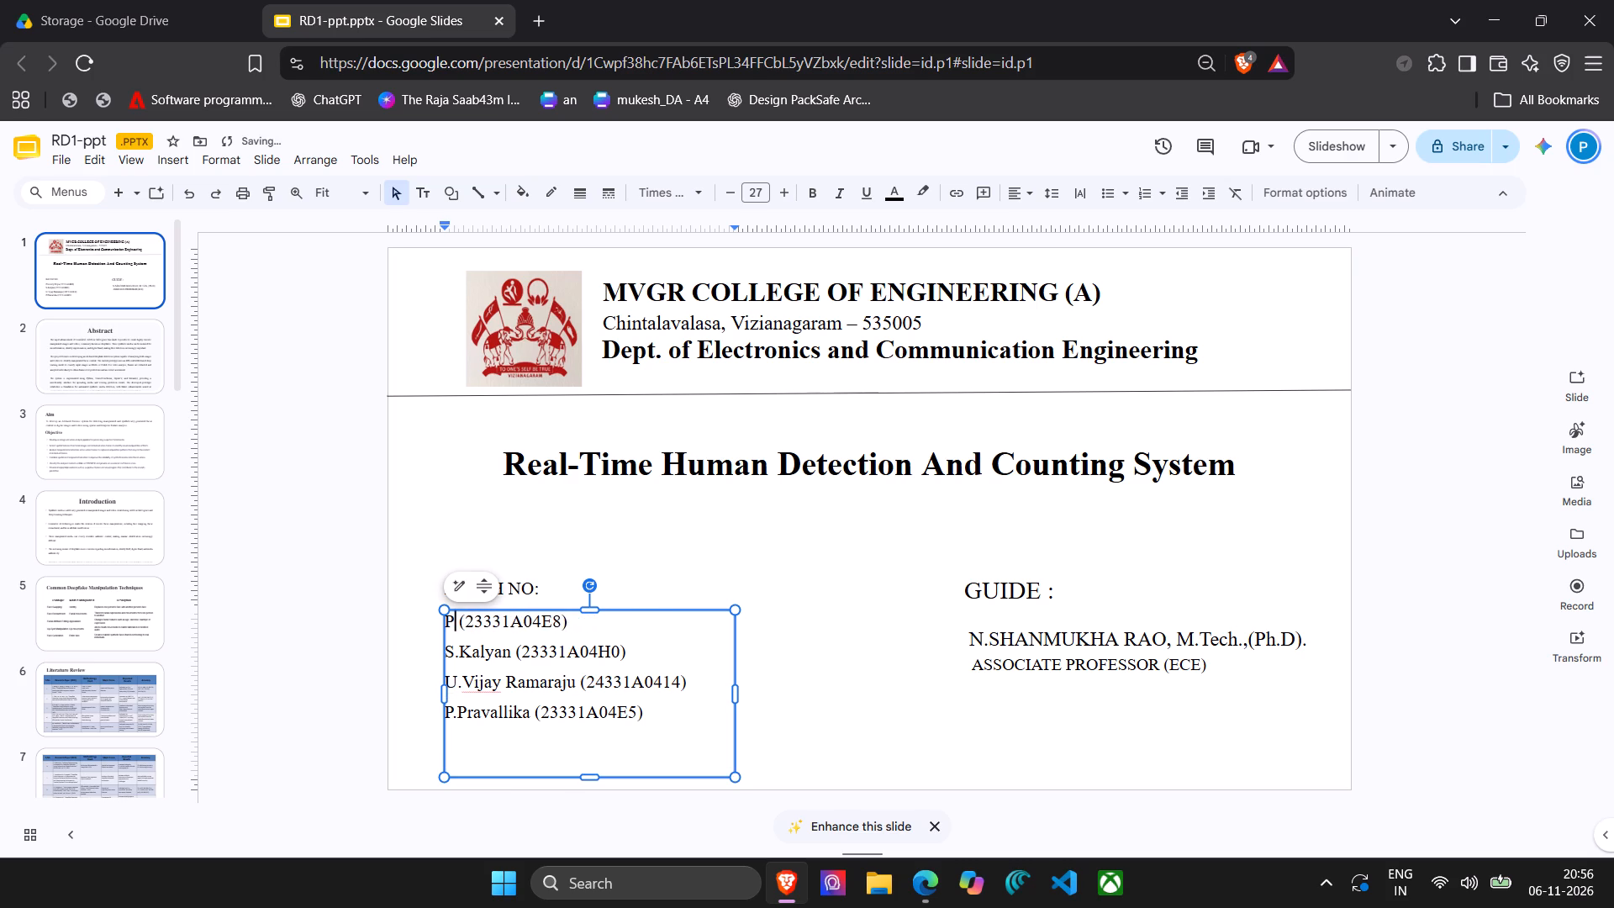
{"action": "key", "text": "BackSpace"}
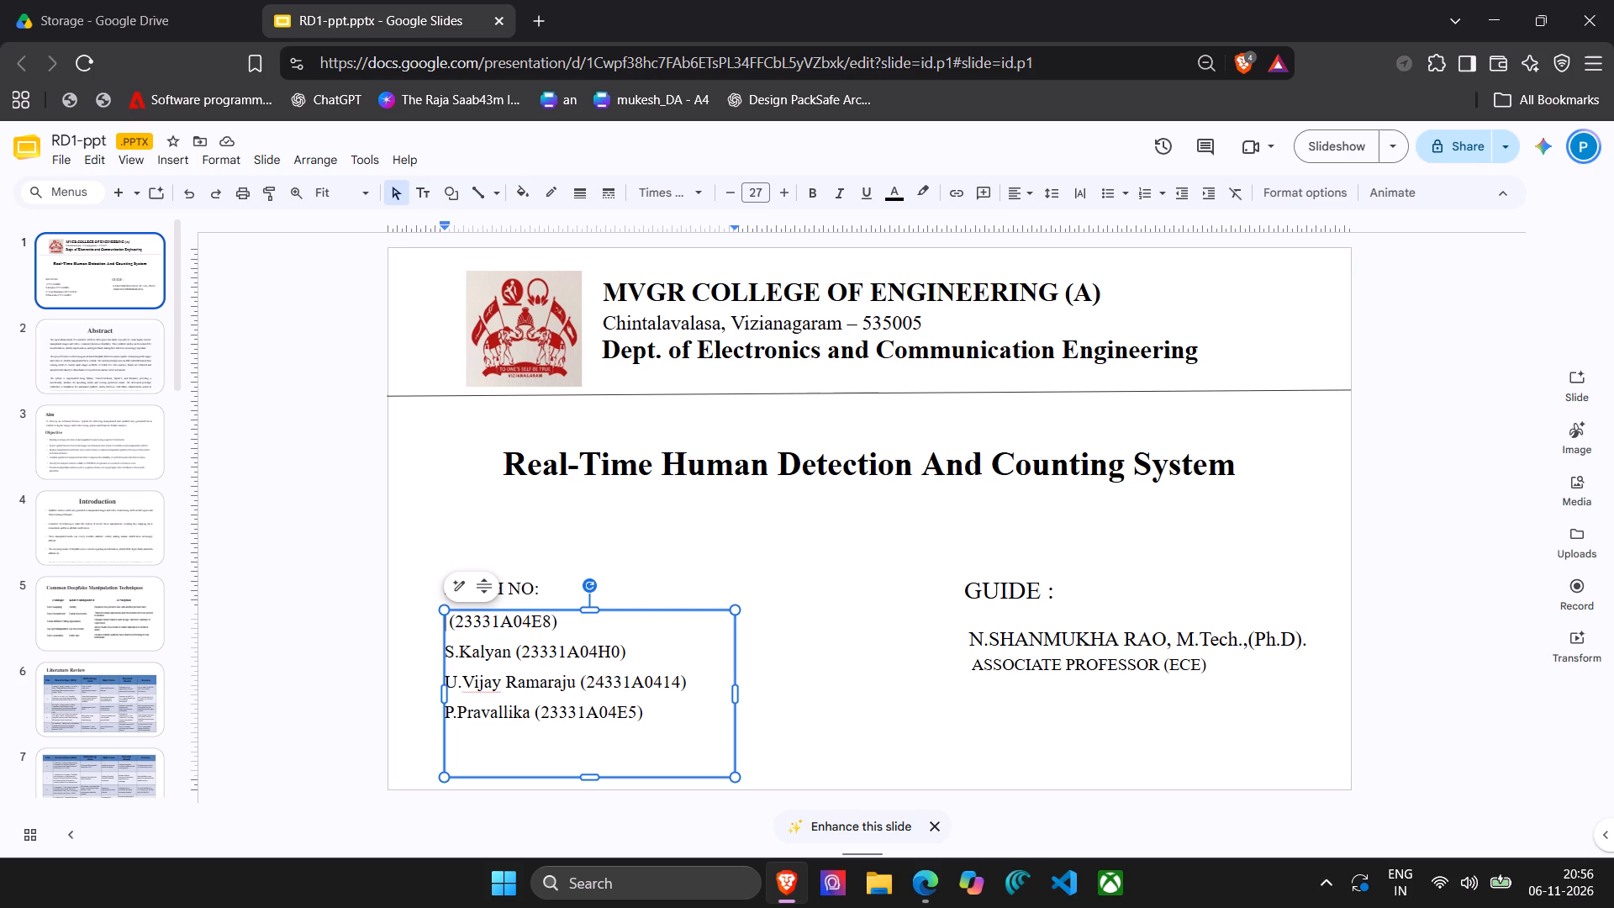
Delete the first team member's bracketed roll number on the title slide, leaving that line empty.
{"action": "left_click", "coordinate": [582, 618]}
{"action": "key", "text": "BackSpace"}
{"action": "key", "text": "BackSpace"}
{"action": "key", "text": "BackSpace"}
{"action": "key", "text": "BackSpace"}
{"action": "key", "text": "BackSpace"}
{"action": "key", "text": "BackSpace"}
{"action": "key", "text": "BackSpace"}
{"action": "key", "text": "BackSpace"}
{"action": "key", "text": "BackSpace"}
{"action": "key", "text": "BackSpace"}
{"action": "key", "text": "BackSpace"}
{"action": "key", "text": "BackSpace"}
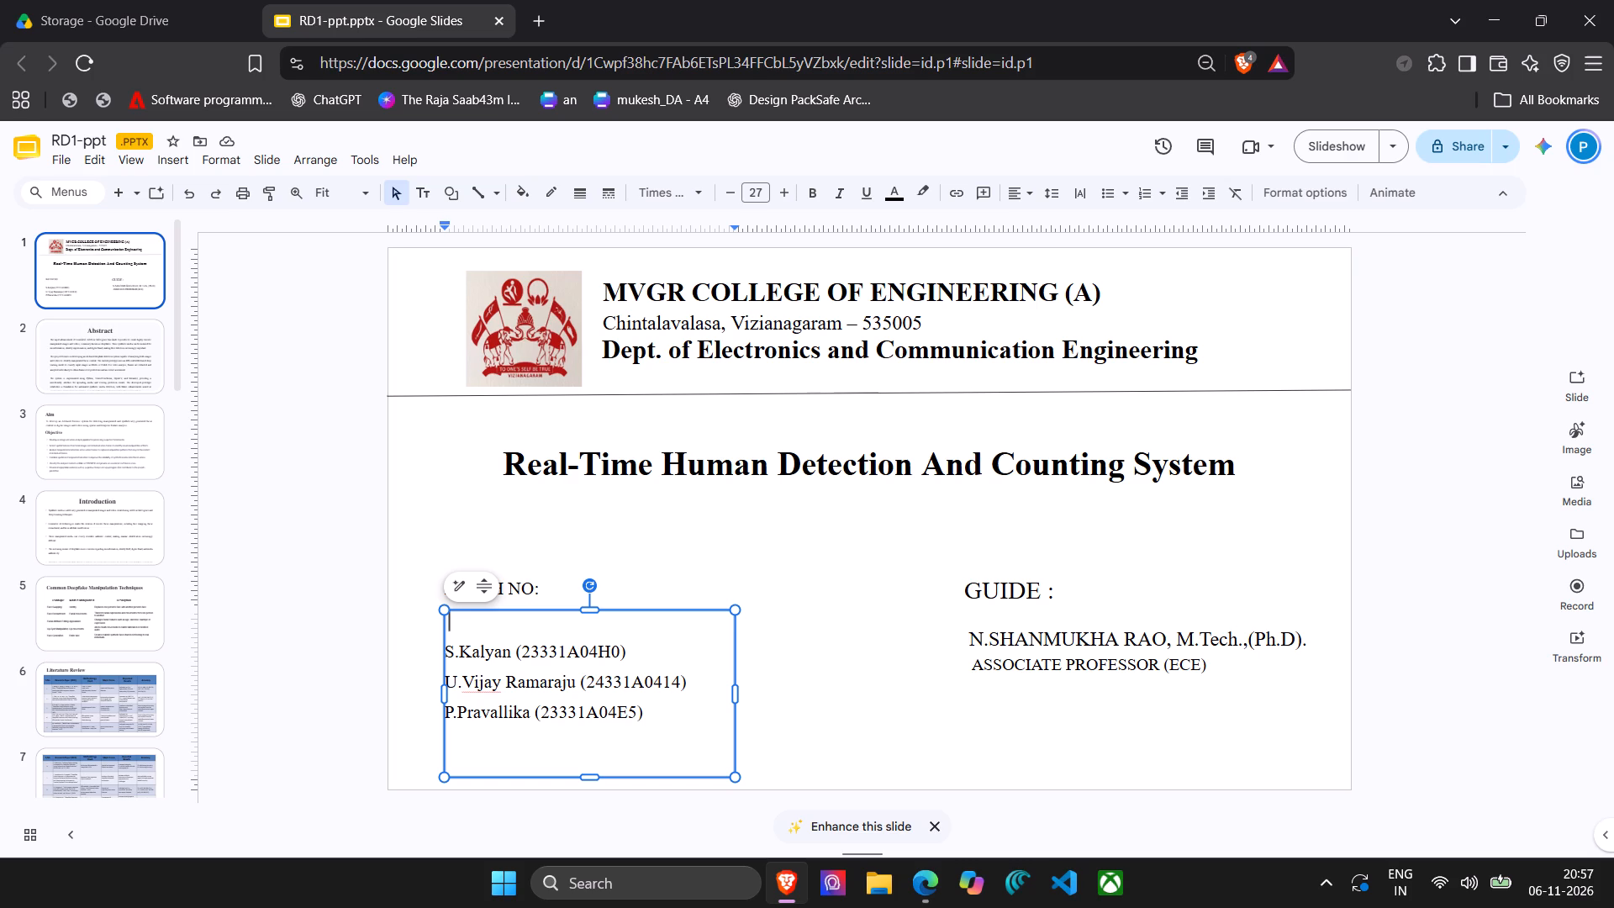
Delete the last two team member entries, names and roll numbers, from the list on the title slide.
{"action": "left_click_drag", "start_coordinate": [646, 721], "coordinate": [604, 722]}
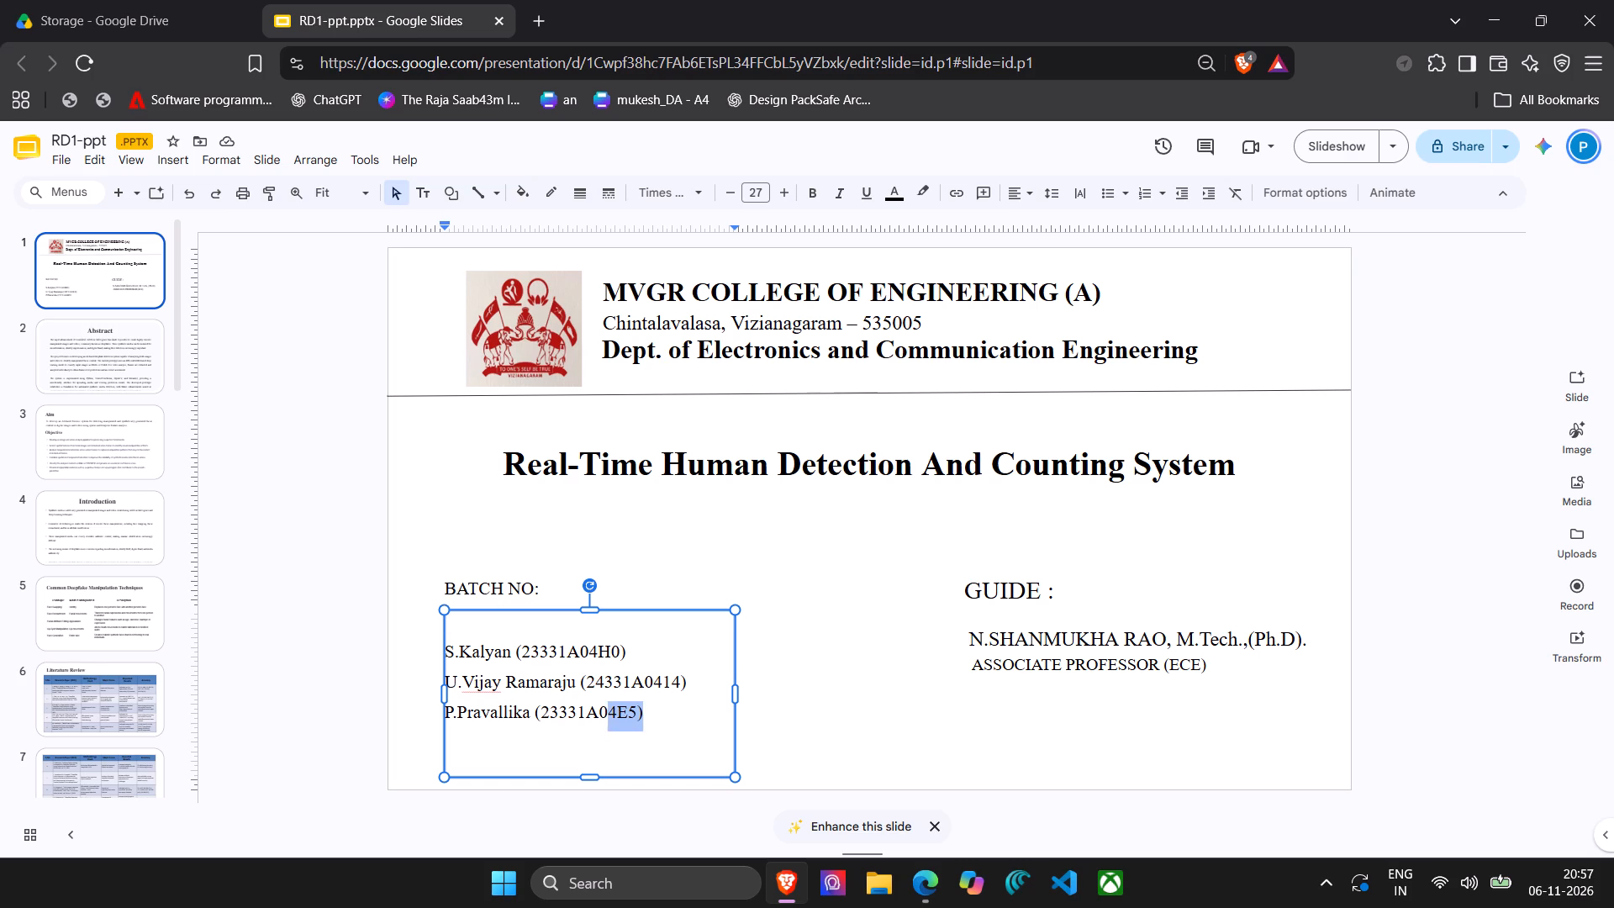
{"action": "left_click_drag", "start_coordinate": [604, 722], "coordinate": [443, 697]}
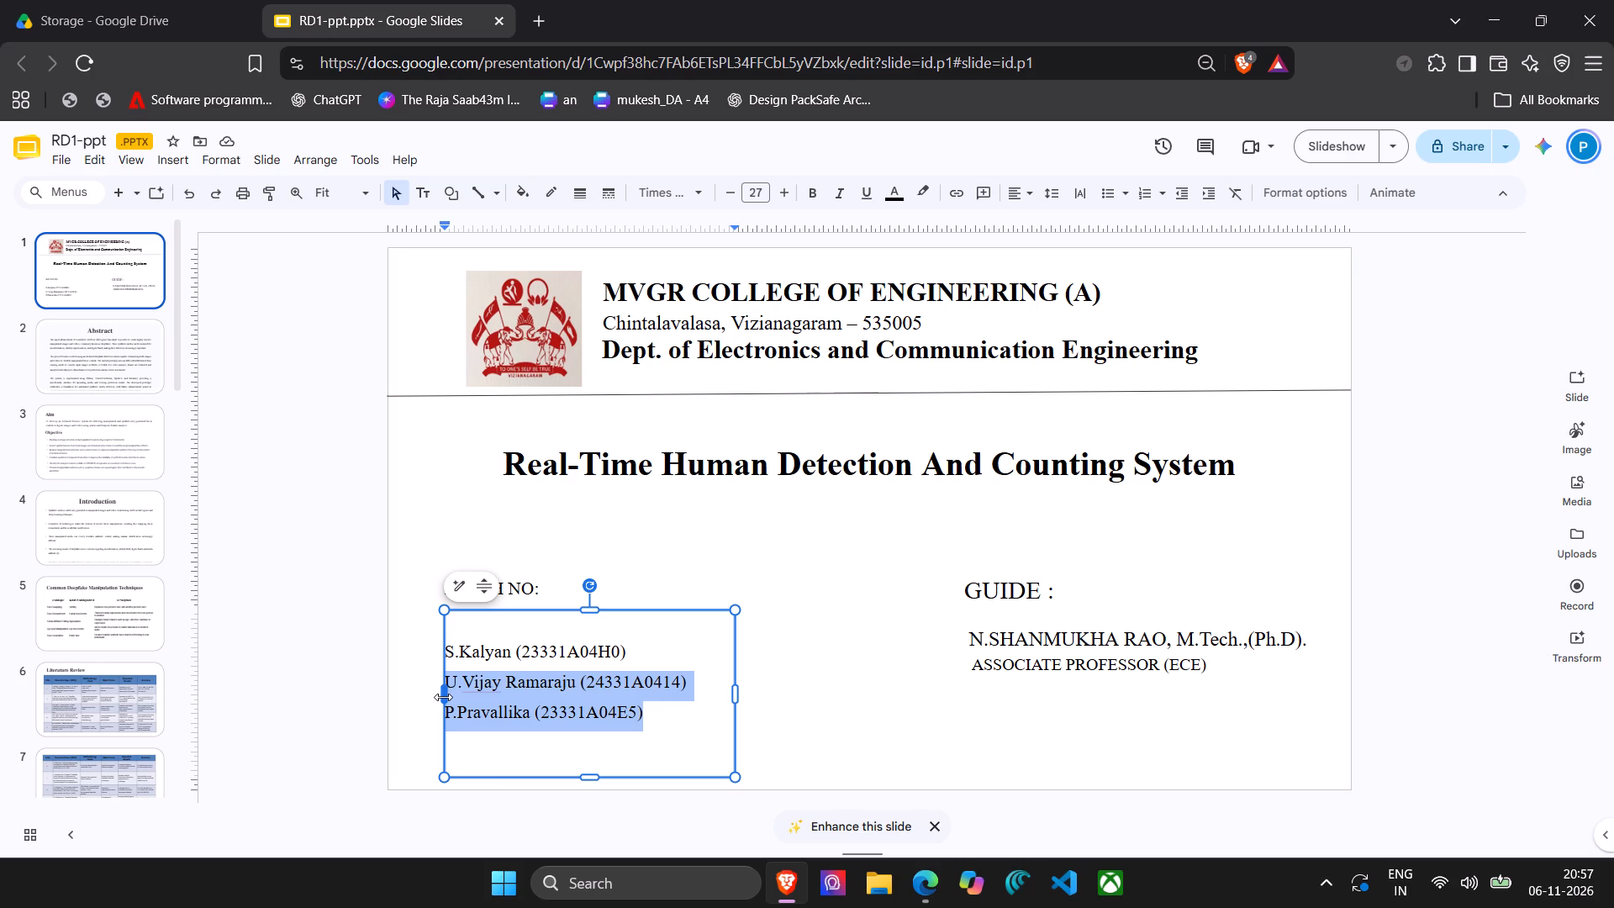
{"action": "key", "text": "BackSpace"}
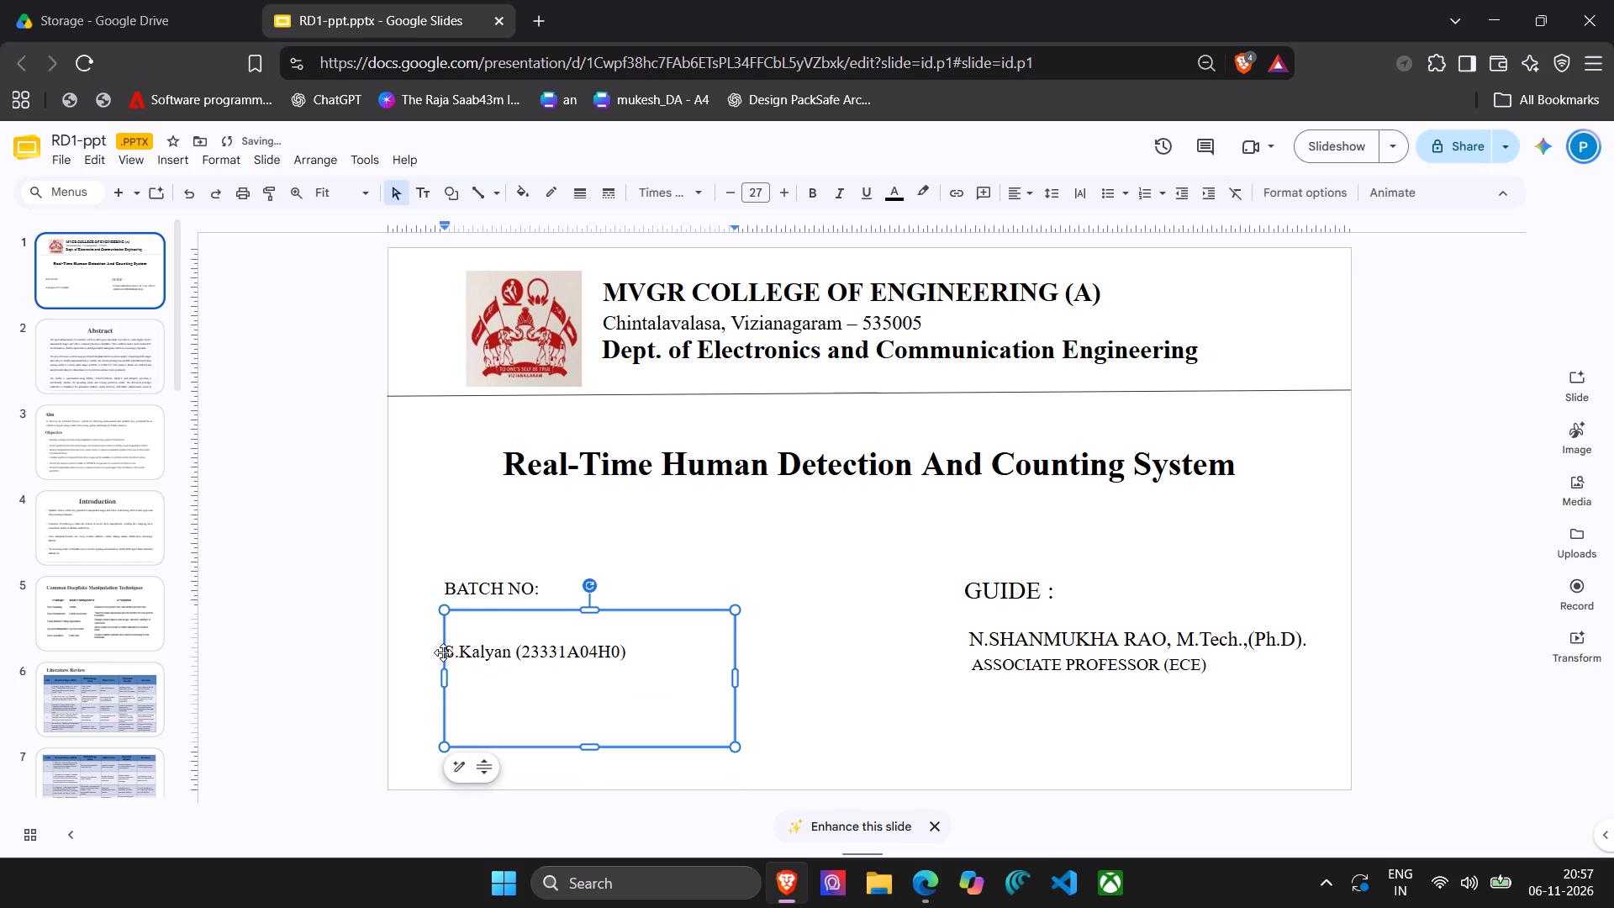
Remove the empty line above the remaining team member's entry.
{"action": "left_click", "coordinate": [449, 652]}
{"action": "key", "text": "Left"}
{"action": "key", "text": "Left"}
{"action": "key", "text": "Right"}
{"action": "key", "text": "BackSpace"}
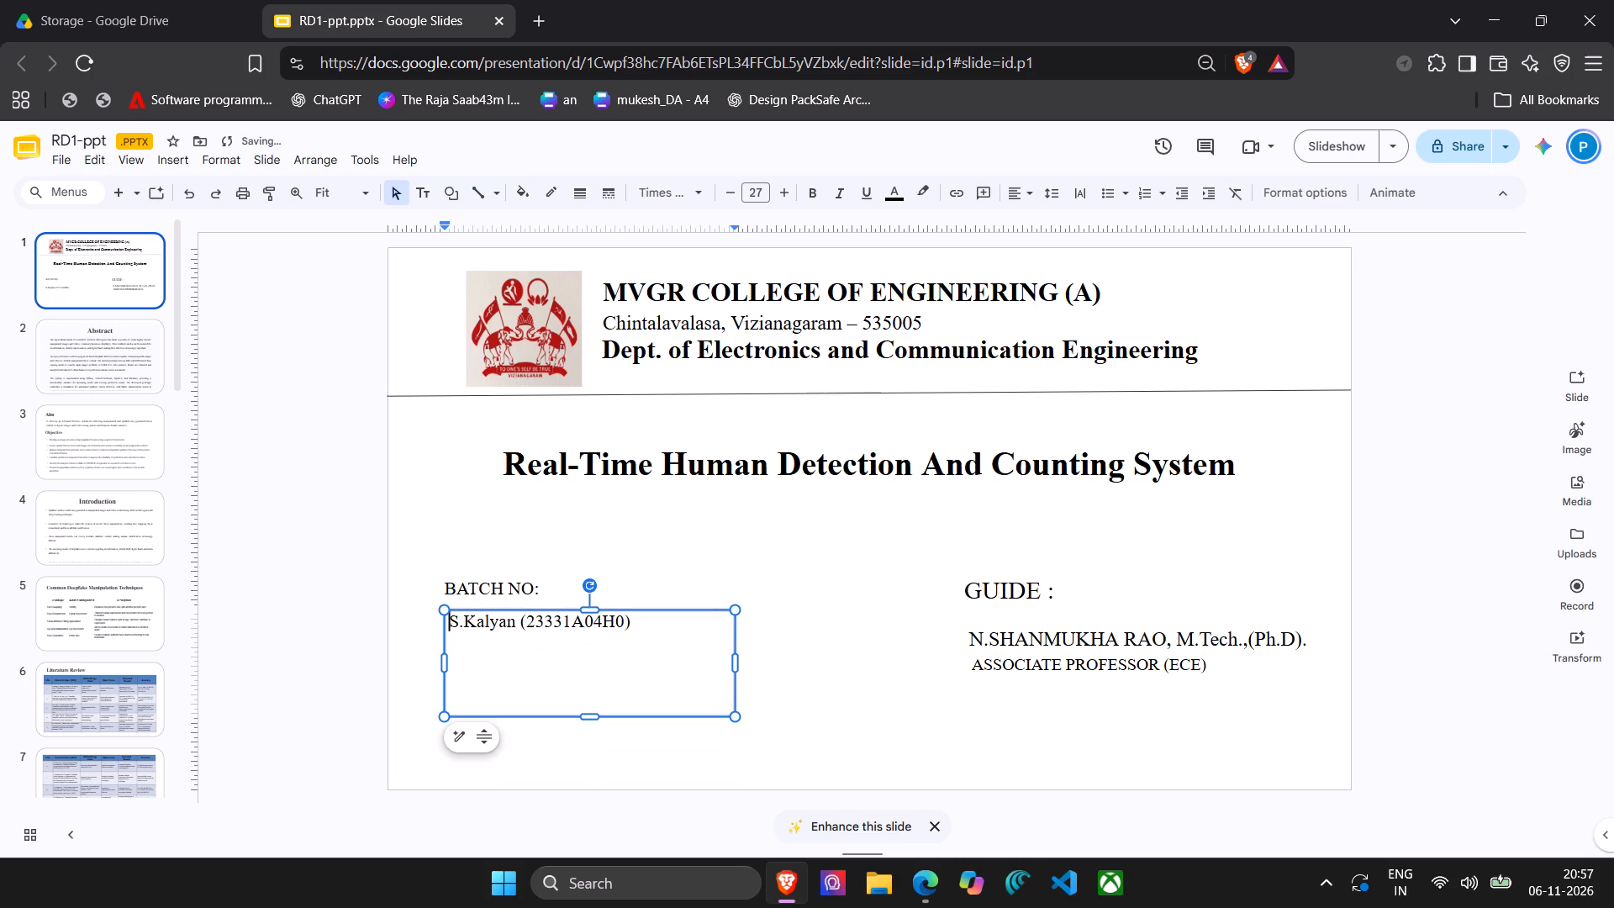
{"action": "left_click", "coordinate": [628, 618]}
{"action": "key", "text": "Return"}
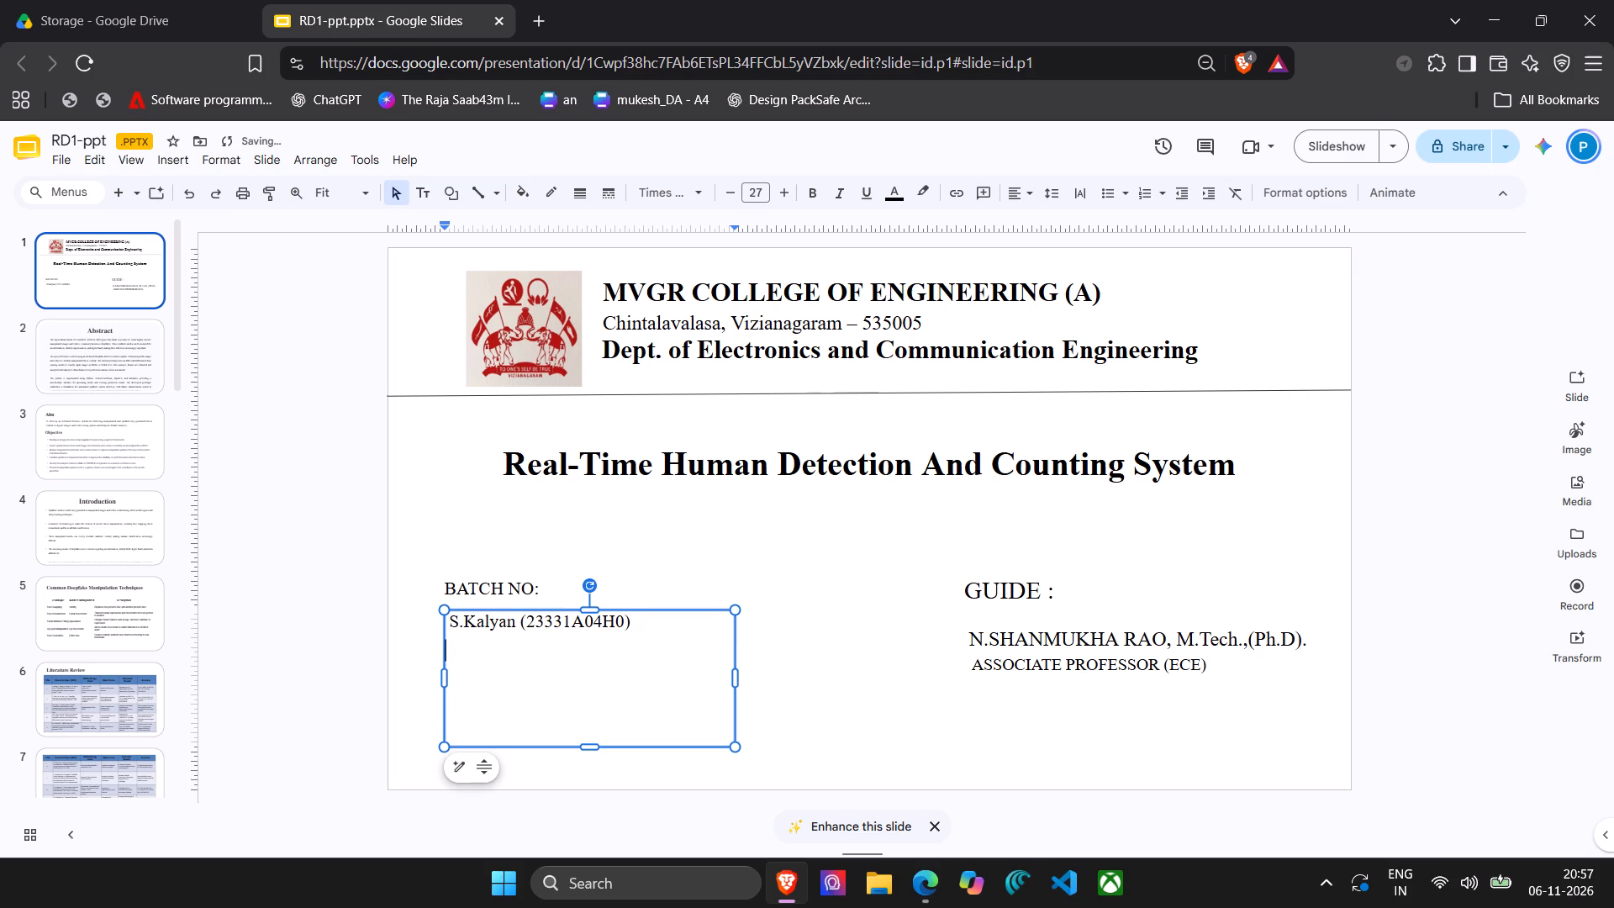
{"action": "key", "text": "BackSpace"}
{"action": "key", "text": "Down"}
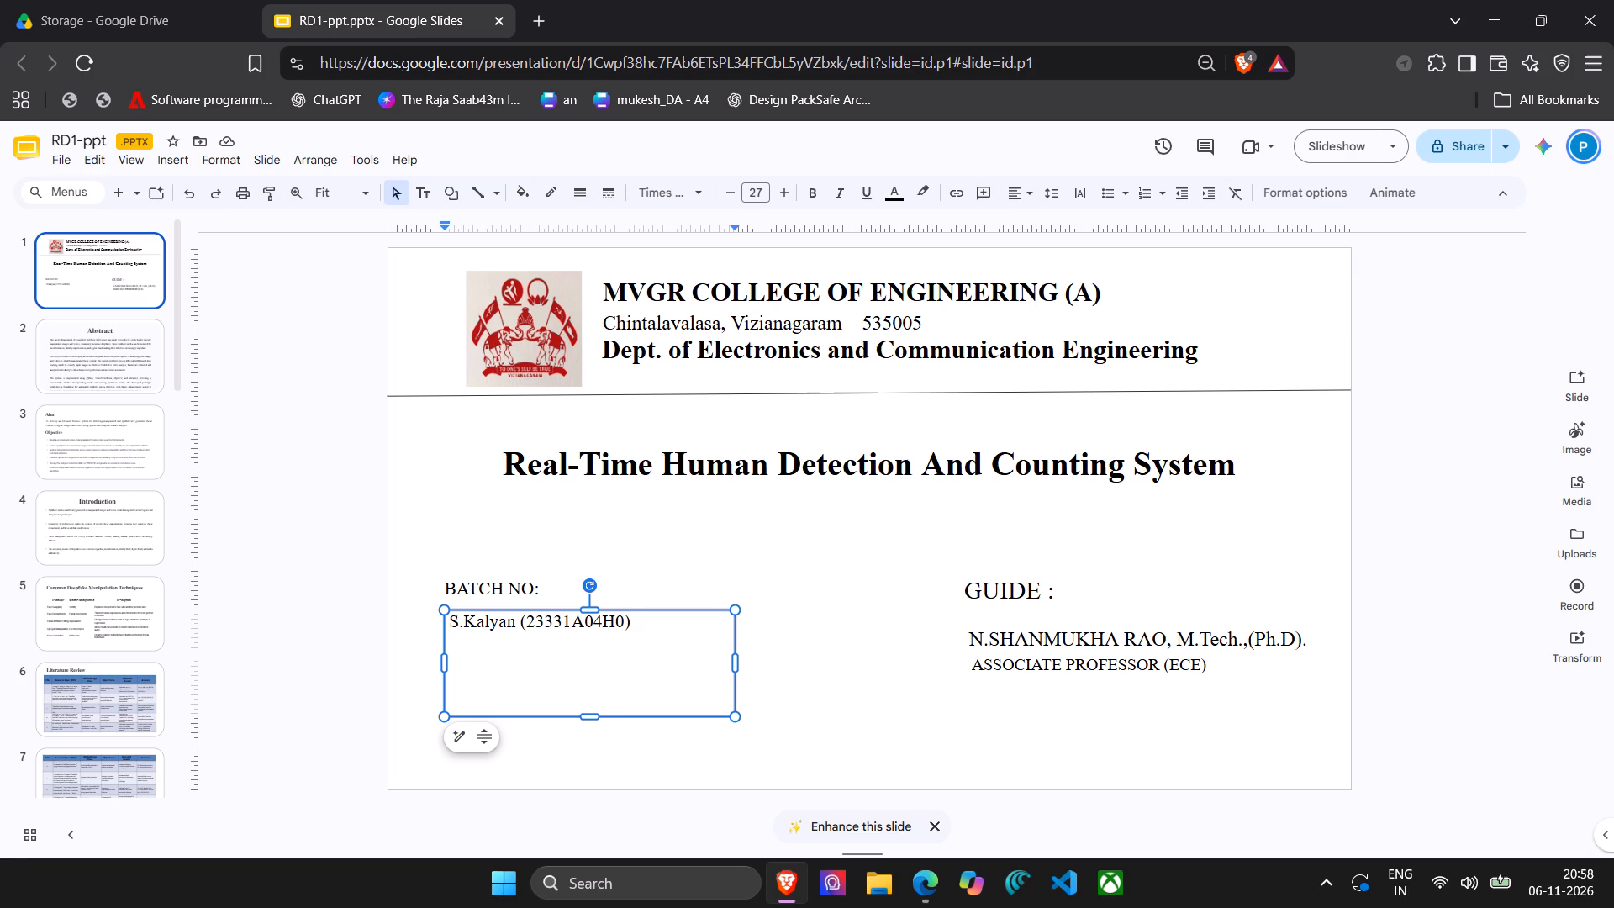
Insert an empty line above the remaining team member's entry in the list under the batch line.
{"action": "key", "text": "Up"}
{"action": "key", "text": "Up"}
{"action": "key", "text": "Left"}
{"action": "key", "text": "Left"}
{"action": "key", "text": "Left"}
{"action": "key", "text": "Left"}
{"action": "key", "text": "Left"}
{"action": "key", "text": "Left"}
{"action": "key", "text": "Left"}
{"action": "key", "text": "Left"}
{"action": "key", "text": "Left"}
{"action": "key", "text": "Left"}
{"action": "key", "text": "Return"}
{"action": "key", "text": "Up"}
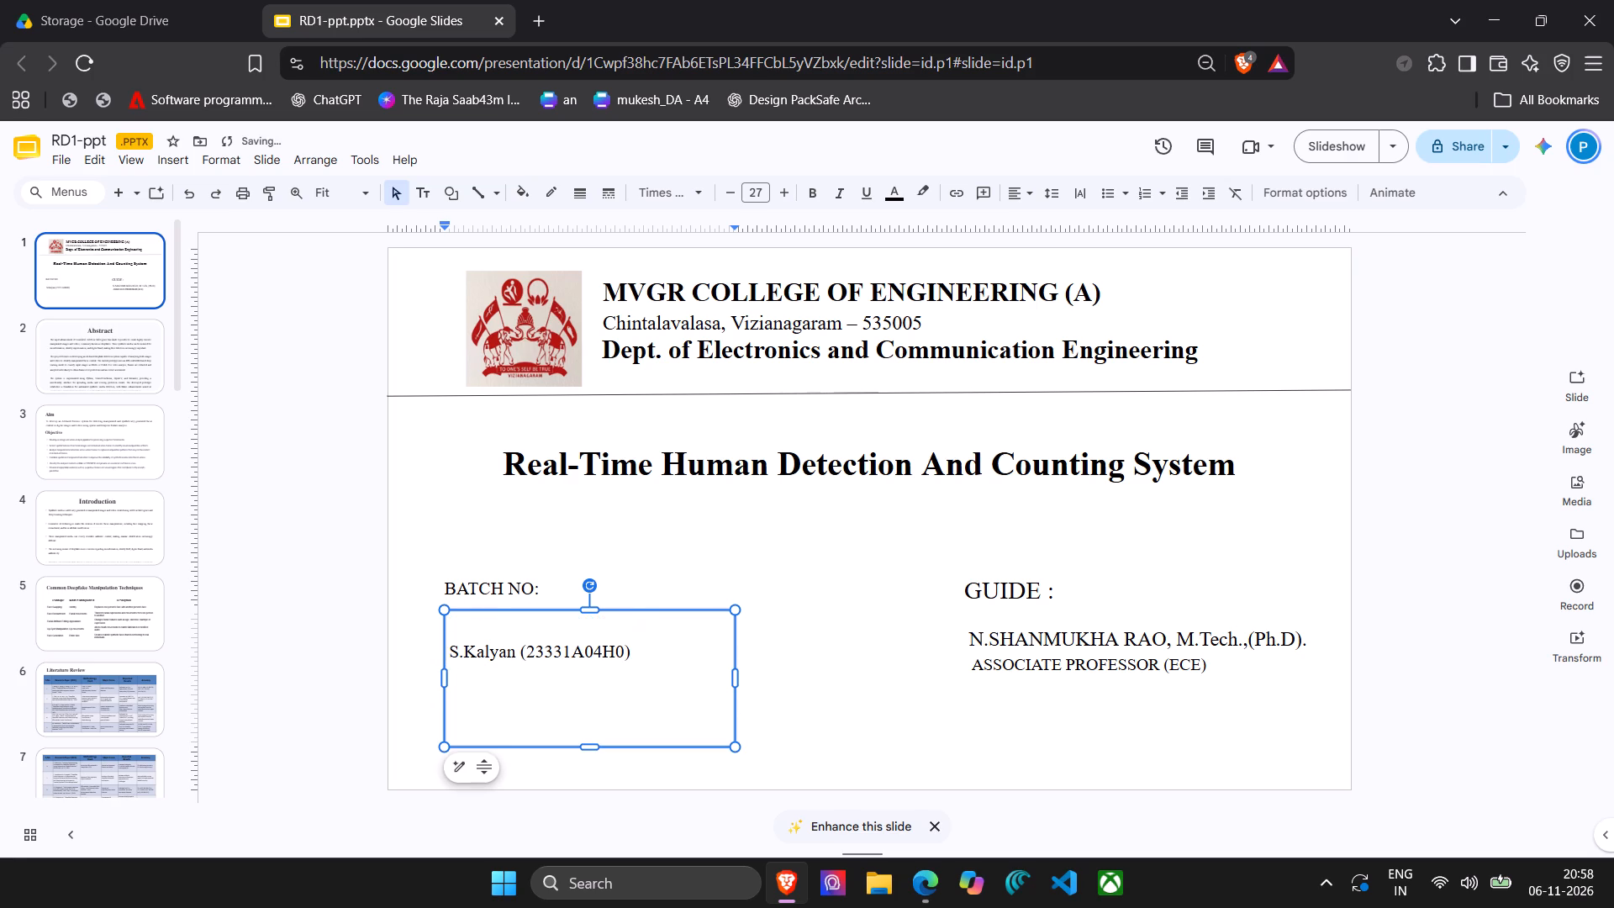
Enter the new first team member's initial and name, after a leading space, on the empty top line.
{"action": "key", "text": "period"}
{"action": "key", "text": "BackSpace"}
{"action": "key", "text": "BackSpace"}
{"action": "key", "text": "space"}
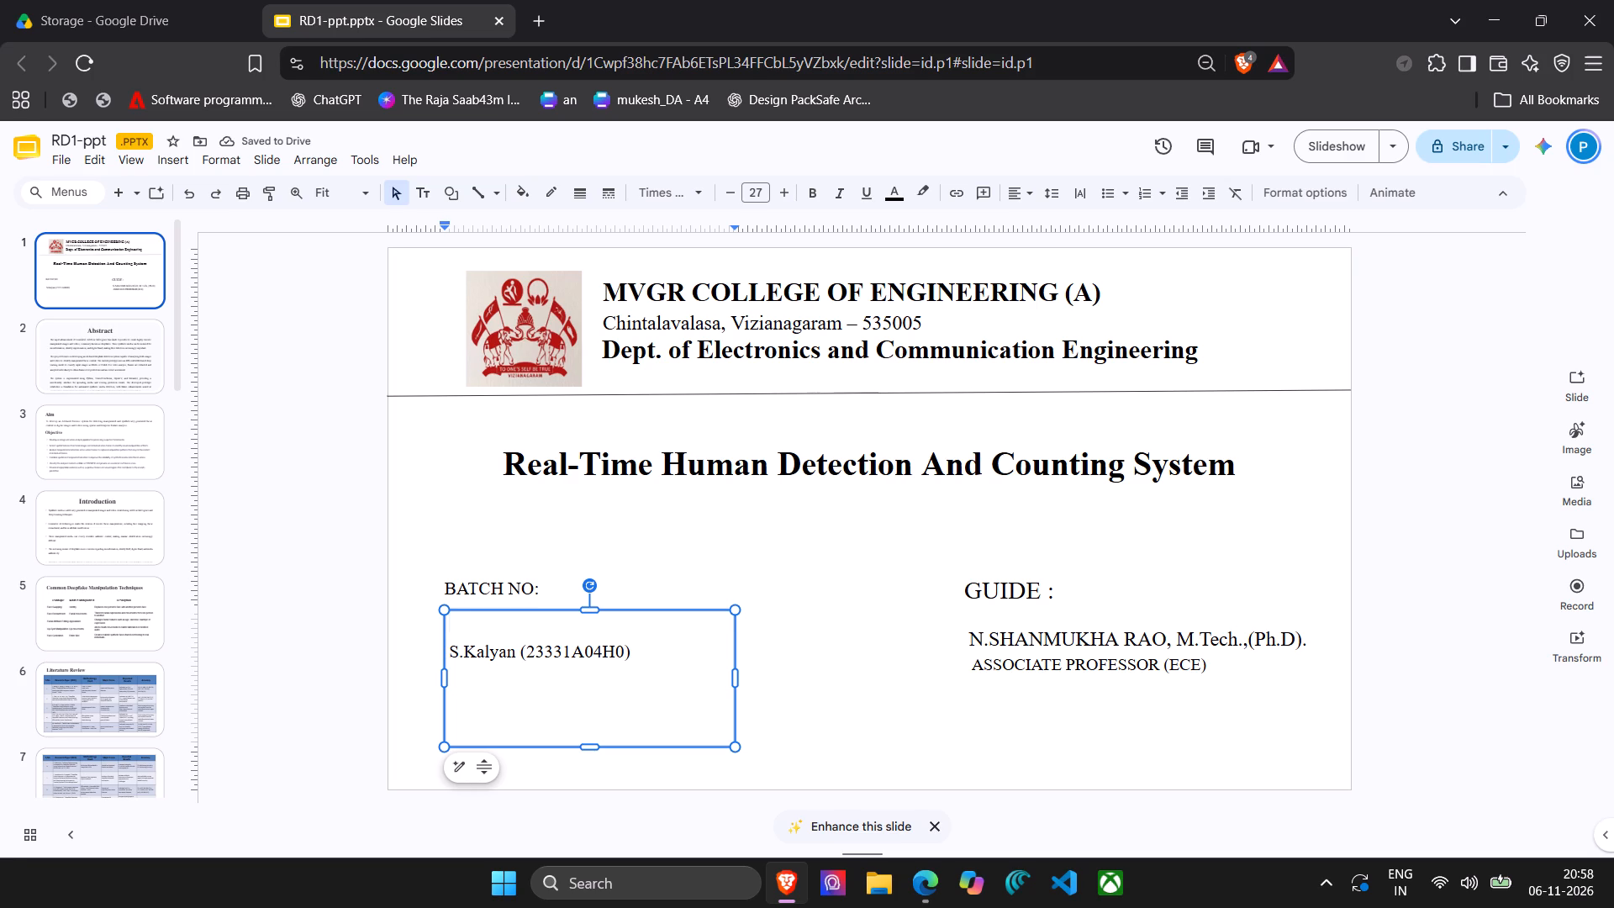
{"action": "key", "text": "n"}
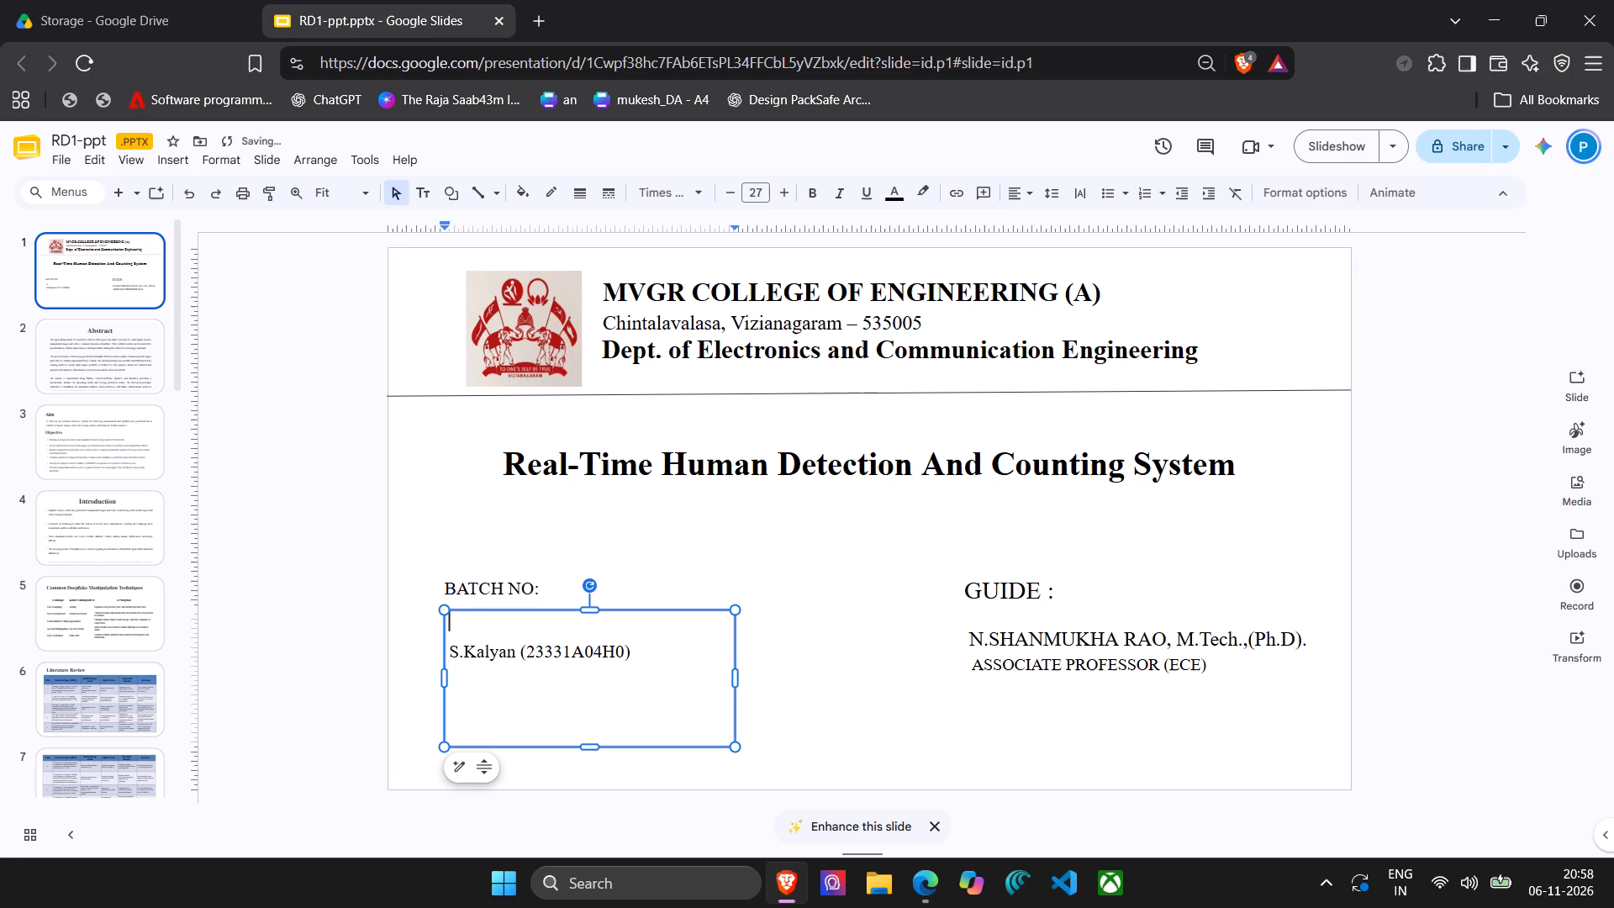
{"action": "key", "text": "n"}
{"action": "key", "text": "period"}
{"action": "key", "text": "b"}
{"action": "key", "text": "BackSpace"}
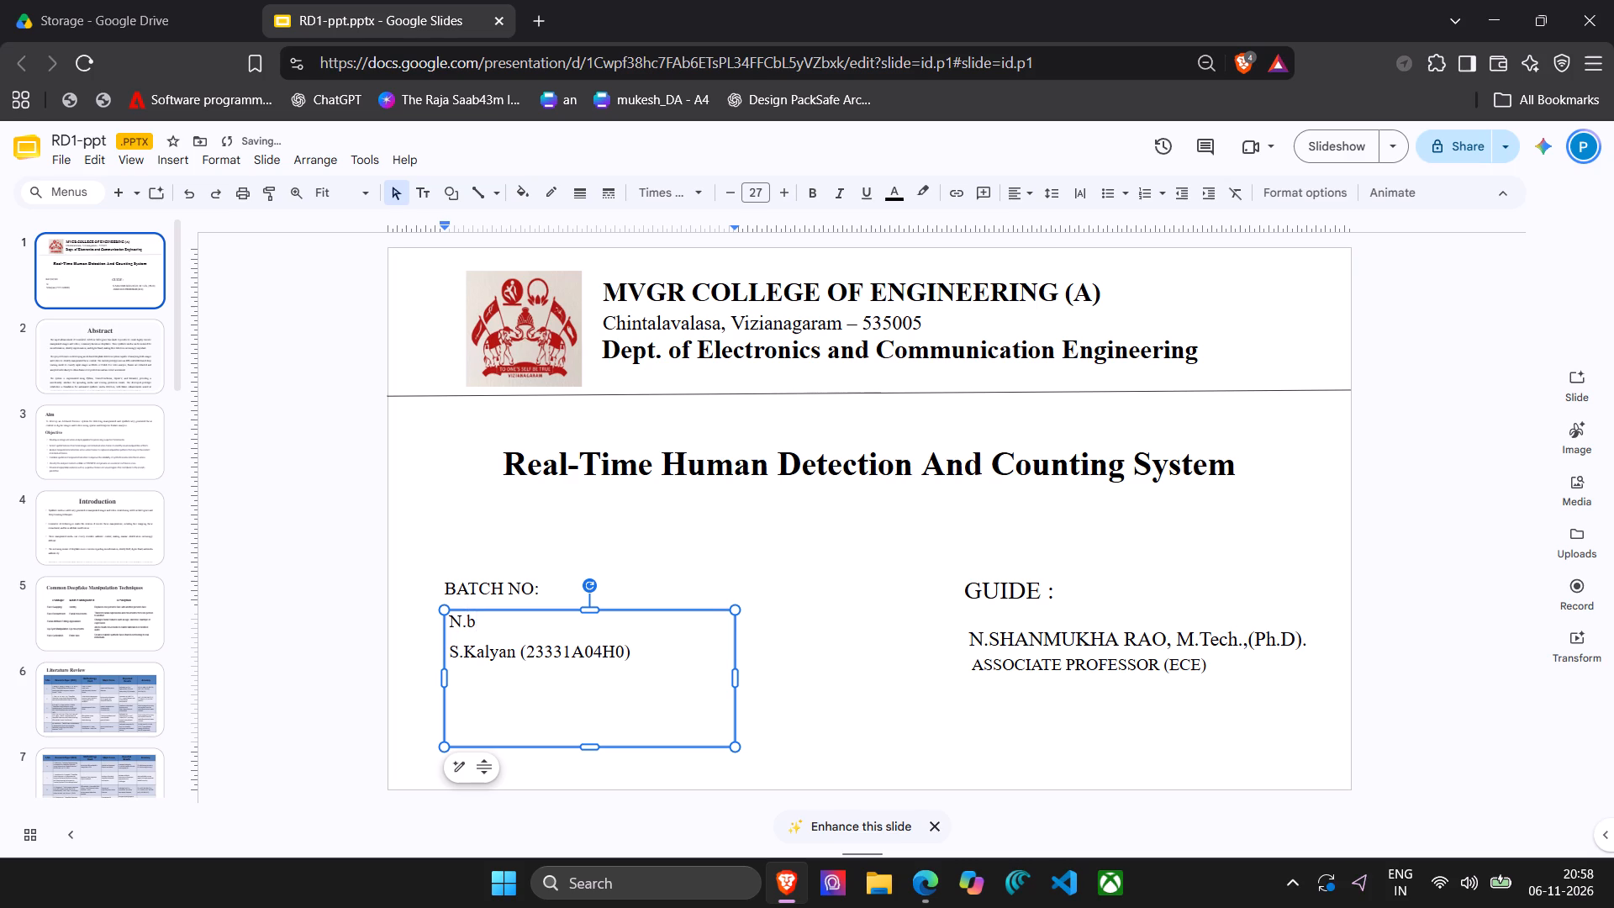
{"action": "key", "text": "BackSpace"}
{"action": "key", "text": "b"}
{"action": "key", "text": "BackSpace"}
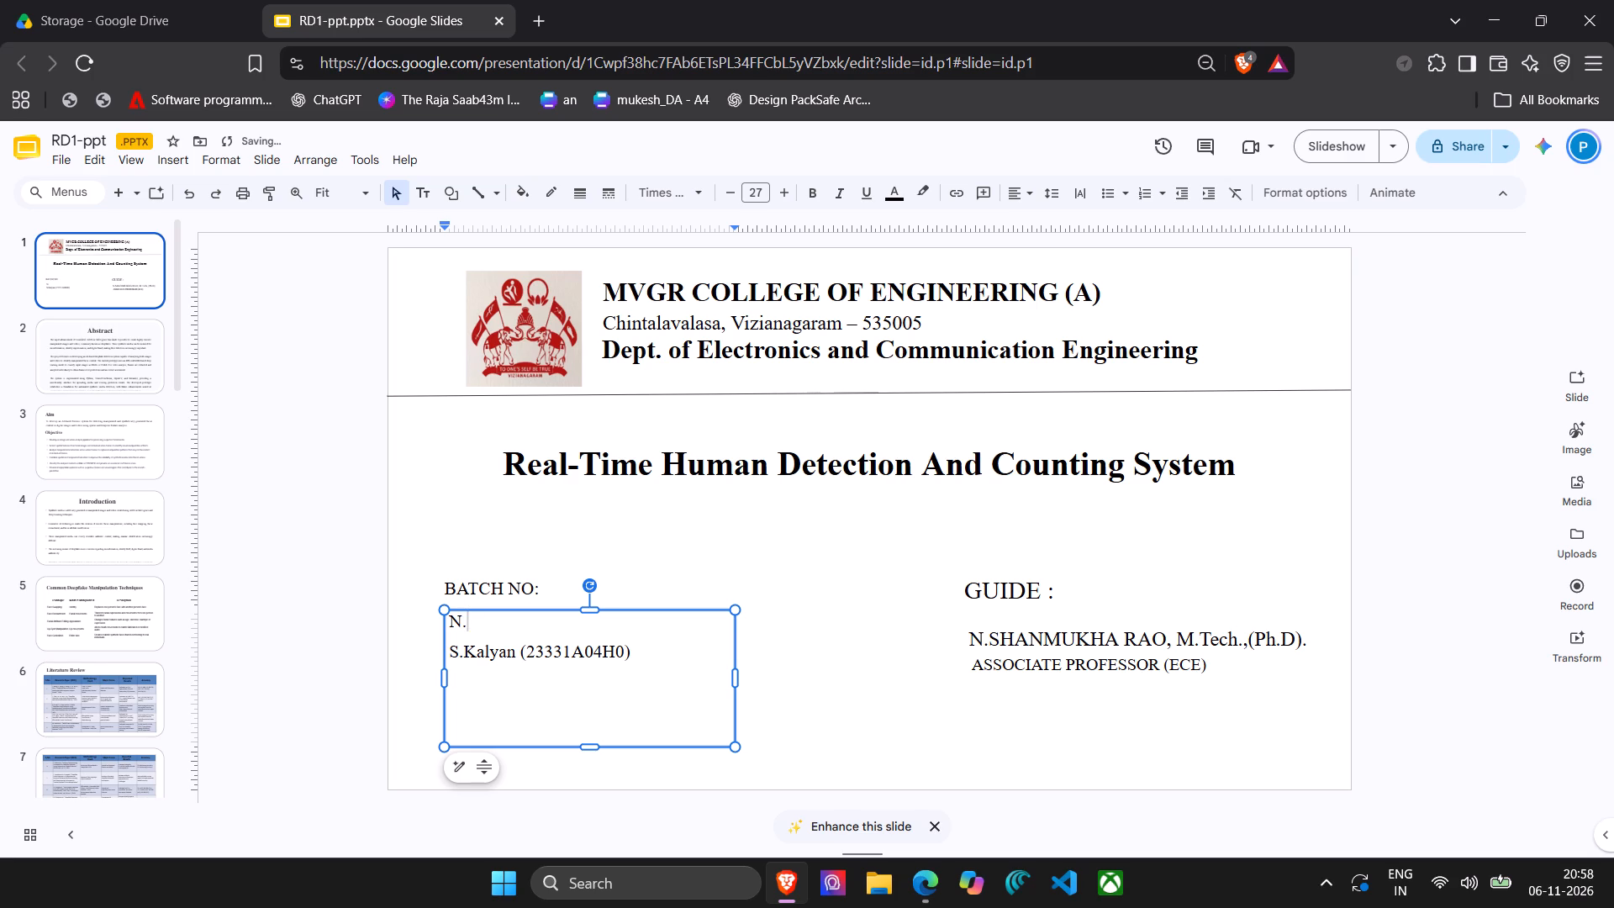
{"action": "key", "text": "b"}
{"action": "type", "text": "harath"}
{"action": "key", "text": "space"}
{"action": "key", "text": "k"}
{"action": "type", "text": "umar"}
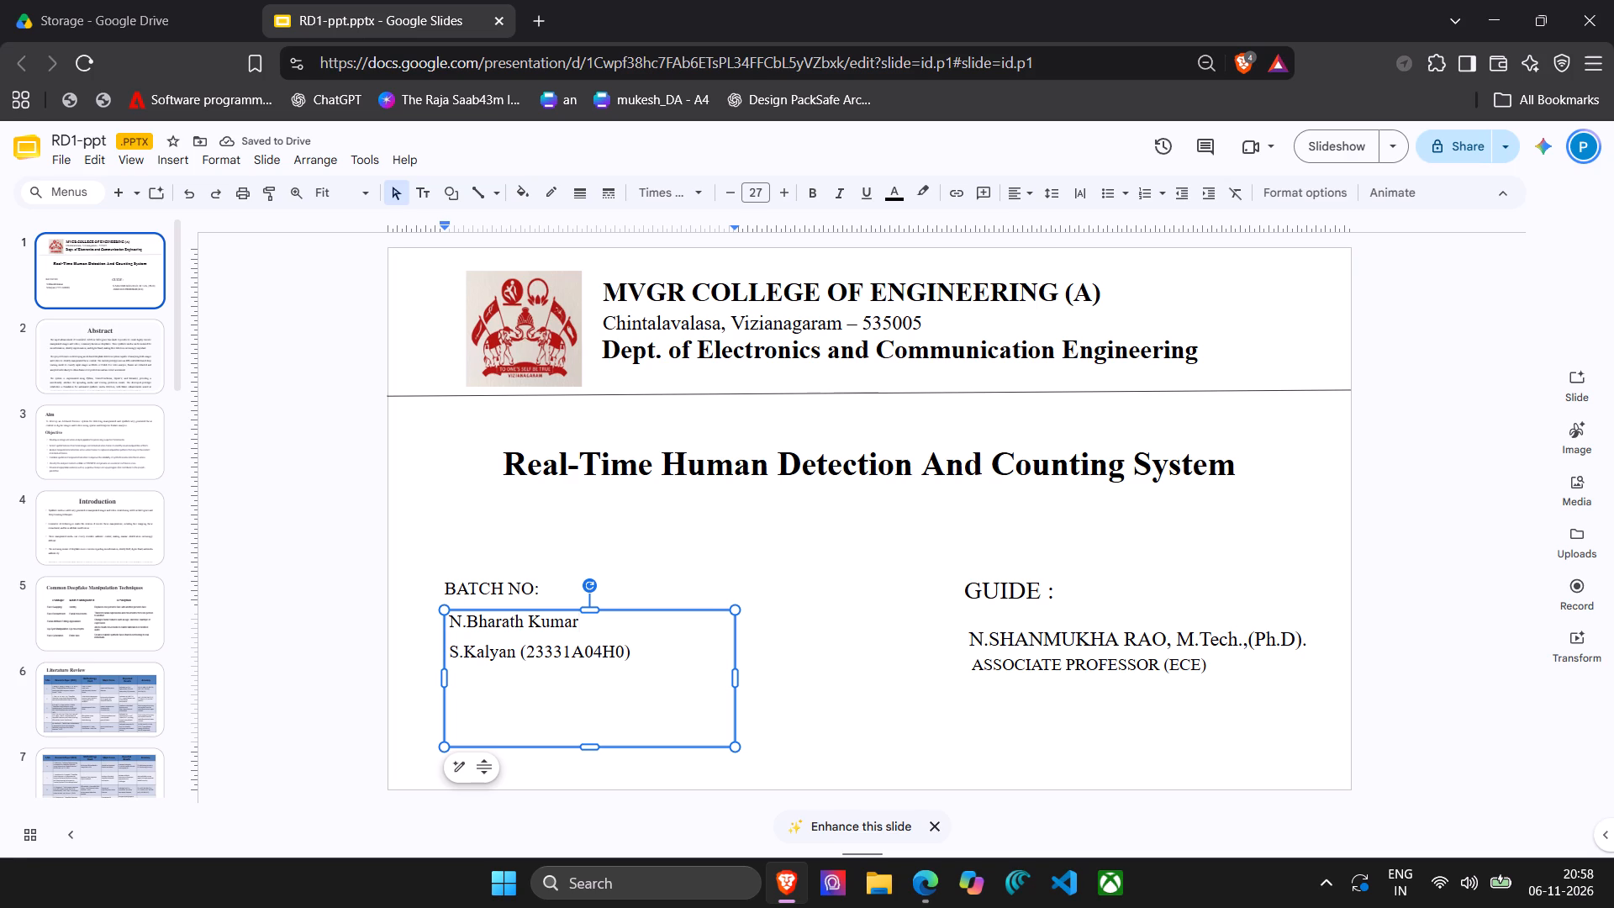
Add the new first team member's roll number in brackets directly after the name.
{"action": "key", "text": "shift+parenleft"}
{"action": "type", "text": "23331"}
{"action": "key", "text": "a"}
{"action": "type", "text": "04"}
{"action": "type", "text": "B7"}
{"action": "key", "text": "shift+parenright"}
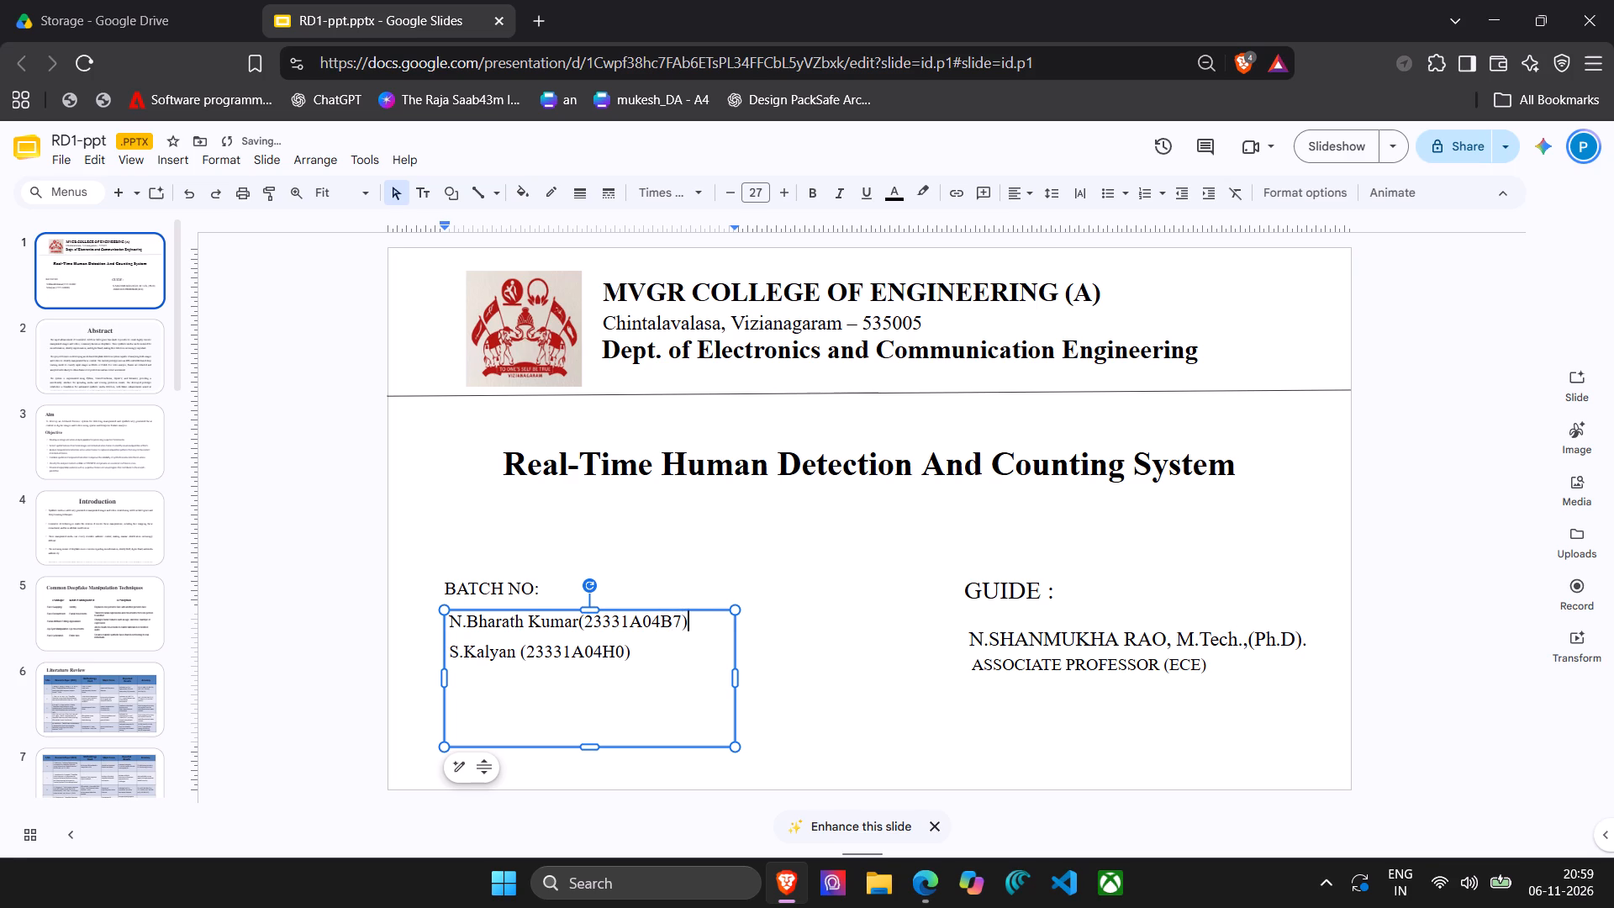
Enter the third team member's name with the roll number in brackets on the line below the second member.
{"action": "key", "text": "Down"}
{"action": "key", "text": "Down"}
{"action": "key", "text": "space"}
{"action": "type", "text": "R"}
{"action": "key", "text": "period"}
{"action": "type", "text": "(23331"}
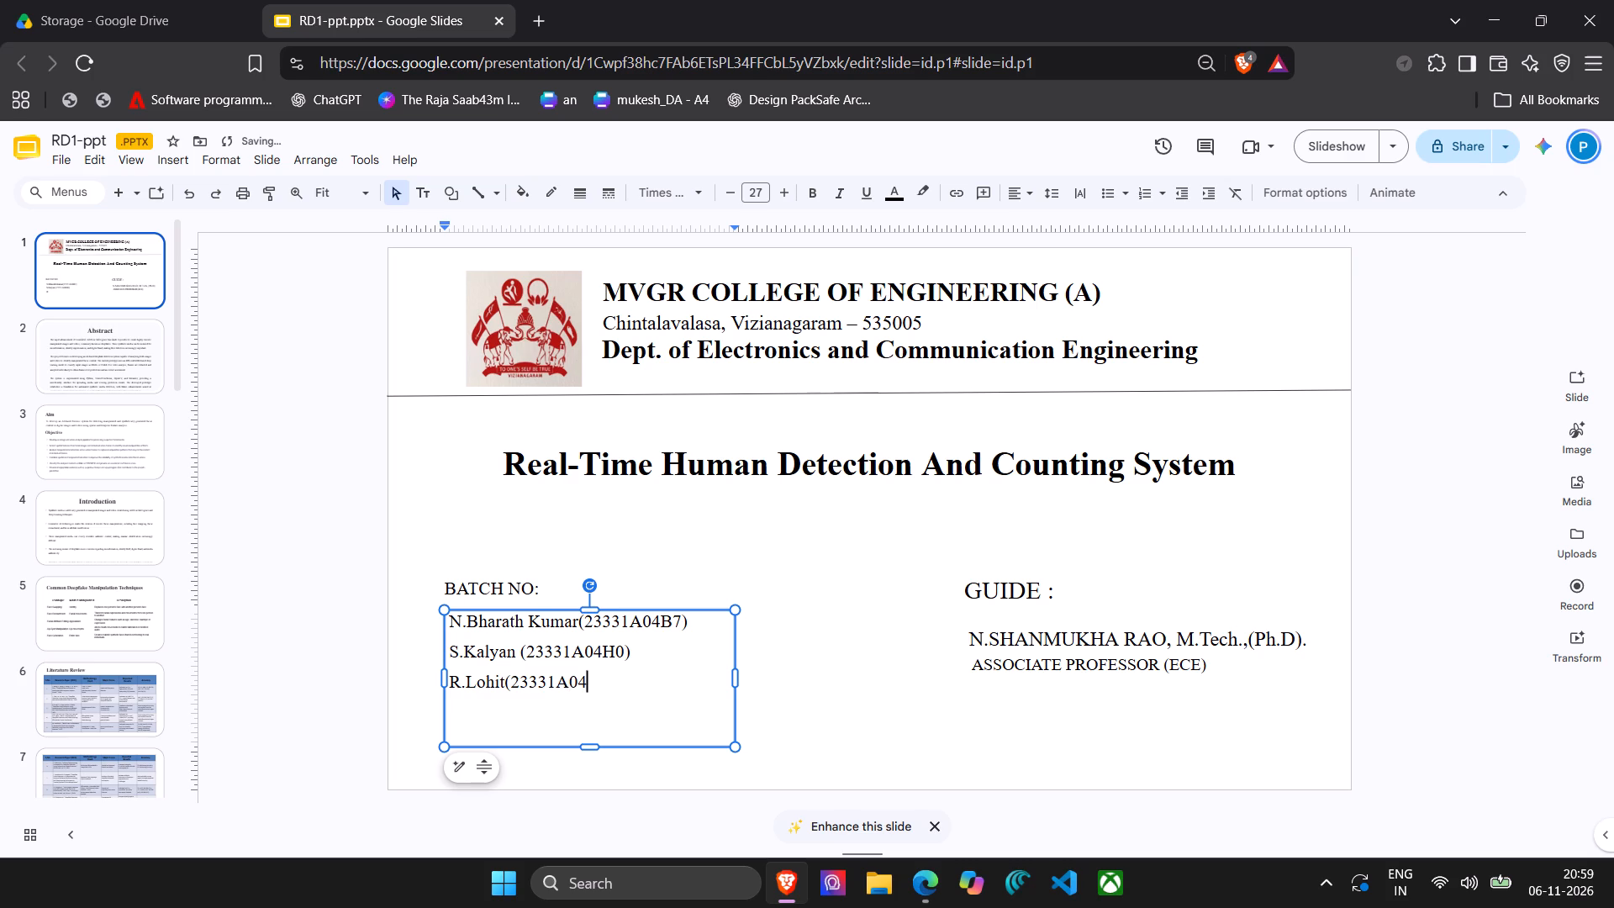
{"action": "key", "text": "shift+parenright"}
Add a new line starting with a space below the third team member's entry.
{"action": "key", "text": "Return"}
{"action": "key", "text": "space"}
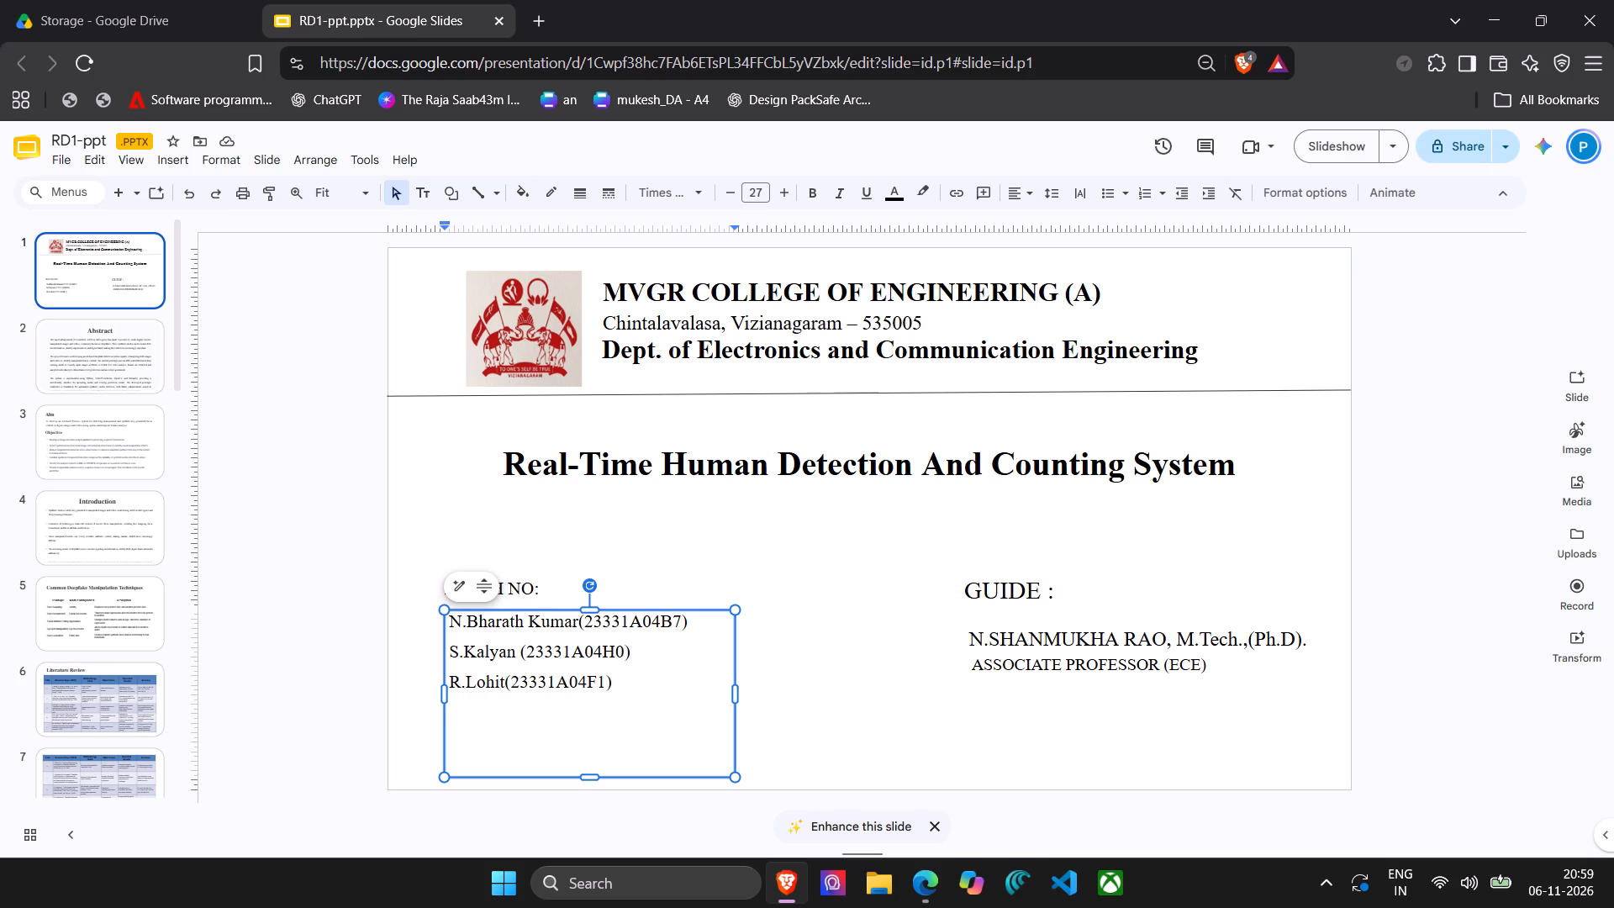
Copy the second team member's entry, remove it from the list and close the empty line it leaves.
{"action": "left_click_drag", "start_coordinate": [632, 653], "coordinate": [449, 663]}
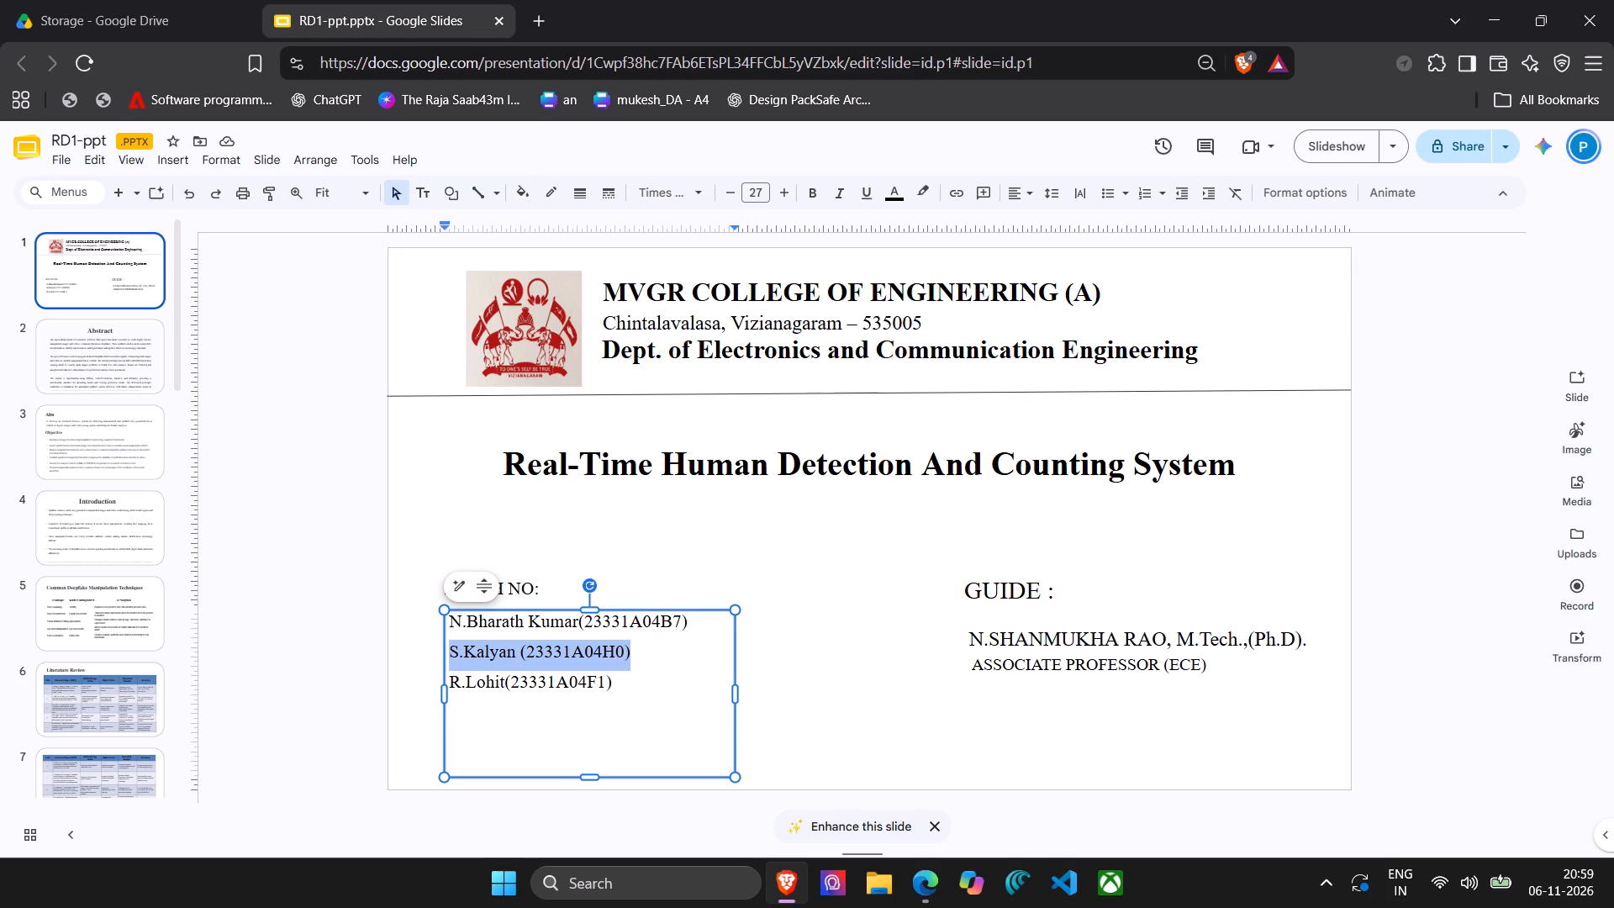
{"action": "key", "text": "ctrl+c"}
{"action": "key", "text": "BackSpace"}
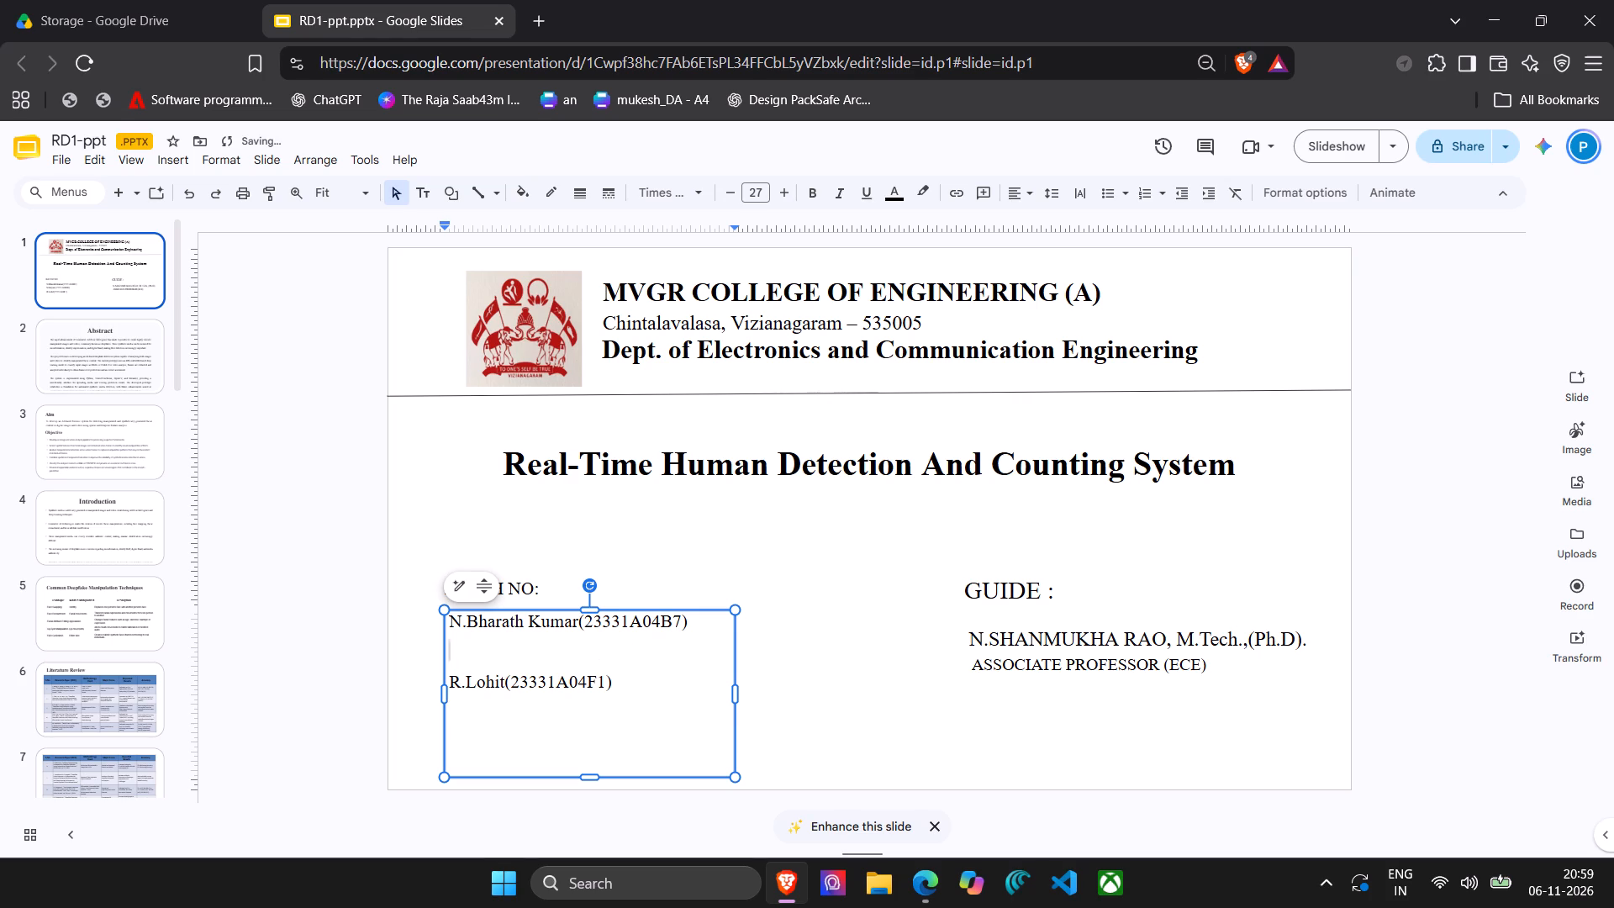
{"action": "key", "text": "Down"}
{"action": "key", "text": "BackSpace"}
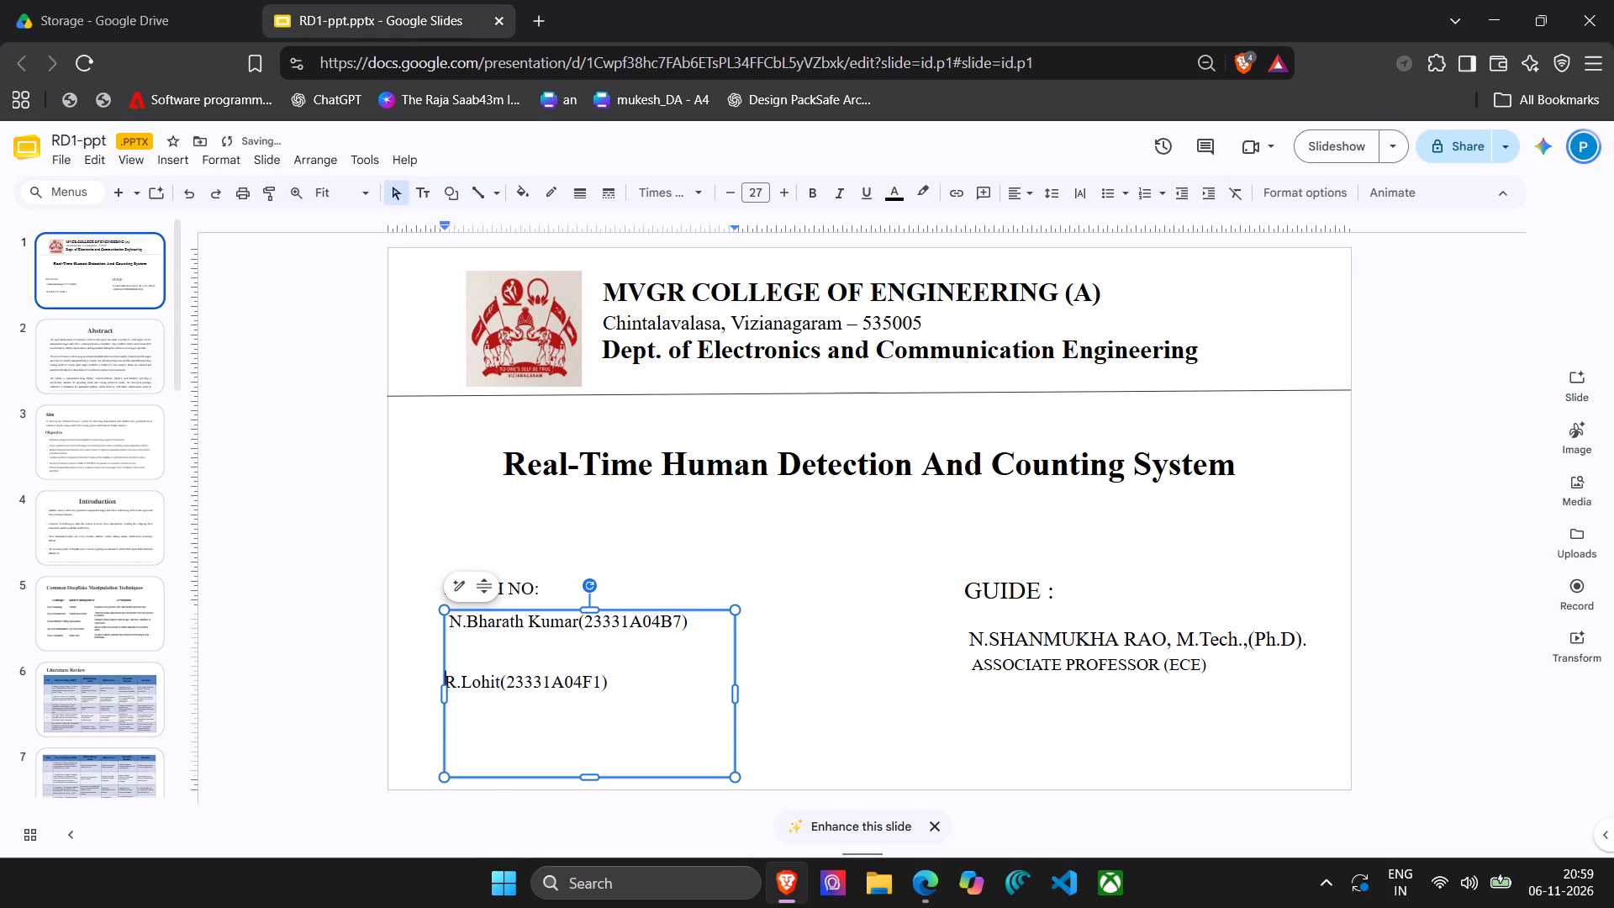
{"action": "key", "text": "BackSpace"}
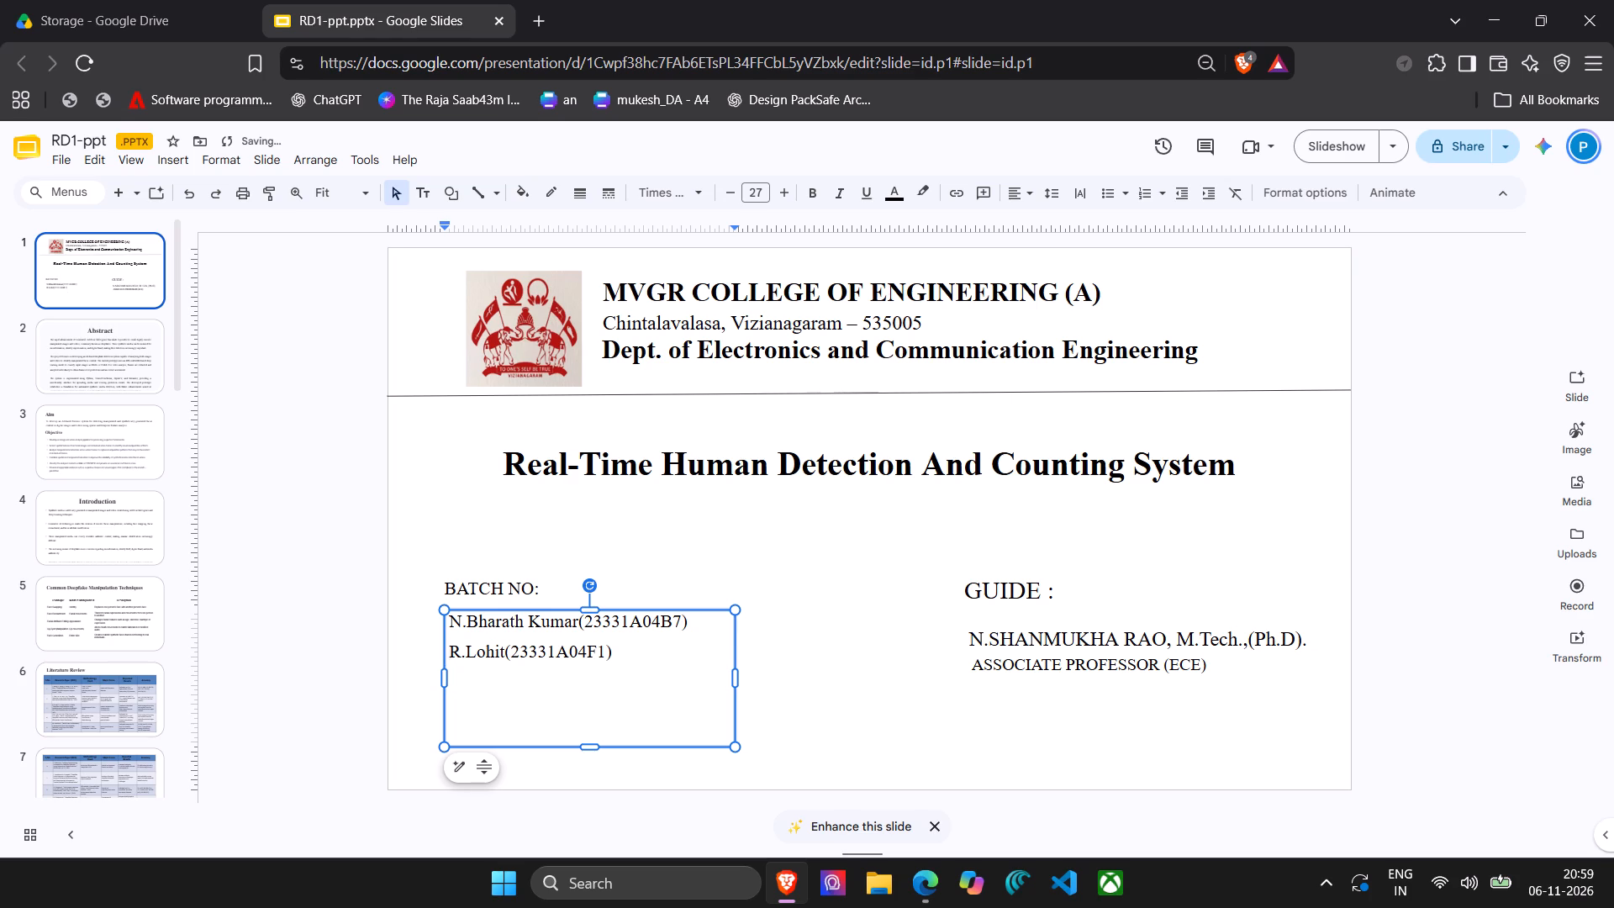
Remove the leading spaces before the two remaining team member entries under the batch line.
{"action": "key", "text": "Up"}
{"action": "key", "text": "BackSpace"}
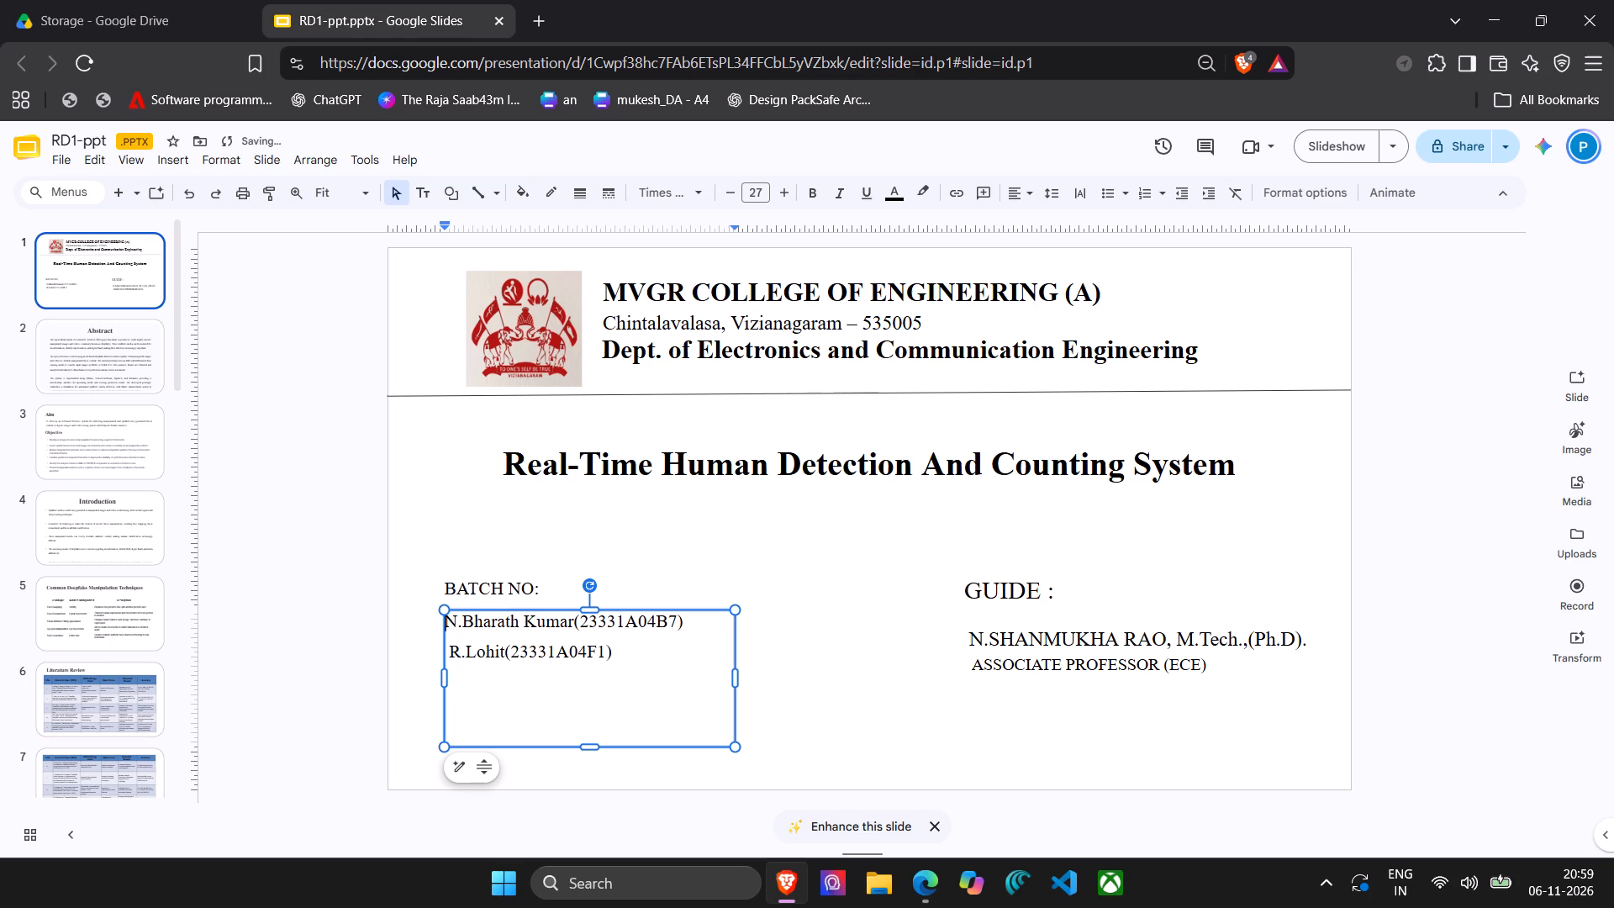
{"action": "key", "text": "Down"}
{"action": "key", "text": "Right"}
{"action": "key", "text": "BackSpace"}
Insert a line between the two entries and enter another team member's name with the roll number in brackets.
{"action": "key", "text": "Down"}
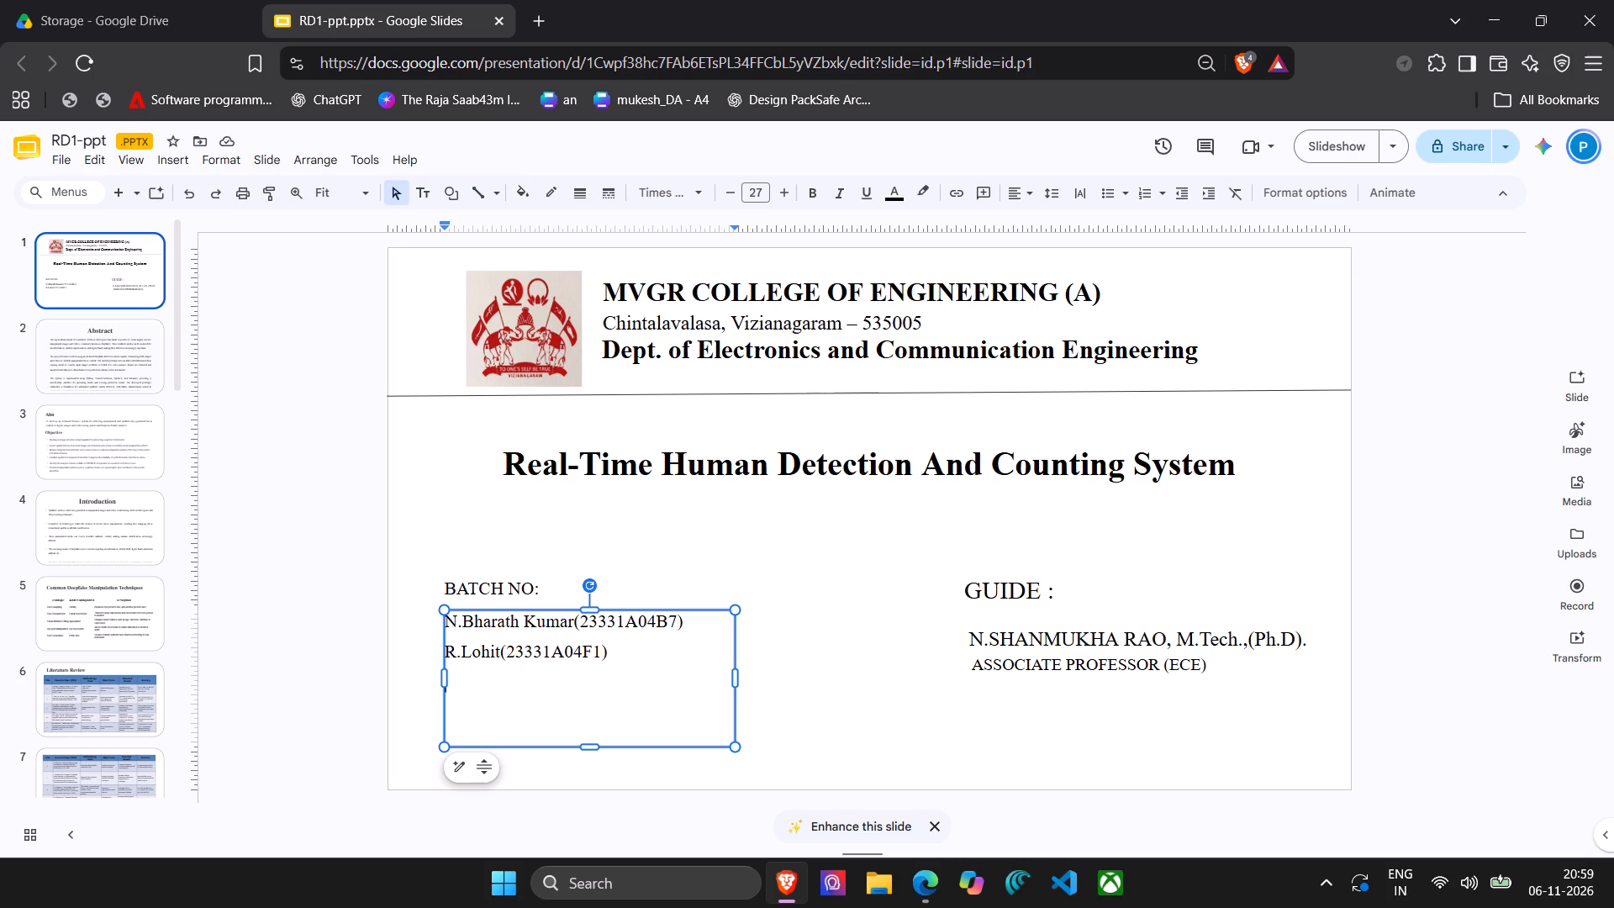
{"action": "key", "text": "Up"}
{"action": "key", "text": "Return"}
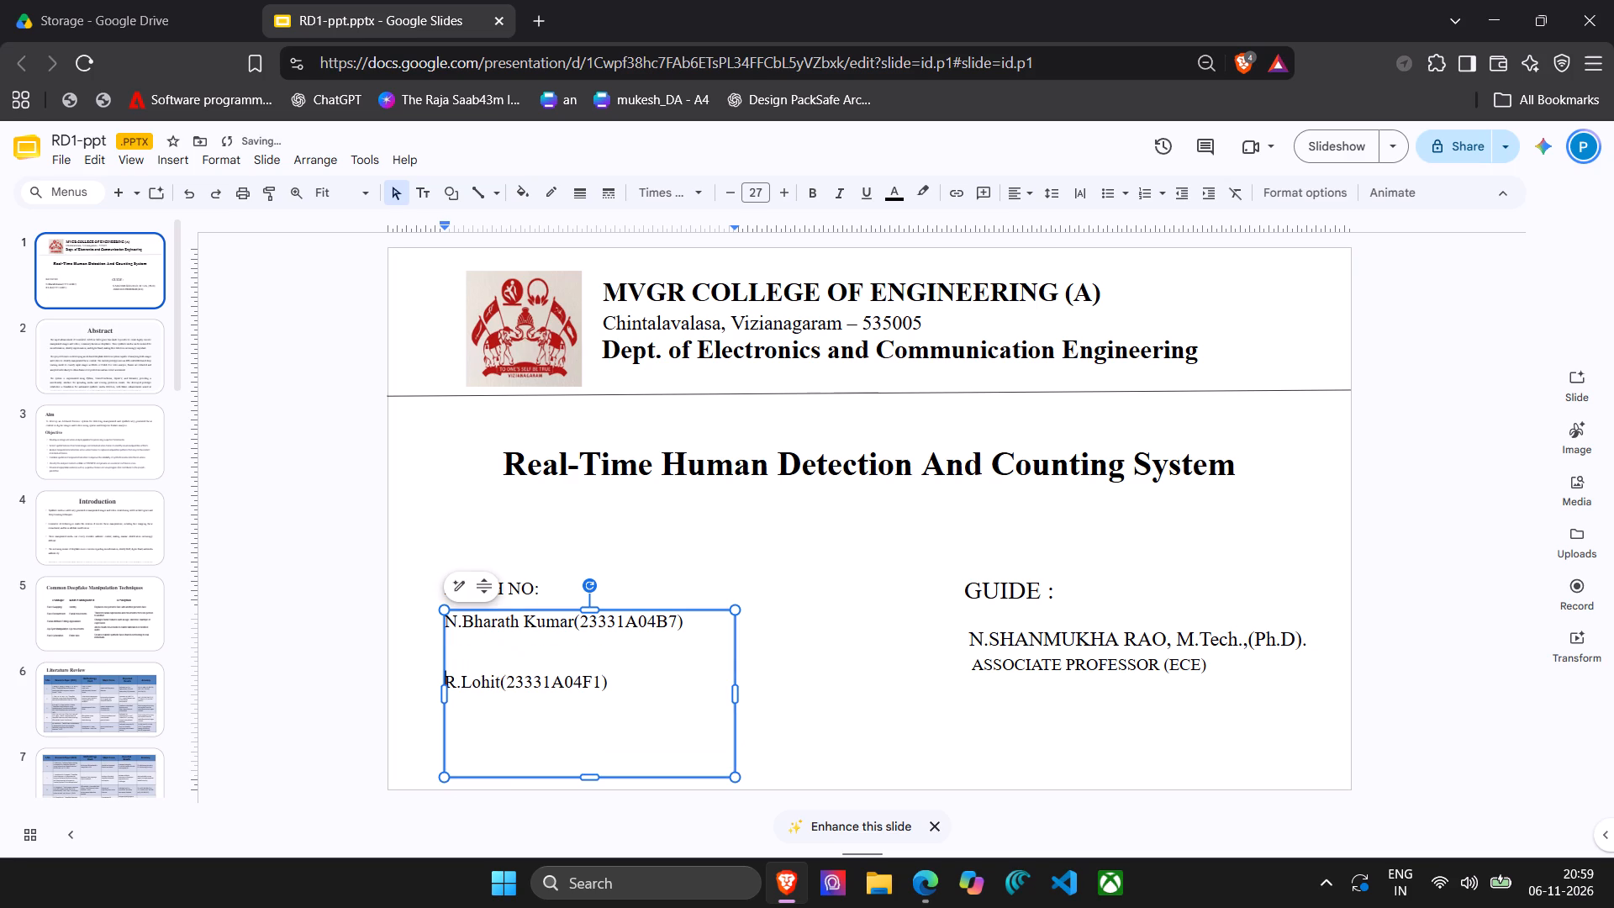
{"action": "key", "text": "Up"}
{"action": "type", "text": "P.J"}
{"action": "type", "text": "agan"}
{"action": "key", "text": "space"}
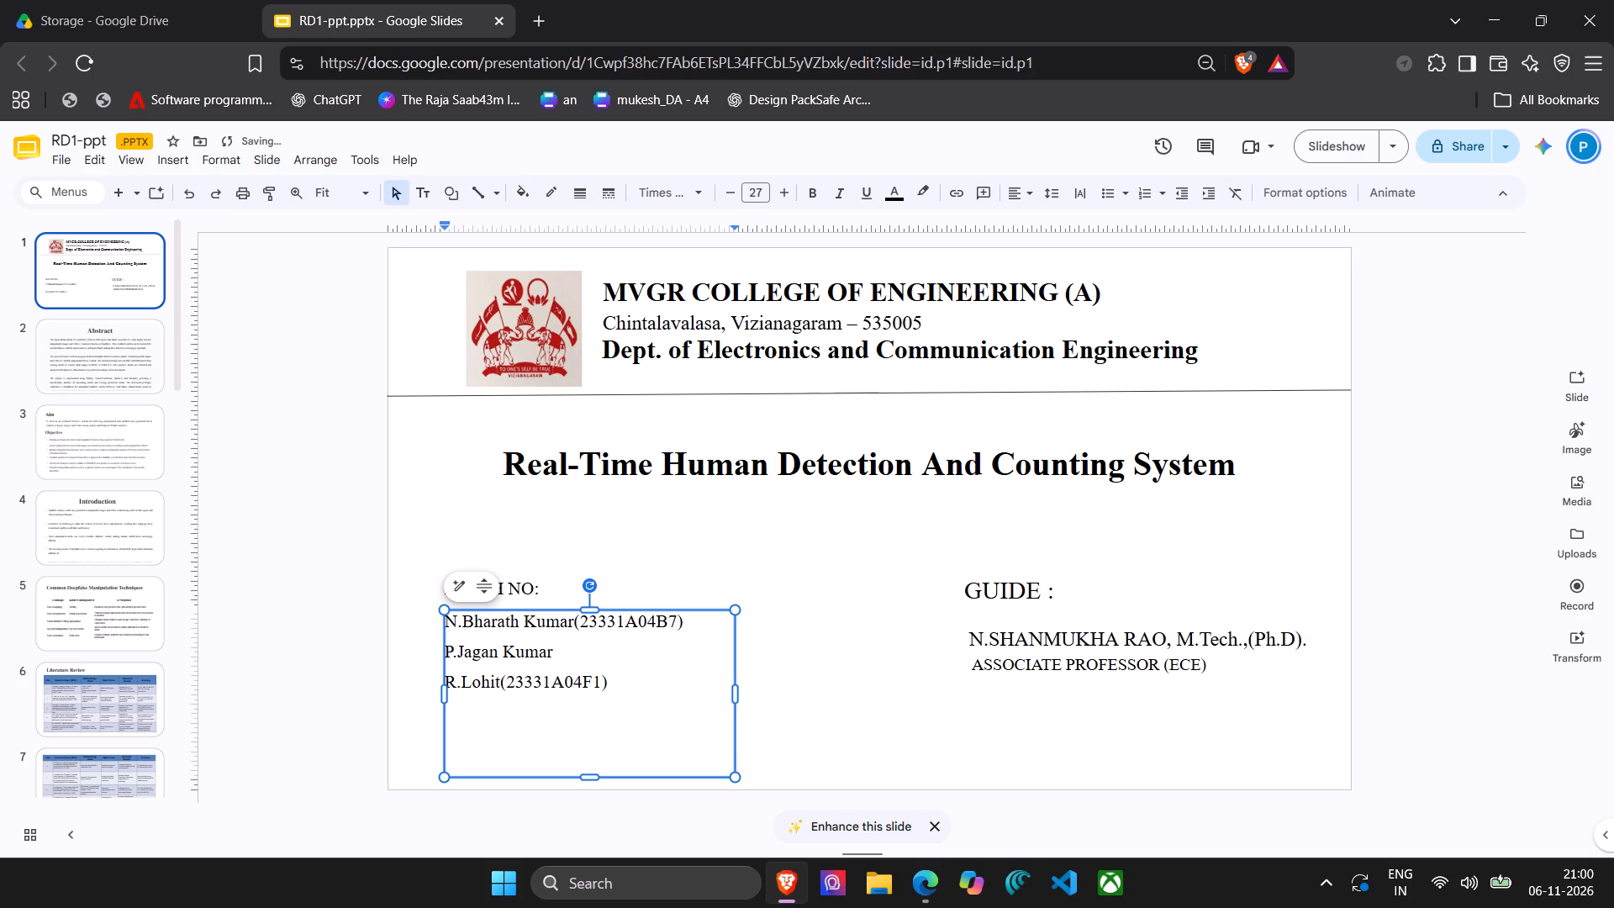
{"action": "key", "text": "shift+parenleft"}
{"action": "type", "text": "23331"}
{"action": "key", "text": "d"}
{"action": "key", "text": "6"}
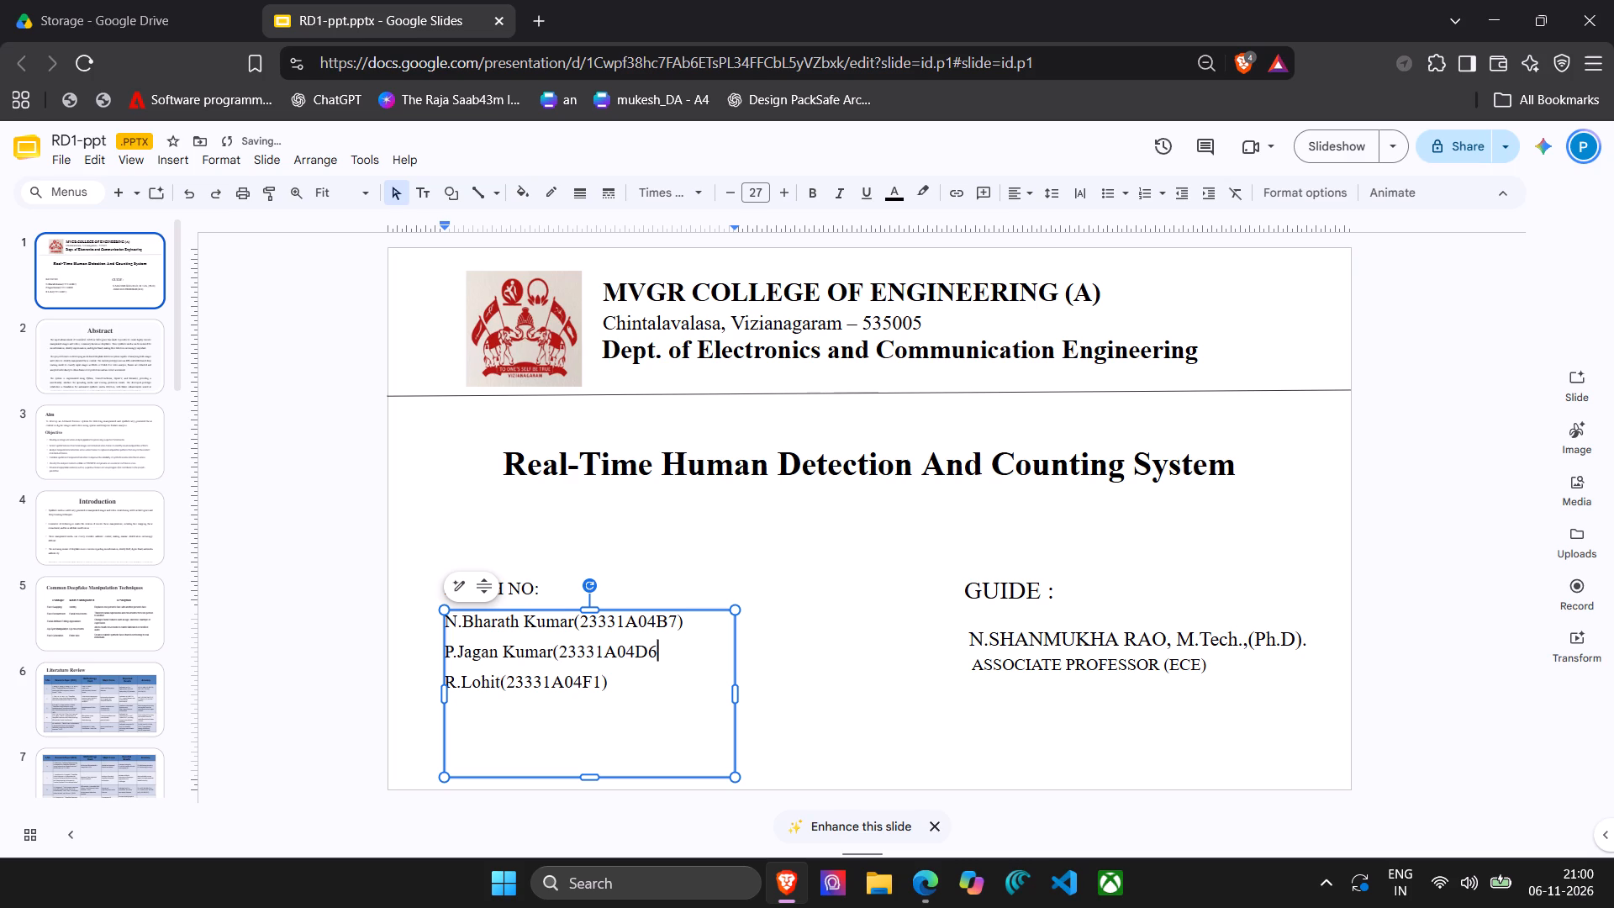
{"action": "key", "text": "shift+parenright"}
Paste the copied team member entry on the last line of the list.
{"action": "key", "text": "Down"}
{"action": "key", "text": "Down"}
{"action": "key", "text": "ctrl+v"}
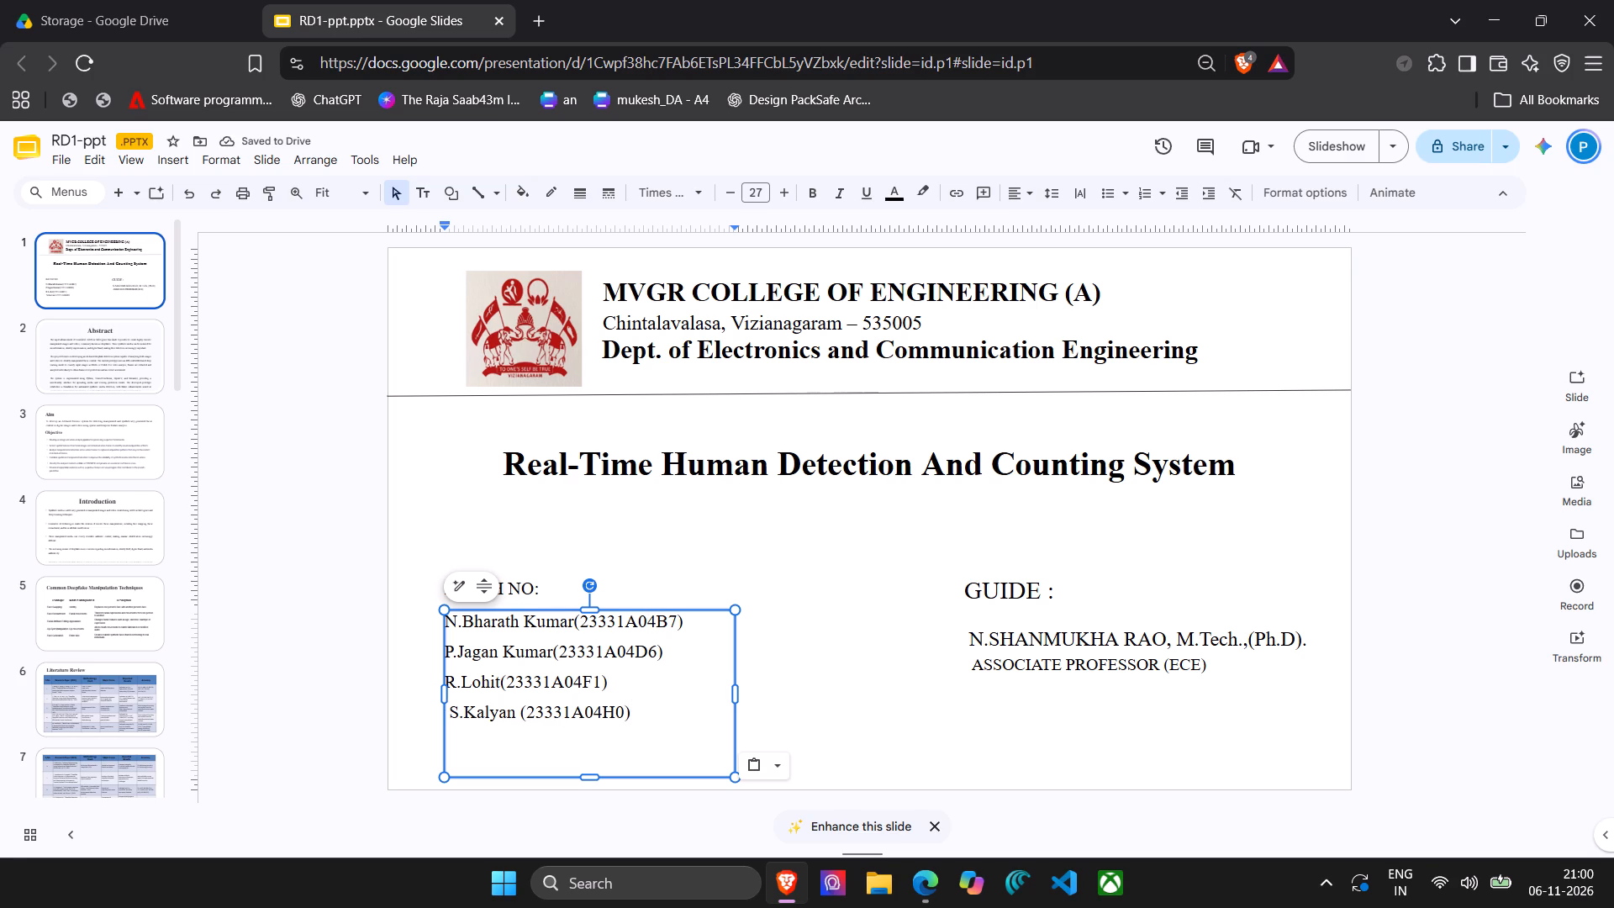
{"action": "left_click", "coordinate": [893, 684]}
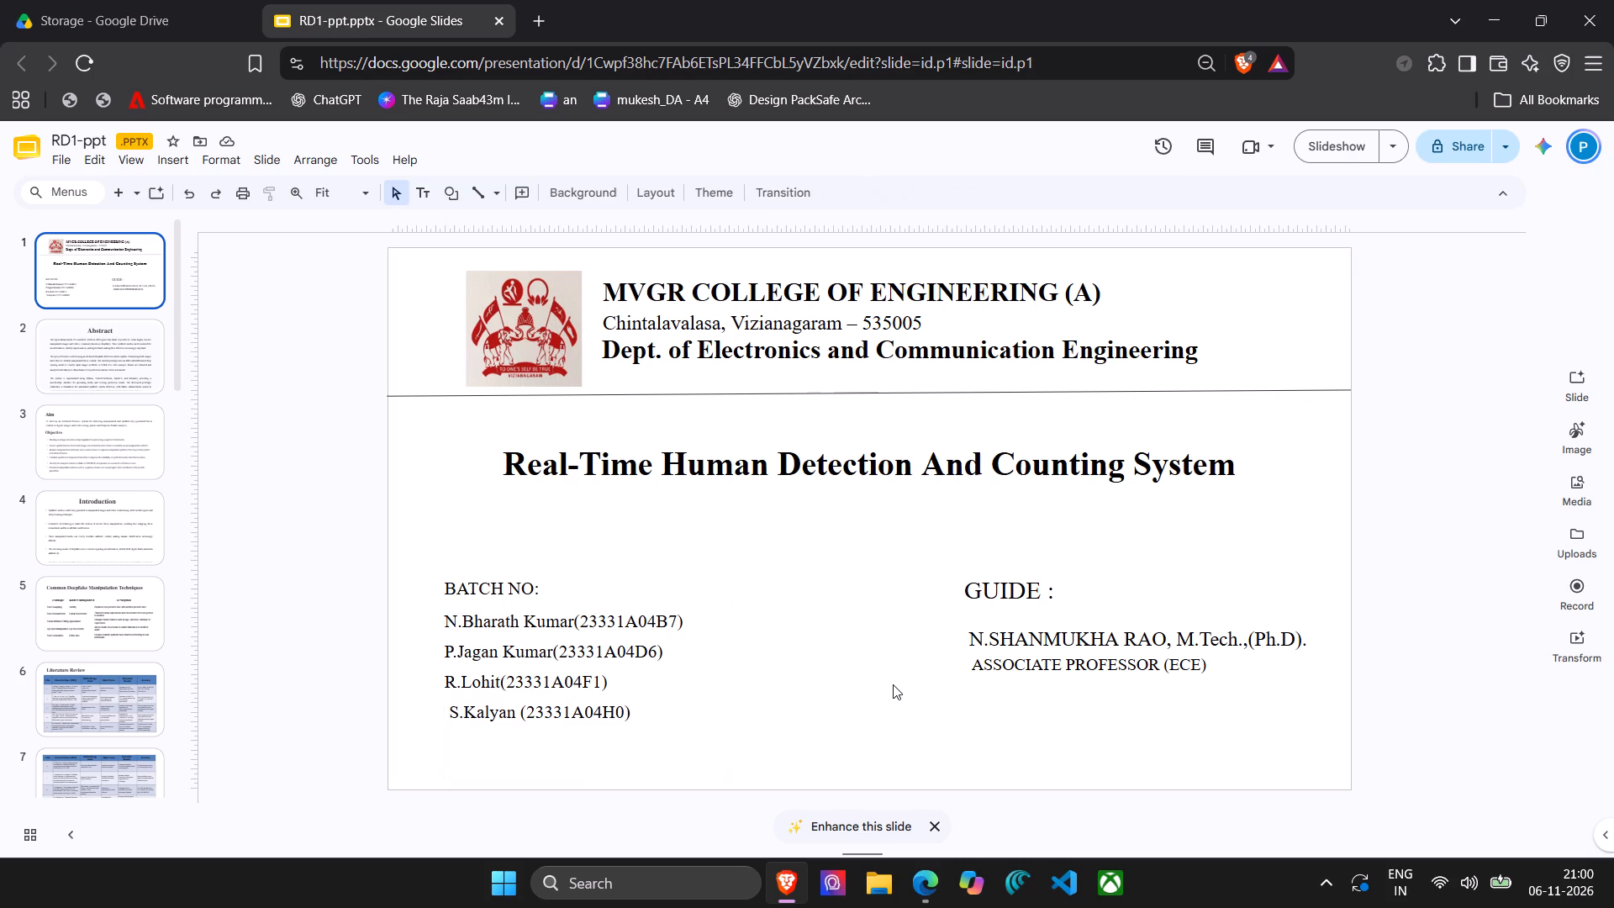
Remove the leading space before the last team member's entry so it aligns with the others.
{"action": "left_click_drag", "start_coordinate": [461, 717], "coordinate": [450, 708]}
{"action": "key", "text": "Left"}
{"action": "key", "text": "BackSpace"}
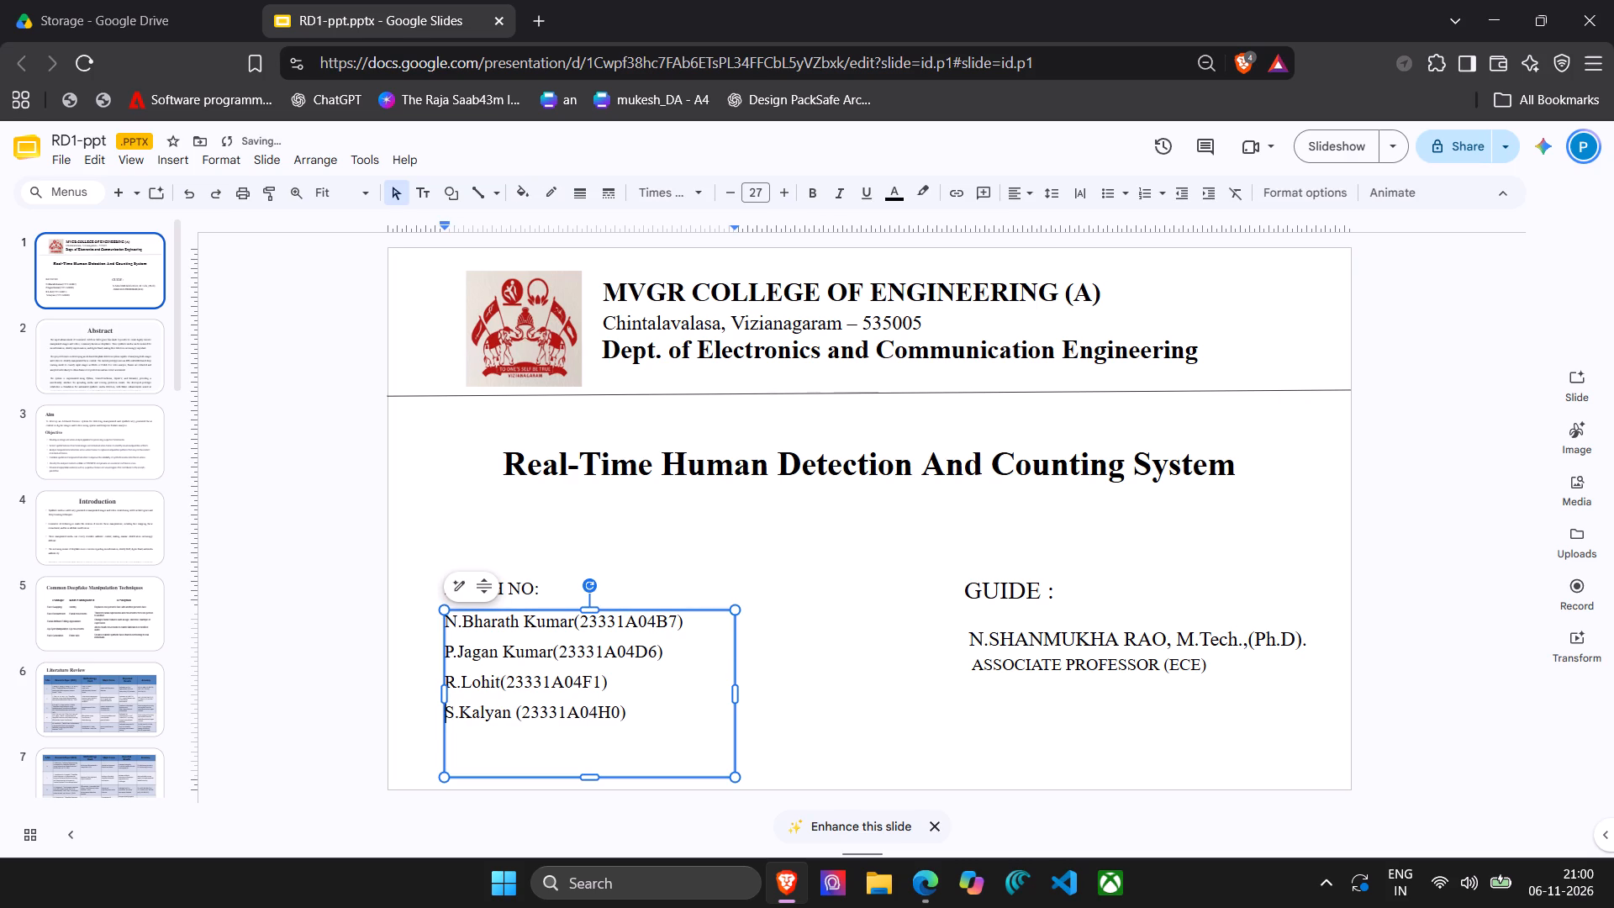
{"action": "left_click", "coordinate": [826, 719]}
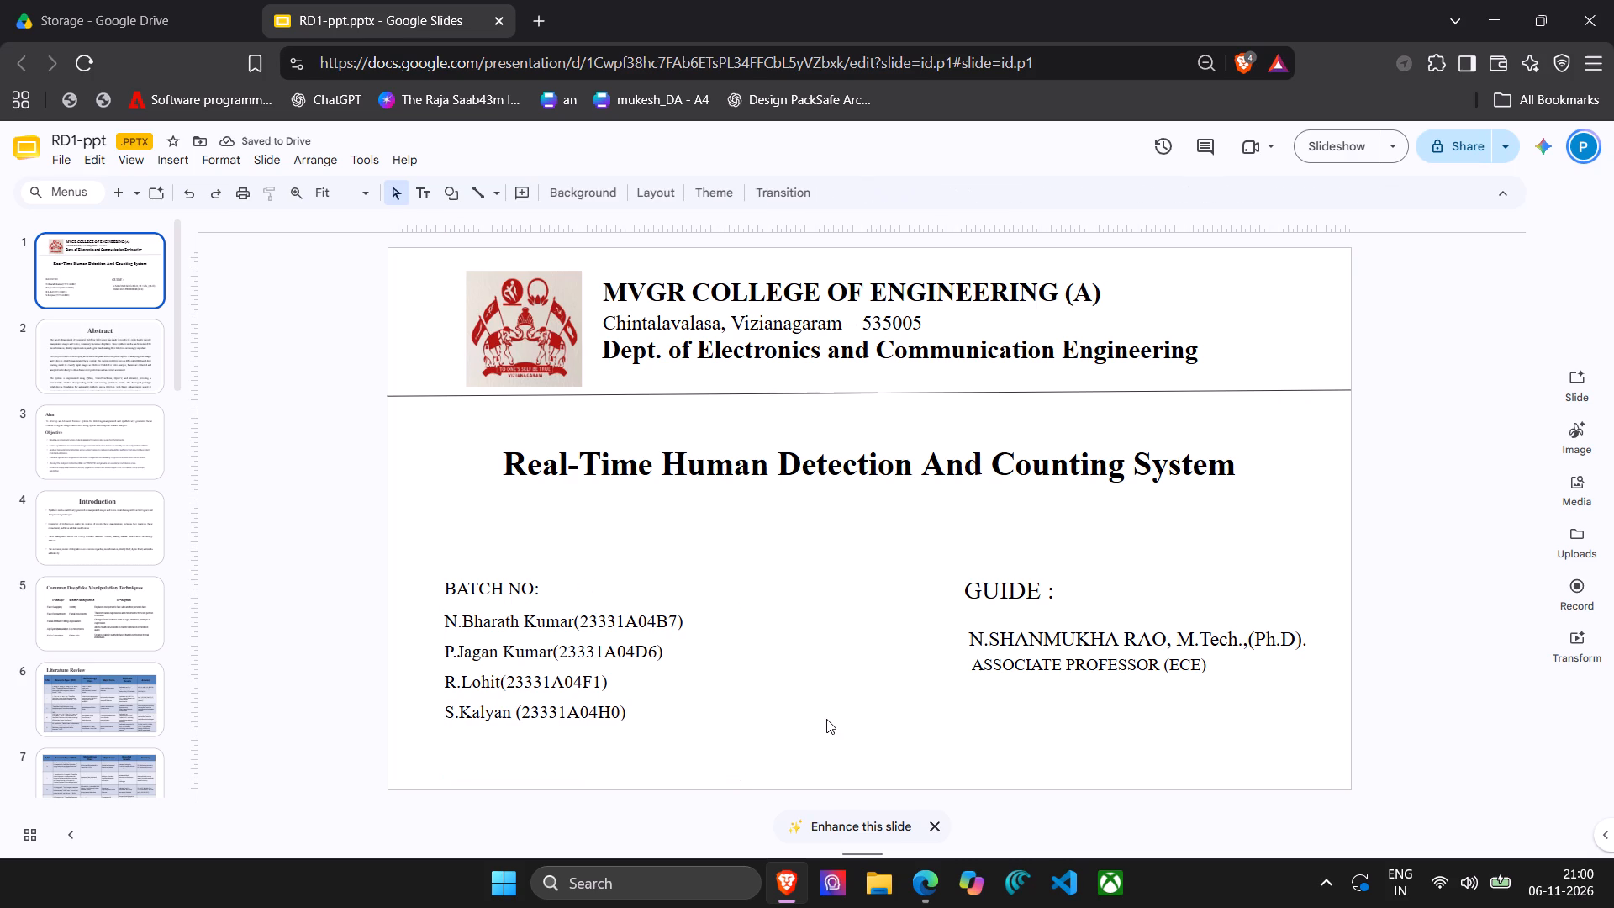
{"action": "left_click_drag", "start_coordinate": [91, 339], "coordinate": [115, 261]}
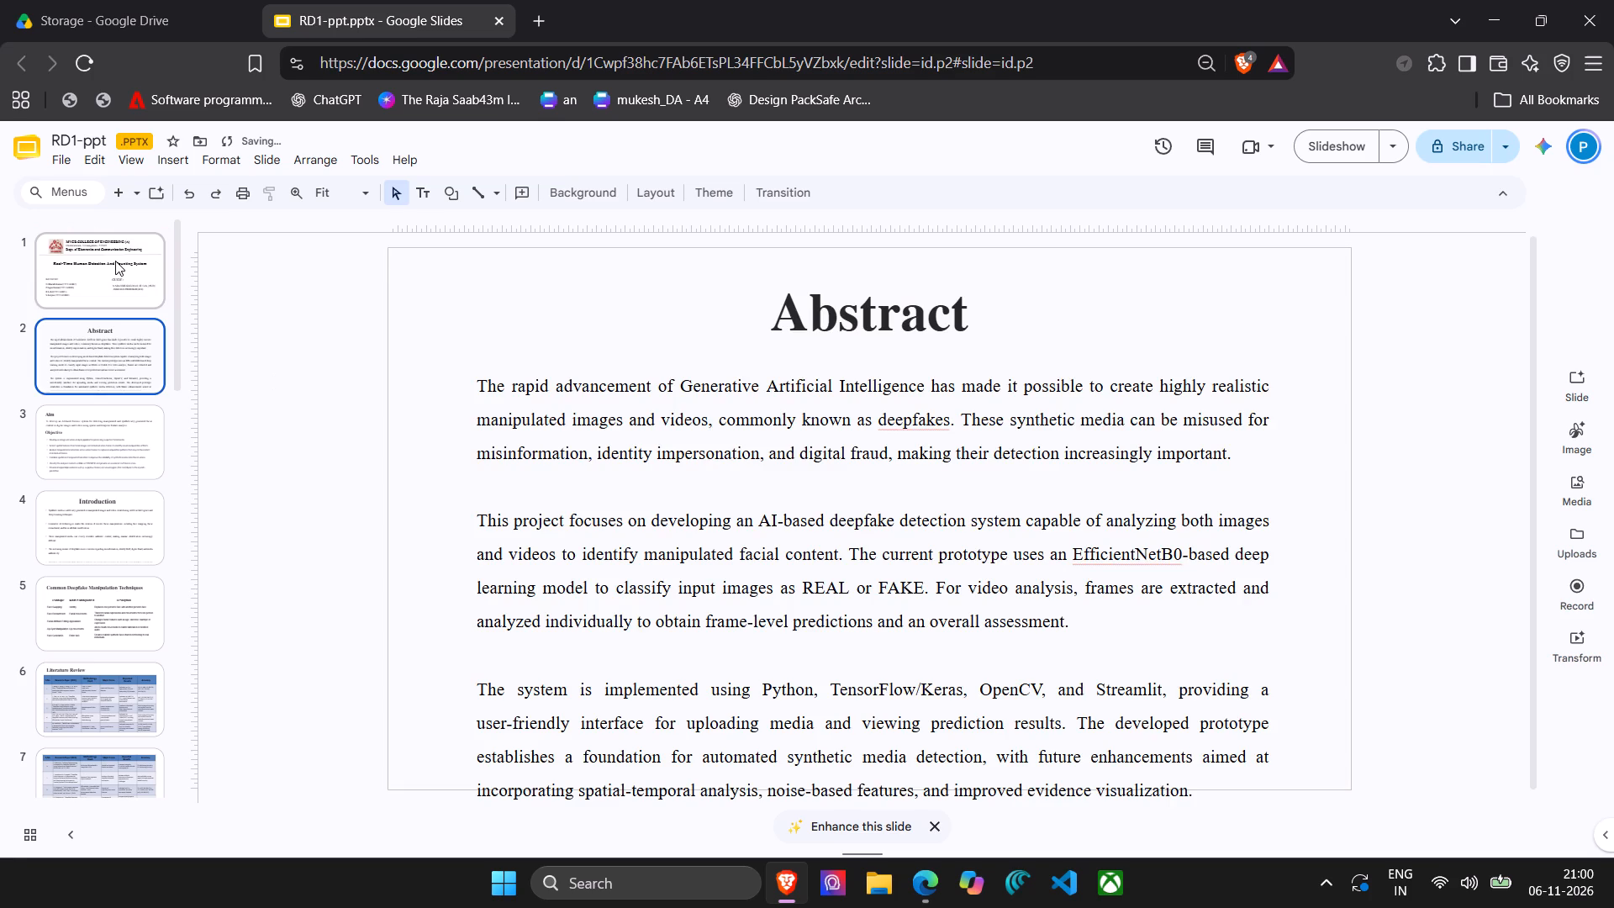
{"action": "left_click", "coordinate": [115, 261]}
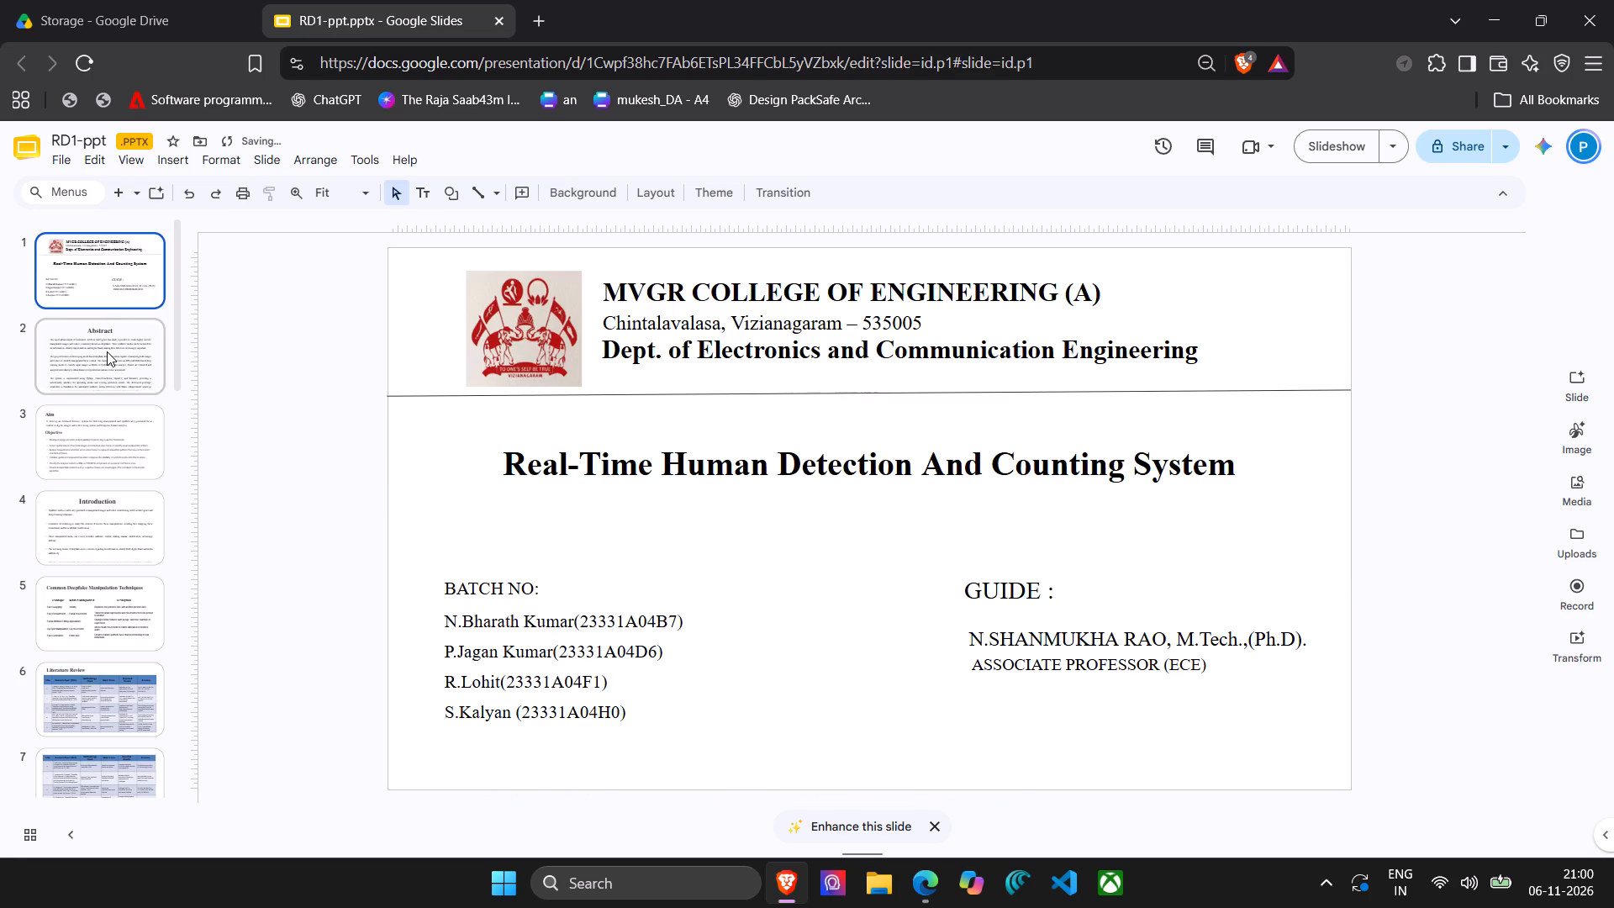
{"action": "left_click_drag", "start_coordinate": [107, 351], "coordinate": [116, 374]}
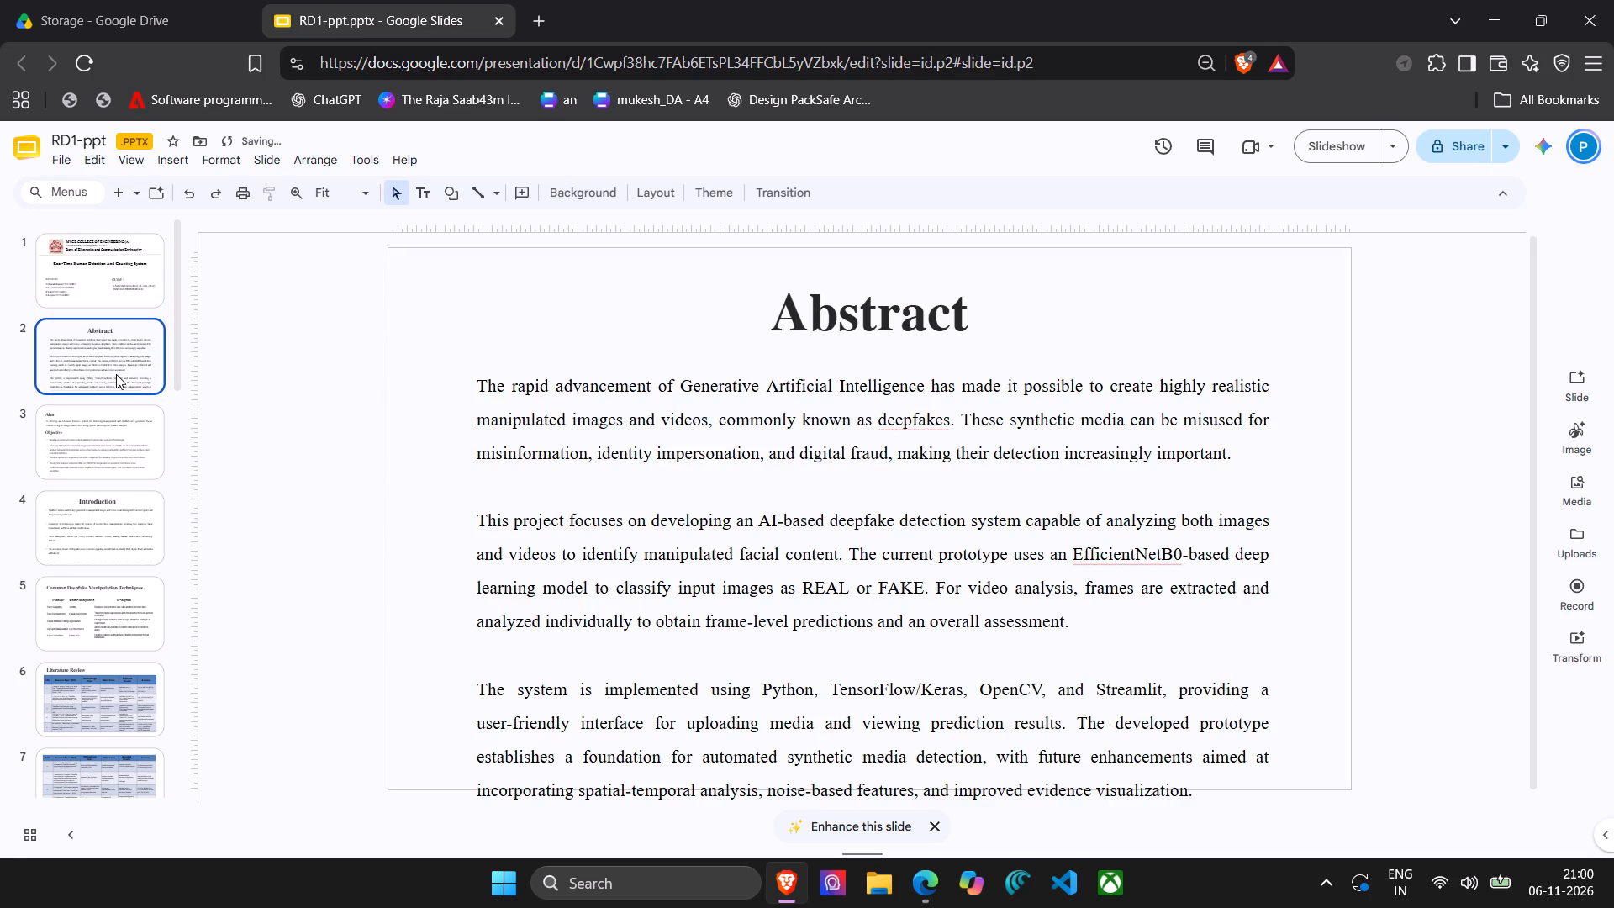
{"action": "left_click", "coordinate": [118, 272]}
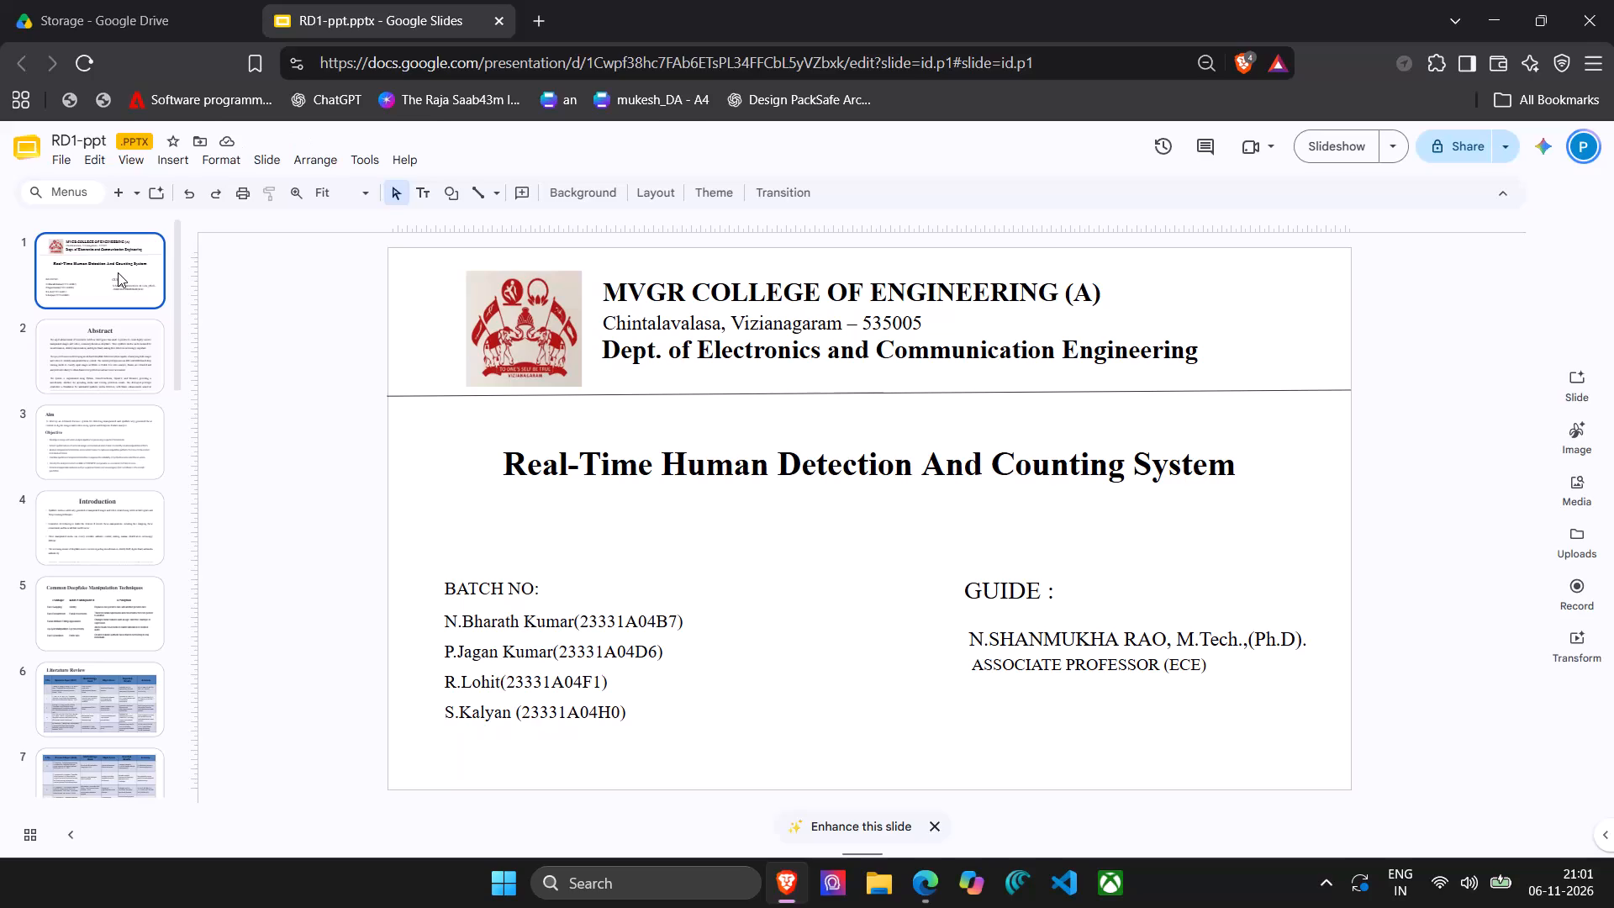
Delete the deepfake body text on the Abstract slide, from the opening sentence up to "noise-" in the last line.
{"action": "left_click", "coordinate": [88, 352]}
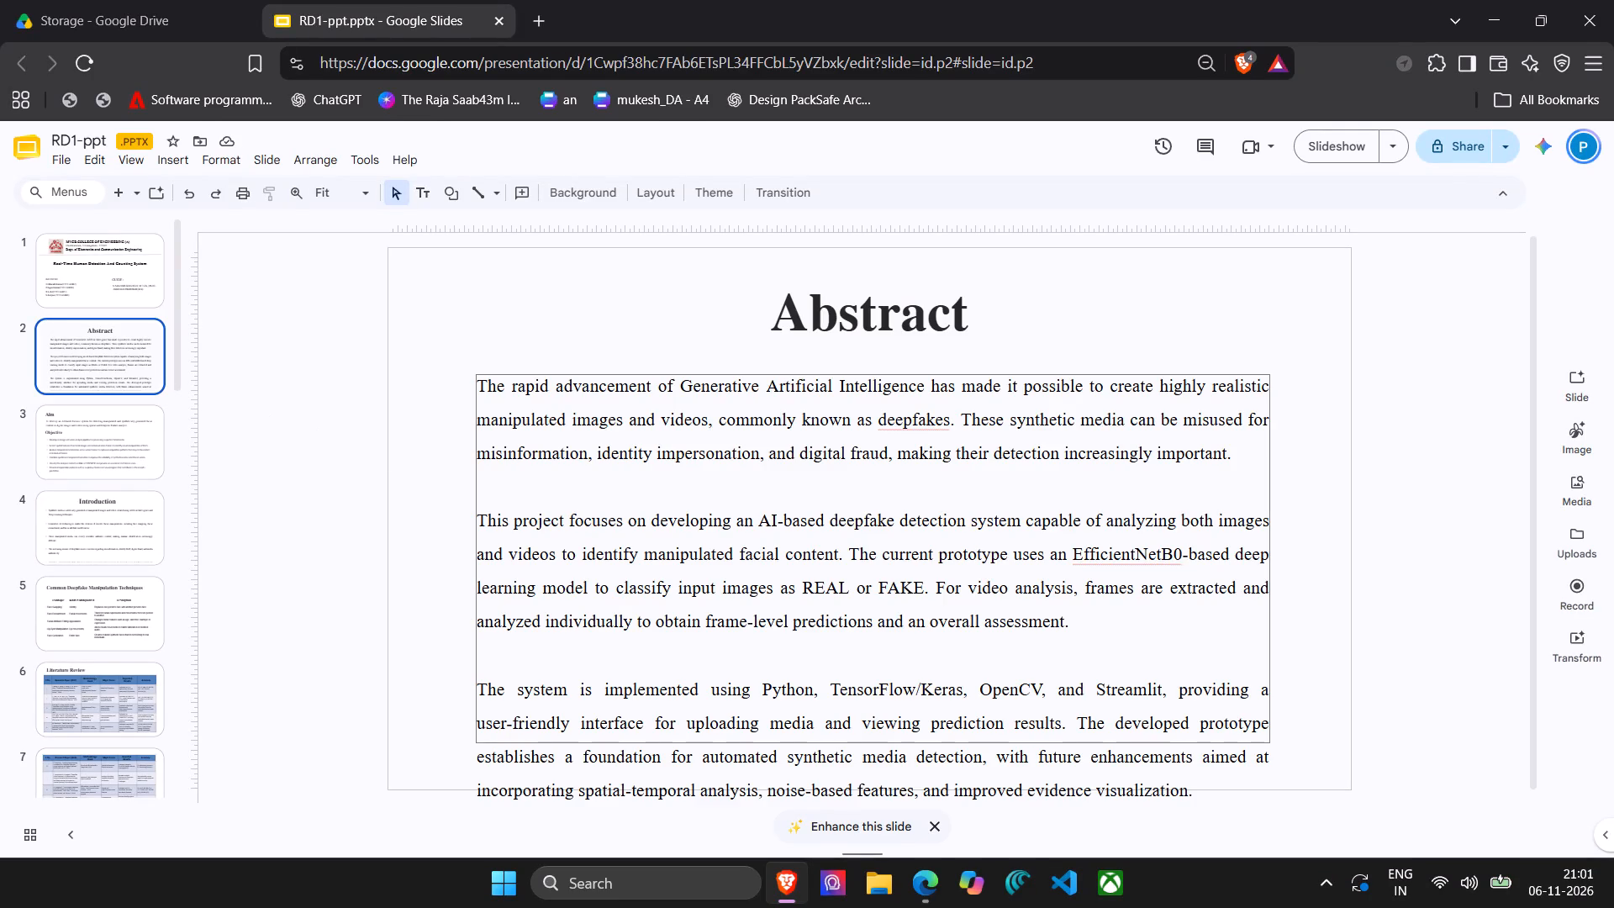
{"action": "left_click_drag", "start_coordinate": [477, 387], "coordinate": [585, 503]}
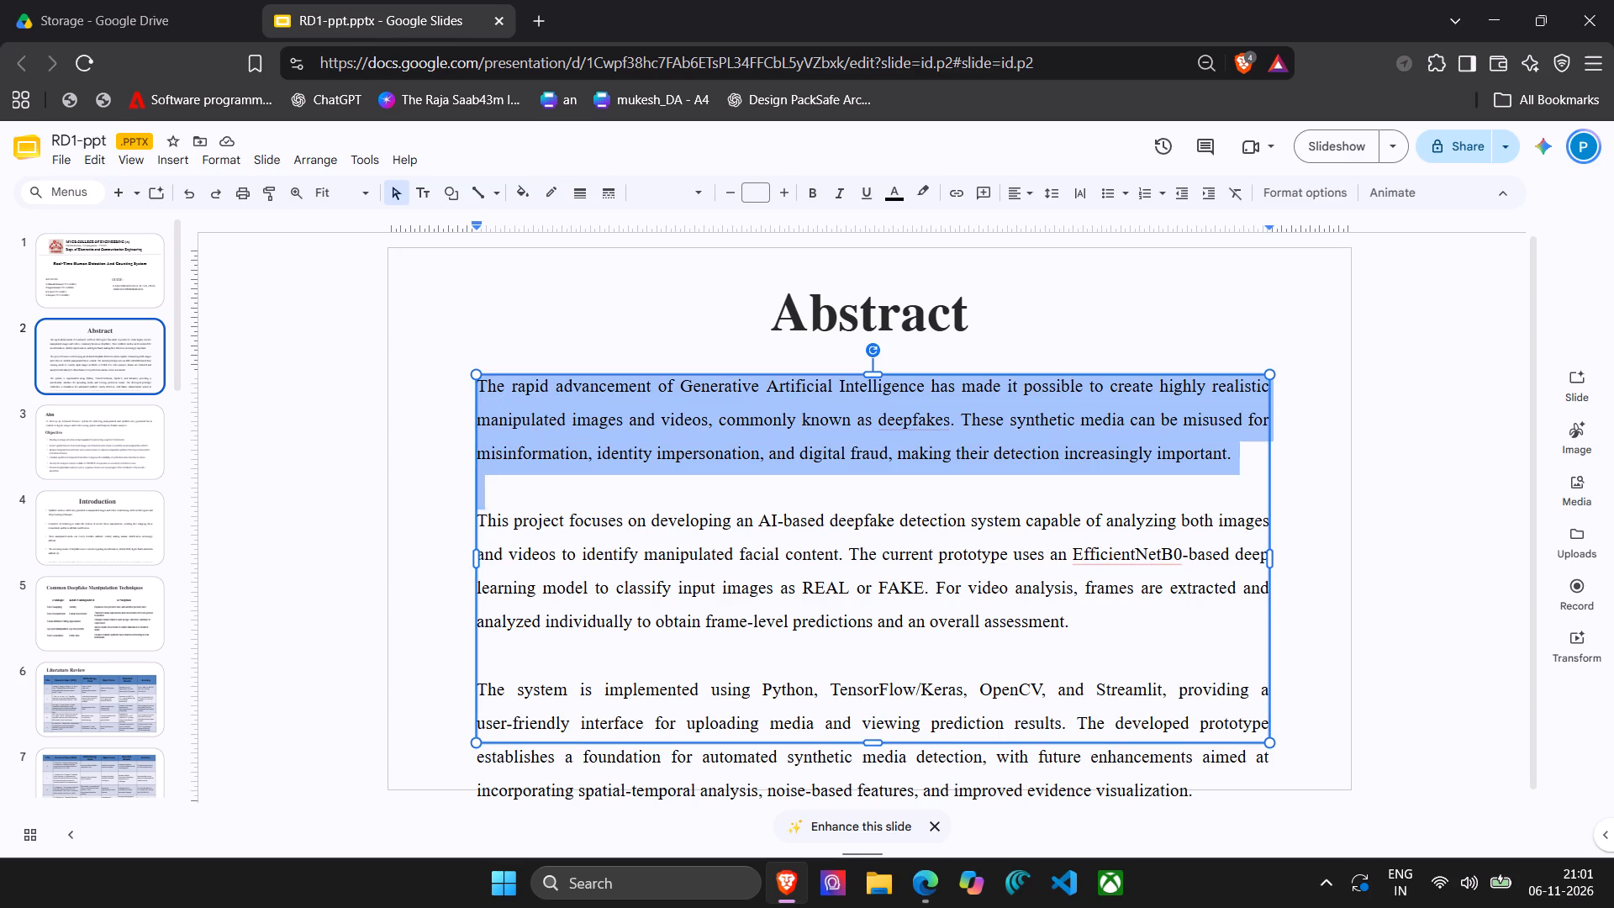
{"action": "left_click_drag", "start_coordinate": [585, 503], "coordinate": [812, 805]}
{"action": "key", "text": "BackSpace"}
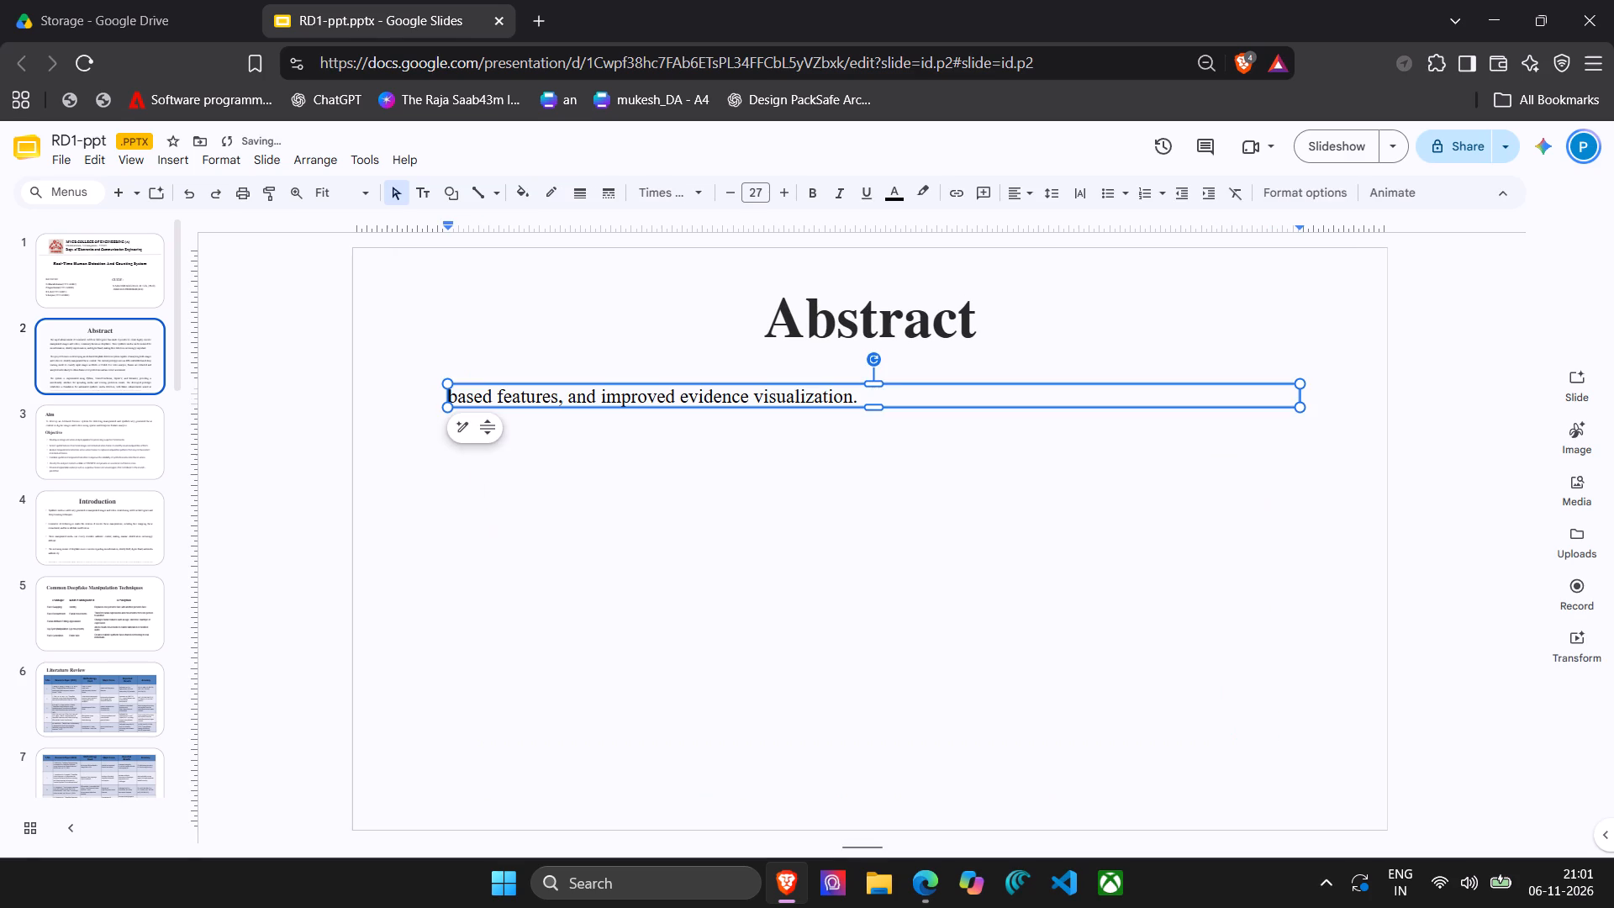
Clear the leftover "based features, and improved evidence visualization." fragment from the Abstract body, starting from its end.
{"action": "key", "text": "Right"}
{"action": "key", "text": "Right"}
{"action": "key", "text": "Right"}
{"action": "key", "text": "Right"}
{"action": "key", "text": "Right"}
{"action": "key", "text": "Right"}
{"action": "key", "text": "Right"}
{"action": "key", "text": "Right"}
{"action": "key", "text": "Right"}
{"action": "key", "text": "Right"}
{"action": "key", "text": "Right"}
{"action": "key", "text": "Right"}
{"action": "key", "text": "Right"}
{"action": "key", "text": "Right"}
{"action": "key", "text": "Right"}
{"action": "key", "text": "Right"}
{"action": "key", "text": "Right"}
{"action": "key", "text": "Right"}
{"action": "key", "text": "Right"}
{"action": "key", "text": "Right"}
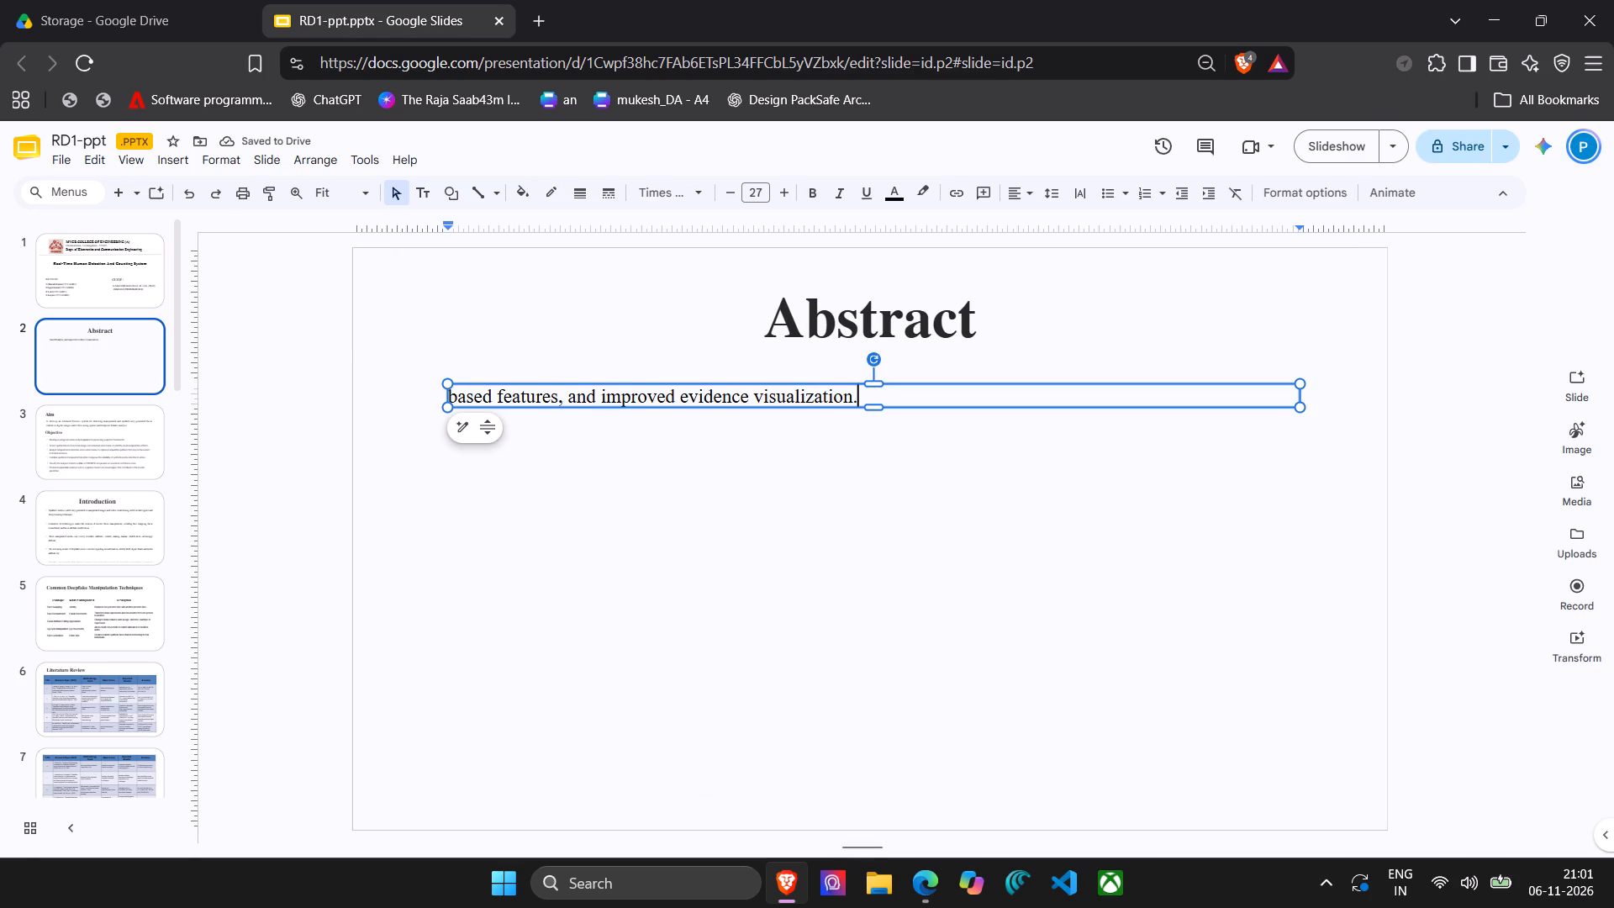
{"action": "key", "text": "BackSpace"}
{"action": "key", "text": "BackSpace"}
{"action": "key", "text": "BackSpace"}
{"action": "key", "text": "BackSpace"}
{"action": "key", "text": "BackSpace"}
{"action": "key", "text": "BackSpace"}
{"action": "key", "text": "BackSpace"}
{"action": "key", "text": "BackSpace"}
{"action": "key", "text": "BackSpace"}
{"action": "key", "text": "BackSpace"}
{"action": "key", "text": "BackSpace"}
{"action": "key", "text": "BackSpace"}
{"action": "key", "text": "BackSpace"}
{"action": "key", "text": "BackSpace"}
{"action": "key", "text": "BackSpace"}
{"action": "key", "text": "BackSpace"}
{"action": "key", "text": "BackSpace"}
{"action": "key", "text": "BackSpace"}
{"action": "key", "text": "BackSpace"}
{"action": "key", "text": "BackSpace"}
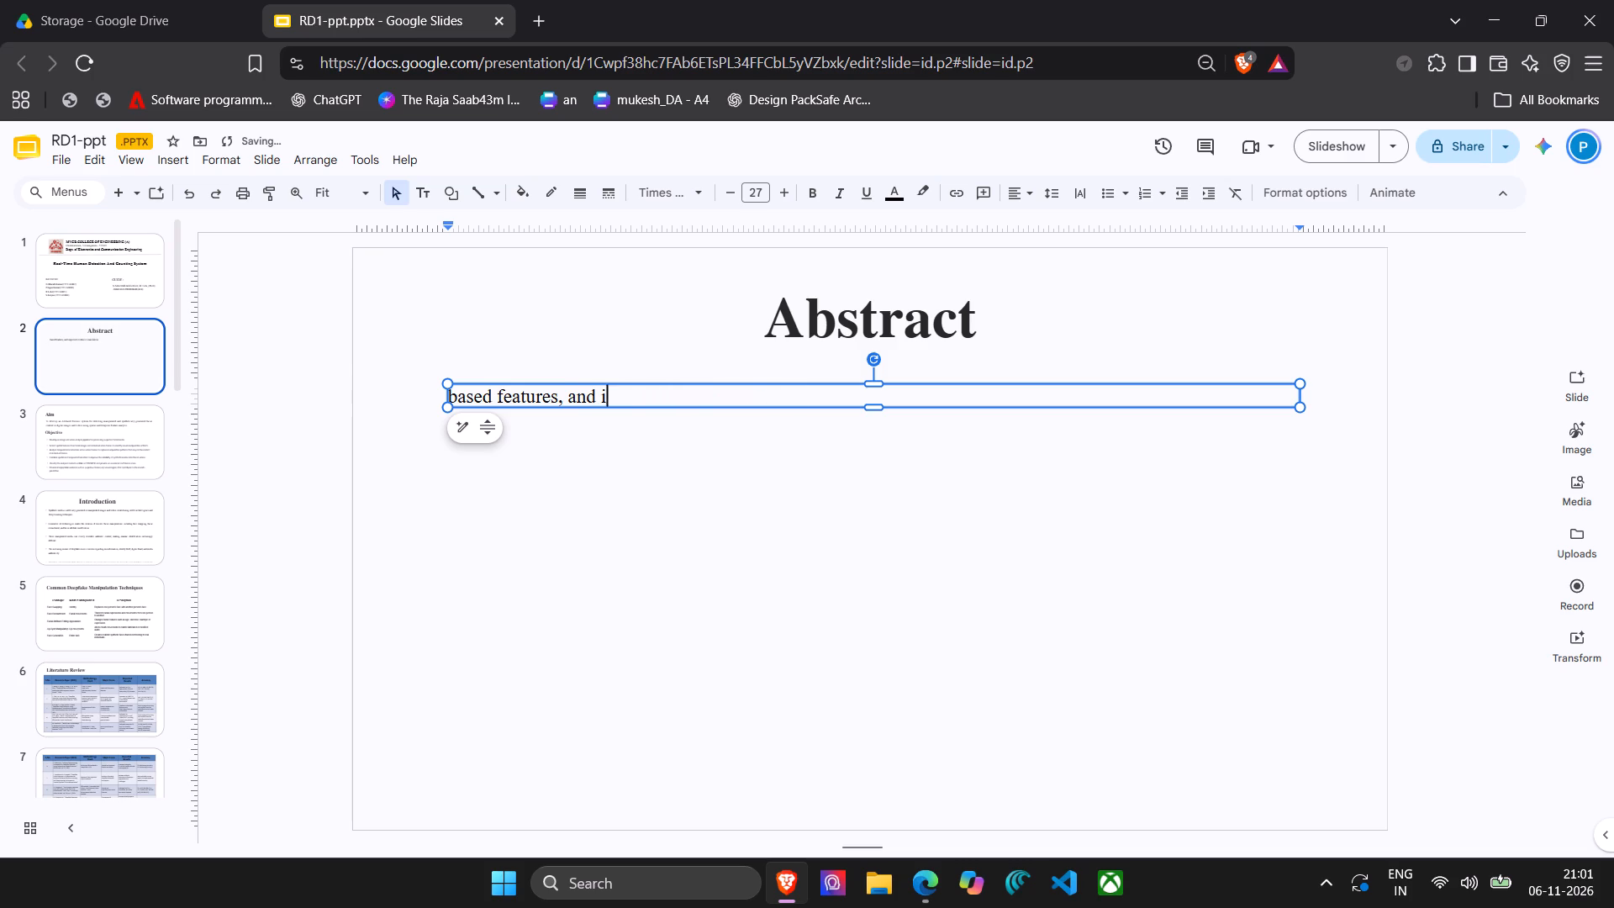
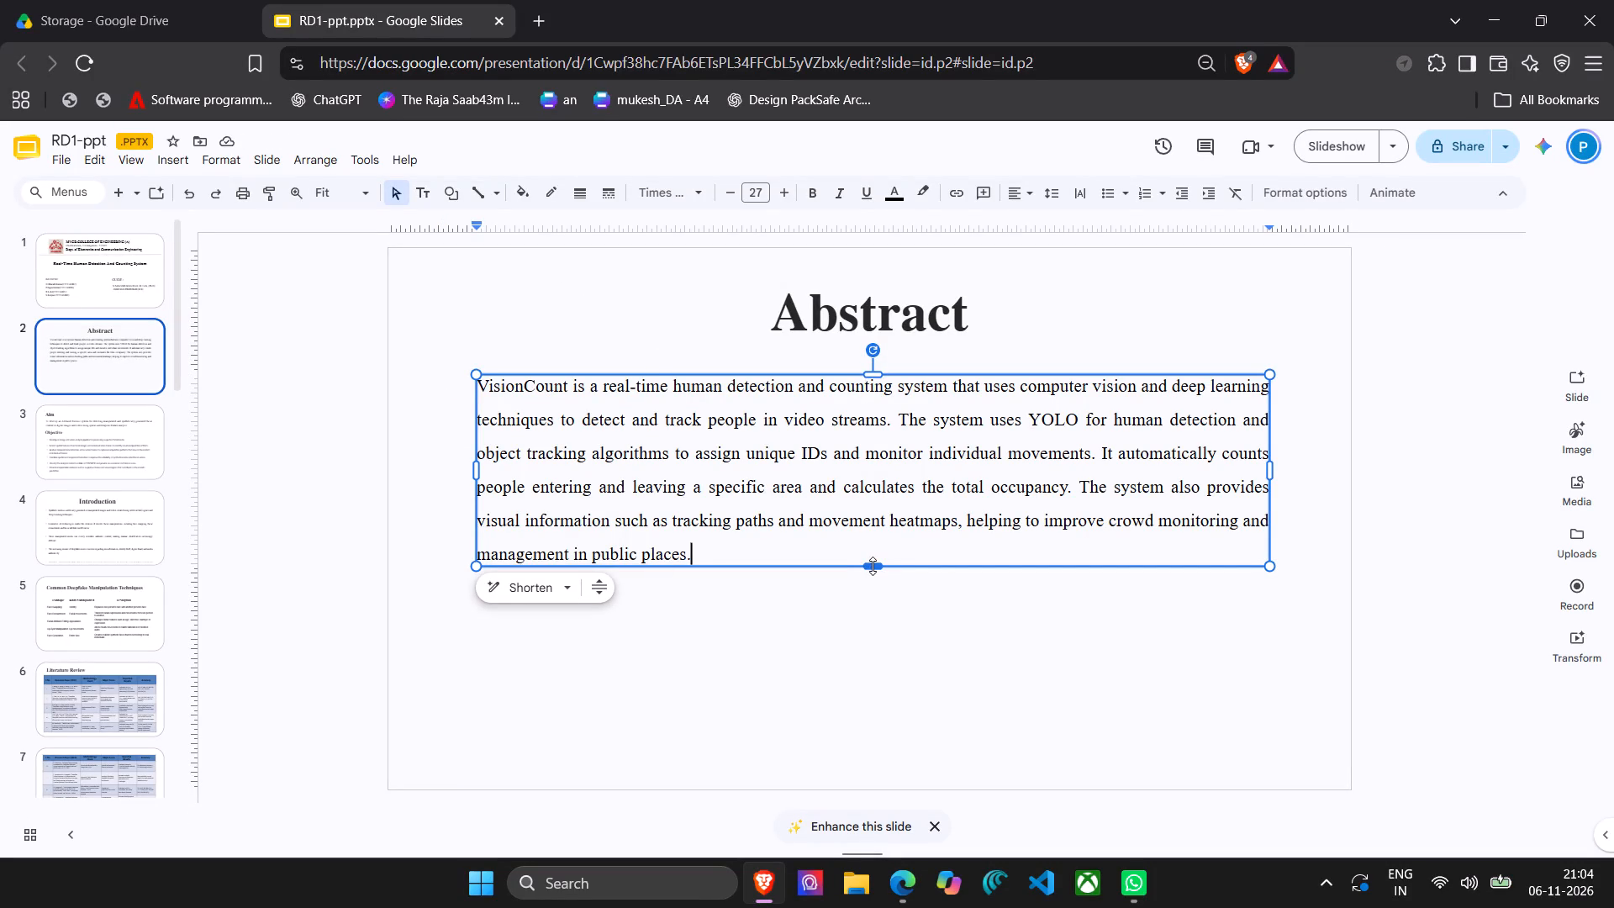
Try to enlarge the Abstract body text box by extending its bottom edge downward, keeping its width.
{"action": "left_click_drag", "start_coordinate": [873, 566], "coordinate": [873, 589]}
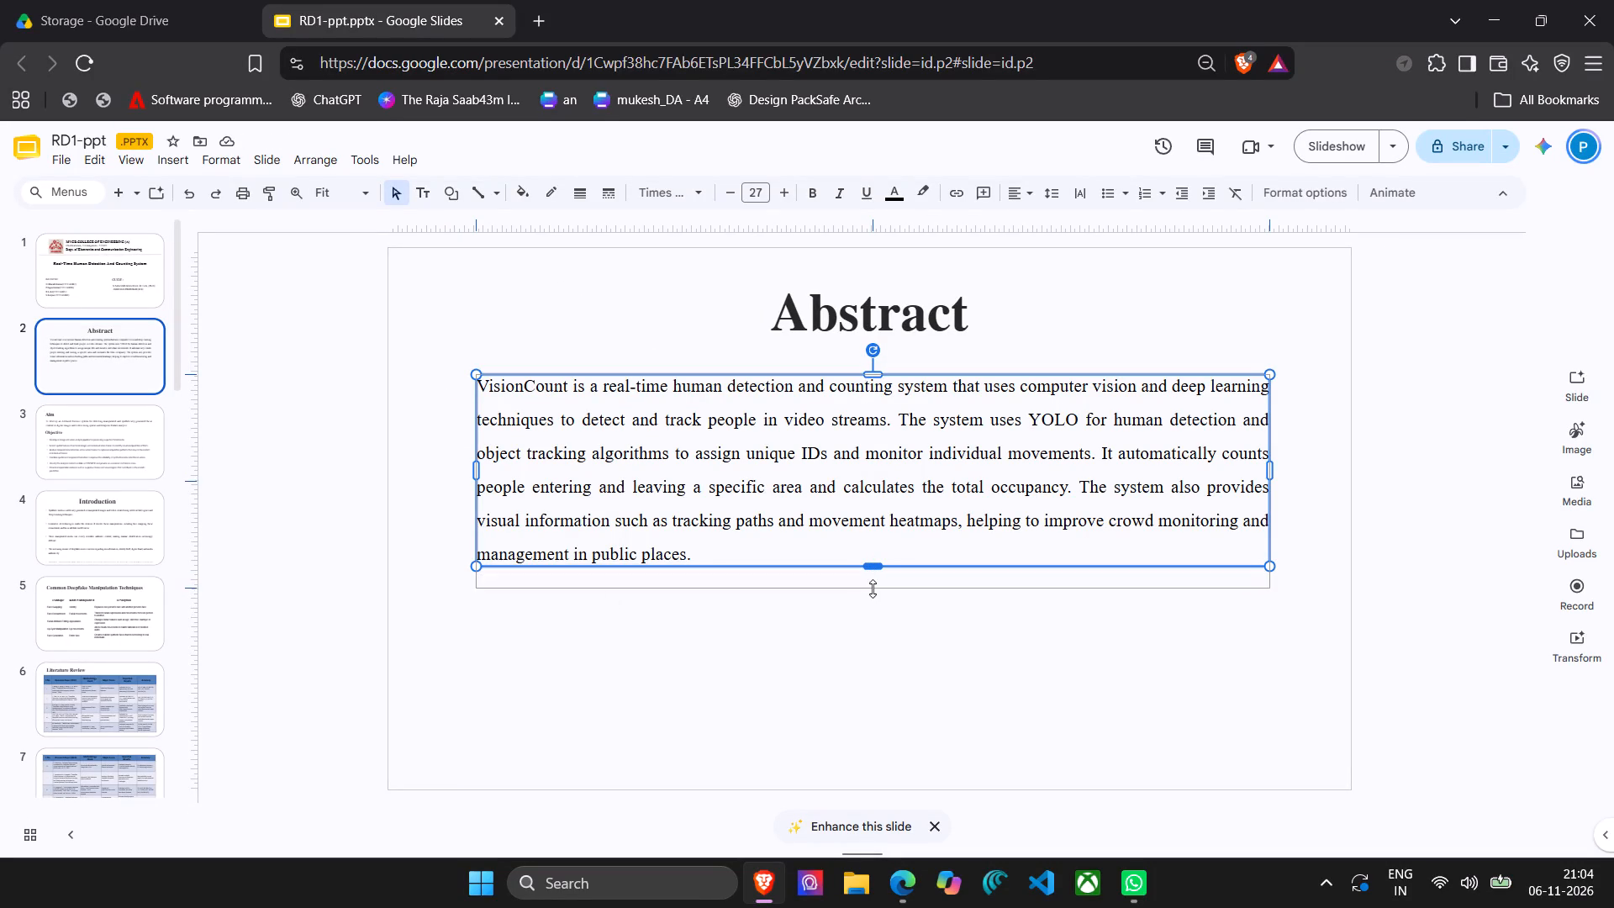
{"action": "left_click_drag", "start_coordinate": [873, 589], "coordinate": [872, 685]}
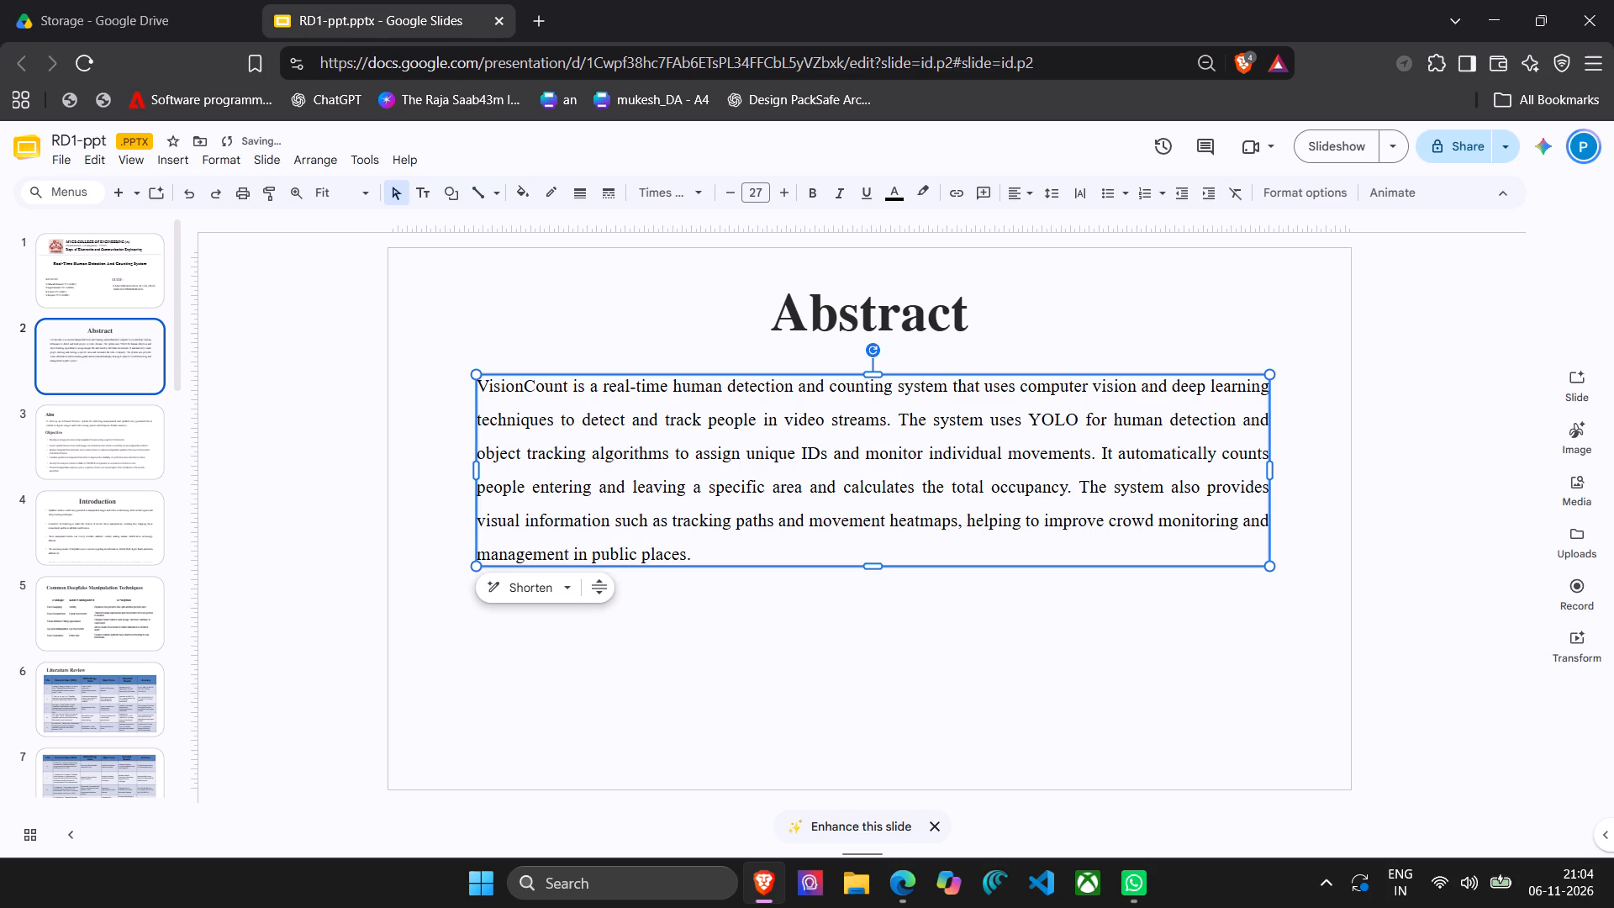
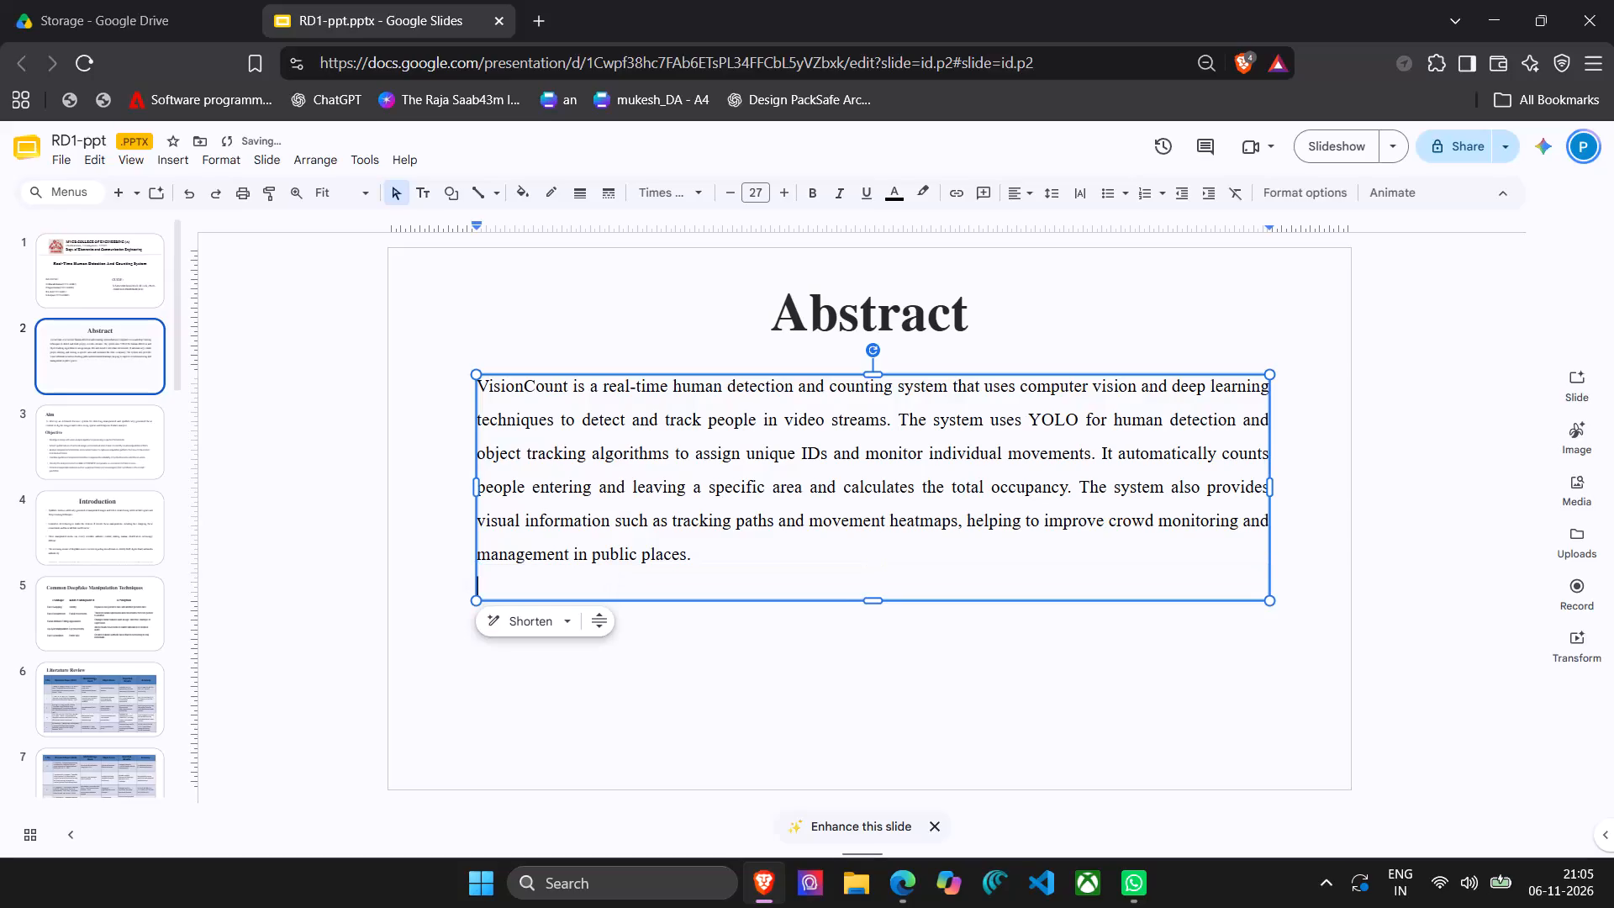
Paste the copied second VisionCount paragraph, starting "The system processes video frames continuously", below the first Abstract paragraph, separated by a blank line.
{"action": "key", "text": "Return"}
{"action": "key", "text": "ctrl+v"}
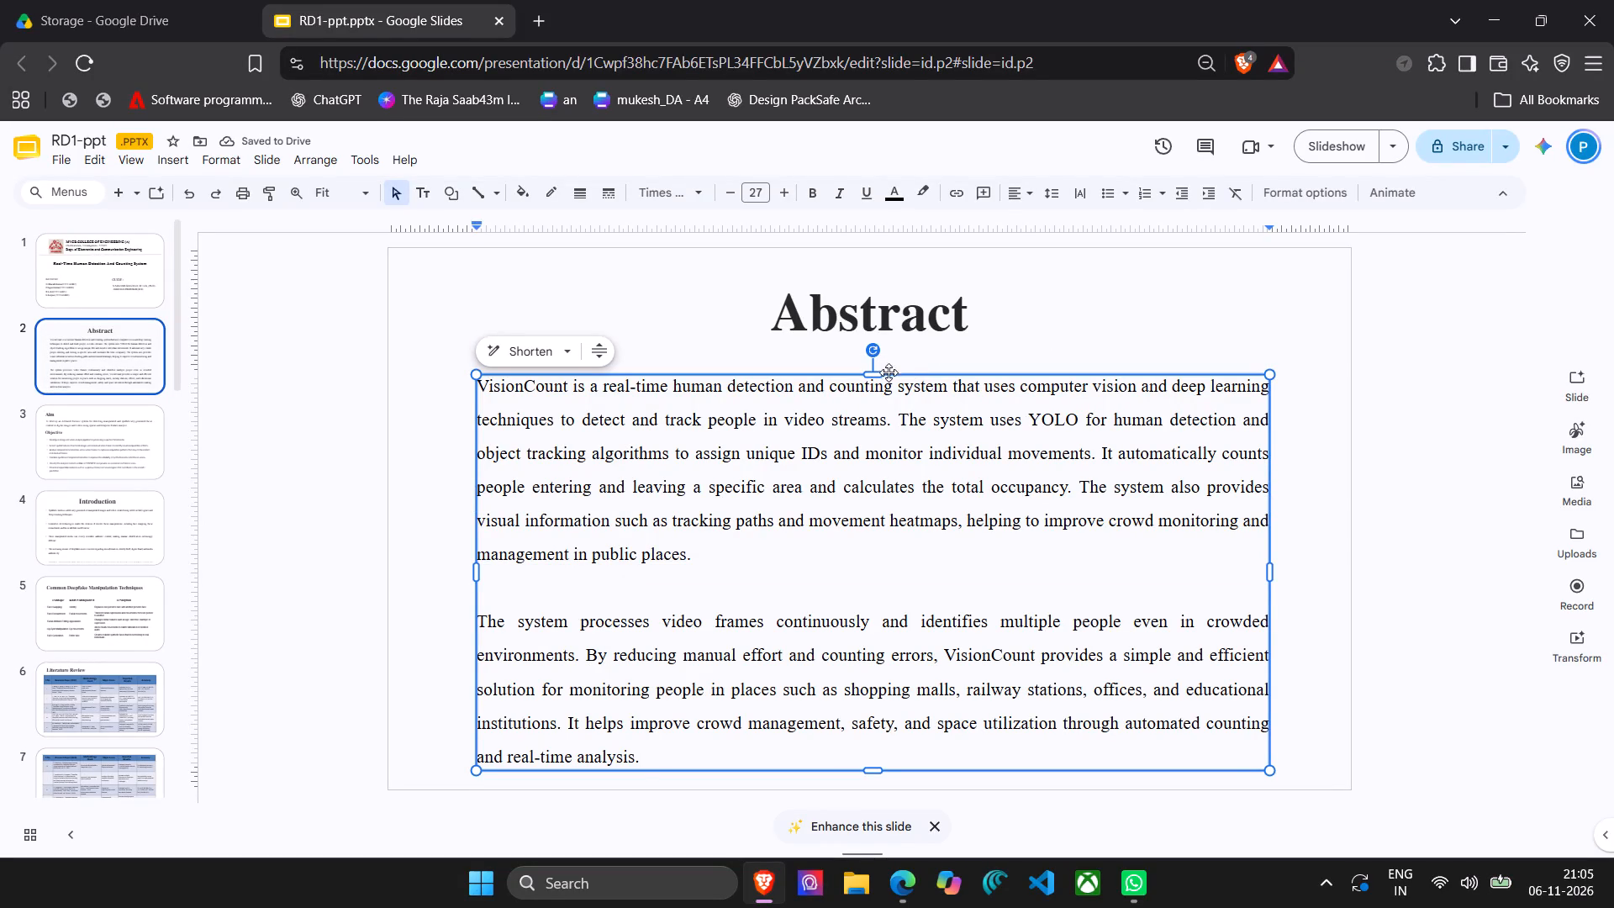
Move the Abstract body text box slightly upward, closer to the slide title.
{"action": "left_click_drag", "start_coordinate": [898, 373], "coordinate": [899, 356]}
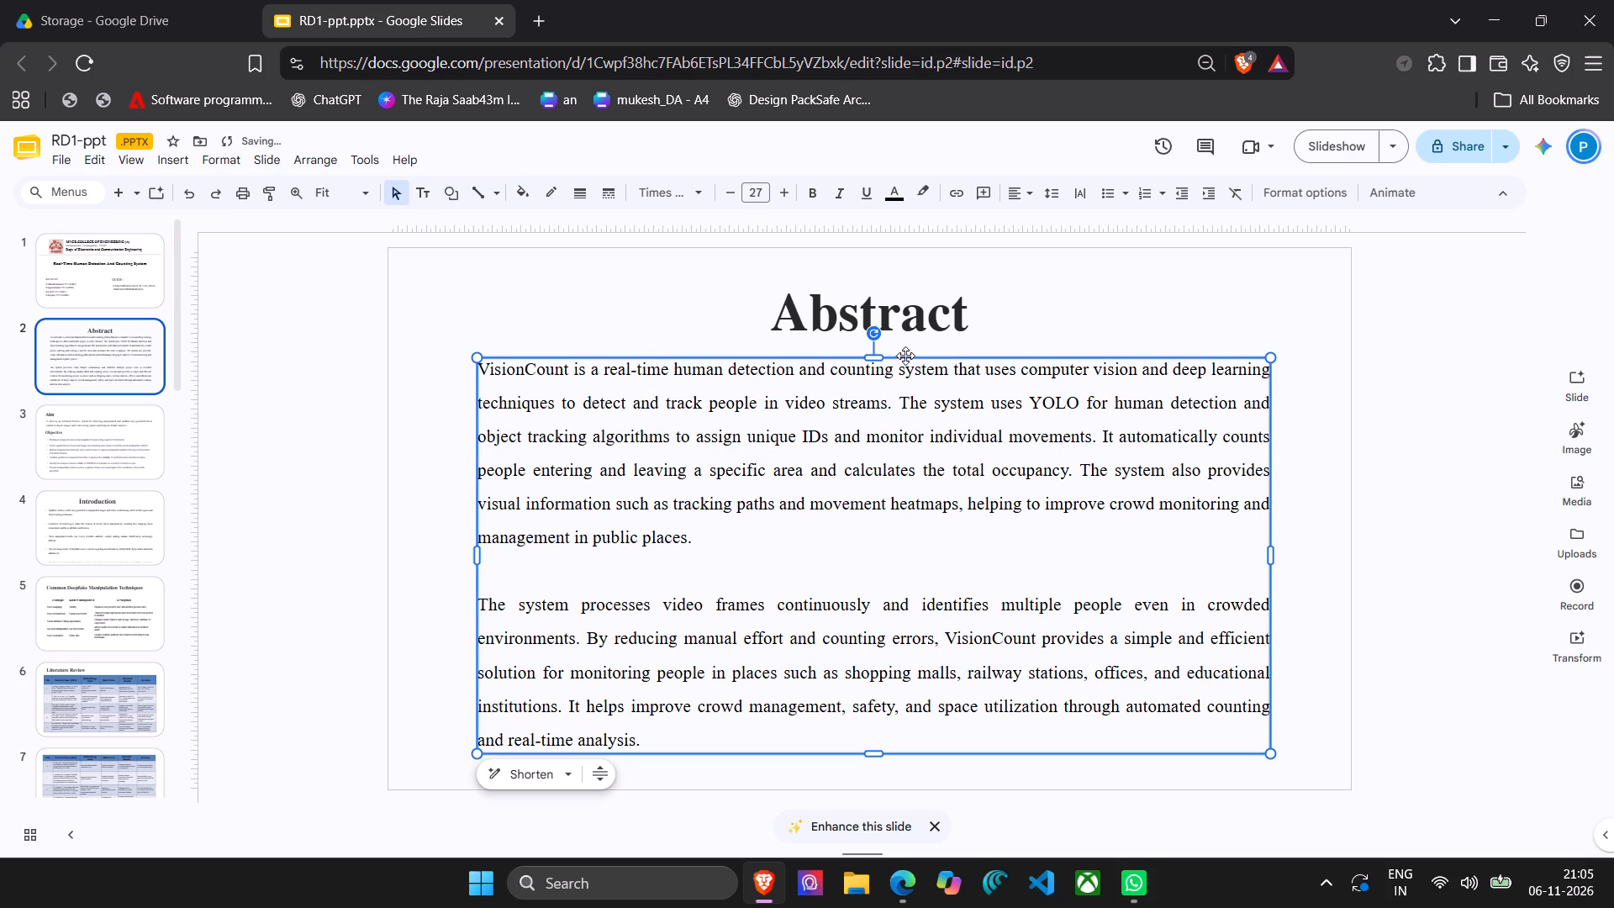
Deselect the Abstract slide's body text box to finish editing it.
{"action": "left_click", "coordinate": [1331, 533]}
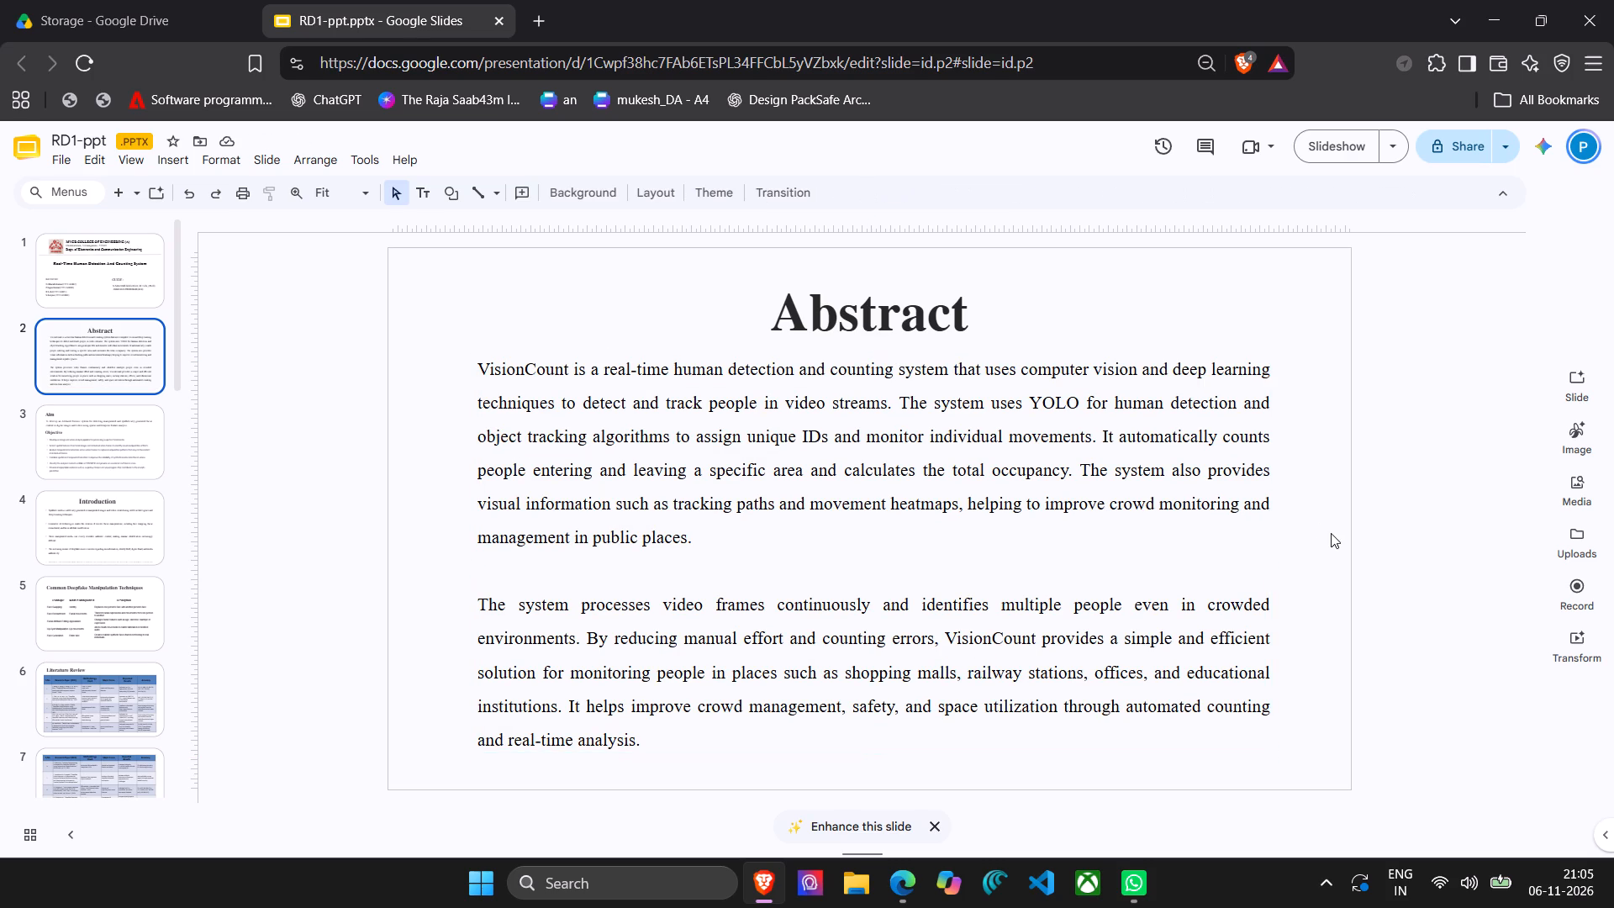
Open slide 3, which holds the Aim and Objective sections.
{"action": "left_click", "coordinate": [98, 437]}
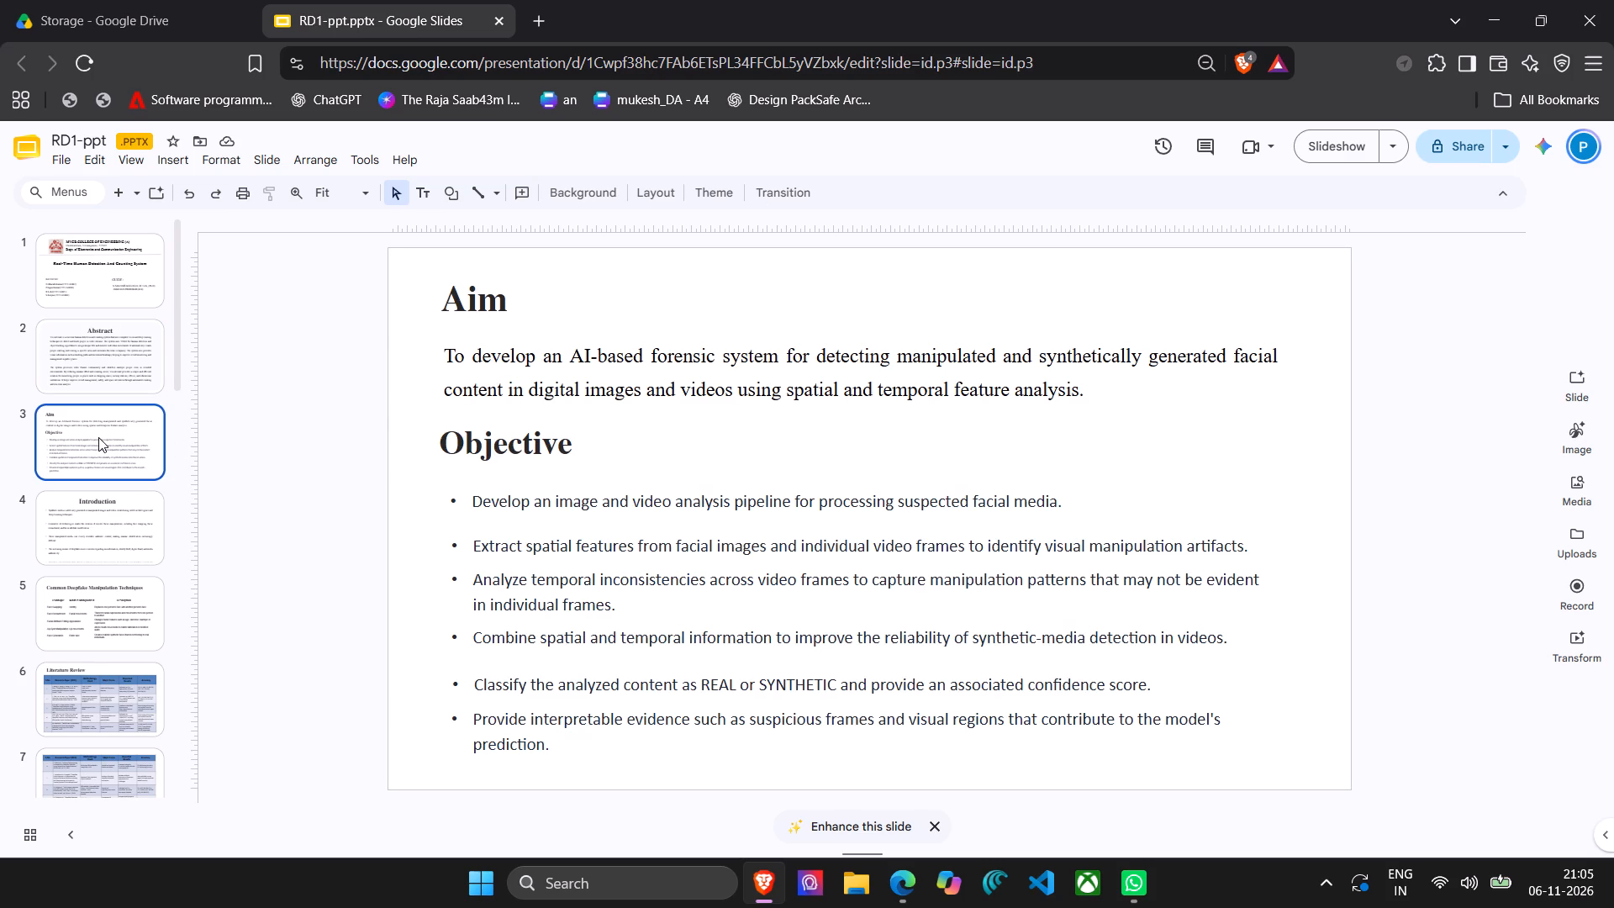
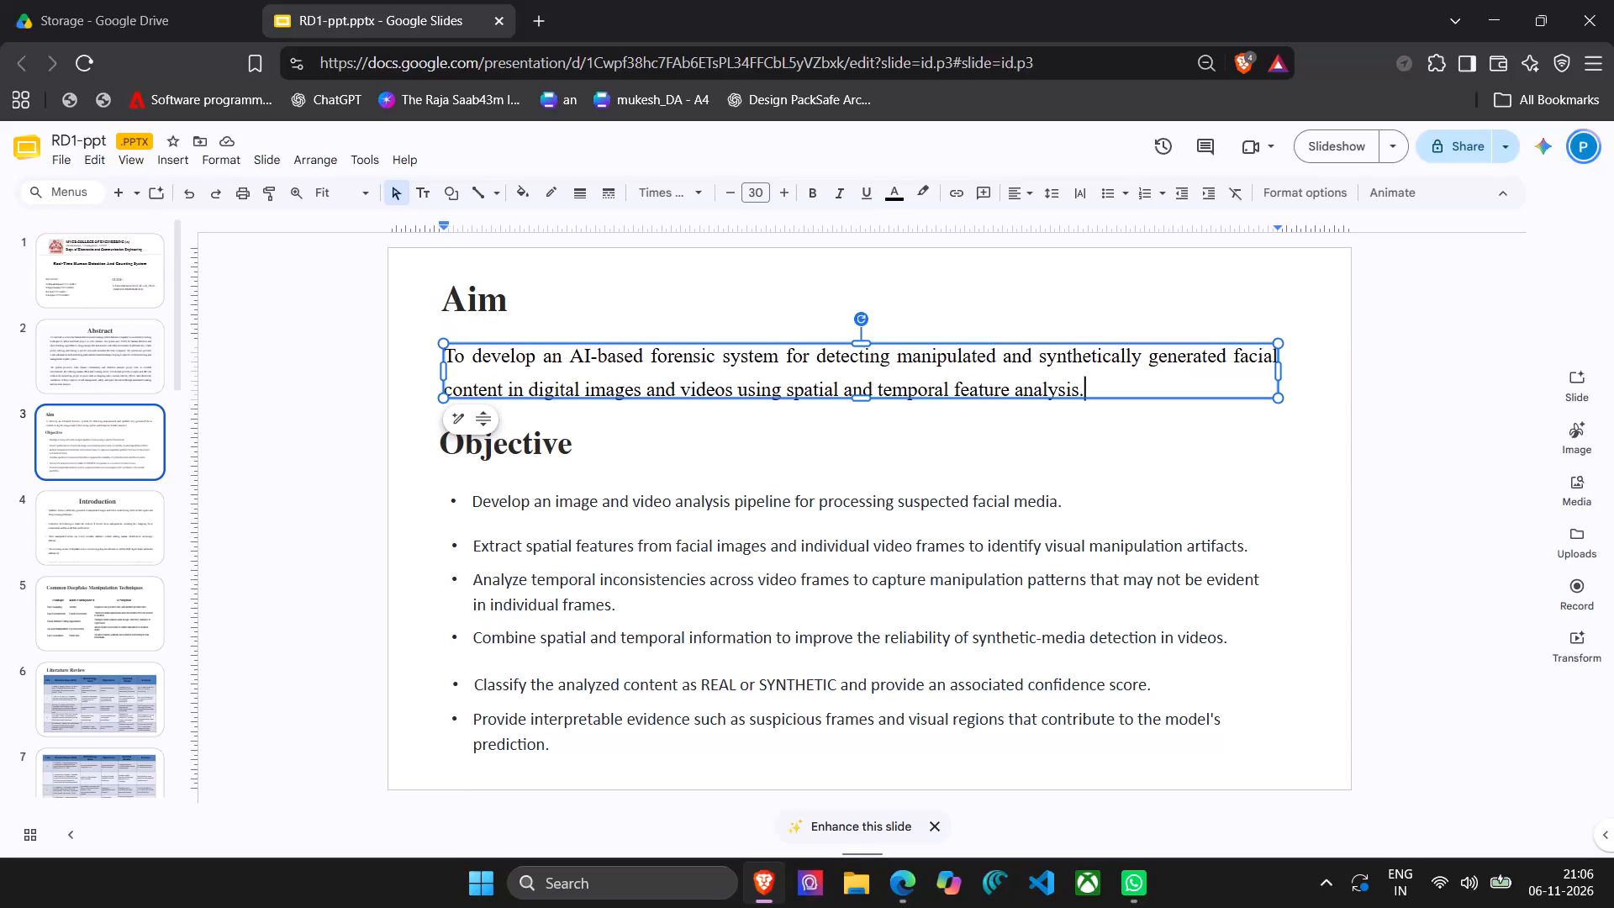
Replace the Aim paragraph with the copied statement about developing an efficient real-time human detection and counting system using YOLO and computer vision.
{"action": "left_click_drag", "start_coordinate": [1086, 393], "coordinate": [729, 356]}
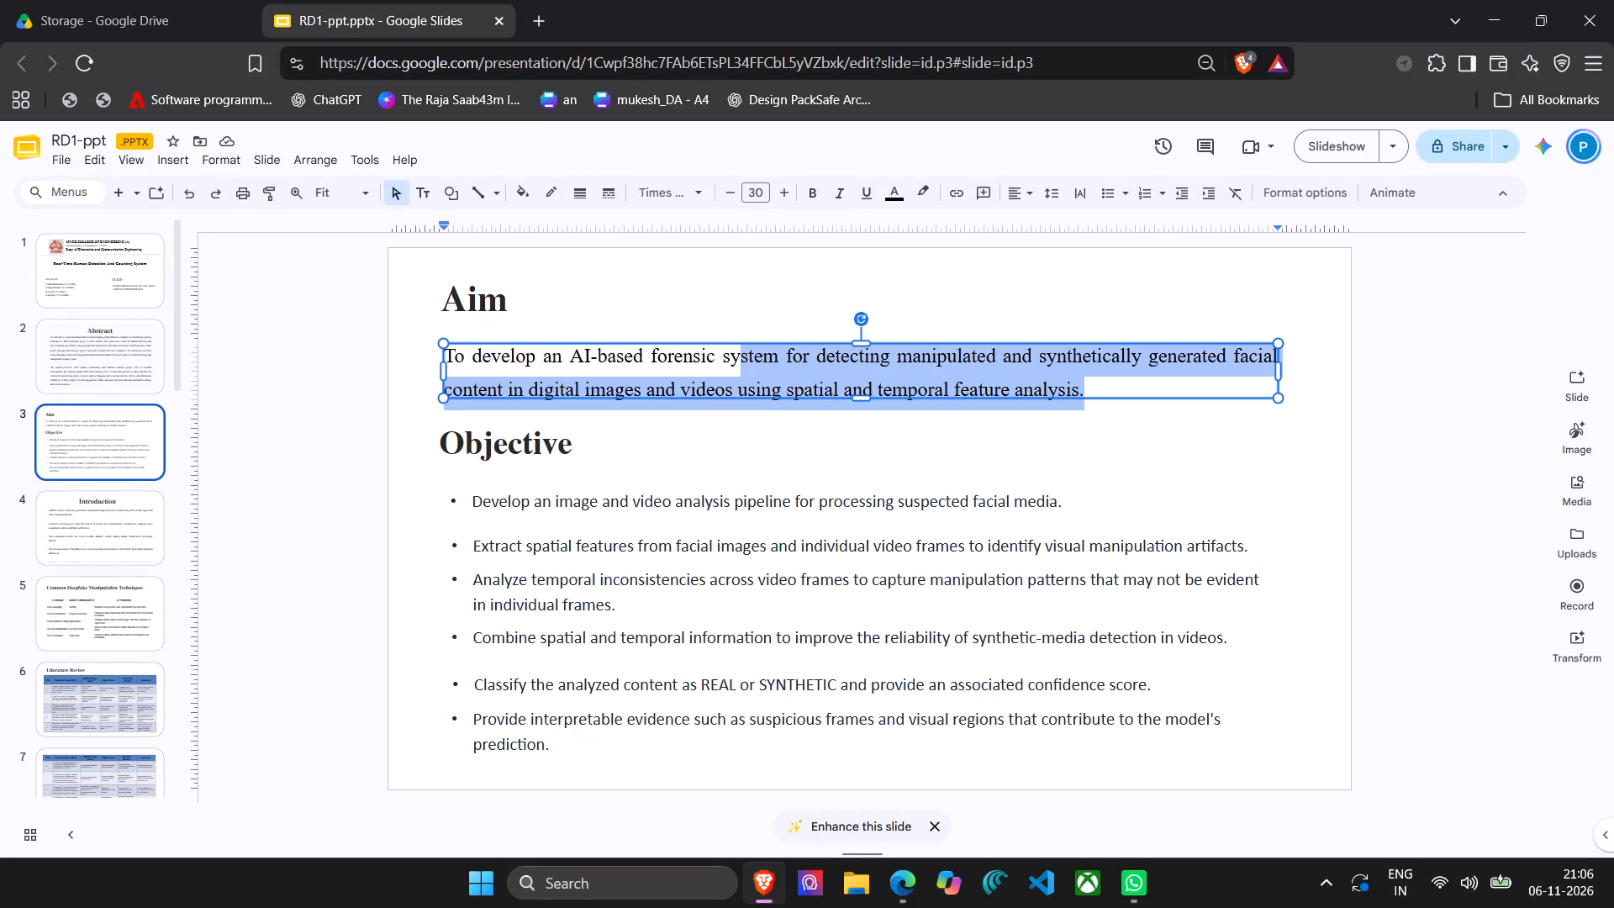
{"action": "left_click_drag", "start_coordinate": [729, 356], "coordinate": [445, 345]}
{"action": "key", "text": "BackSpace"}
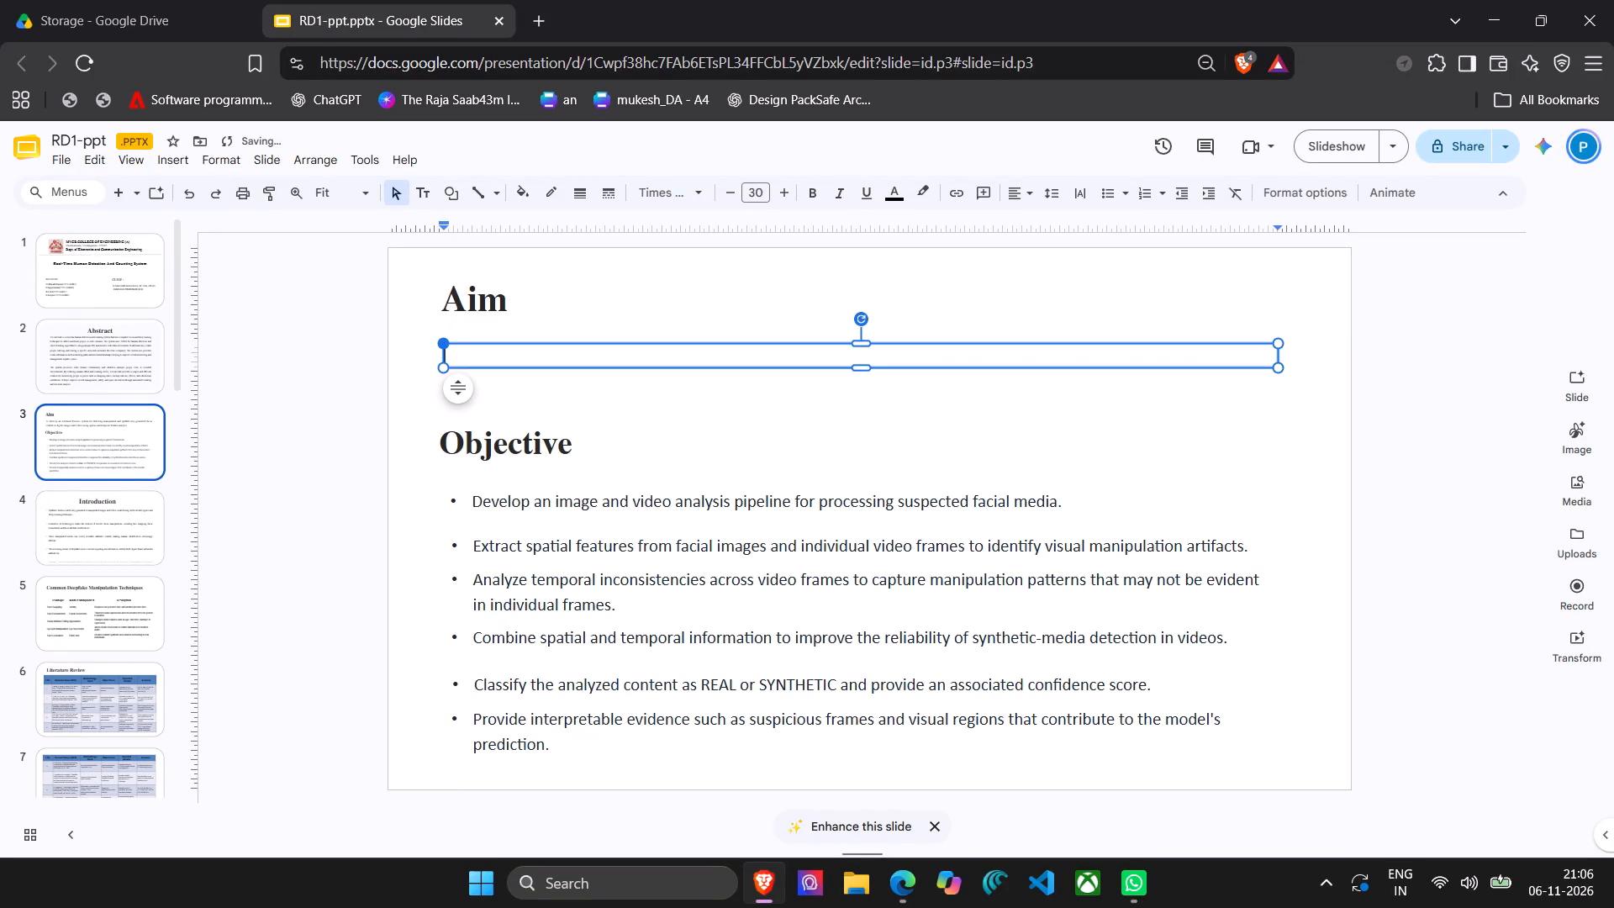
{"action": "key", "text": "ctrl+v"}
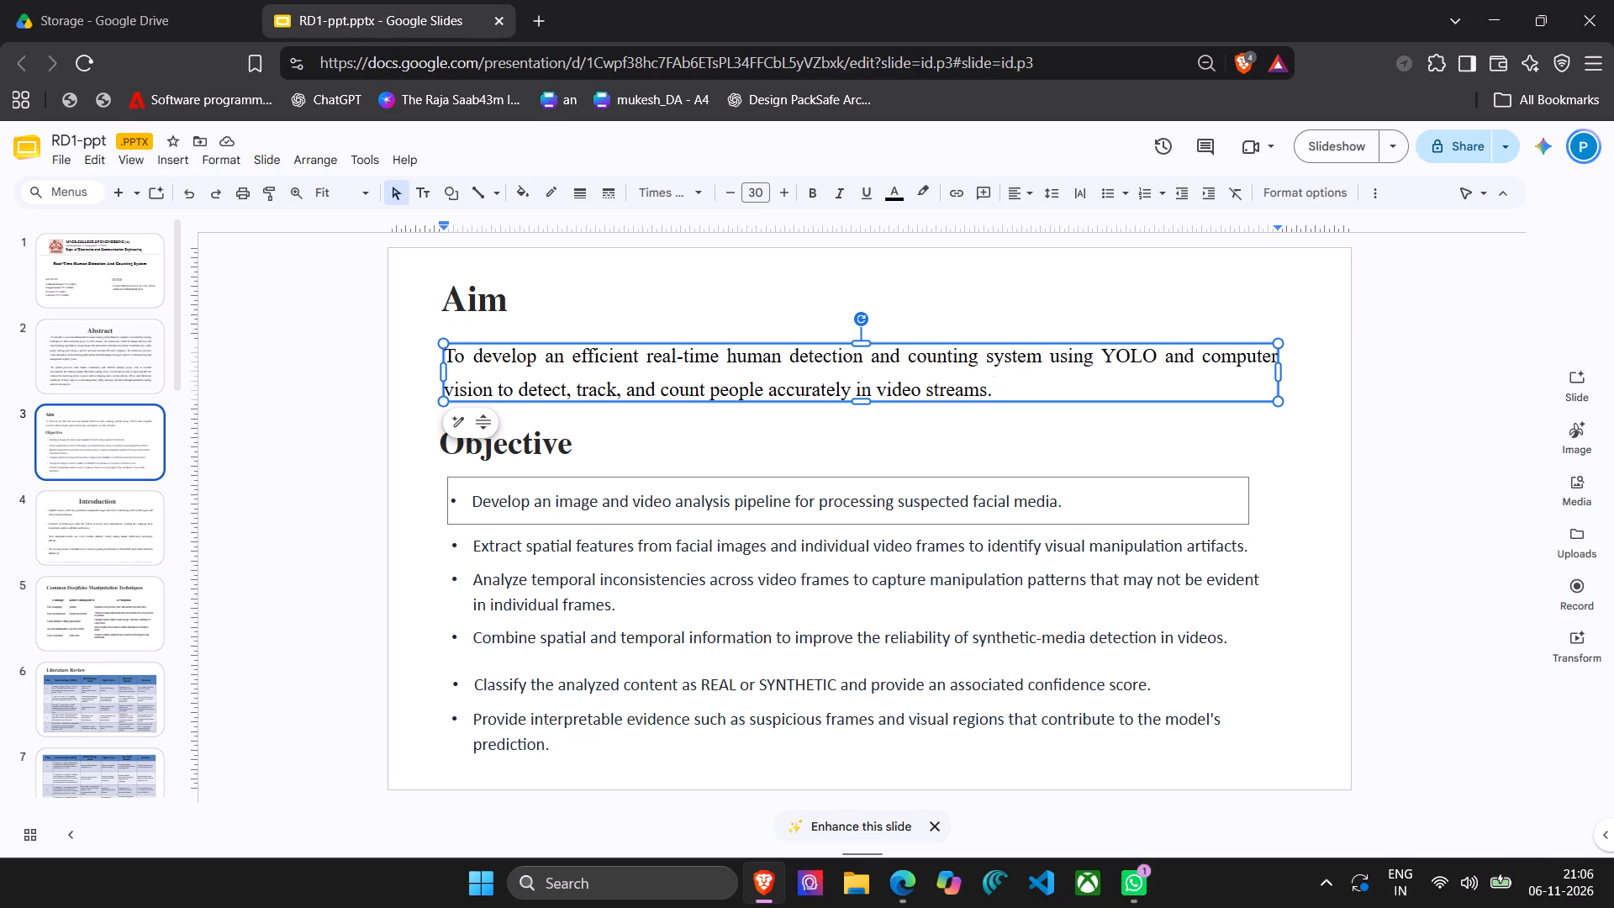
Open the last Objective bullet, about providing interpretable evidence, for text editing.
{"action": "left_click", "coordinate": [666, 731]}
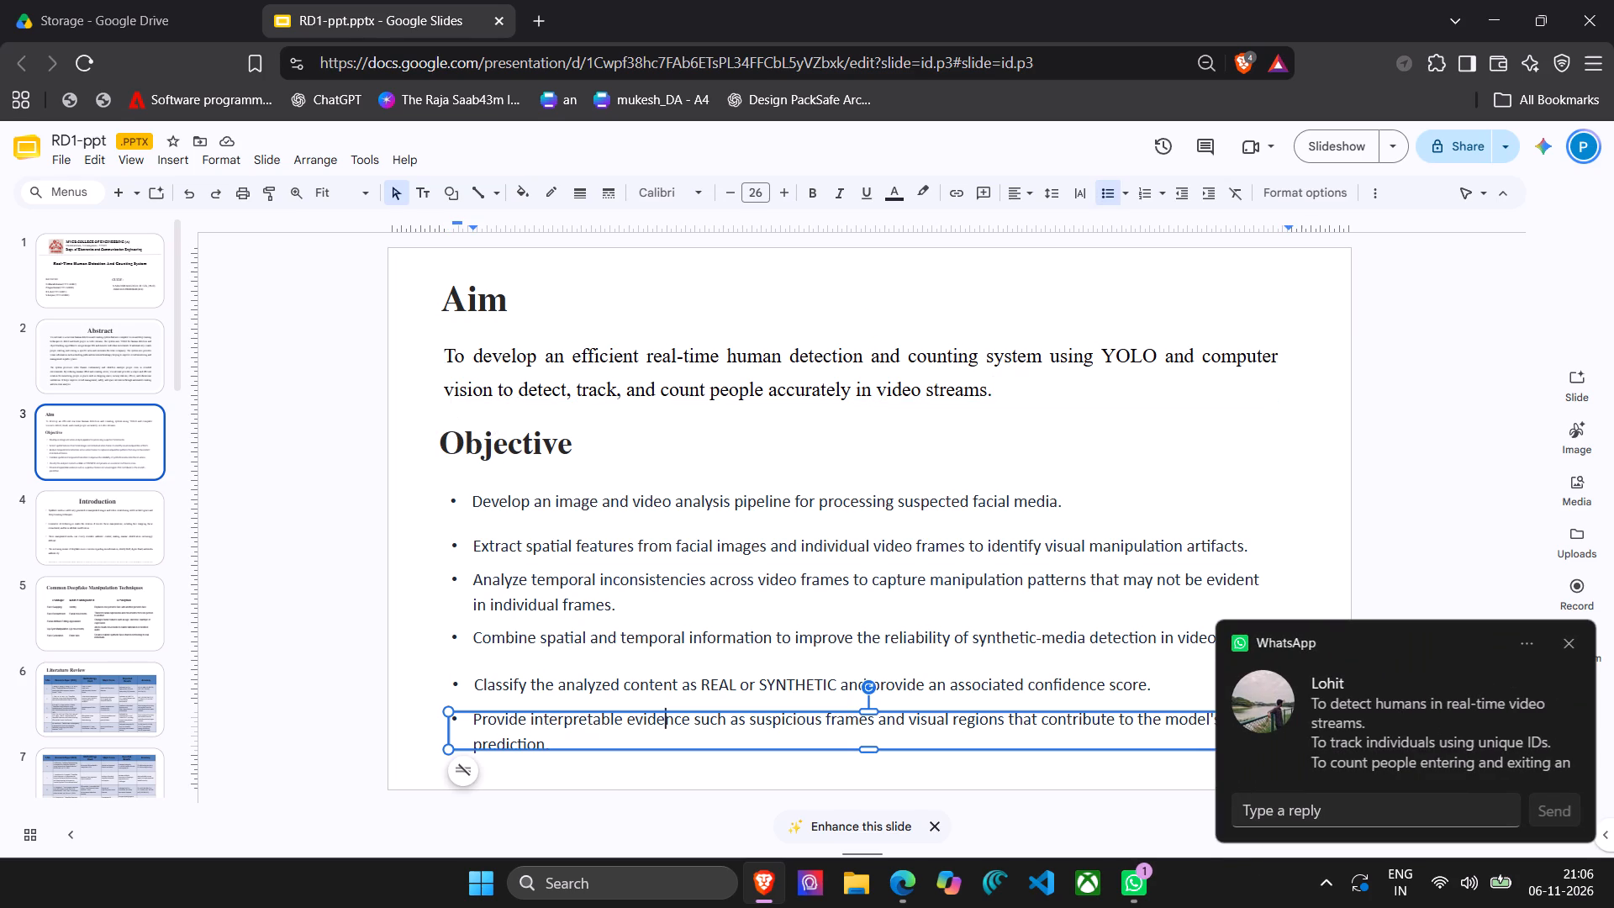
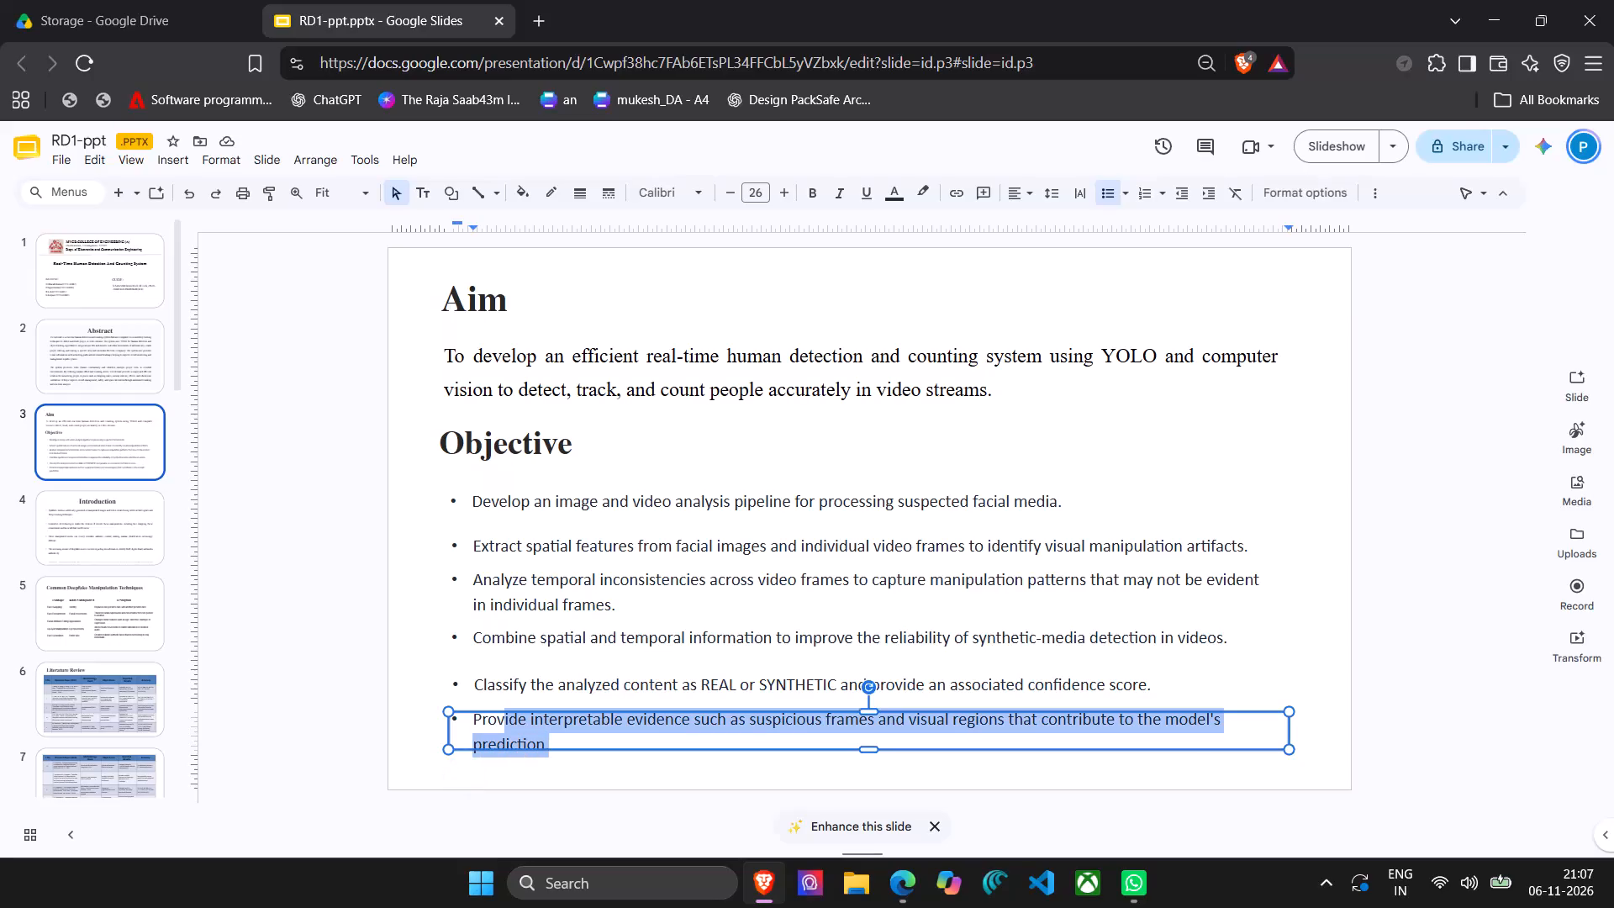
Clear the last objective, about providing interpretable evidence, from its text box under Objective, including its leftover bullet.
{"action": "key", "text": "BackSpace"}
{"action": "key", "text": "Delete"}
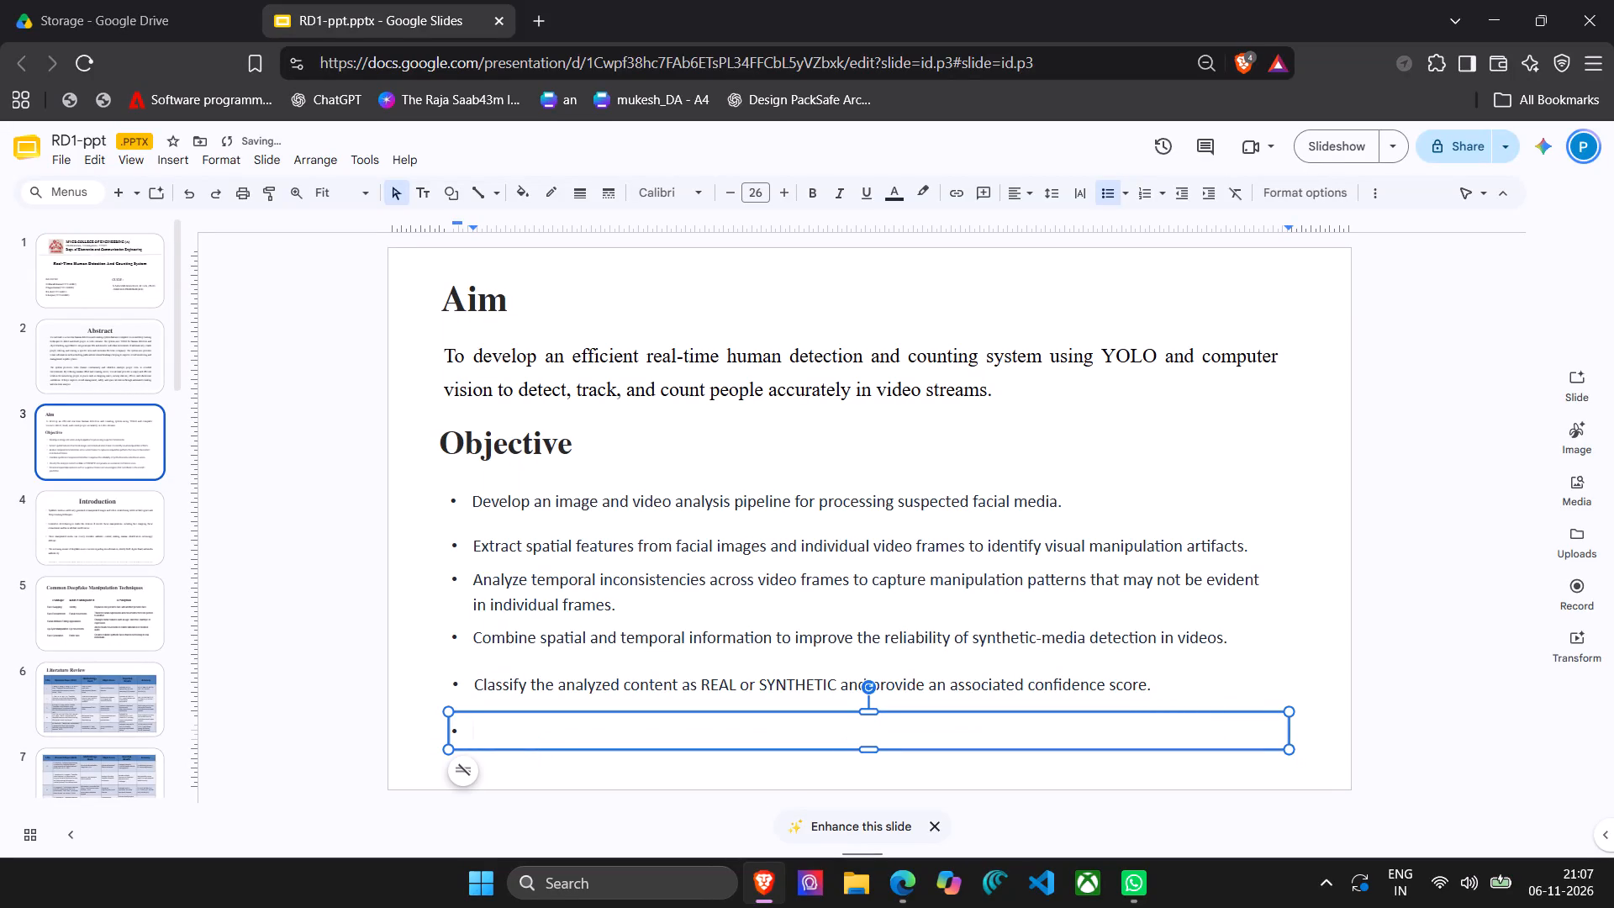
{"action": "key", "text": "Delete"}
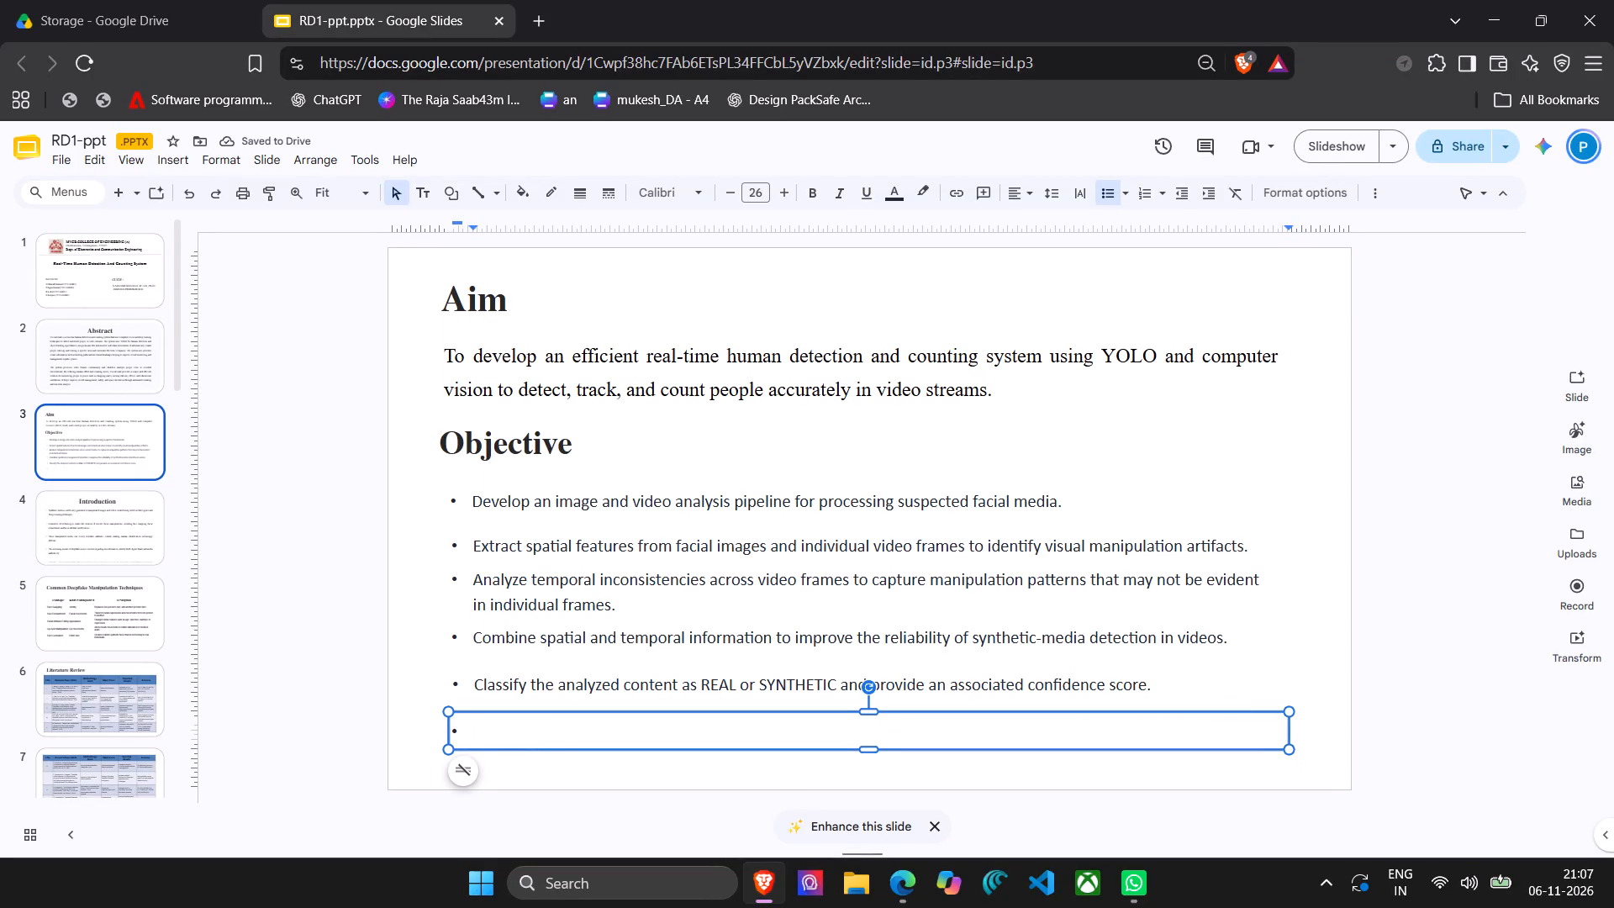
{"action": "left_click", "coordinate": [529, 727]}
{"action": "key", "text": "Delete"}
{"action": "key", "text": "Delete"}
{"action": "key", "text": "BackSpace"}
{"action": "key", "text": "Delete"}
{"action": "key", "text": "Delete"}
{"action": "key", "text": "Delete"}
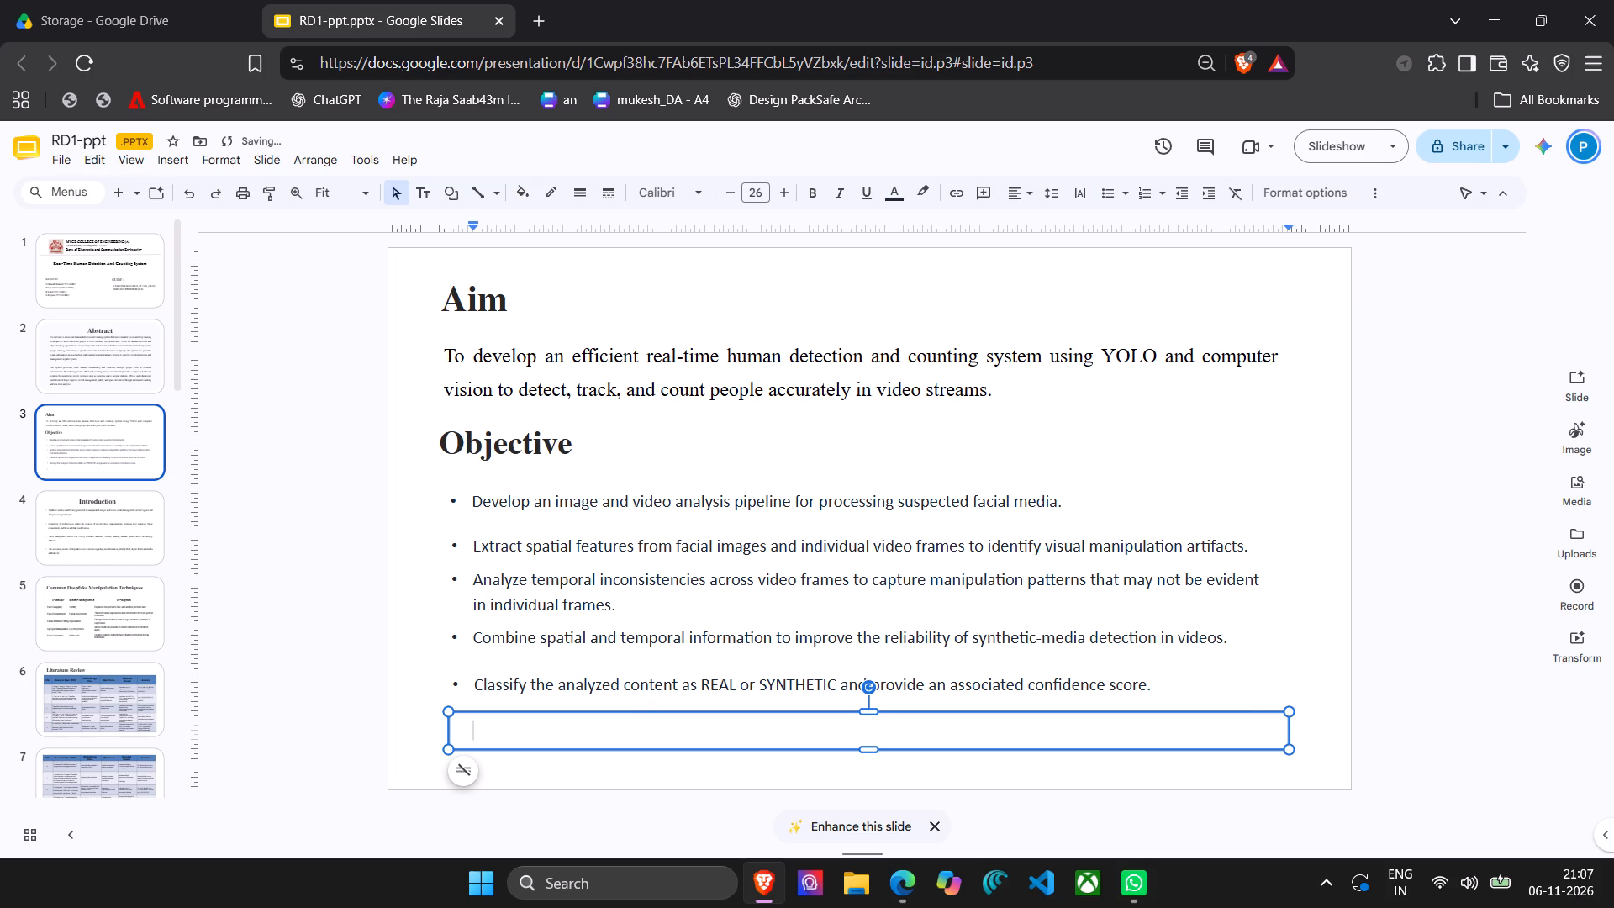
Delete the text box holding the objective about classifying content as REAL or SYNTHETIC.
{"action": "left_click", "coordinate": [655, 702]}
{"action": "key", "text": "Delete"}
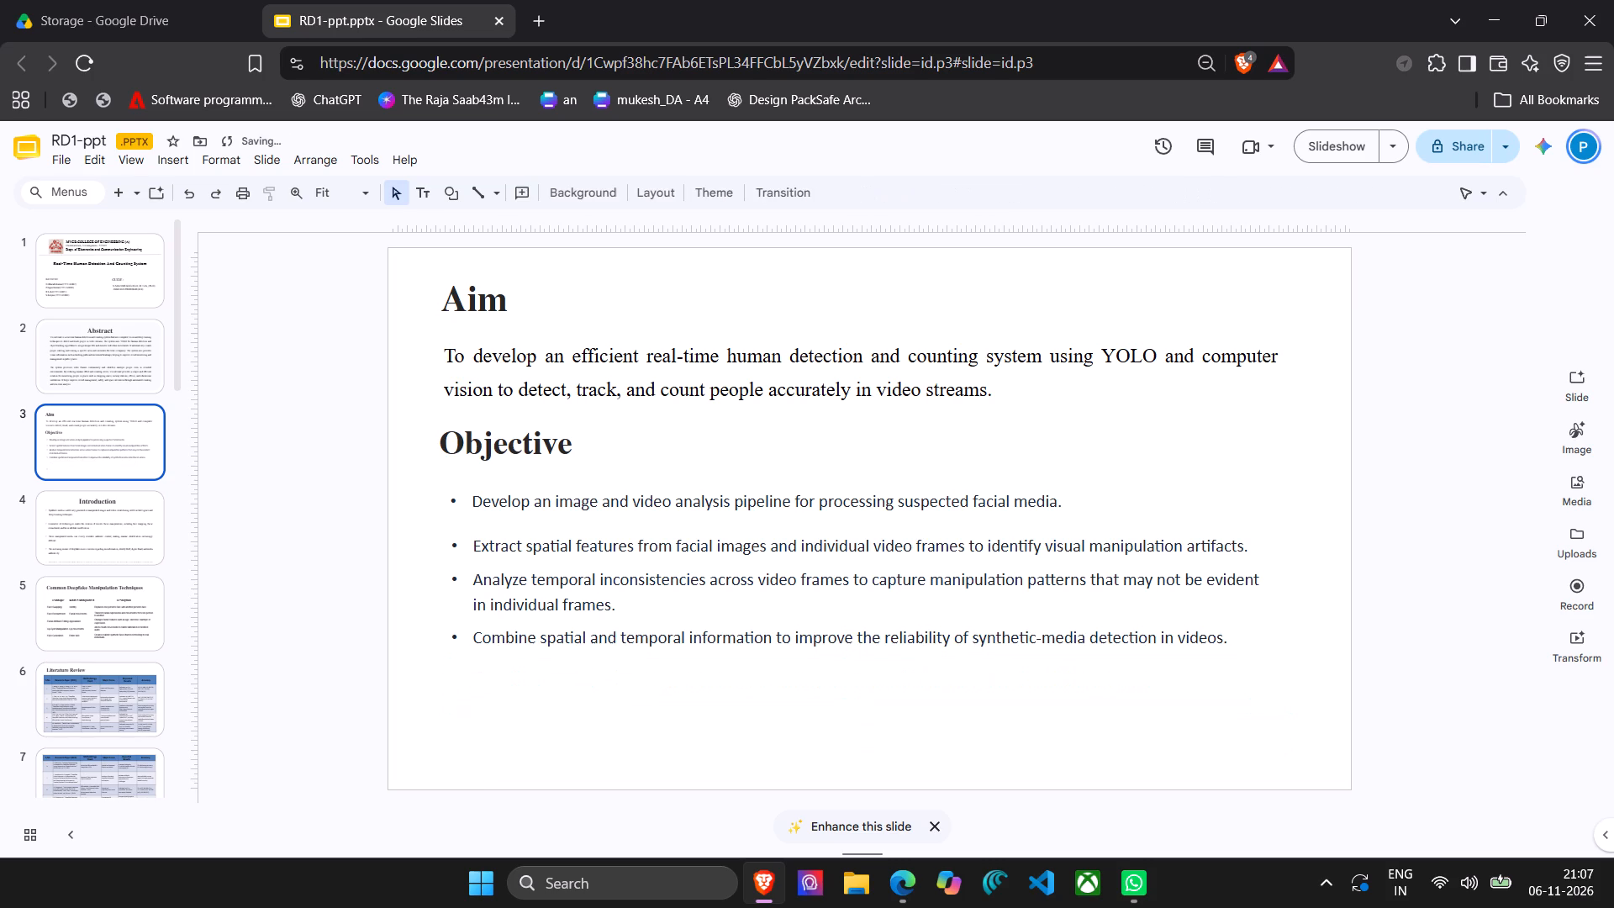
Delete the four old facial-media objective bullet text boxes under the Objective heading on slide 3.
{"action": "left_click", "coordinate": [726, 635]}
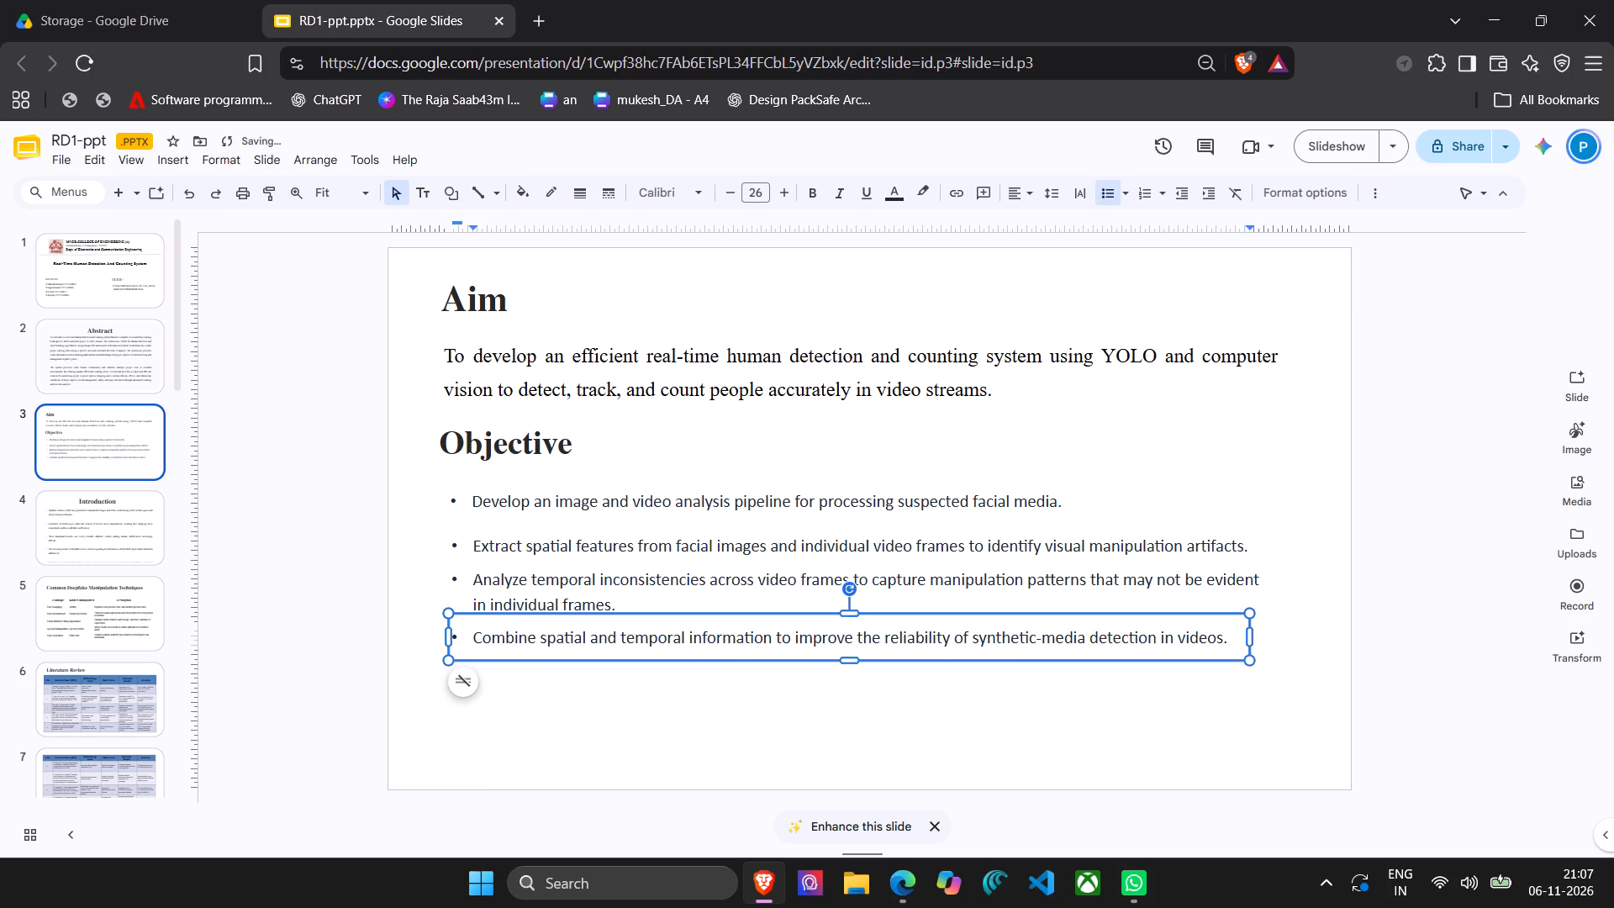
{"action": "key", "text": "Delete"}
{"action": "left_click", "coordinate": [757, 577]}
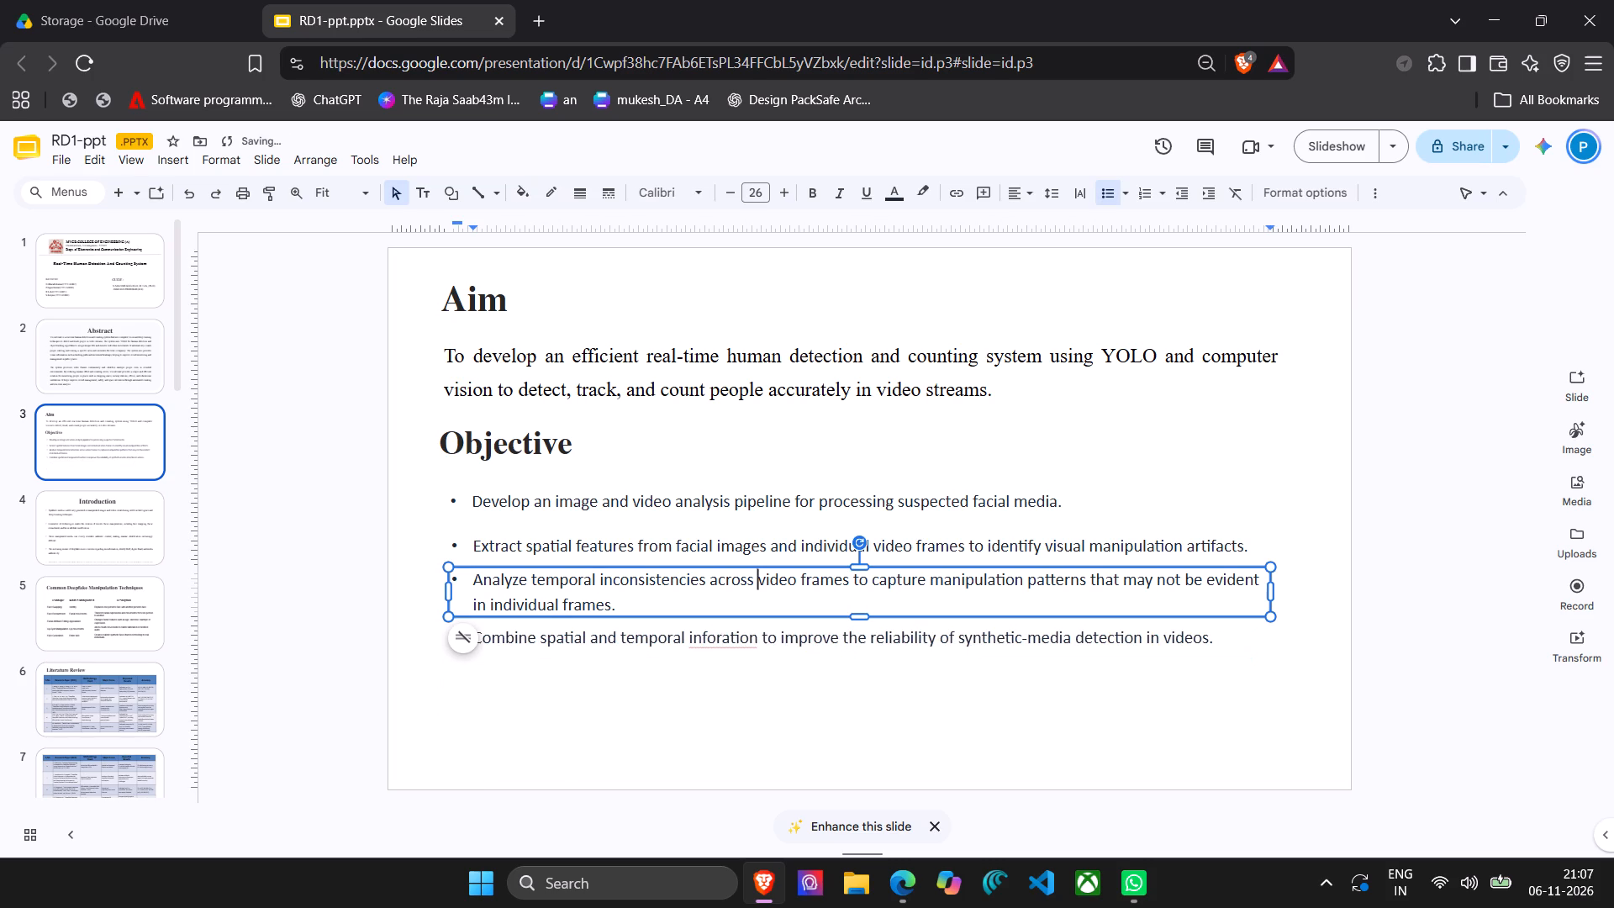
{"action": "key", "text": "Delete"}
{"action": "key", "text": "Delete"}
{"action": "key", "text": "Delete"}
{"action": "key", "text": "Delete"}
{"action": "key", "text": "Delete"}
{"action": "key", "text": "Delete"}
{"action": "key", "text": "Delete"}
{"action": "key", "text": "Delete"}
{"action": "key", "text": "Delete"}
{"action": "key", "text": "Delete"}
{"action": "key", "text": "Delete"}
{"action": "key", "text": "Delete"}
{"action": "key", "text": "Delete"}
{"action": "key", "text": "Delete"}
{"action": "key", "text": "Delete"}
{"action": "key", "text": "Delete"}
{"action": "key", "text": "Delete"}
{"action": "key", "text": "Delete"}
{"action": "key", "text": "Delete"}
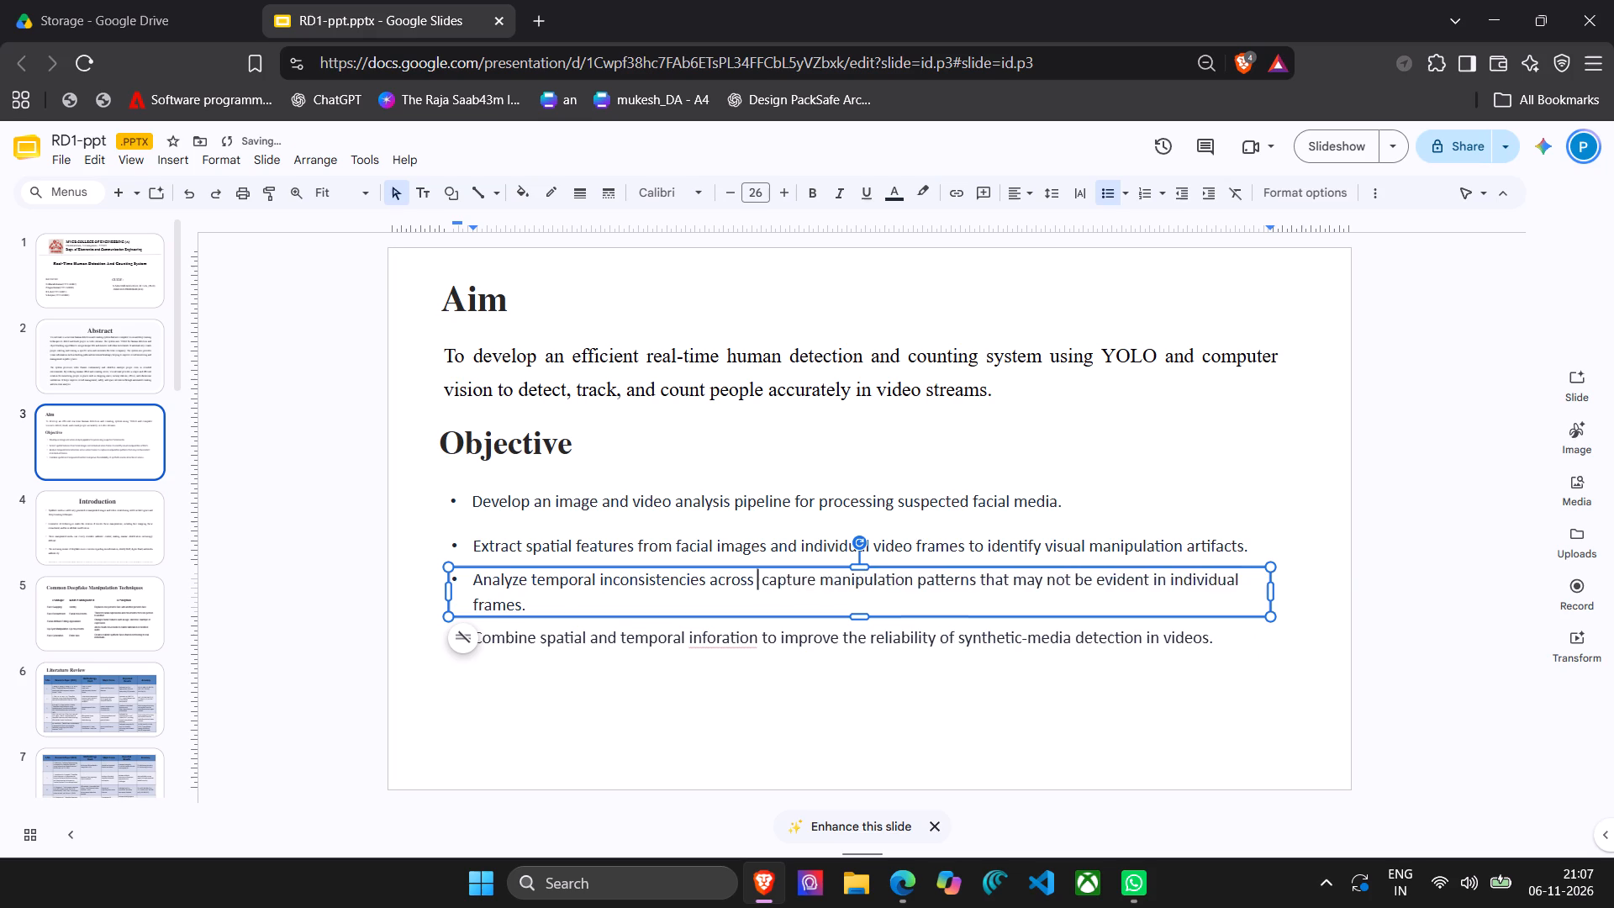
{"action": "left_click", "coordinate": [781, 616]}
{"action": "key", "text": "Delete"}
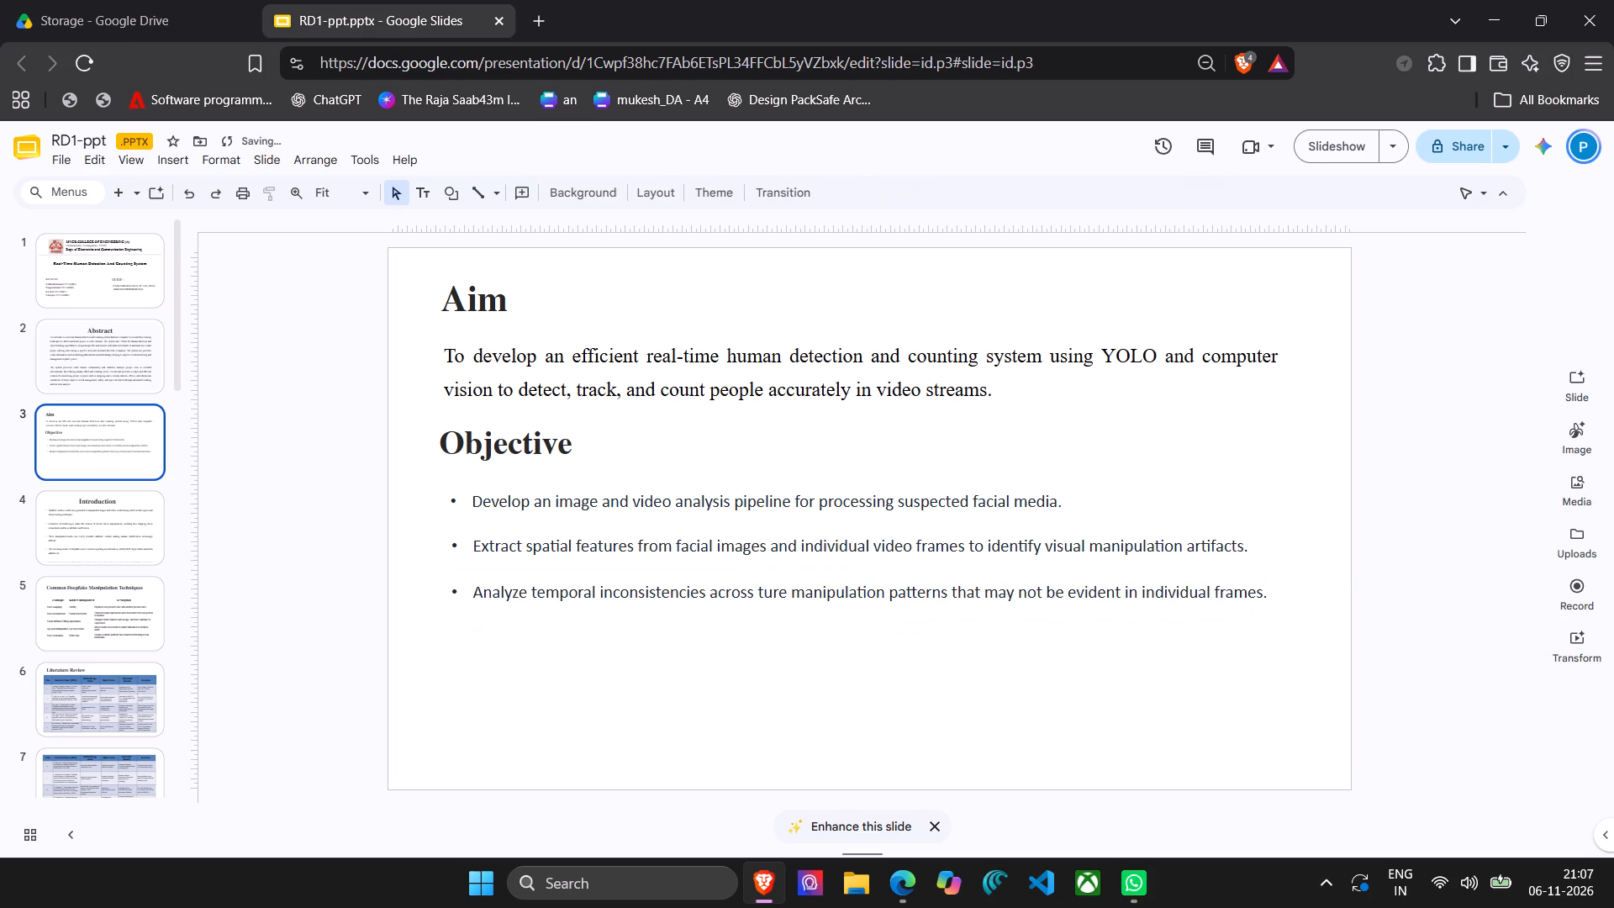
{"action": "left_click", "coordinate": [805, 615]}
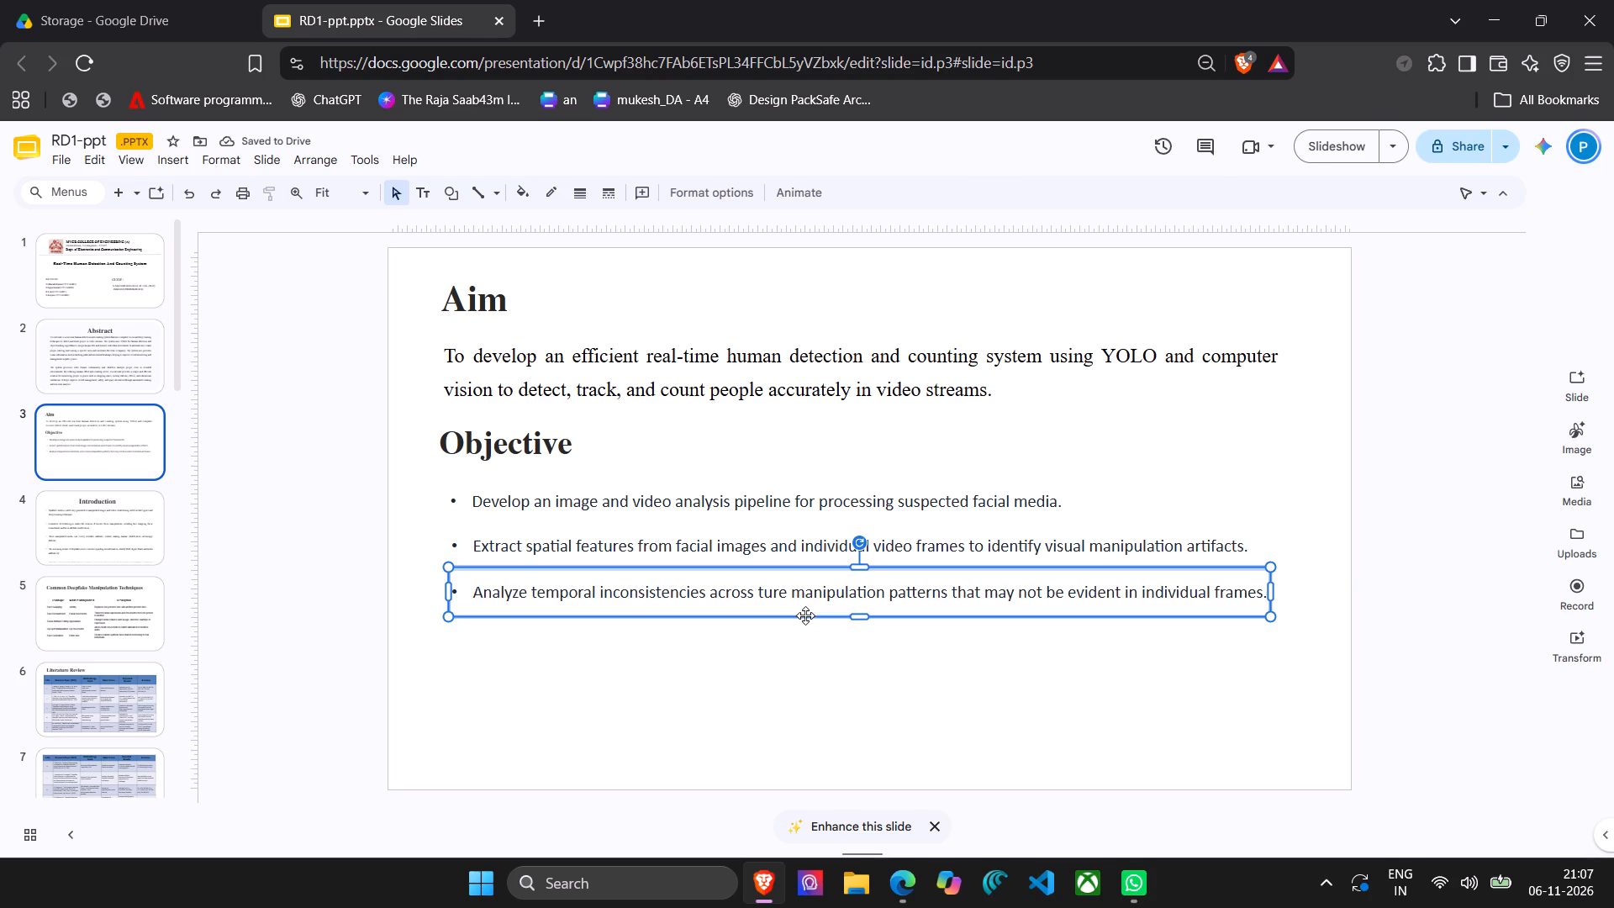
{"action": "key", "text": "Delete"}
{"action": "left_click", "coordinate": [818, 568]}
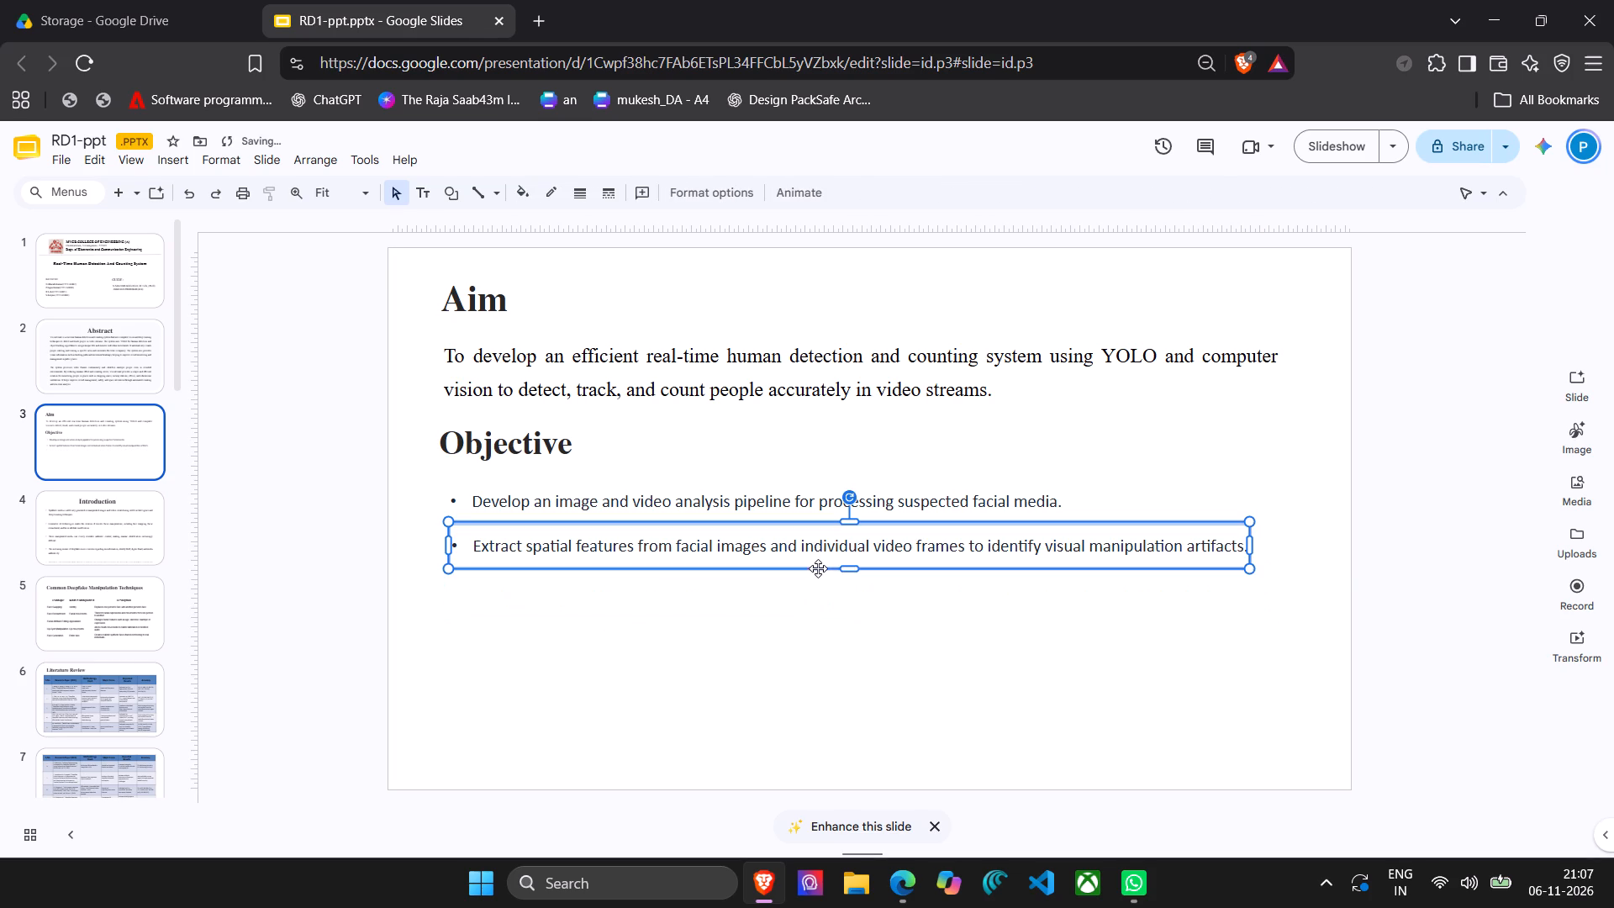
{"action": "key", "text": "Delete"}
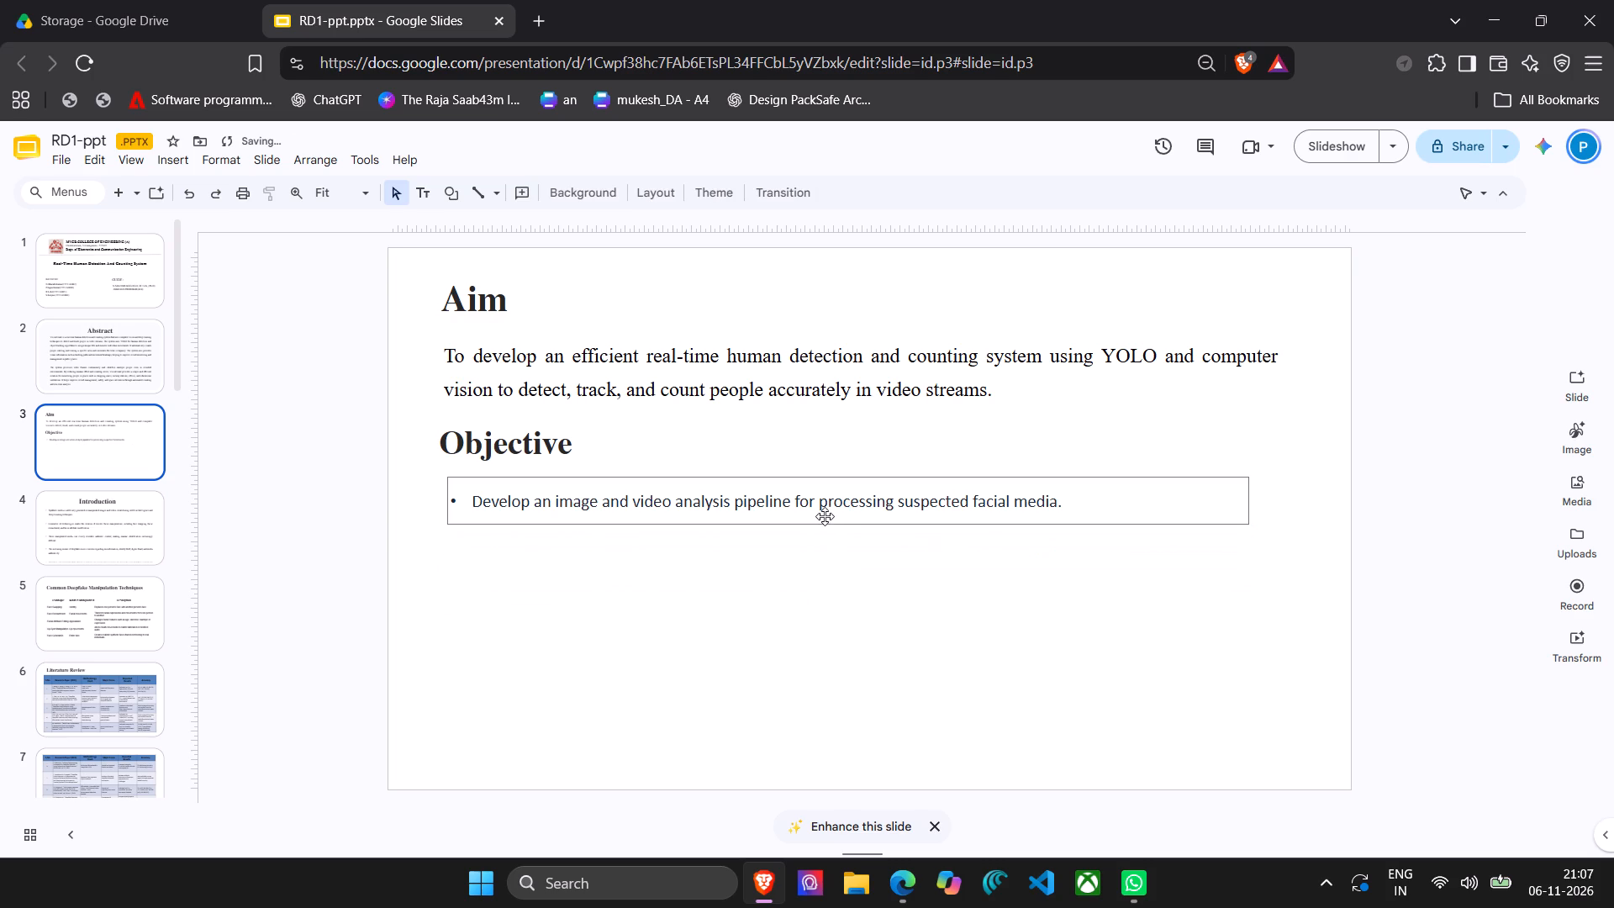
{"action": "left_click", "coordinate": [825, 517]}
{"action": "key", "text": "Delete"}
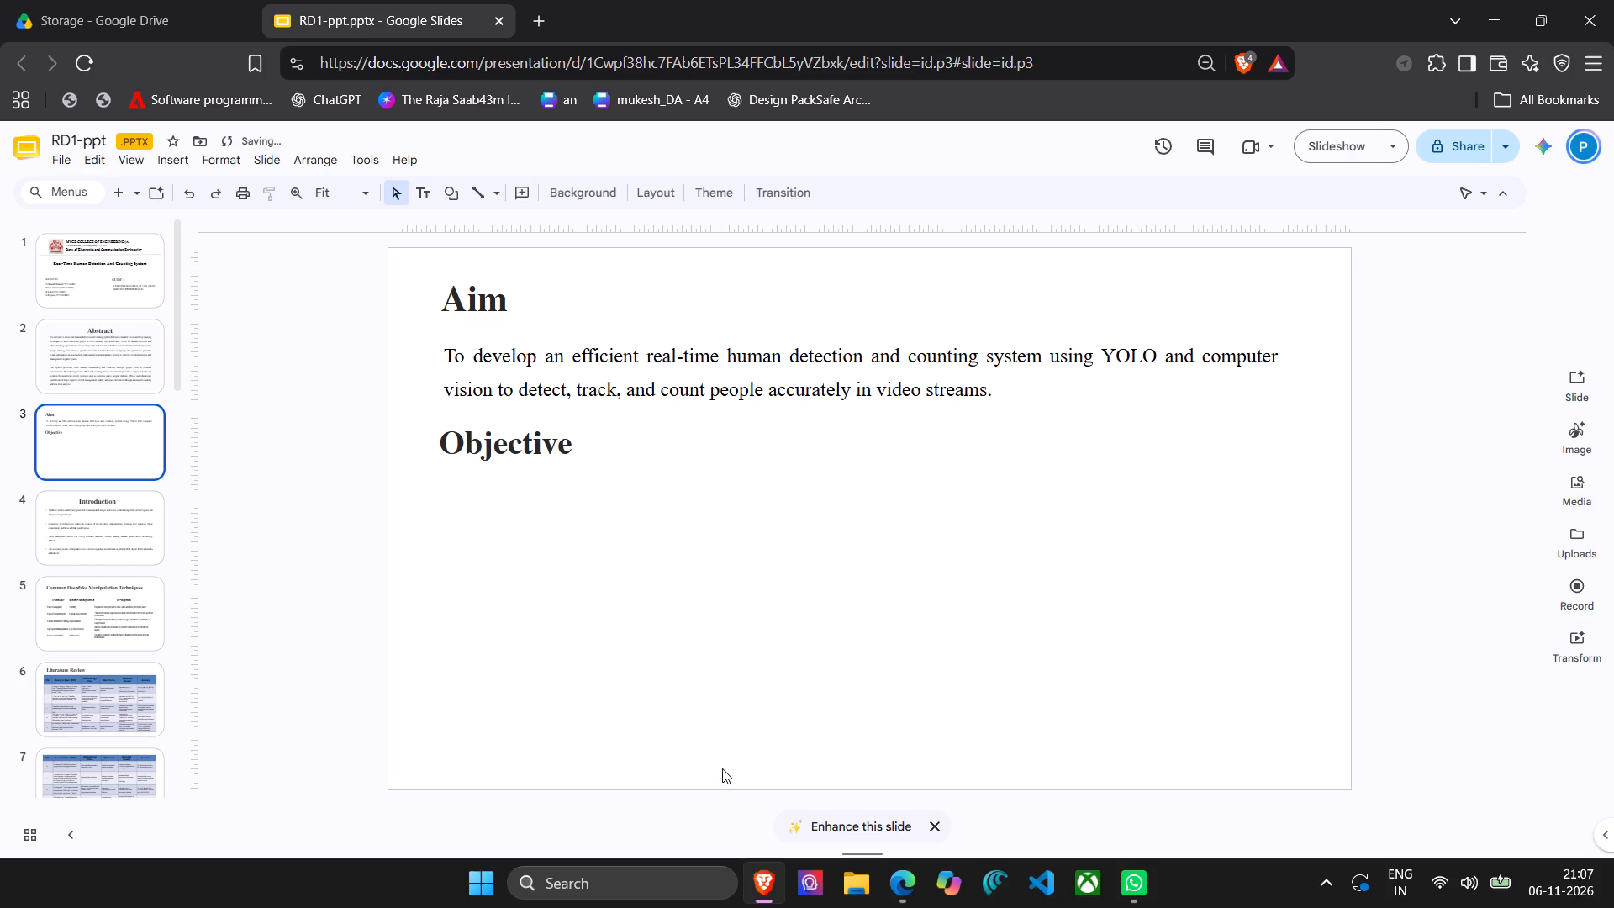
Move the empty text box from the bottom of the slide up to just beneath the Objective heading.
{"action": "left_click", "coordinate": [747, 740]}
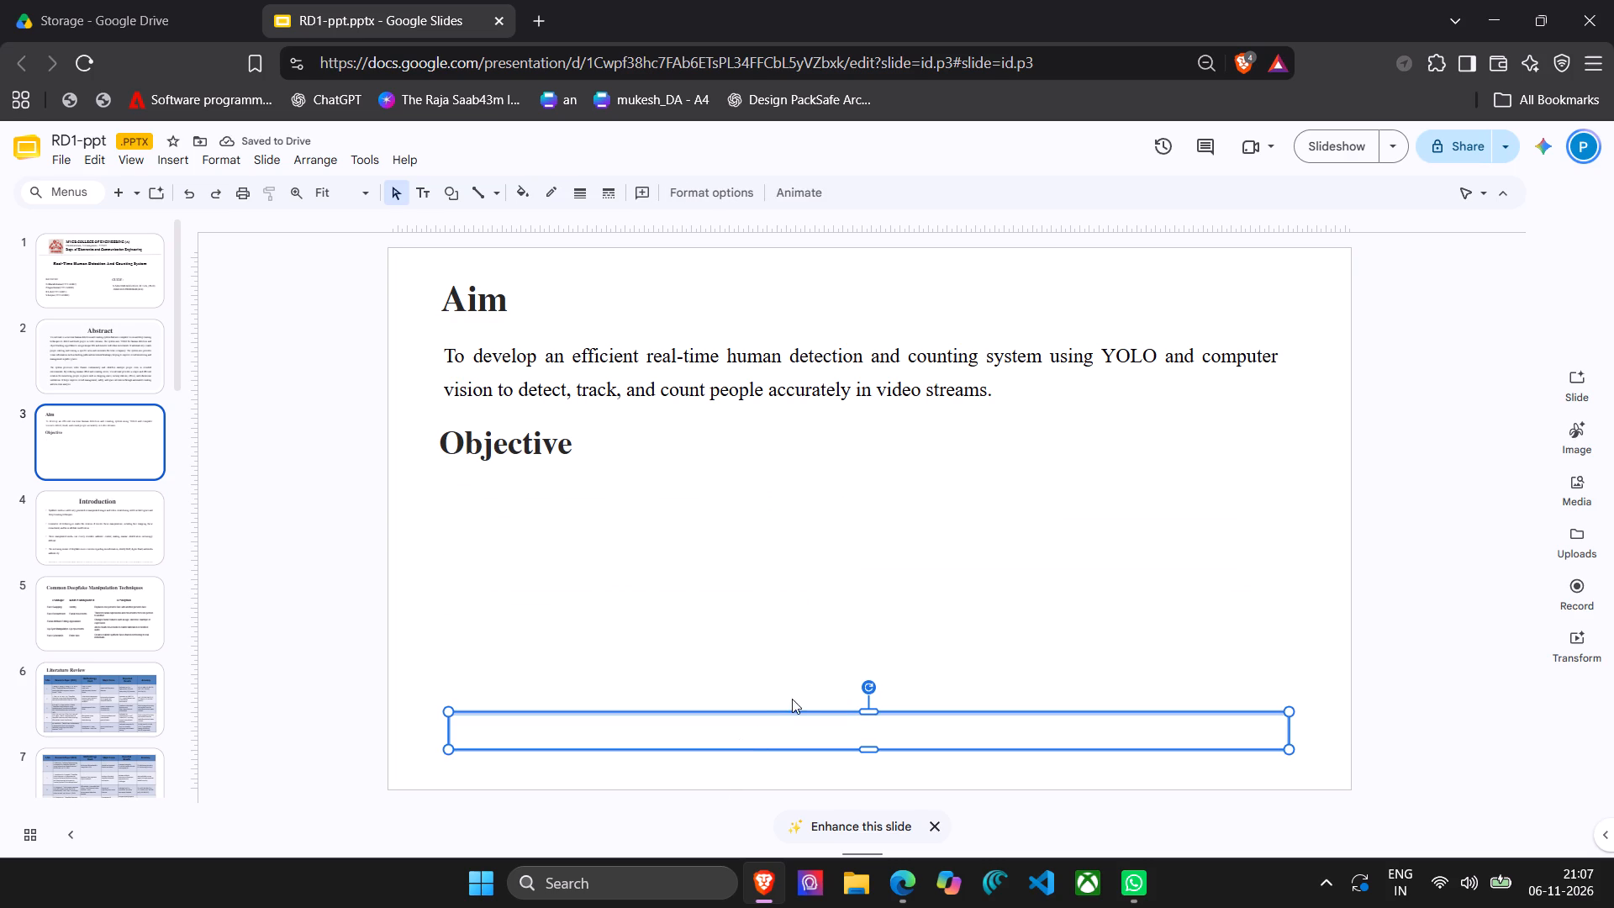
{"action": "left_click_drag", "start_coordinate": [792, 715], "coordinate": [766, 483]}
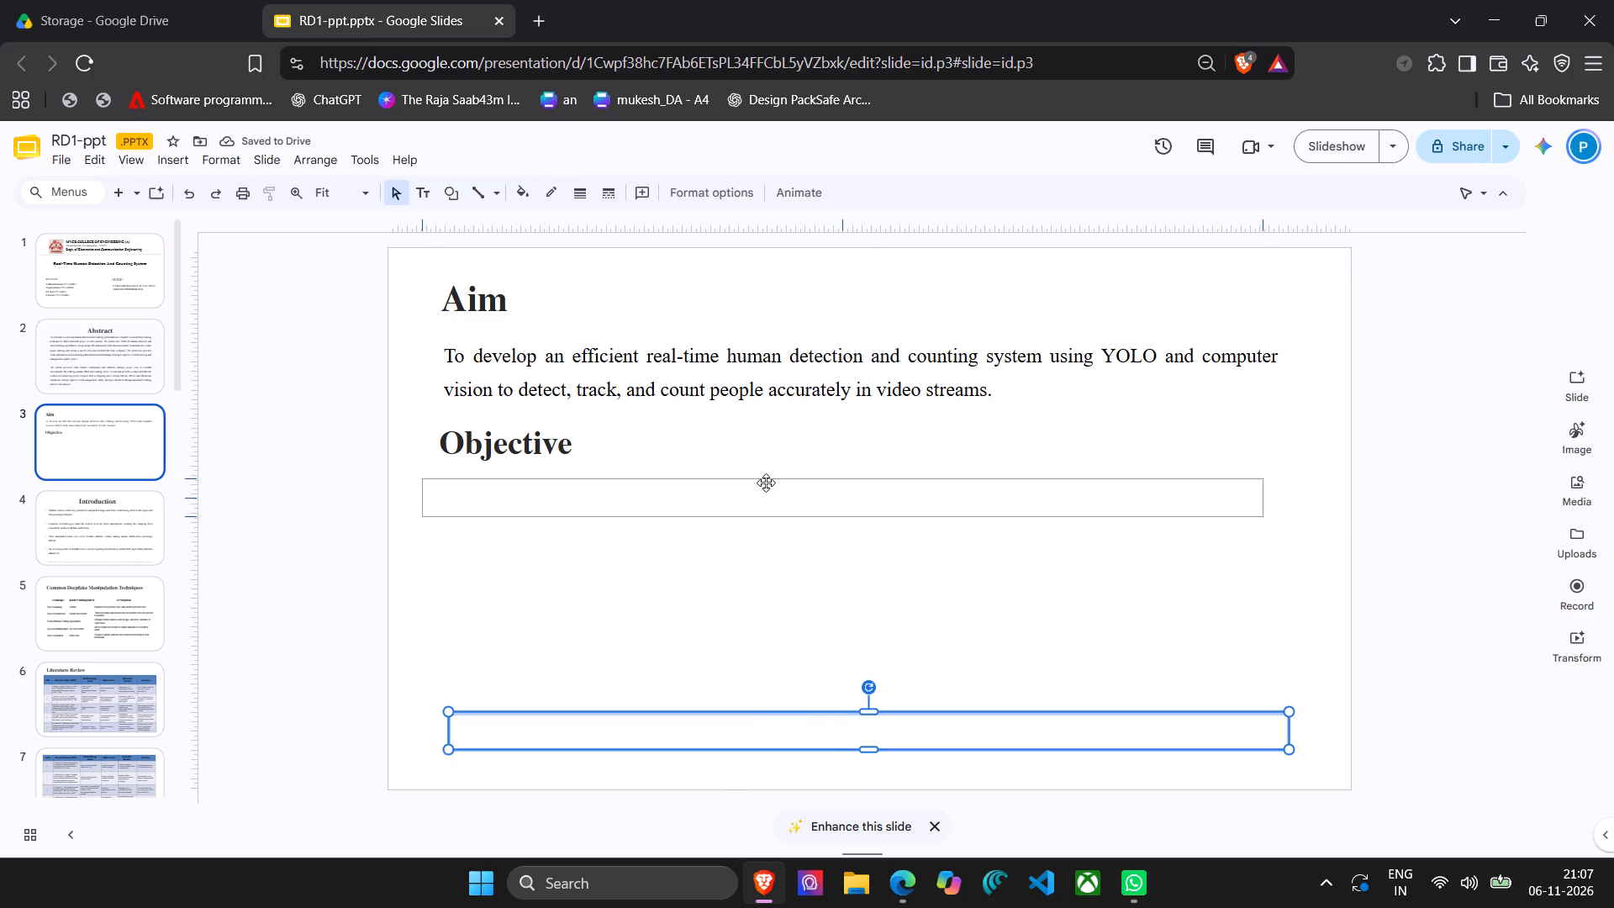
{"action": "left_click_drag", "start_coordinate": [766, 483], "coordinate": [777, 479]}
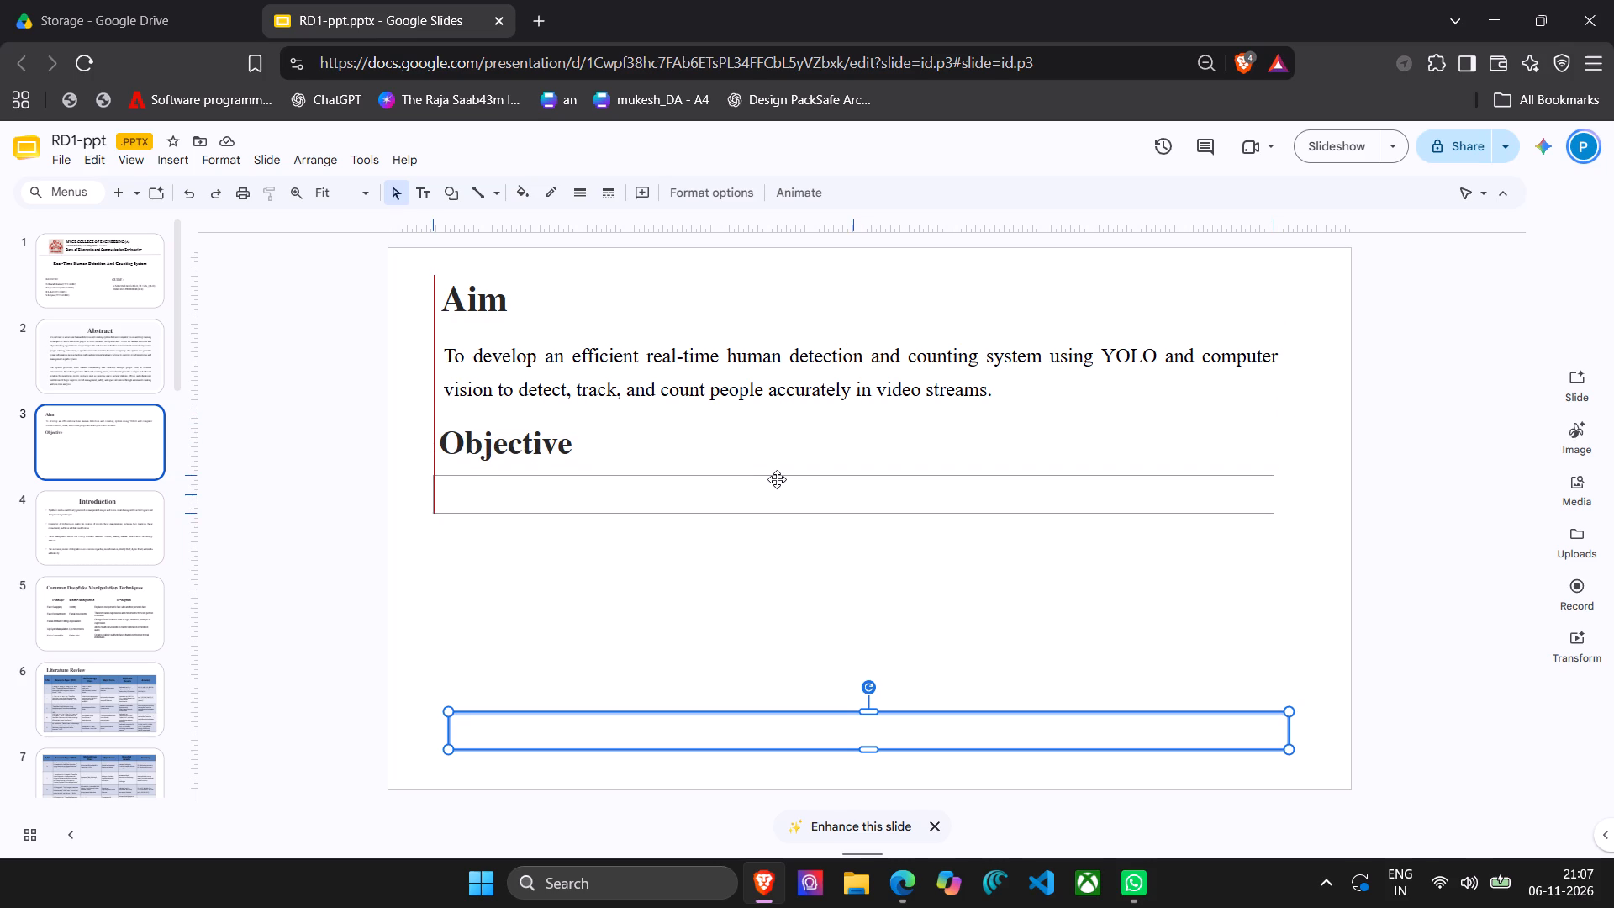
{"action": "left_click_drag", "start_coordinate": [777, 479], "coordinate": [778, 480]}
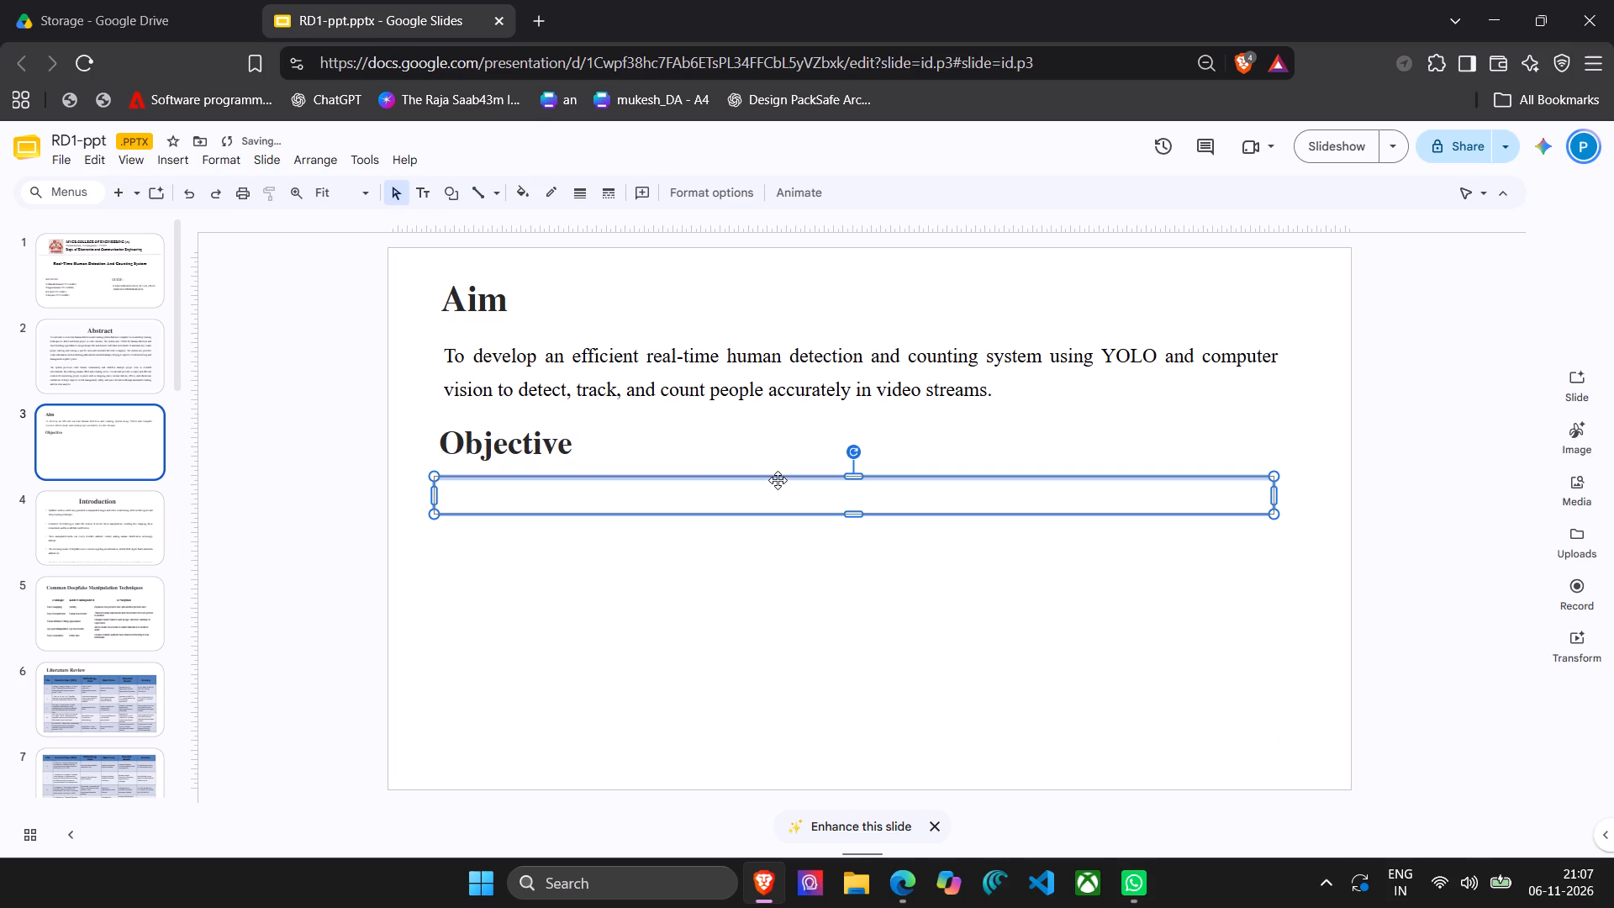
Paste the six copied human-detection objectives into the empty text box under the Objective heading.
{"action": "left_click", "coordinate": [719, 499]}
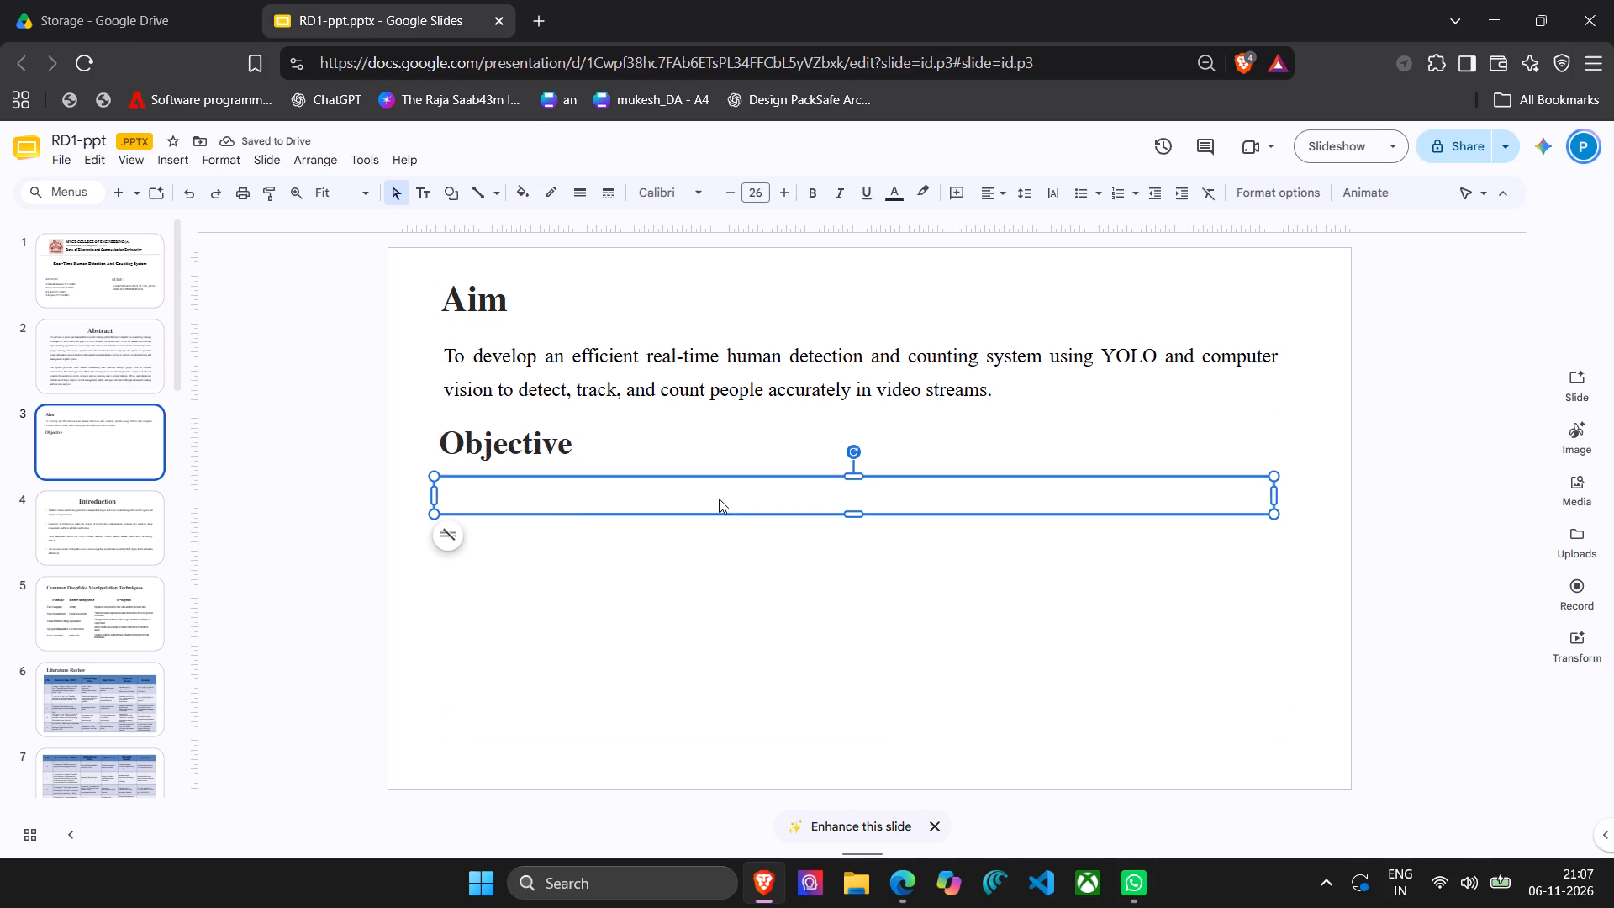
{"action": "left_click", "coordinate": [536, 490]}
{"action": "left_click", "coordinate": [474, 497]}
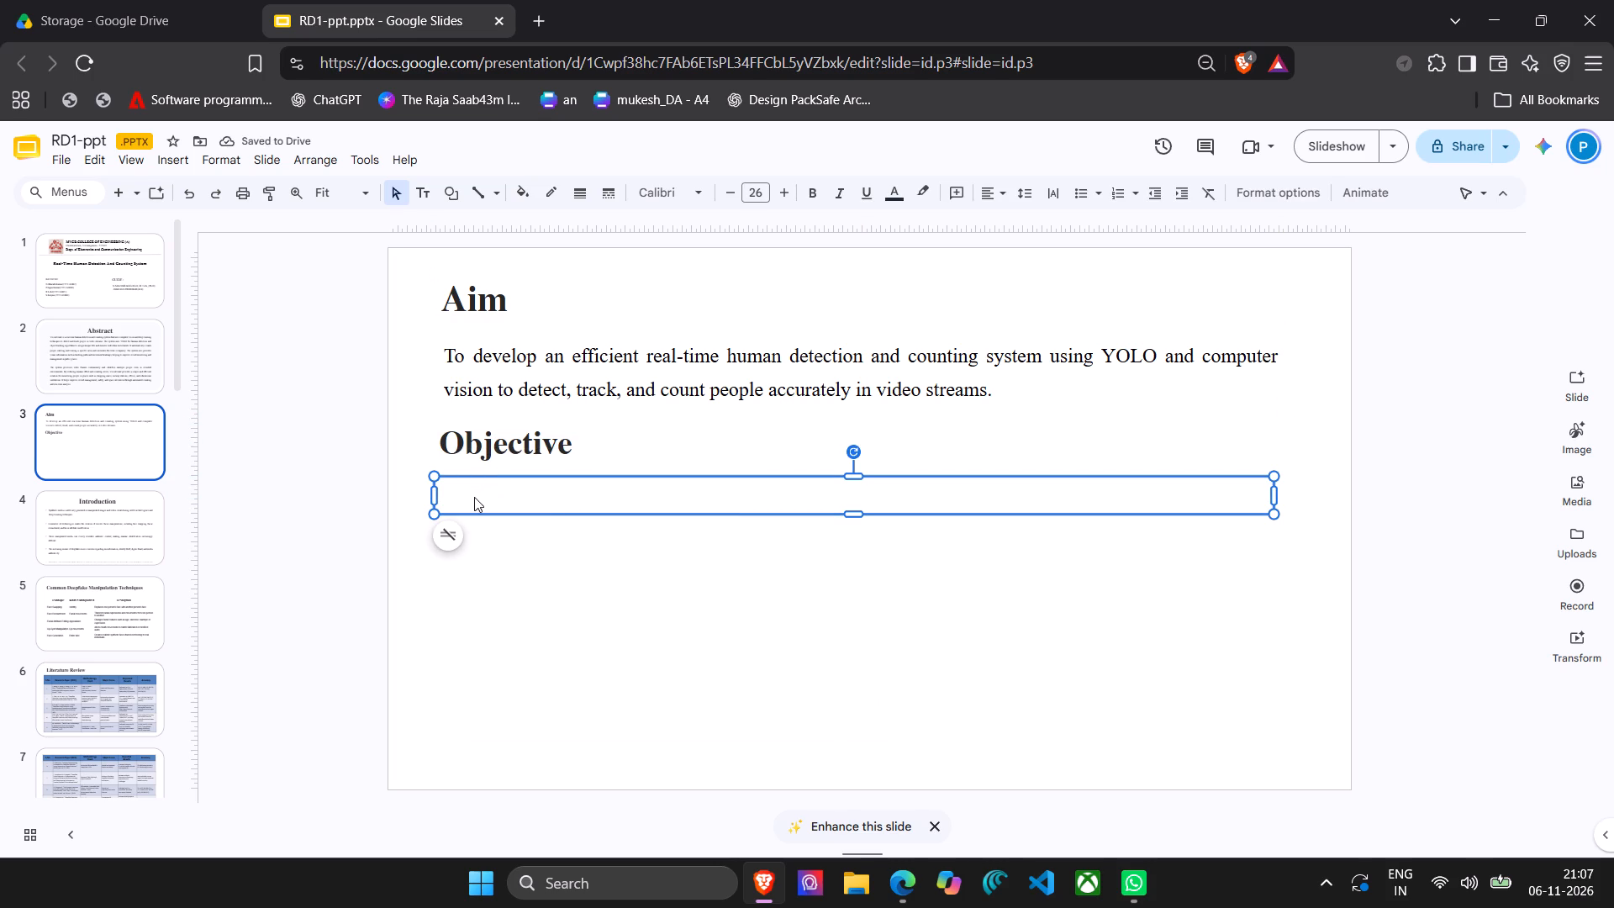
{"action": "left_click", "coordinate": [456, 497]}
{"action": "key", "text": "ctrl+v"}
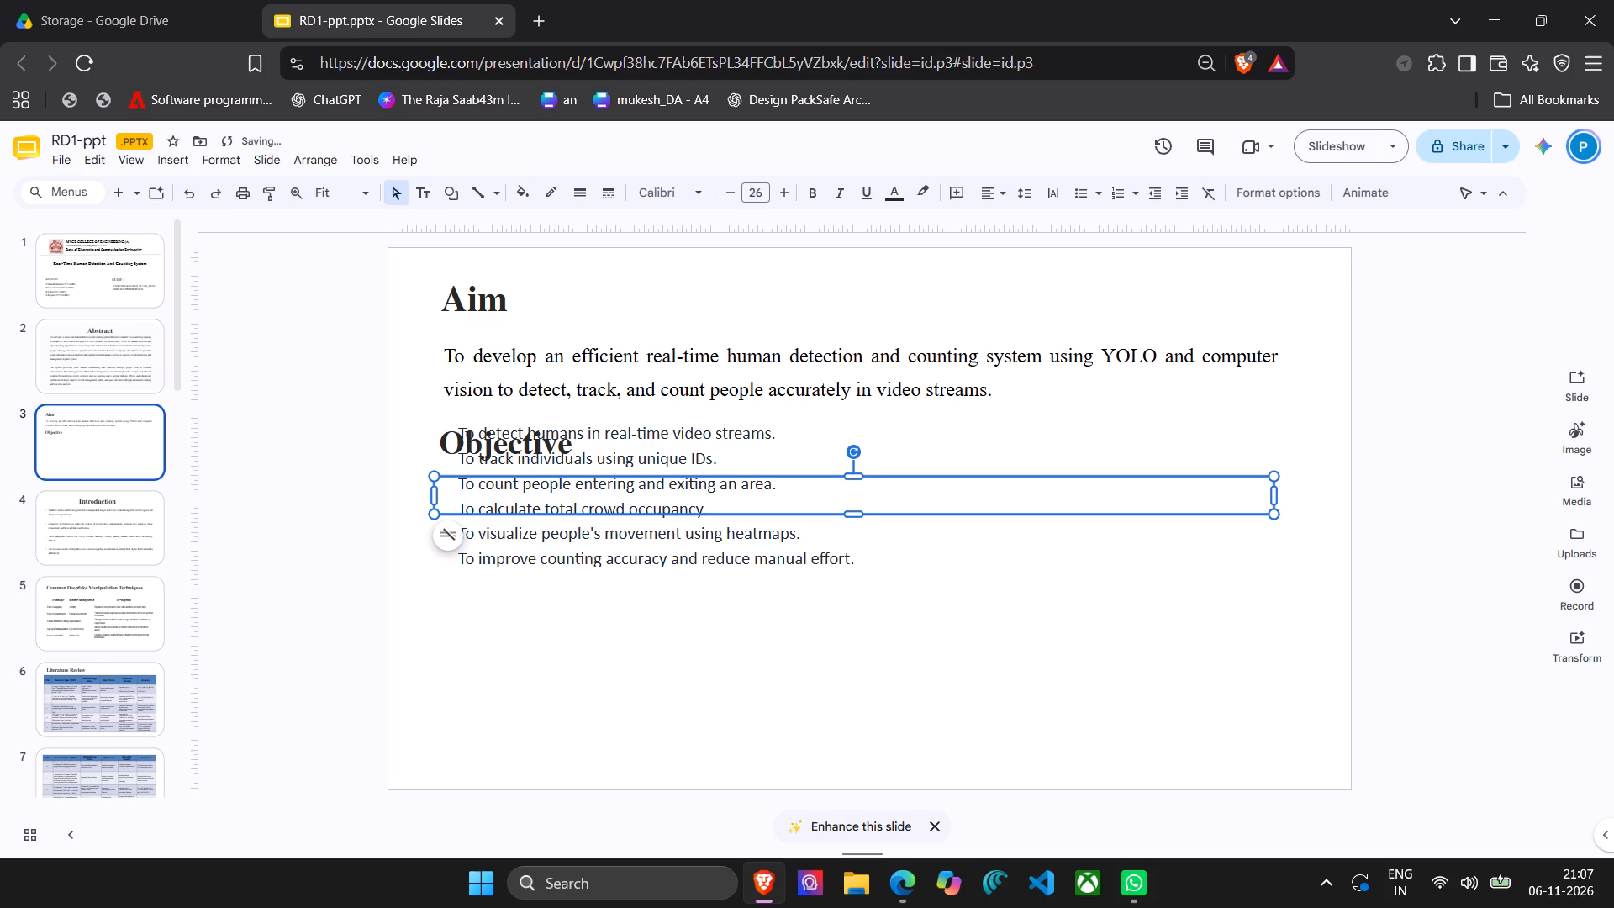
Extend the objectives text box downward so the pasted text sits clear of the Objective heading.
{"action": "left_click", "coordinate": [779, 572]}
{"action": "left_click", "coordinate": [757, 556]}
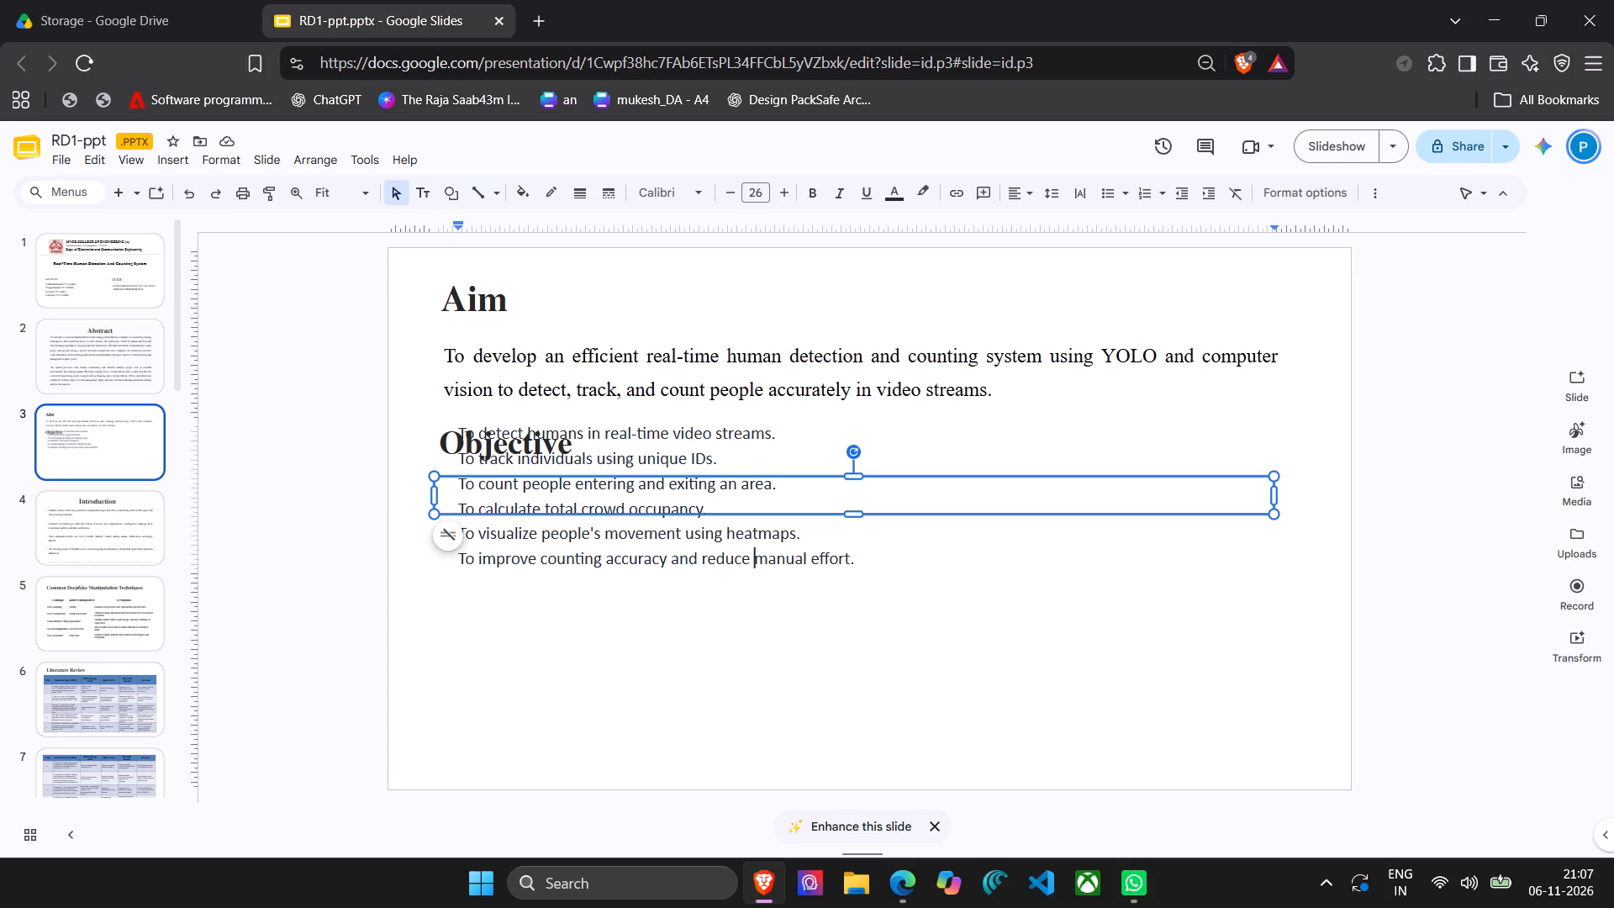
{"action": "left_click_drag", "start_coordinate": [852, 517], "coordinate": [848, 725]}
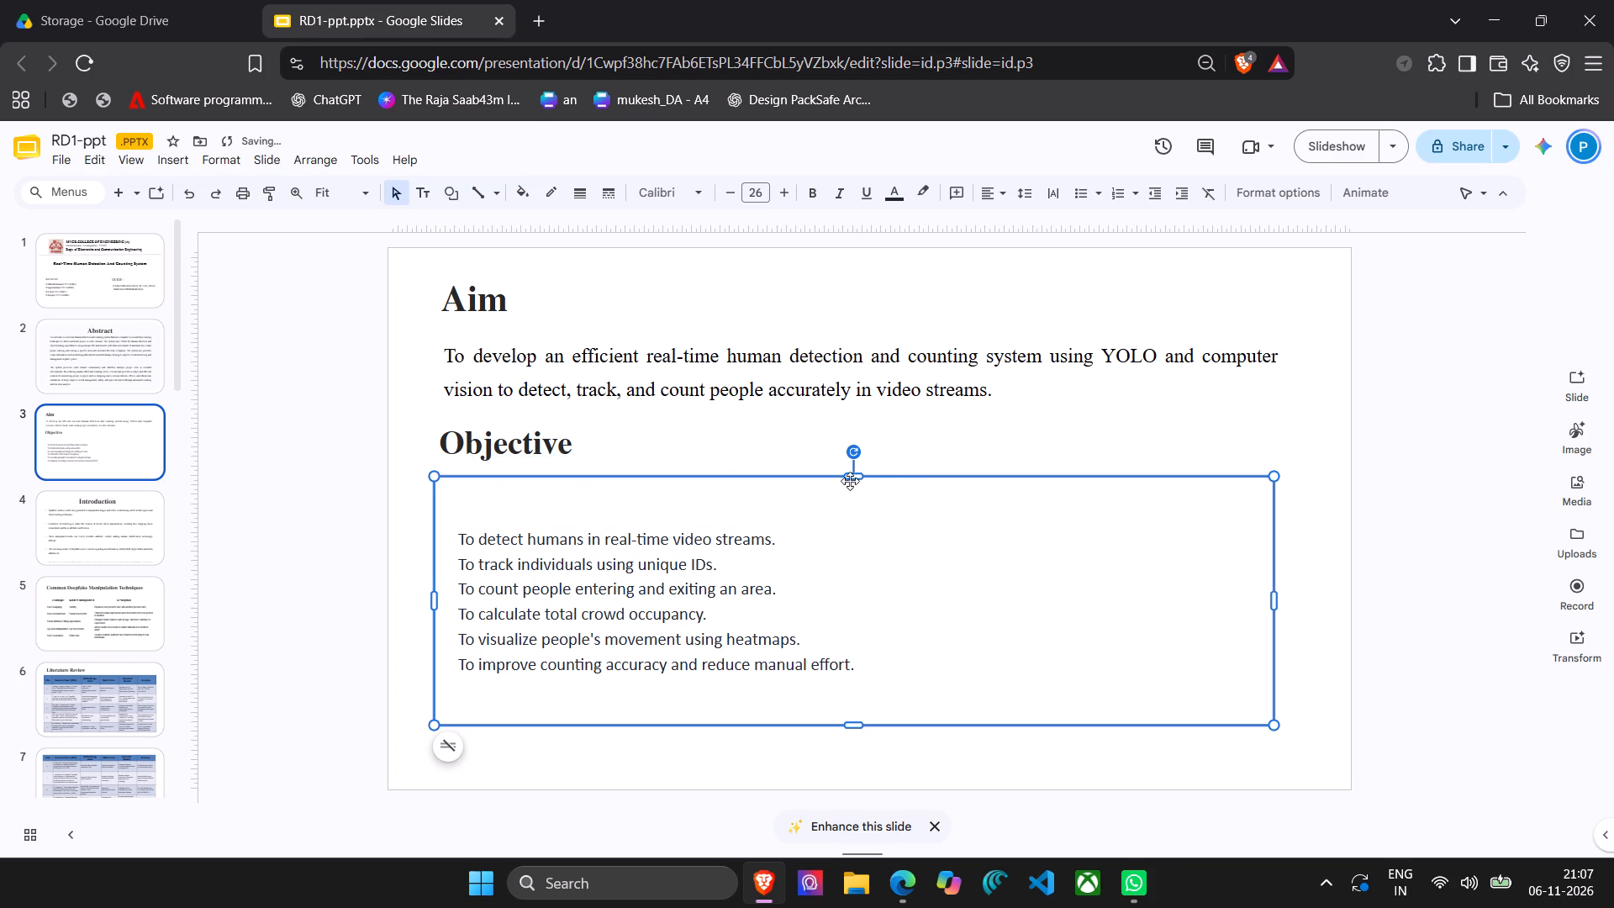
Format all six objectives as a numbered list.
{"action": "left_click", "coordinate": [749, 581]}
{"action": "left_click_drag", "start_coordinate": [864, 674], "coordinate": [452, 536]}
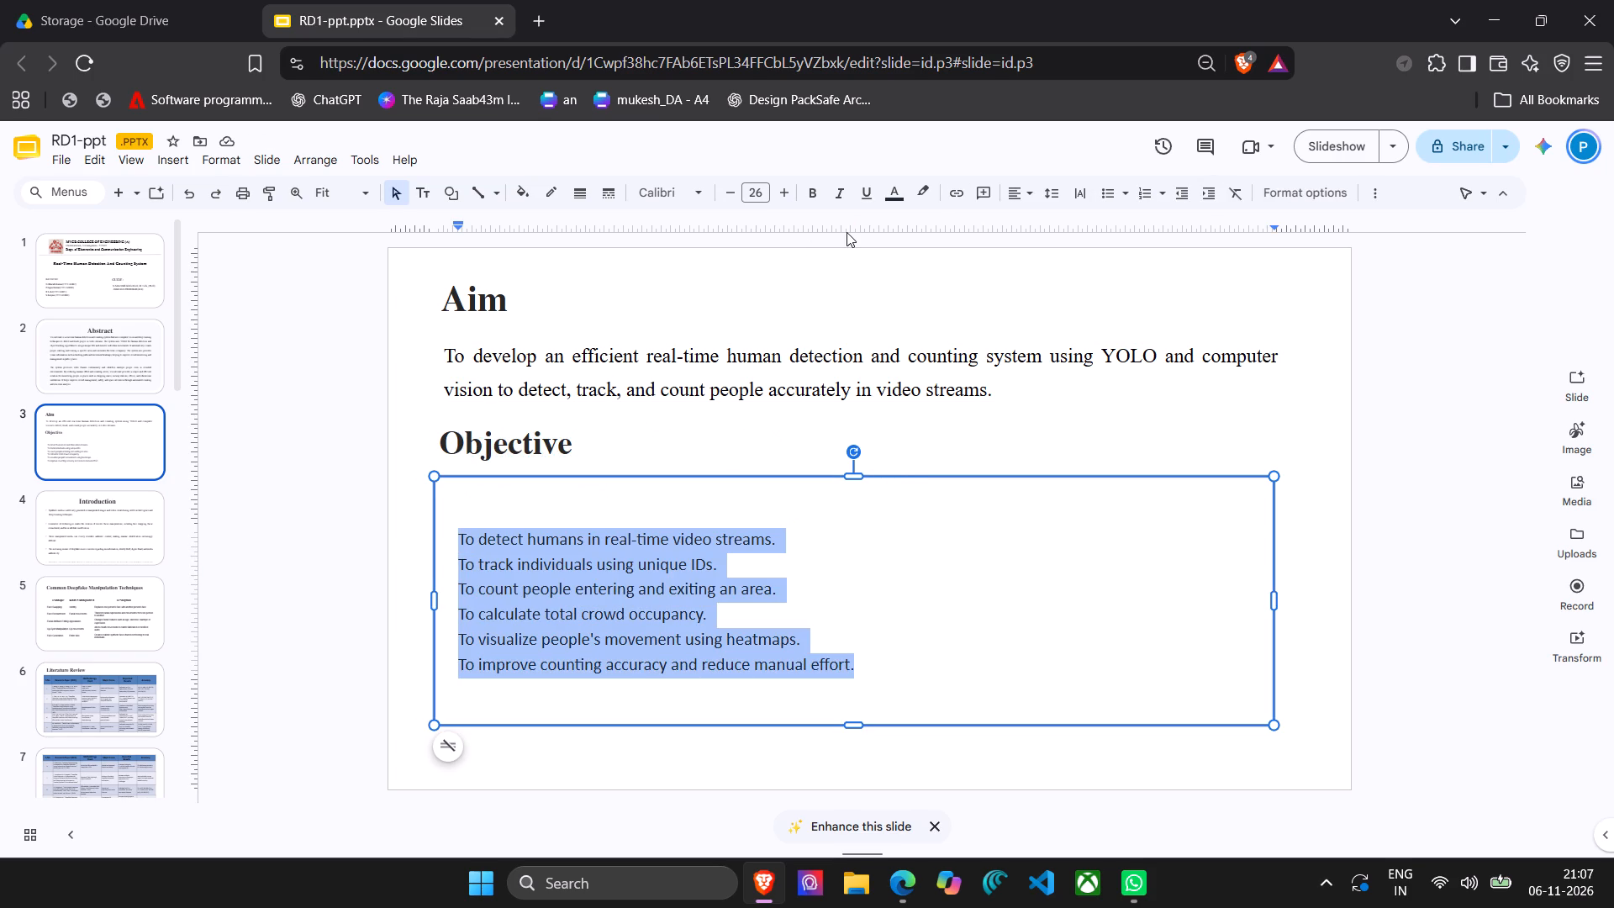
{"action": "left_click", "coordinate": [1150, 193]}
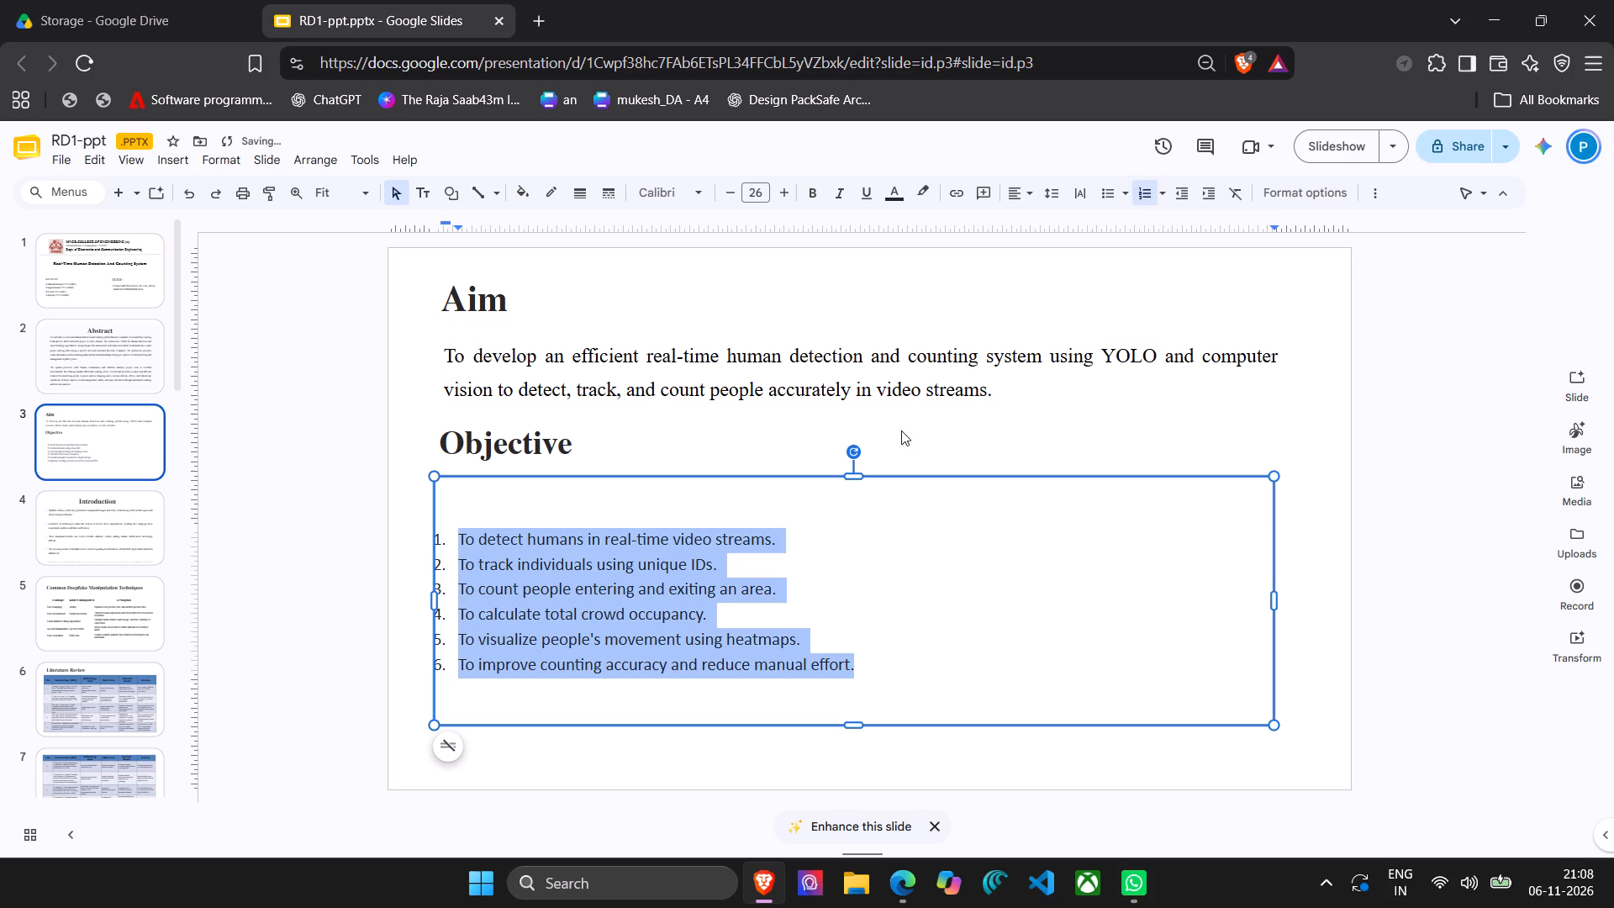
Set the font size of the six numbered objectives to 32.
{"action": "triple_click", "coordinate": [776, 200]}
{"action": "triple_click", "coordinate": [776, 200]}
{"action": "left_click", "coordinate": [776, 200]}
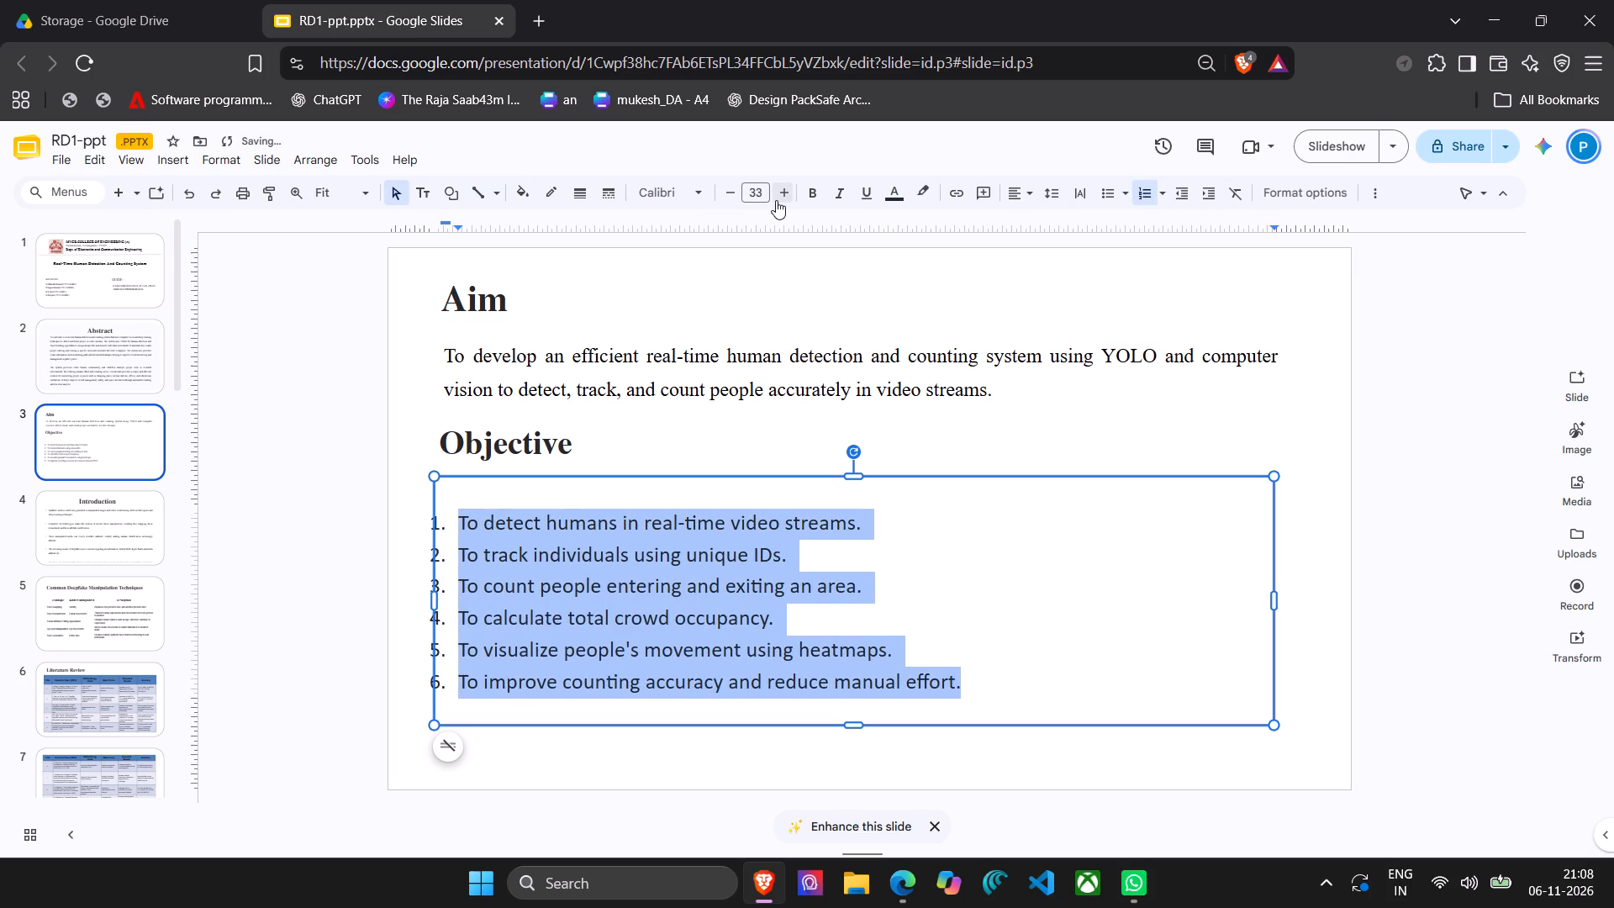
{"action": "left_click", "coordinate": [776, 200]}
{"action": "left_click", "coordinate": [776, 200]}
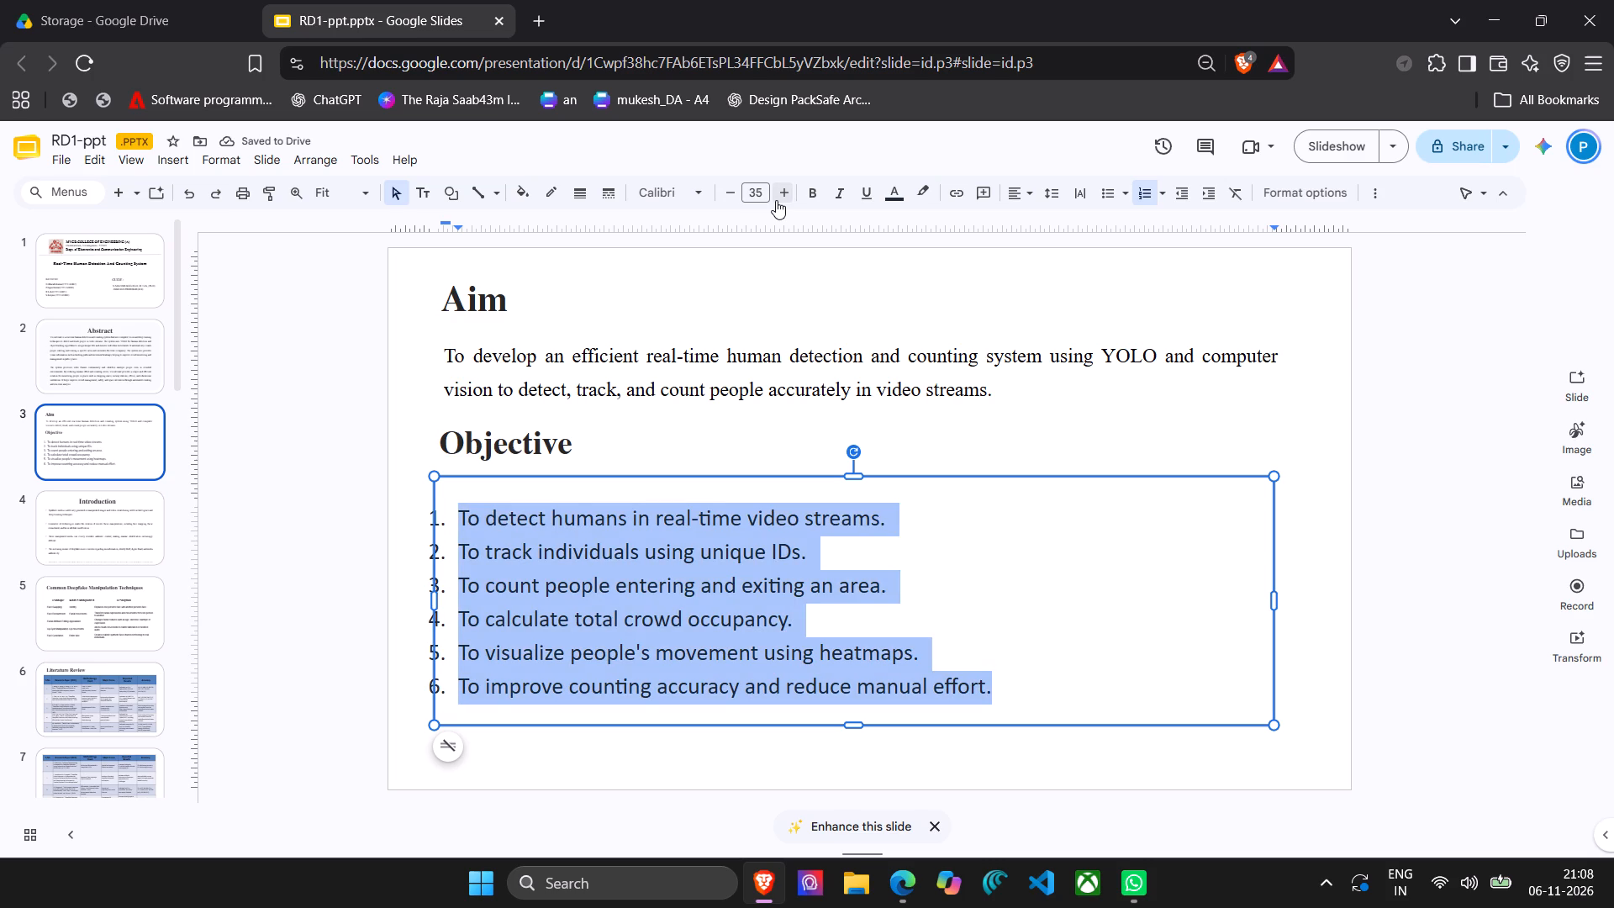
{"action": "double_click", "coordinate": [729, 201]}
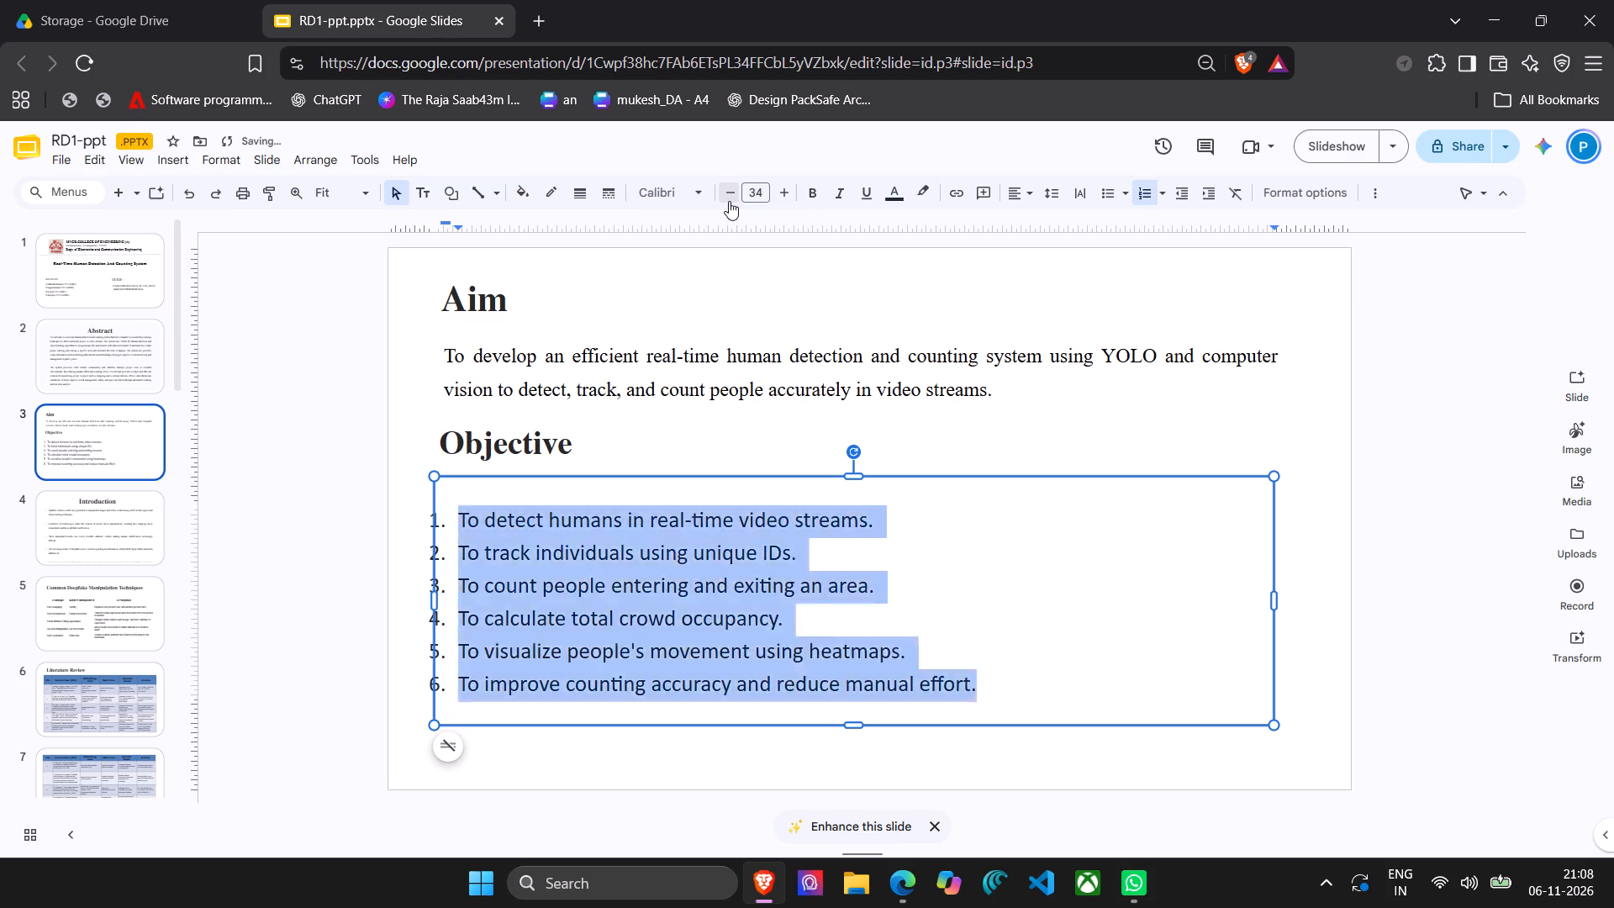
{"action": "left_click", "coordinate": [729, 201]}
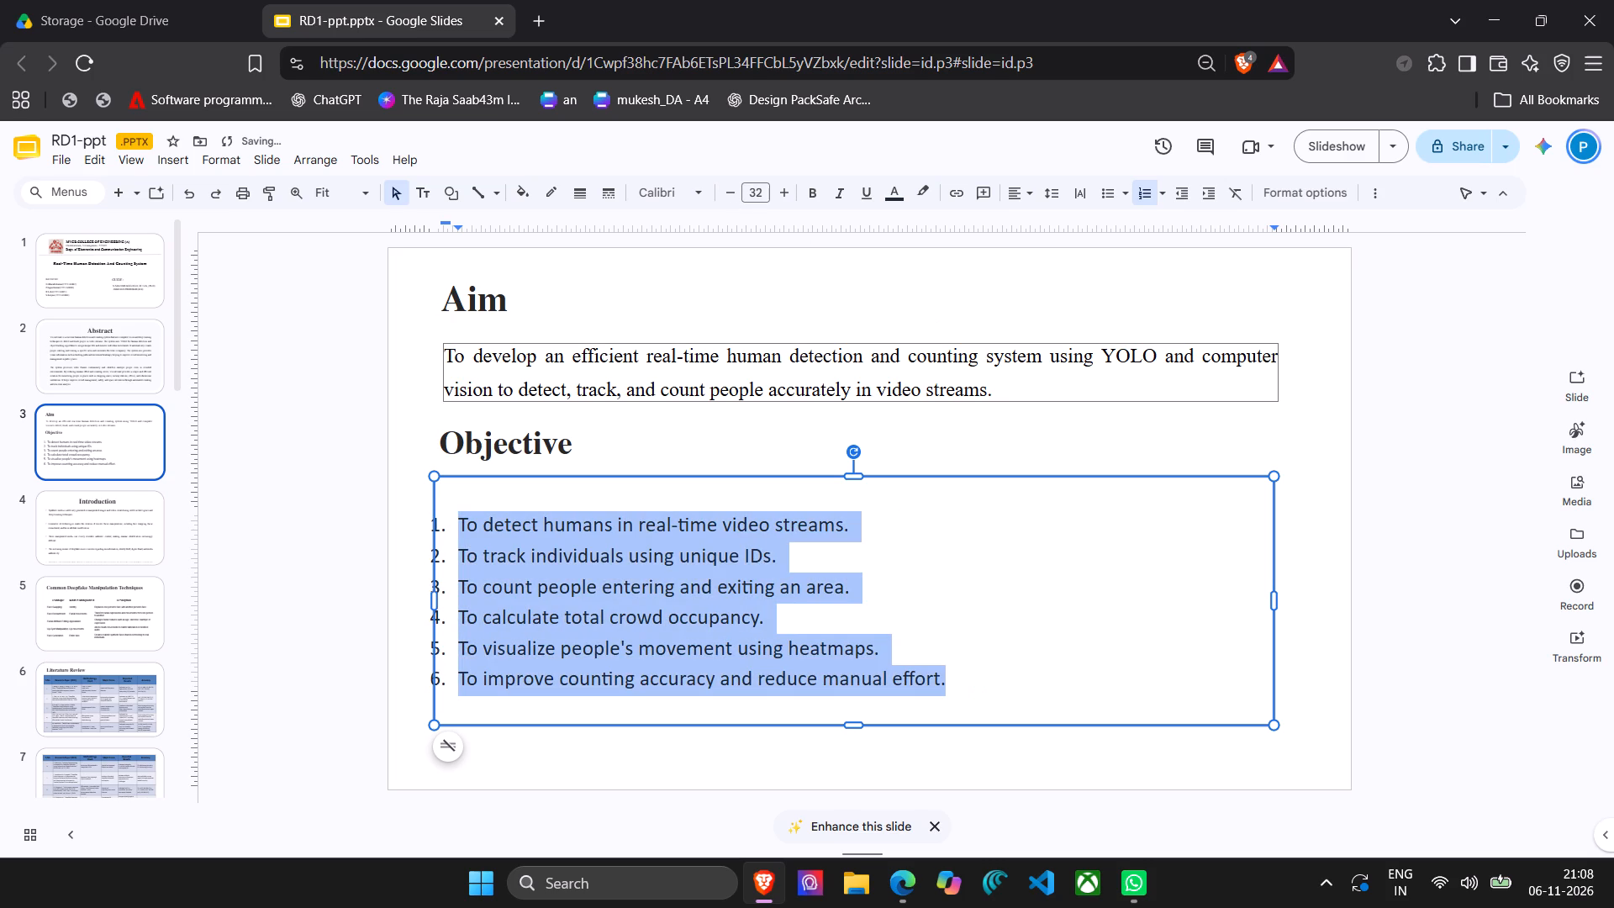
{"action": "left_click", "coordinate": [1102, 446]}
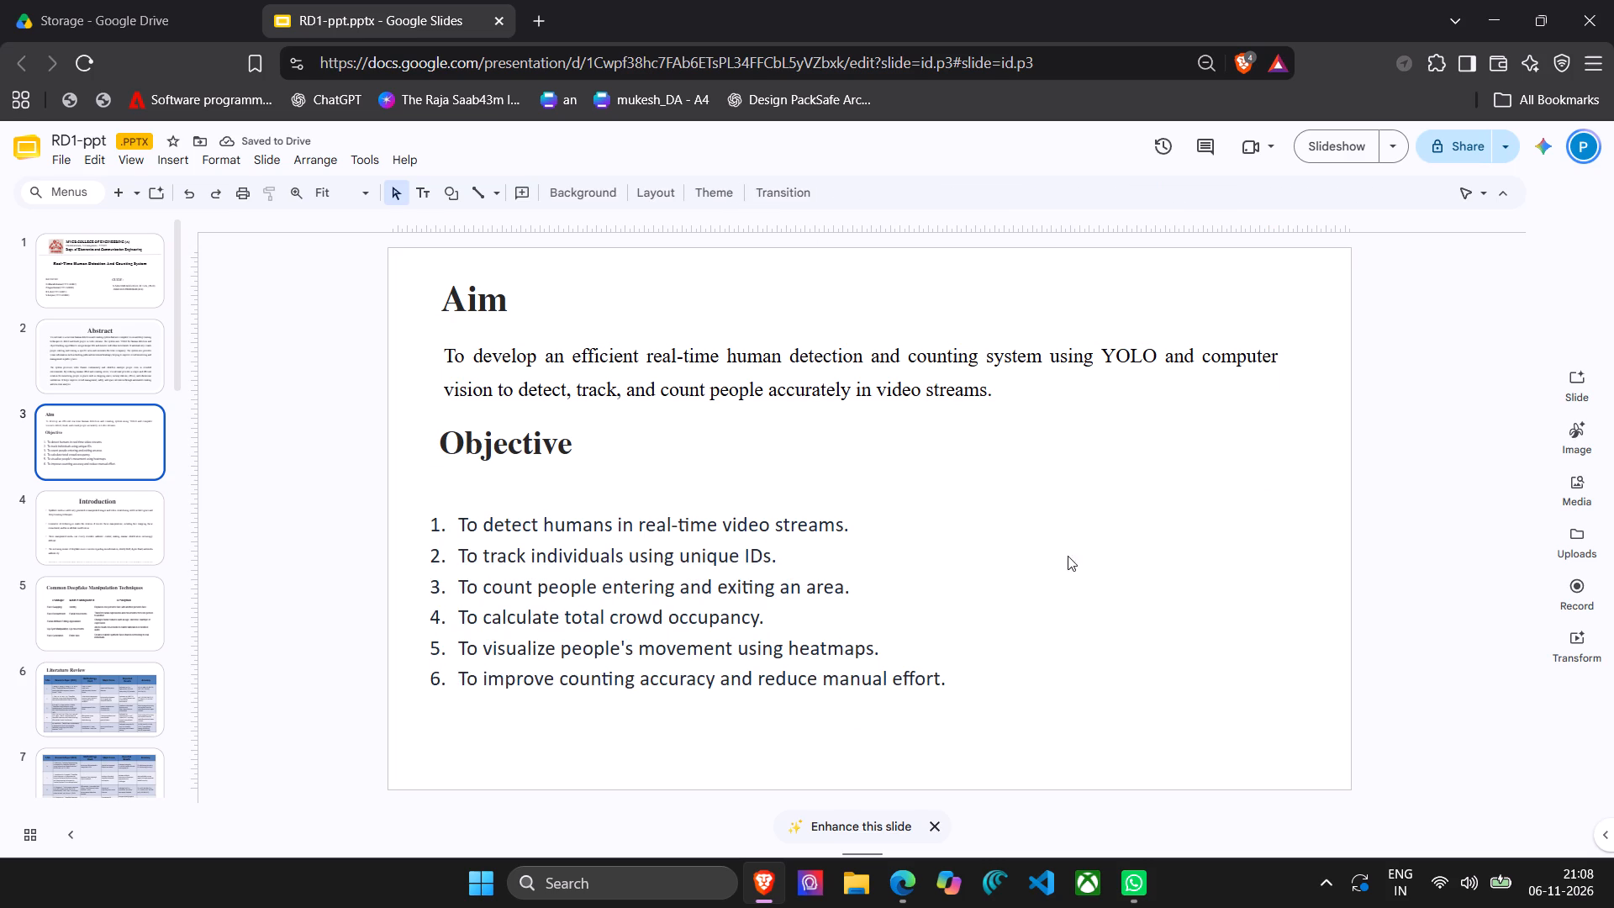
Narrow the objectives text box to fit its list, and nudge it slightly so the numbers line up under the heading.
{"action": "left_click", "coordinate": [868, 573]}
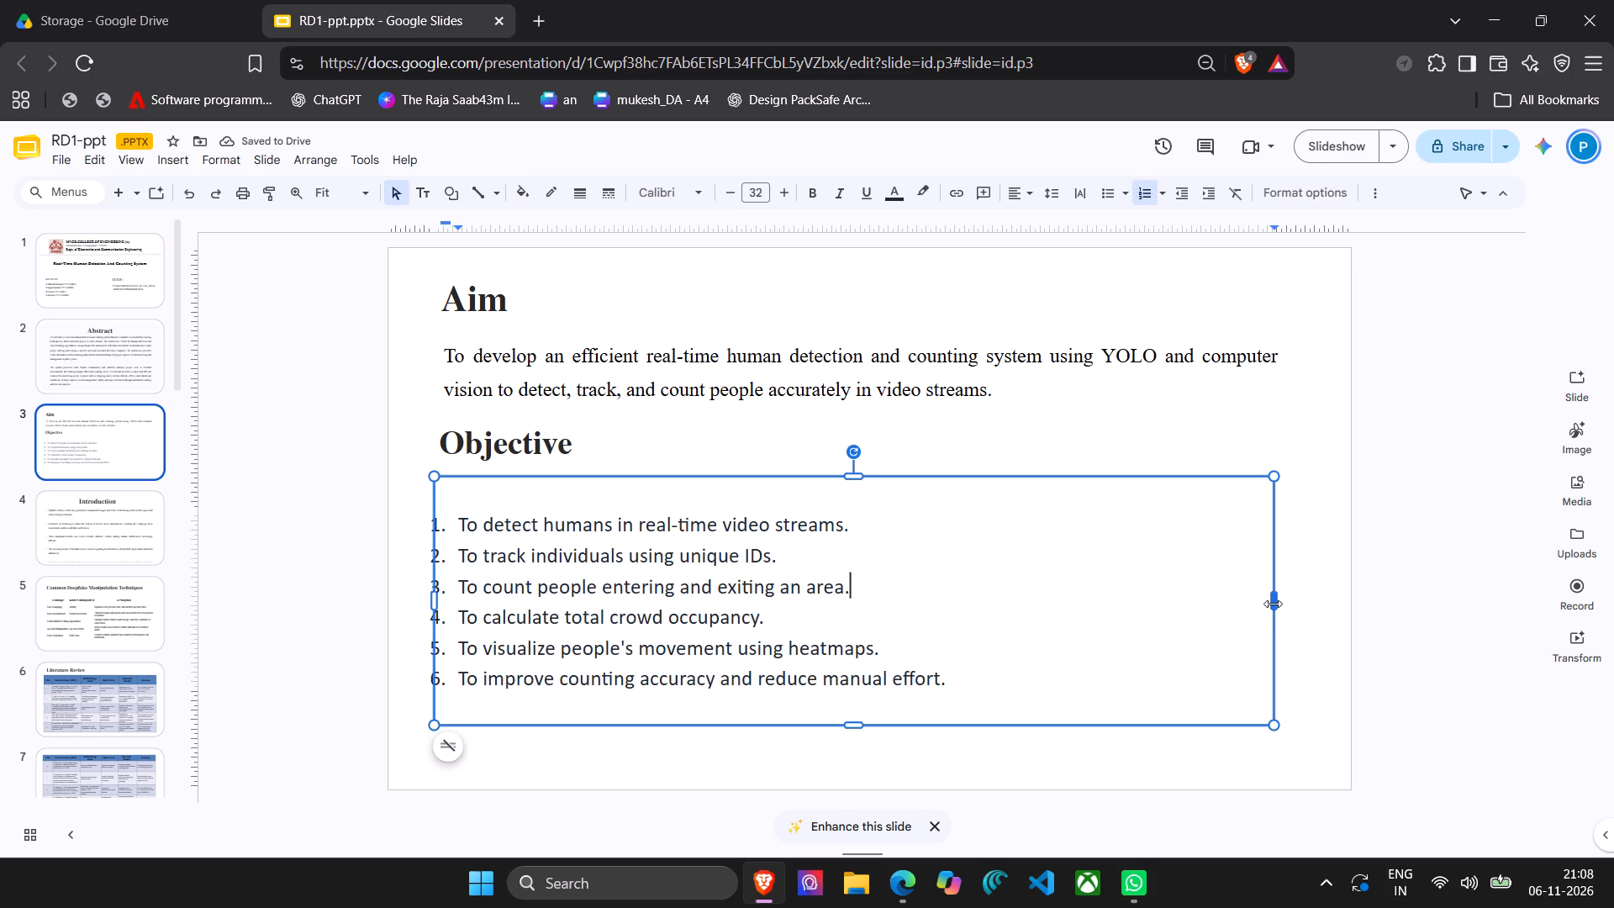
{"action": "left_click_drag", "start_coordinate": [1273, 604], "coordinate": [994, 627]}
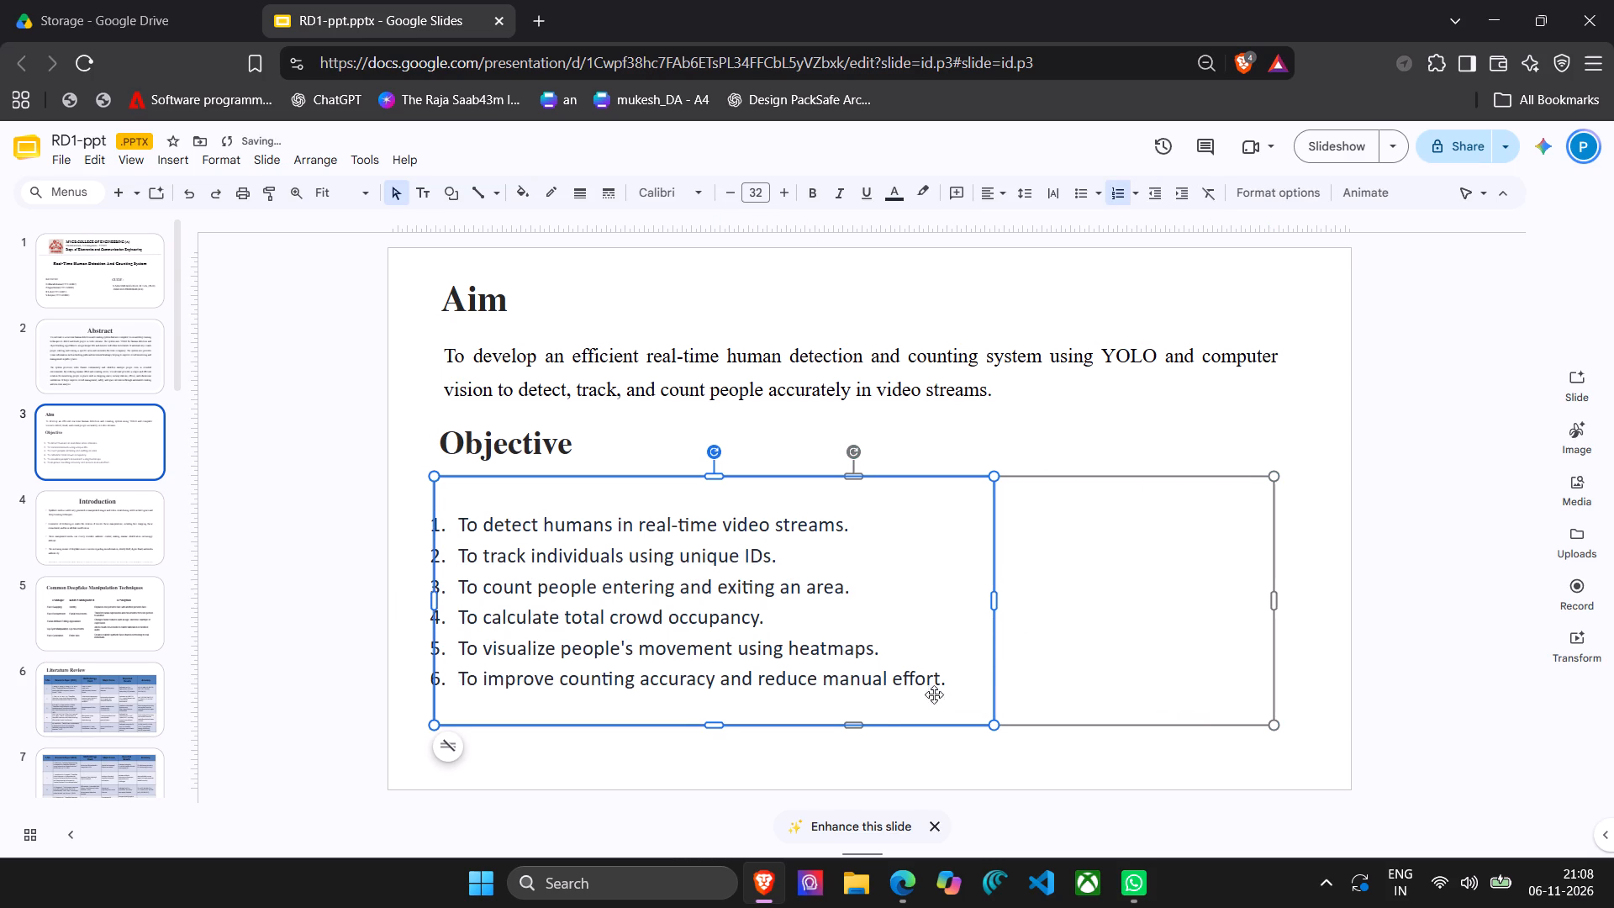
{"action": "left_click_drag", "start_coordinate": [807, 721], "coordinate": [815, 725]}
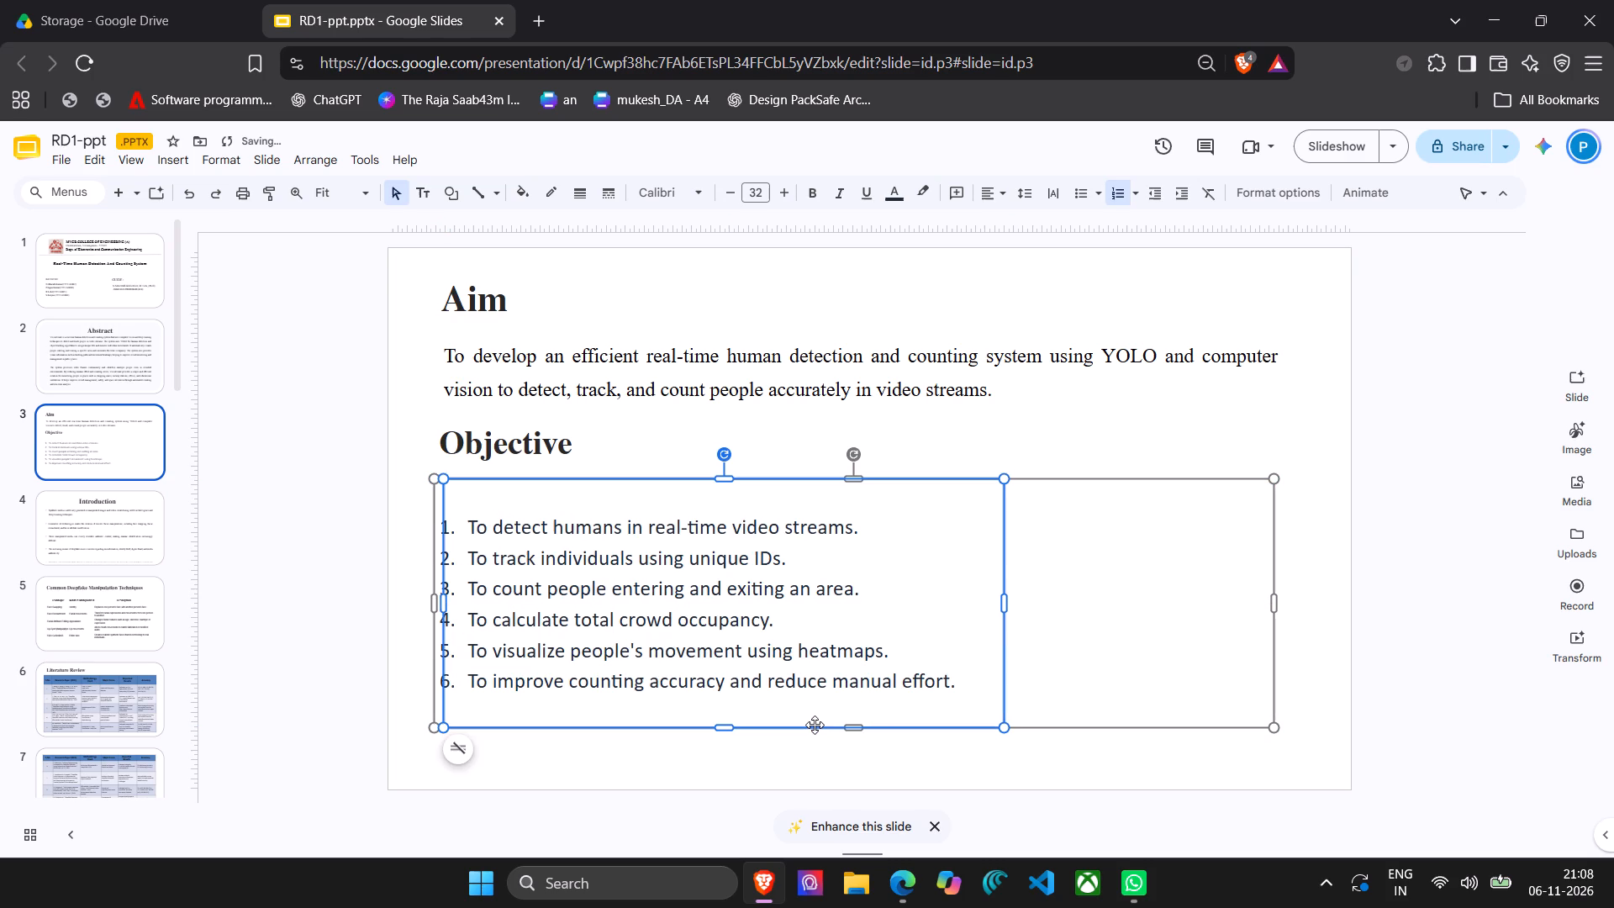
{"action": "left_click", "coordinate": [1105, 649]}
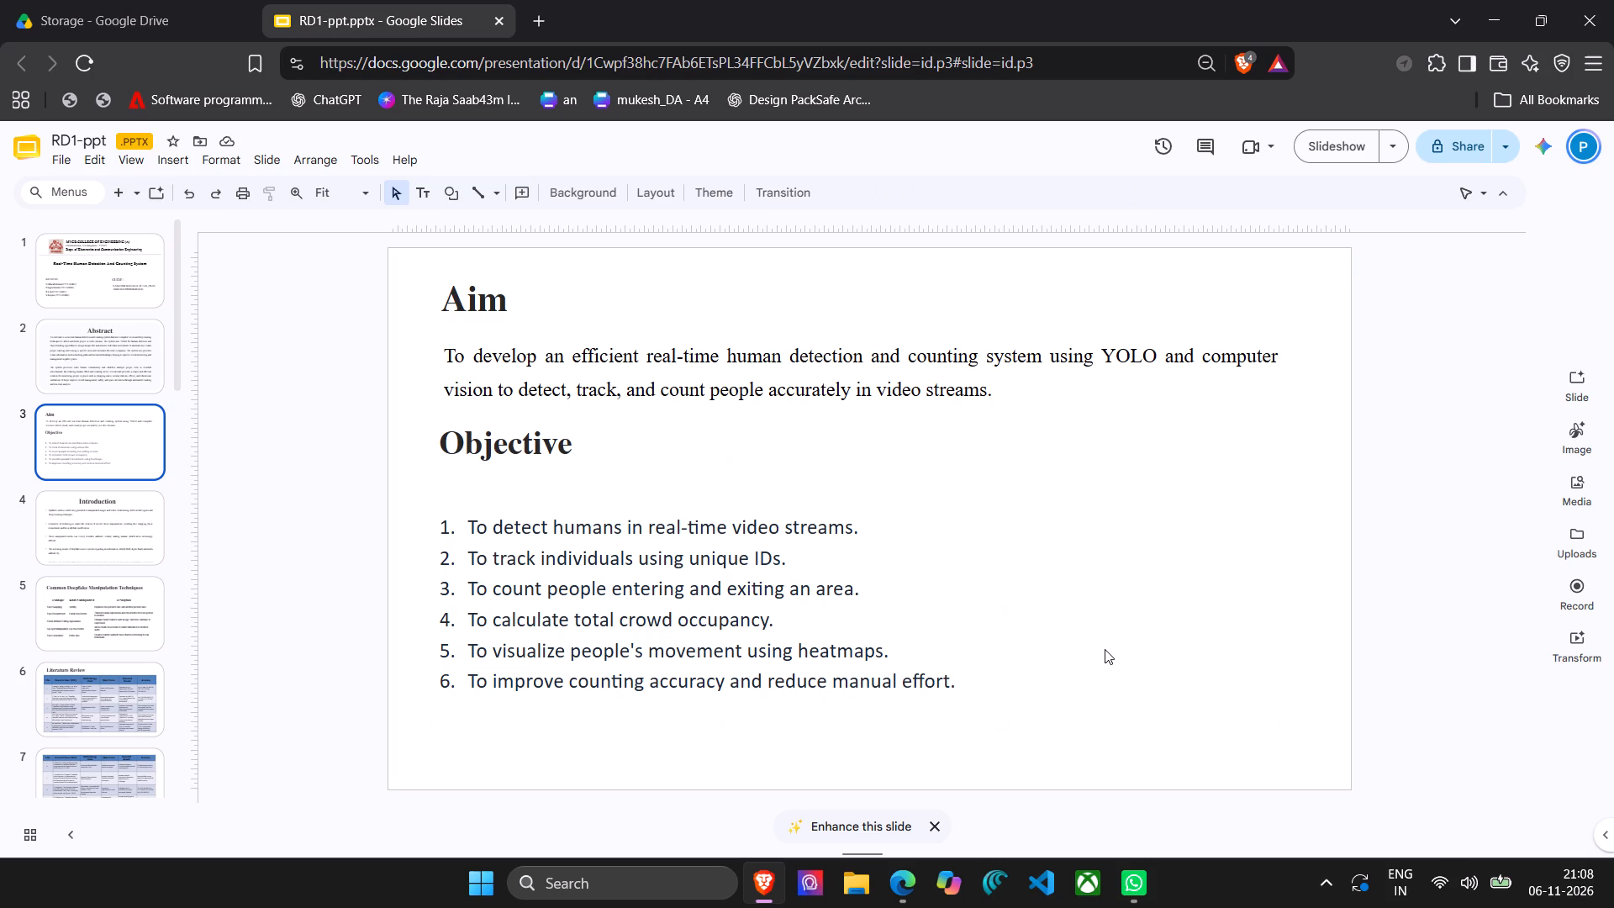
Move the Objective heading slightly down, closer to the numbered list and farther from the Aim paragraph.
{"action": "left_click", "coordinate": [535, 452]}
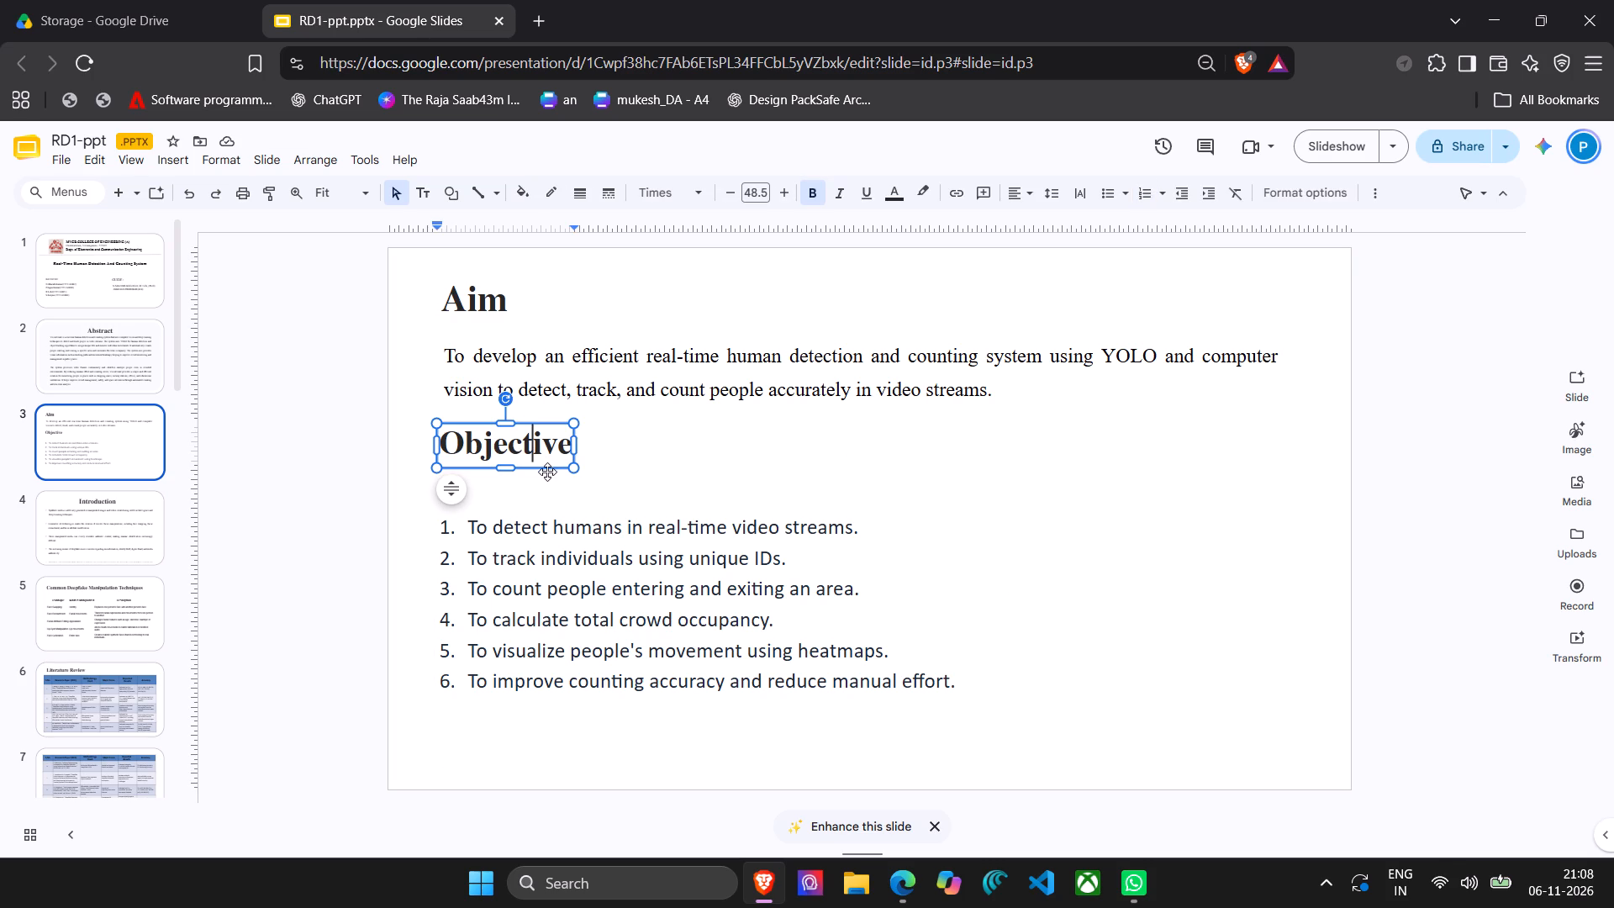
{"action": "left_click", "coordinate": [547, 472]}
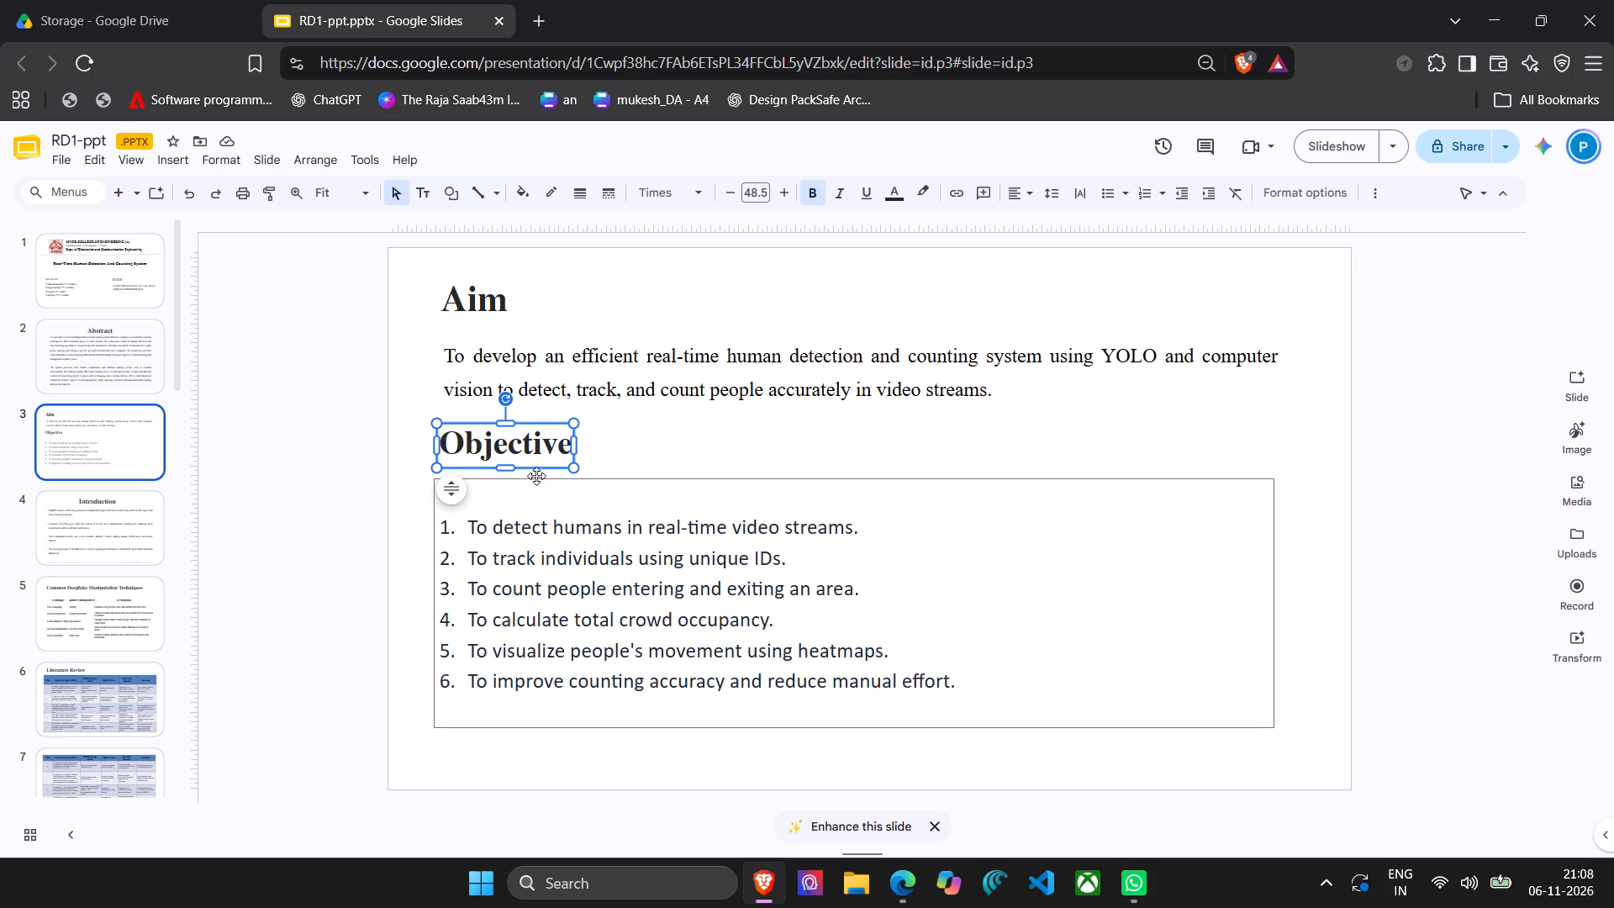
{"action": "left_click_drag", "start_coordinate": [546, 469], "coordinate": [546, 484]}
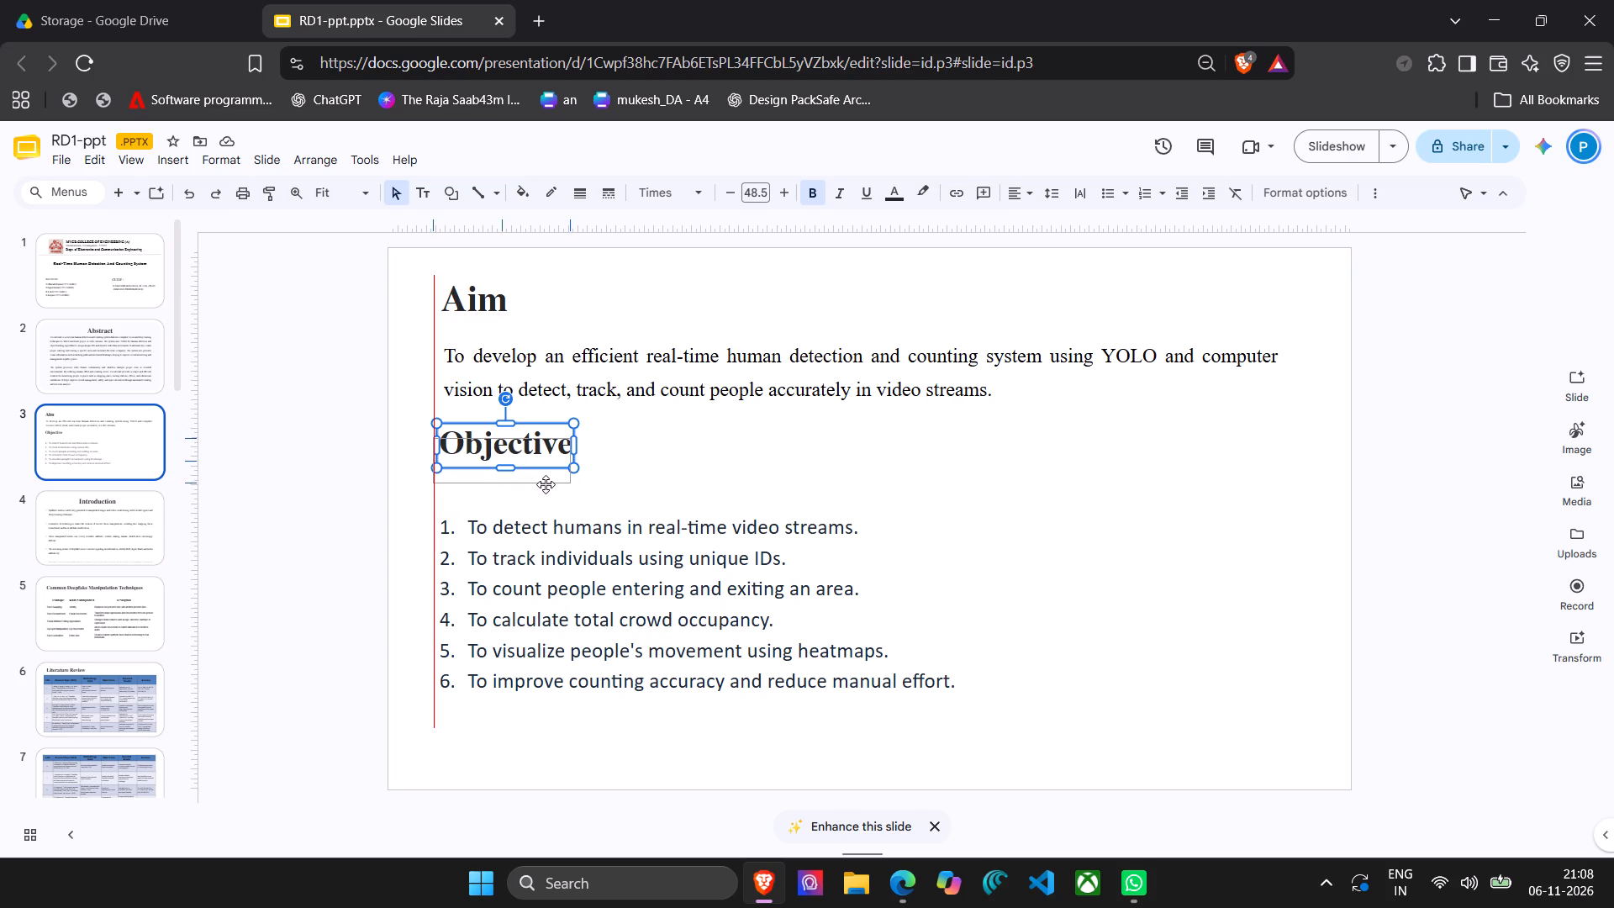
{"action": "left_click_drag", "start_coordinate": [546, 484], "coordinate": [546, 487]}
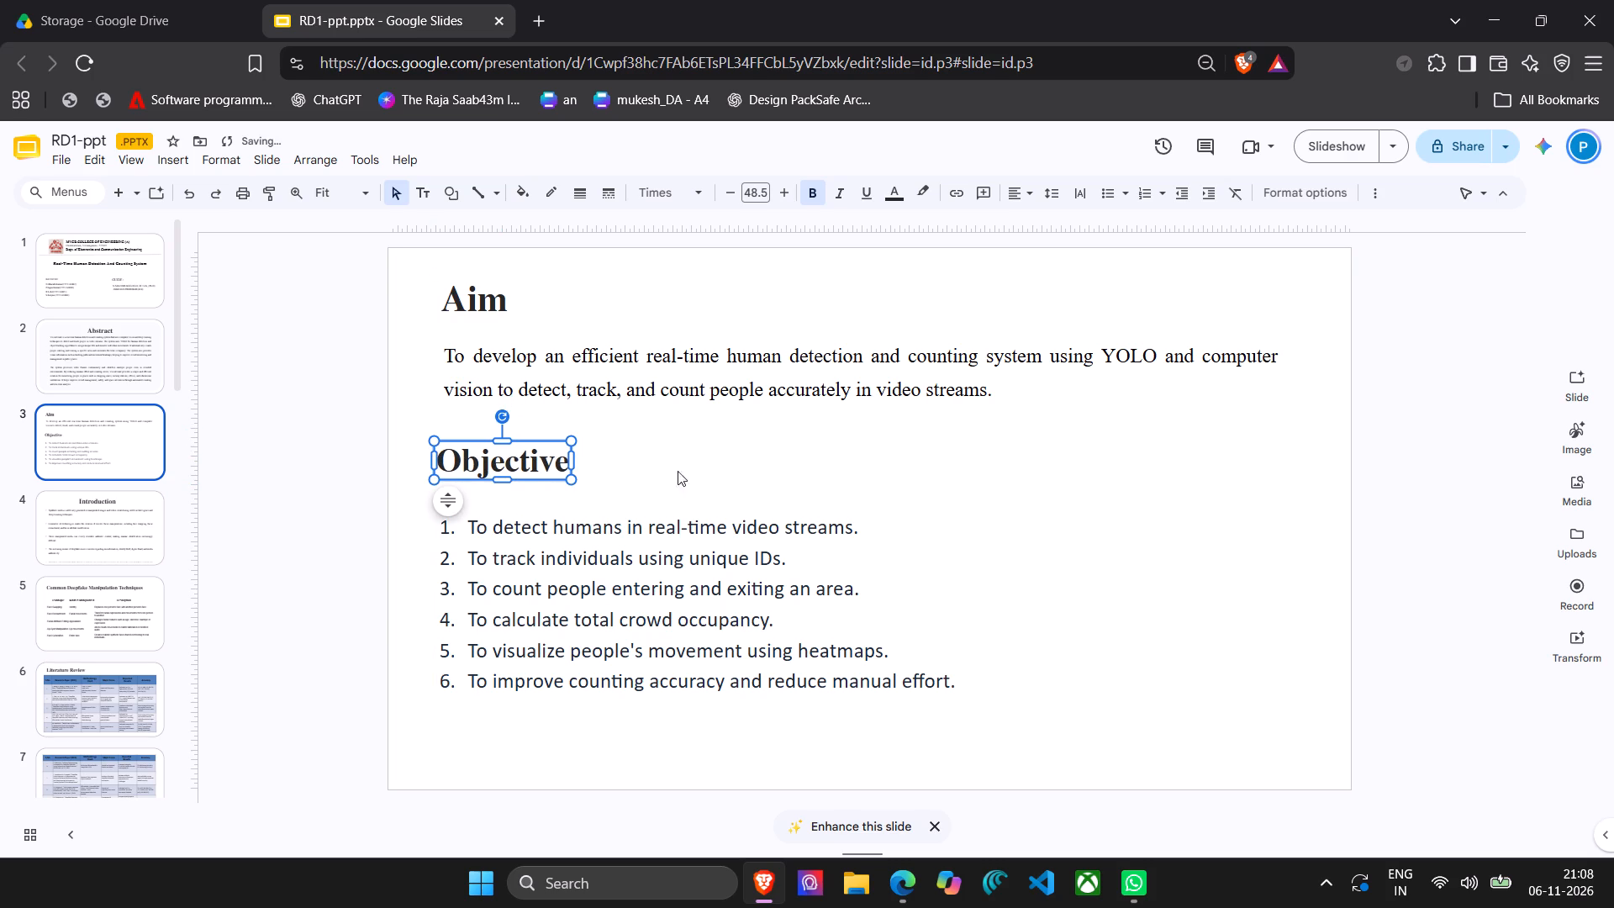
{"action": "left_click", "coordinate": [1060, 596]}
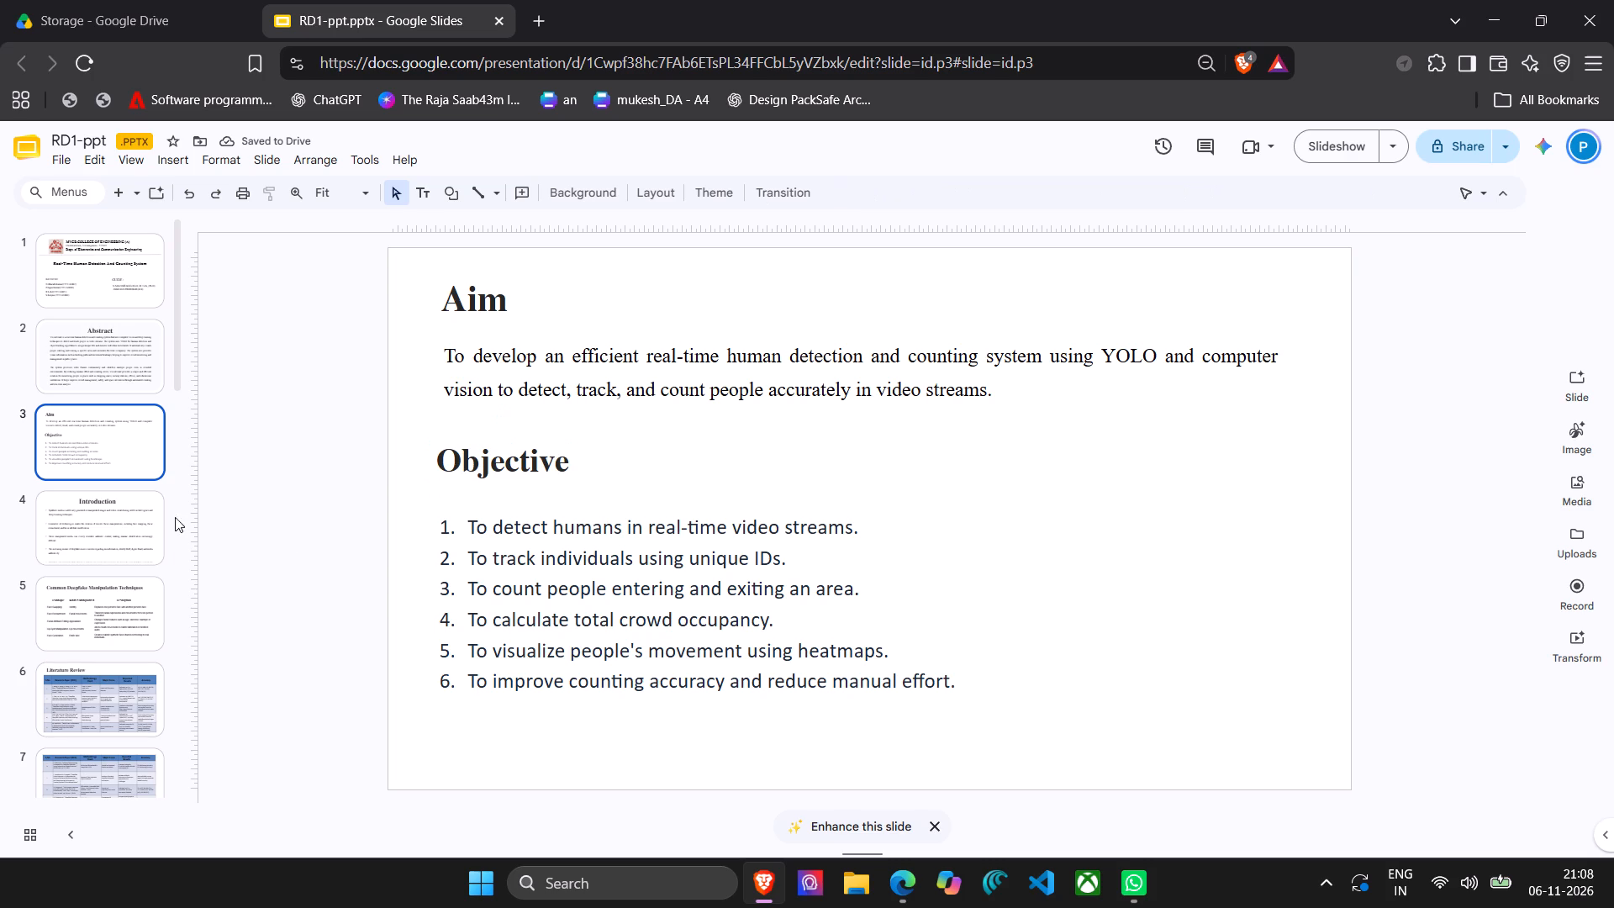
Open the Introduction slide, slide 4.
{"action": "left_click", "coordinate": [121, 514]}
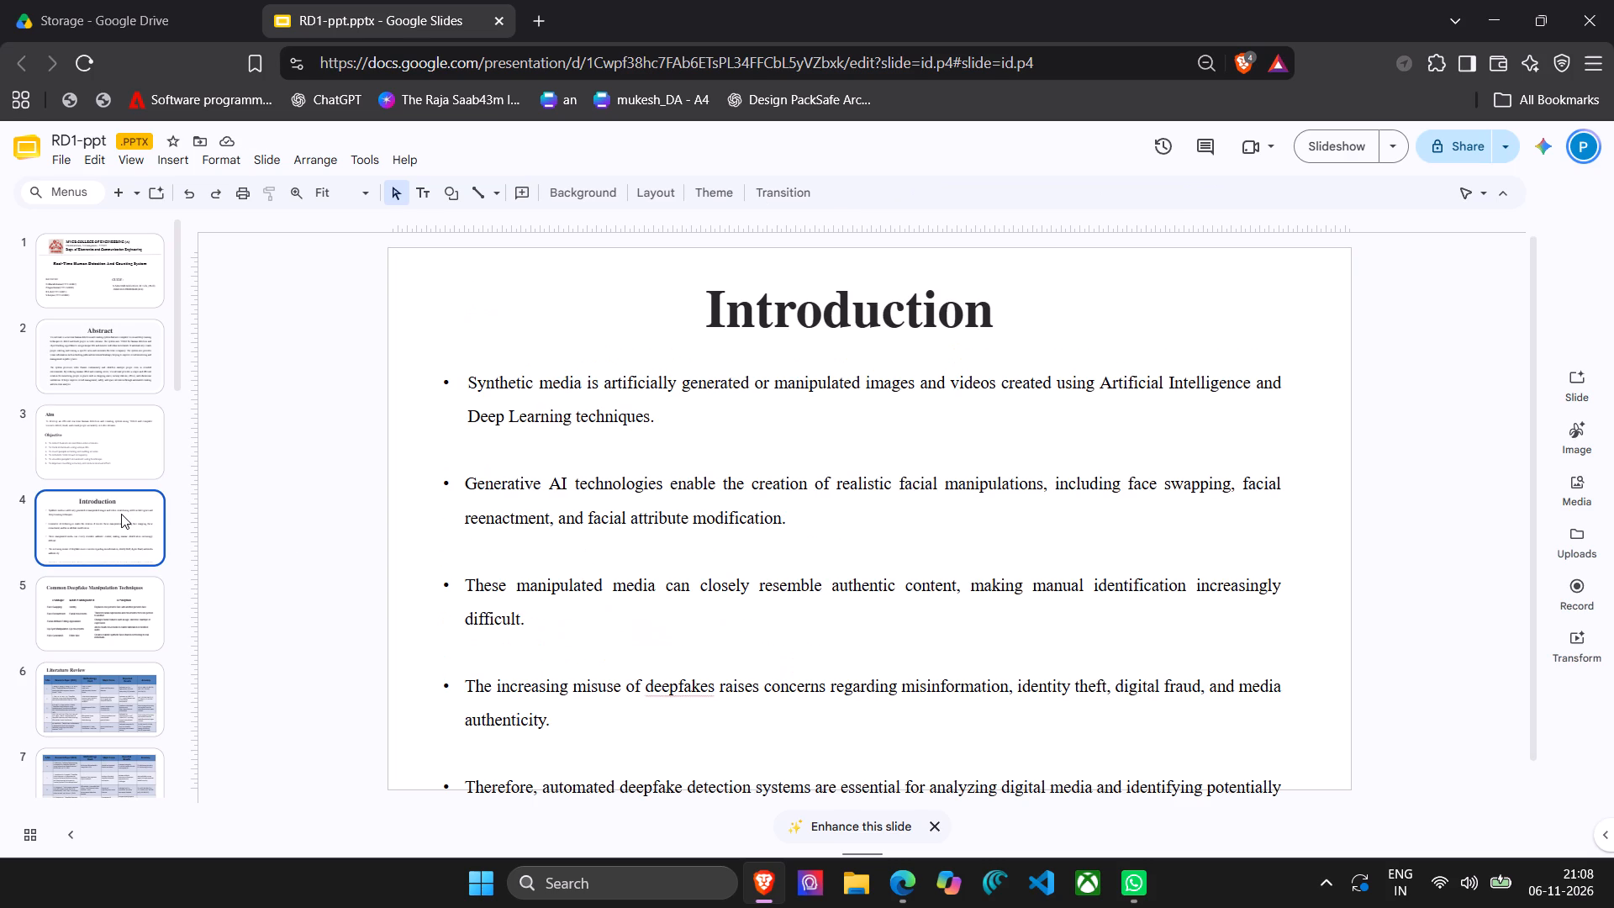
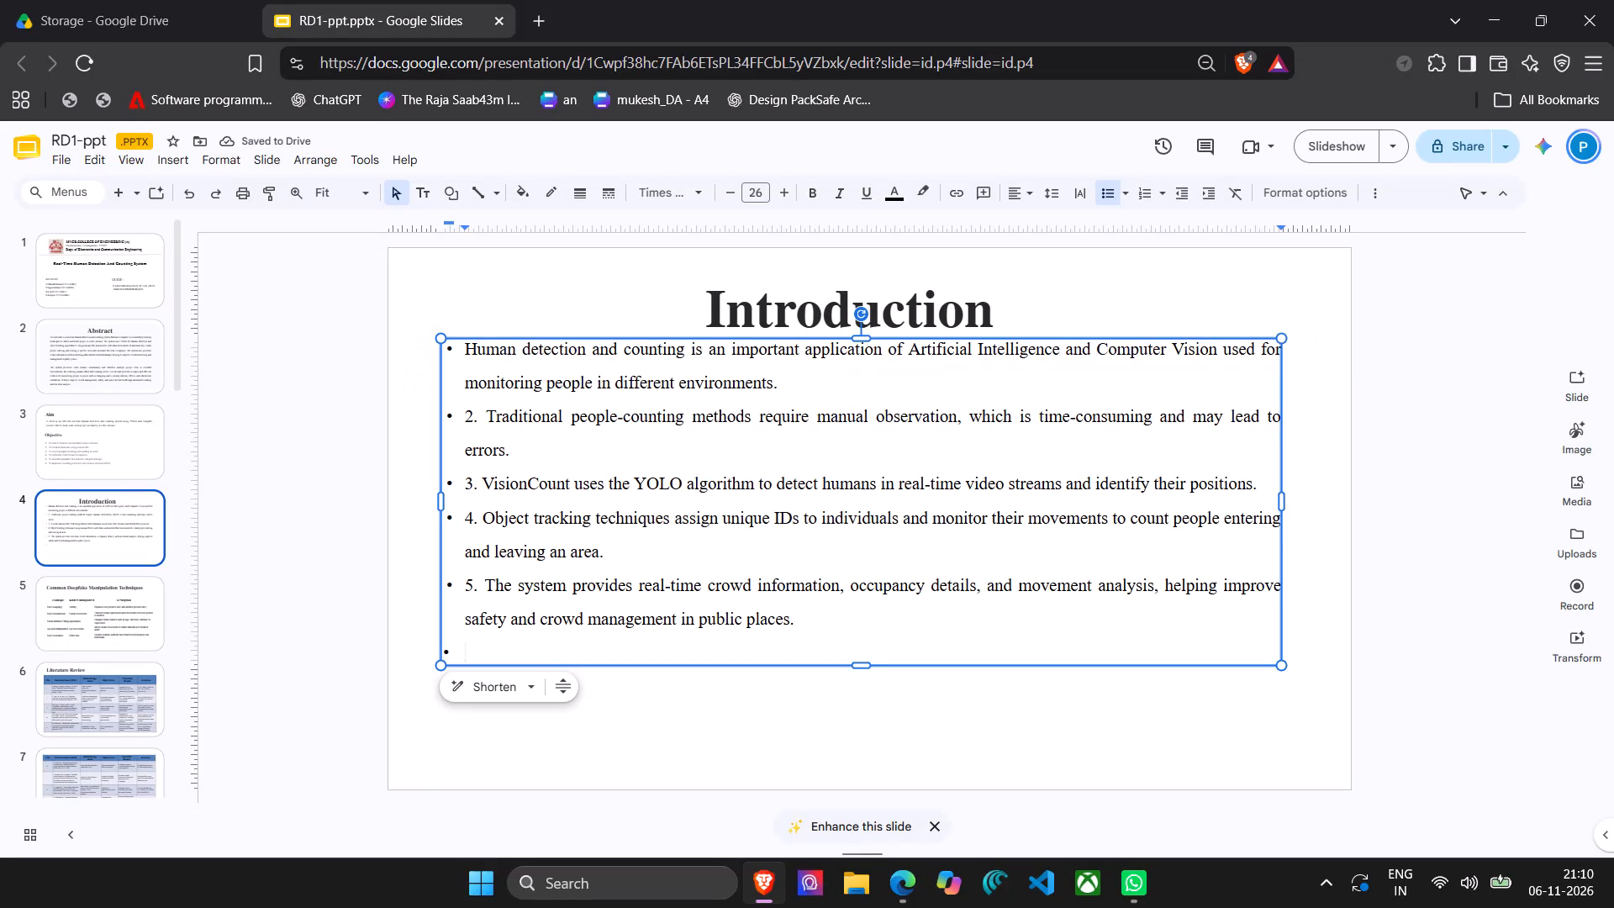
Delete the leftover typed numbers 2., 3. and 4. from the start of their bullet points in the Introduction text.
{"action": "left_click", "coordinate": [476, 406]}
{"action": "key", "text": "BackSpace"}
{"action": "key", "text": "BackSpace"}
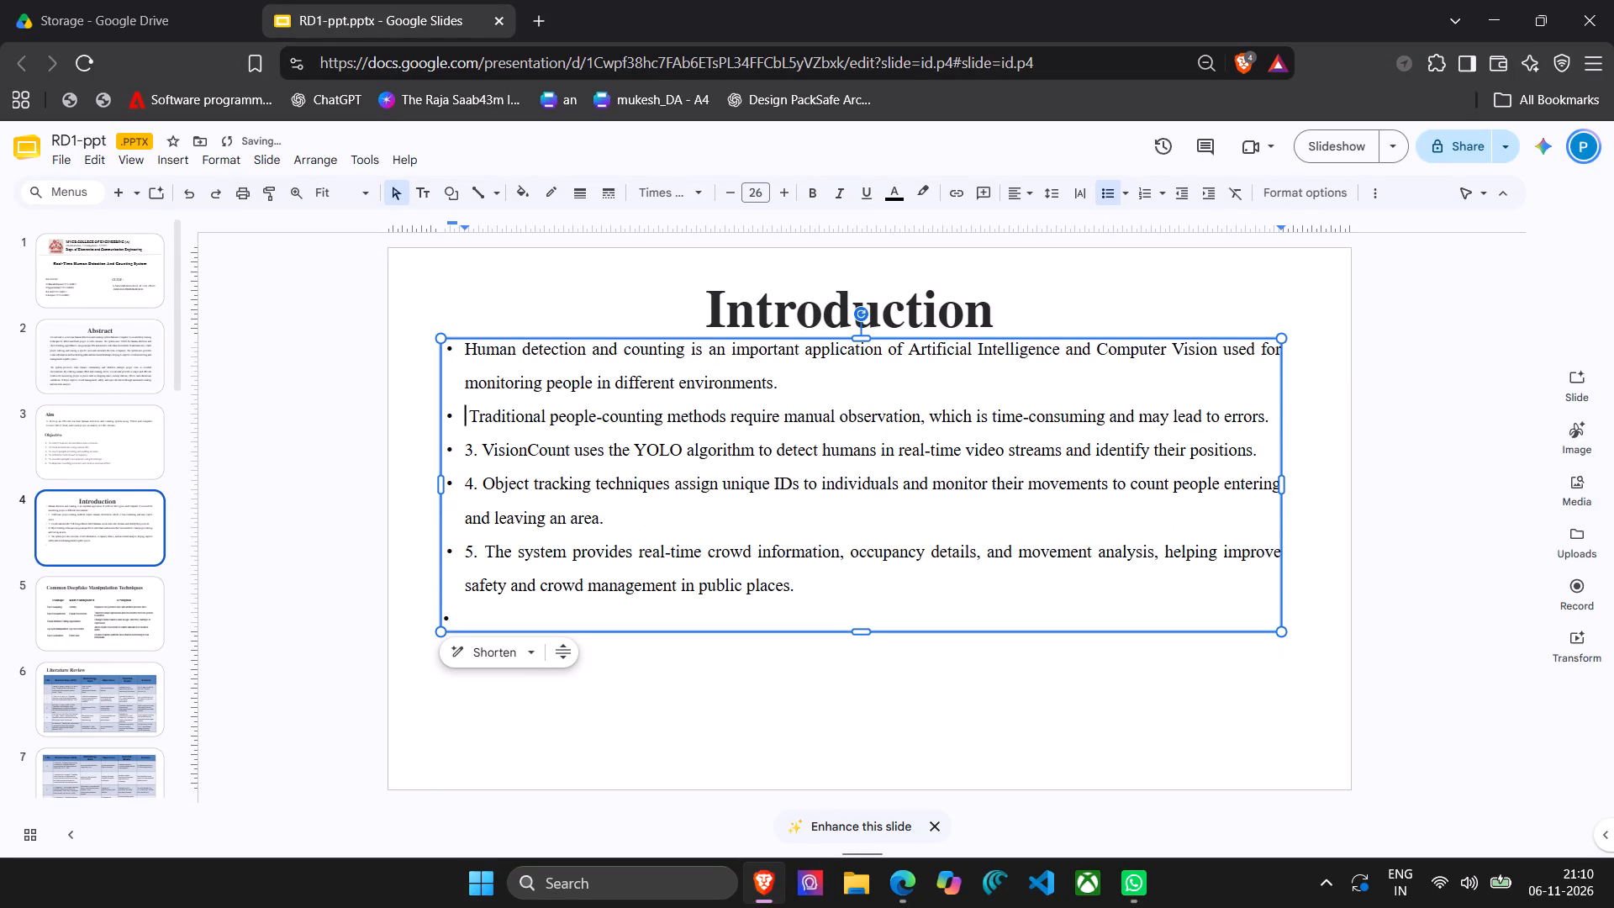
{"action": "left_click", "coordinate": [471, 454]}
{"action": "key", "text": "Right"}
{"action": "key", "text": "BackSpace"}
{"action": "key", "text": "BackSpace"}
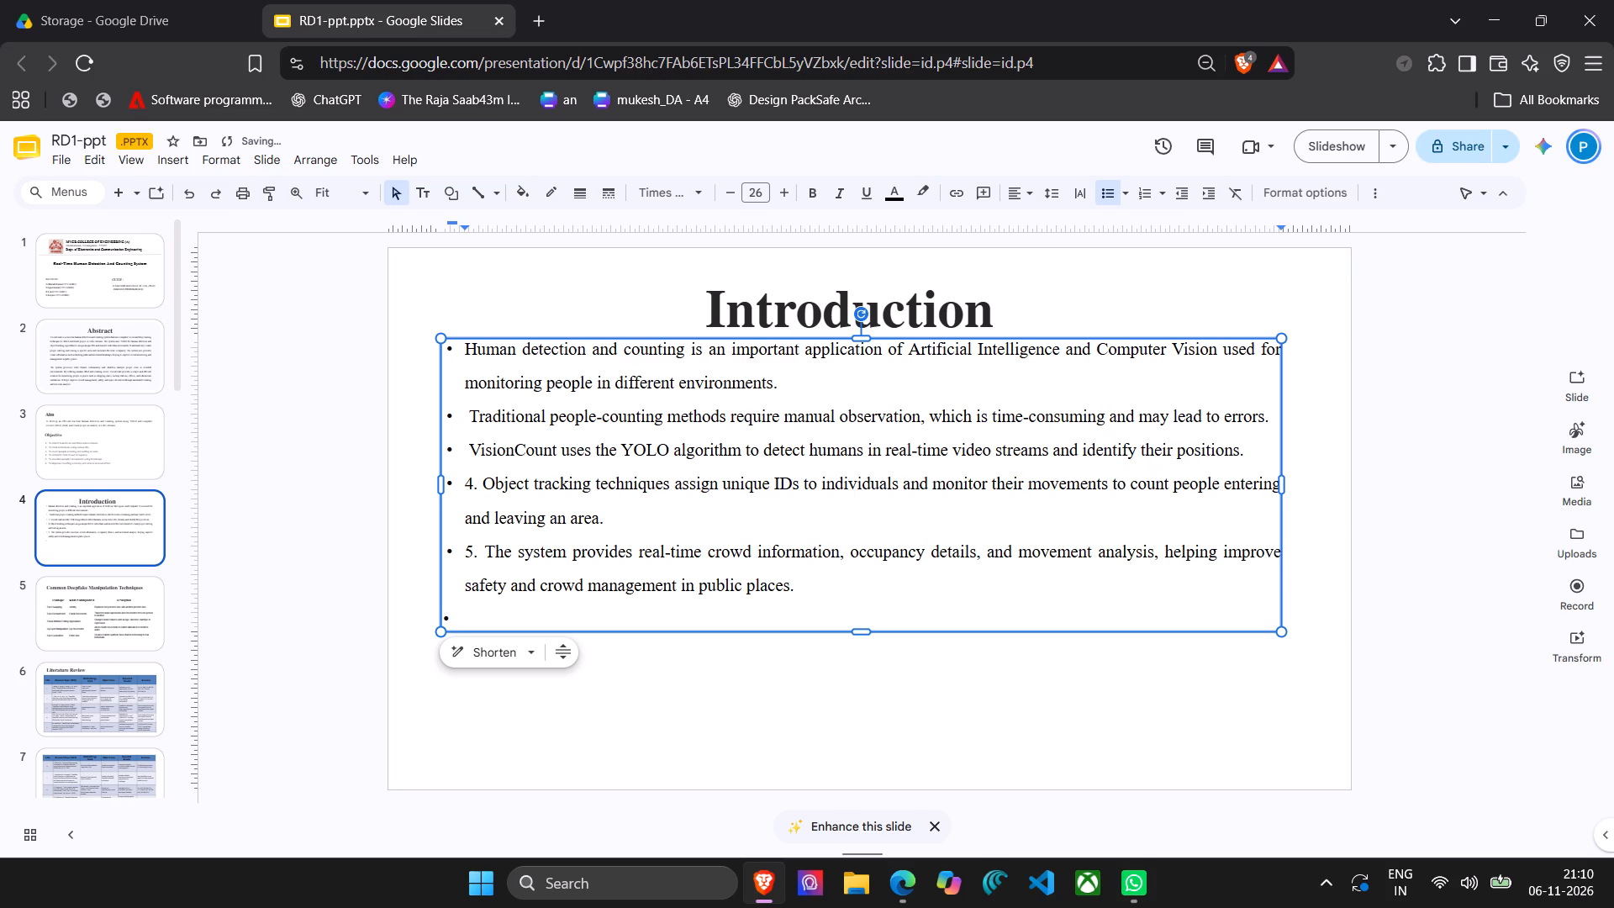
{"action": "key", "text": "Down"}
{"action": "key", "text": "Right"}
{"action": "key", "text": "Right"}
{"action": "key", "text": "BackSpace"}
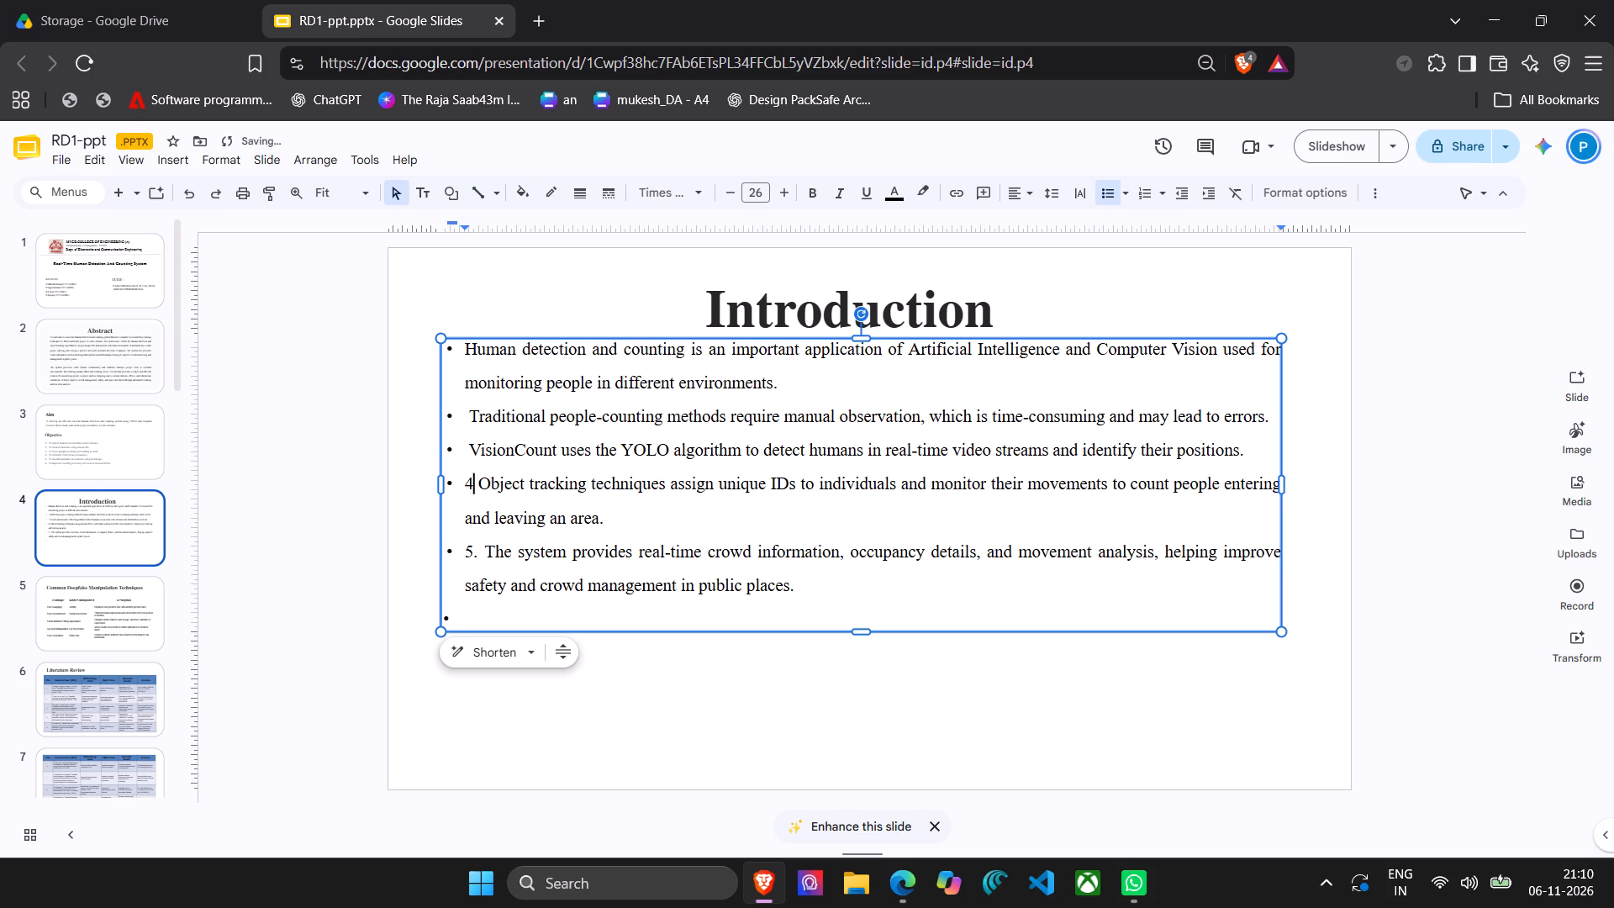
{"action": "key", "text": "BackSpace"}
{"action": "key", "text": "Down"}
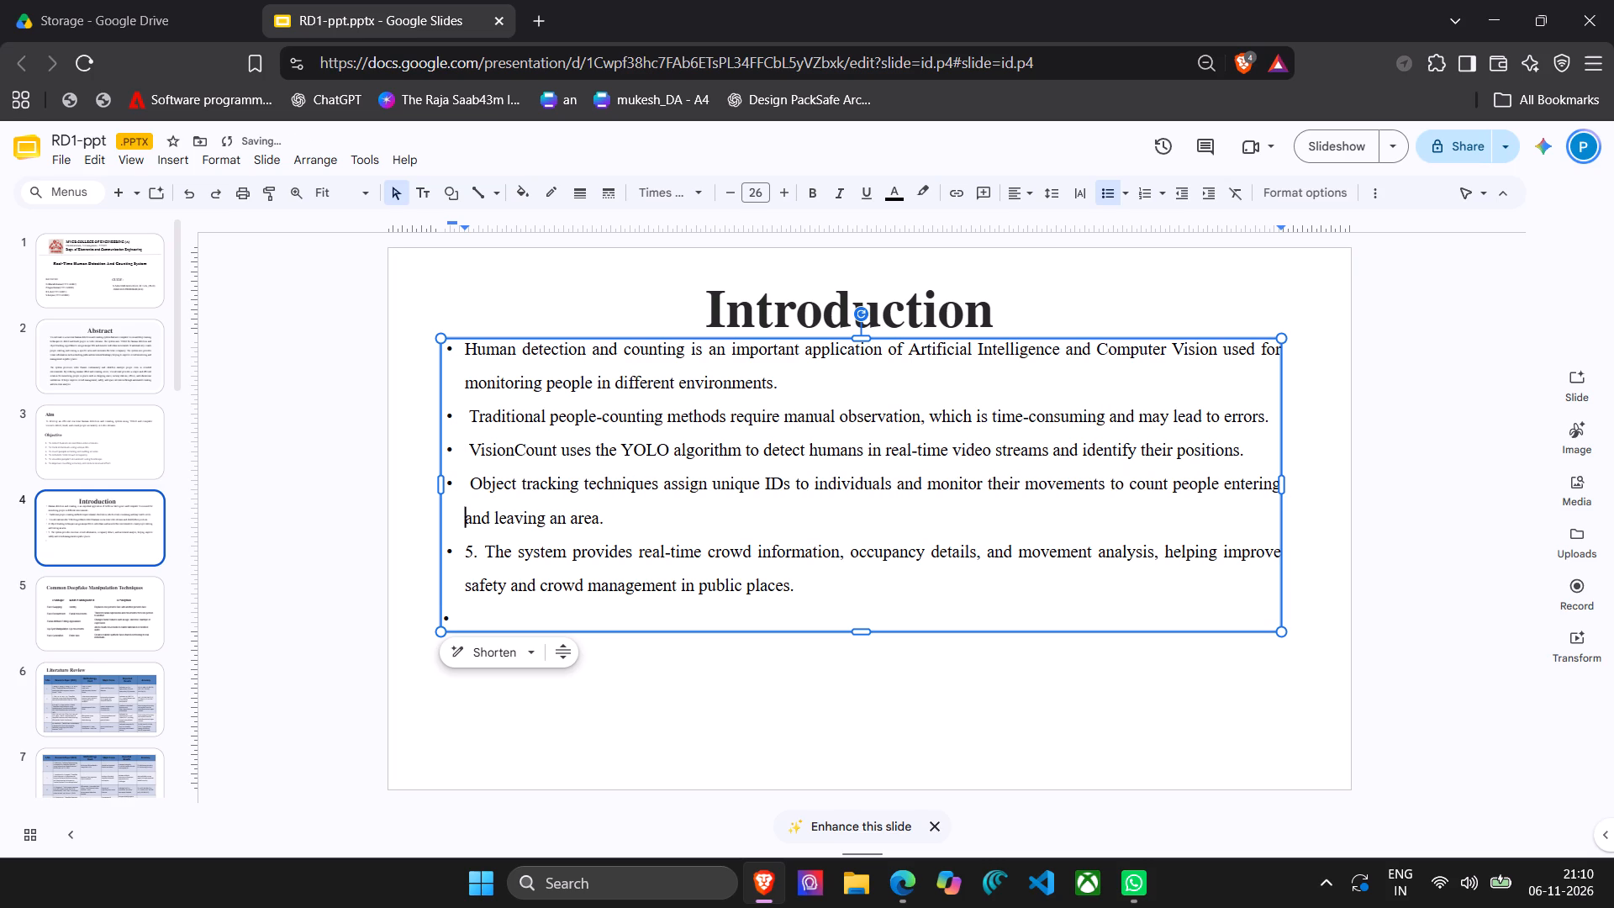
Delete the typed number "5." from the start of the last Introduction bullet.
{"action": "key", "text": "Down"}
{"action": "key", "text": "Right"}
{"action": "key", "text": "Right"}
{"action": "key", "text": "BackSpace"}
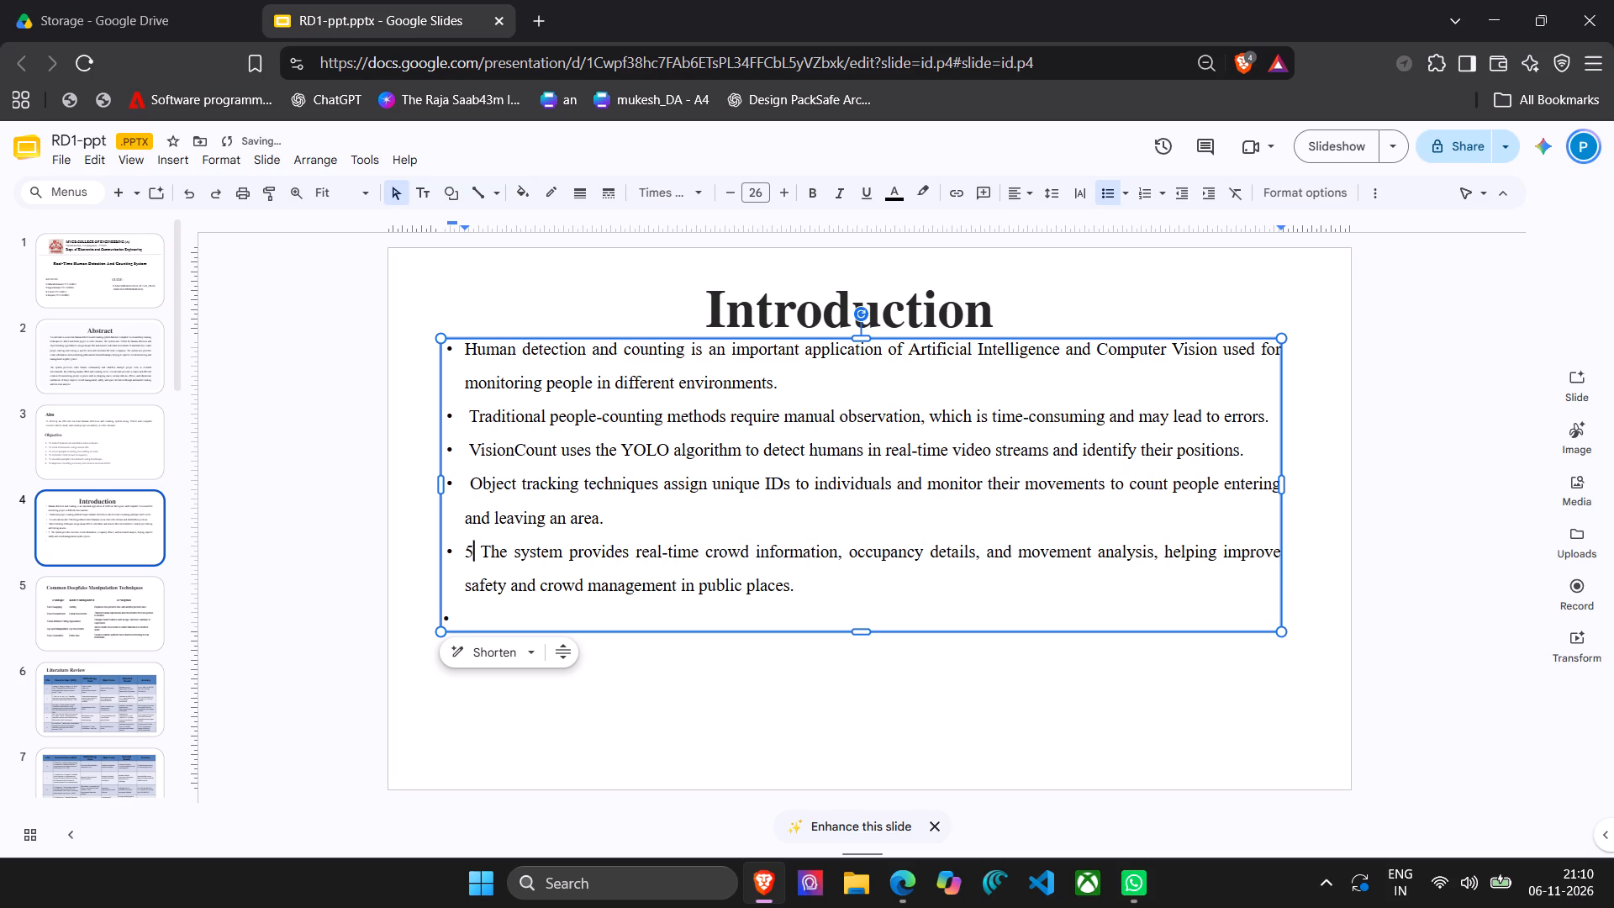
{"action": "key", "text": "BackSpace"}
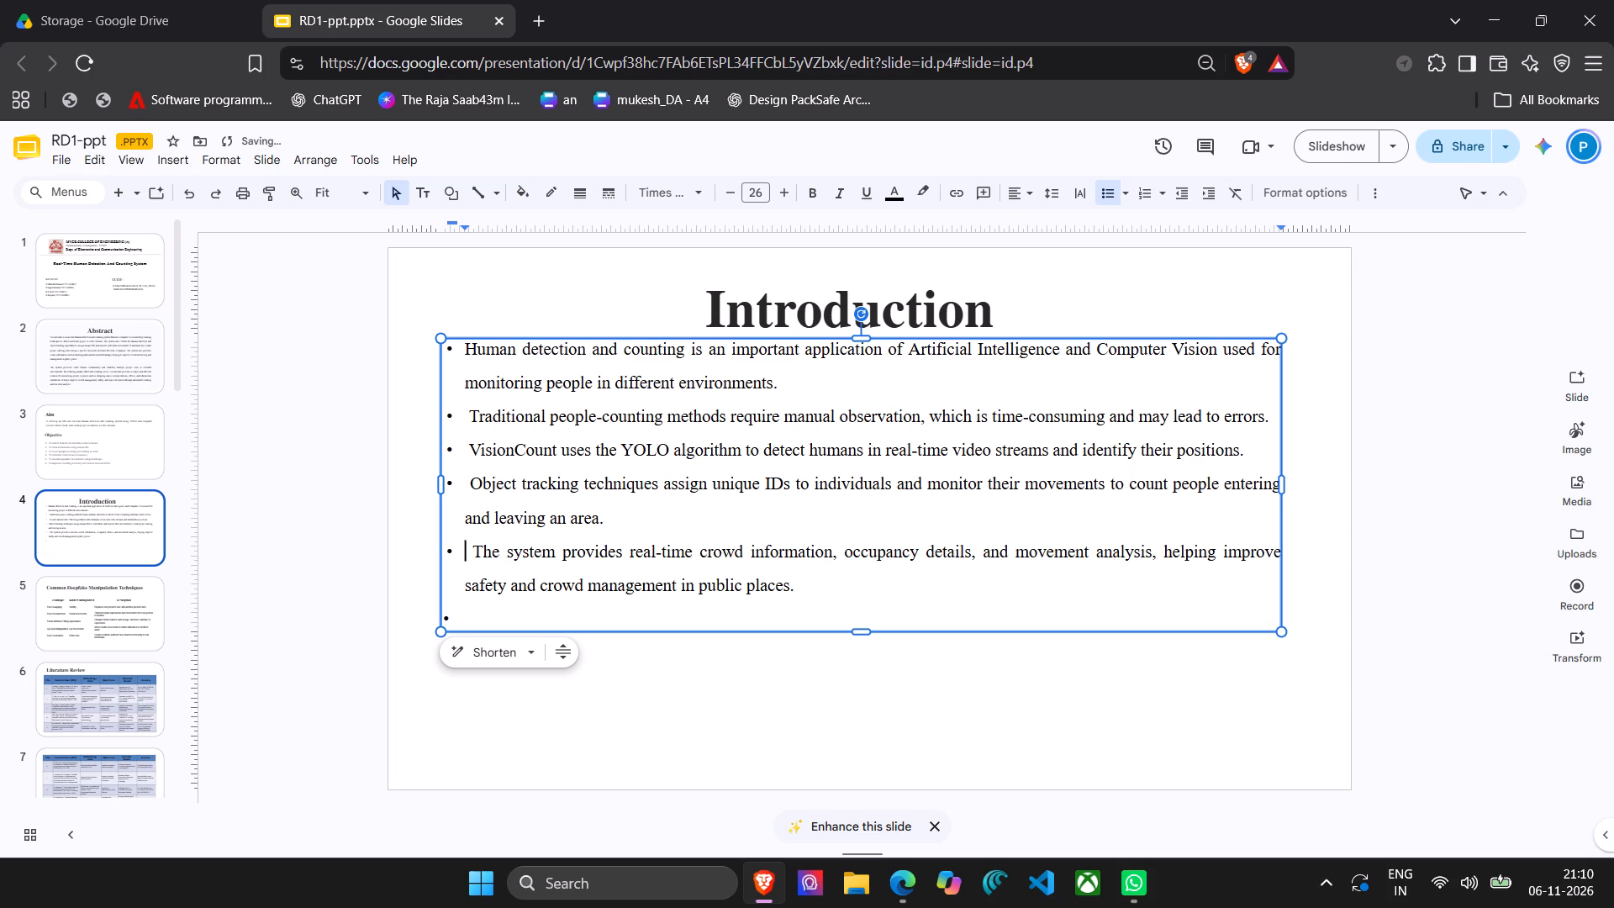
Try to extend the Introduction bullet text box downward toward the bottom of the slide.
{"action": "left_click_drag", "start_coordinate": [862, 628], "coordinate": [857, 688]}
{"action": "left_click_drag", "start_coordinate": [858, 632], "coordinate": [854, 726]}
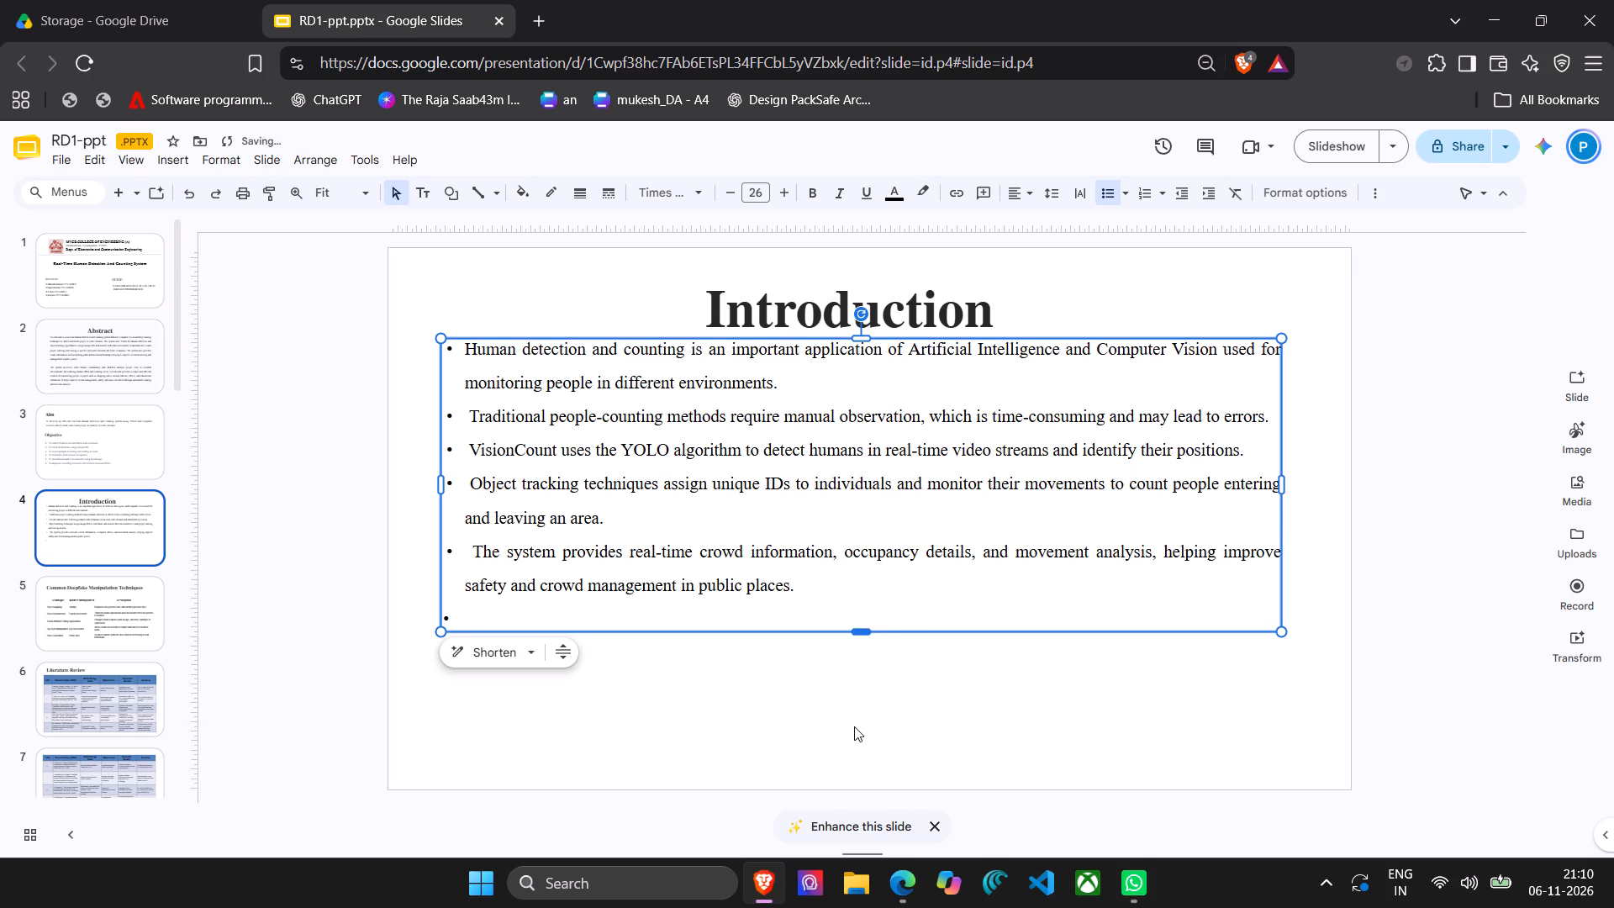
Remove the empty bullet marker at the end of the Introduction list.
{"action": "left_click", "coordinate": [597, 613]}
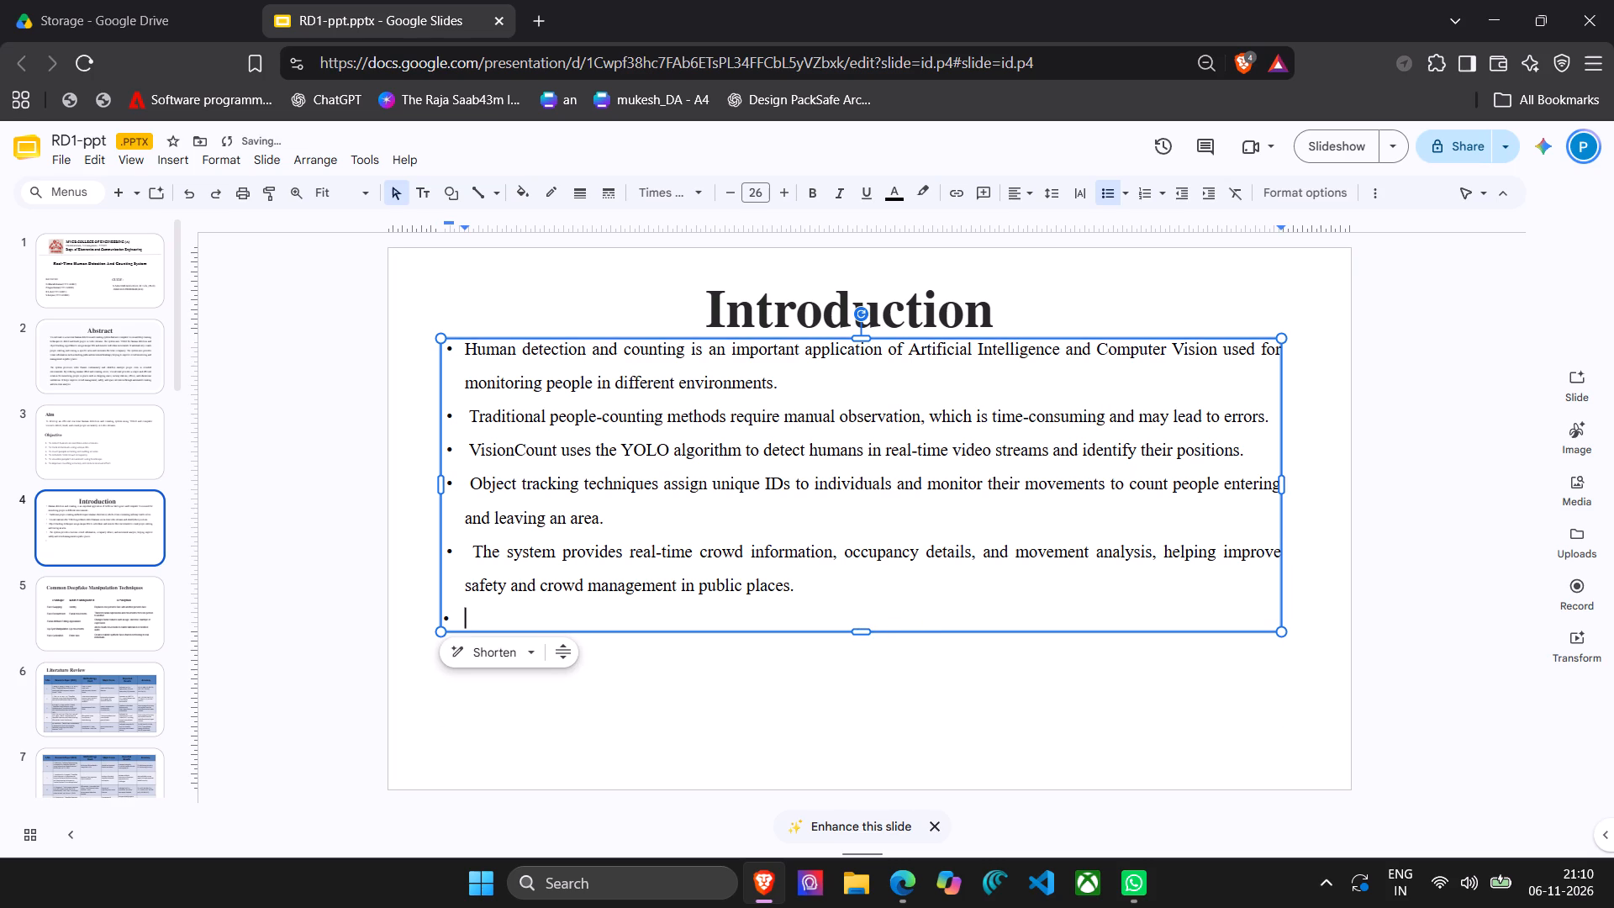
{"action": "key", "text": "BackSpace"}
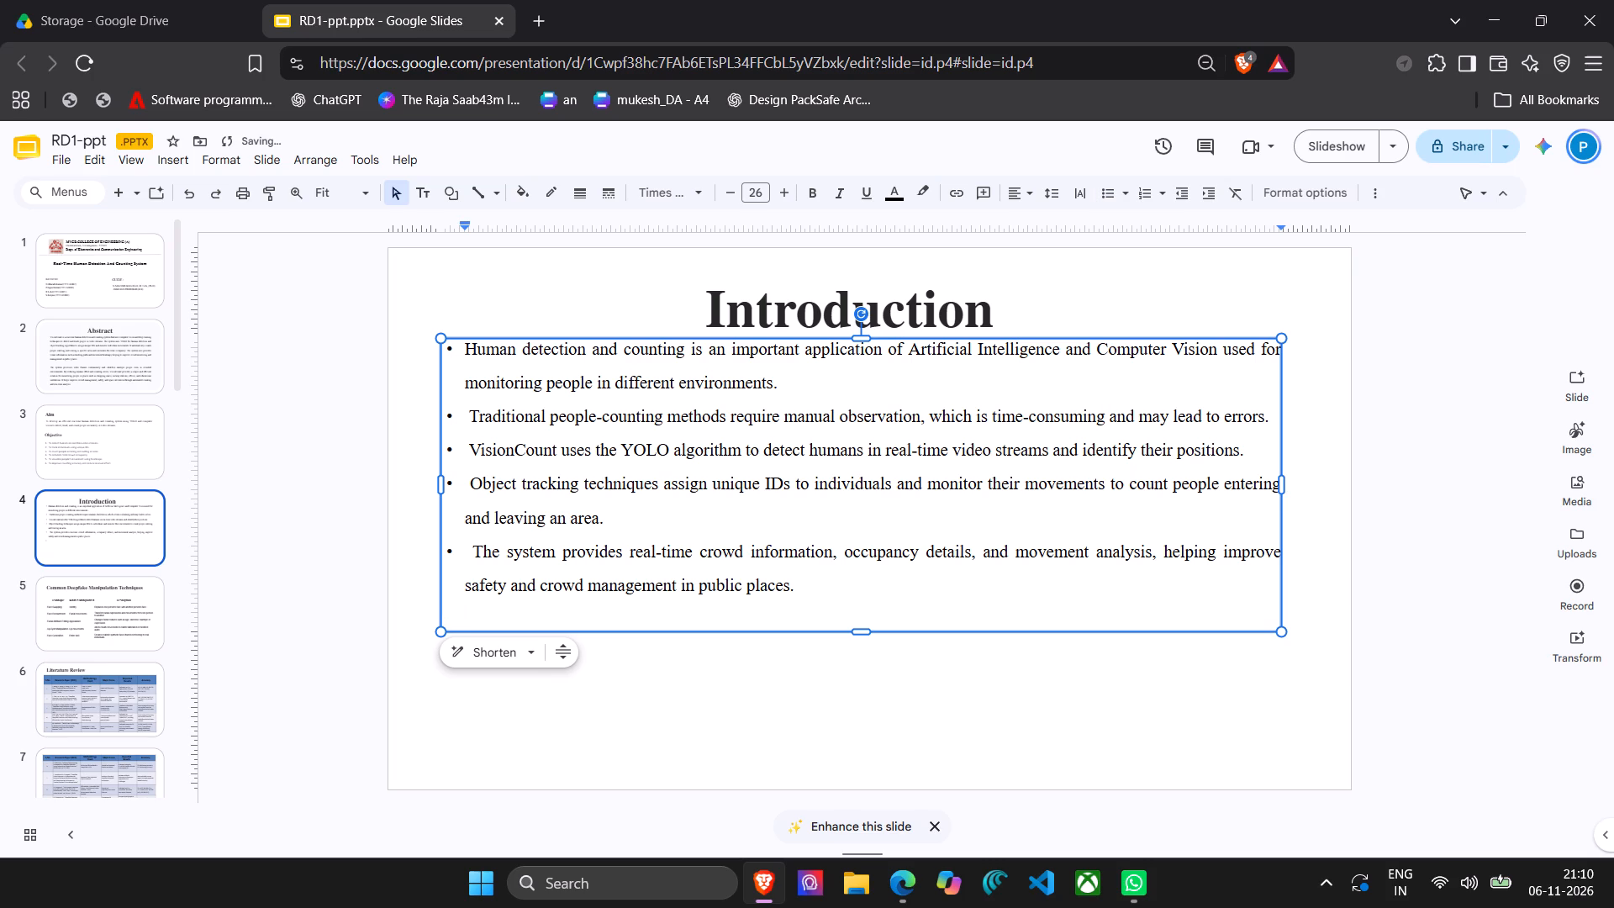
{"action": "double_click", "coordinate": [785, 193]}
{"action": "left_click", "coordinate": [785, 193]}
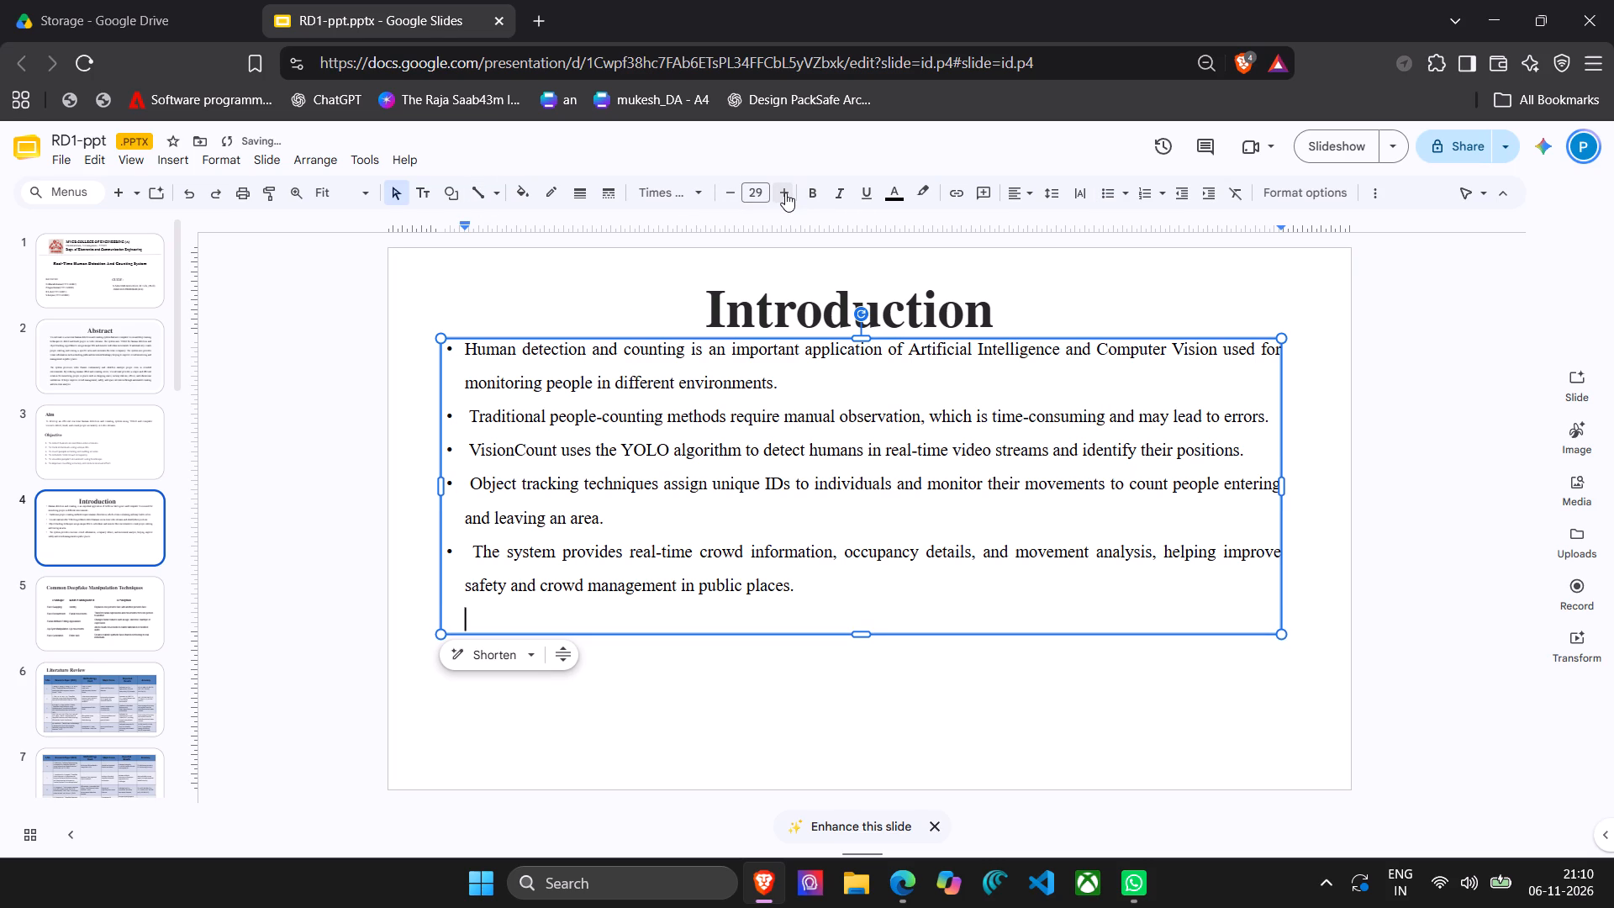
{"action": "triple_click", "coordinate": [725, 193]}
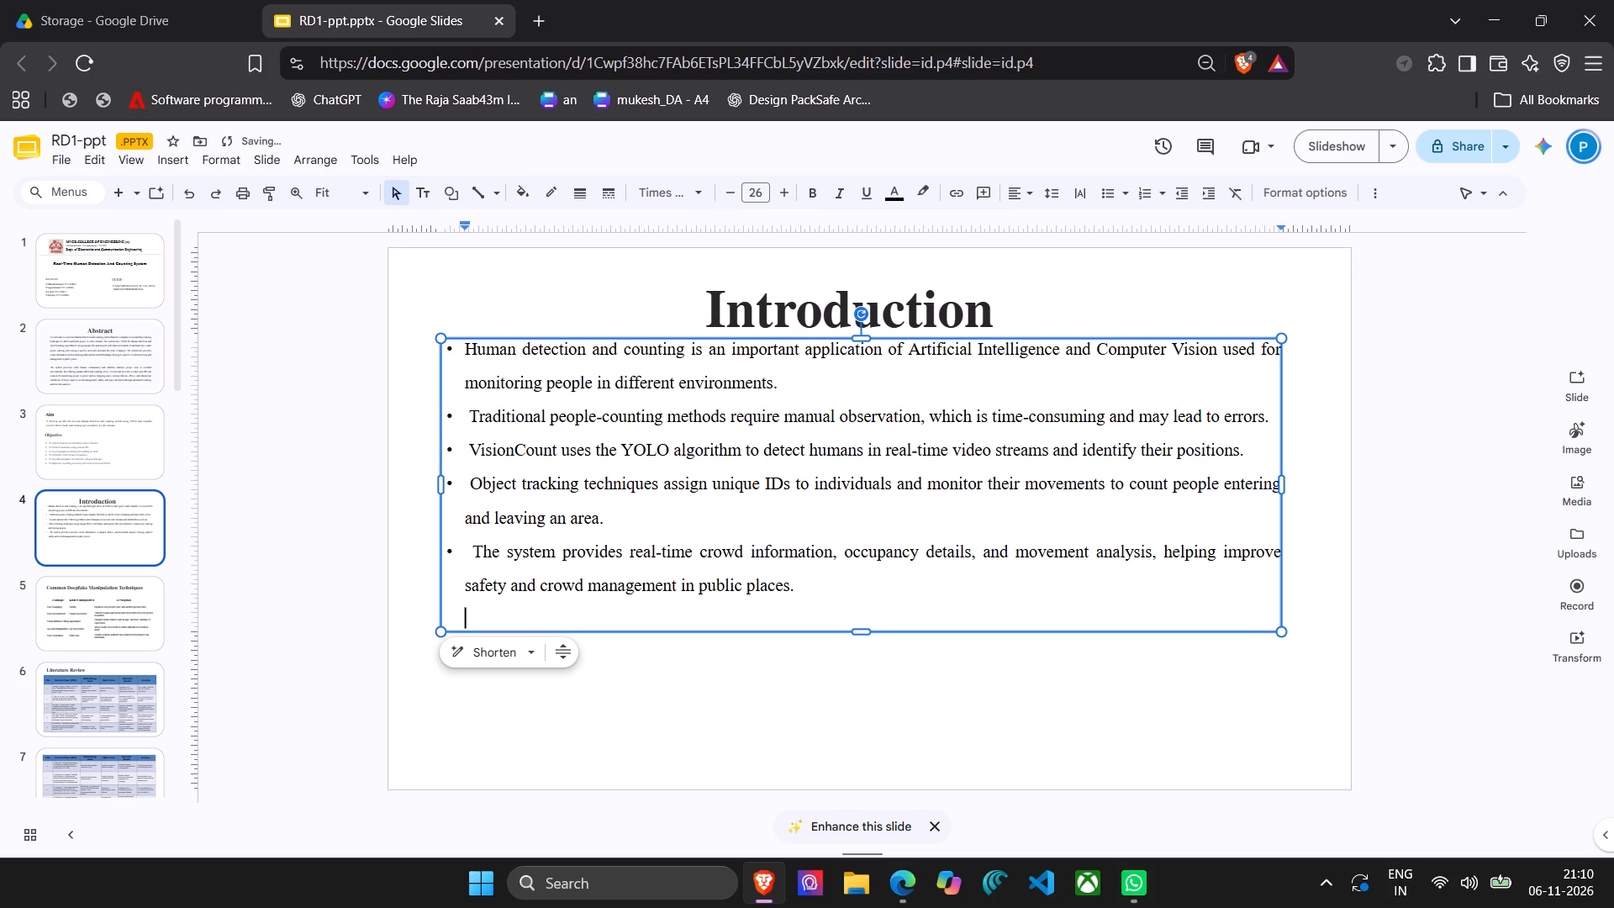
Set the font size of all five Introduction bullet points to 28.
{"action": "left_click_drag", "start_coordinate": [816, 588], "coordinate": [489, 355]}
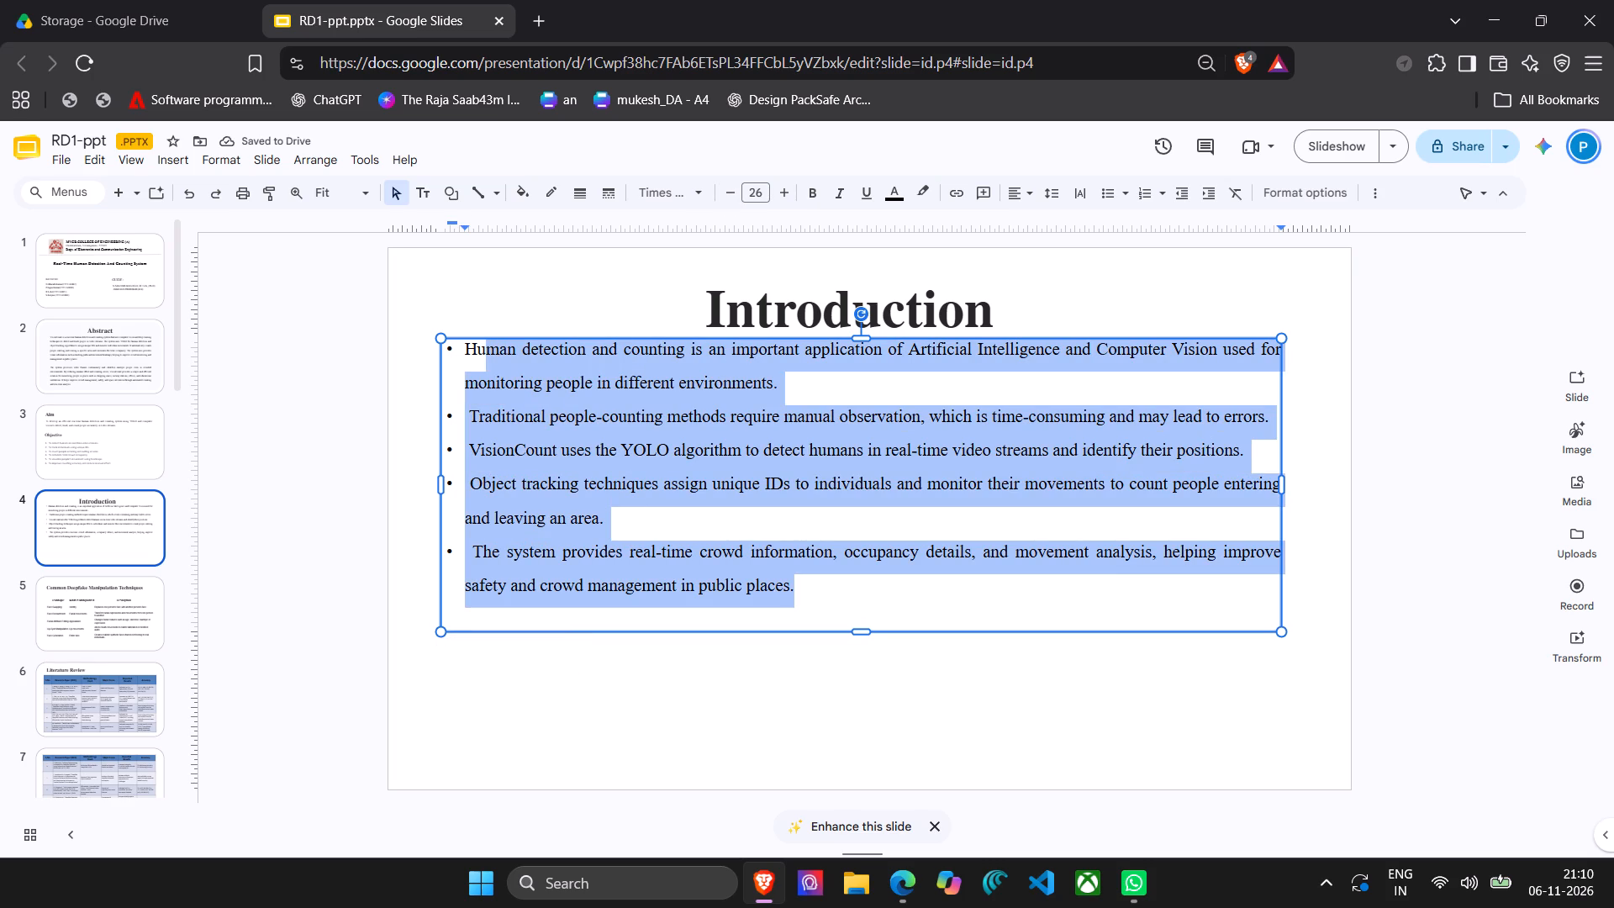
{"action": "left_click_drag", "start_coordinate": [489, 355], "coordinate": [467, 351]}
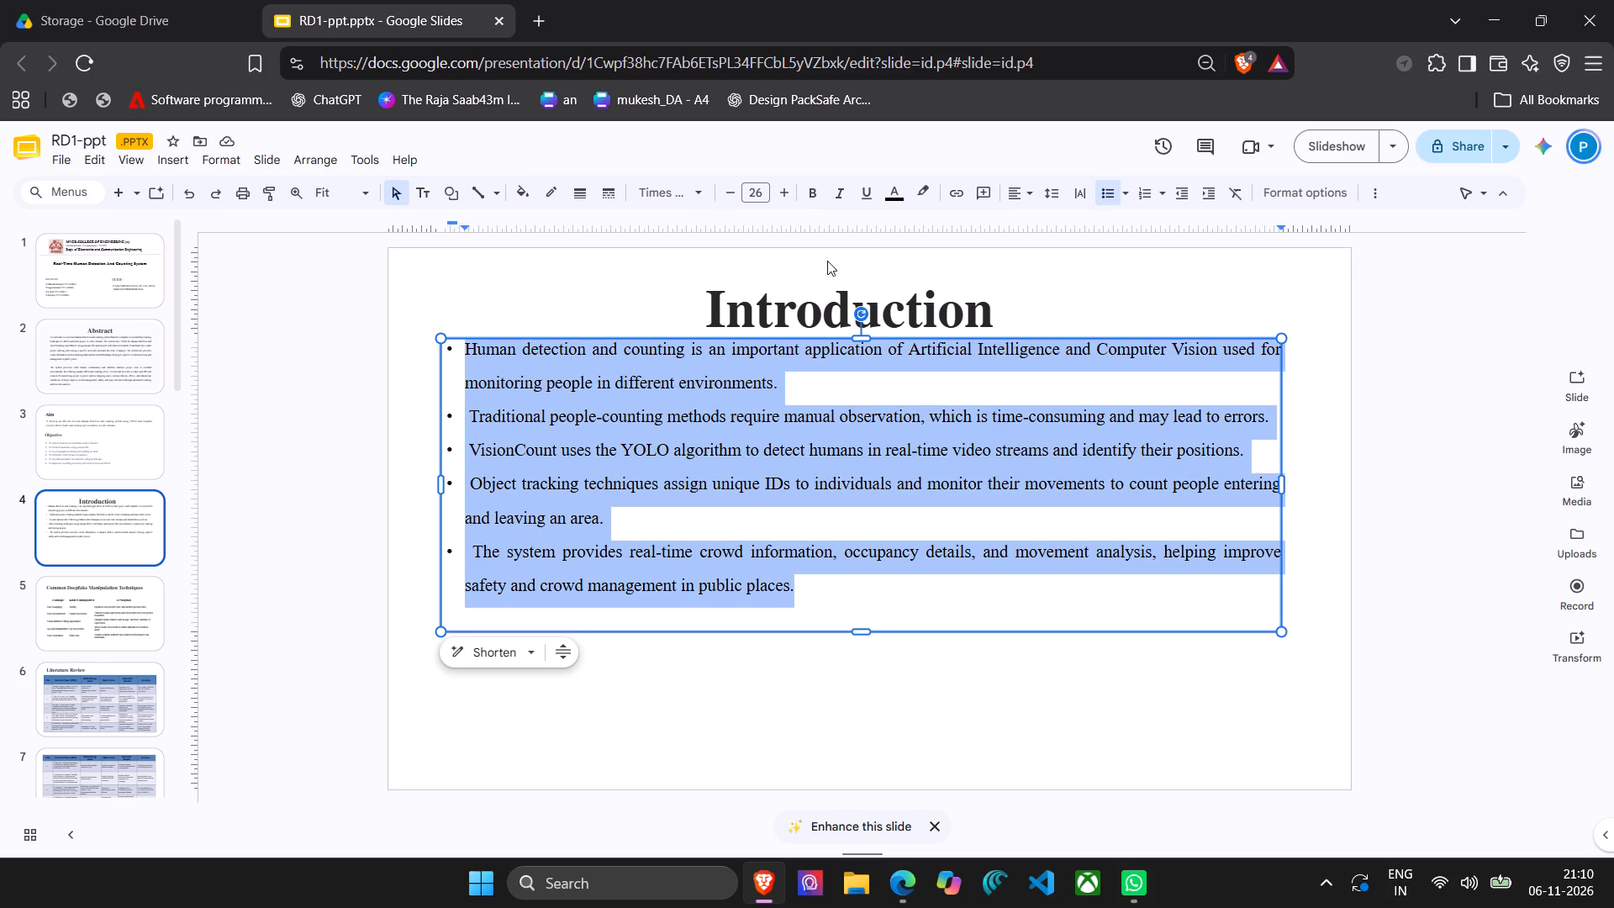
{"action": "left_click", "coordinate": [787, 198]}
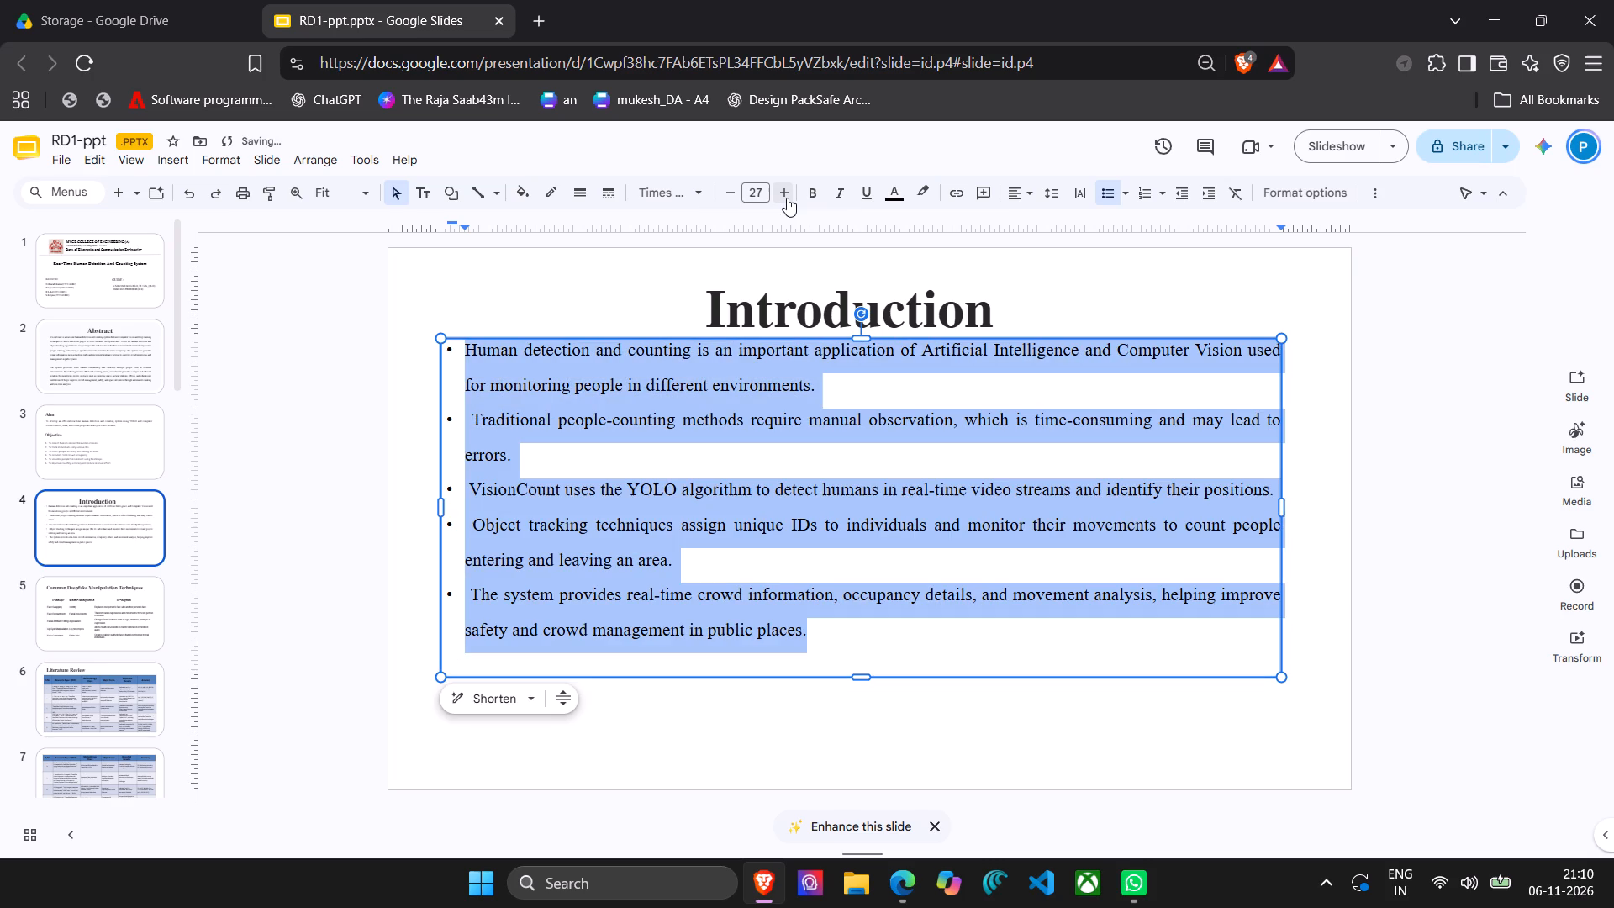
{"action": "left_click", "coordinate": [787, 198]}
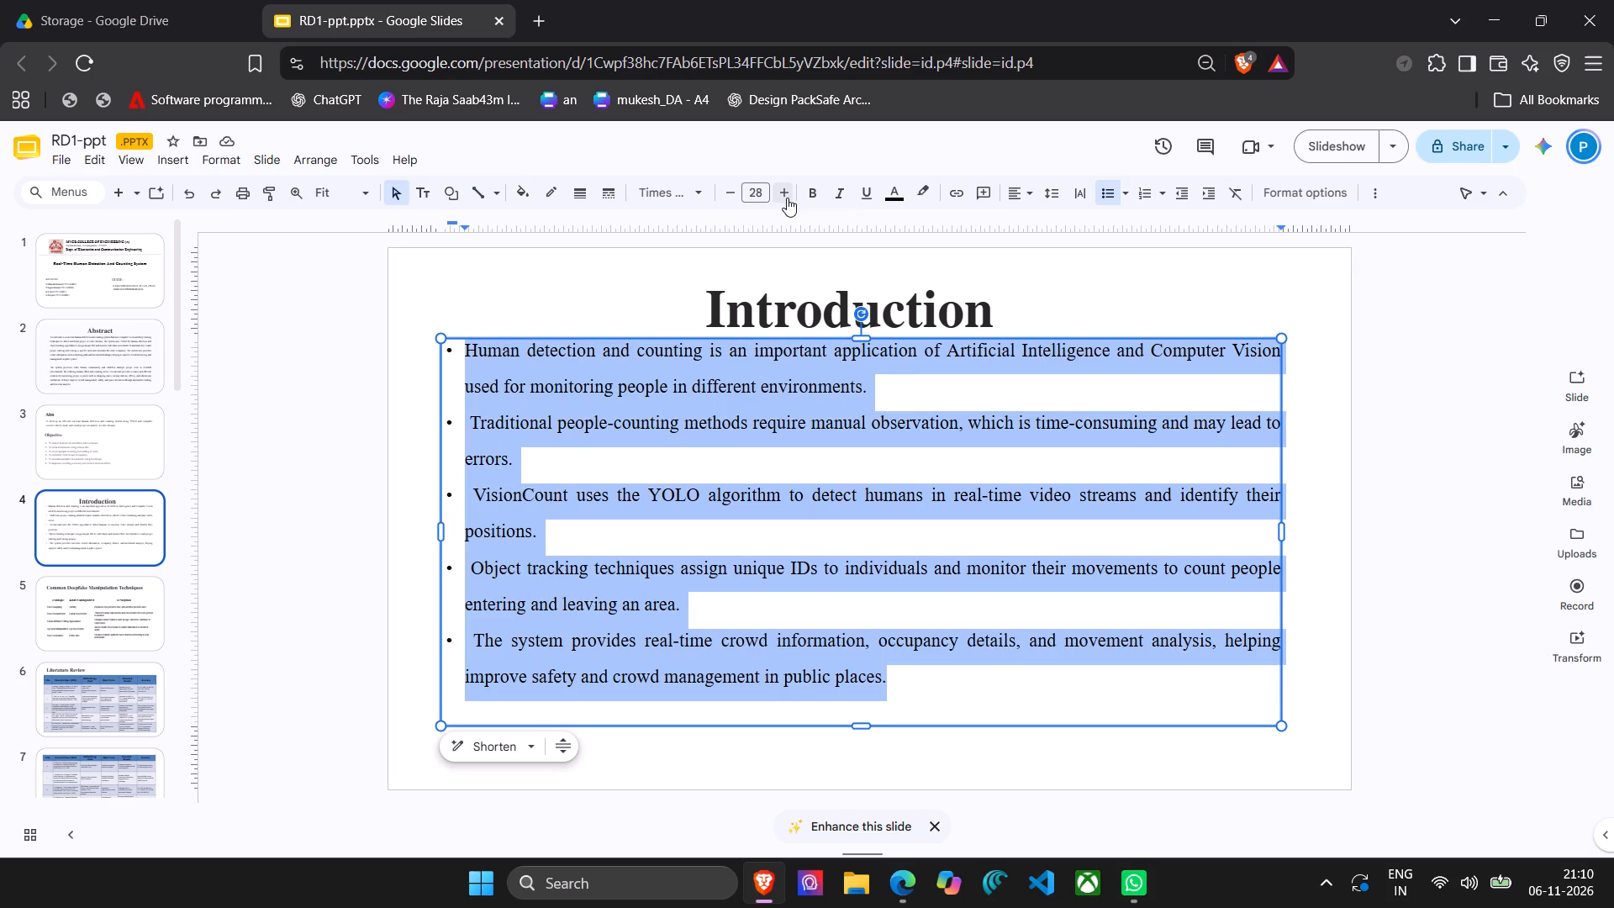
{"action": "left_click", "coordinate": [1074, 295]}
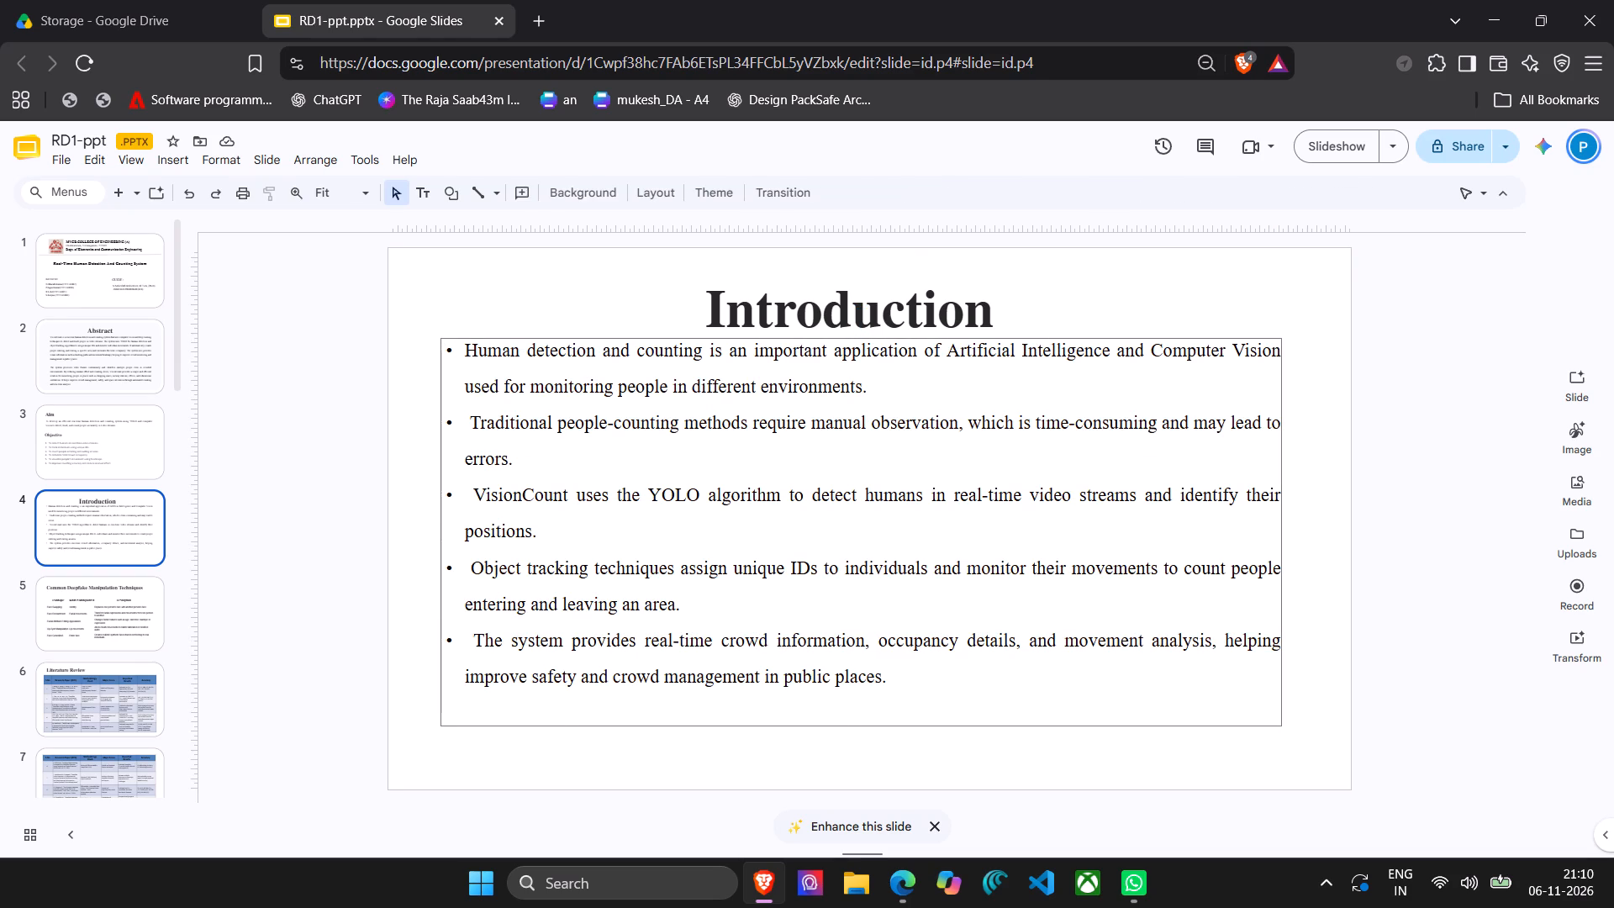
Move the Introduction bullet text box slightly down to leave a clear gap beneath the heading.
{"action": "left_click", "coordinate": [1056, 345]}
{"action": "left_click_drag", "start_coordinate": [1073, 338], "coordinate": [1073, 352]}
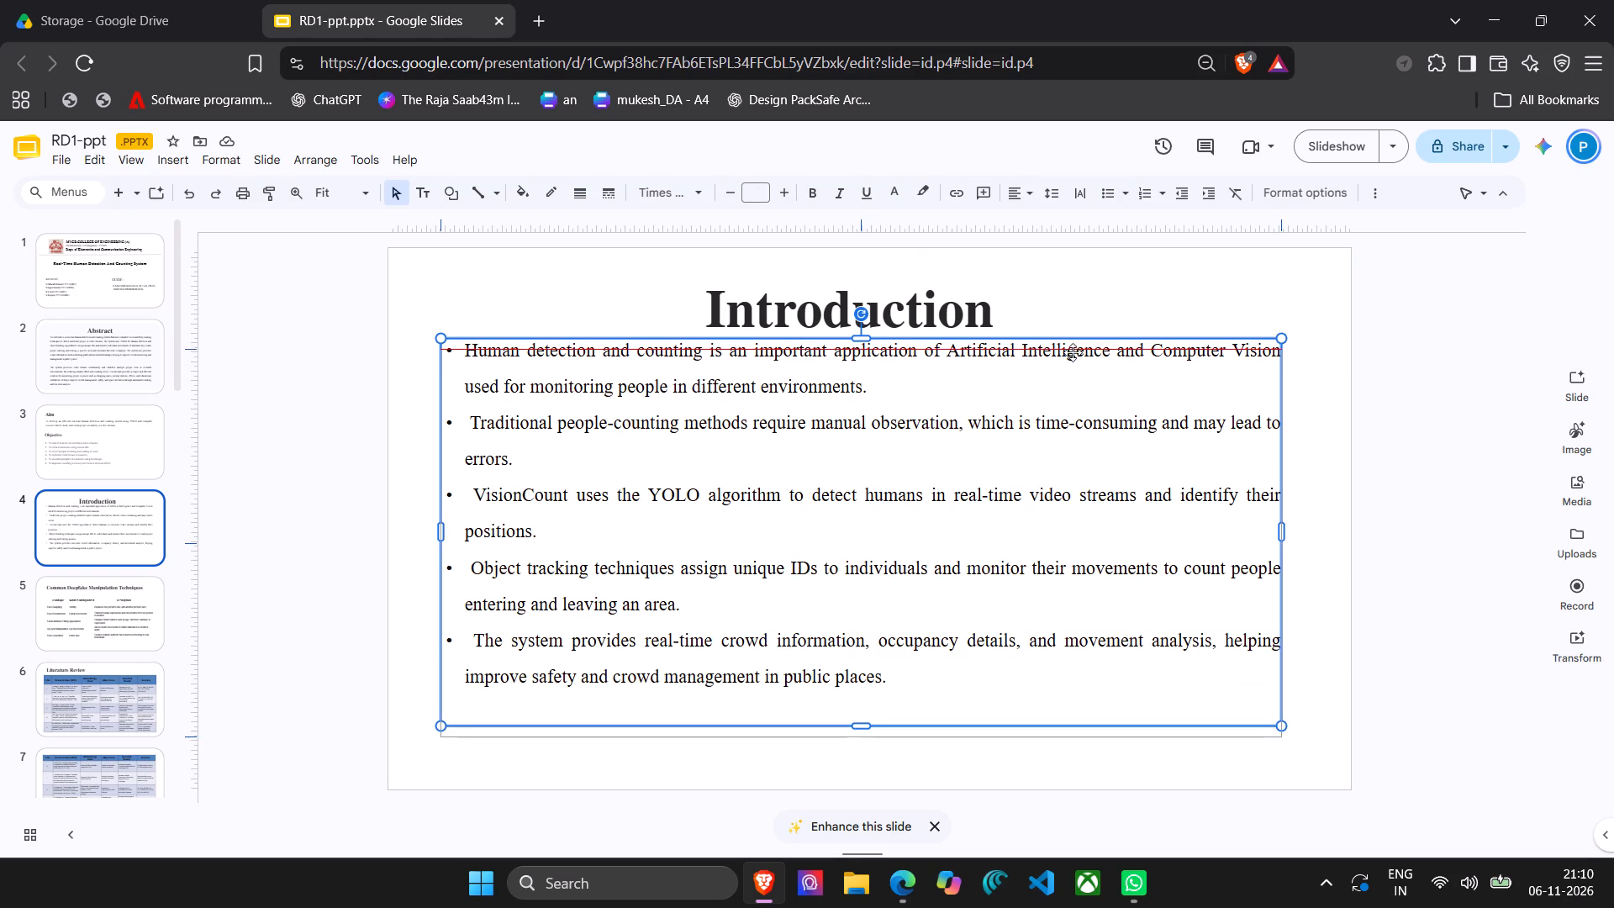
{"action": "left_click_drag", "start_coordinate": [1073, 352], "coordinate": [1073, 363]}
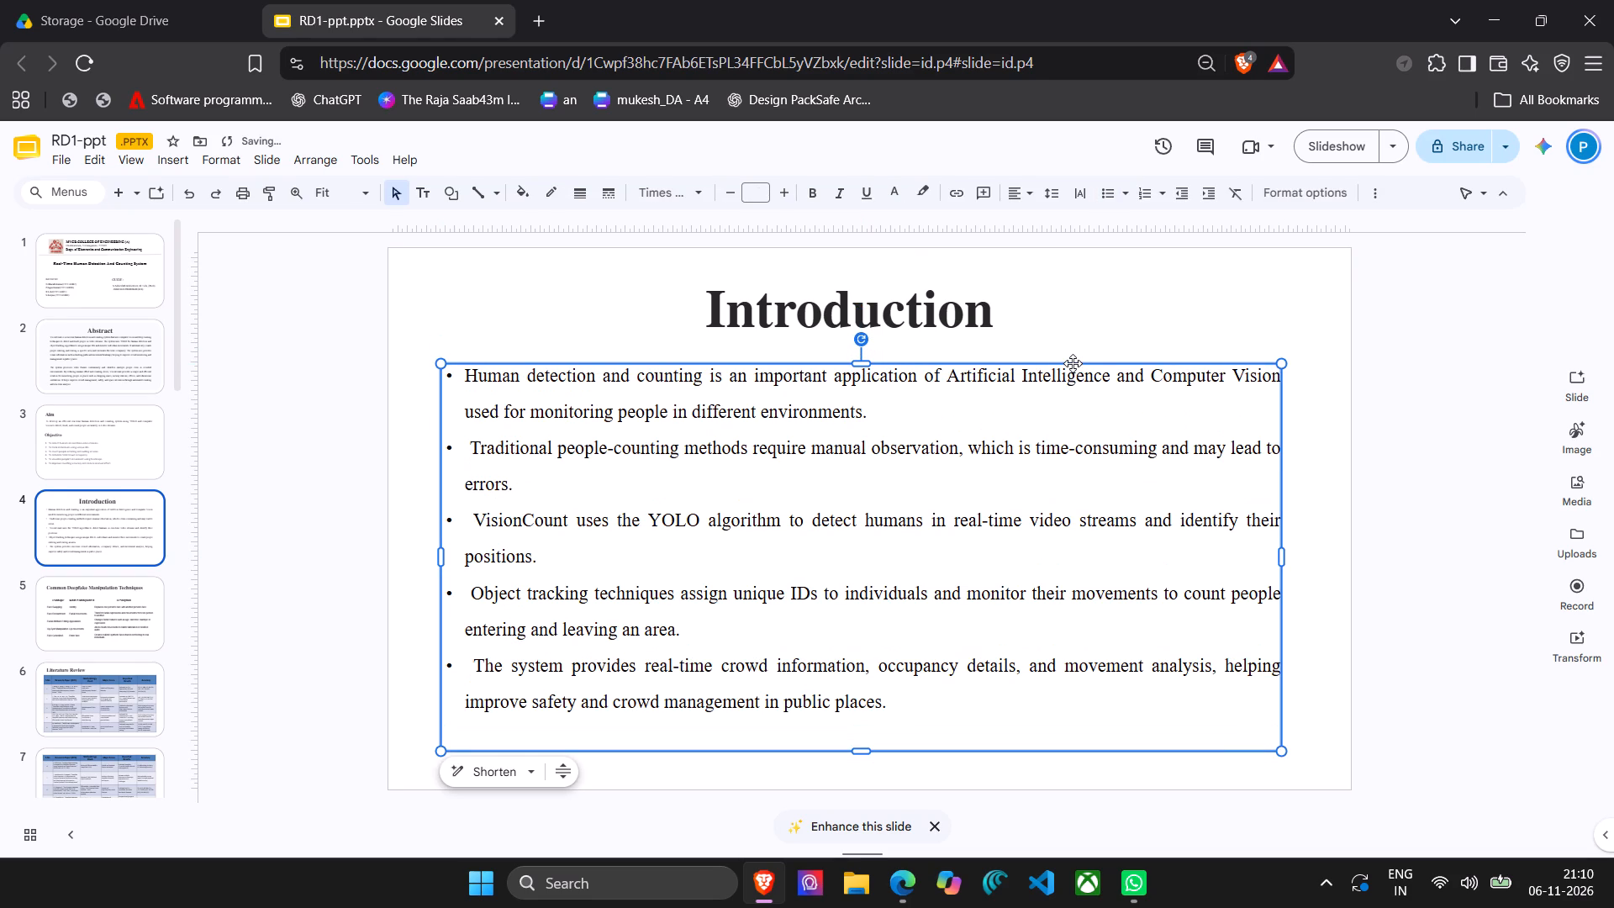
{"action": "left_click", "coordinate": [1141, 291]}
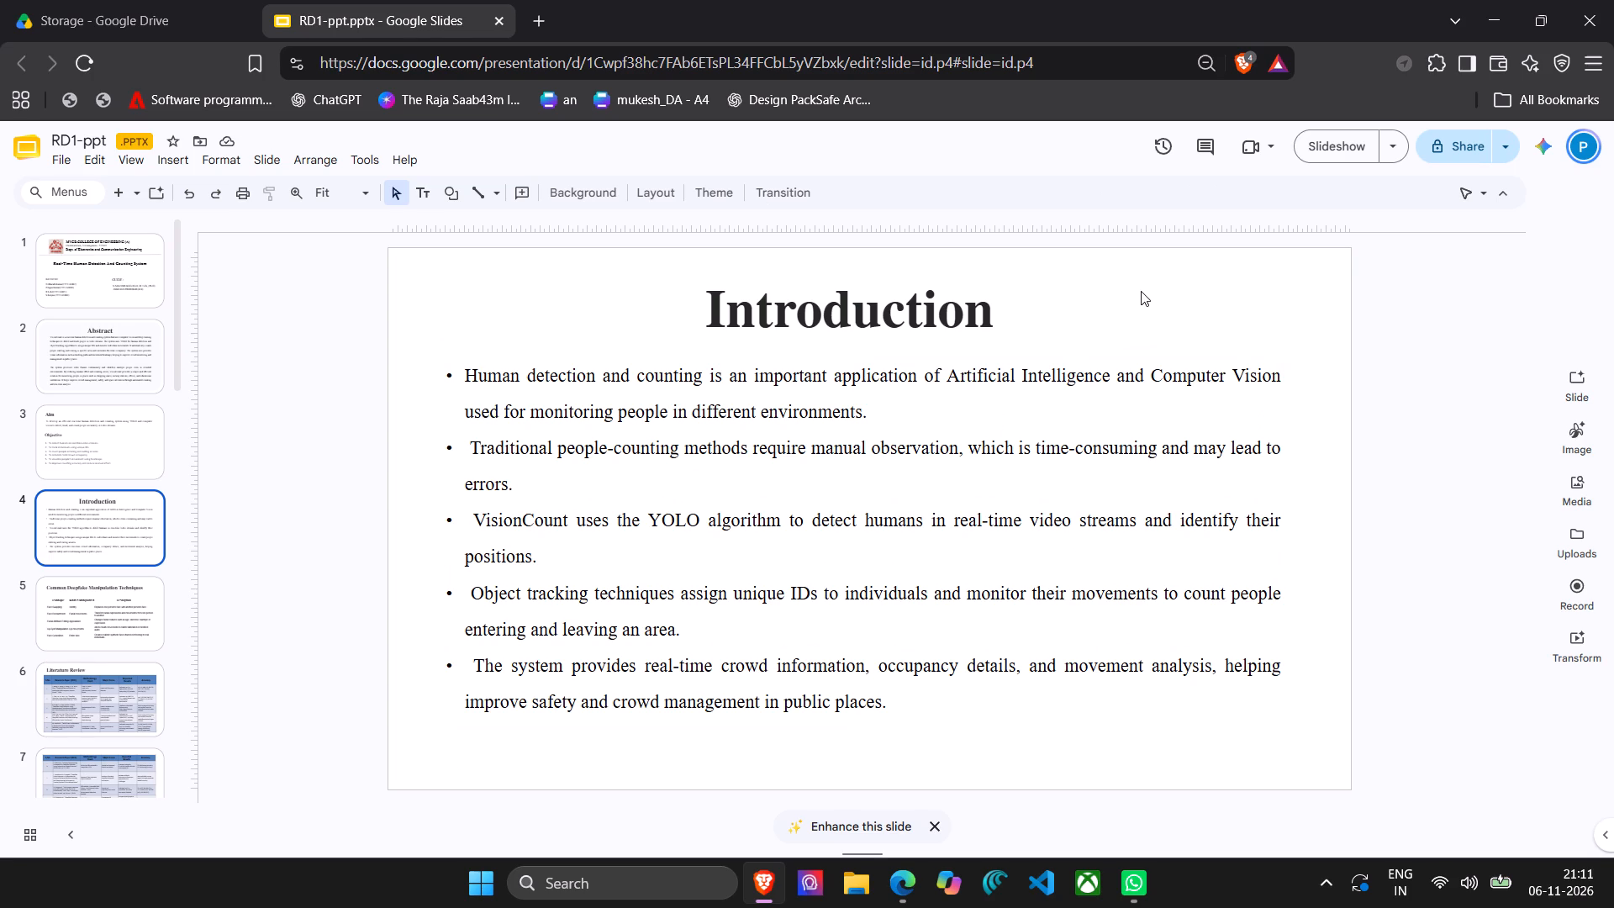
Open the Common Deepfake Manipulation Techniques slide, slide 5.
{"action": "left_click", "coordinate": [156, 583]}
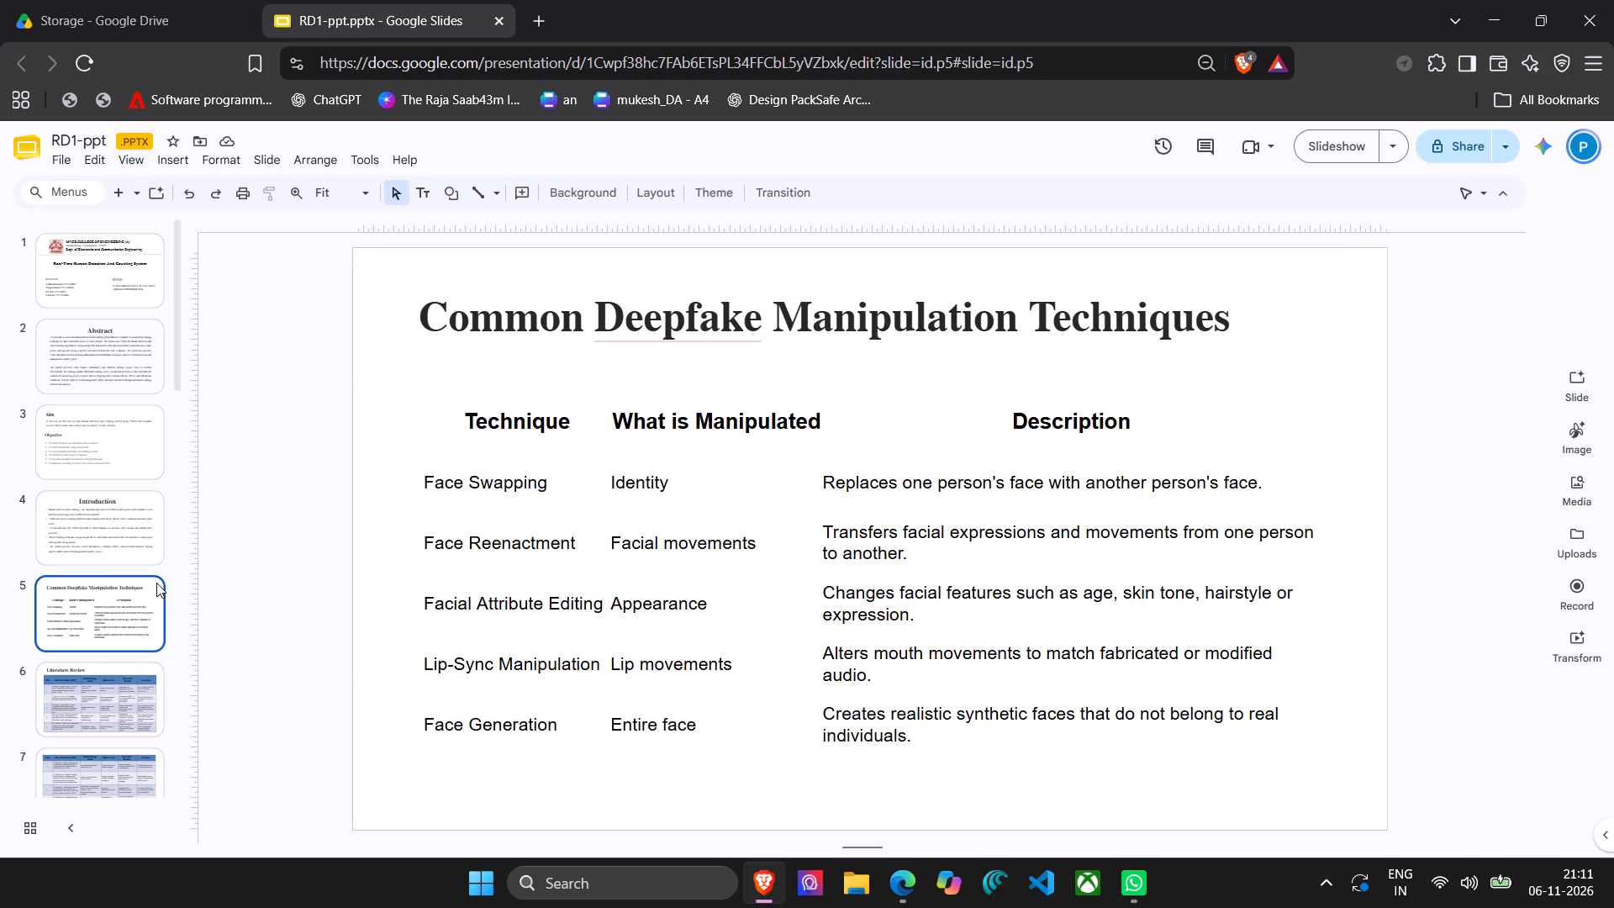
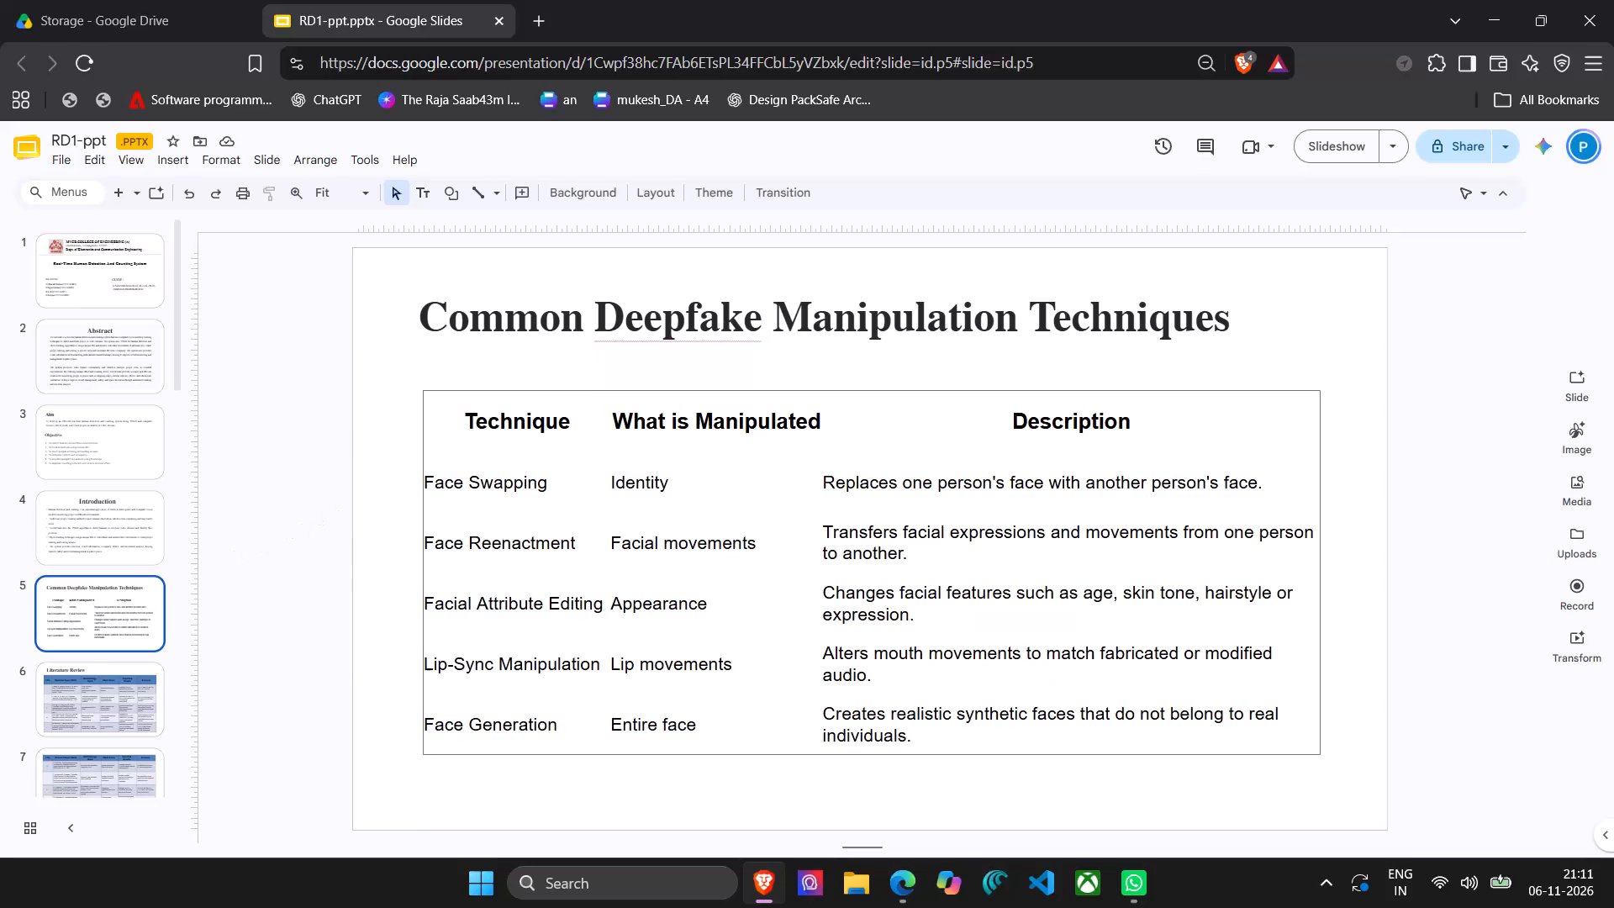
Delete the entire heading text "Common Deepfake Manipulation Techniques" on slide 5, leaving its text box empty.
{"action": "left_click", "coordinate": [614, 324]}
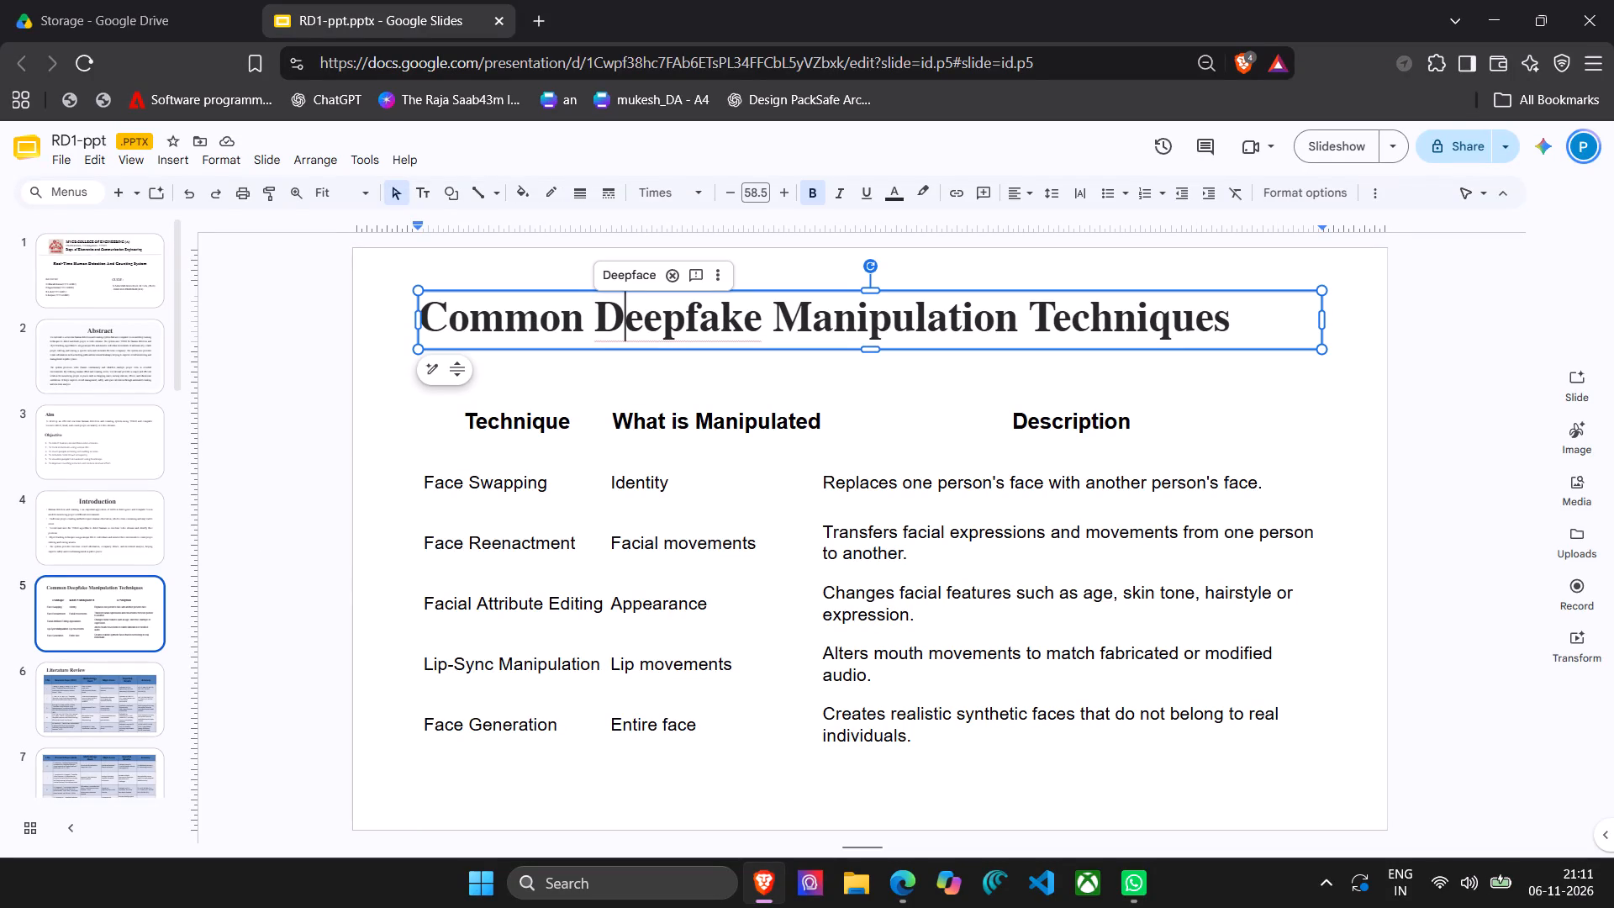
{"action": "left_click", "coordinate": [1230, 322]}
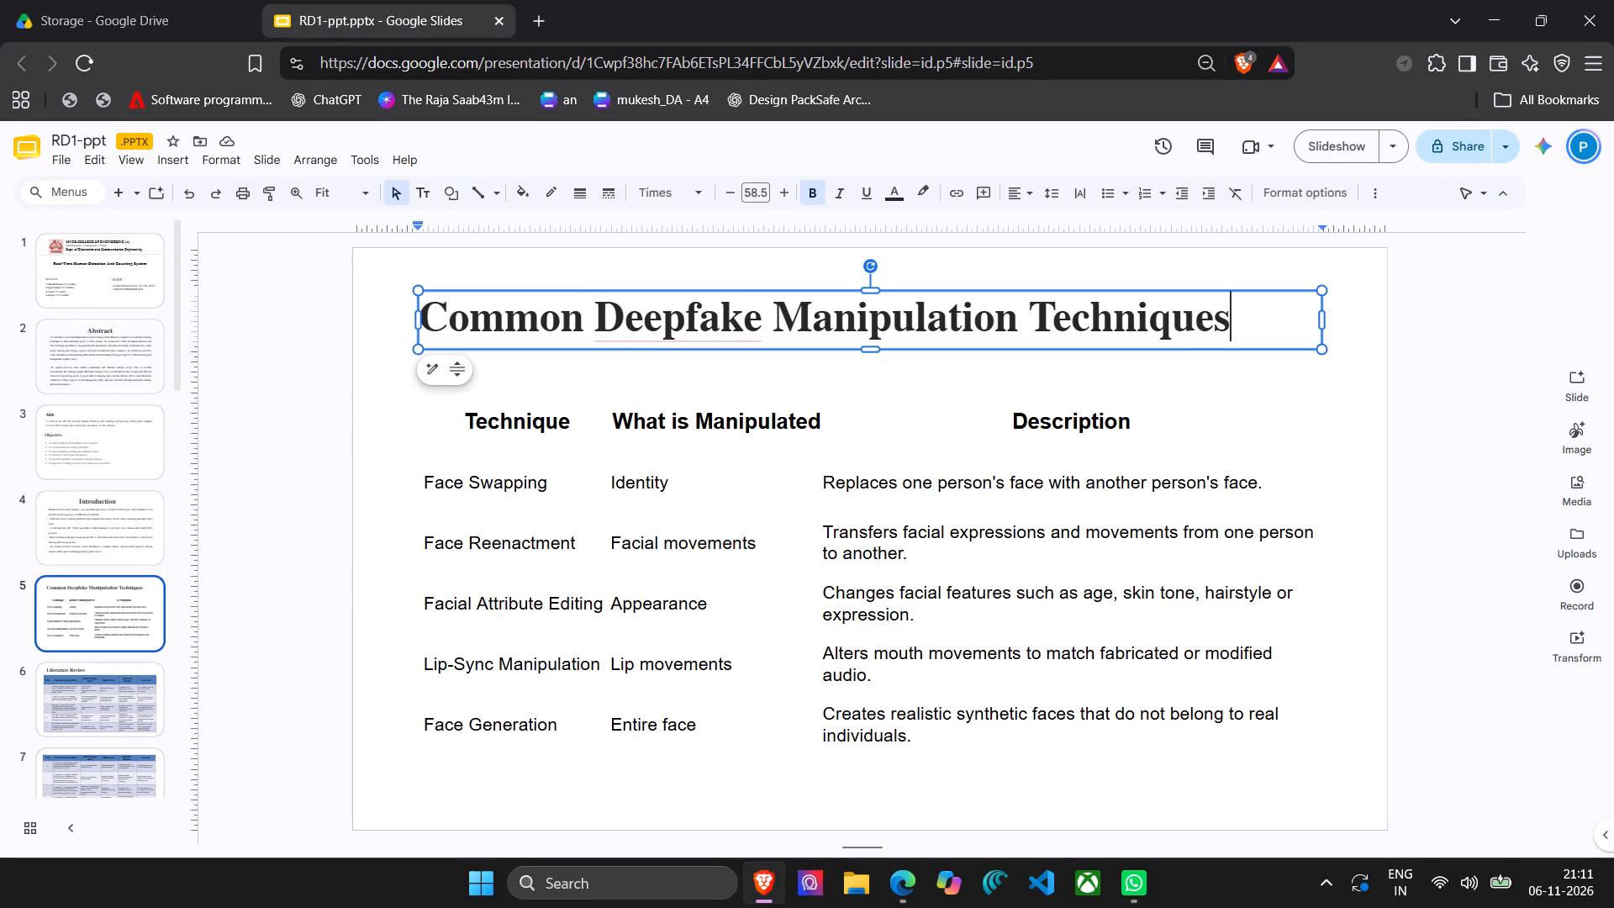
{"action": "key", "text": "BackSpace"}
{"action": "key", "text": "BackSpace"}
{"action": "key", "text": "BackSpace"}
{"action": "key", "text": "BackSpace"}
{"action": "key", "text": "BackSpace"}
{"action": "key", "text": "BackSpace"}
{"action": "key", "text": "BackSpace"}
{"action": "key", "text": "BackSpace"}
{"action": "key", "text": "BackSpace"}
{"action": "key", "text": "BackSpace"}
{"action": "key", "text": "BackSpace"}
{"action": "key", "text": "BackSpace"}
{"action": "key", "text": "BackSpace"}
{"action": "key", "text": "BackSpace"}
{"action": "key", "text": "BackSpace"}
{"action": "key", "text": "BackSpace"}
{"action": "key", "text": "BackSpace"}
{"action": "key", "text": "BackSpace"}
{"action": "key", "text": "BackSpace"}
{"action": "key", "text": "BackSpace"}
{"action": "key", "text": "BackSpace"}
{"action": "key", "text": "BackSpace"}
{"action": "key", "text": "BackSpace"}
{"action": "key", "text": "BackSpace"}
{"action": "key", "text": "BackSpace"}
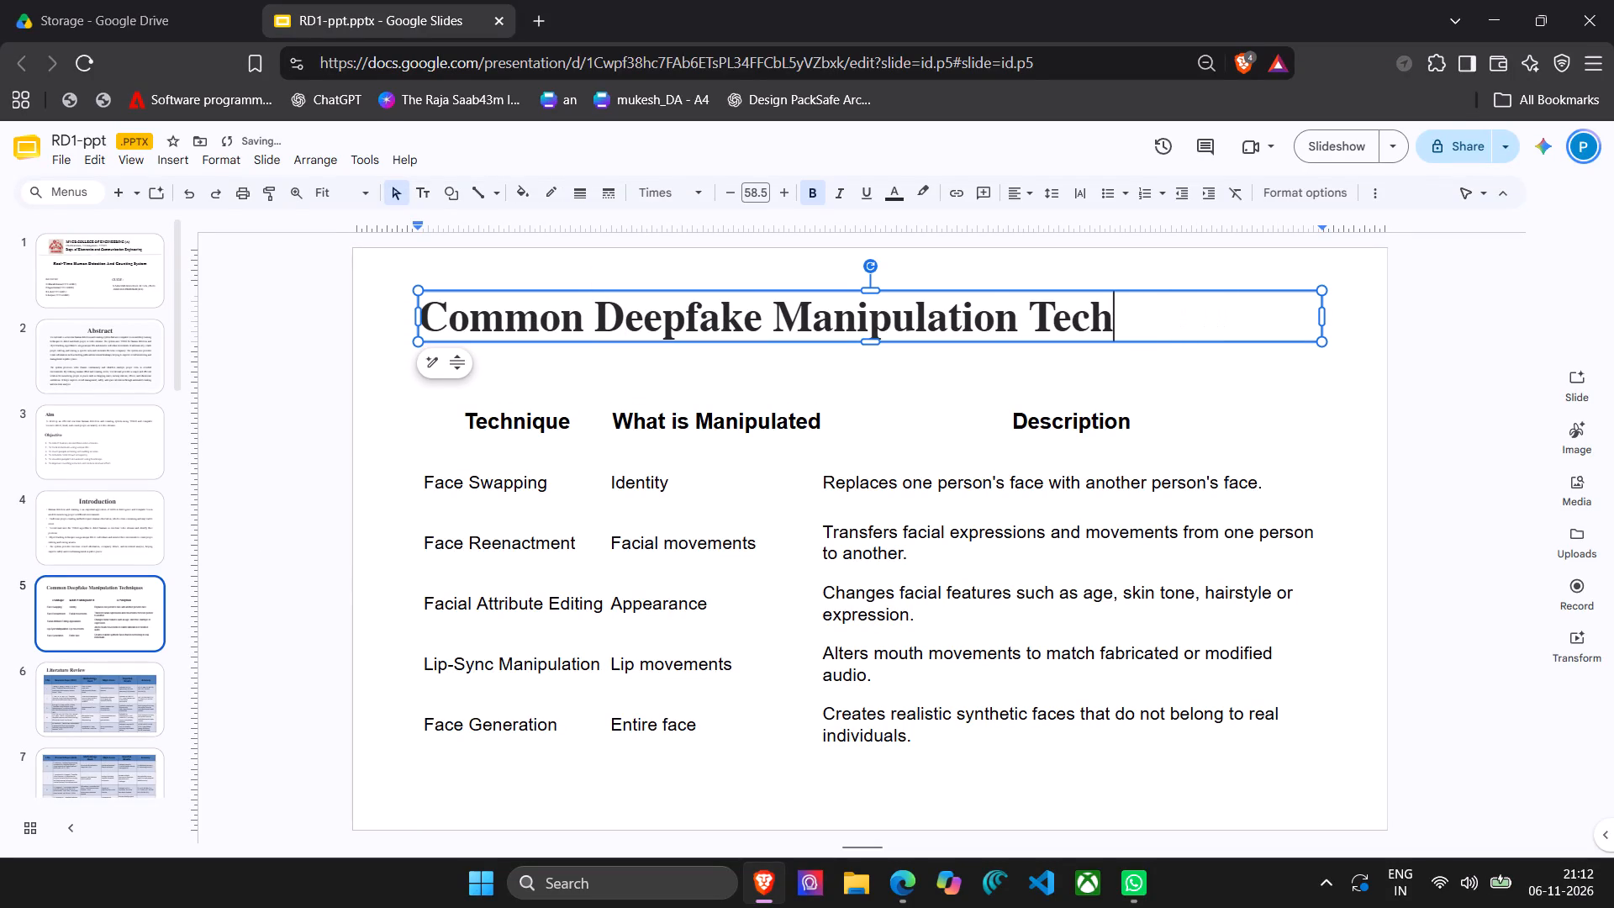
{"action": "key", "text": "BackSpace"}
{"action": "key", "text": "BackSpace"}
{"action": "key", "text": "BackSpace"}
{"action": "key", "text": "BackSpace"}
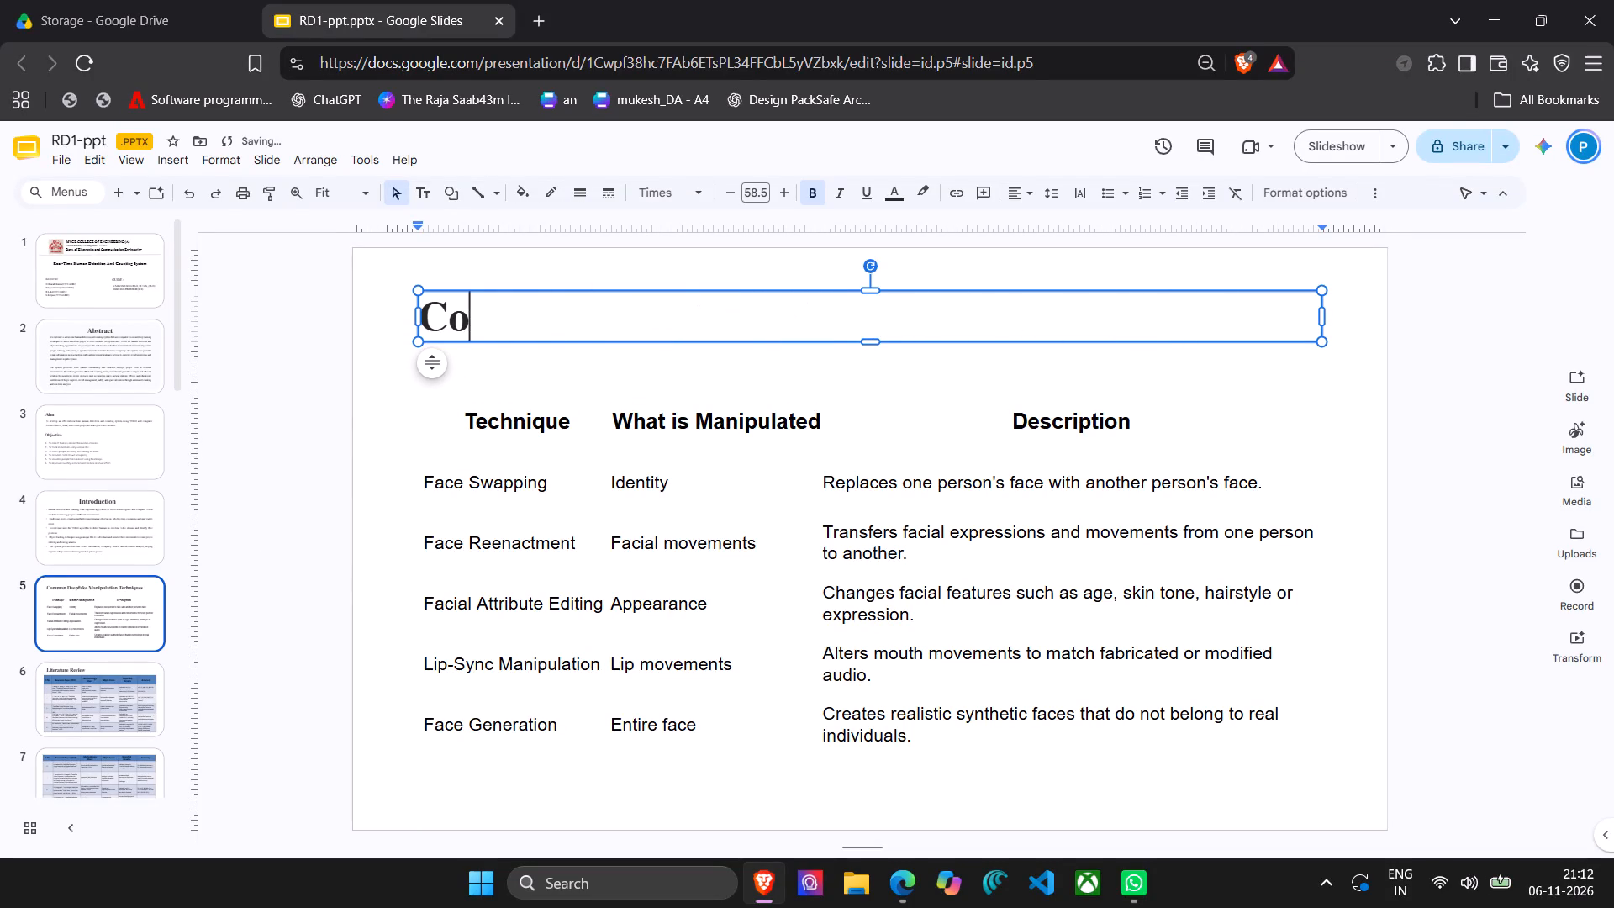
{"action": "key", "text": "BackSpace"}
{"action": "key", "text": "BackSpace"}
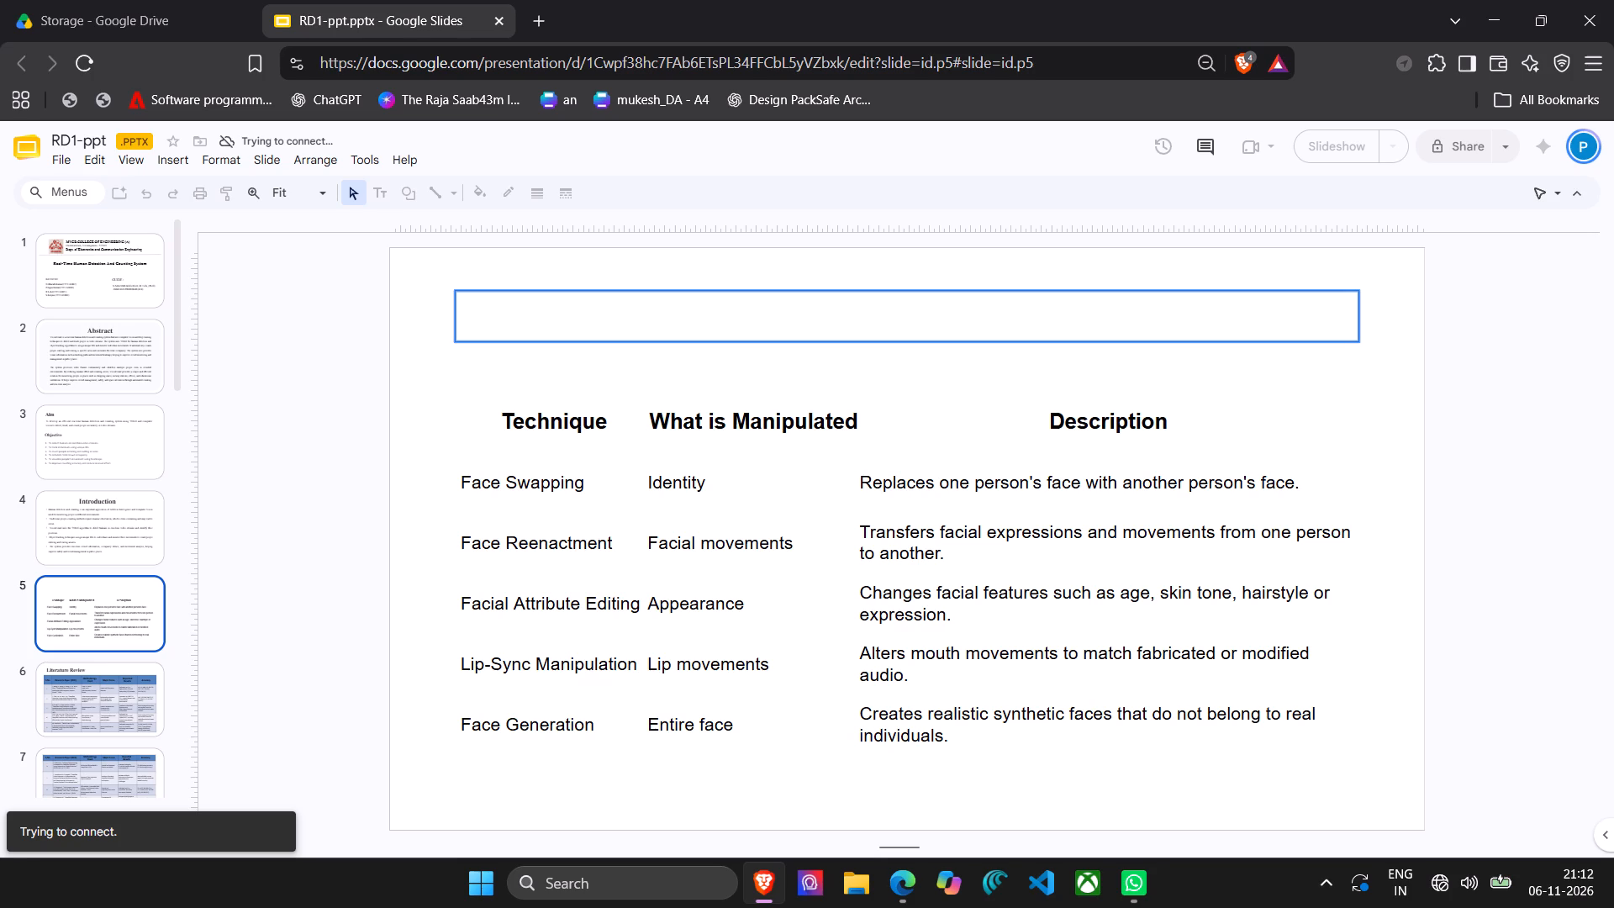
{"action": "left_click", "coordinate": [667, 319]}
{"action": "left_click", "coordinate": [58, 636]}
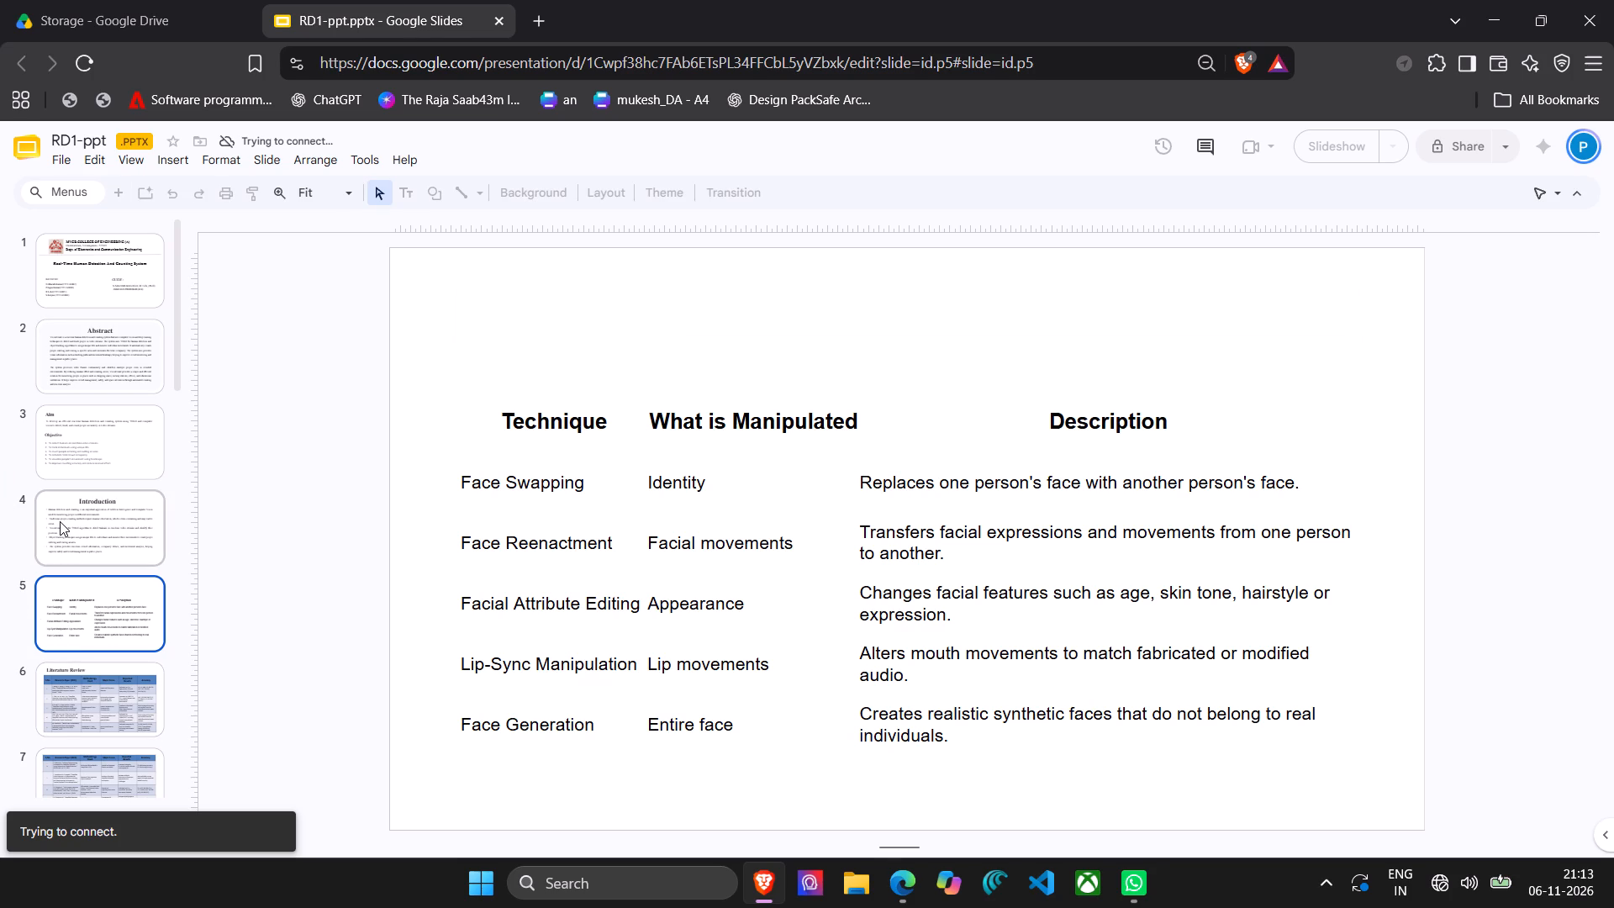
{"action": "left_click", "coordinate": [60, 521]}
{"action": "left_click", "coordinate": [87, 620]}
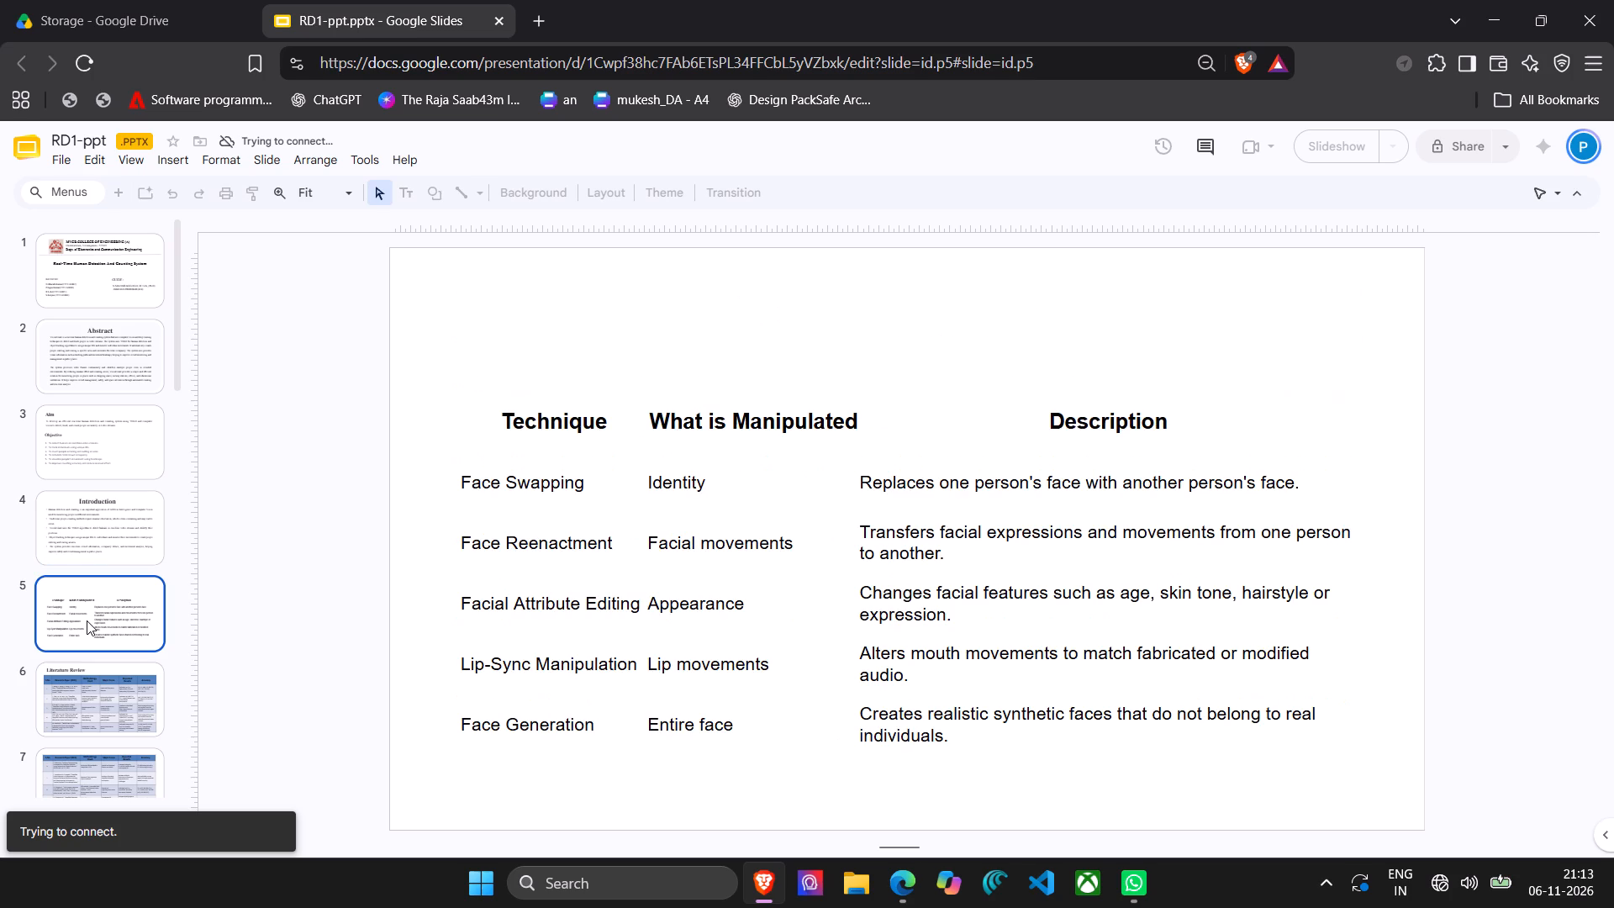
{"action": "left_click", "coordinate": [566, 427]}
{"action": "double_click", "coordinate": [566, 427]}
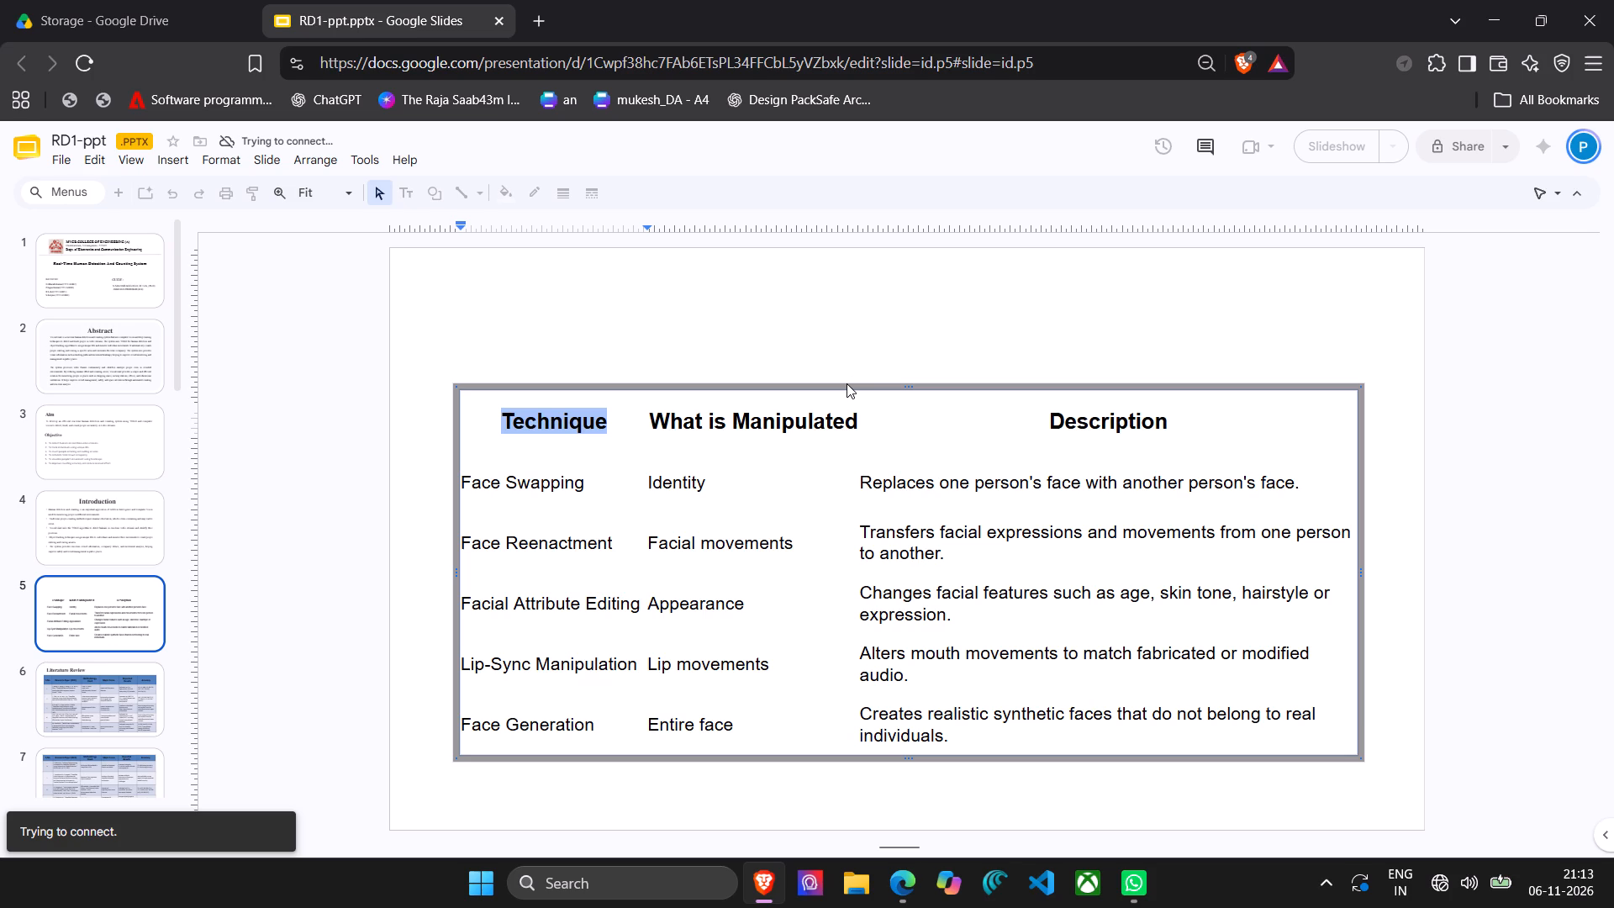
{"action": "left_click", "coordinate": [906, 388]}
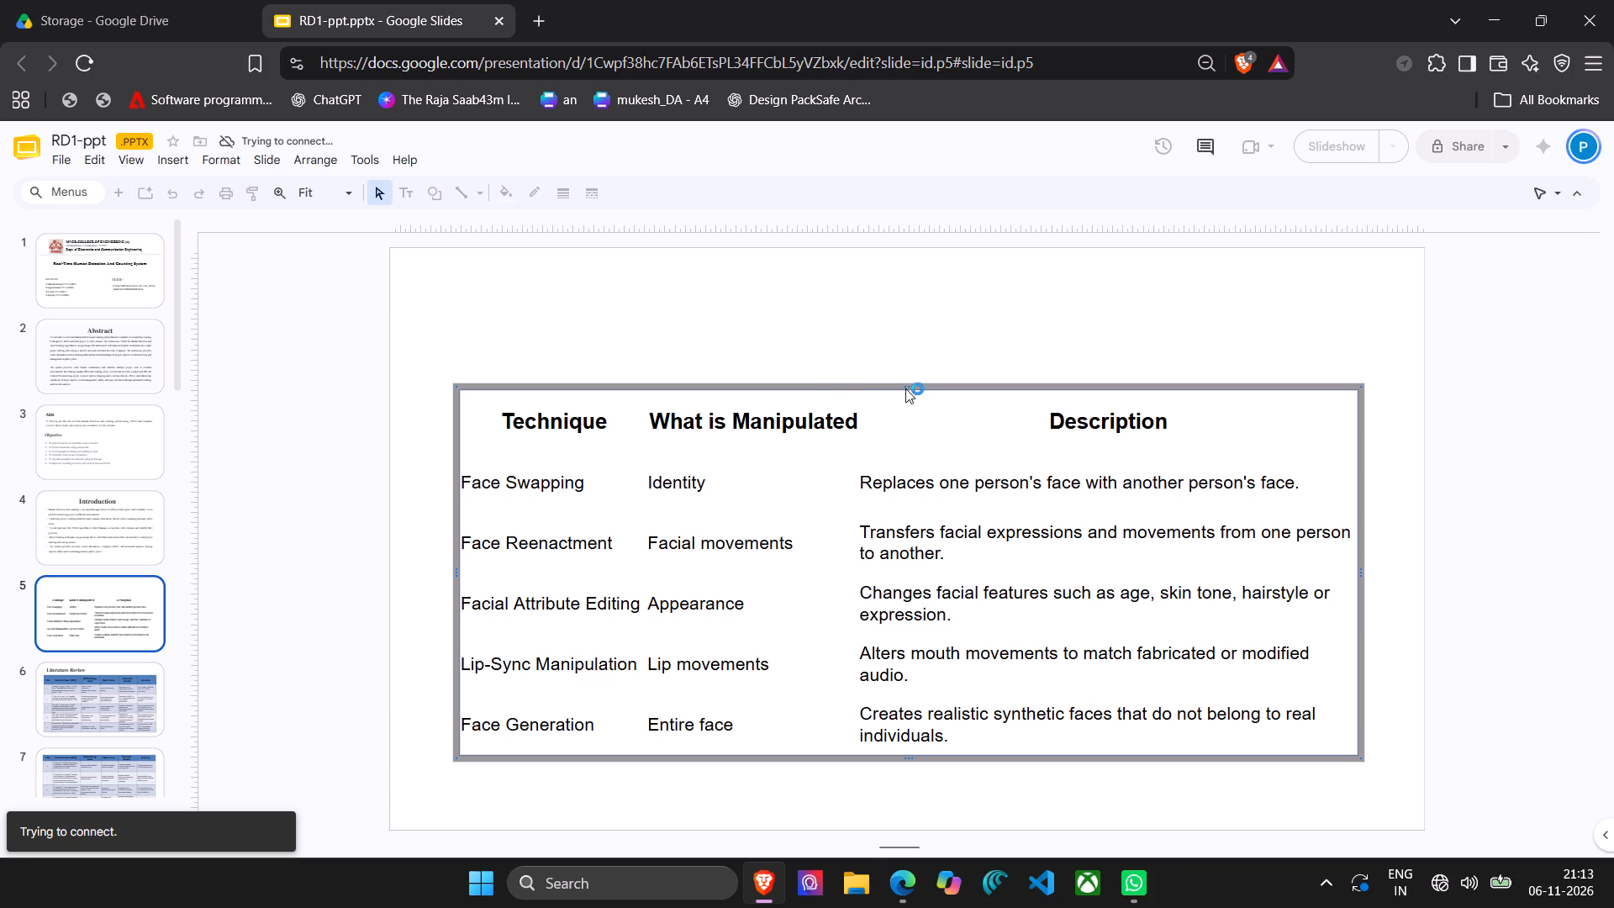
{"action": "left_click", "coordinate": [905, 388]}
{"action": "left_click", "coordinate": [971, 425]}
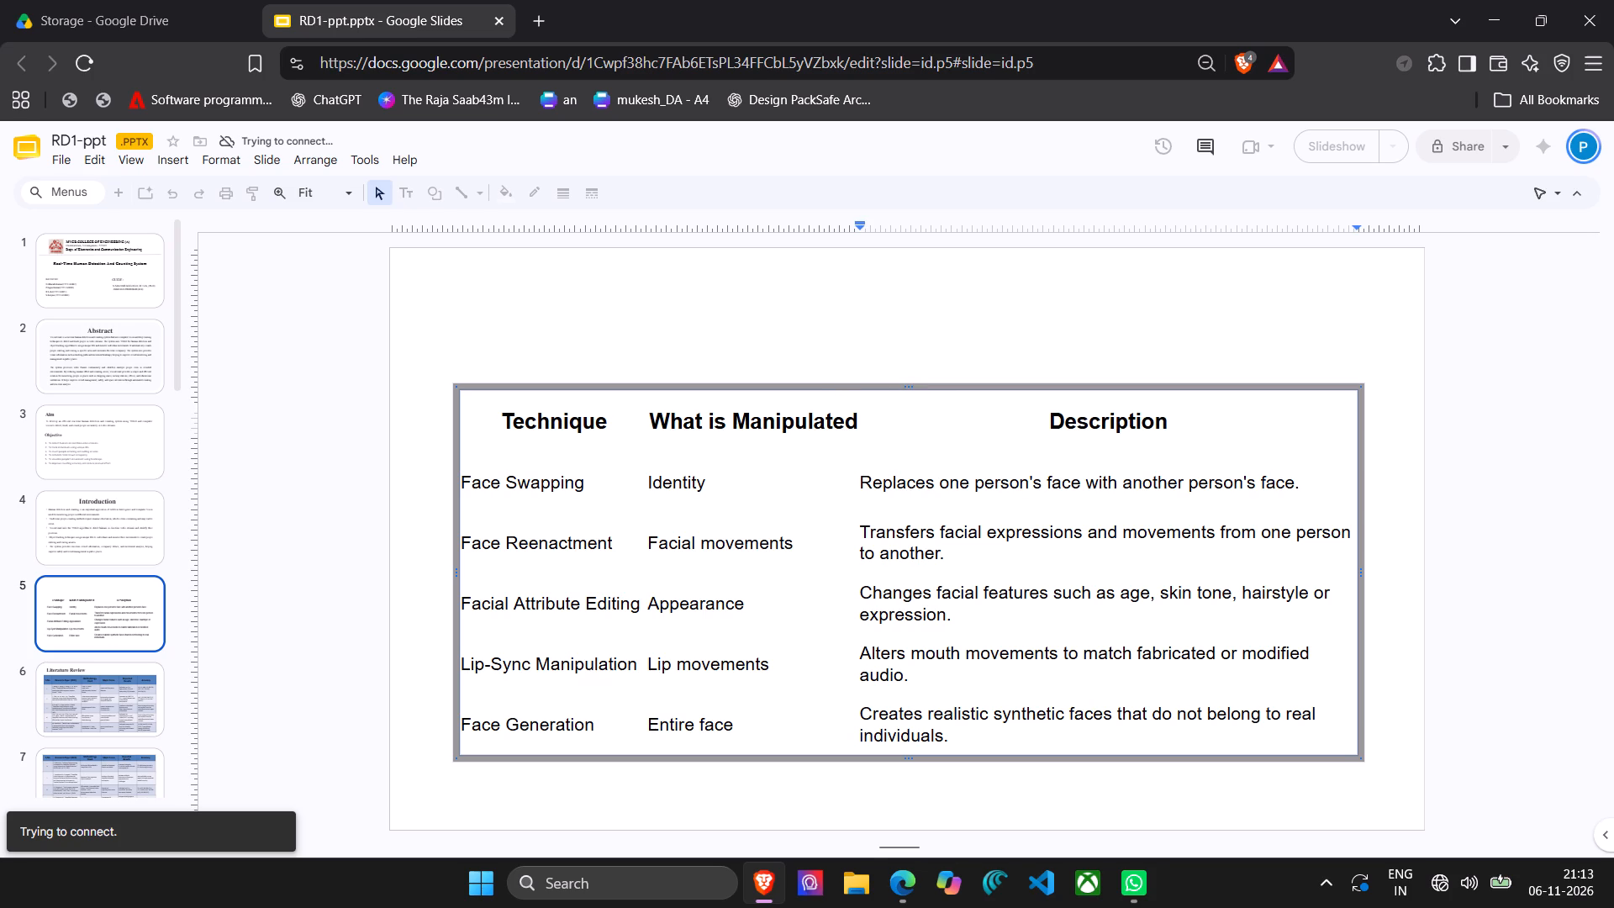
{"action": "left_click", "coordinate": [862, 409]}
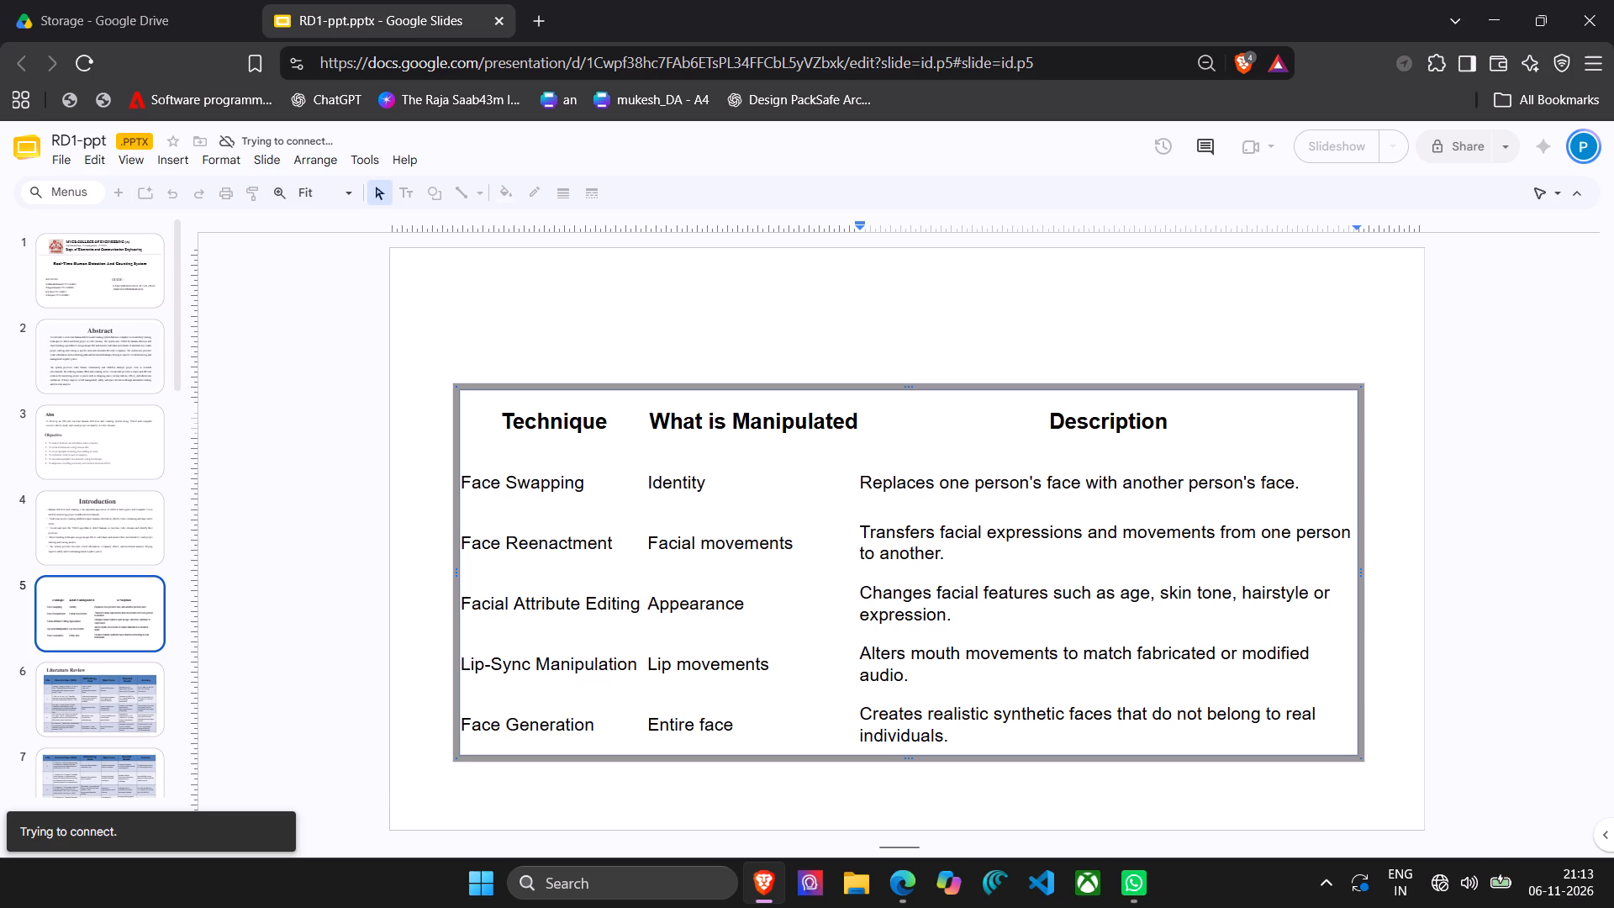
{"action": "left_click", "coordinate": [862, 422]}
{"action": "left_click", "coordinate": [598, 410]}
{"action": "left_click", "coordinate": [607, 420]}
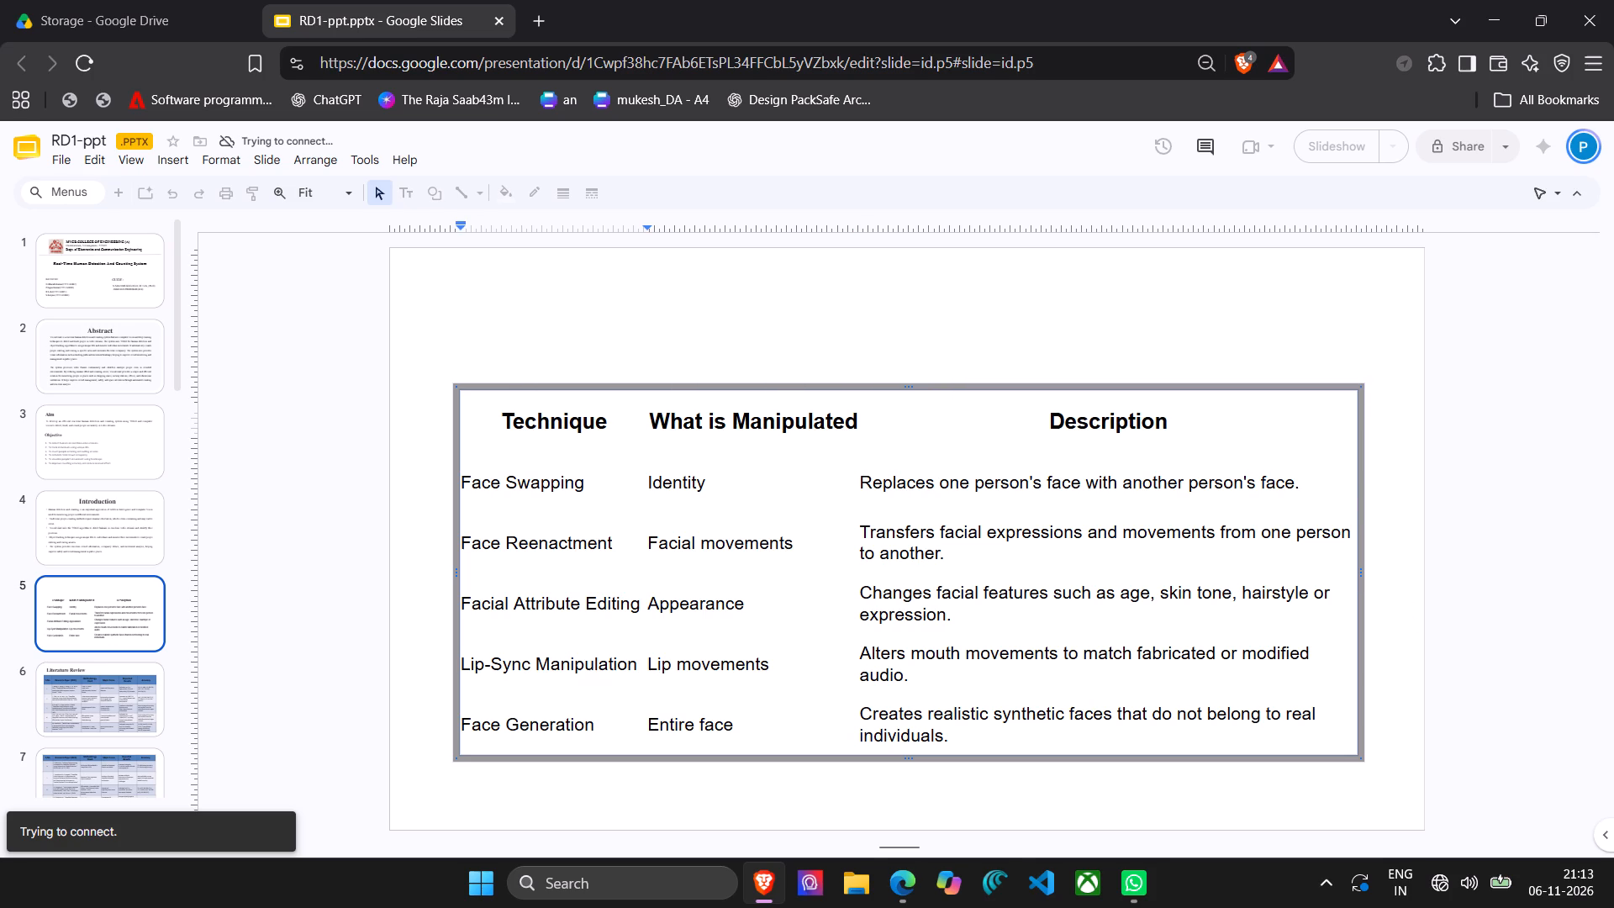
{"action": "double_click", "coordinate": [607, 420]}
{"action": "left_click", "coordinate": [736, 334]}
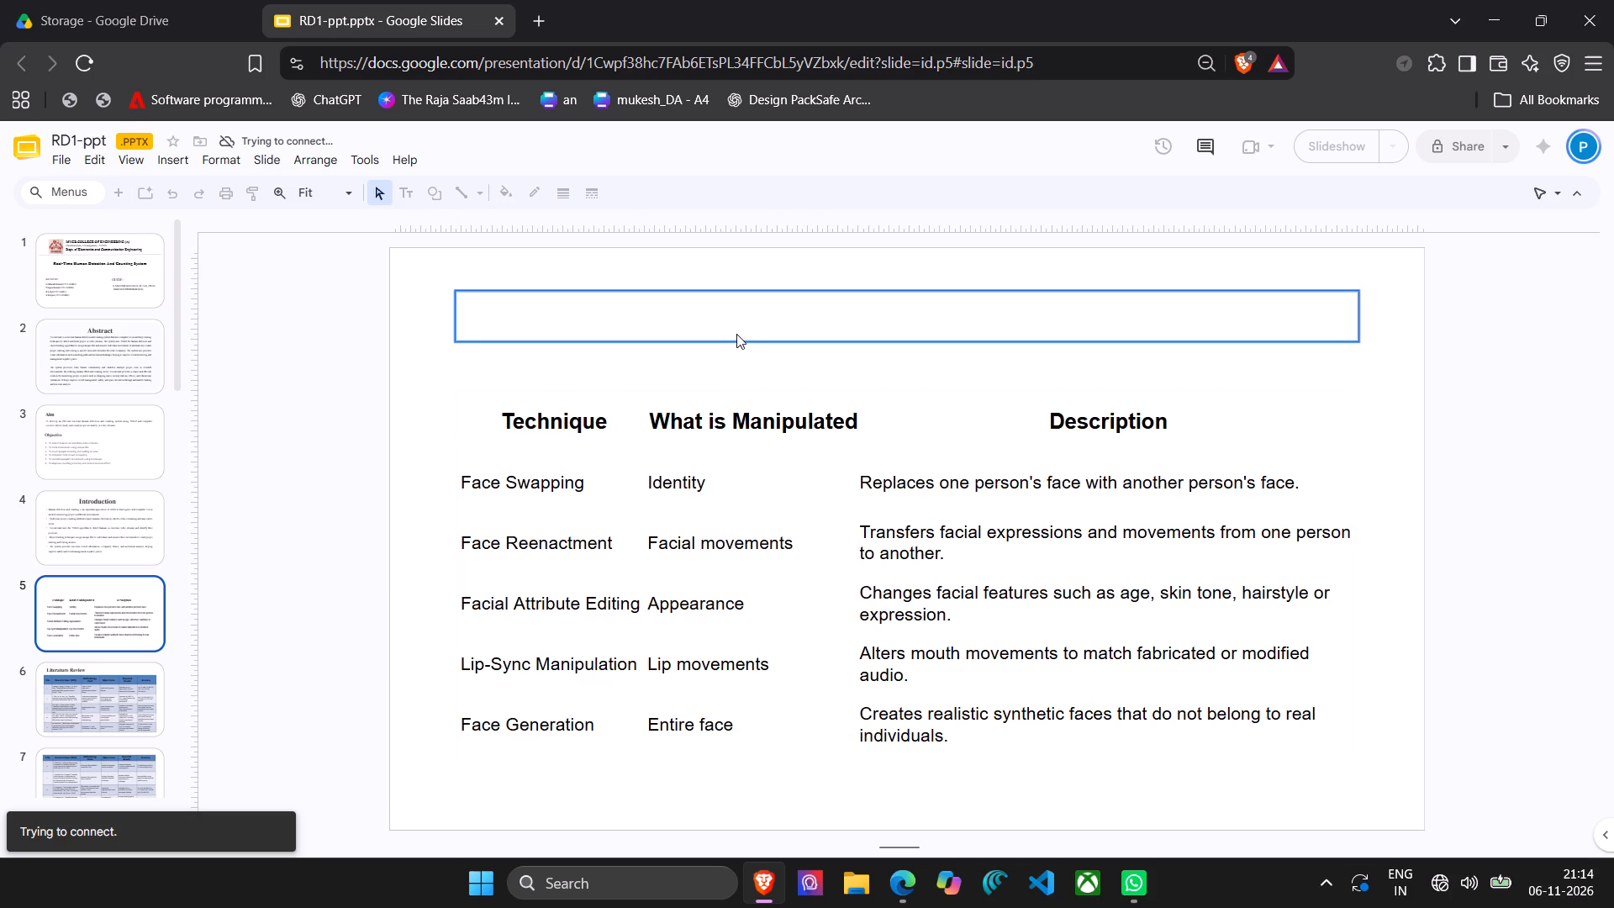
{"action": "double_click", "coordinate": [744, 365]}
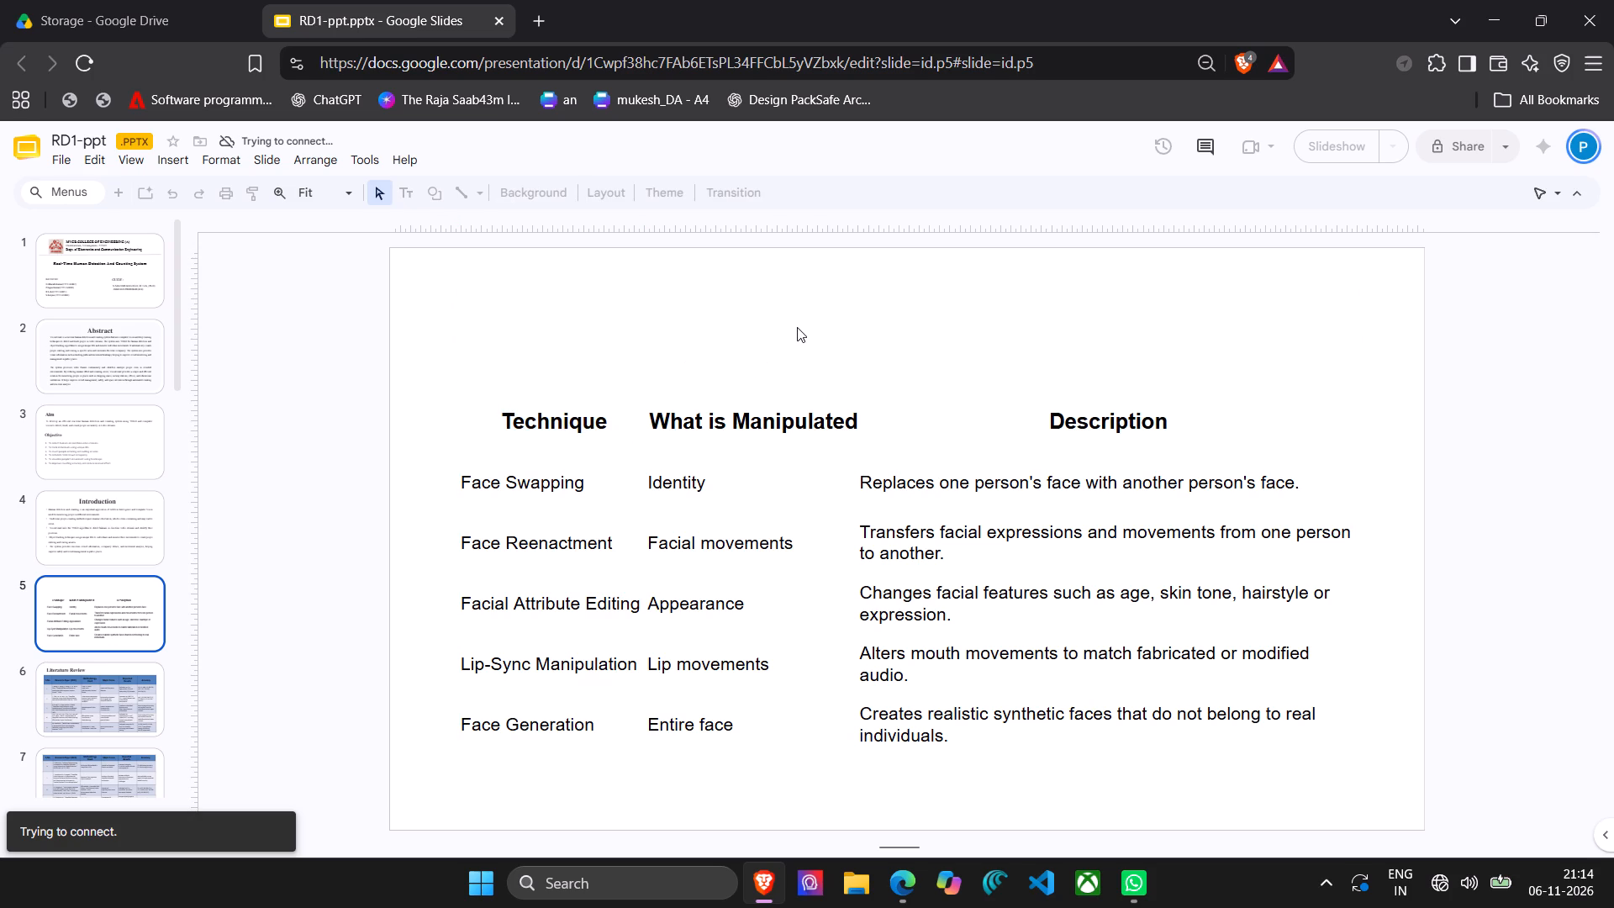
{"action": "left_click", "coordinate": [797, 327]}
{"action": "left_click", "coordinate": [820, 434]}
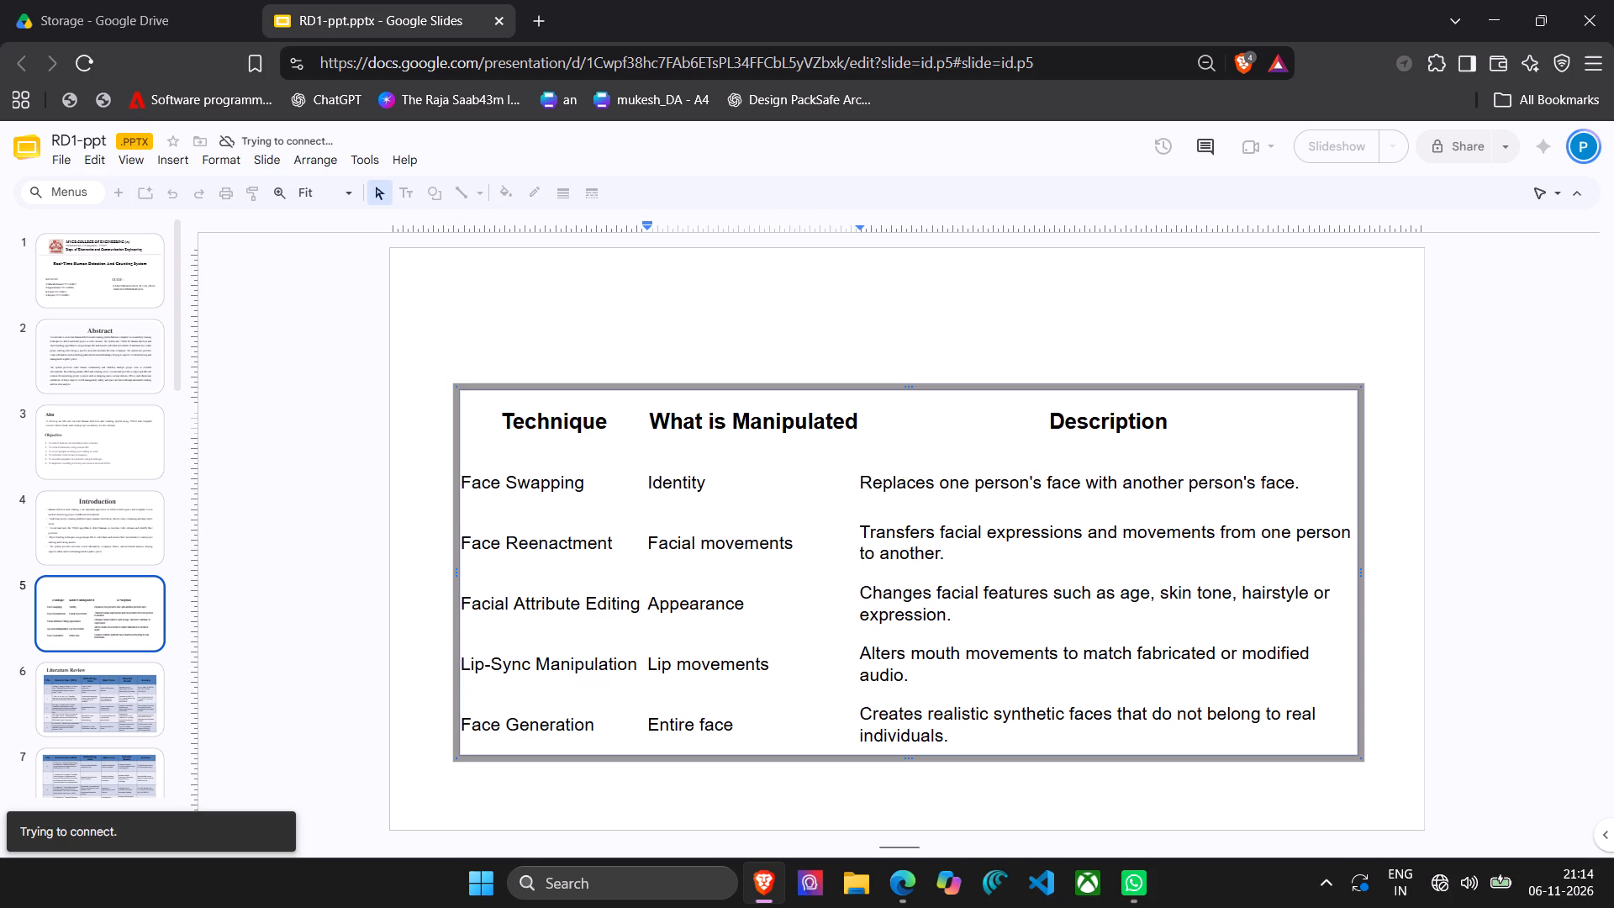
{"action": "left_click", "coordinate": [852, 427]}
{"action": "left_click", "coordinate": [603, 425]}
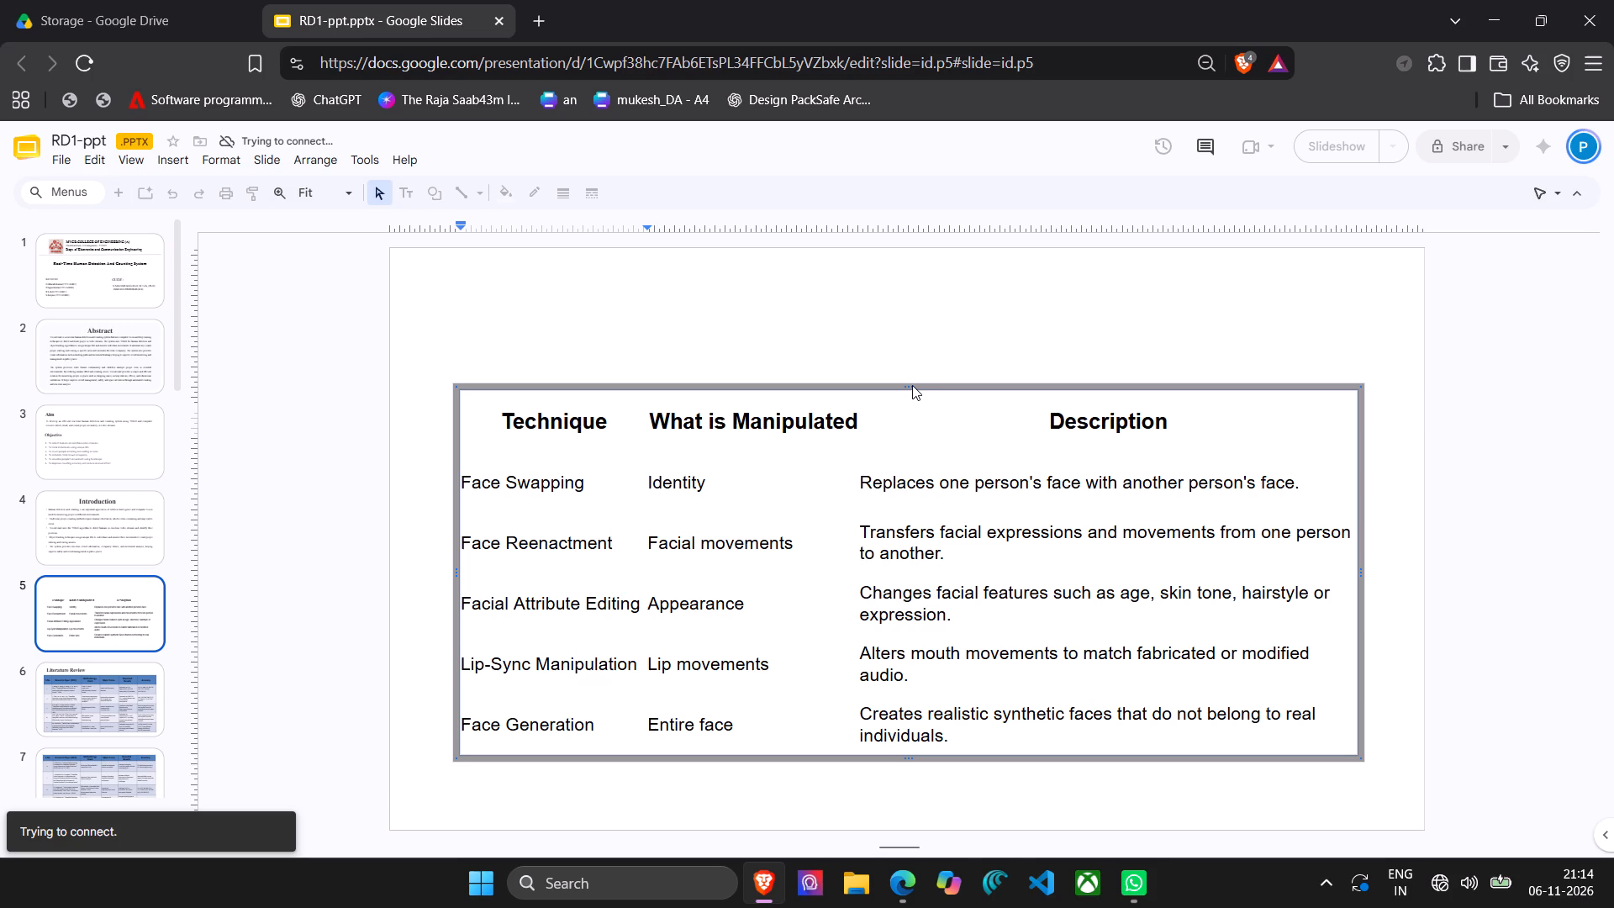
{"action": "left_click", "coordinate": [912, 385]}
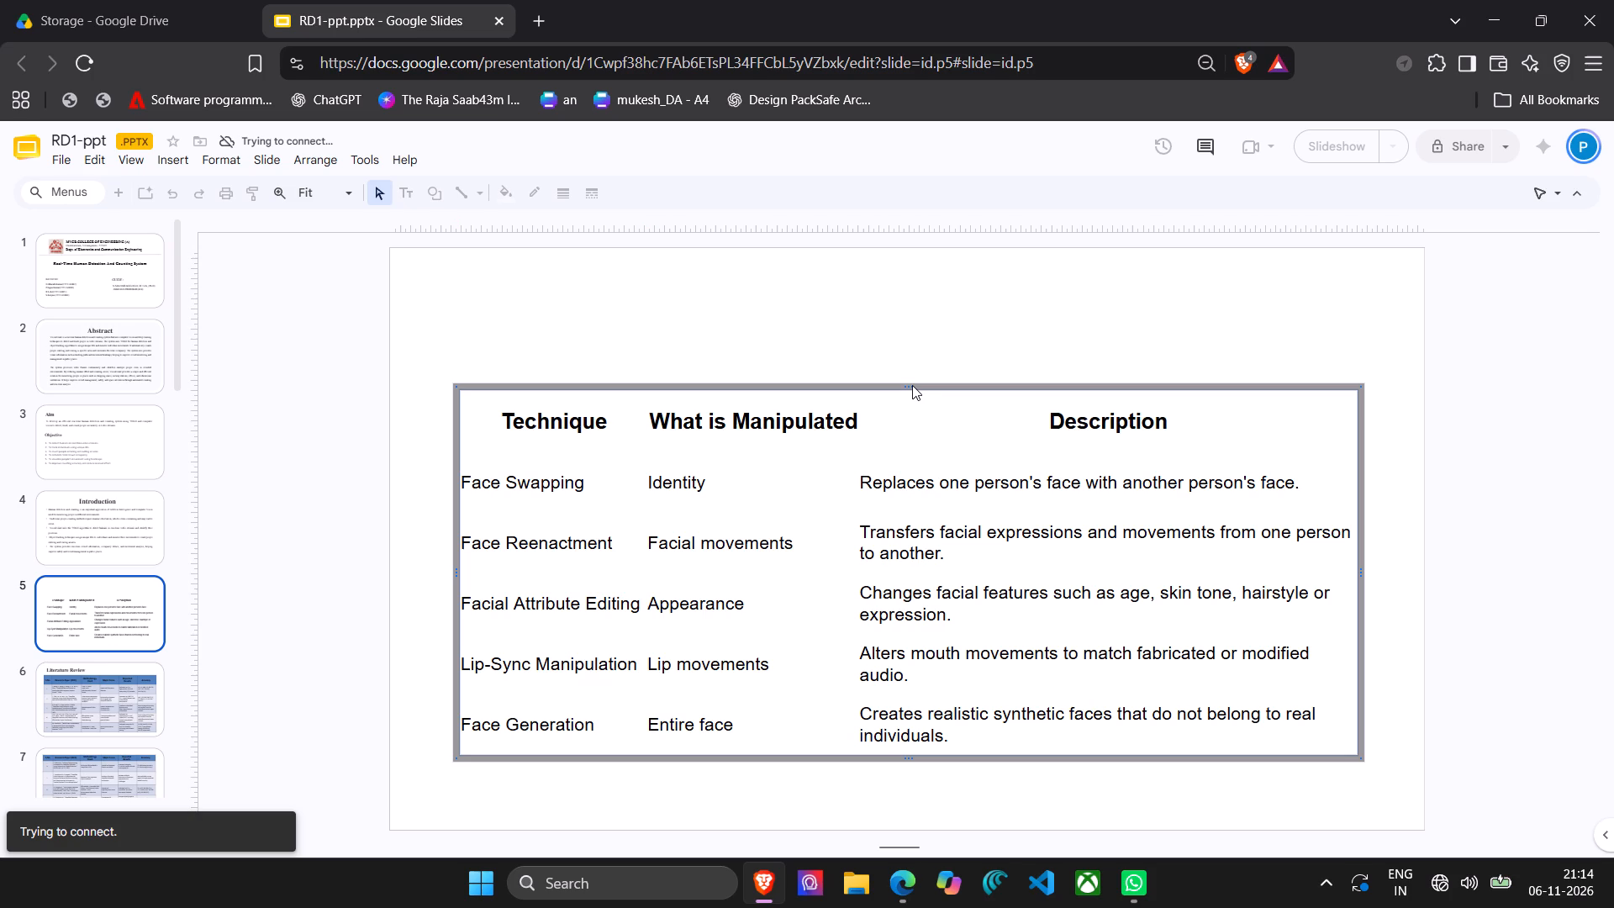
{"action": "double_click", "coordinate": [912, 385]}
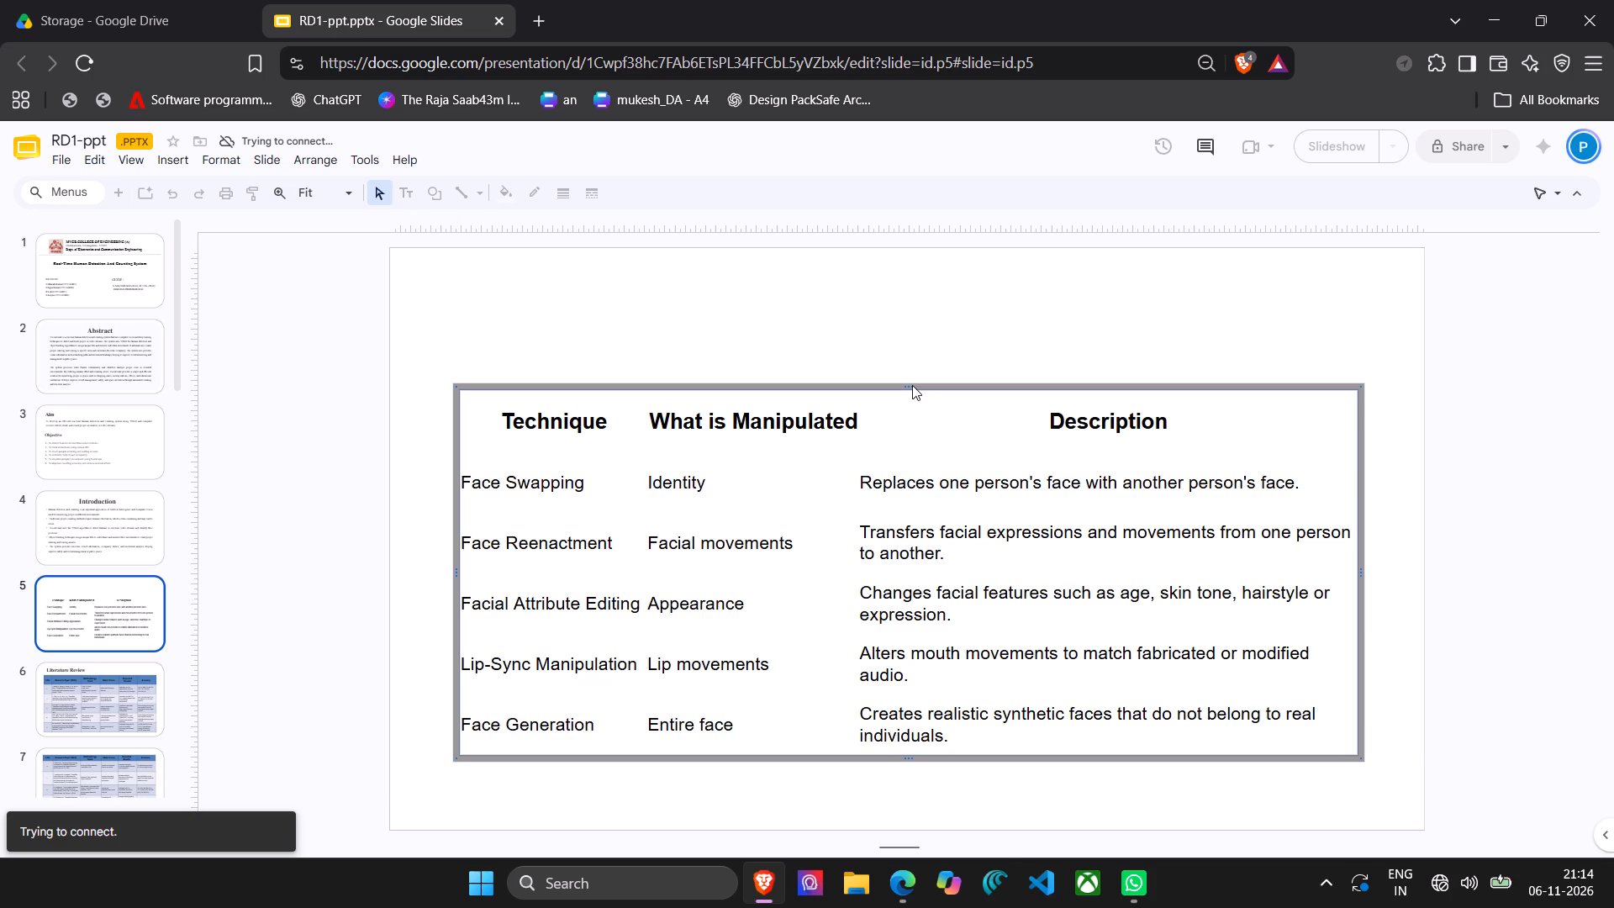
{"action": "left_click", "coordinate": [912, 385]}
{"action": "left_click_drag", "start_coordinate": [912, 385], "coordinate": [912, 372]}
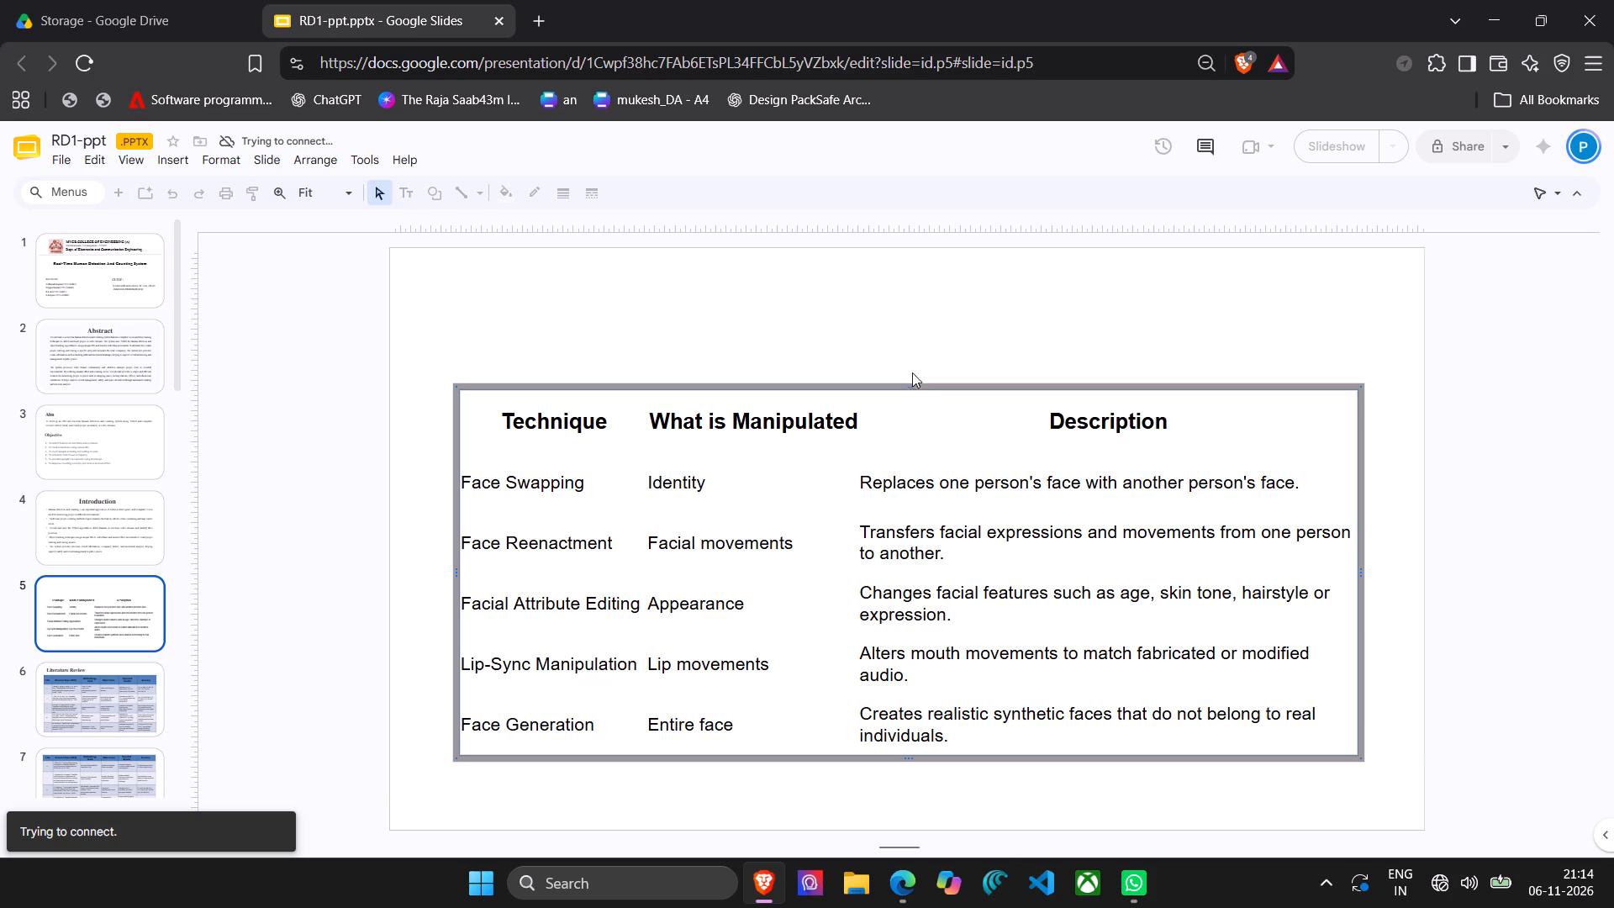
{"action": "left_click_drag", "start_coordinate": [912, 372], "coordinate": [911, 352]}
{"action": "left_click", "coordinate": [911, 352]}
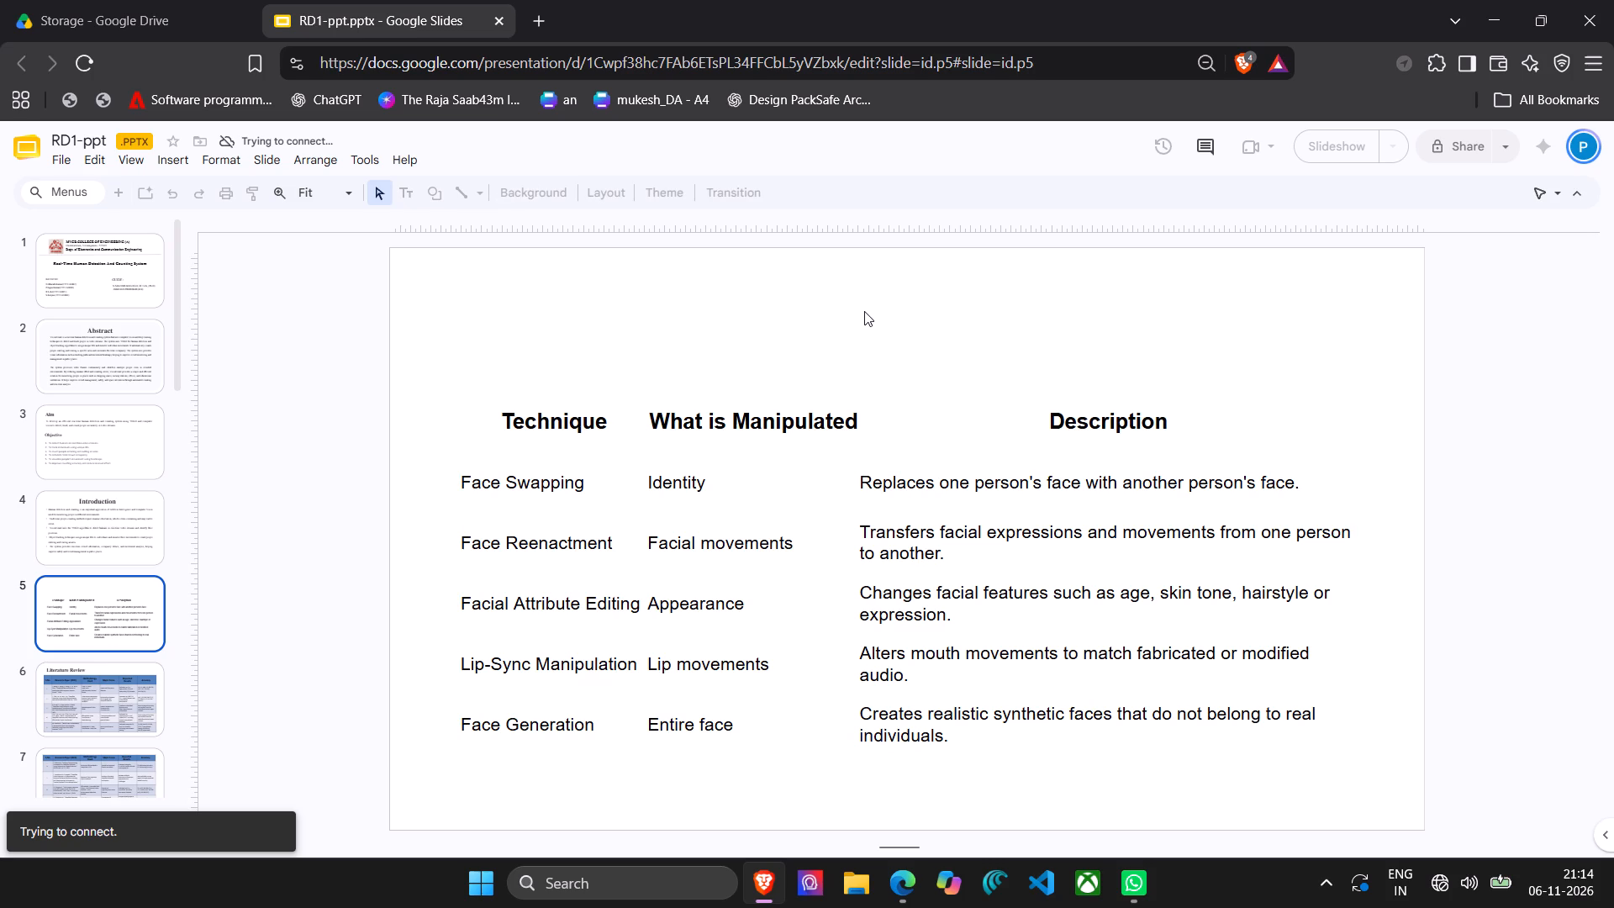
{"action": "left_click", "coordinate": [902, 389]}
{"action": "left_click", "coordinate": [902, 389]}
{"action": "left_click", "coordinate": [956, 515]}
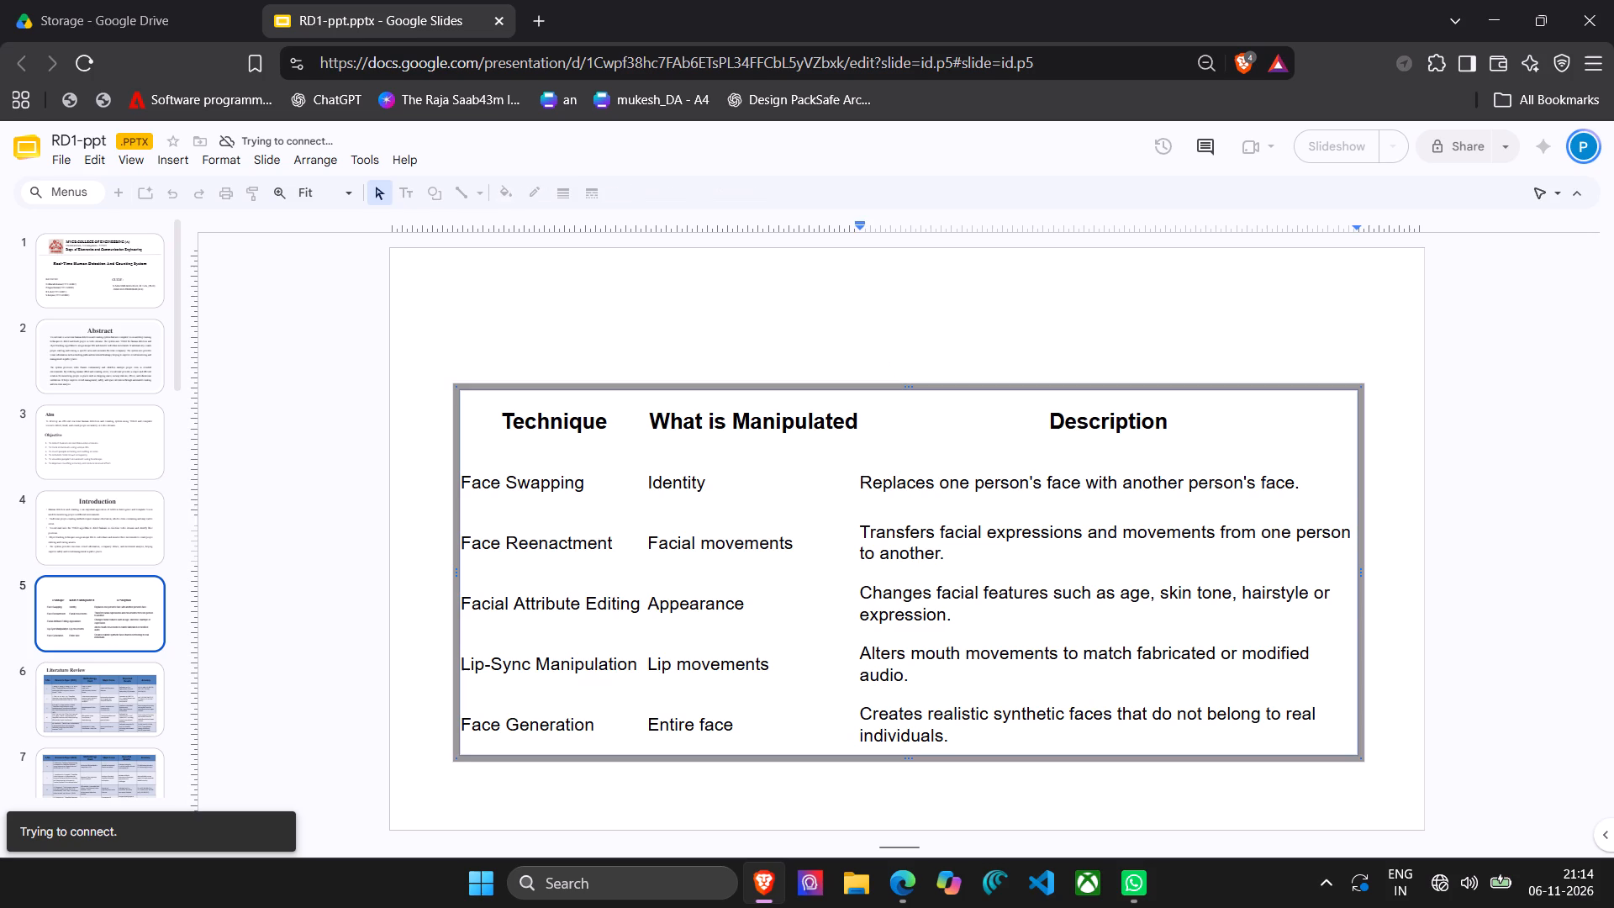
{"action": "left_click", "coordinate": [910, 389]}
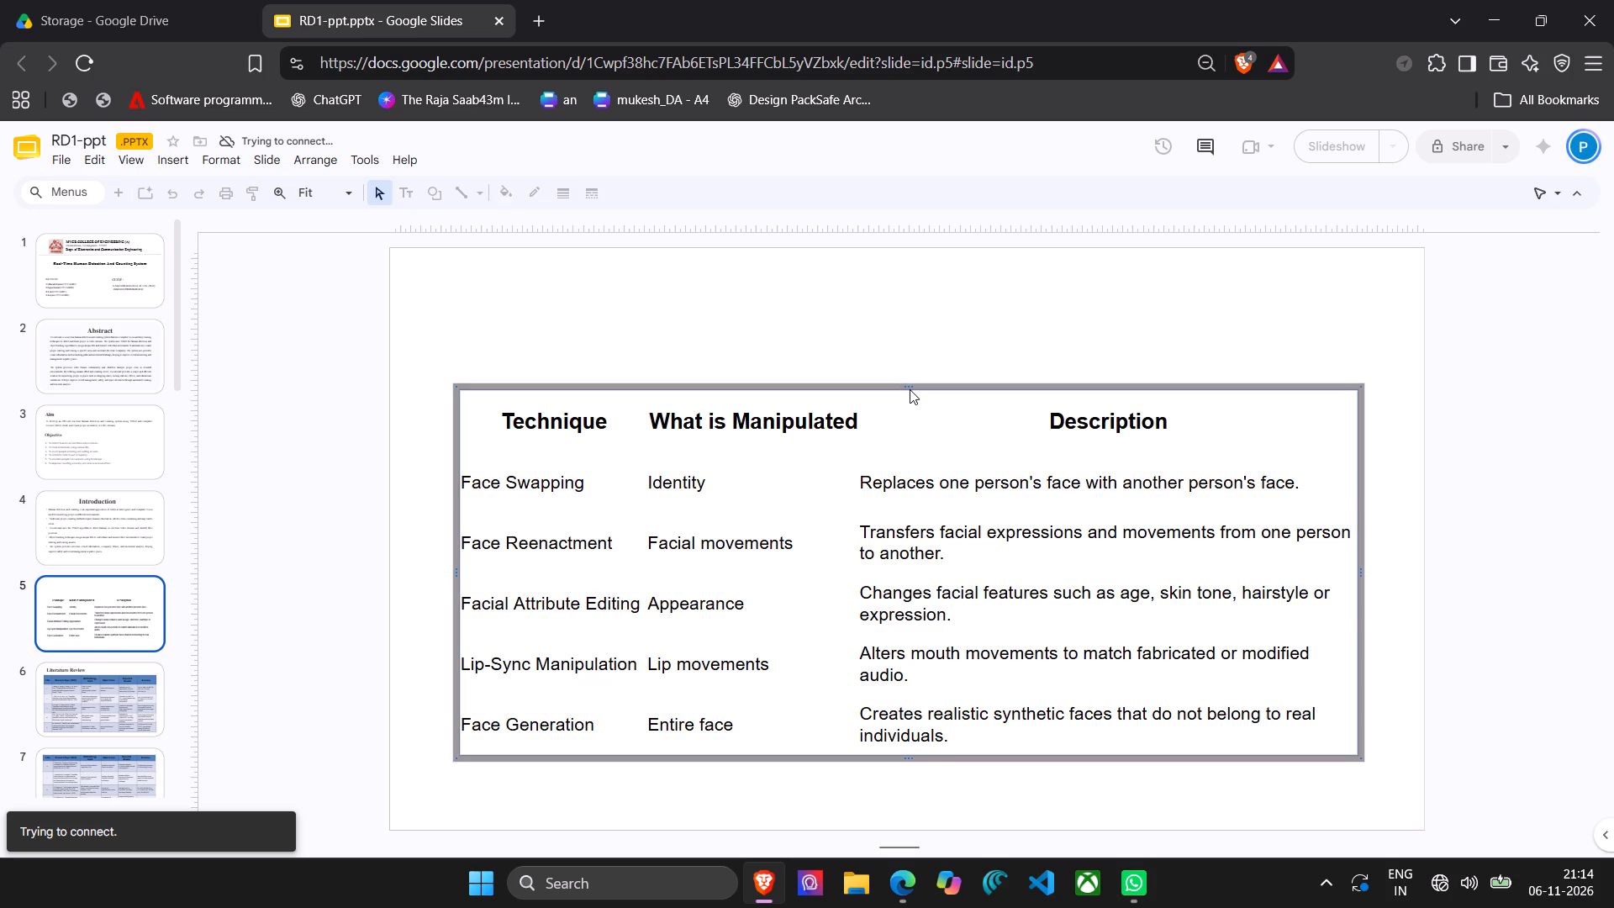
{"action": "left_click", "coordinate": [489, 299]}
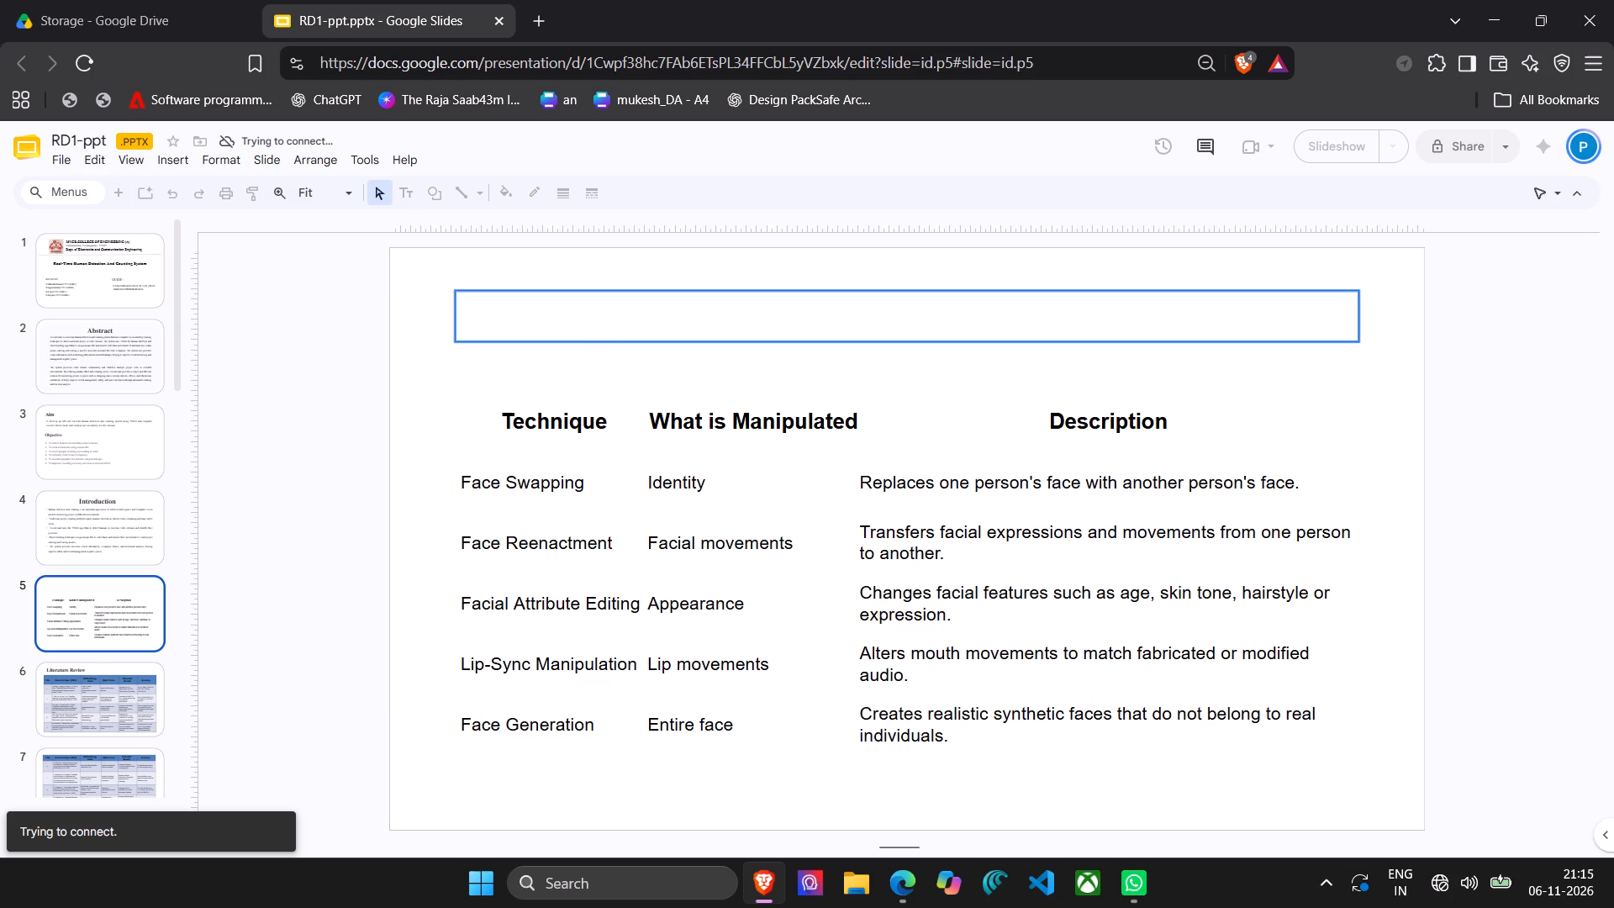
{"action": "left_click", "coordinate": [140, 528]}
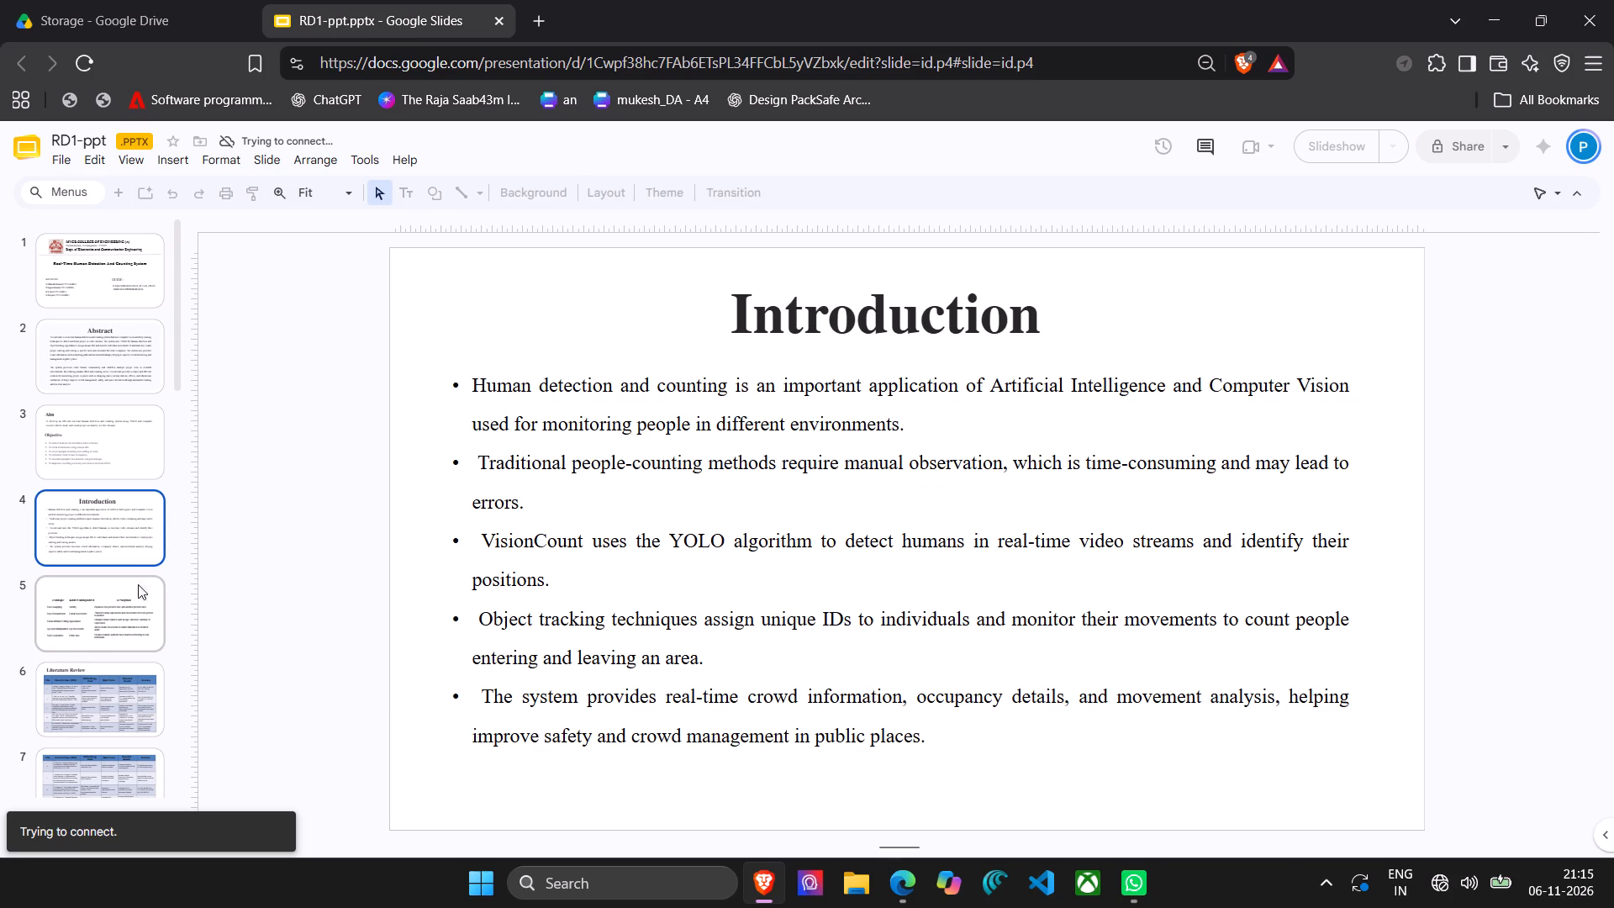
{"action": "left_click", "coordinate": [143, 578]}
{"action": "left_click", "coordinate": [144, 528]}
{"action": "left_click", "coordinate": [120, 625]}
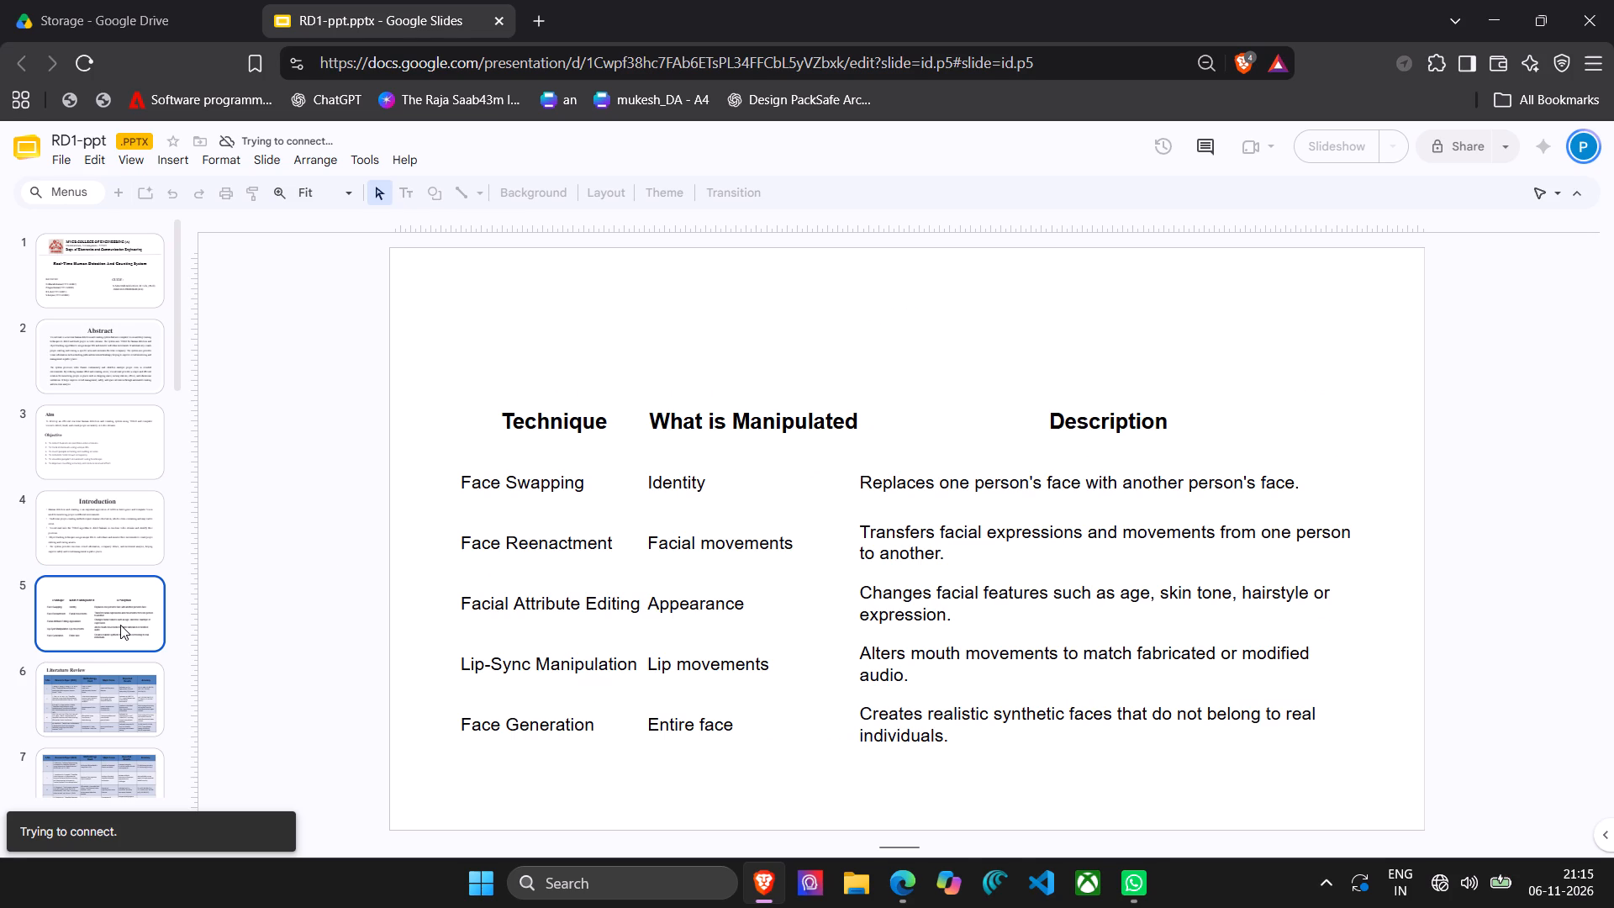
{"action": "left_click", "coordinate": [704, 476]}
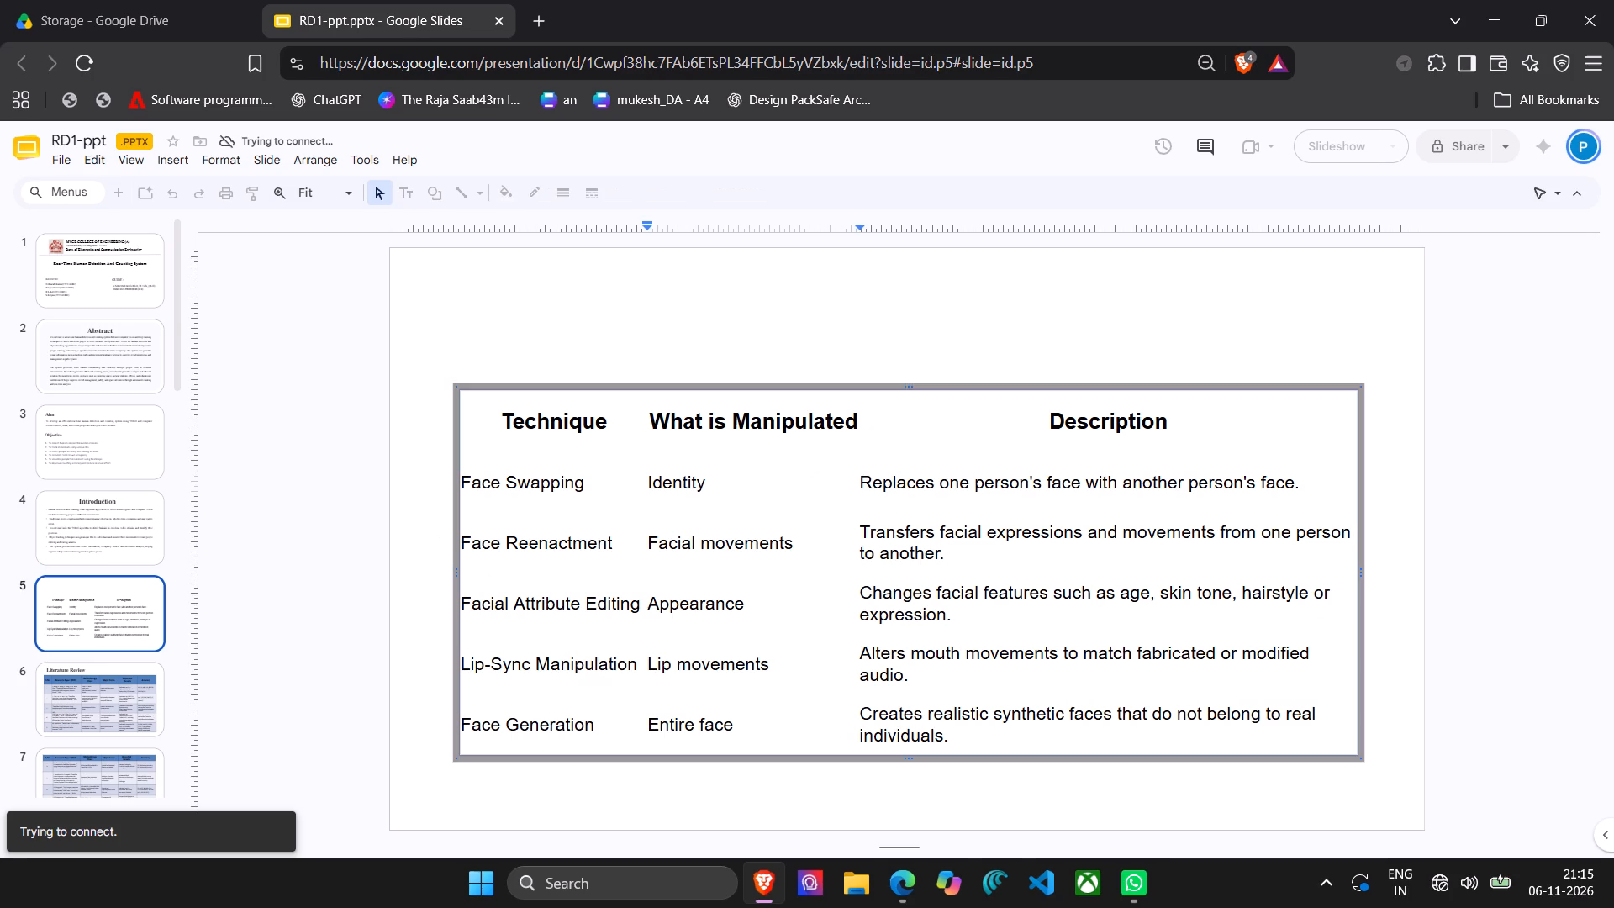
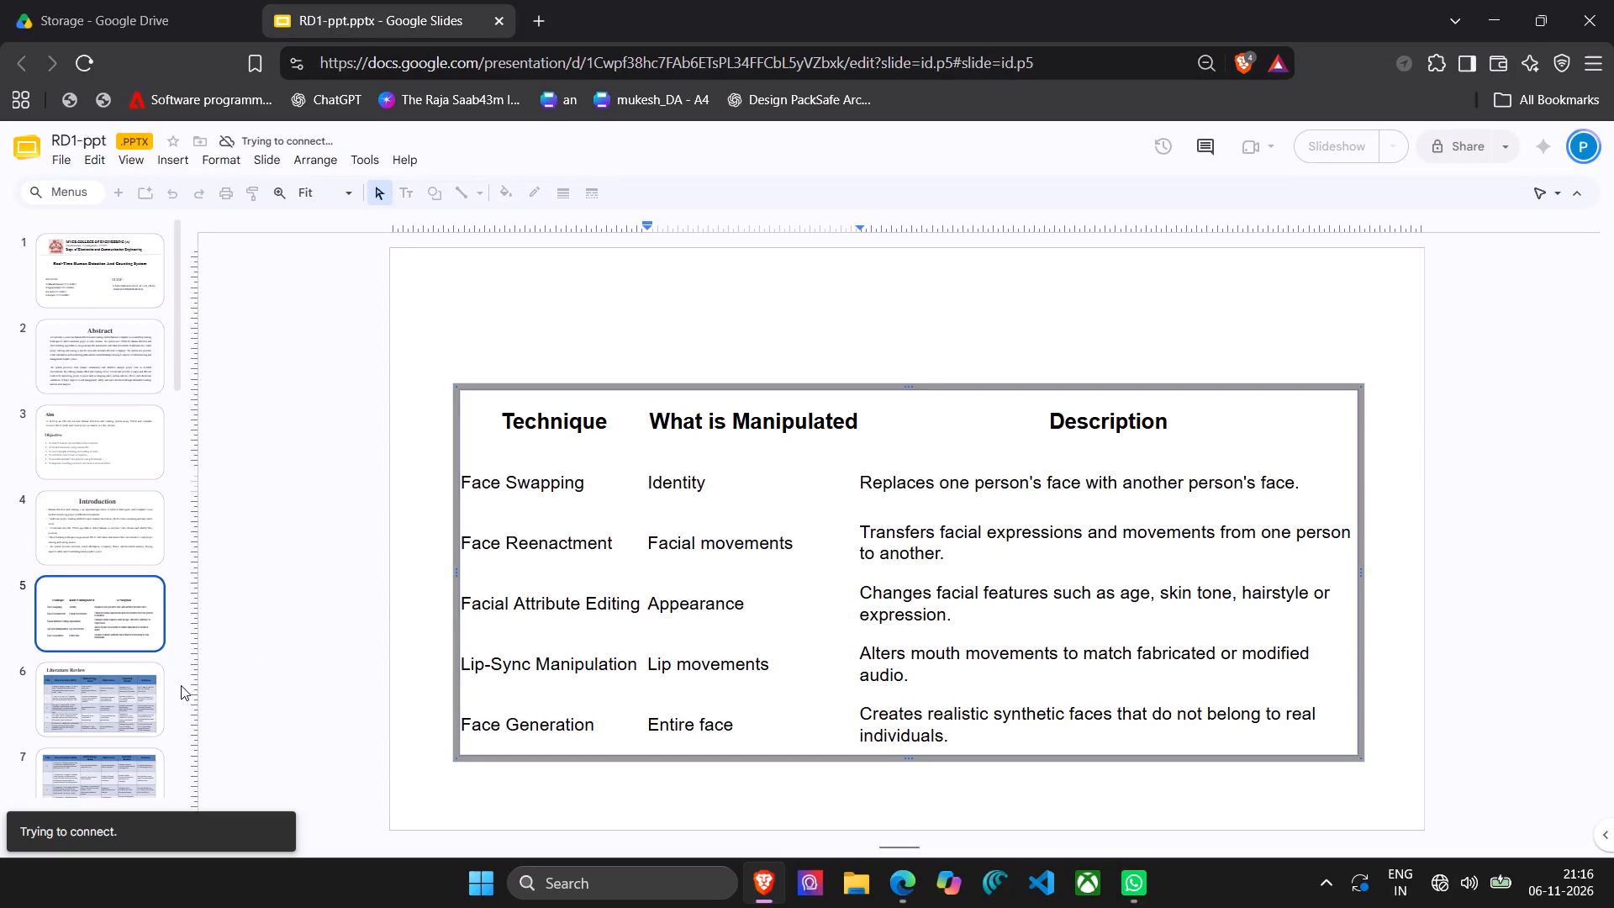
Review the remaining slides, including Literature Review, Motivation, References, Applications, Streamlit Interface, Implementation and Results, Dataset and Software Requirements, for old deepfake content.
{"action": "left_click", "coordinate": [112, 698]}
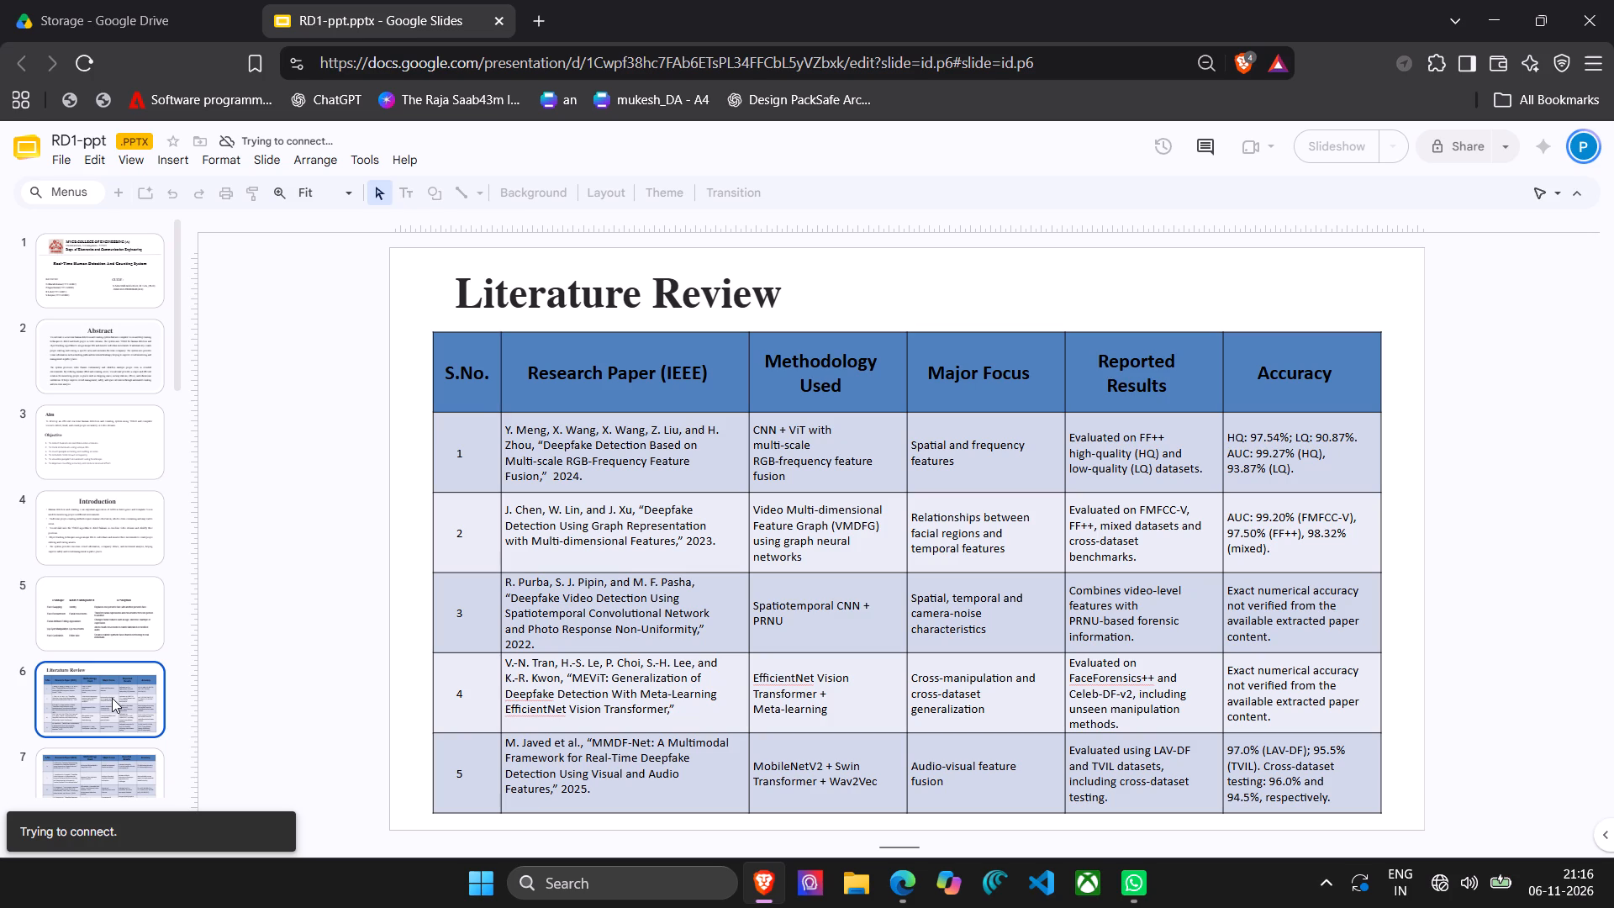
{"action": "scroll", "coordinate": [112, 730], "scroll_direction": "down", "scroll_amount": 3}
{"action": "left_click", "coordinate": [129, 662]}
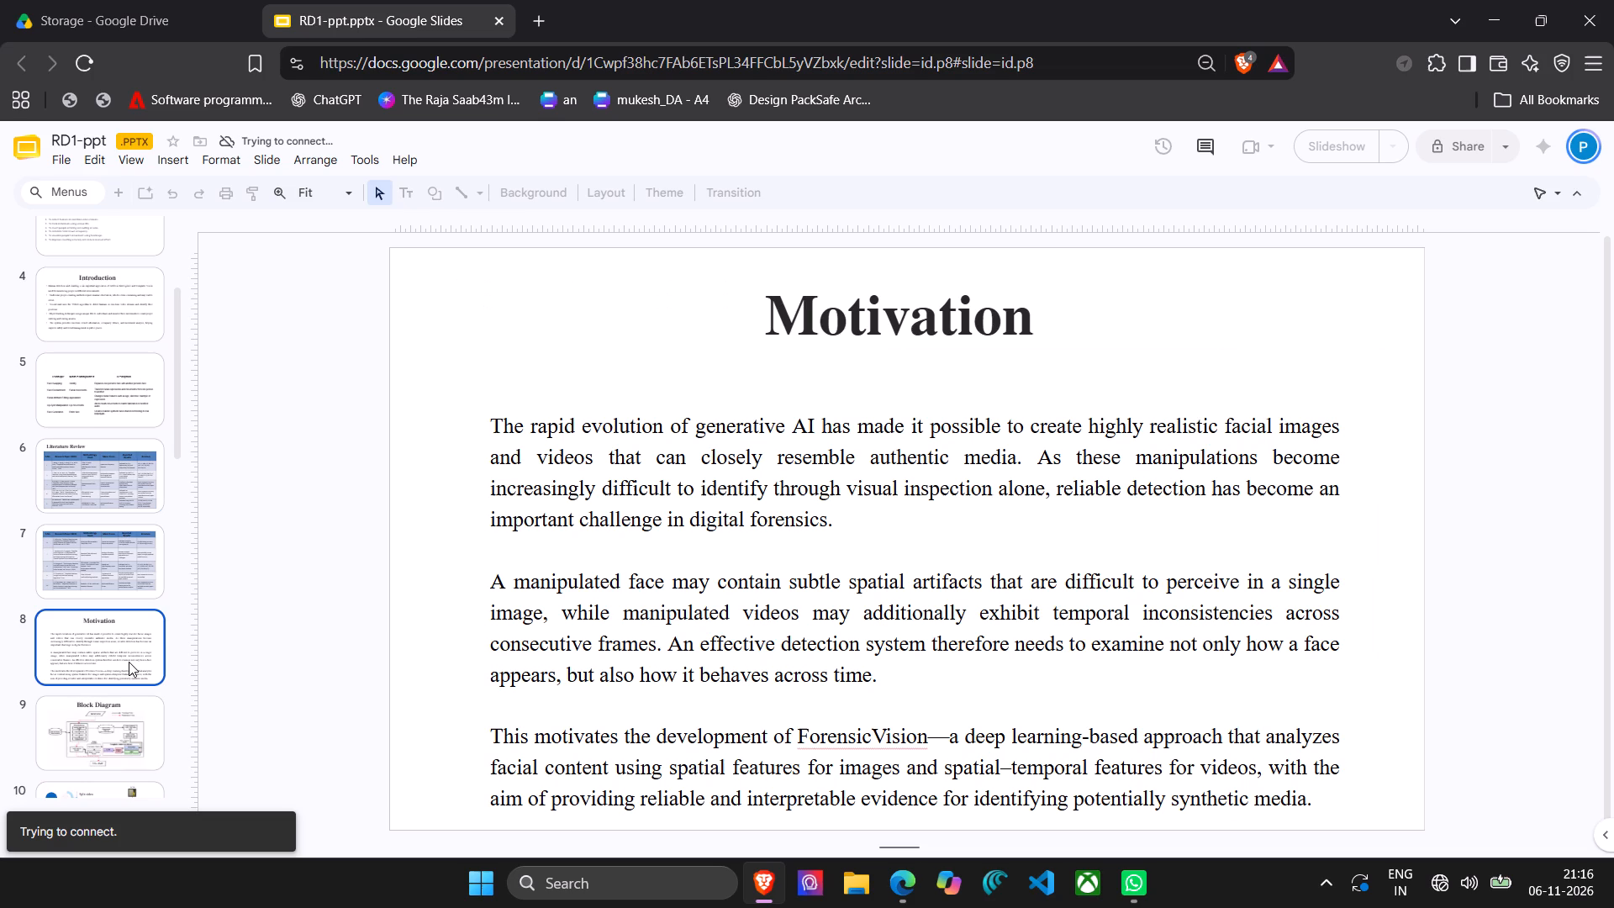
{"action": "scroll", "coordinate": [129, 662], "scroll_direction": "down", "scroll_amount": 10}
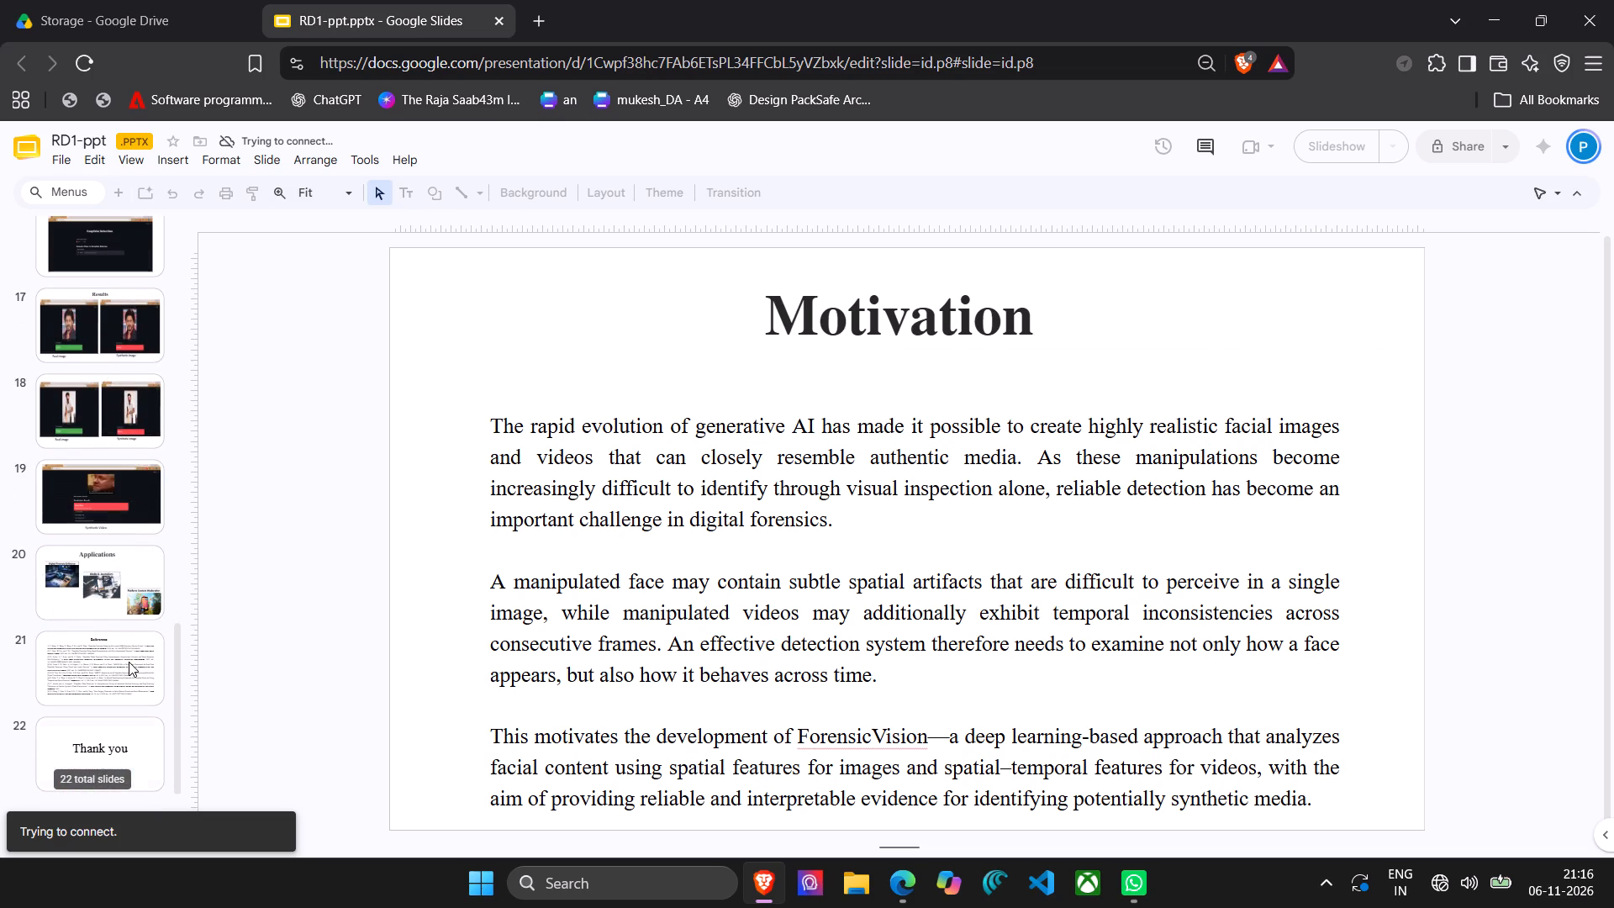
{"action": "scroll", "coordinate": [129, 662], "scroll_direction": "down", "scroll_amount": 4}
{"action": "left_click", "coordinate": [129, 662]}
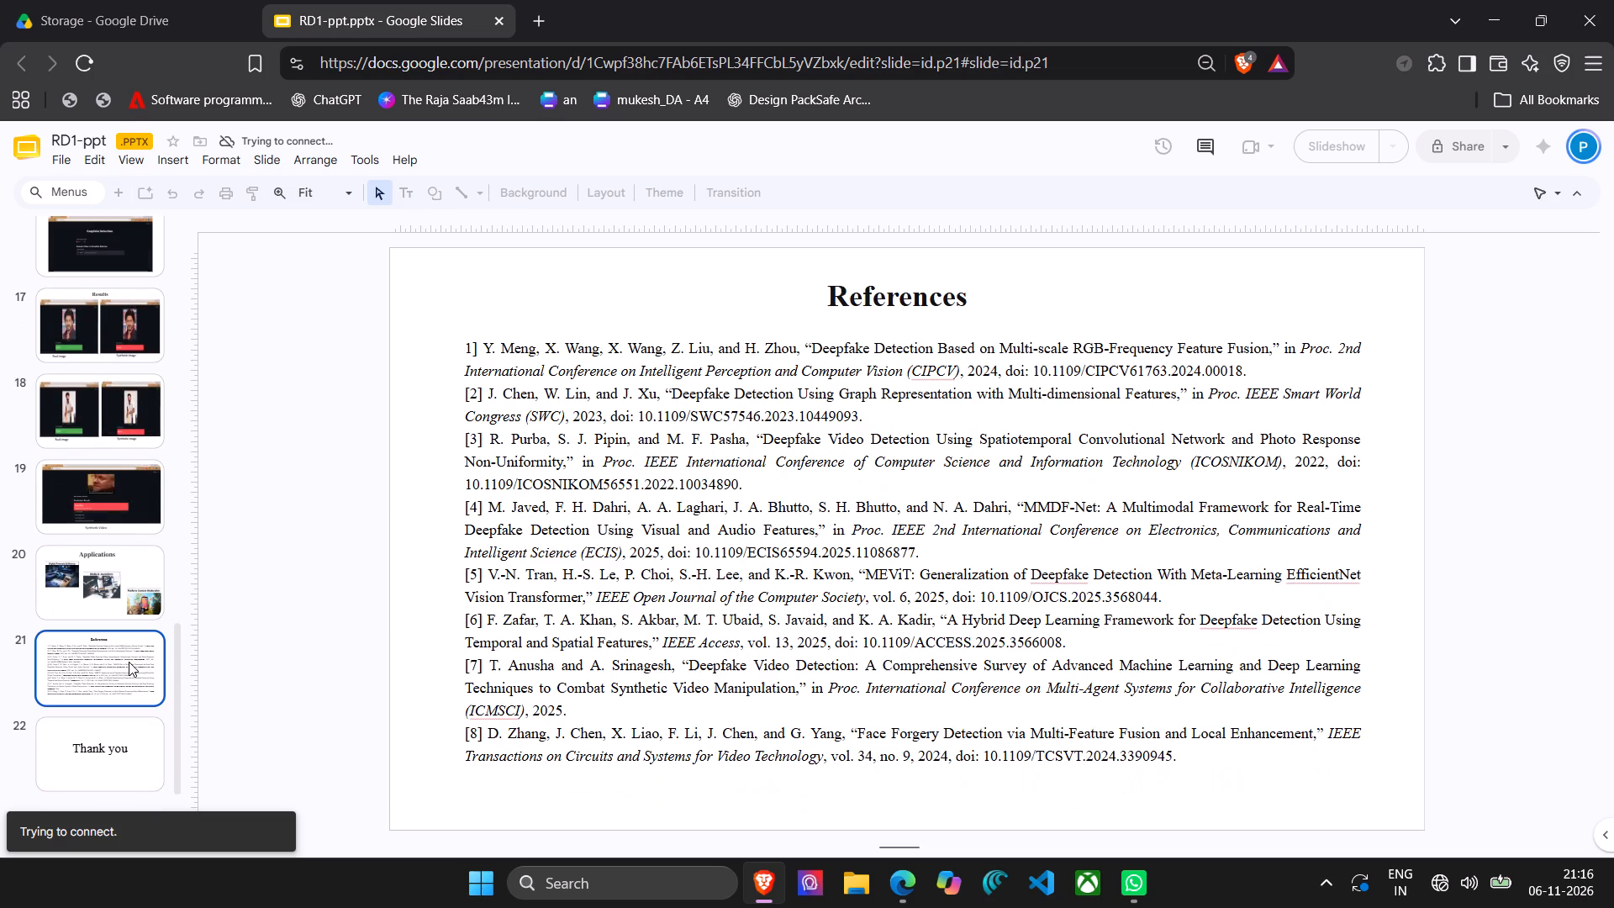
{"action": "left_click", "coordinate": [141, 577]}
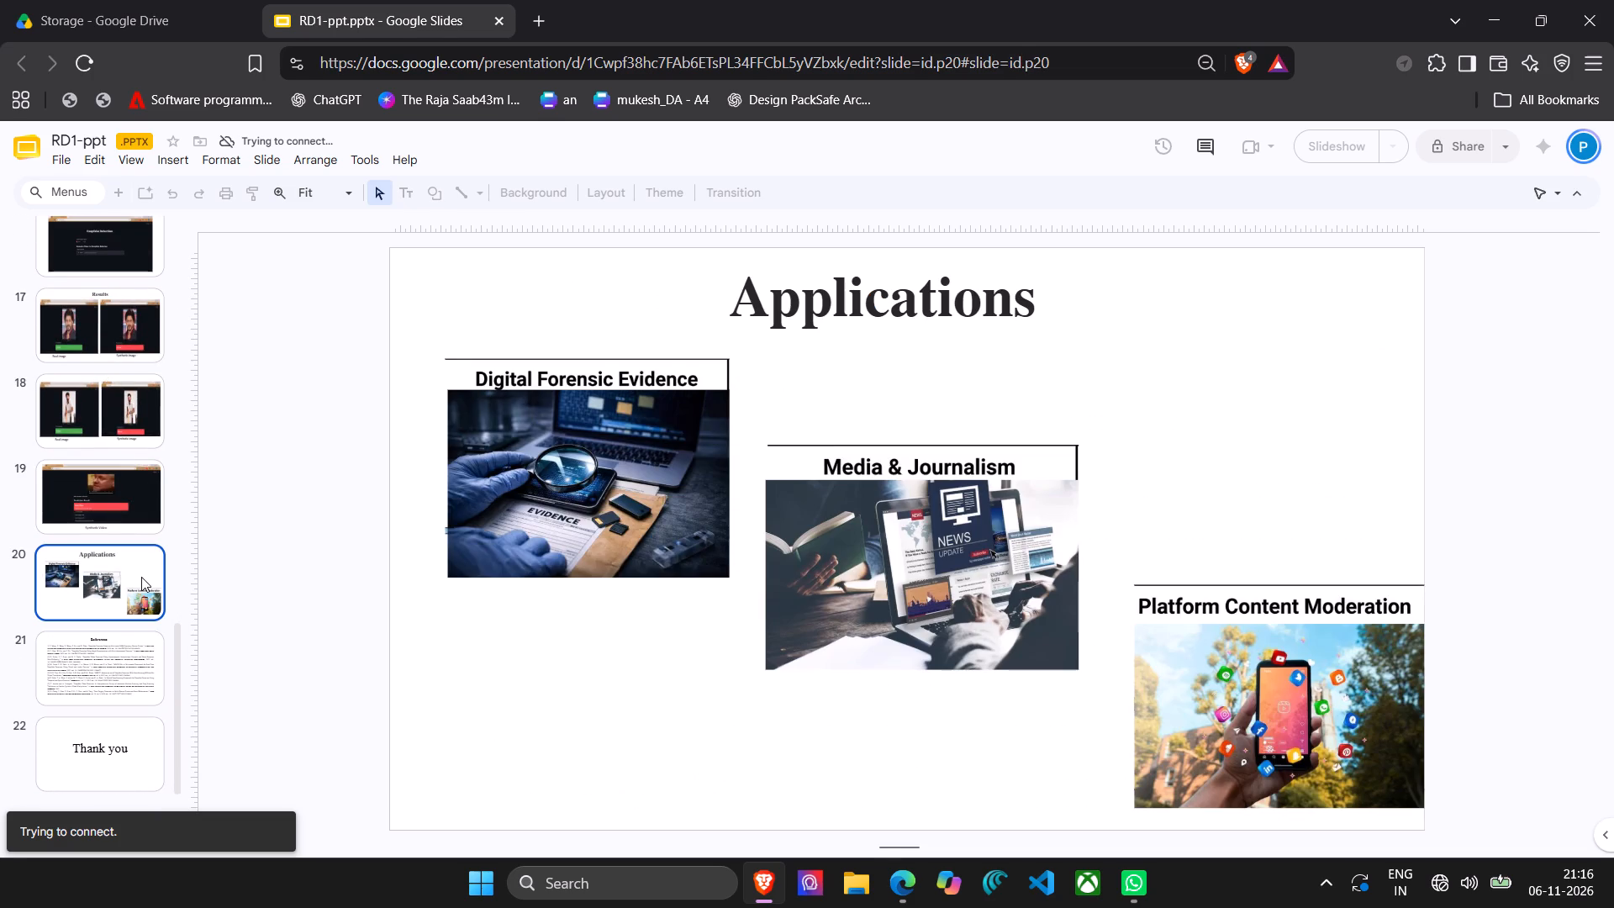
{"action": "left_click", "coordinate": [137, 513]}
{"action": "scroll", "coordinate": [137, 513], "scroll_direction": "up", "scroll_amount": 1}
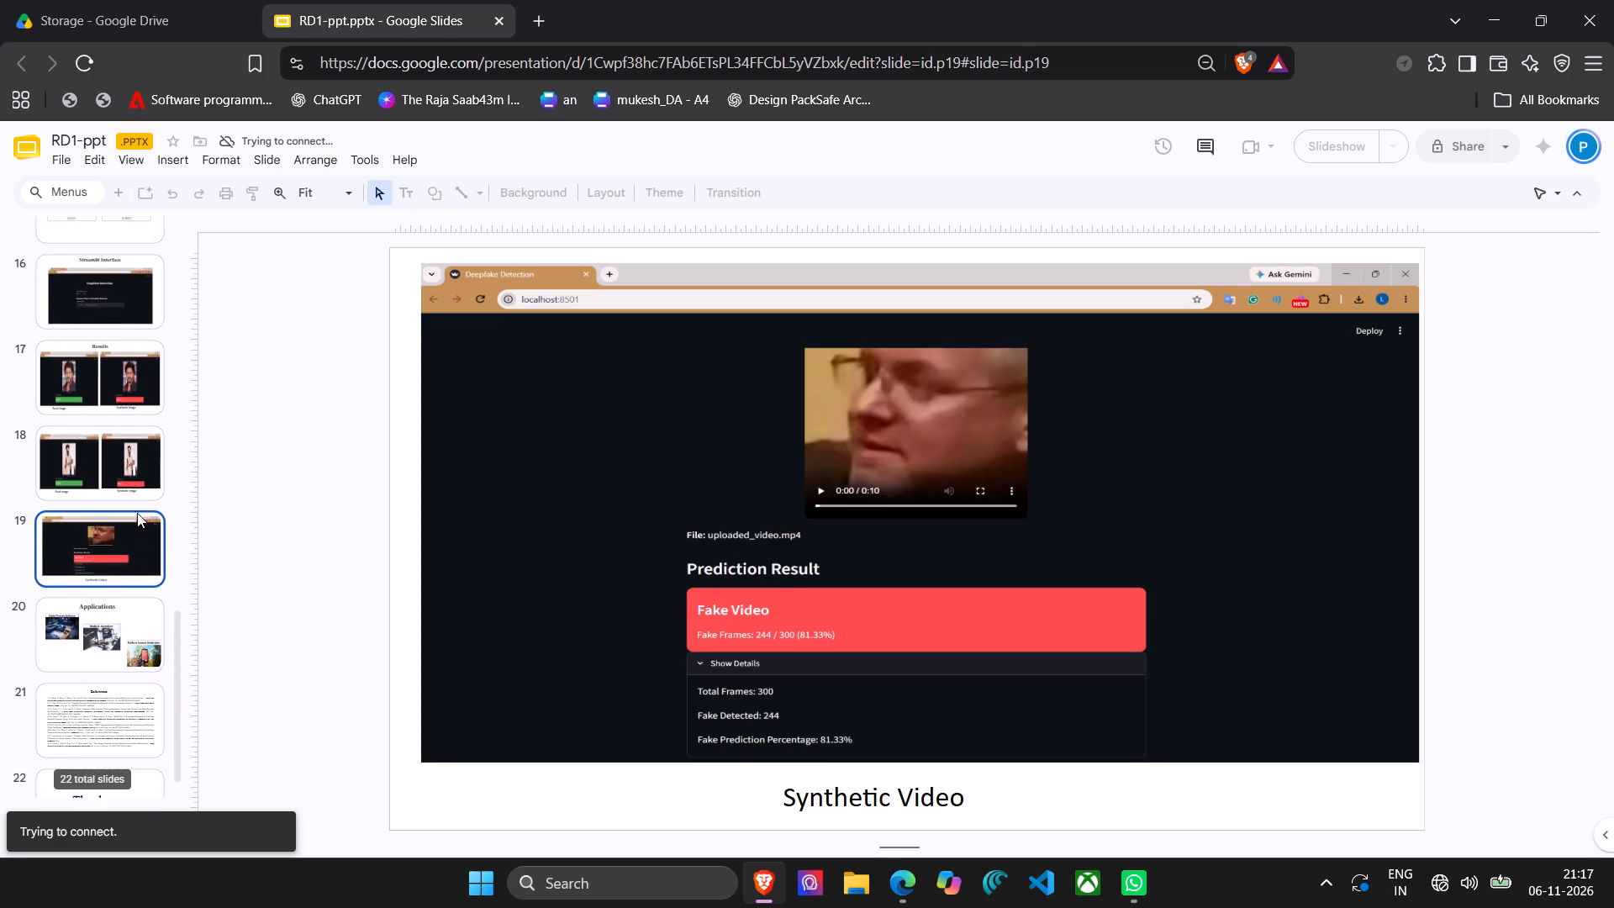
{"action": "scroll", "coordinate": [137, 513], "scroll_direction": "up", "scroll_amount": 3}
{"action": "left_click", "coordinate": [137, 513]}
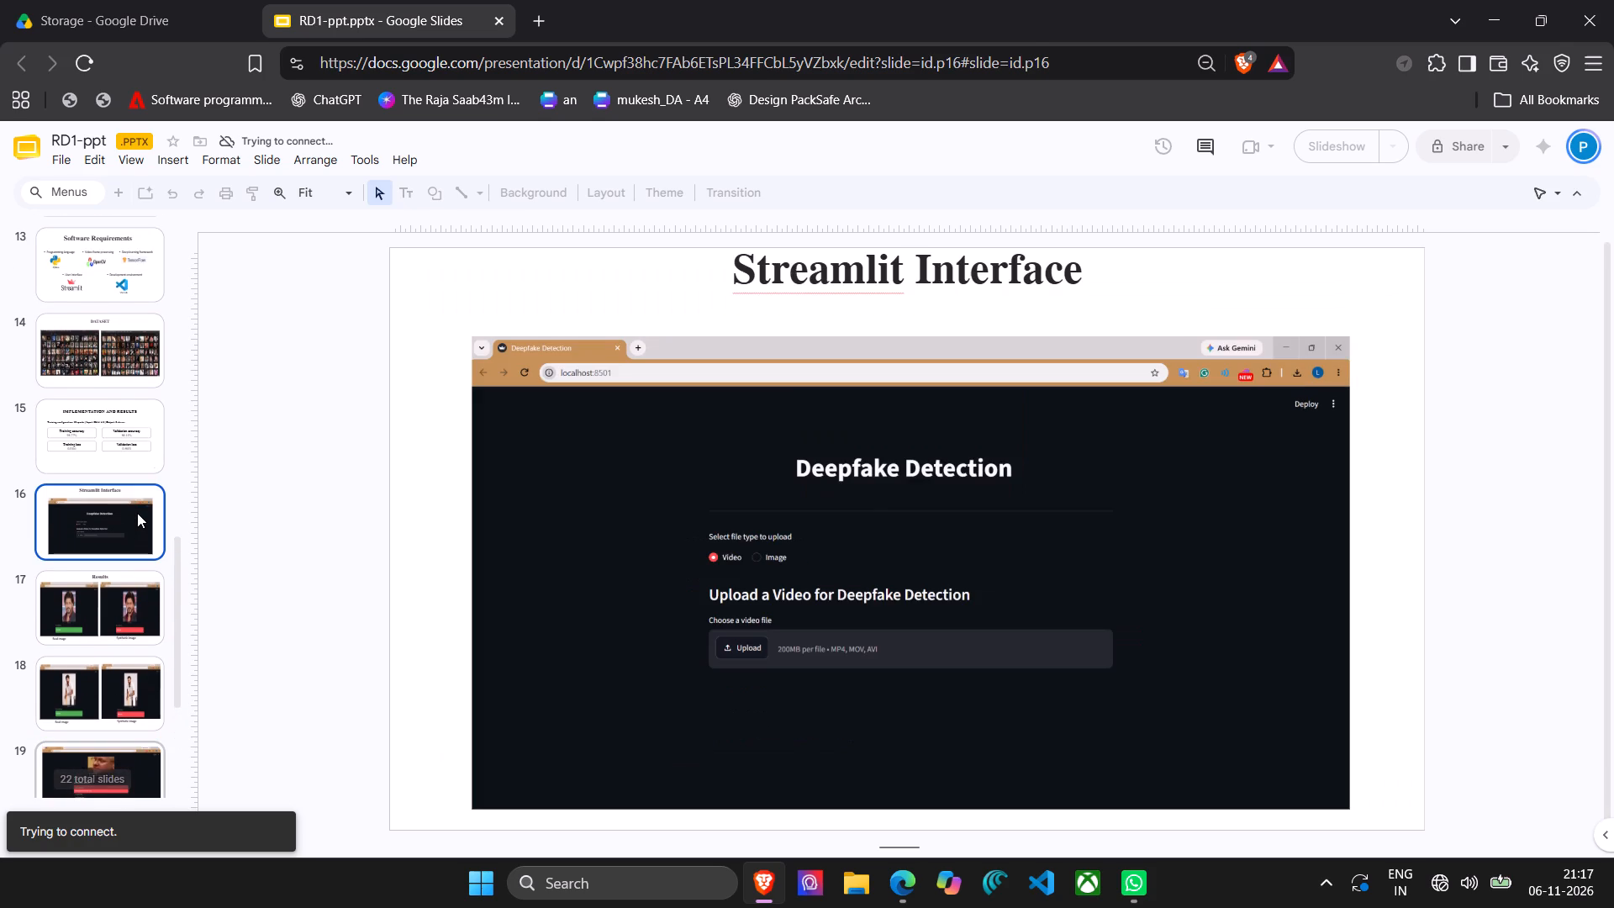
{"action": "scroll", "coordinate": [137, 513], "scroll_direction": "up", "scroll_amount": 1}
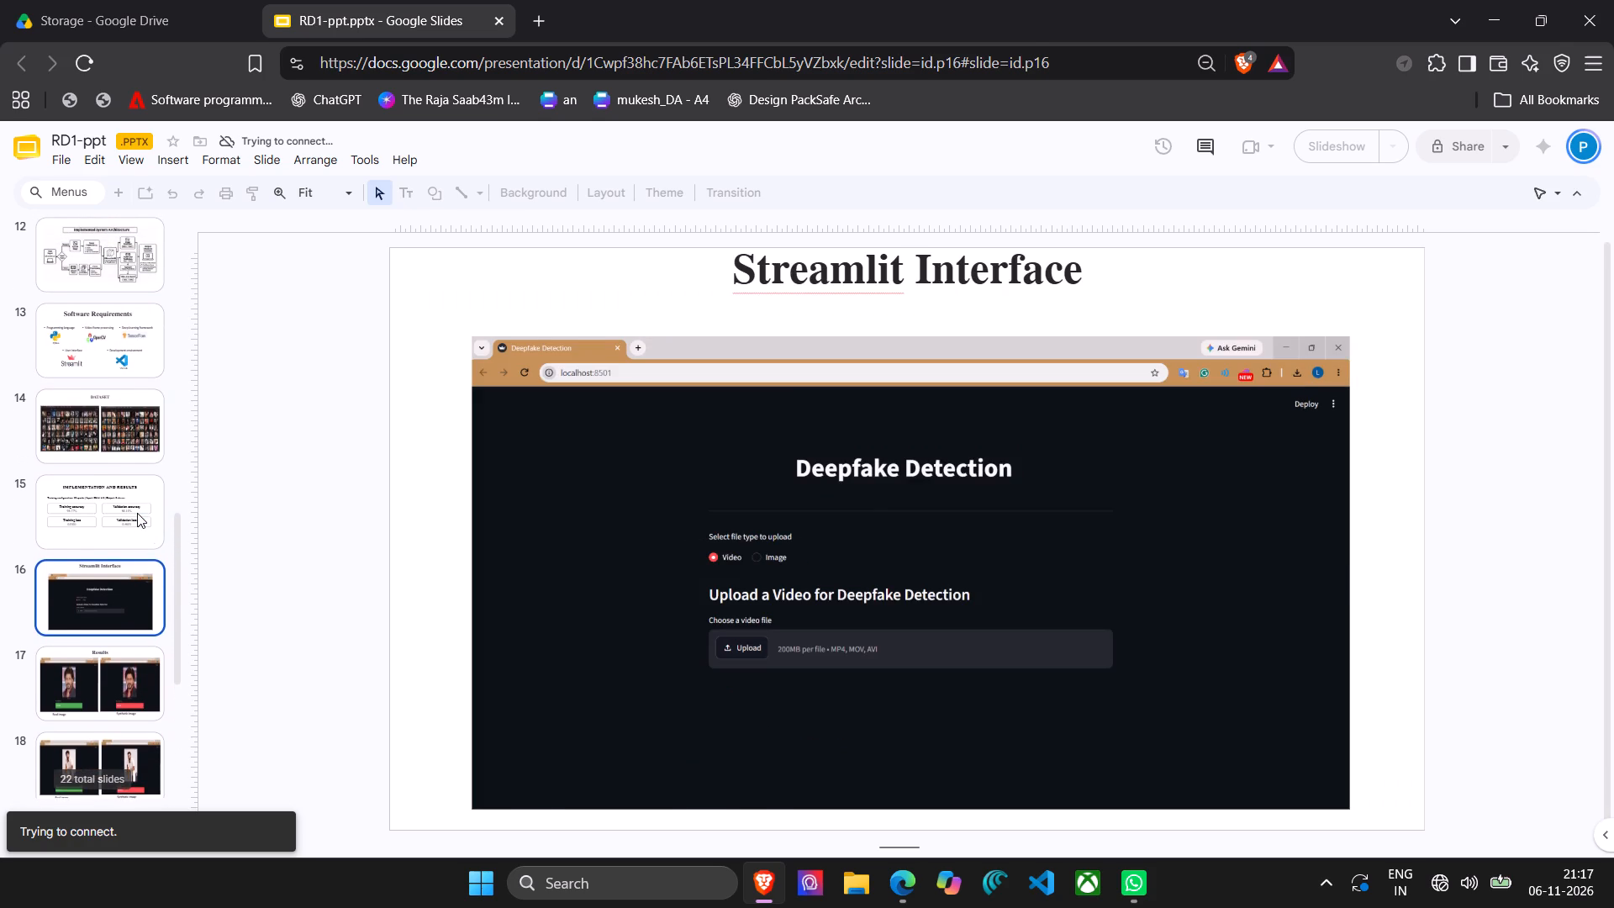
{"action": "left_click", "coordinate": [137, 513]}
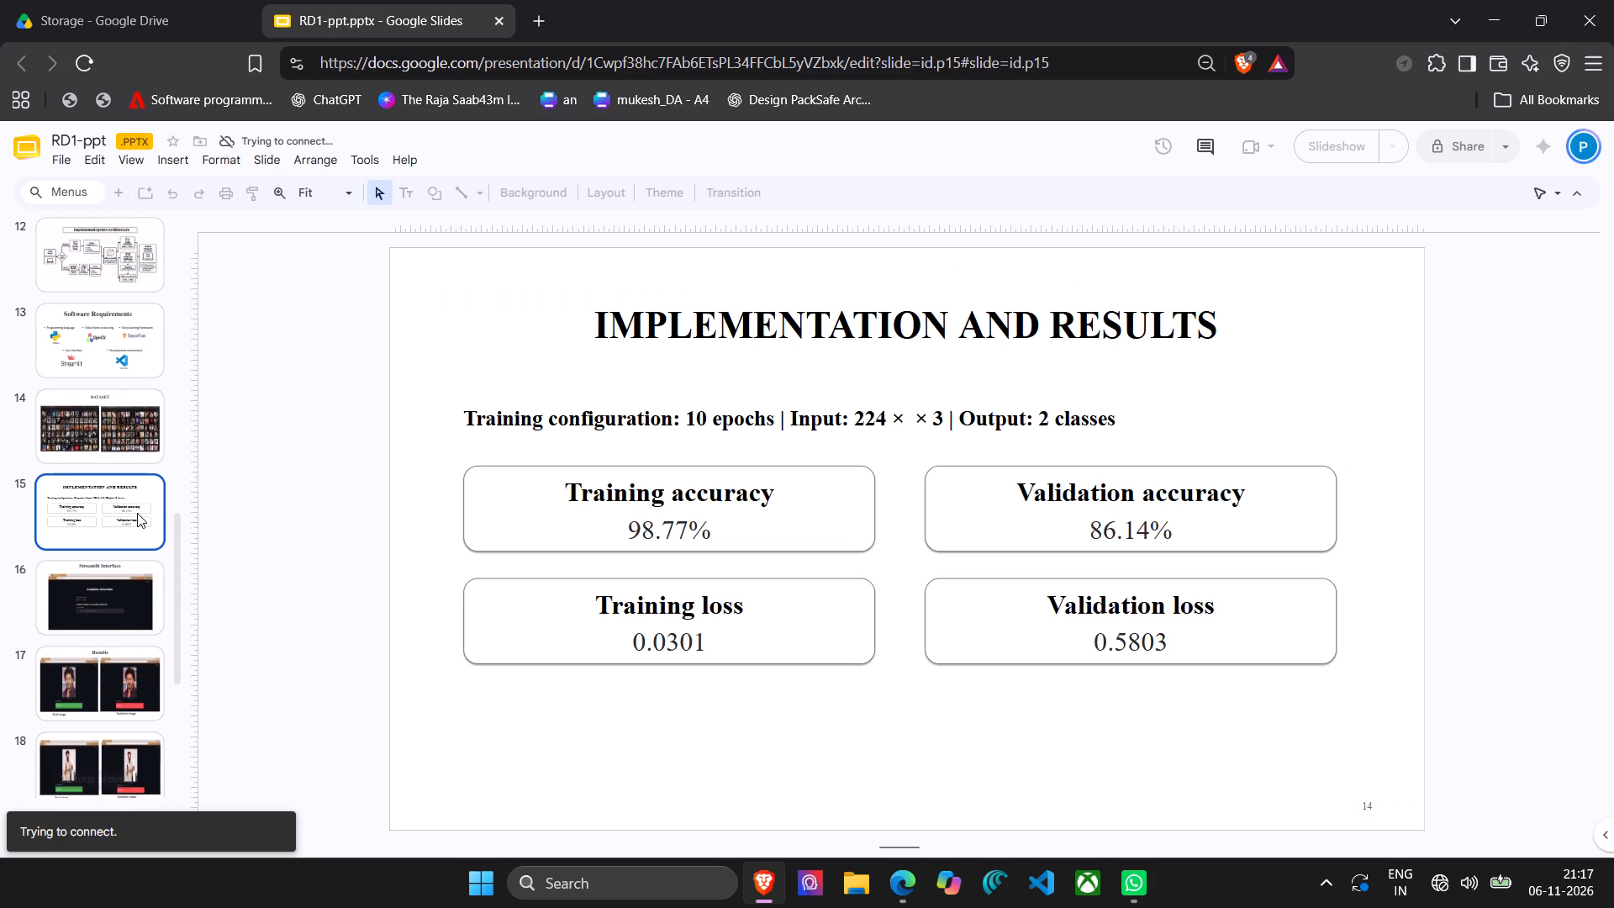
{"action": "scroll", "coordinate": [137, 513], "scroll_direction": "up", "scroll_amount": 1}
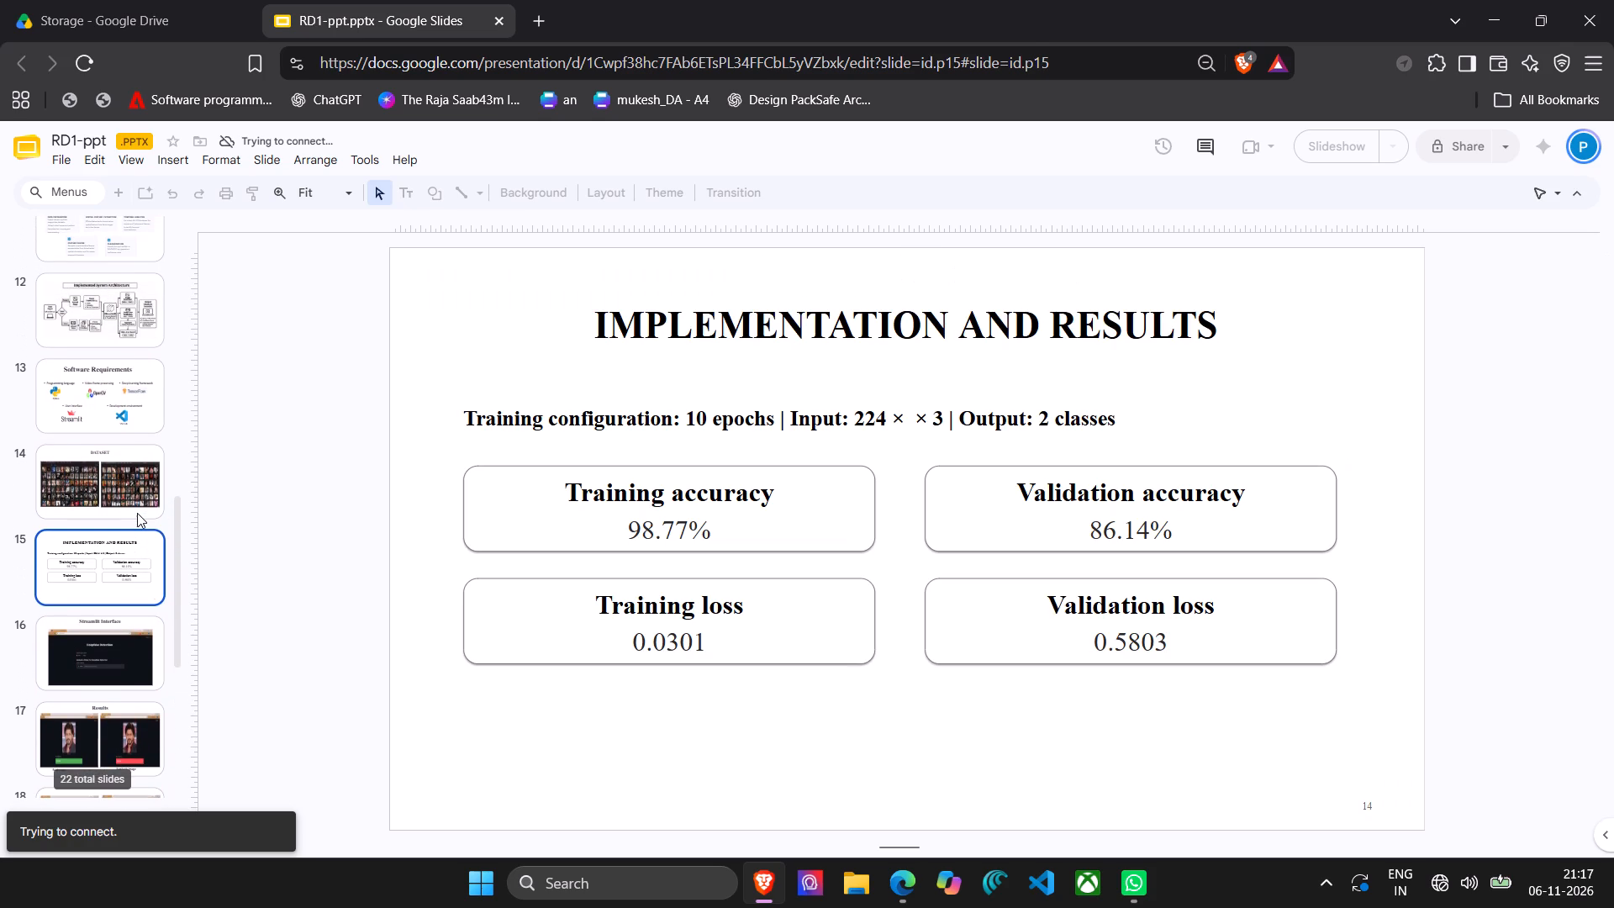
{"action": "scroll", "coordinate": [137, 513], "scroll_direction": "up", "scroll_amount": 2}
{"action": "left_click", "coordinate": [134, 500]}
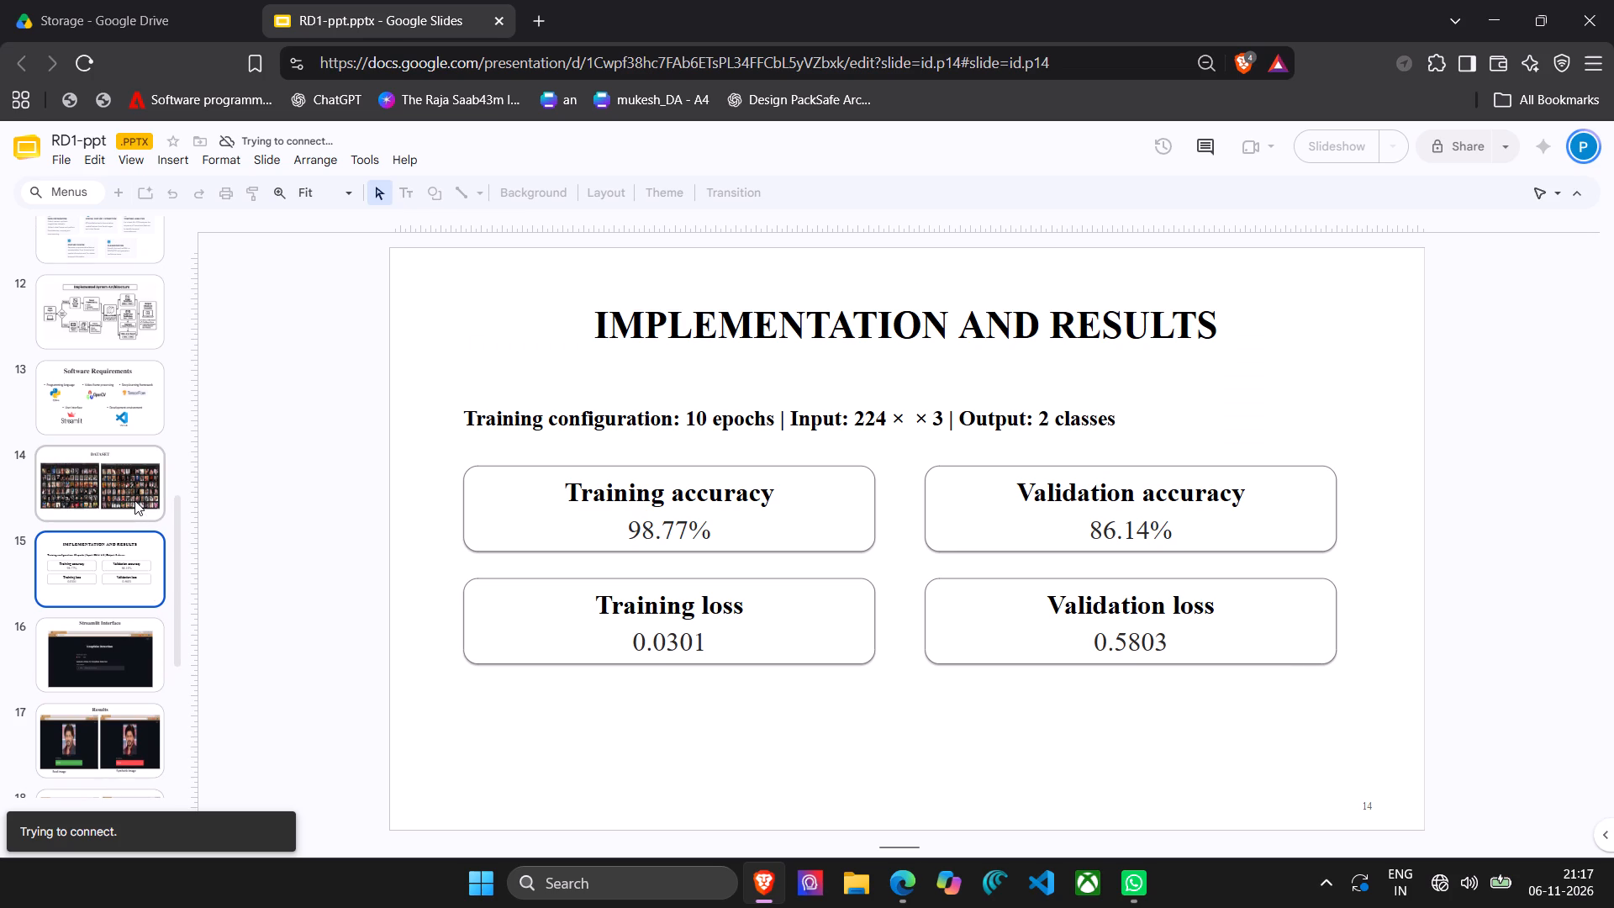
{"action": "scroll", "coordinate": [134, 500], "scroll_direction": "up", "scroll_amount": 1}
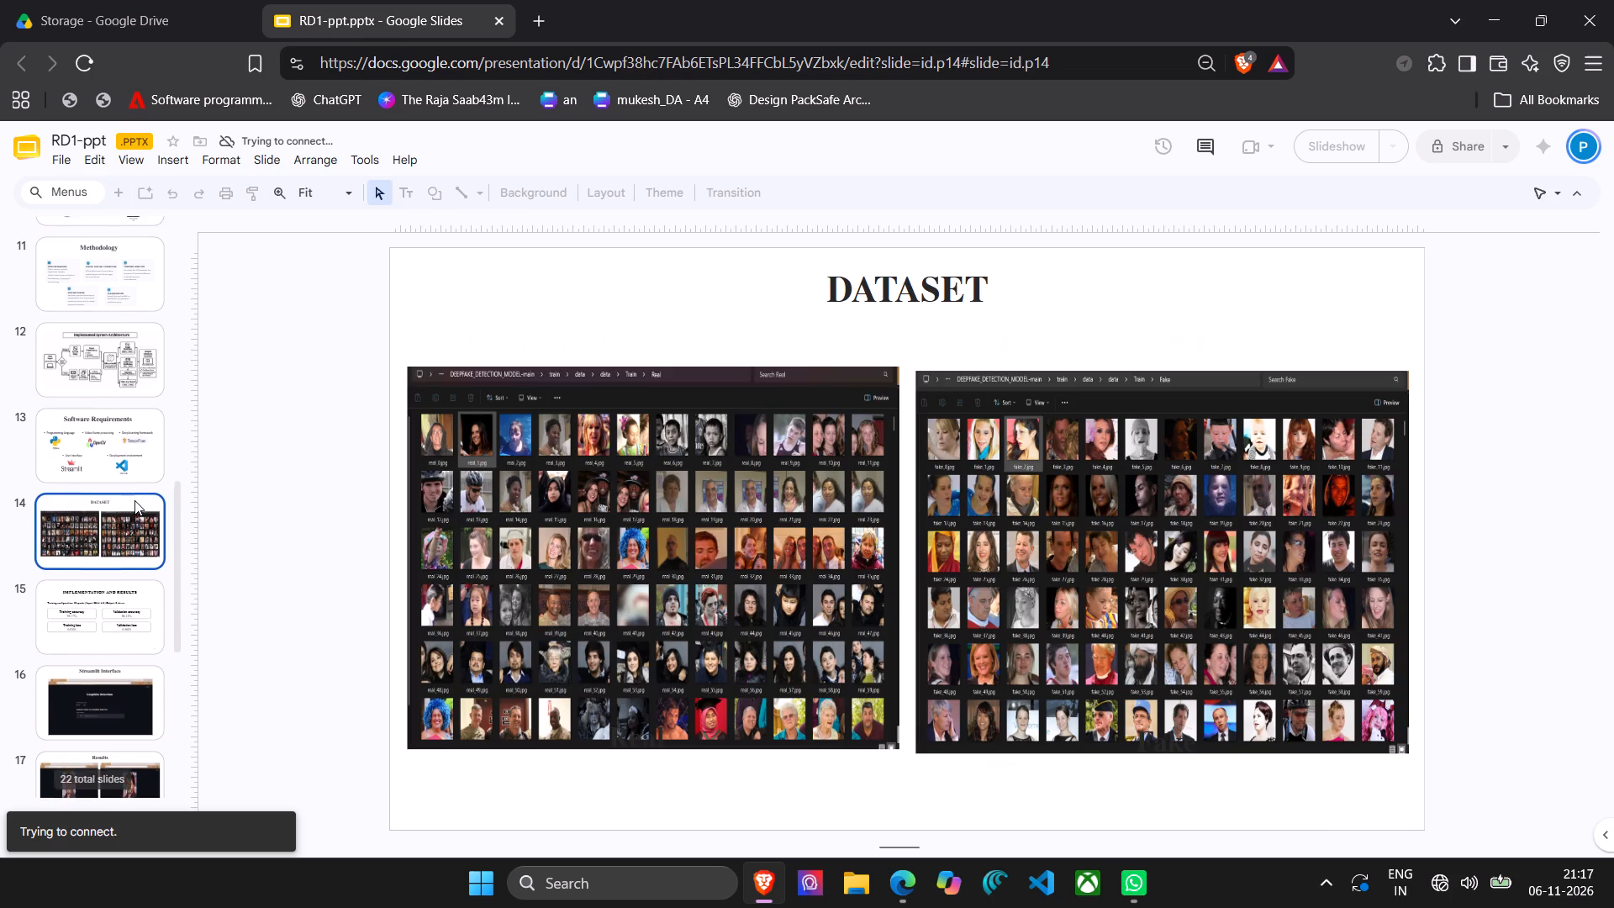
{"action": "scroll", "coordinate": [134, 500], "scroll_direction": "up", "scroll_amount": 1}
{"action": "left_click", "coordinate": [134, 500]}
{"action": "scroll", "coordinate": [134, 500], "scroll_direction": "up", "scroll_amount": 6}
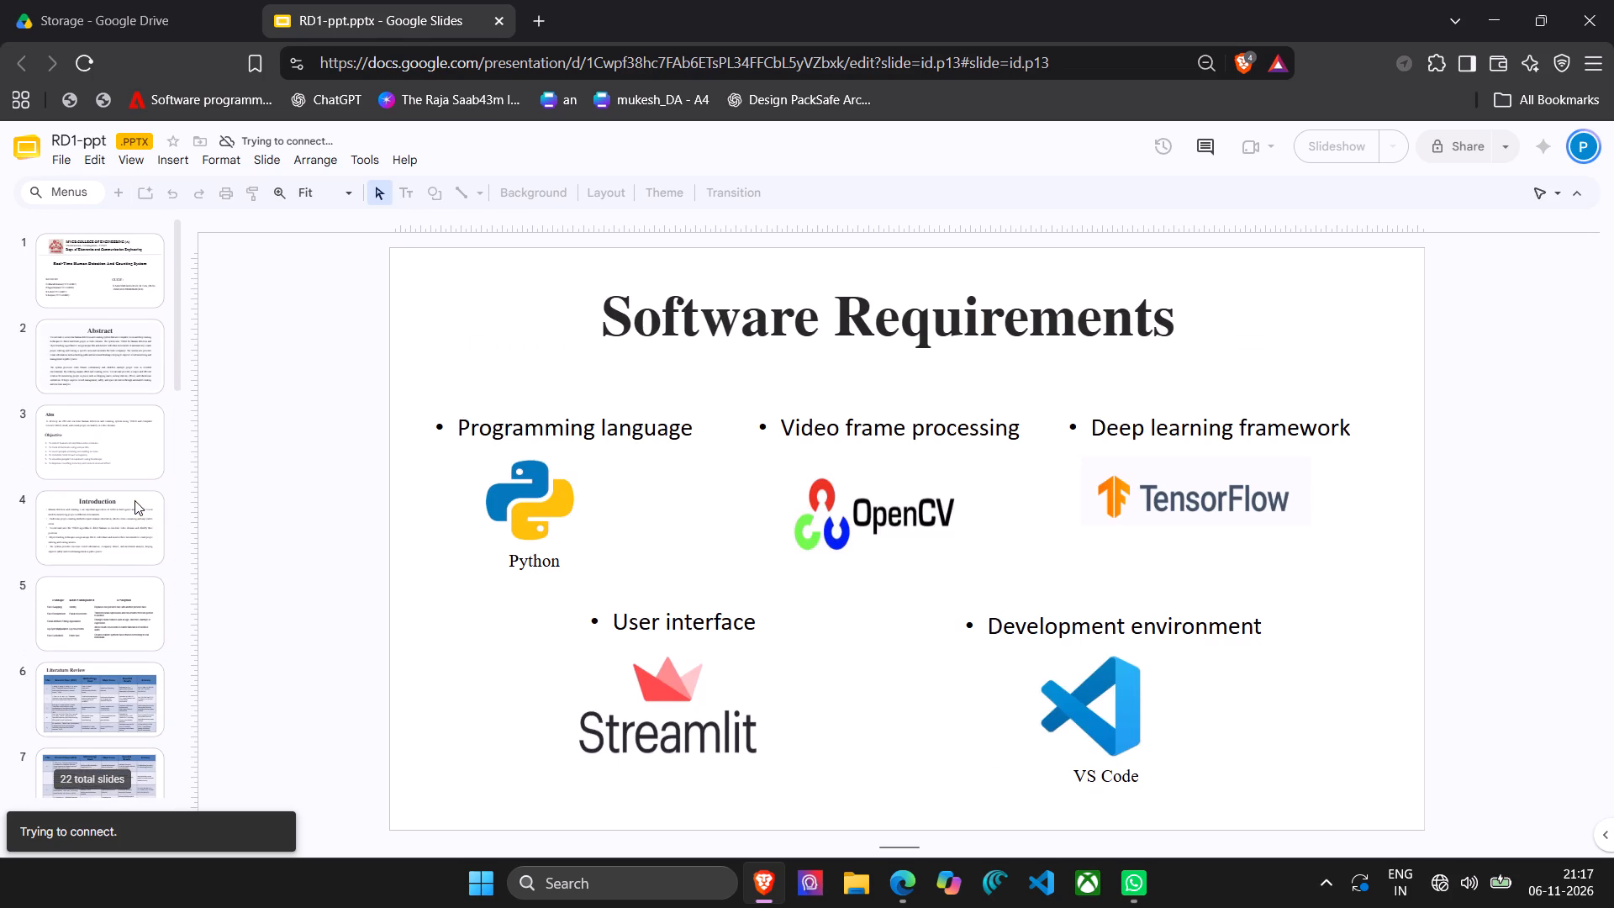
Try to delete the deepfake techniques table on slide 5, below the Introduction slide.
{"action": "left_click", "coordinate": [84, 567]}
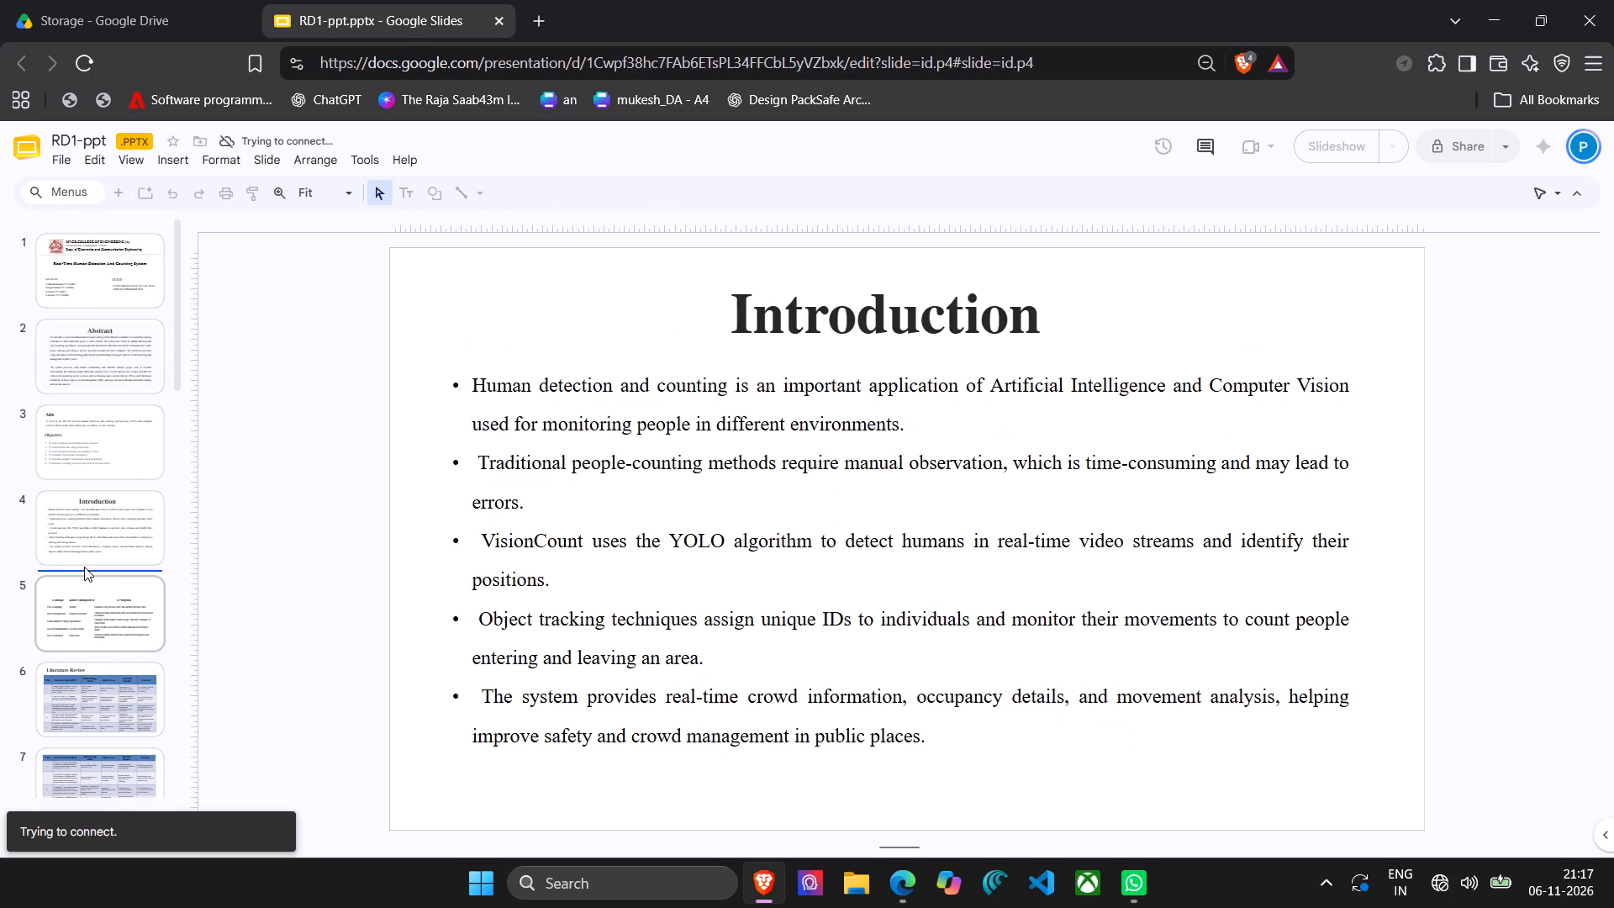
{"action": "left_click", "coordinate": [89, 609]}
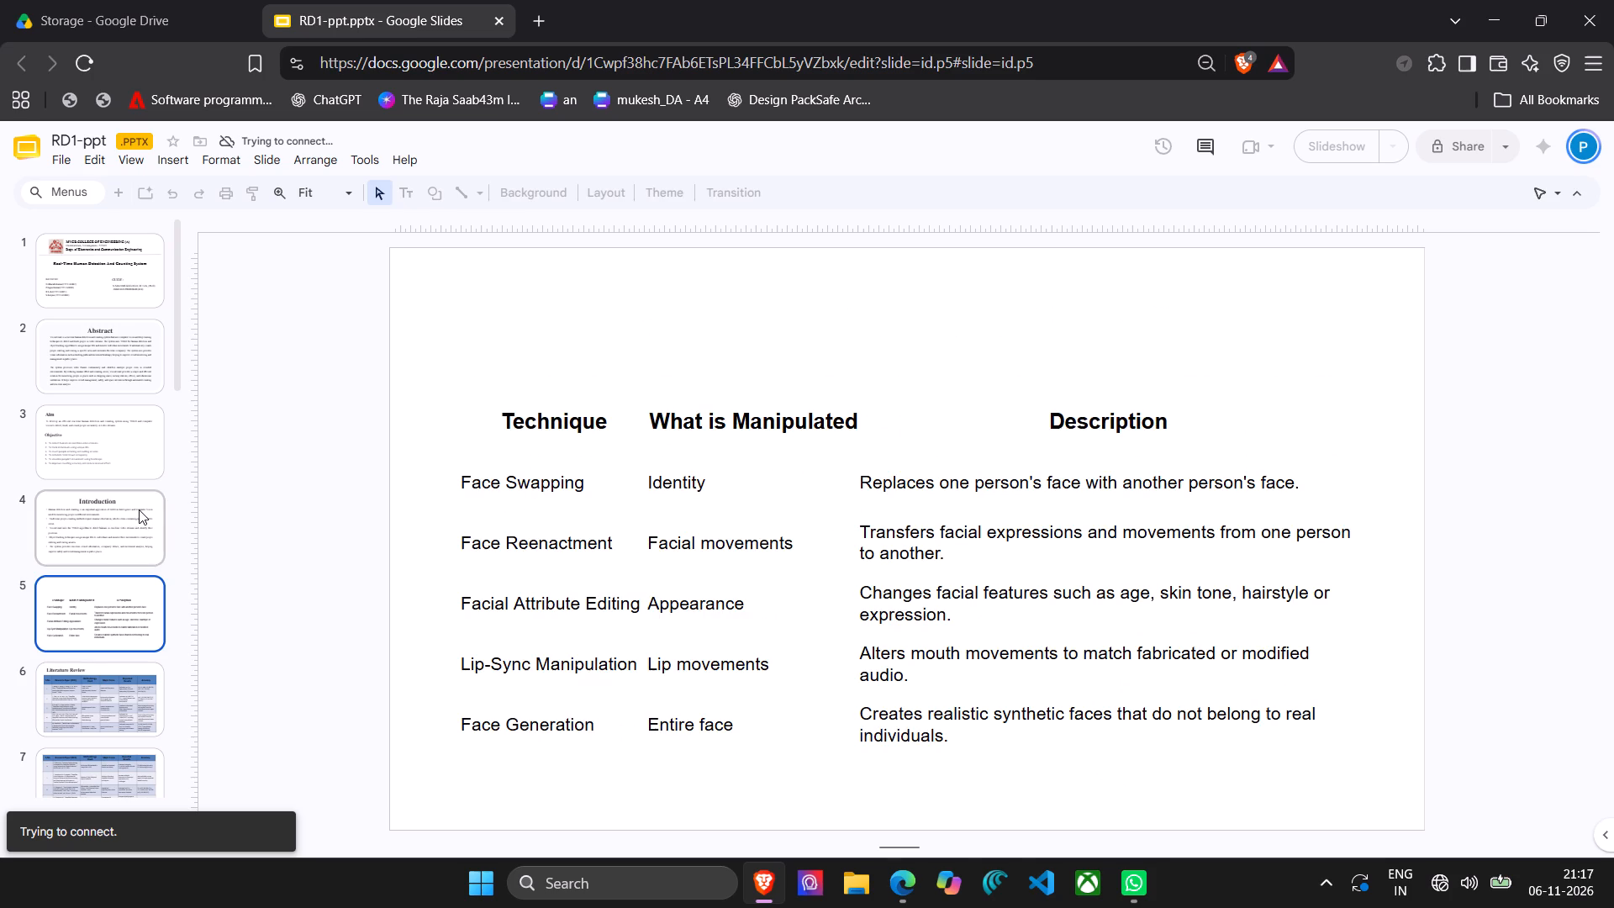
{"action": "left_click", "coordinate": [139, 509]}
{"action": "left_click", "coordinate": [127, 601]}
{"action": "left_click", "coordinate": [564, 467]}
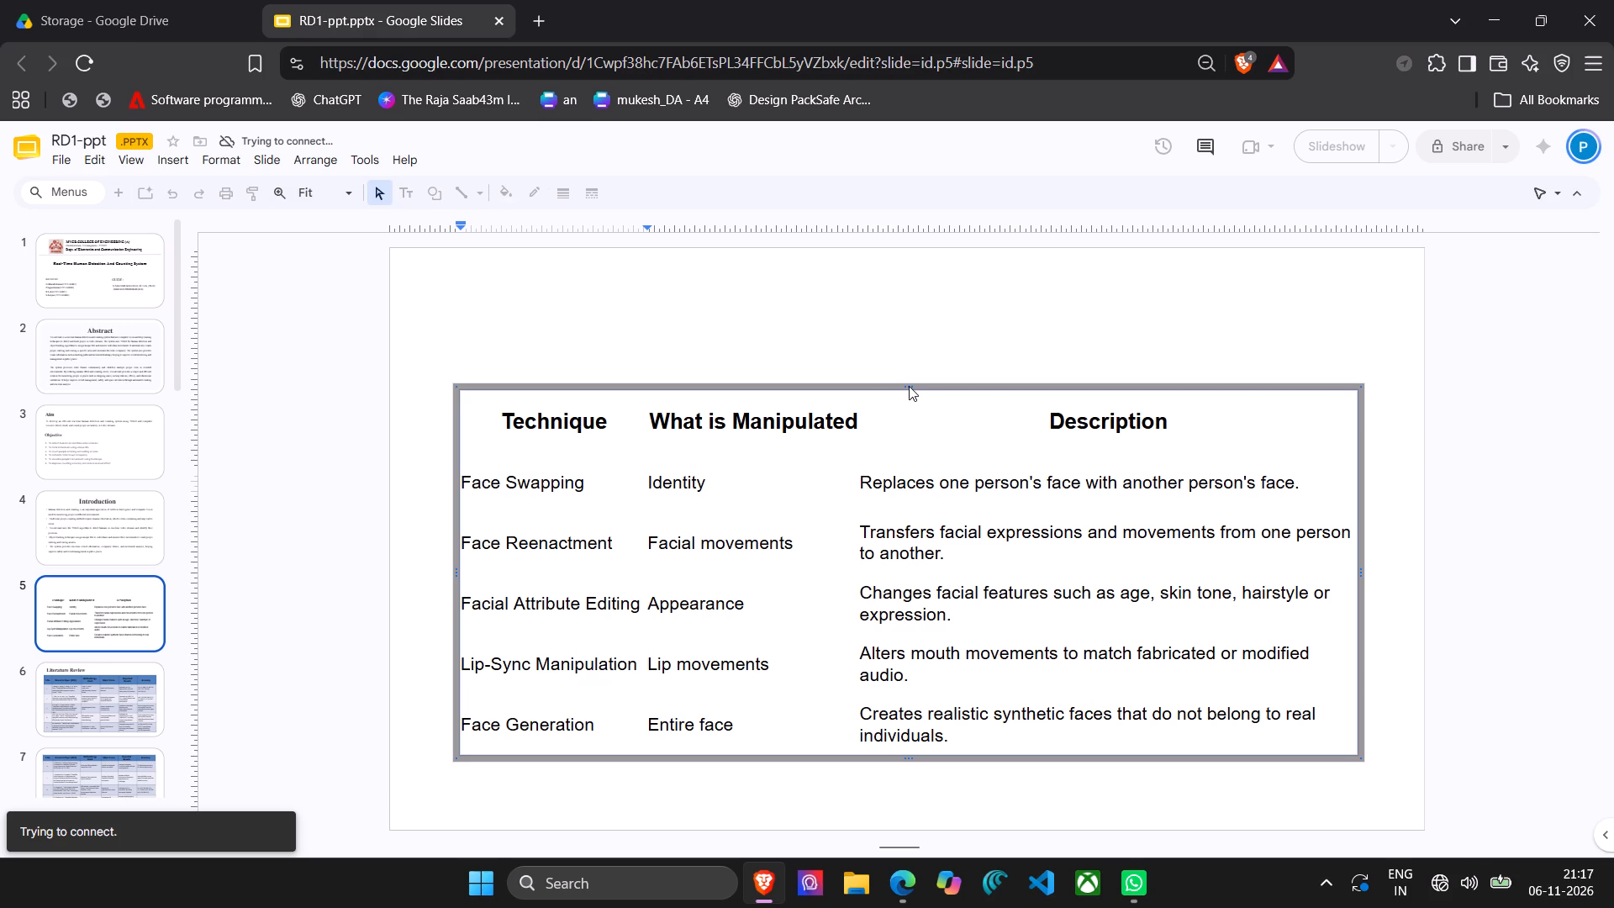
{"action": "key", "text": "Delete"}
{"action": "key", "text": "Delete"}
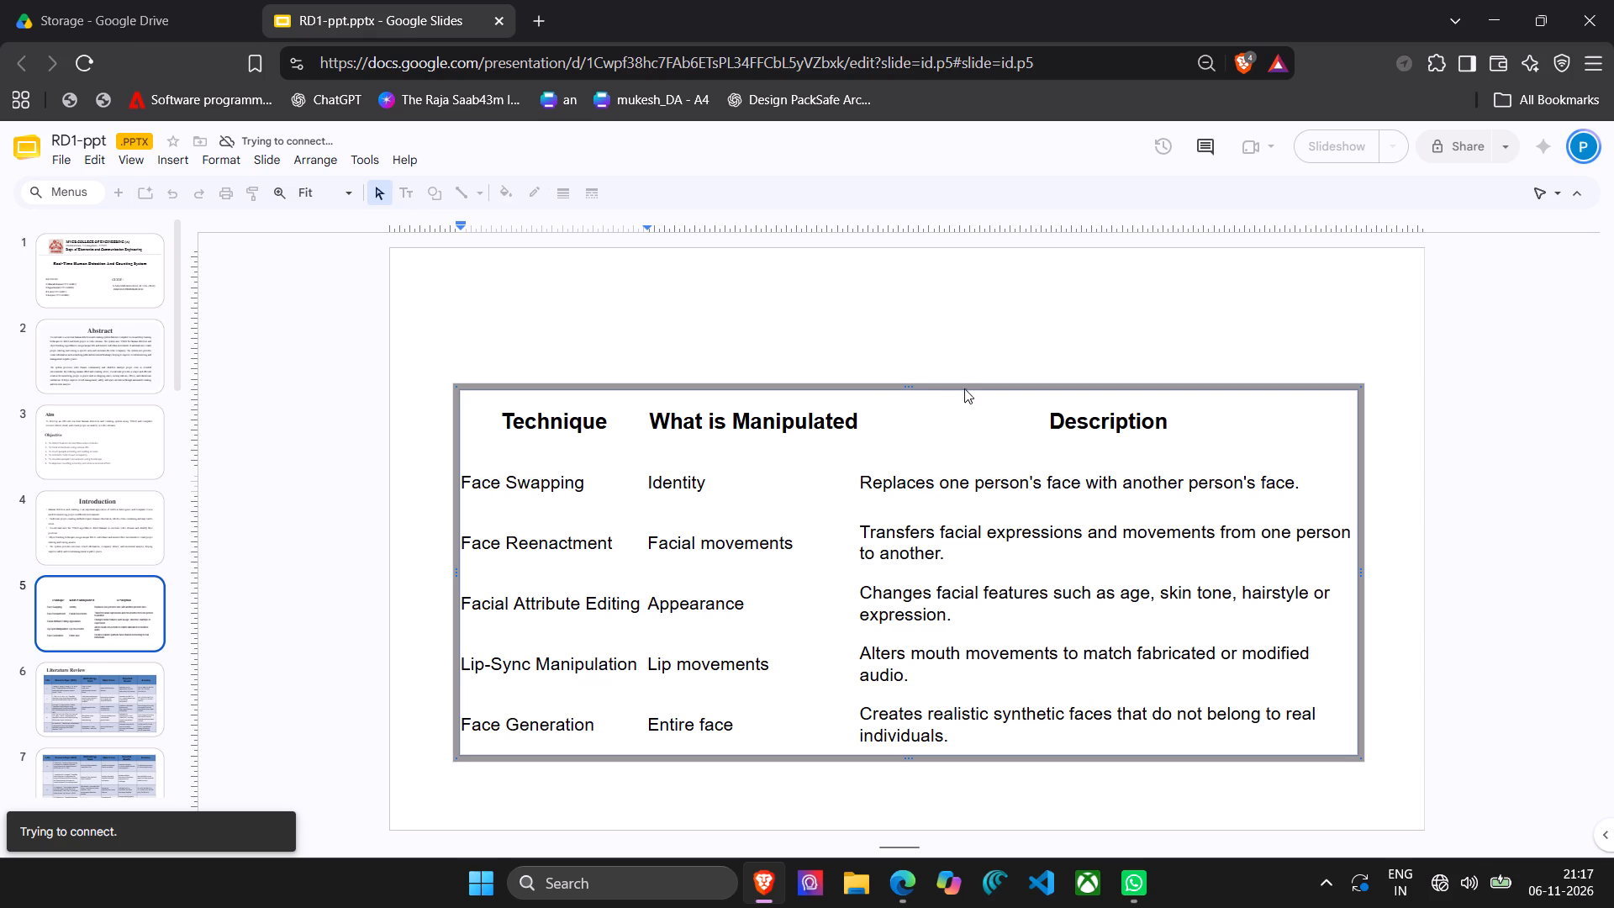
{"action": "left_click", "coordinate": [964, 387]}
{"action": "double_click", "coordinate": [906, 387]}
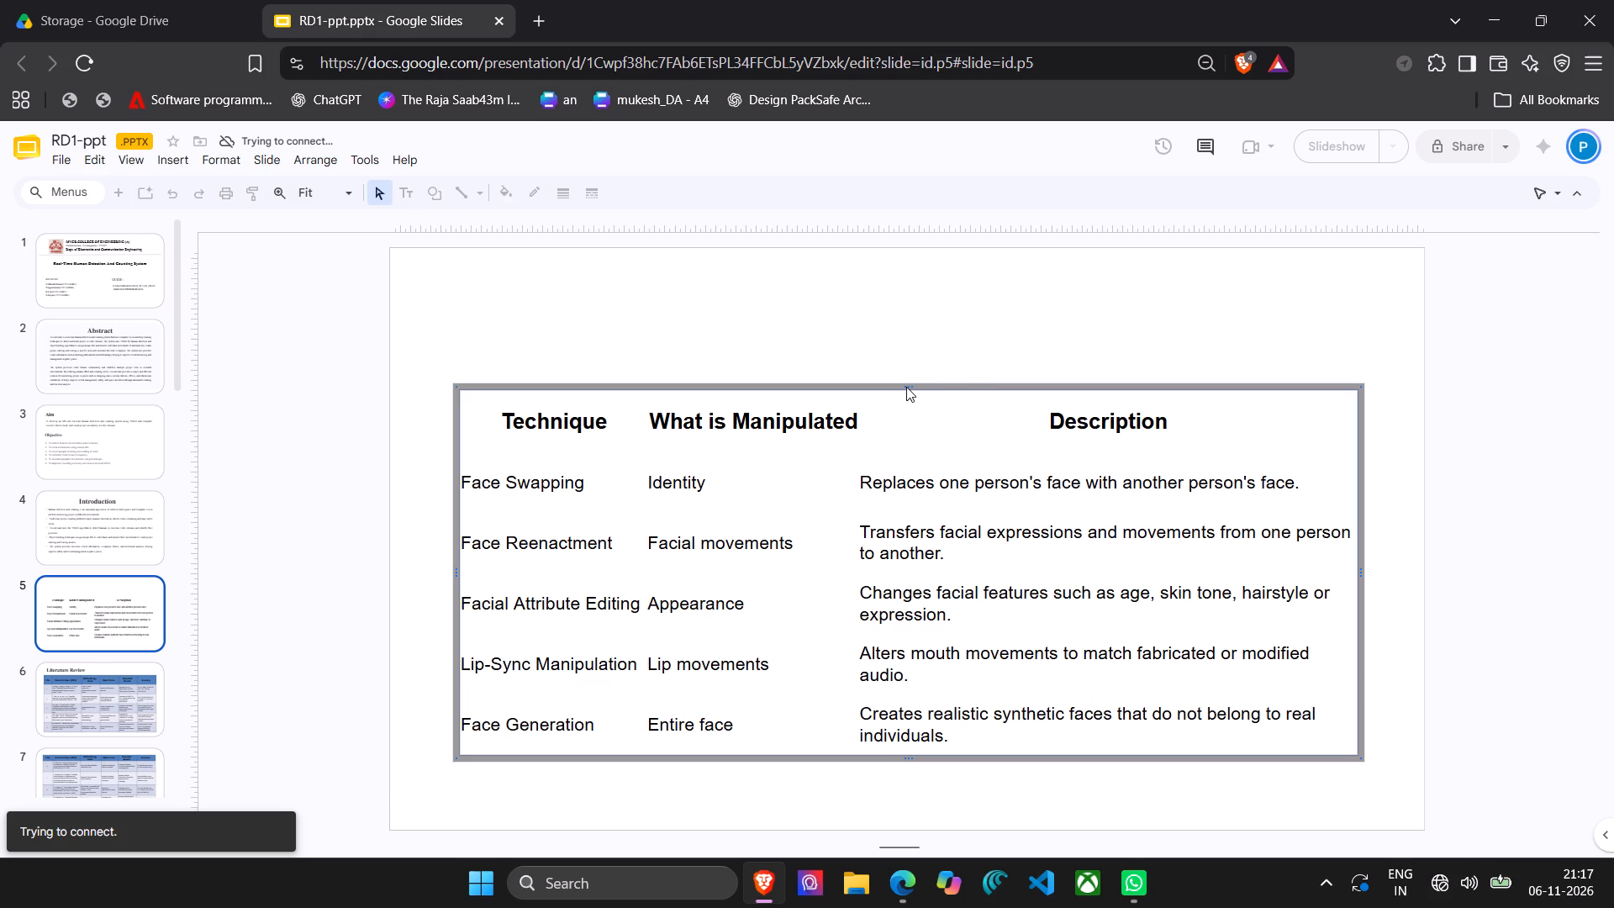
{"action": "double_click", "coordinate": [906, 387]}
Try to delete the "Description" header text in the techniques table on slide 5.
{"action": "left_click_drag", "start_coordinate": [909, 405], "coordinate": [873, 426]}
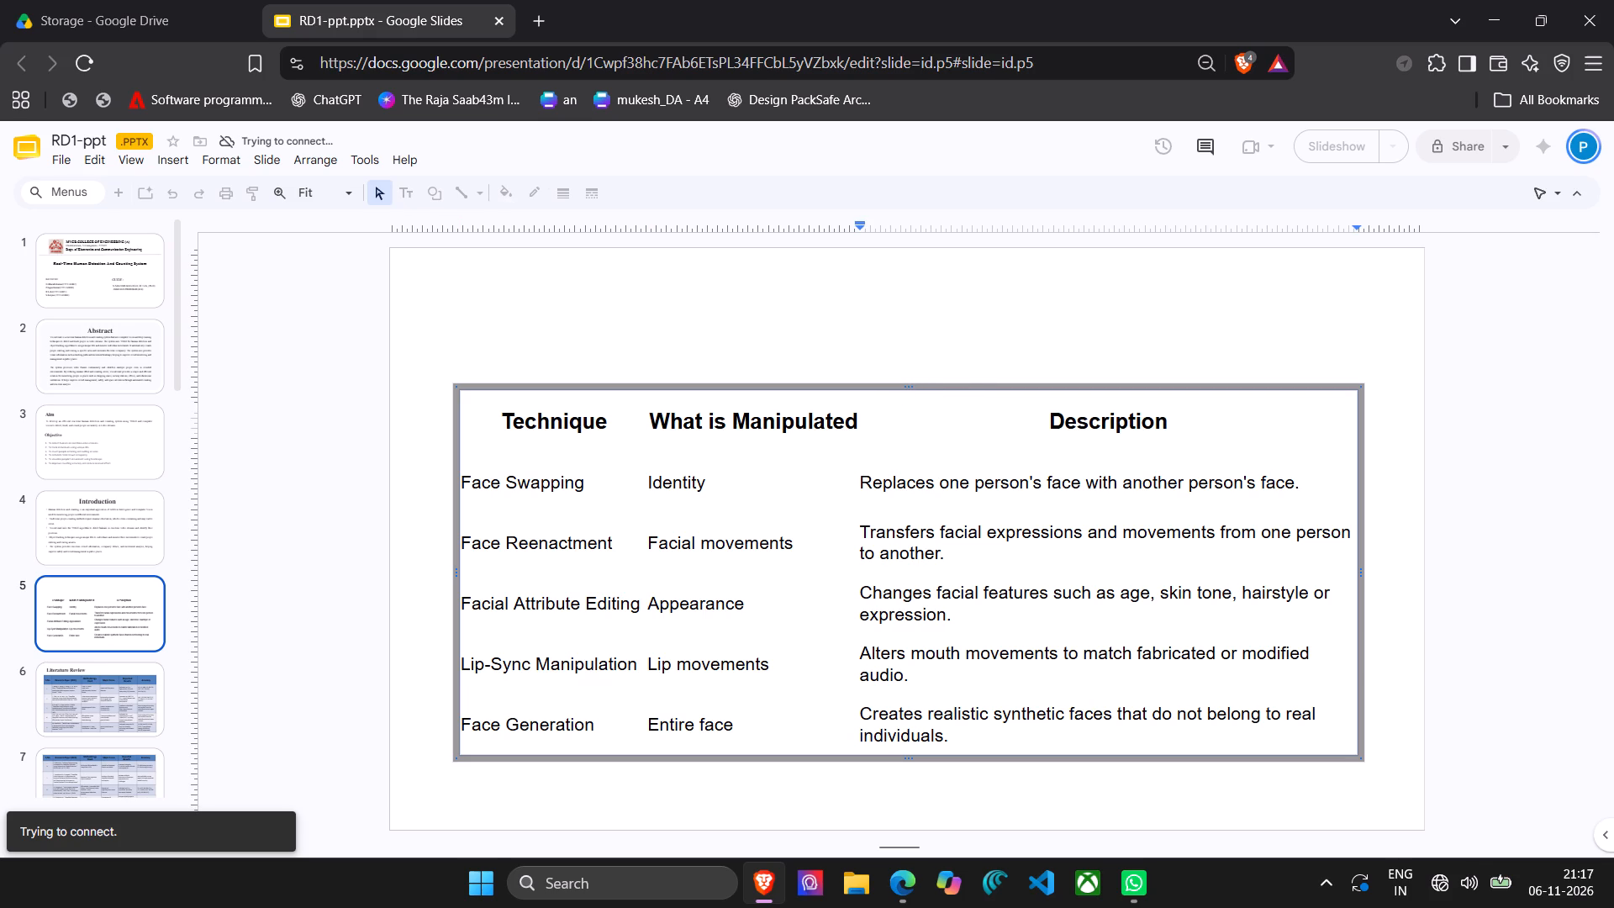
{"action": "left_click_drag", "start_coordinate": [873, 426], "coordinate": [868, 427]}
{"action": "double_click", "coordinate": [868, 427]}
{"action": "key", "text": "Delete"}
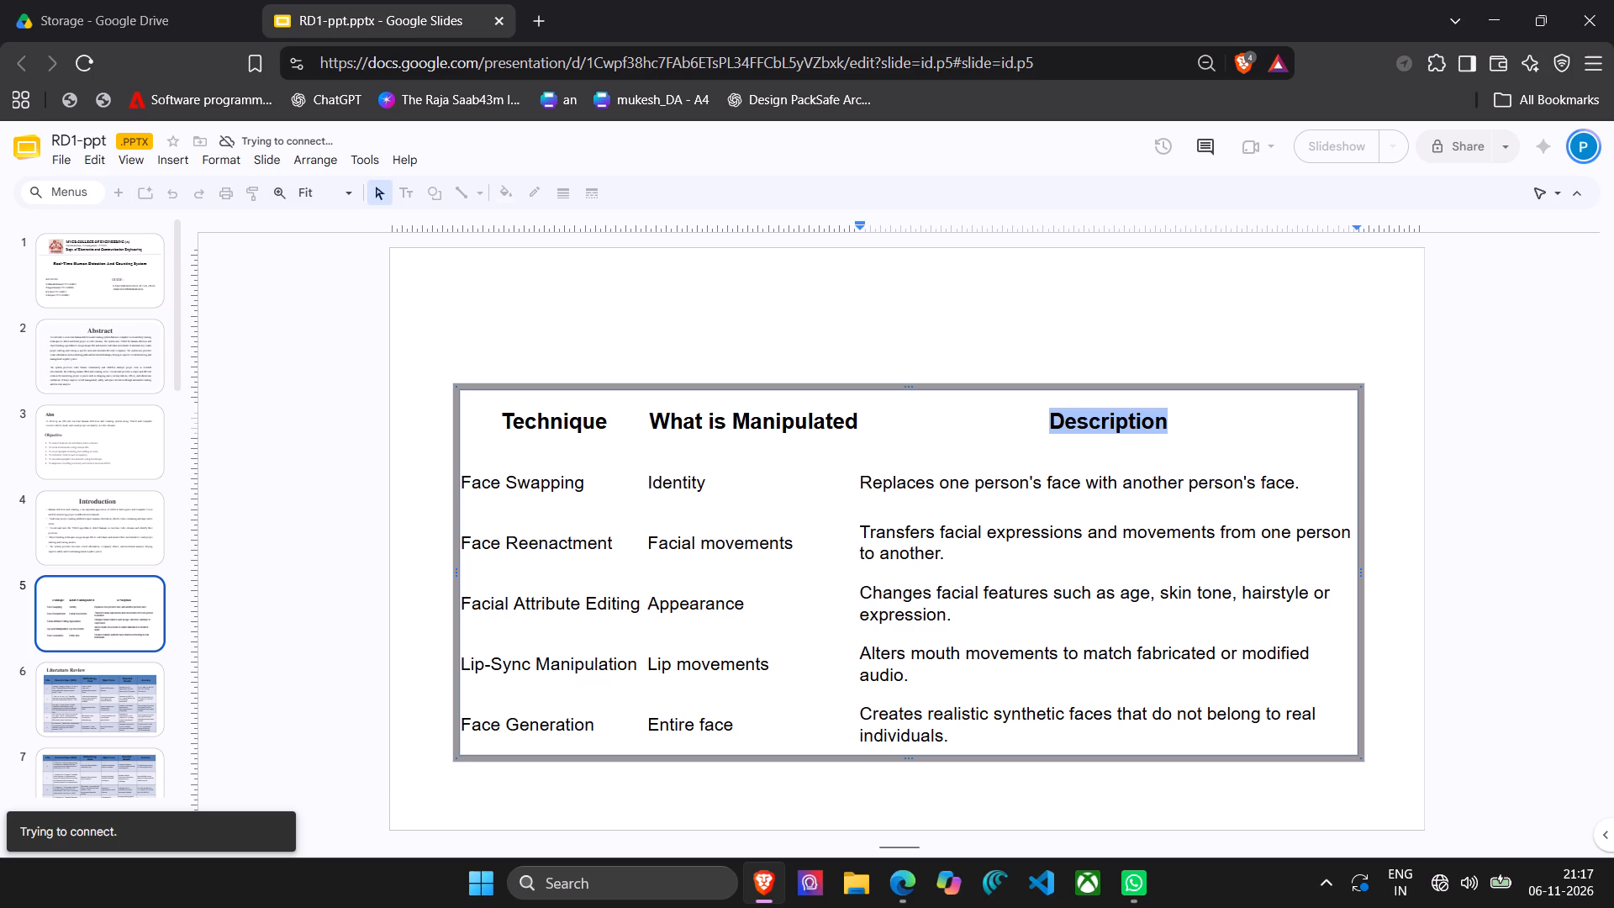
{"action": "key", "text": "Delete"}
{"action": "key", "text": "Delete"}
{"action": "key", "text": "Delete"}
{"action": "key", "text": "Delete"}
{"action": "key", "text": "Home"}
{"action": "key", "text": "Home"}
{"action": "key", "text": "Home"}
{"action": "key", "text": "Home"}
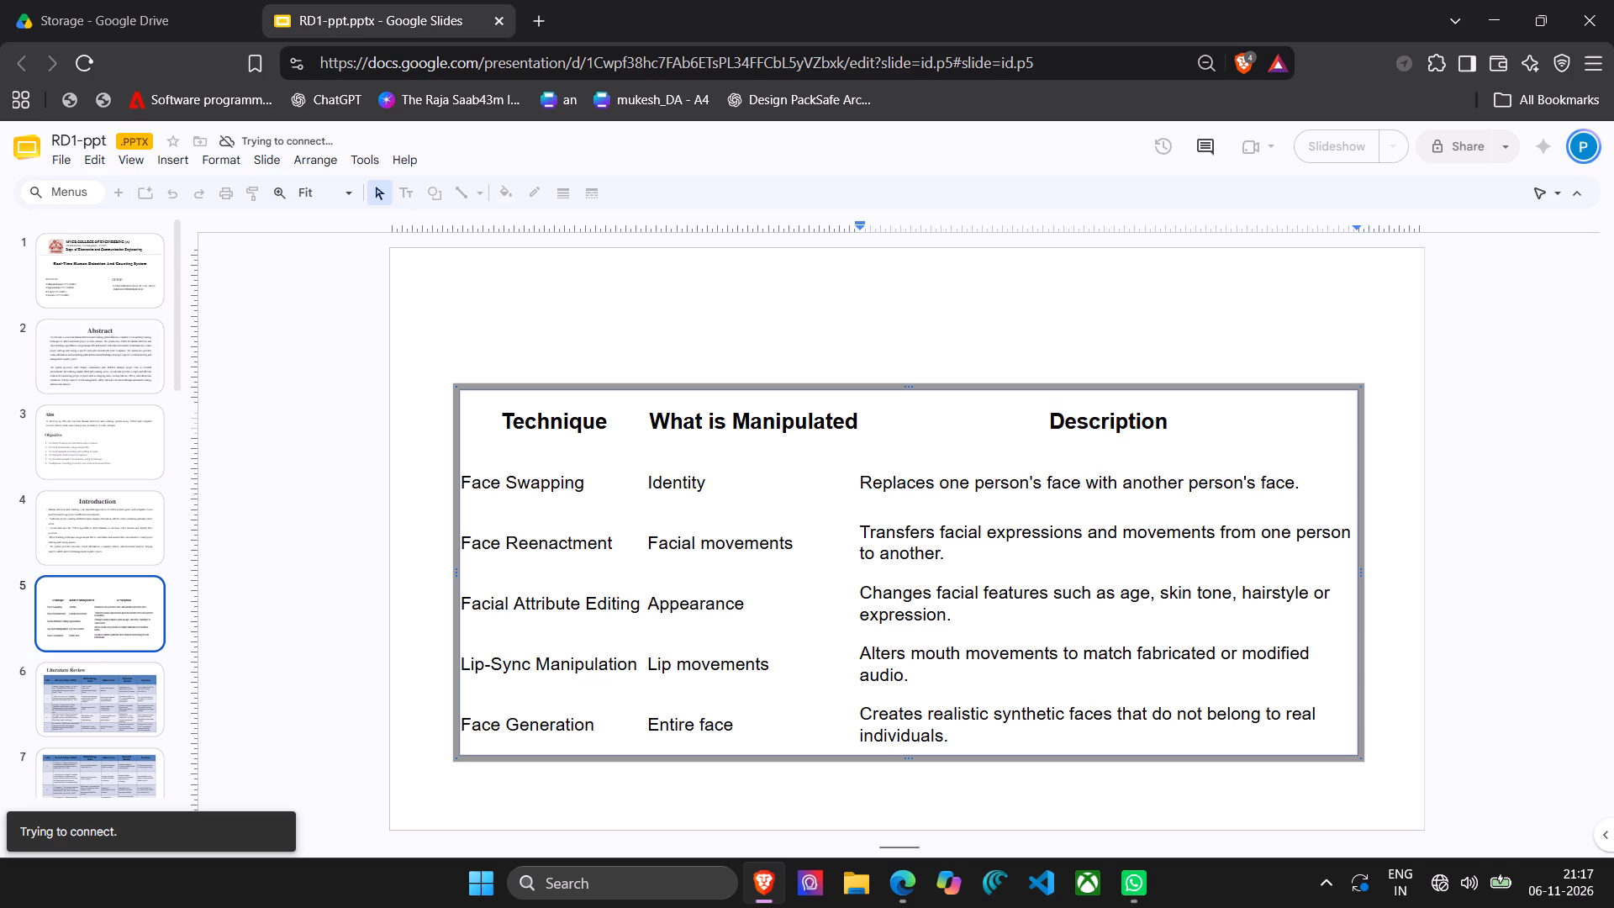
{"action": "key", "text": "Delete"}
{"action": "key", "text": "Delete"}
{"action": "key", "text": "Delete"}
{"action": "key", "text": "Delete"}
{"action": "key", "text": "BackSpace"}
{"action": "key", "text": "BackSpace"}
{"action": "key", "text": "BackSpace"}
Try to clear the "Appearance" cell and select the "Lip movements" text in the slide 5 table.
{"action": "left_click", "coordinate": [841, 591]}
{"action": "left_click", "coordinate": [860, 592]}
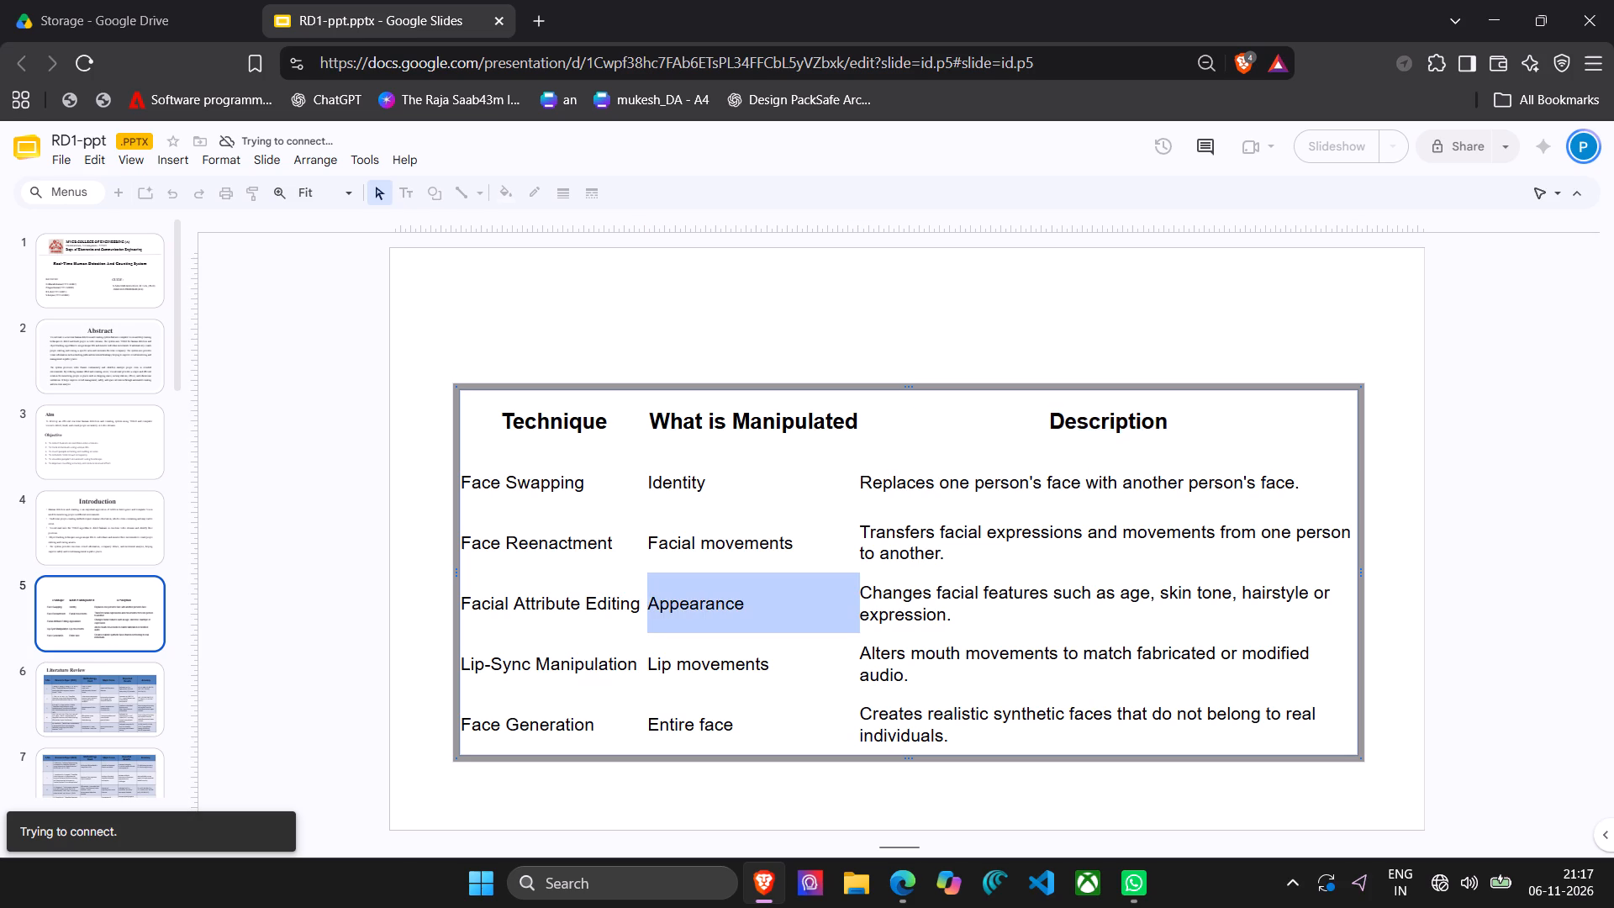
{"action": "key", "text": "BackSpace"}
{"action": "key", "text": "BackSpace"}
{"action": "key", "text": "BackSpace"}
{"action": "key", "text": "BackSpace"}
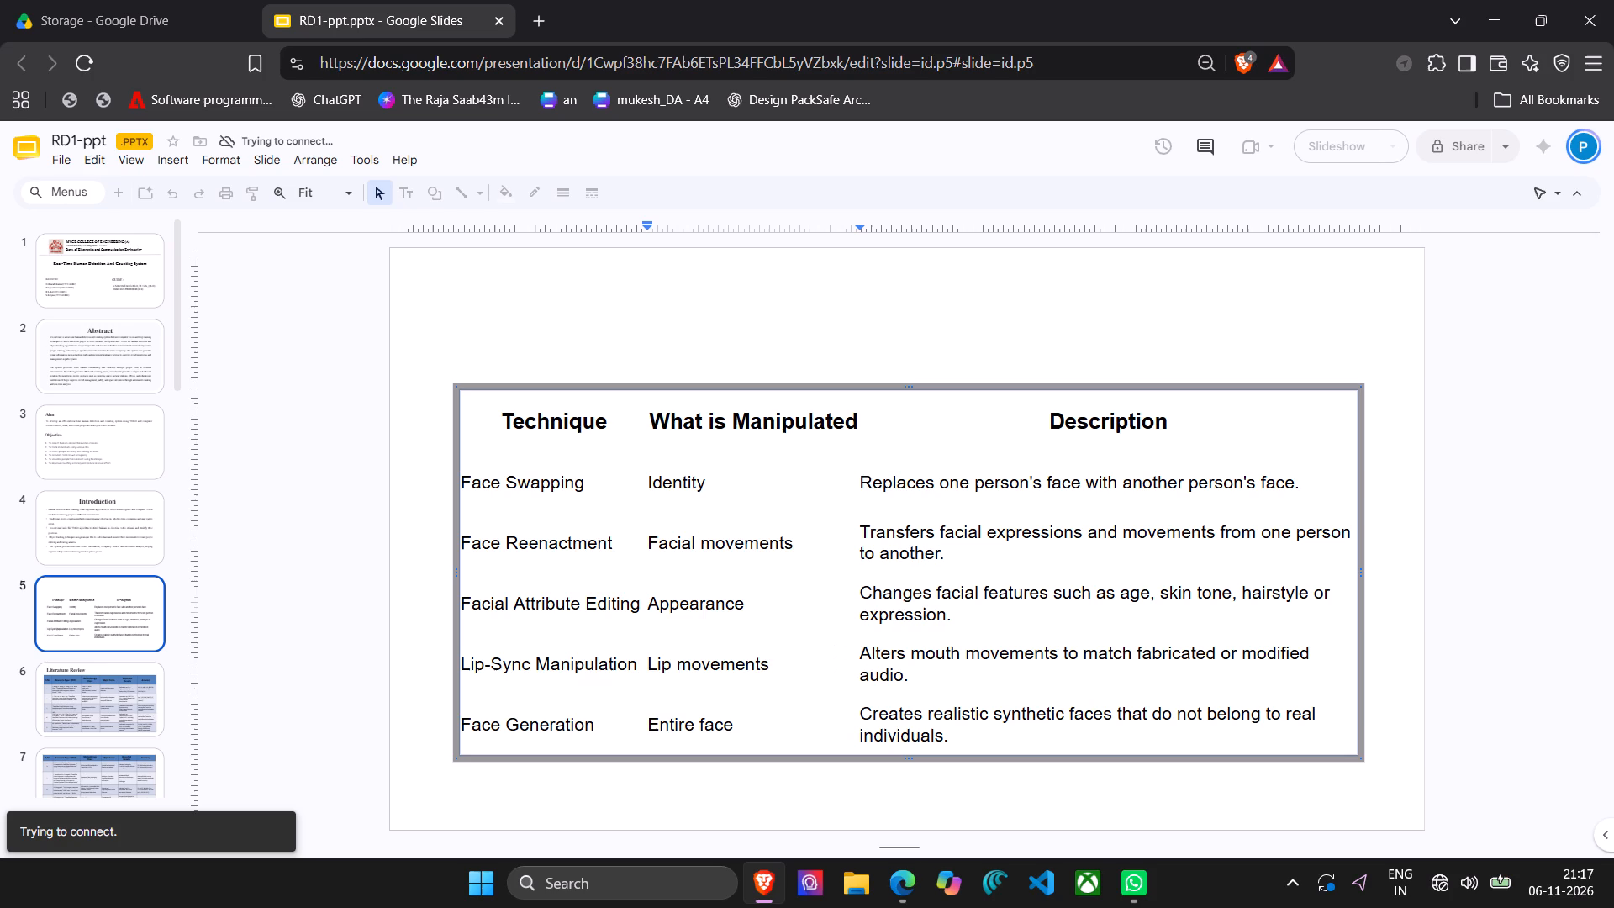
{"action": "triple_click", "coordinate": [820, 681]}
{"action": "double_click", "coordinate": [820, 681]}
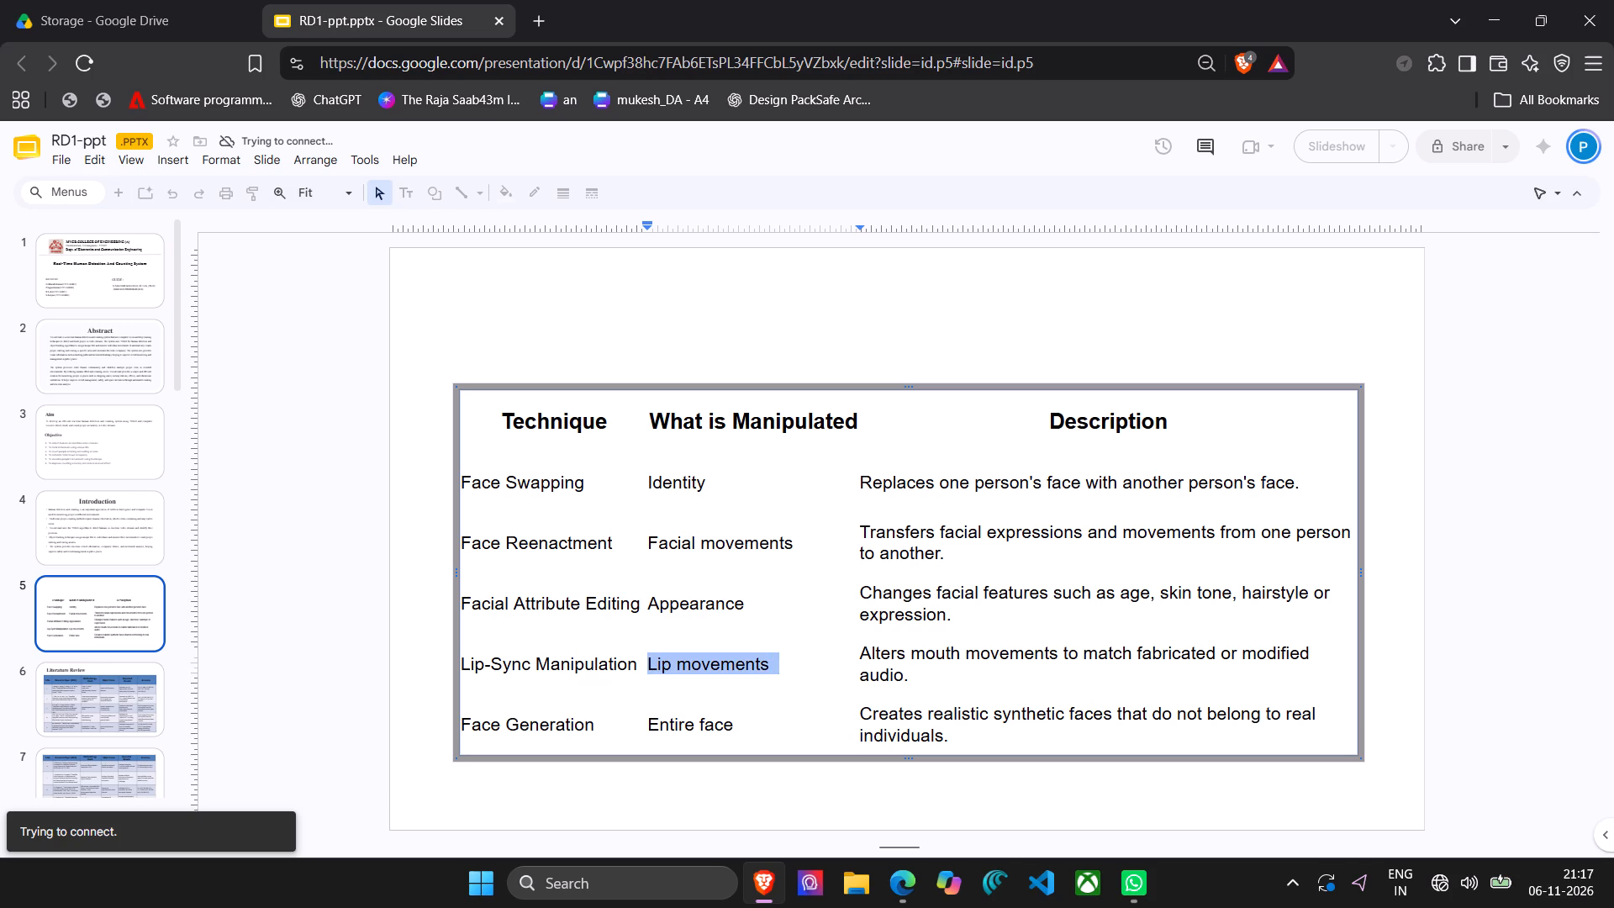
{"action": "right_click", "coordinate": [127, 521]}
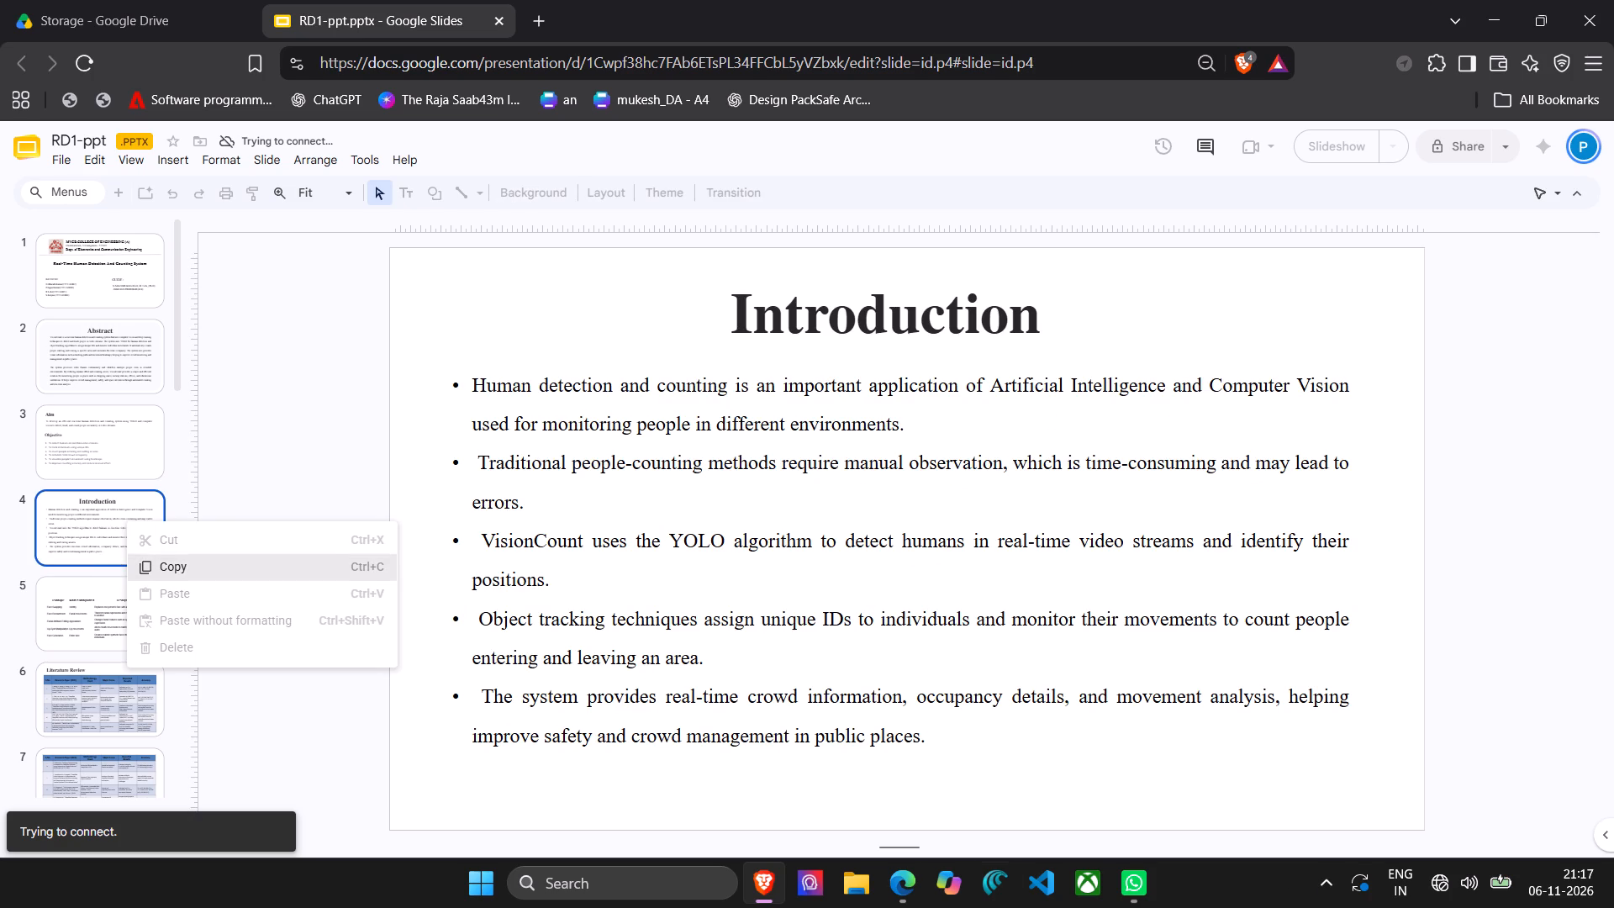
Examine the Windows quick settings for network and connection options to address the lost internet connection.
{"action": "left_click", "coordinate": [1499, 885]}
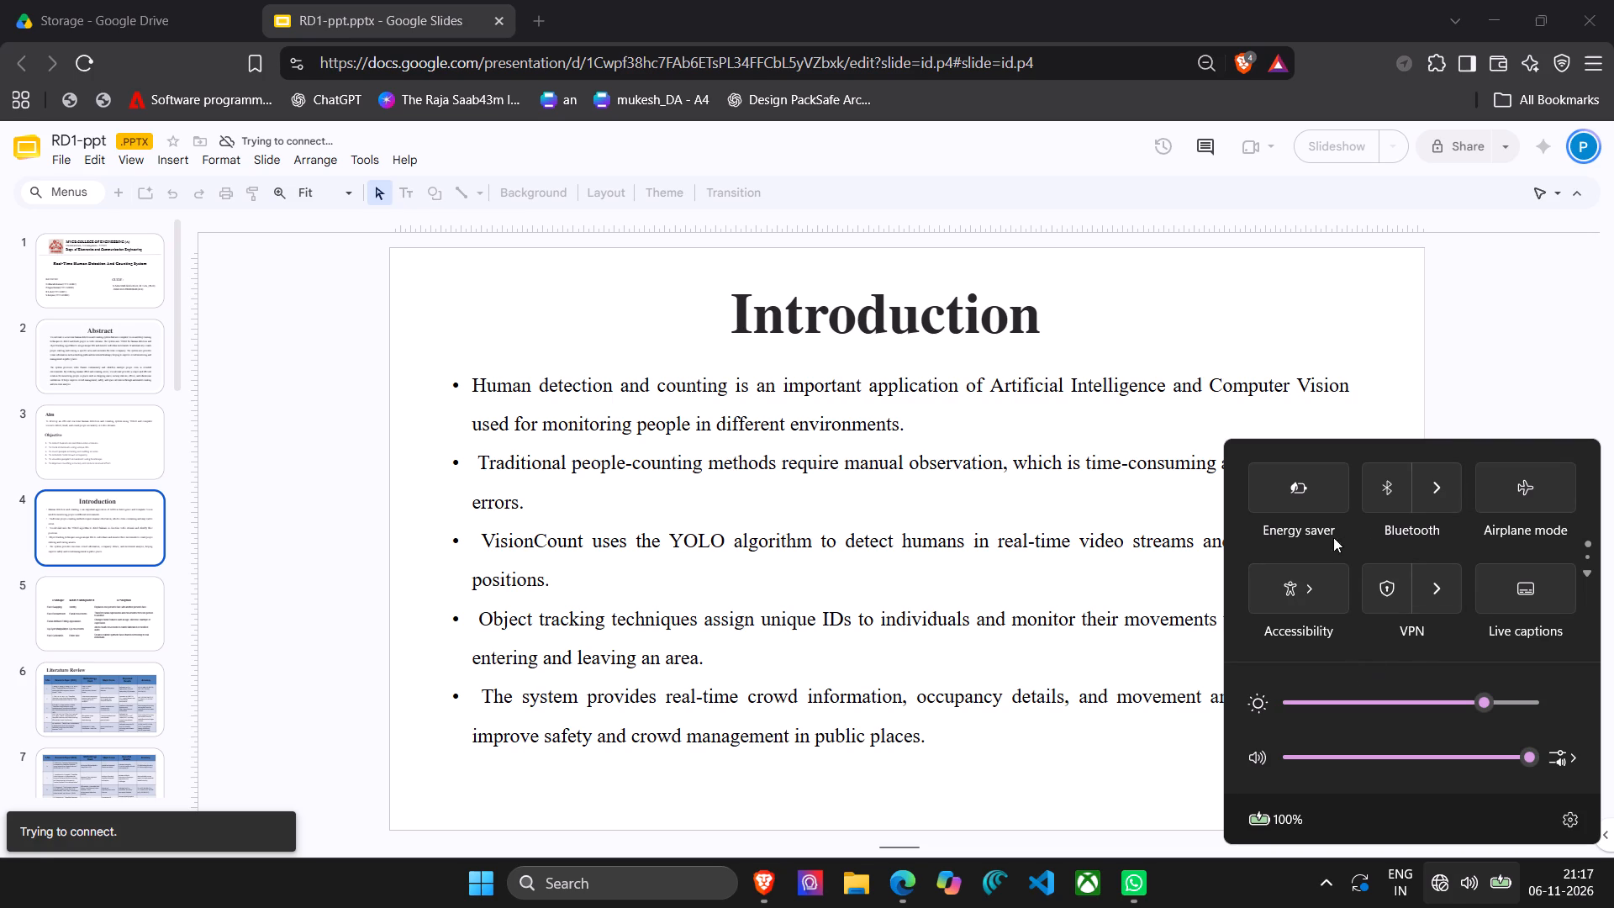
{"action": "left_click", "coordinate": [1446, 879]}
{"action": "left_click", "coordinate": [1446, 879]}
{"action": "left_click", "coordinate": [1437, 892]}
{"action": "left_click", "coordinate": [1437, 892]}
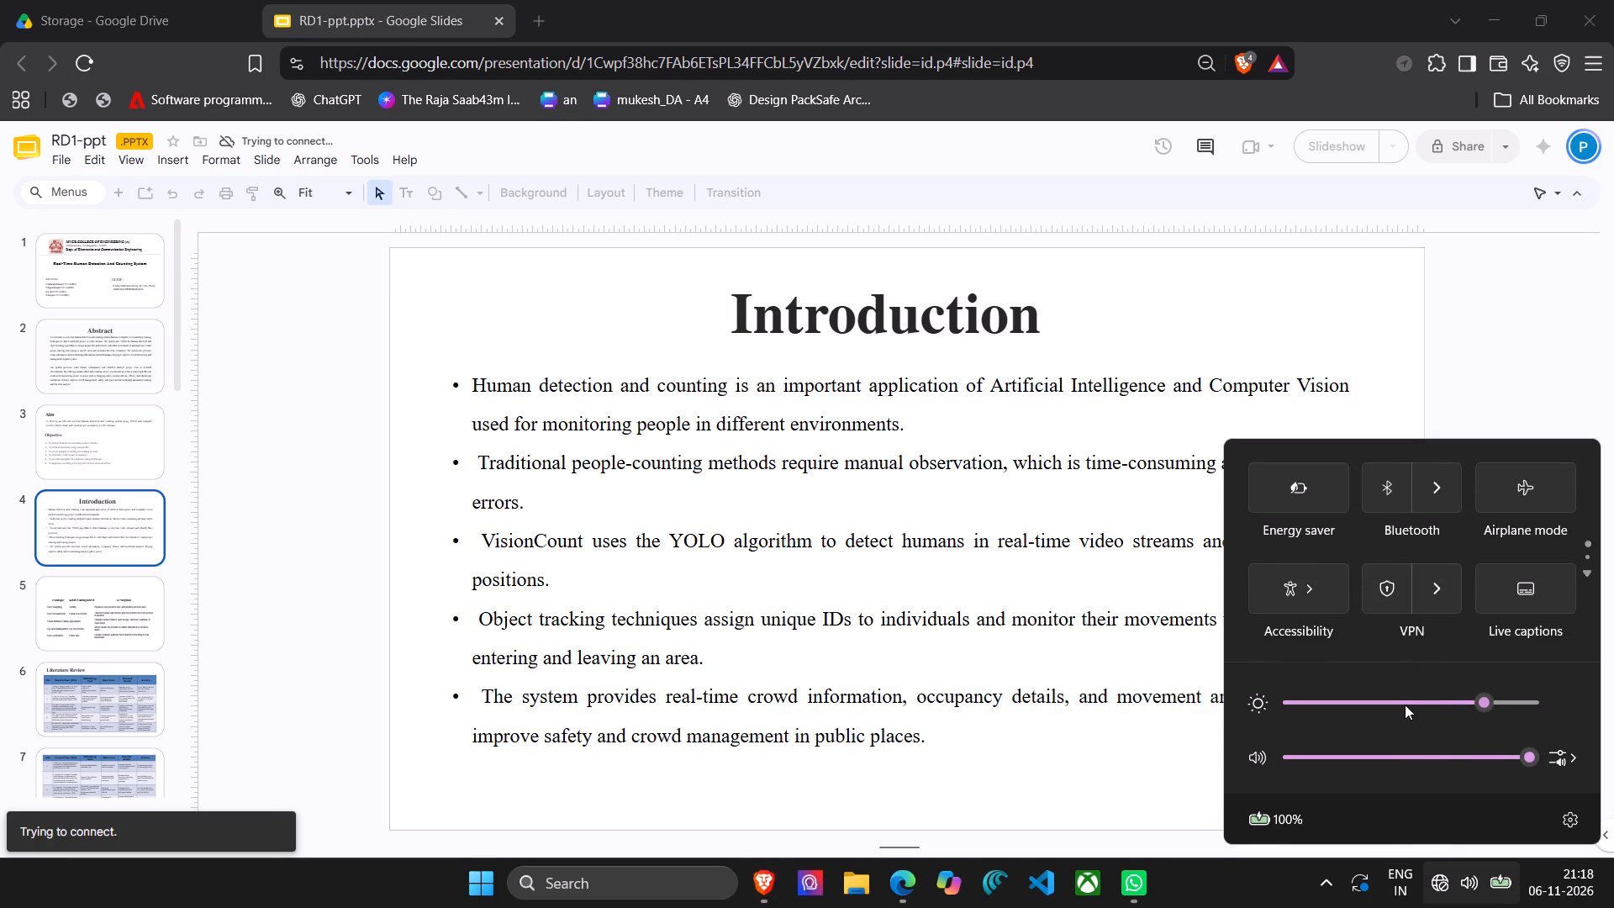
{"action": "left_click", "coordinate": [1405, 705]}
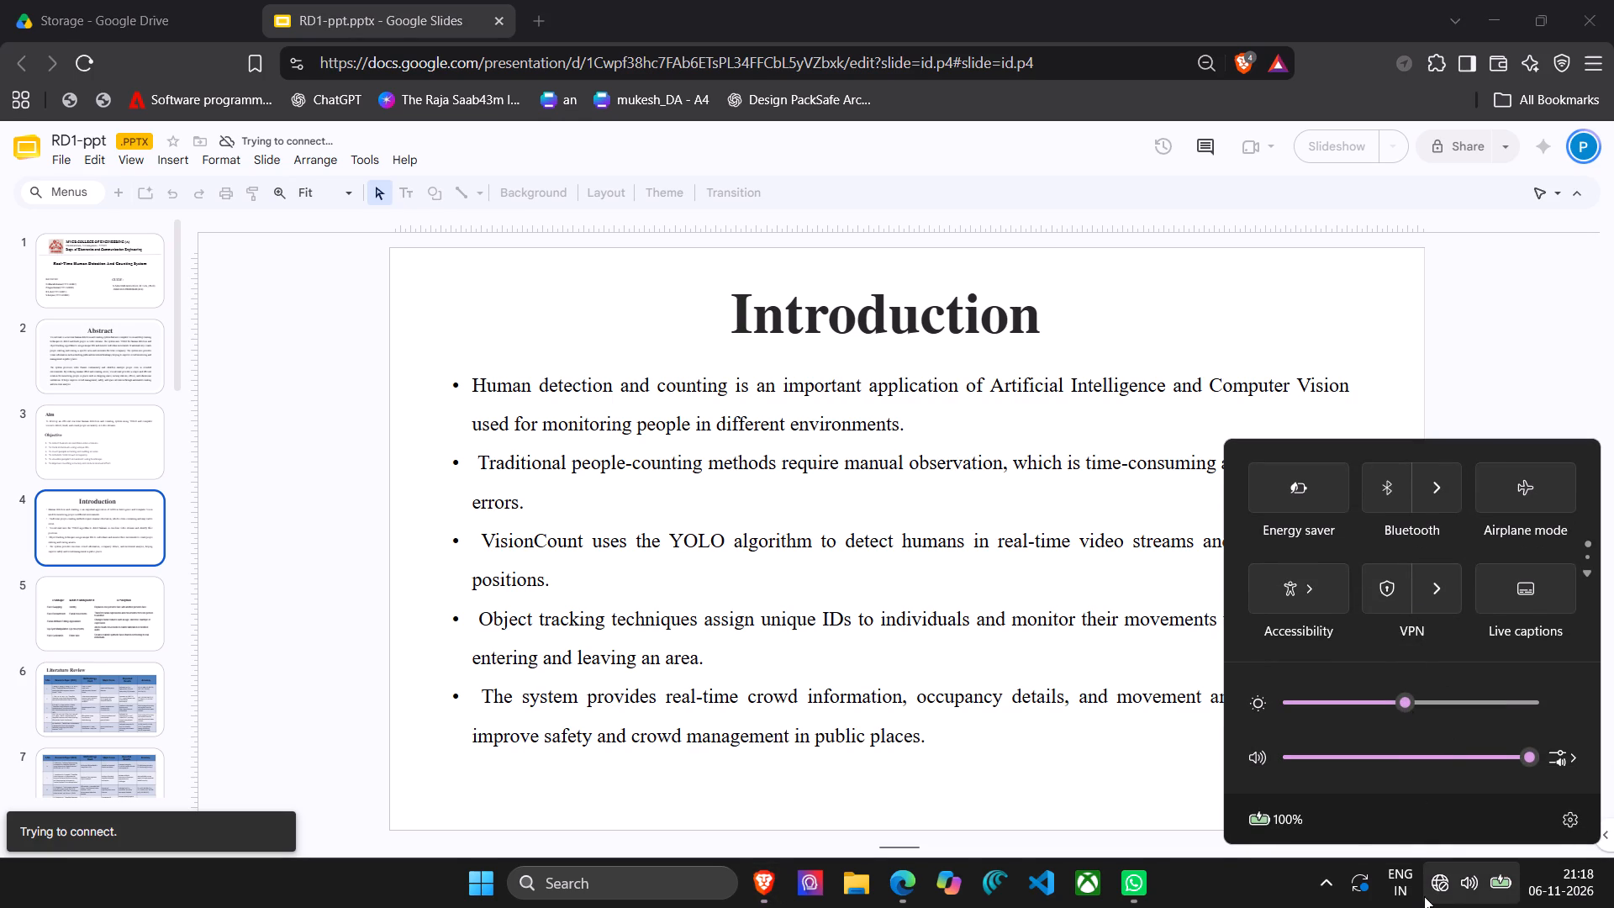
{"action": "left_click", "coordinate": [1424, 896]}
{"action": "scroll", "coordinate": [1542, 627], "scroll_direction": "down", "scroll_amount": 2}
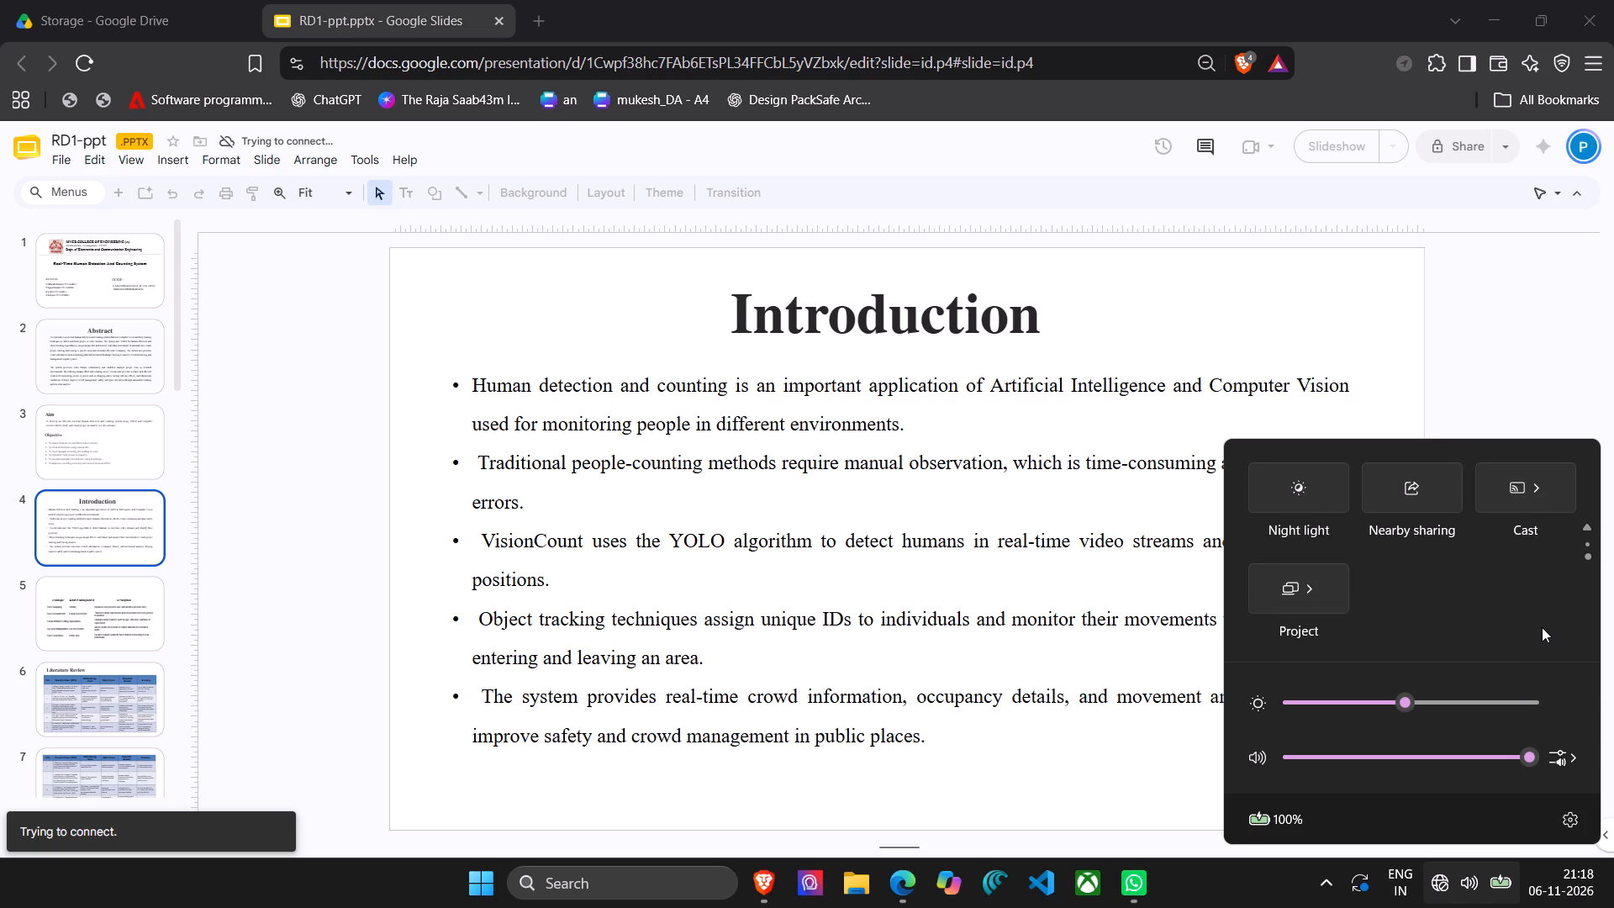
{"action": "scroll", "coordinate": [1542, 627], "scroll_direction": "up", "scroll_amount": 7}
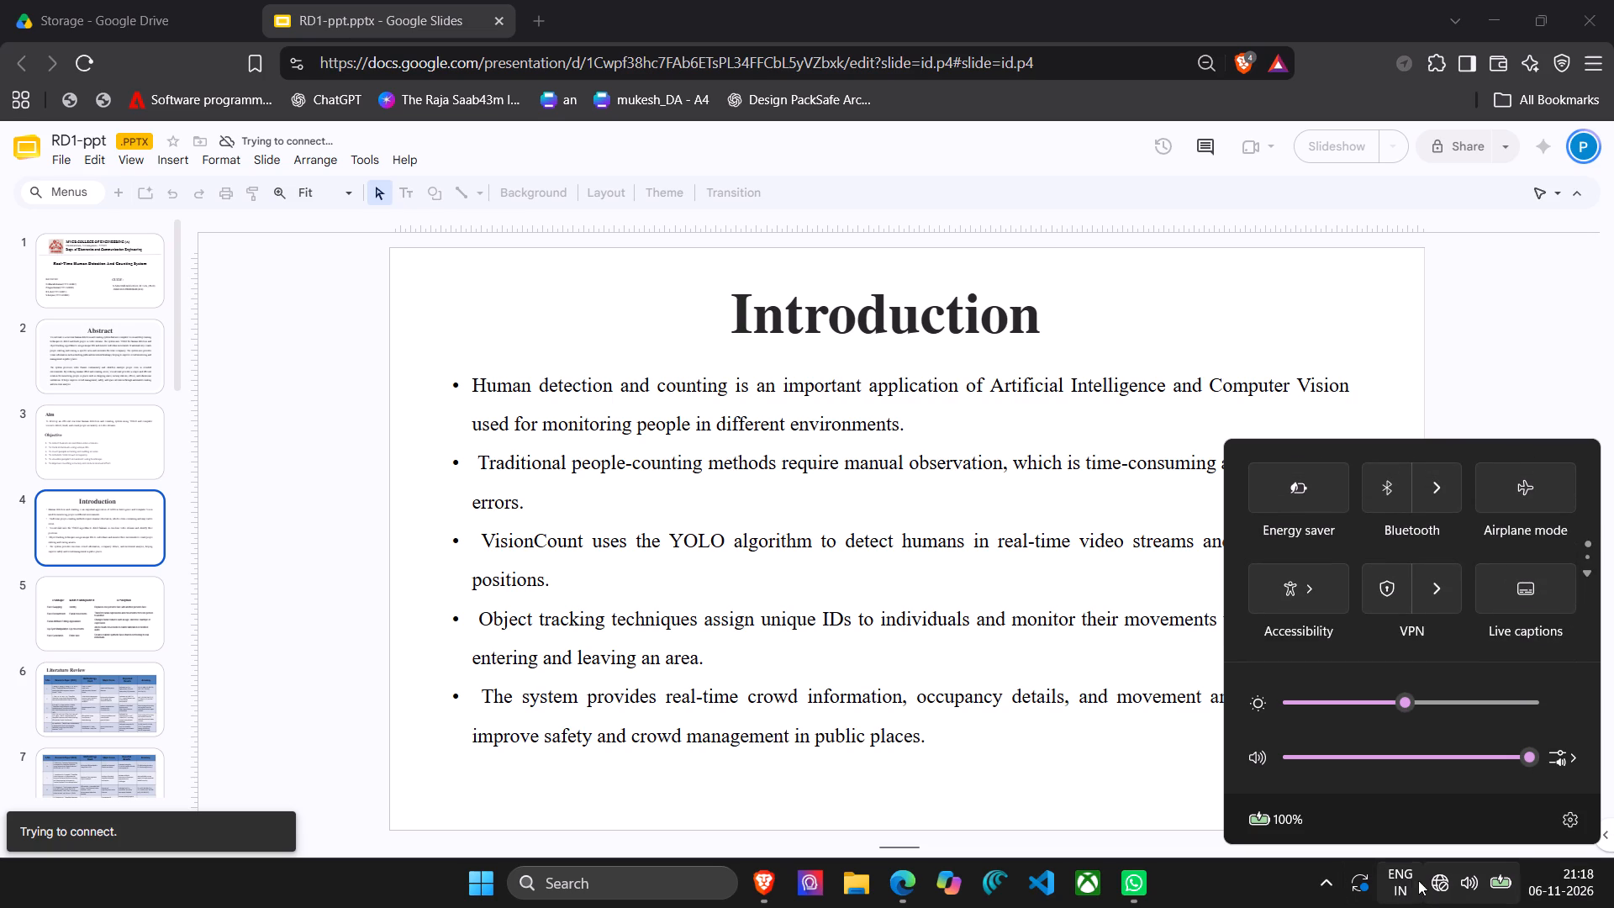
{"action": "left_click", "coordinate": [1437, 880]}
{"action": "left_click", "coordinate": [1437, 880]}
{"action": "left_click_drag", "start_coordinate": [1437, 880], "coordinate": [1469, 882]}
{"action": "left_click", "coordinate": [1469, 882]}
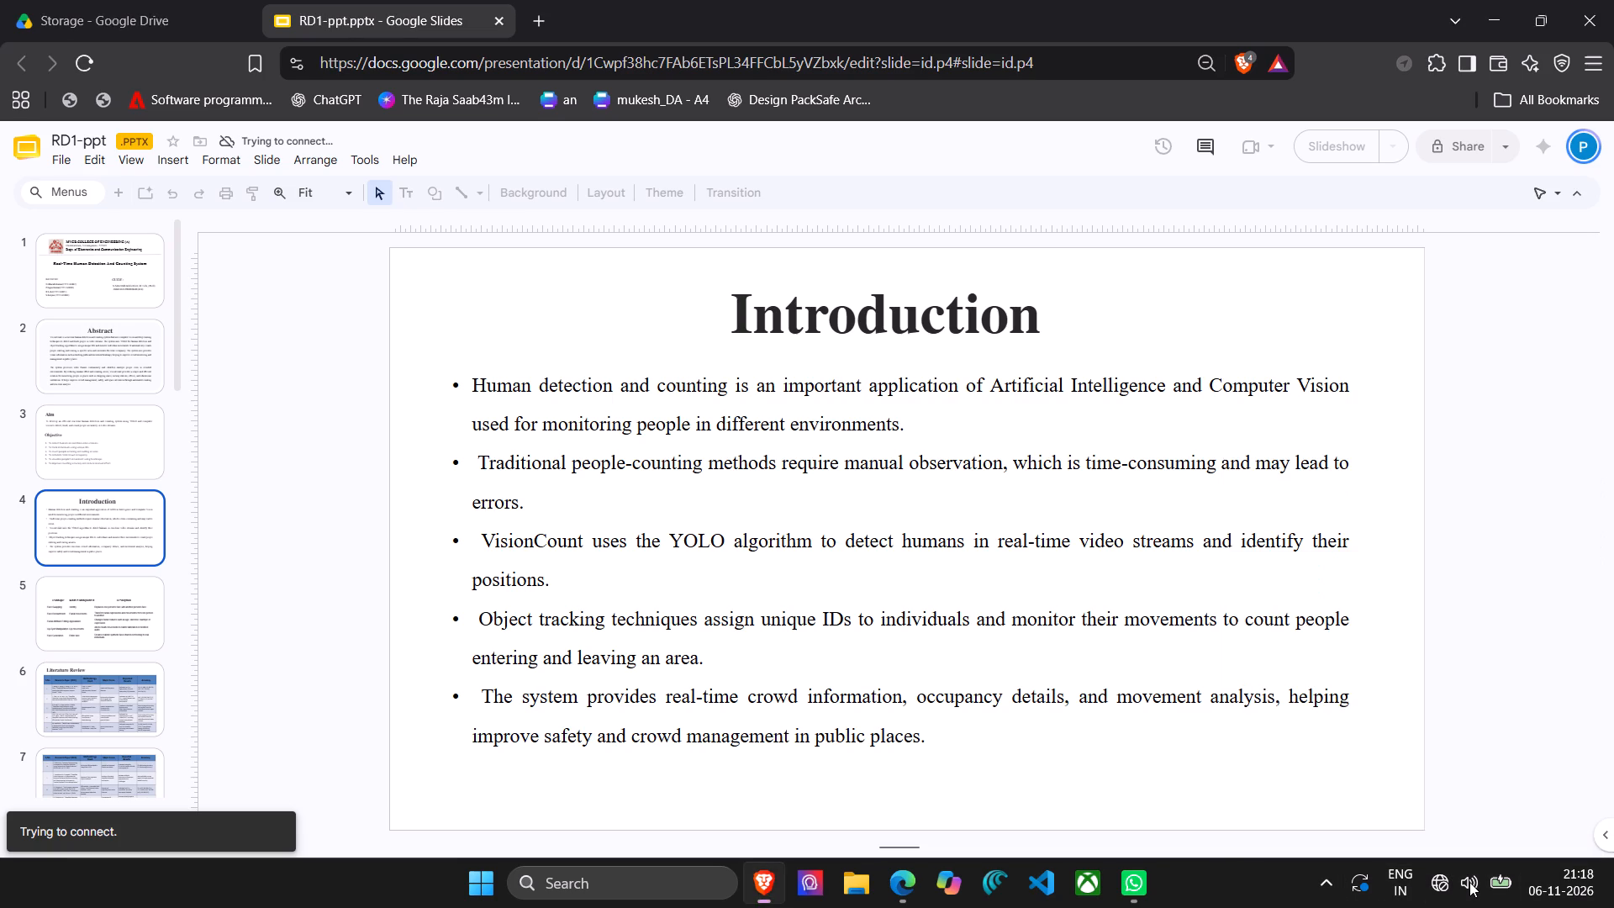
{"action": "left_click", "coordinate": [1469, 882]}
{"action": "left_click", "coordinate": [1428, 873]}
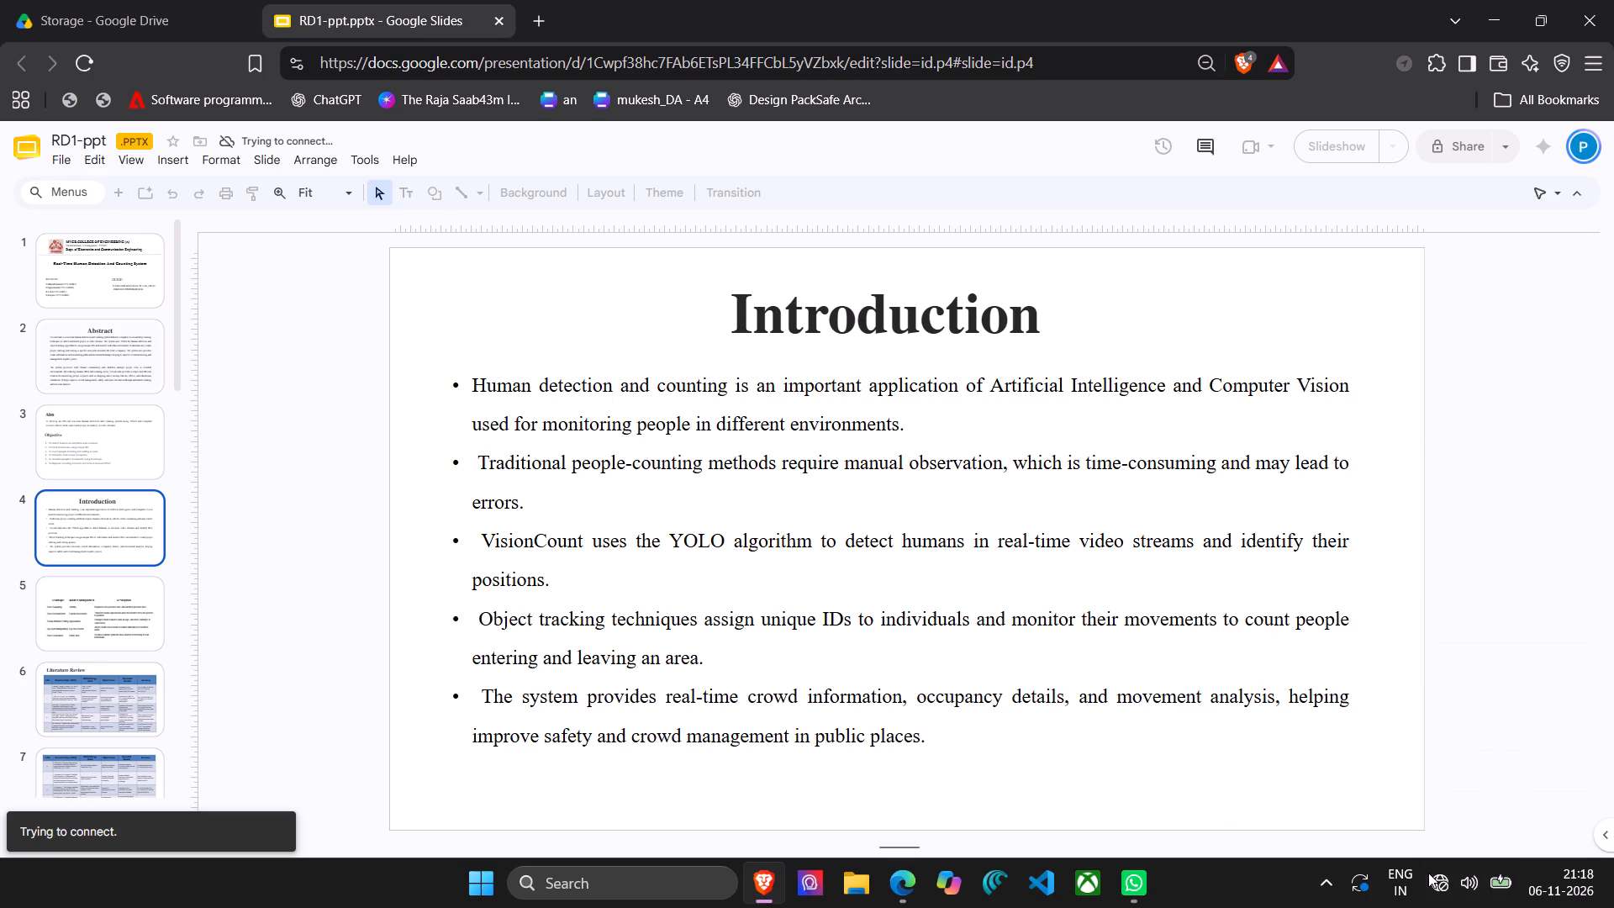
Examine the Windows quick settings and the VPN, Bluetooth, Mobile hotspot and System pages in Windows Settings for a way to restore the internet connection.
{"action": "left_click", "coordinate": [1411, 876]}
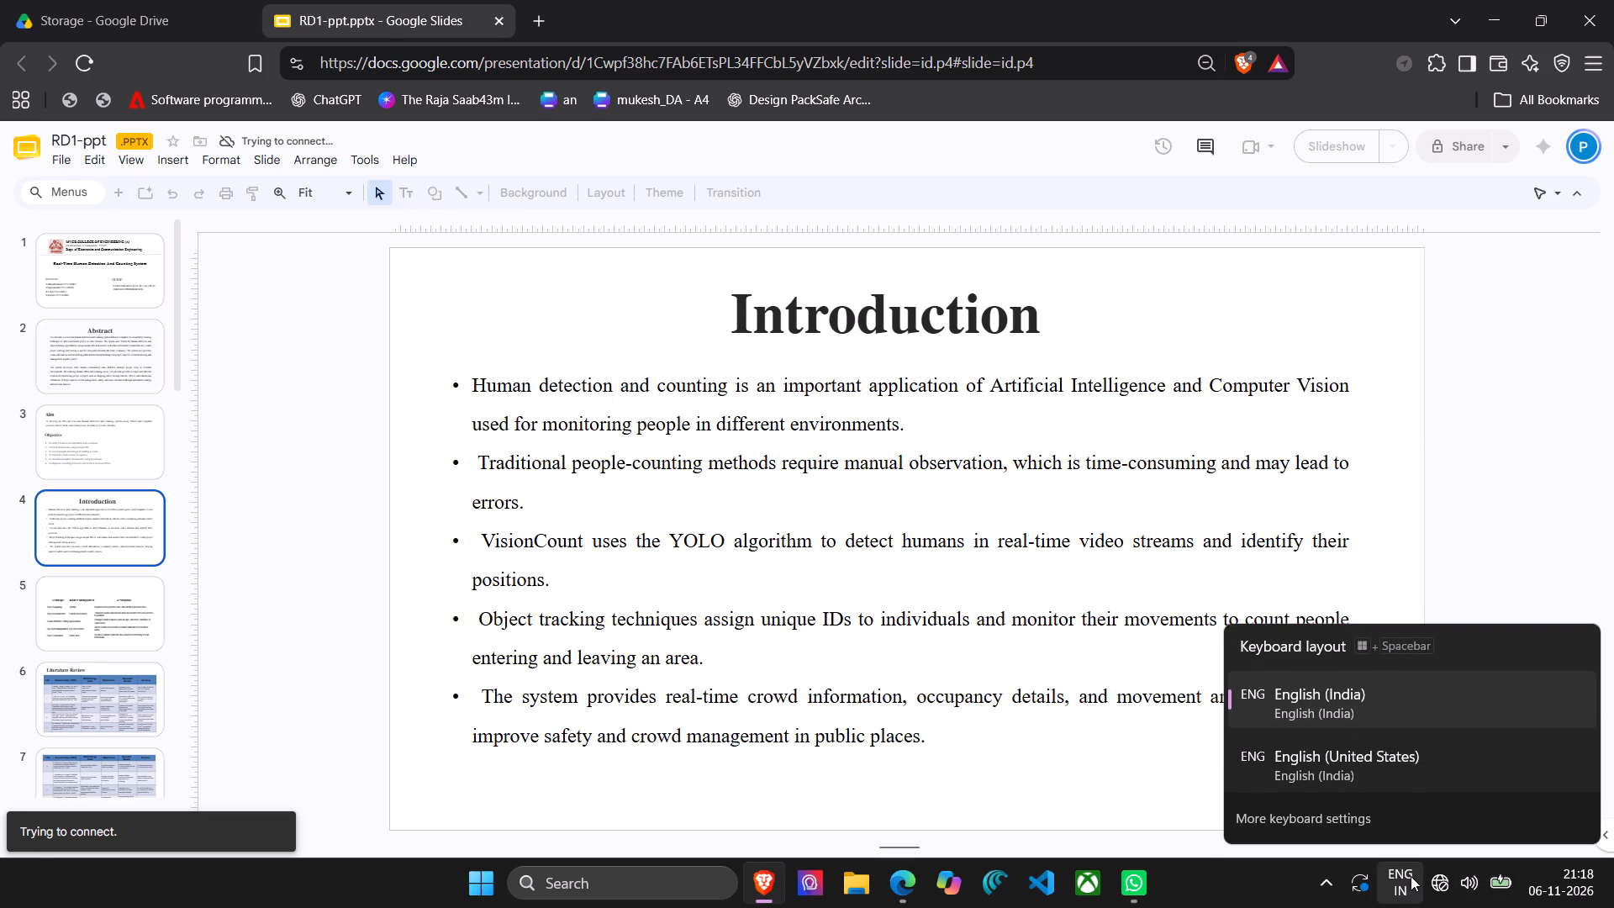
{"action": "left_click", "coordinate": [1489, 892]}
{"action": "left_click", "coordinate": [1489, 892]}
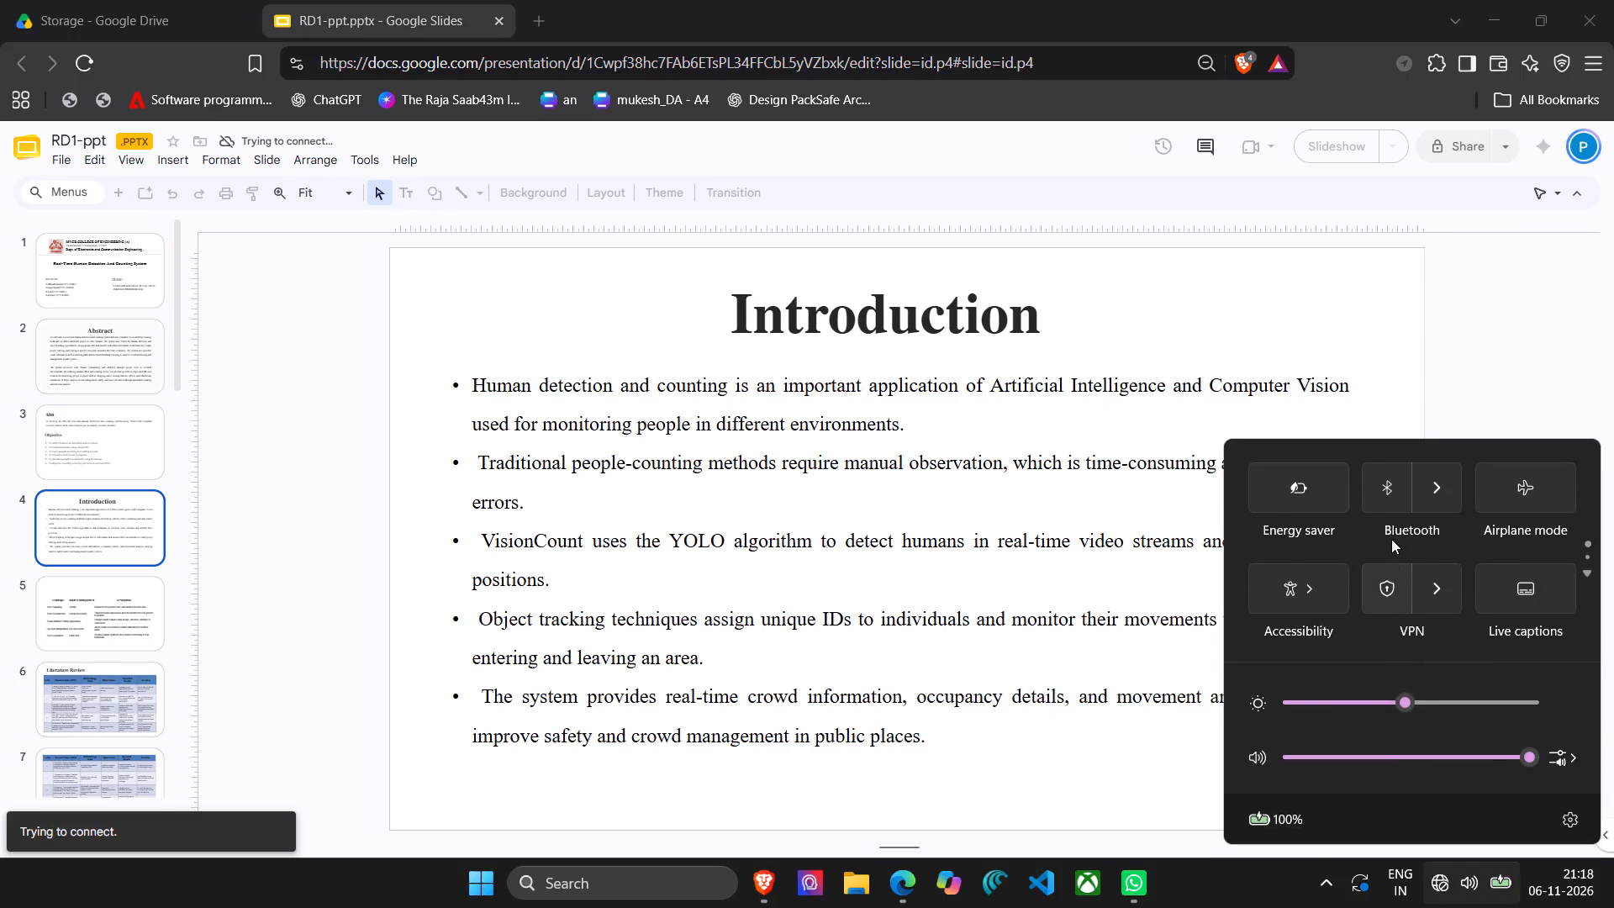
{"action": "scroll", "coordinate": [1391, 539], "scroll_direction": "down", "scroll_amount": 3}
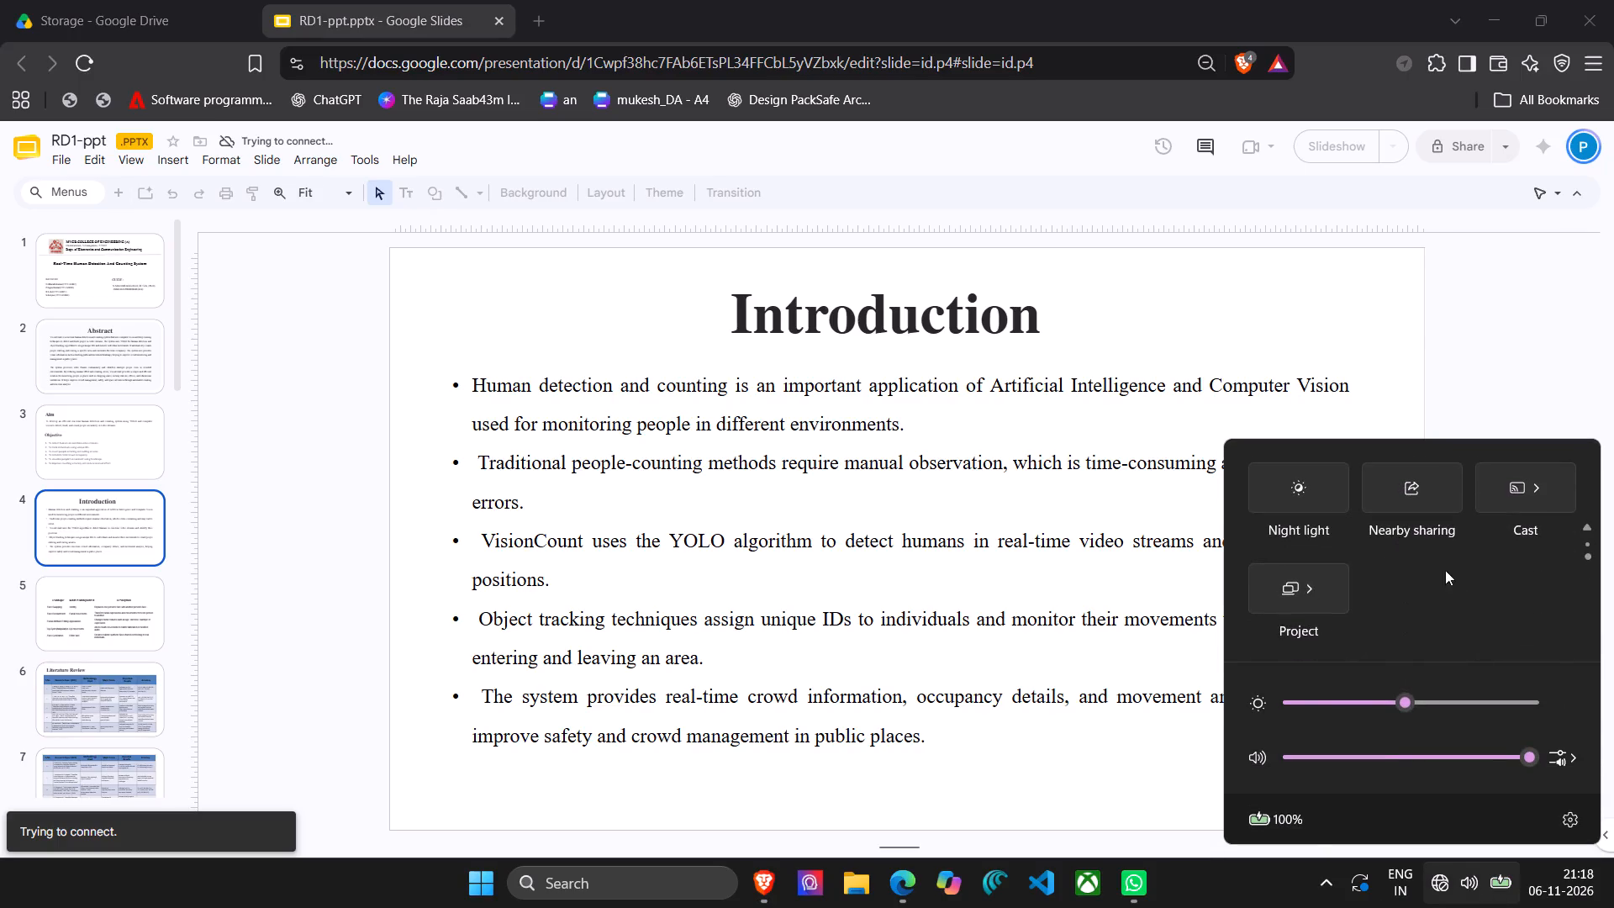
{"action": "left_click", "coordinate": [1564, 815]}
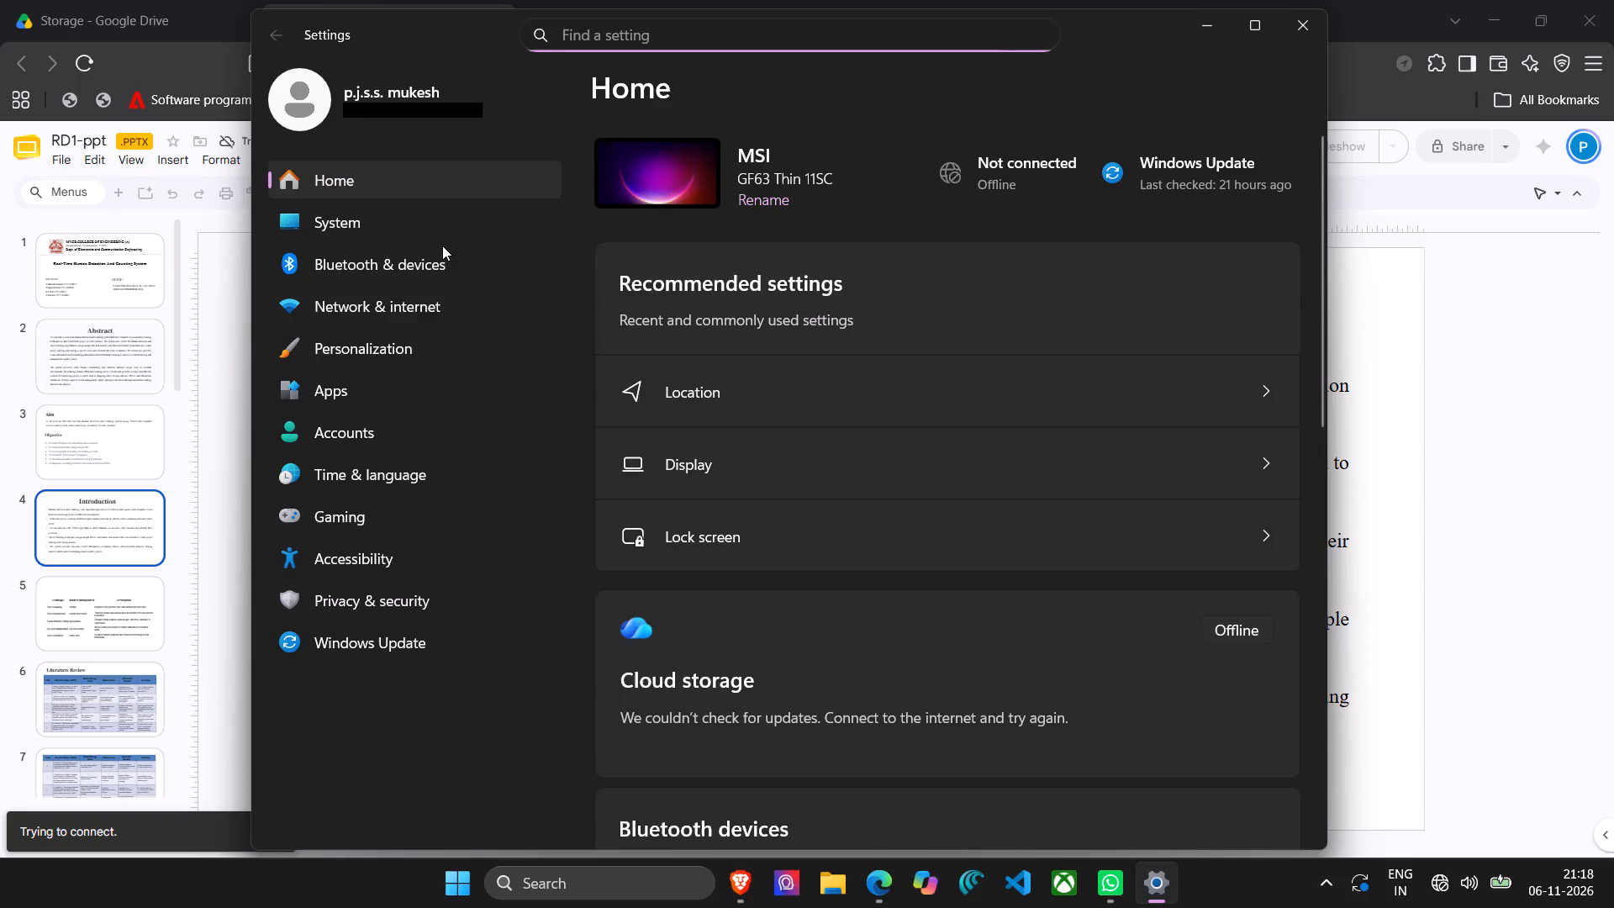
{"action": "left_click", "coordinate": [448, 262]}
{"action": "left_click", "coordinate": [451, 300]}
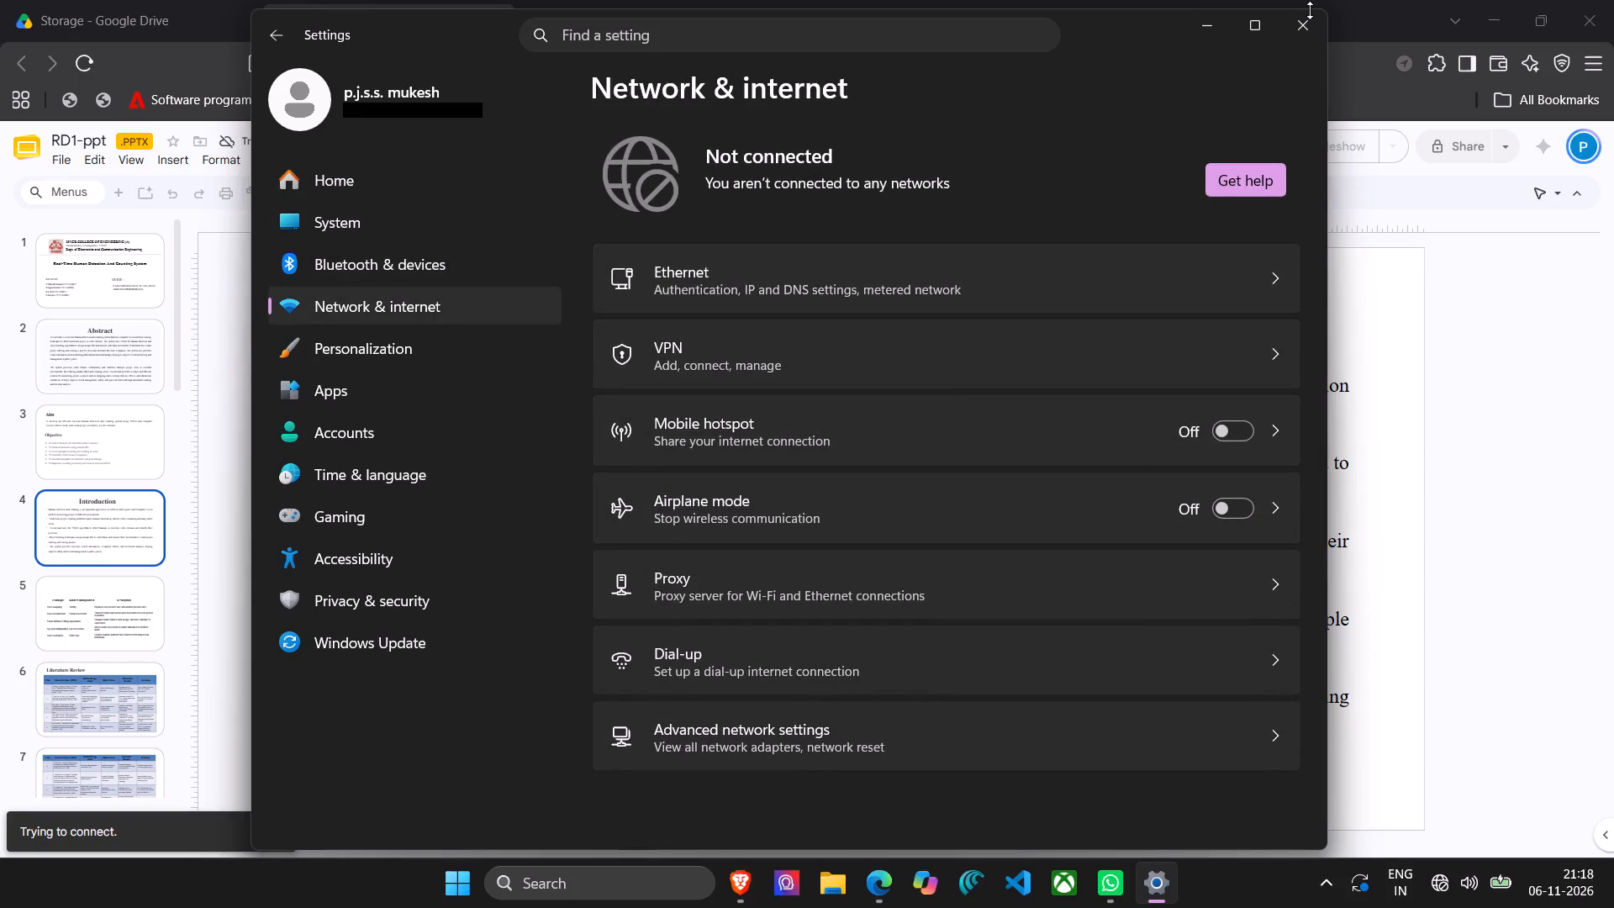
{"action": "triple_click", "coordinate": [1140, 147]}
{"action": "left_click", "coordinate": [1228, 359]}
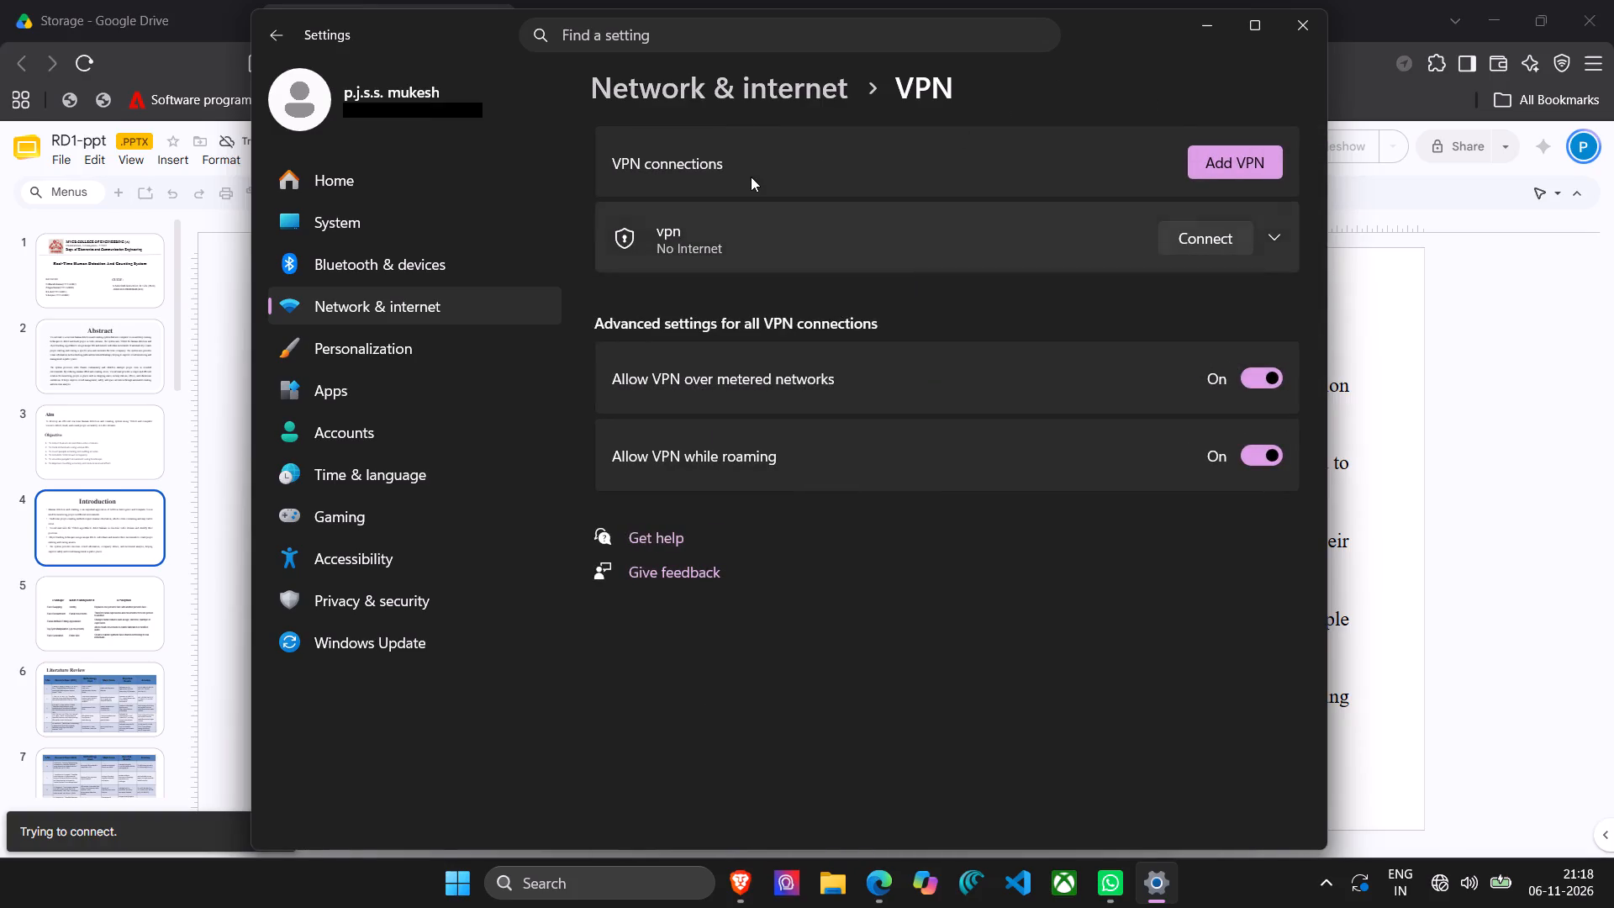
{"action": "left_click", "coordinate": [435, 271]}
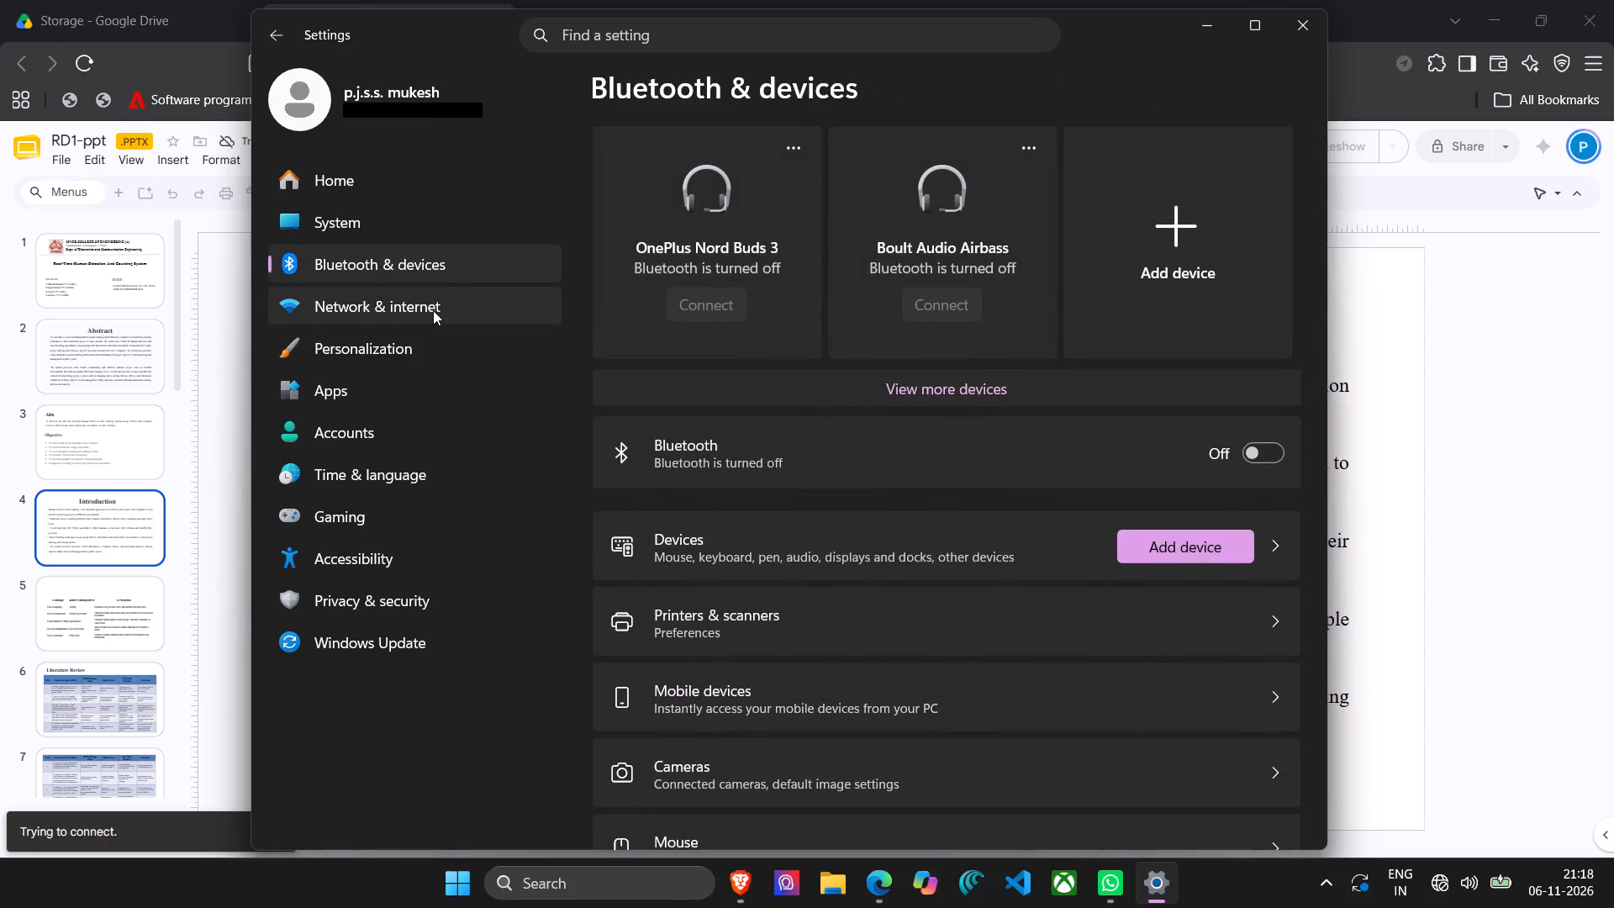
{"action": "left_click", "coordinate": [433, 310]}
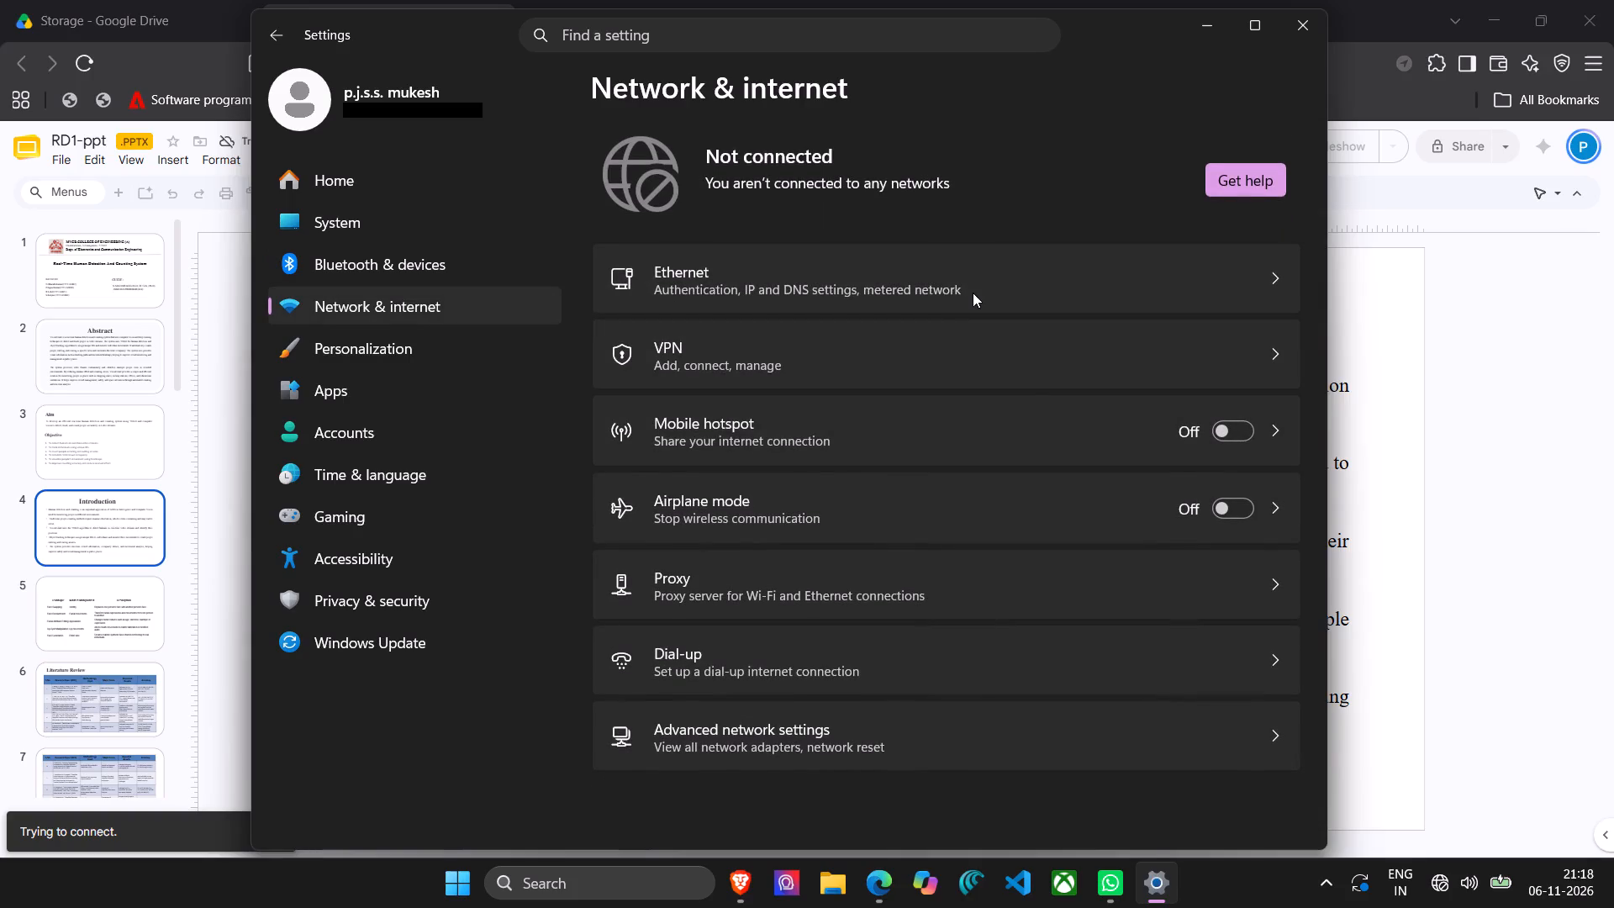
{"action": "left_click", "coordinate": [1007, 402]}
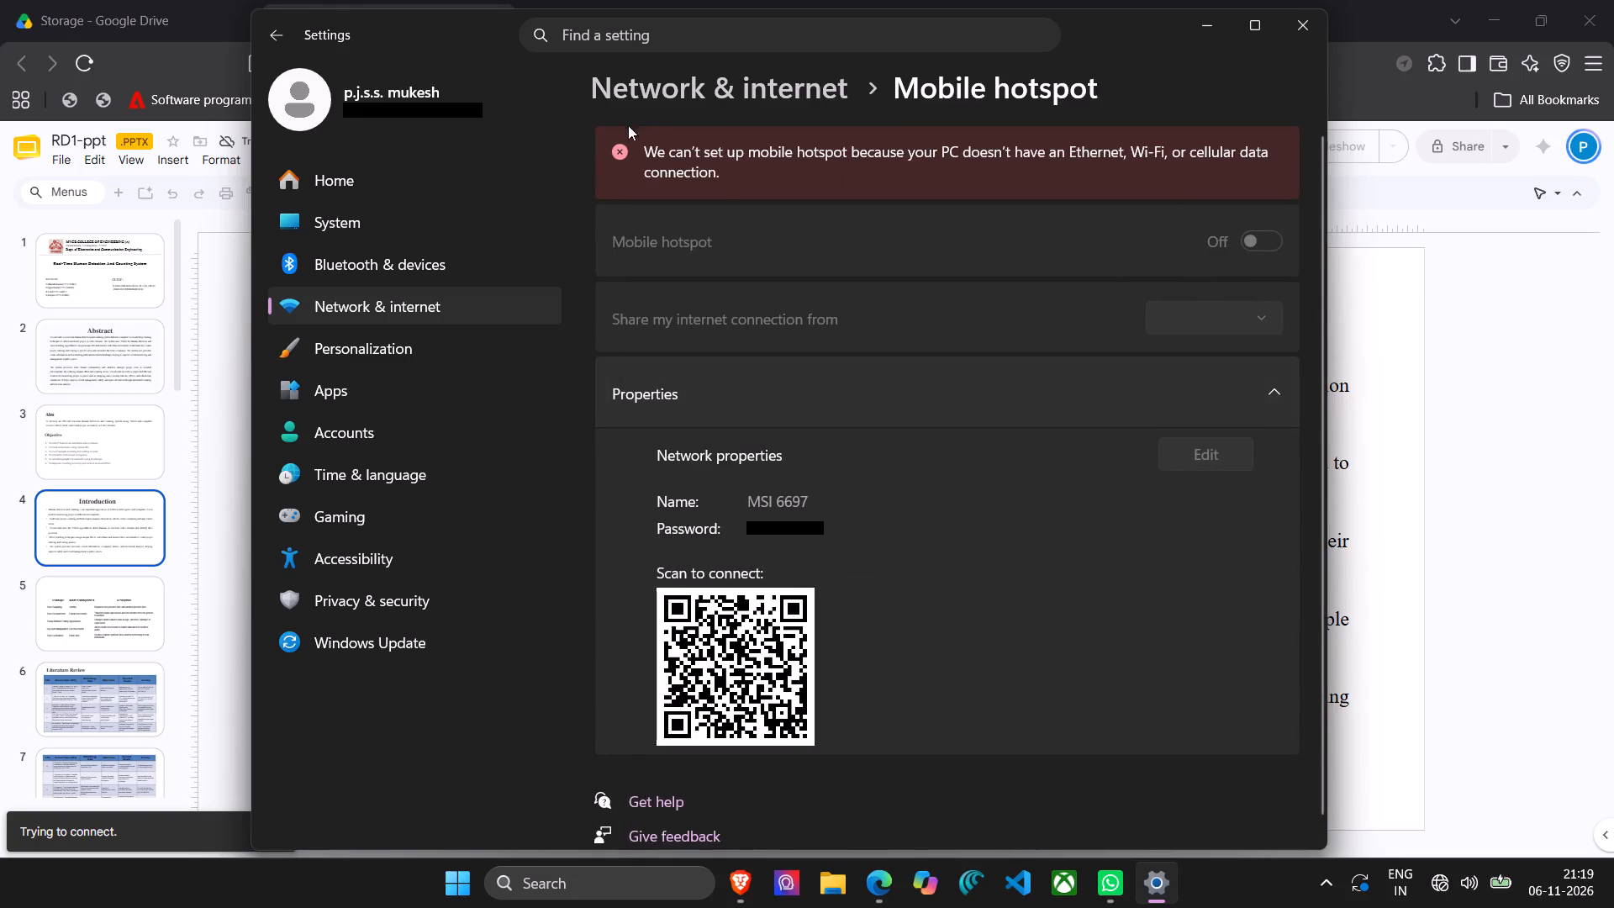
{"action": "left_click", "coordinate": [620, 148]}
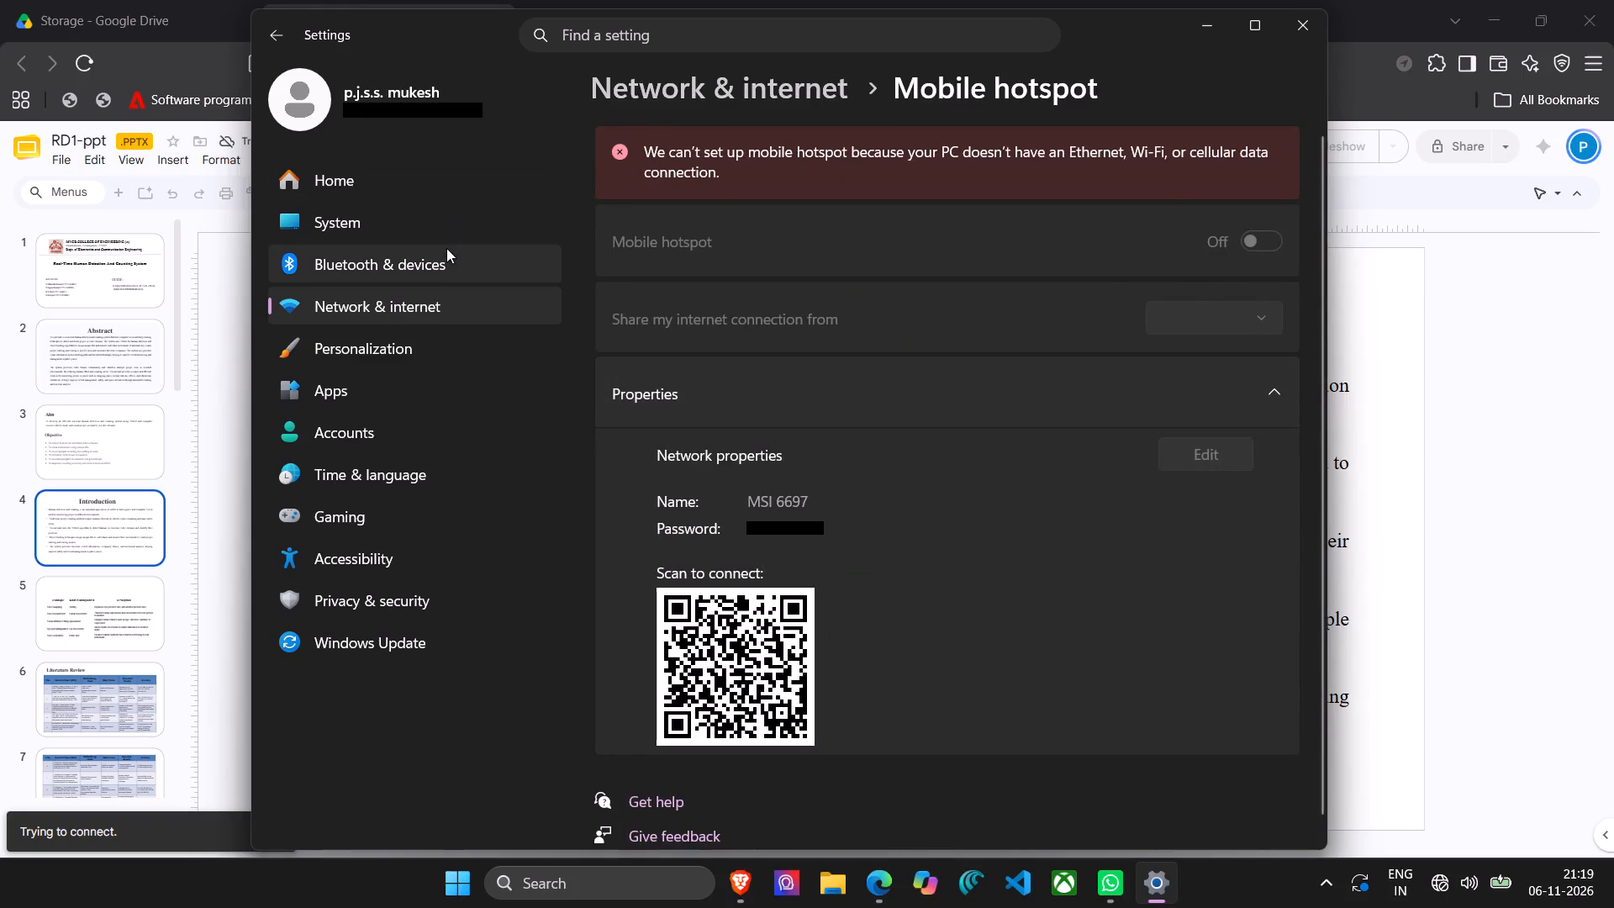
{"action": "left_click", "coordinate": [446, 248]}
{"action": "left_click", "coordinate": [462, 206]}
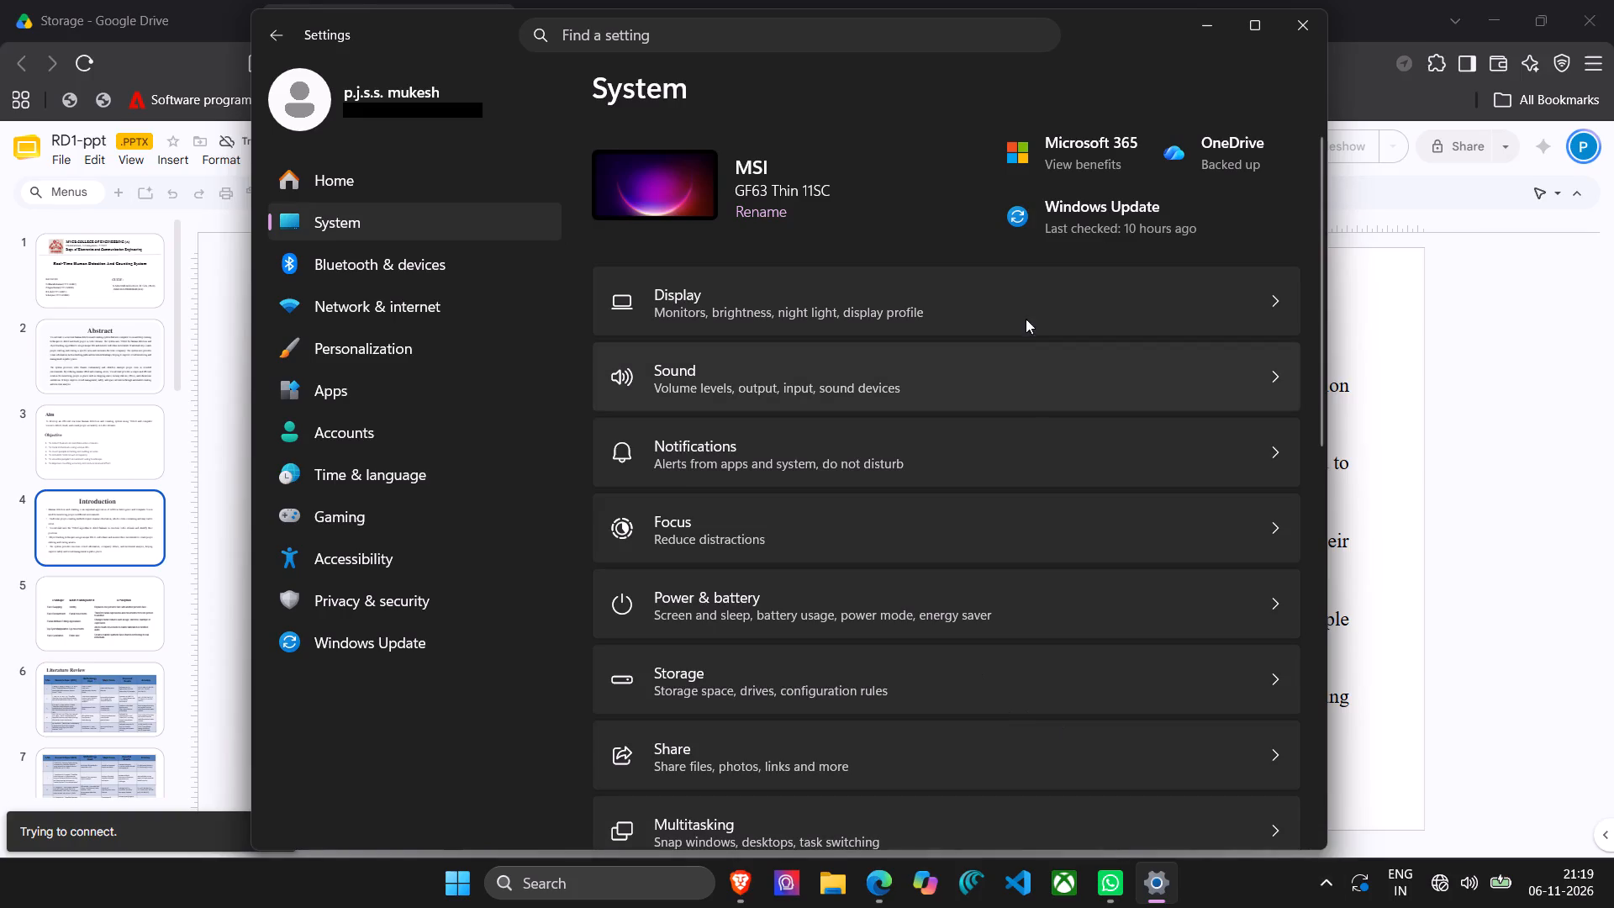
Search Windows Settings for "WIFI", recheck the quick settings, and close Settings.
{"action": "left_click", "coordinate": [521, 173]}
{"action": "left_click", "coordinate": [654, 32]}
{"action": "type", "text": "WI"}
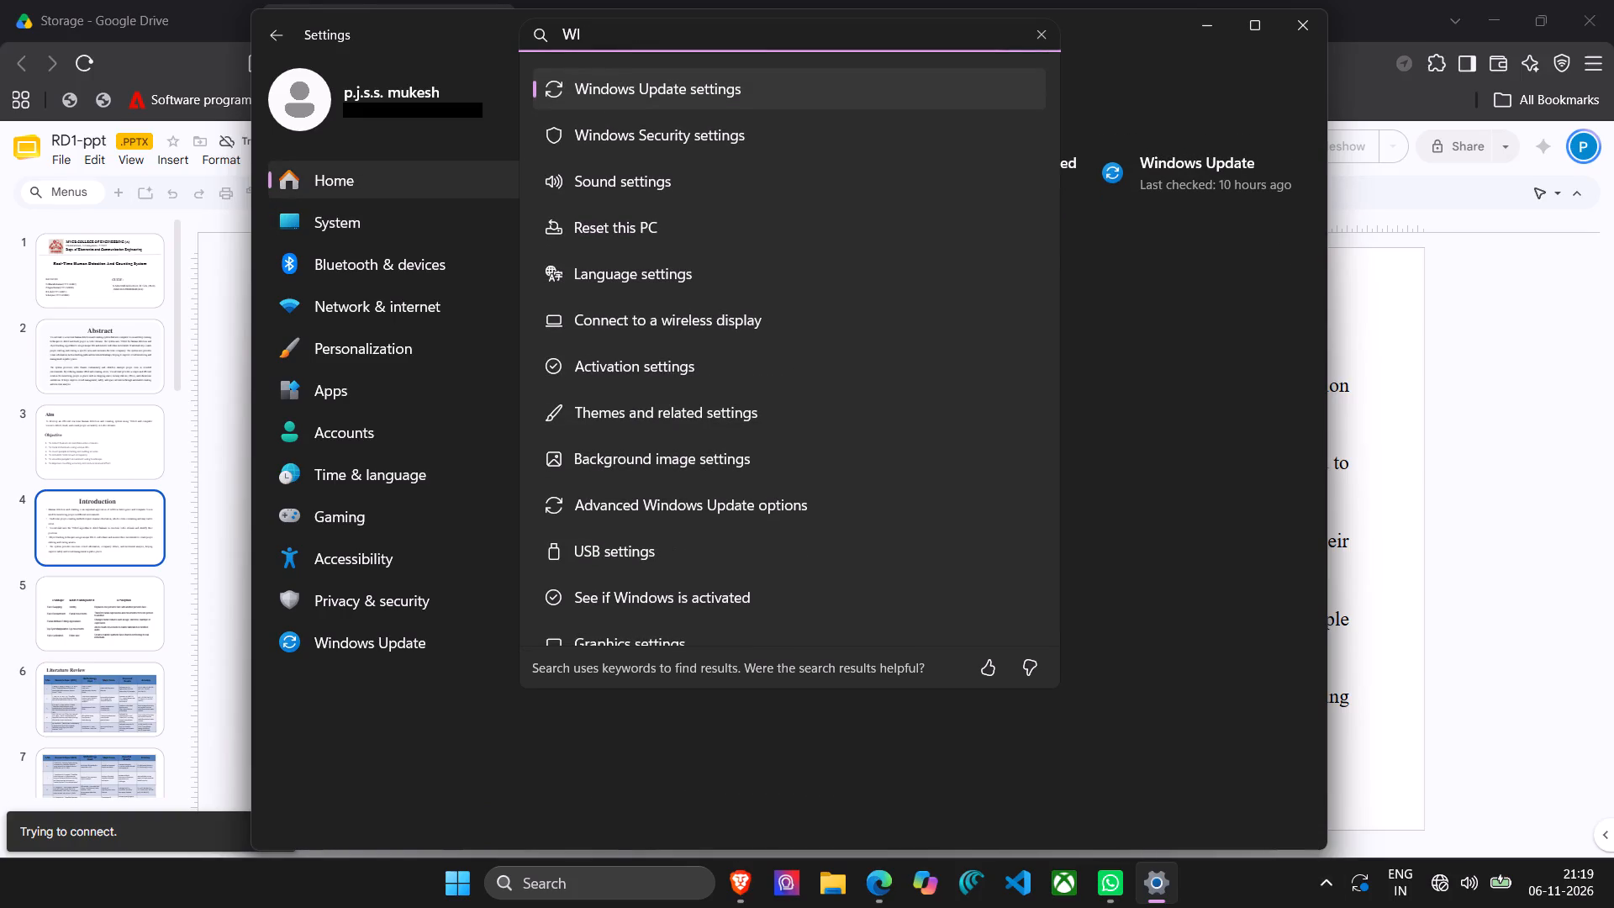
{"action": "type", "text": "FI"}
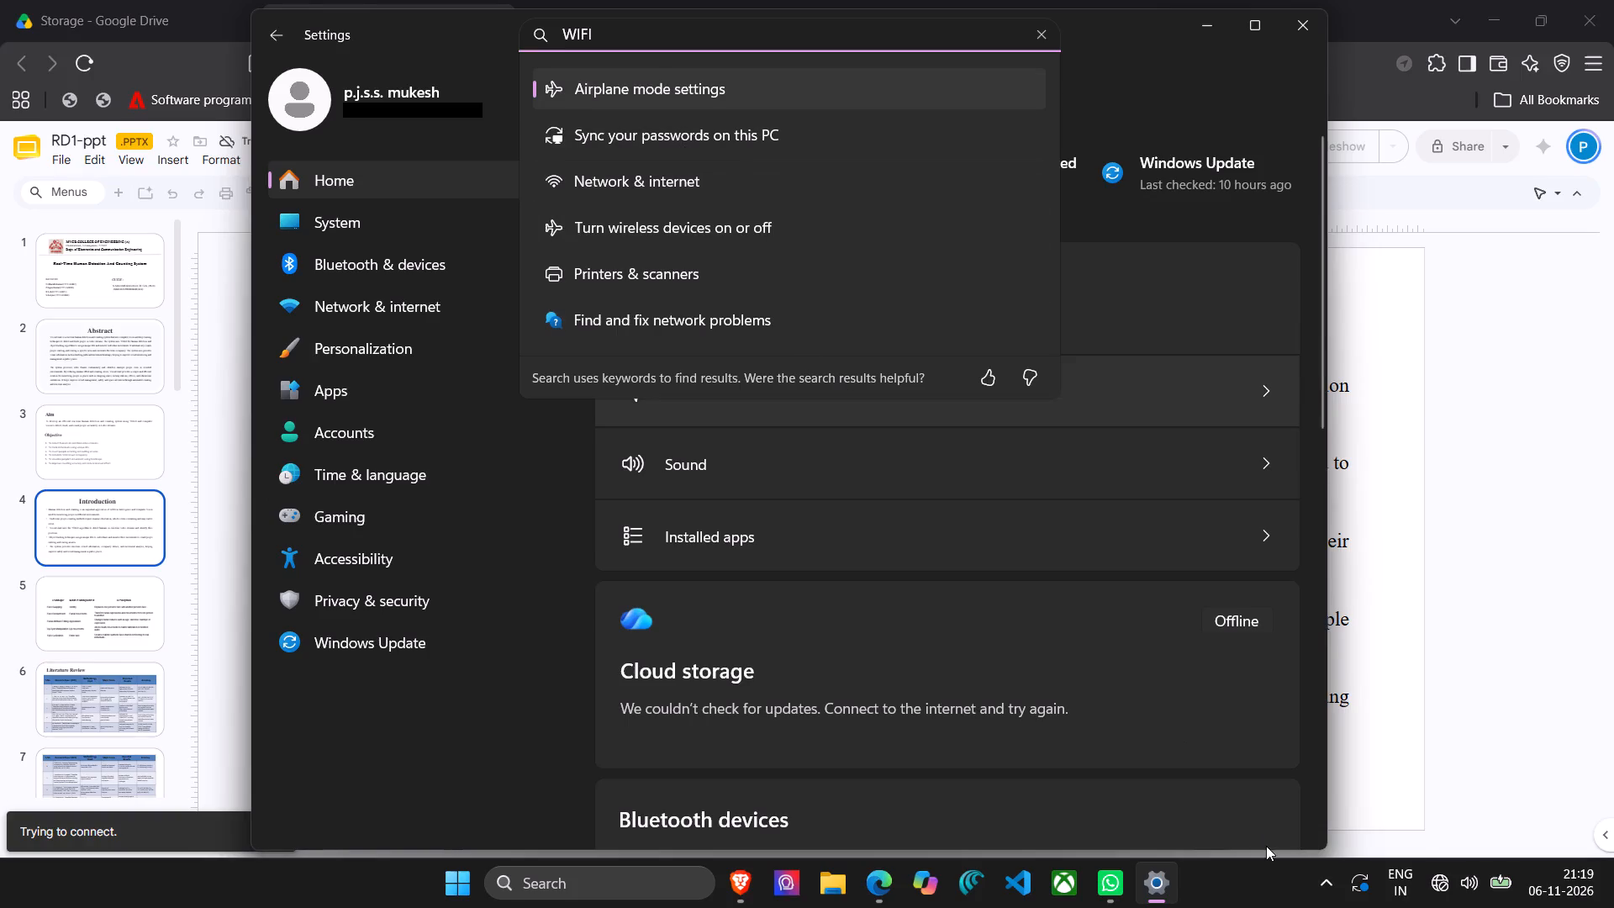
{"action": "left_click", "coordinate": [1431, 907]}
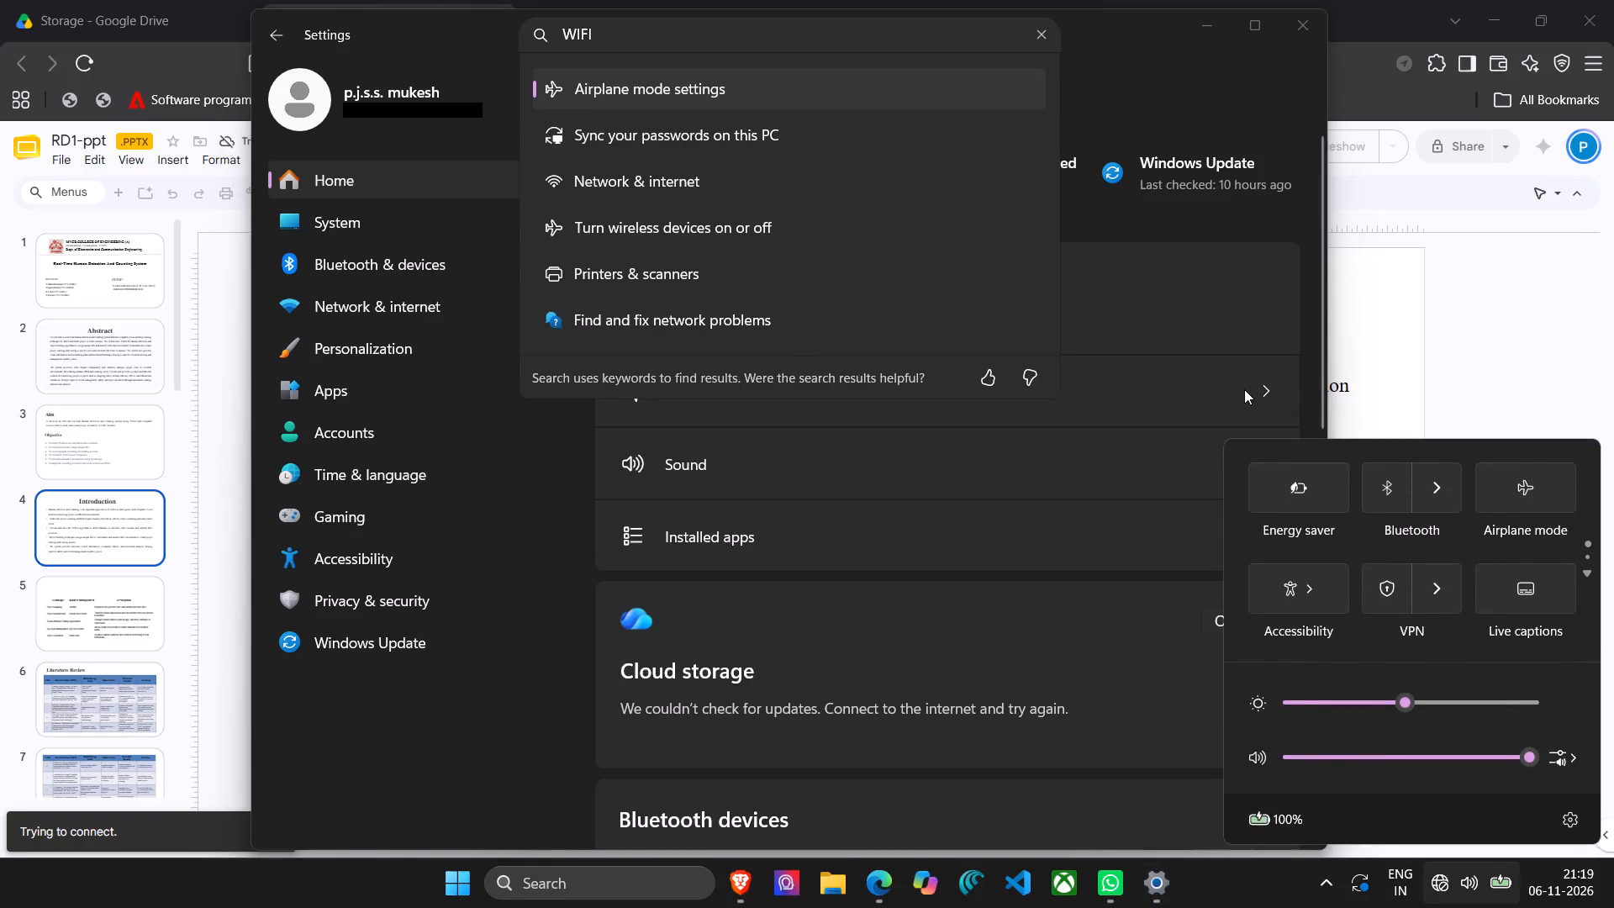
{"action": "left_click", "coordinate": [1039, 35]}
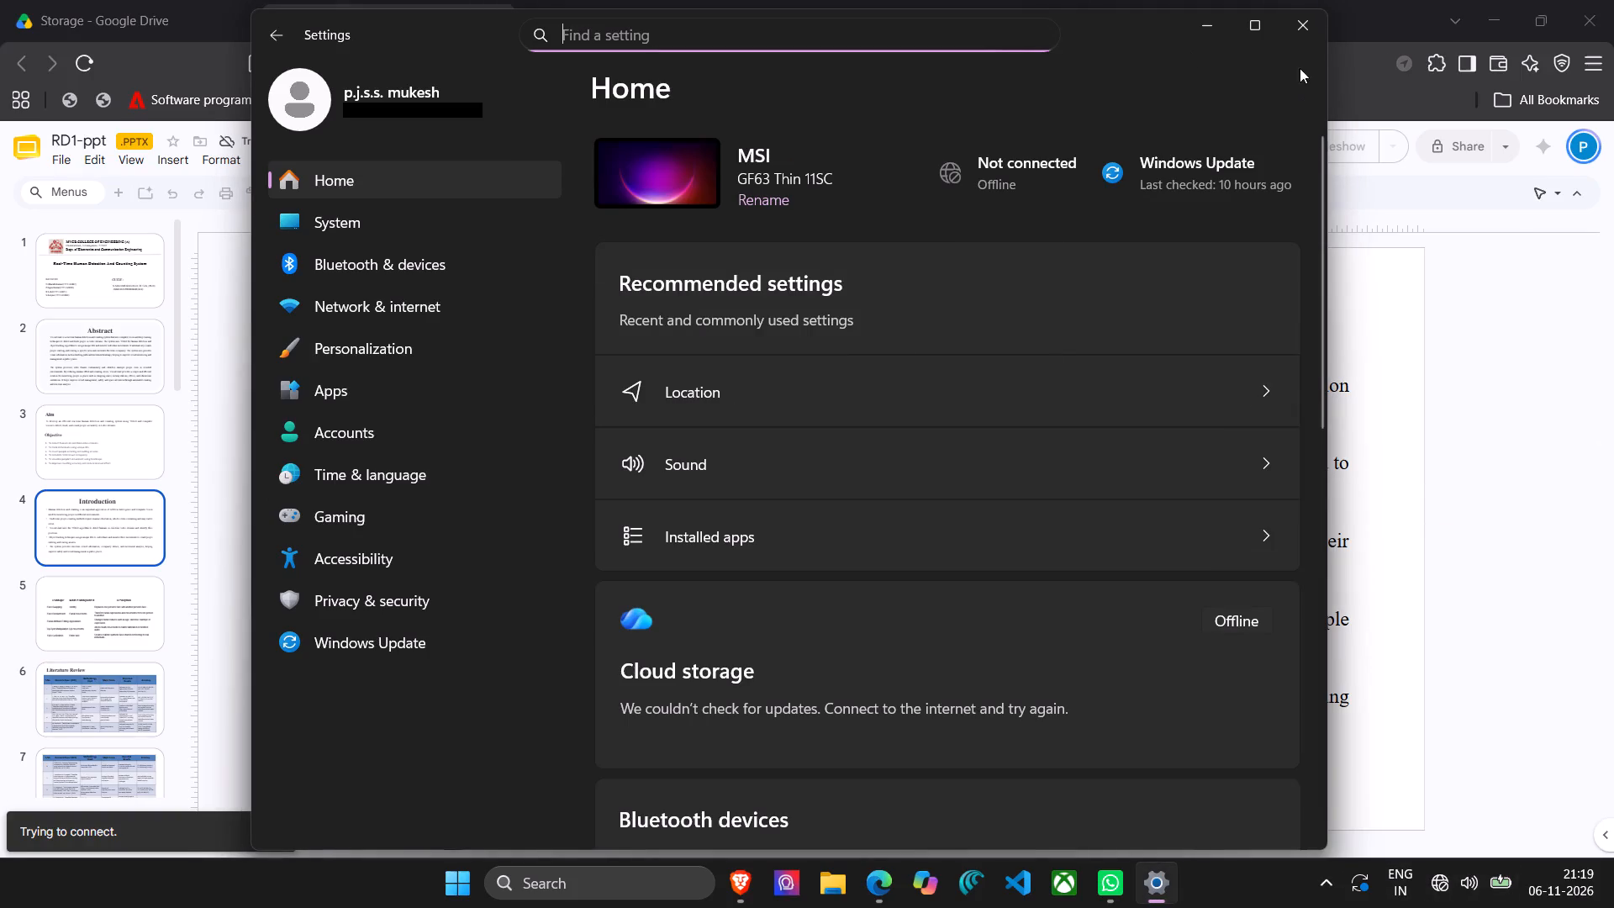
{"action": "left_click", "coordinate": [1290, 19]}
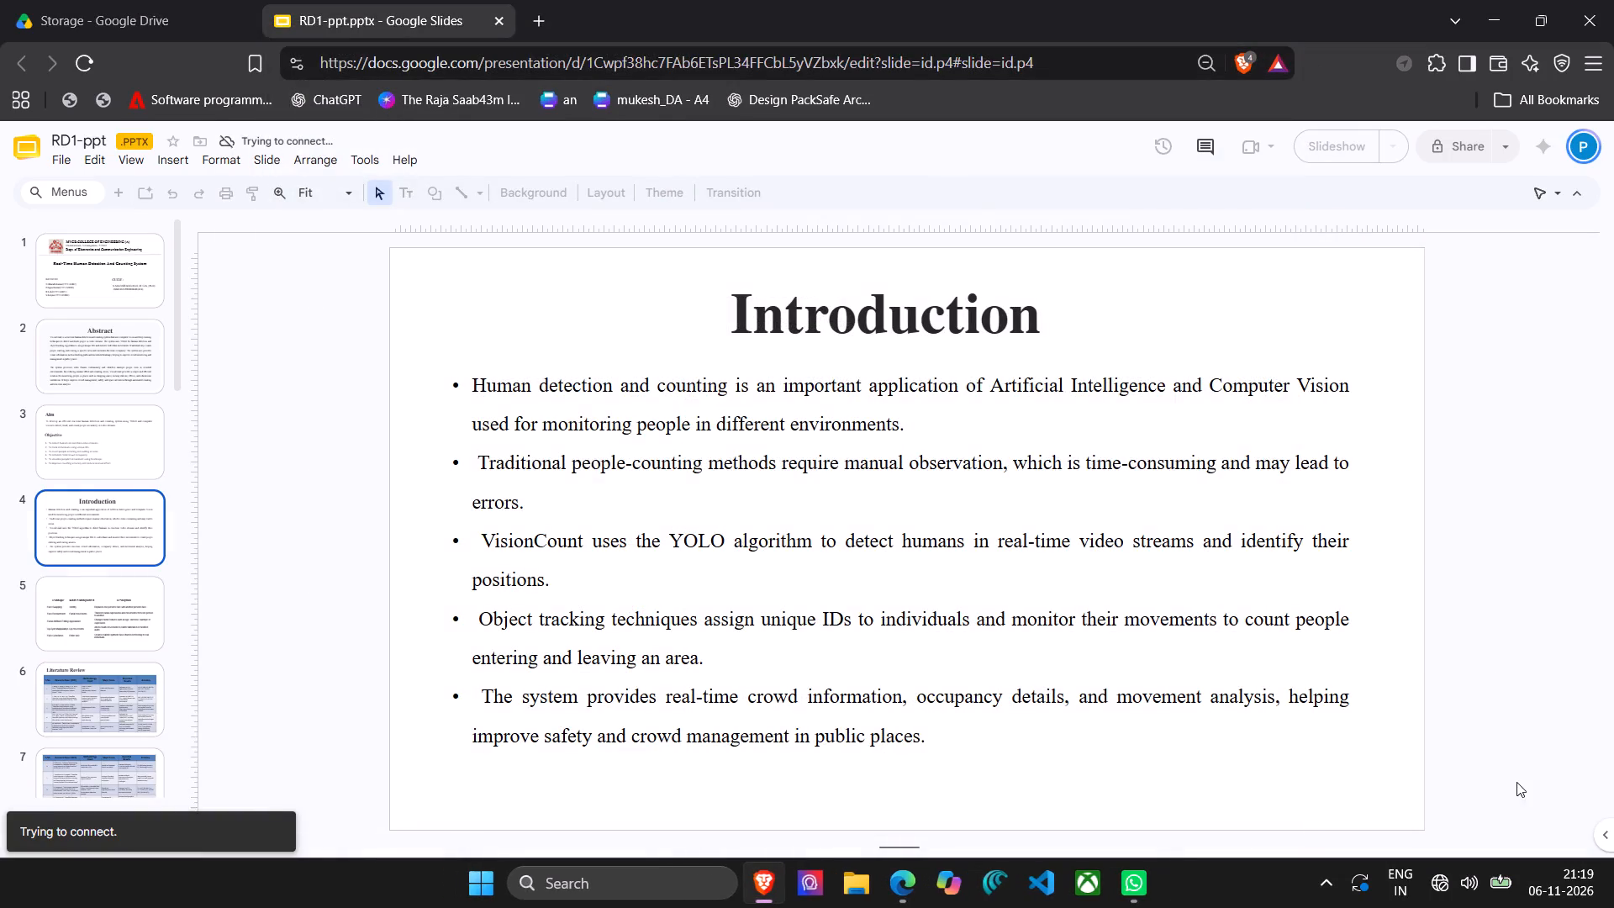
Examine the Windows quick settings again for a Wi-Fi option.
{"action": "left_click", "coordinate": [1451, 900]}
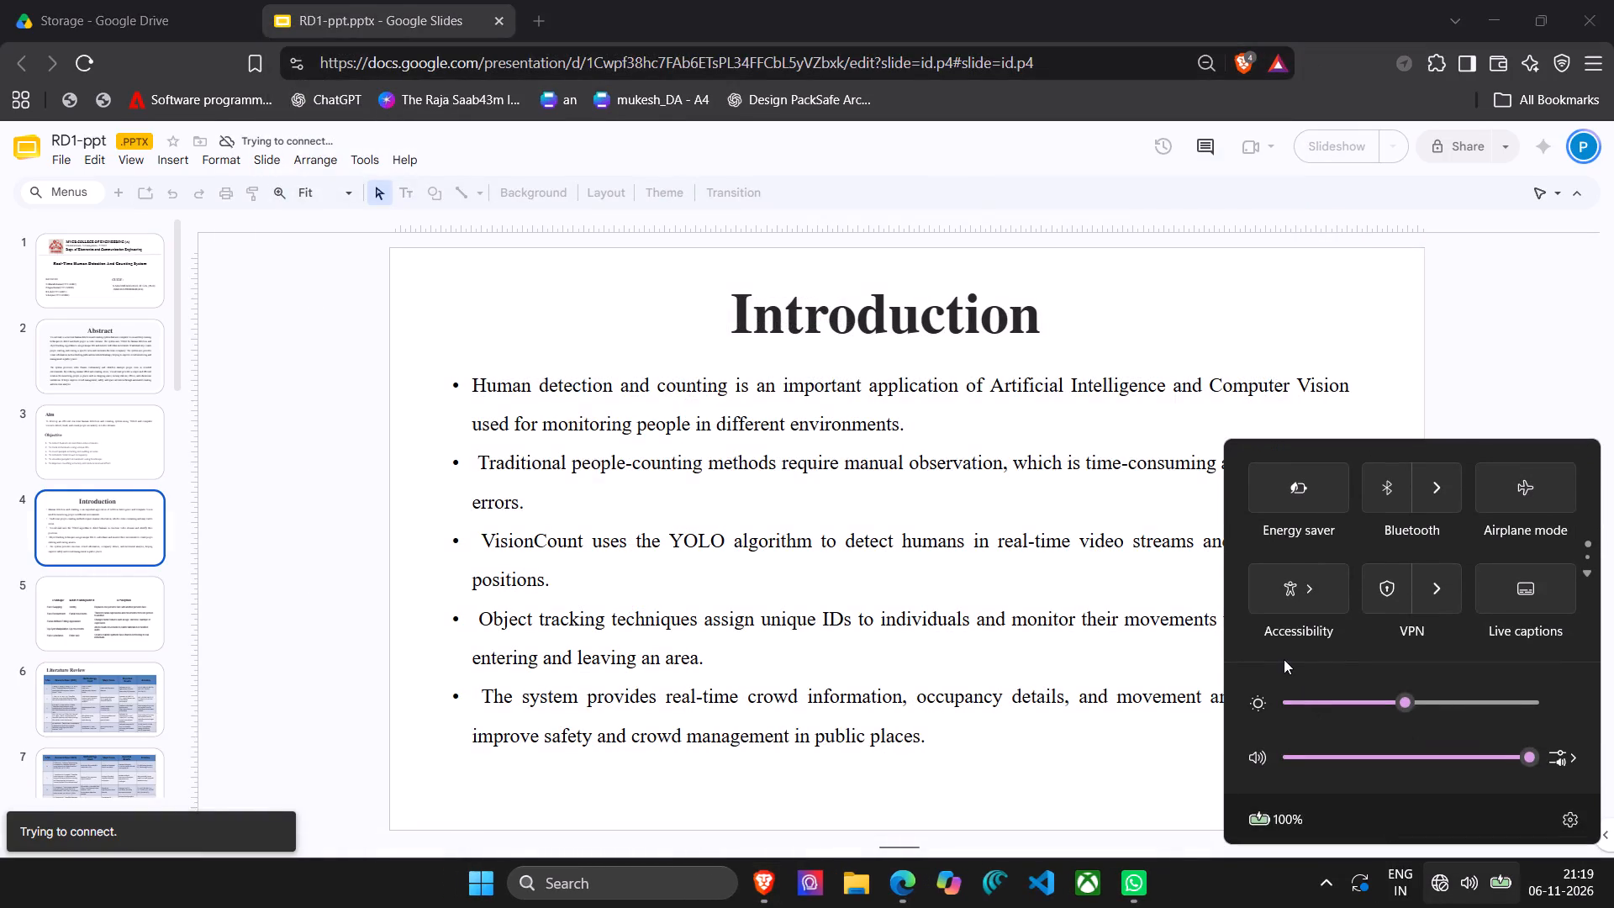
{"action": "scroll", "coordinate": [1393, 626], "scroll_direction": "down", "scroll_amount": 4}
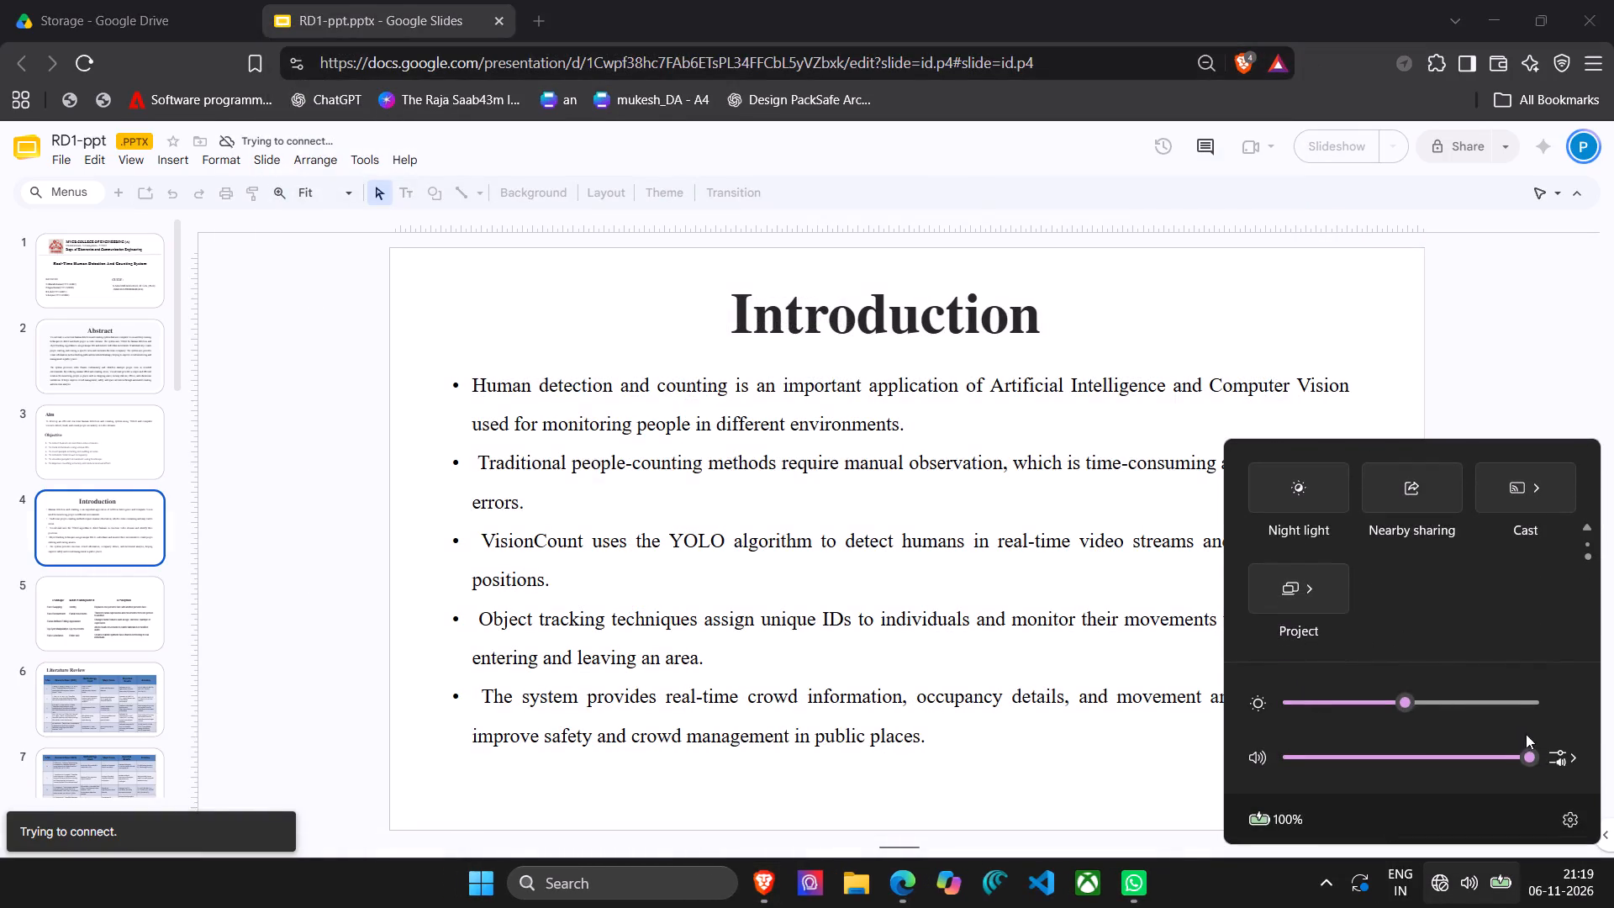
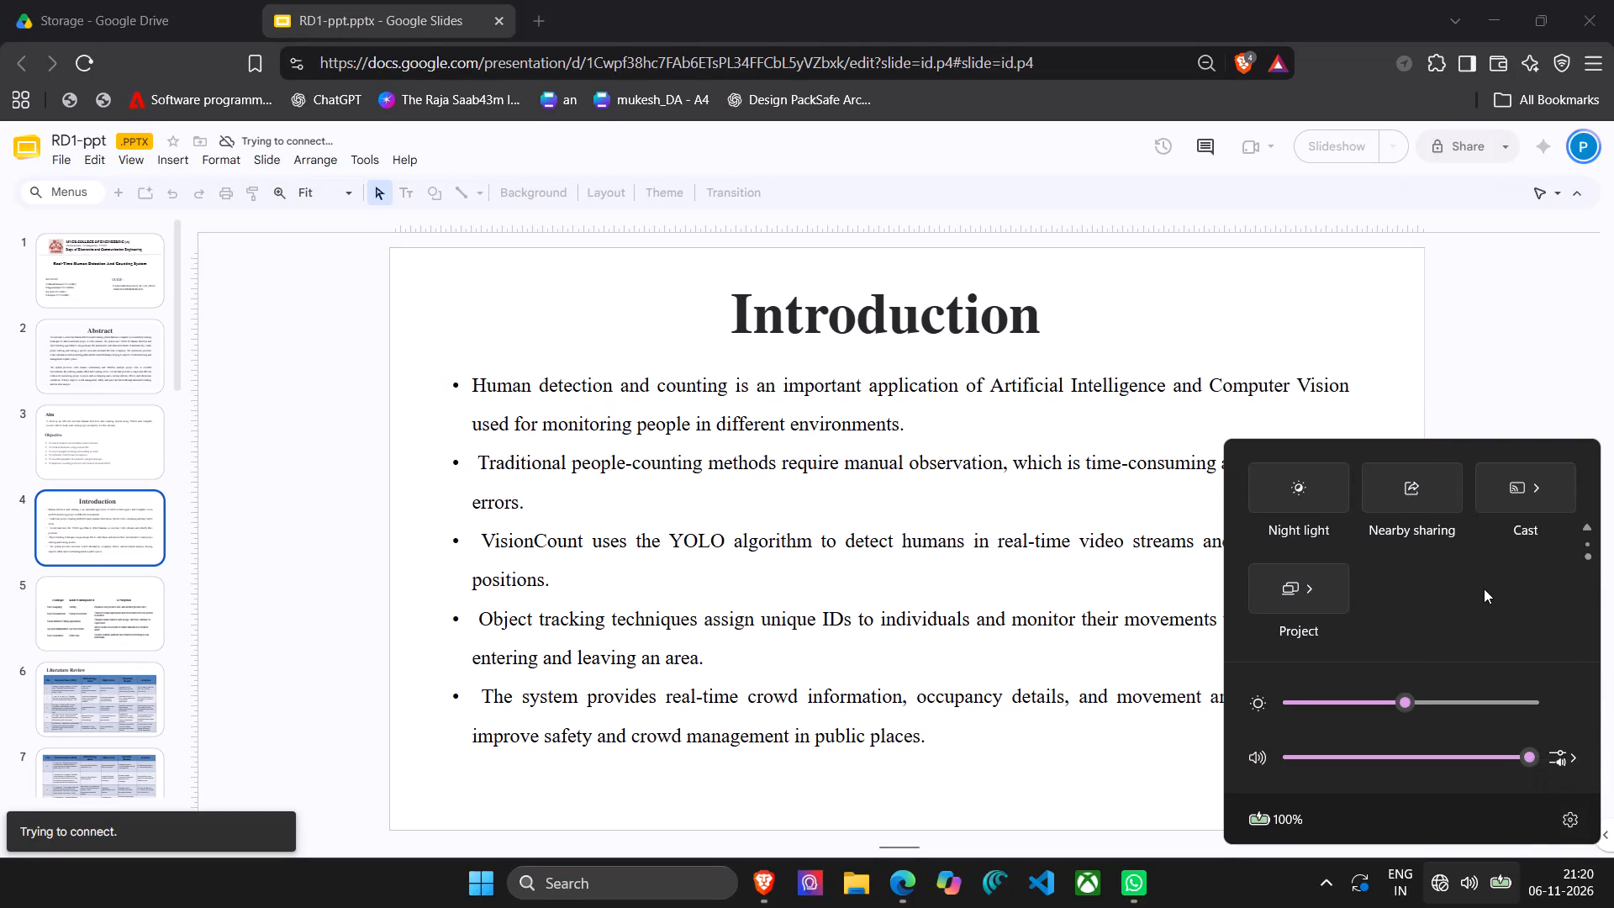
Recheck the Windows quick settings for a network option that could restore the lost internet connection.
{"action": "scroll", "coordinate": [1484, 589], "scroll_direction": "up", "scroll_amount": 4}
{"action": "scroll", "coordinate": [1484, 589], "scroll_direction": "down", "scroll_amount": 5}
{"action": "left_click", "coordinate": [1439, 874]}
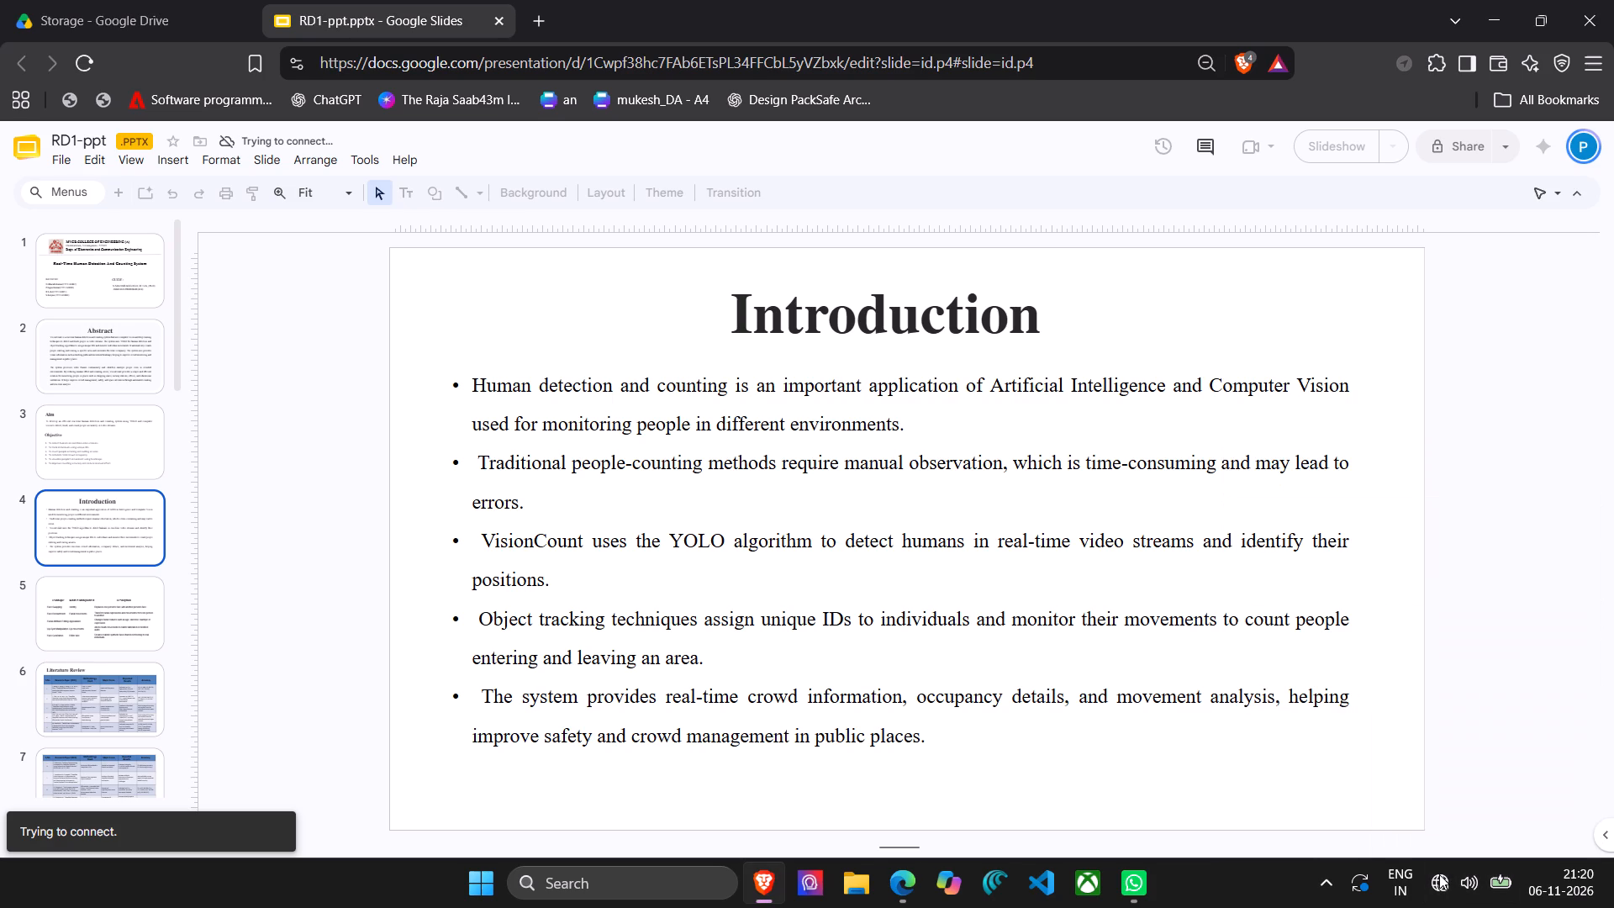
{"action": "left_click", "coordinate": [1439, 874]}
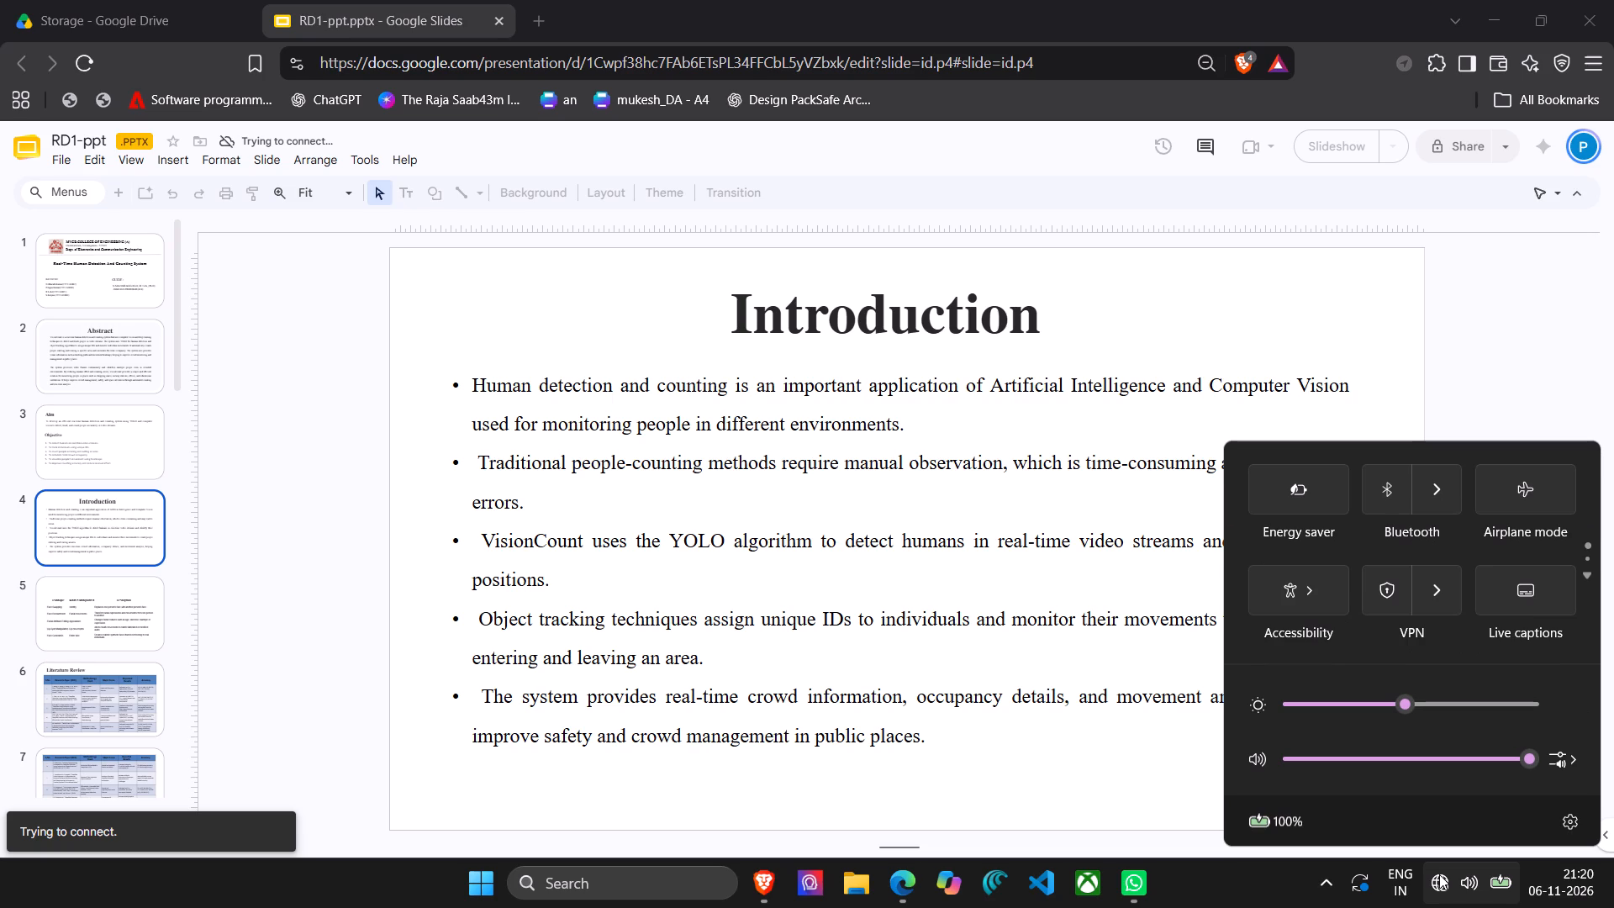
{"action": "left_click", "coordinate": [1439, 874]}
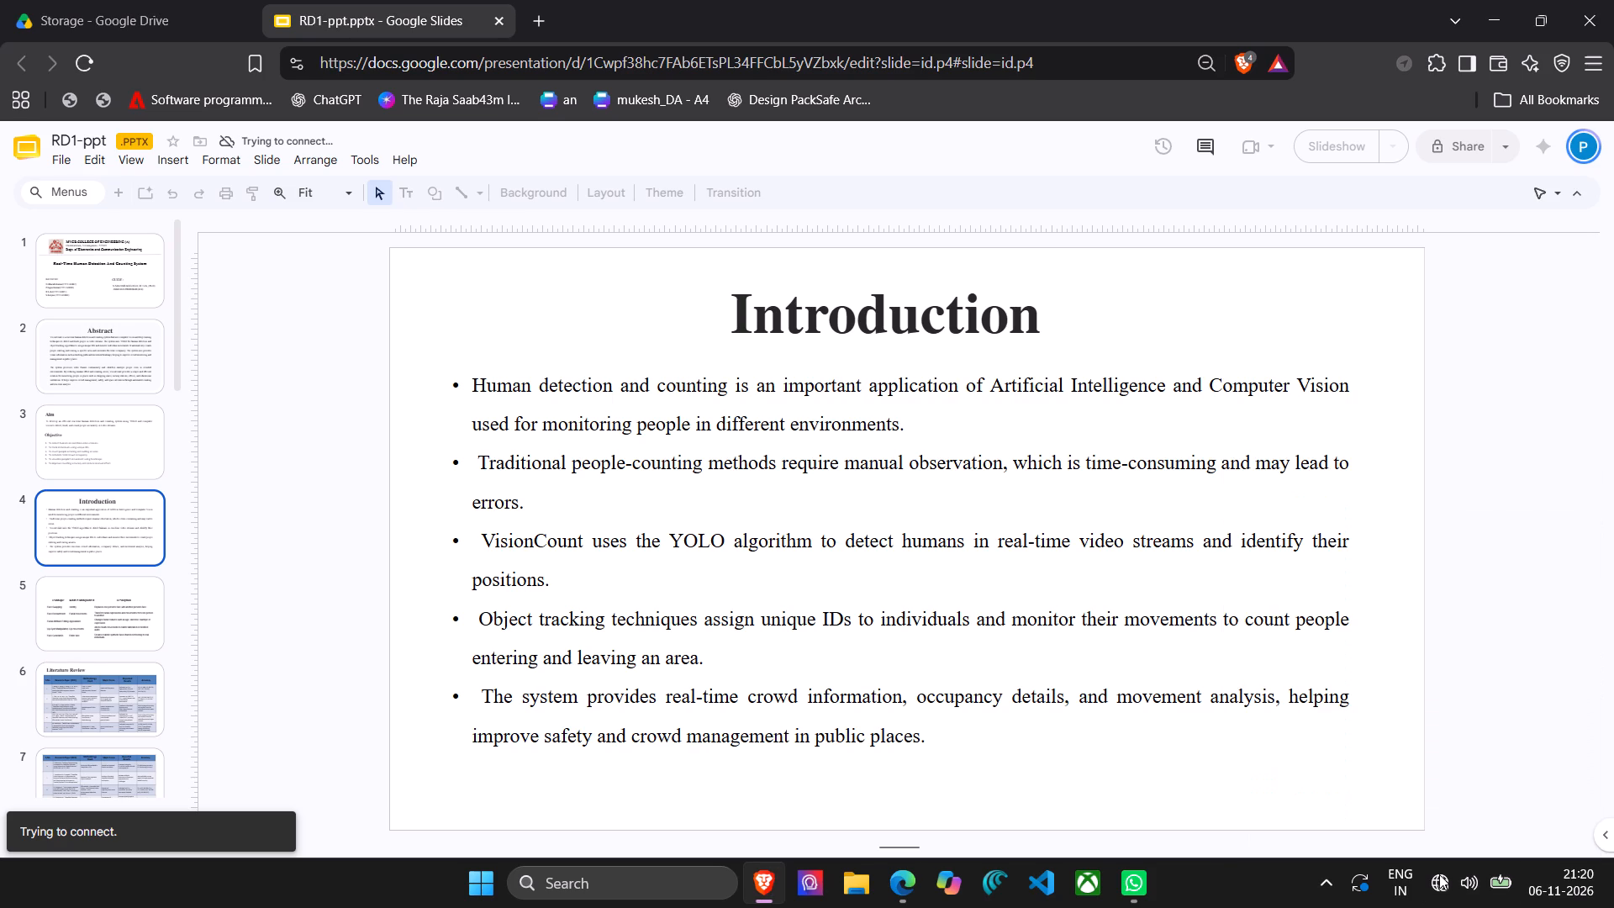
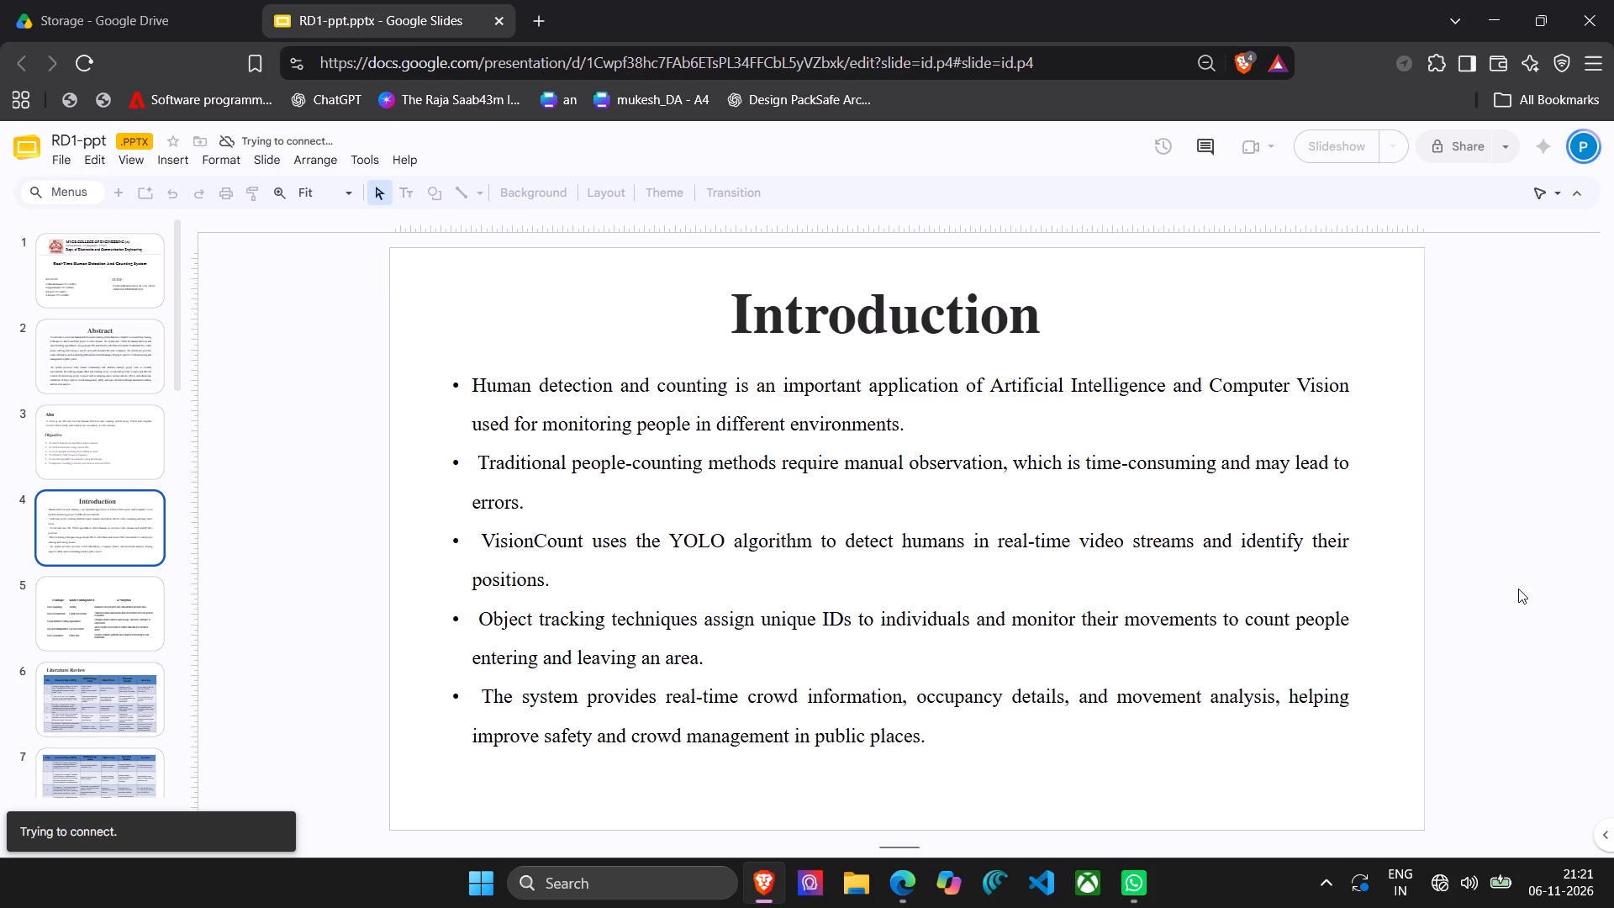
Look through the AutoPlay actions offered for the connected iQOO Neo 10 phone.
{"action": "left_click", "coordinate": [1458, 800]}
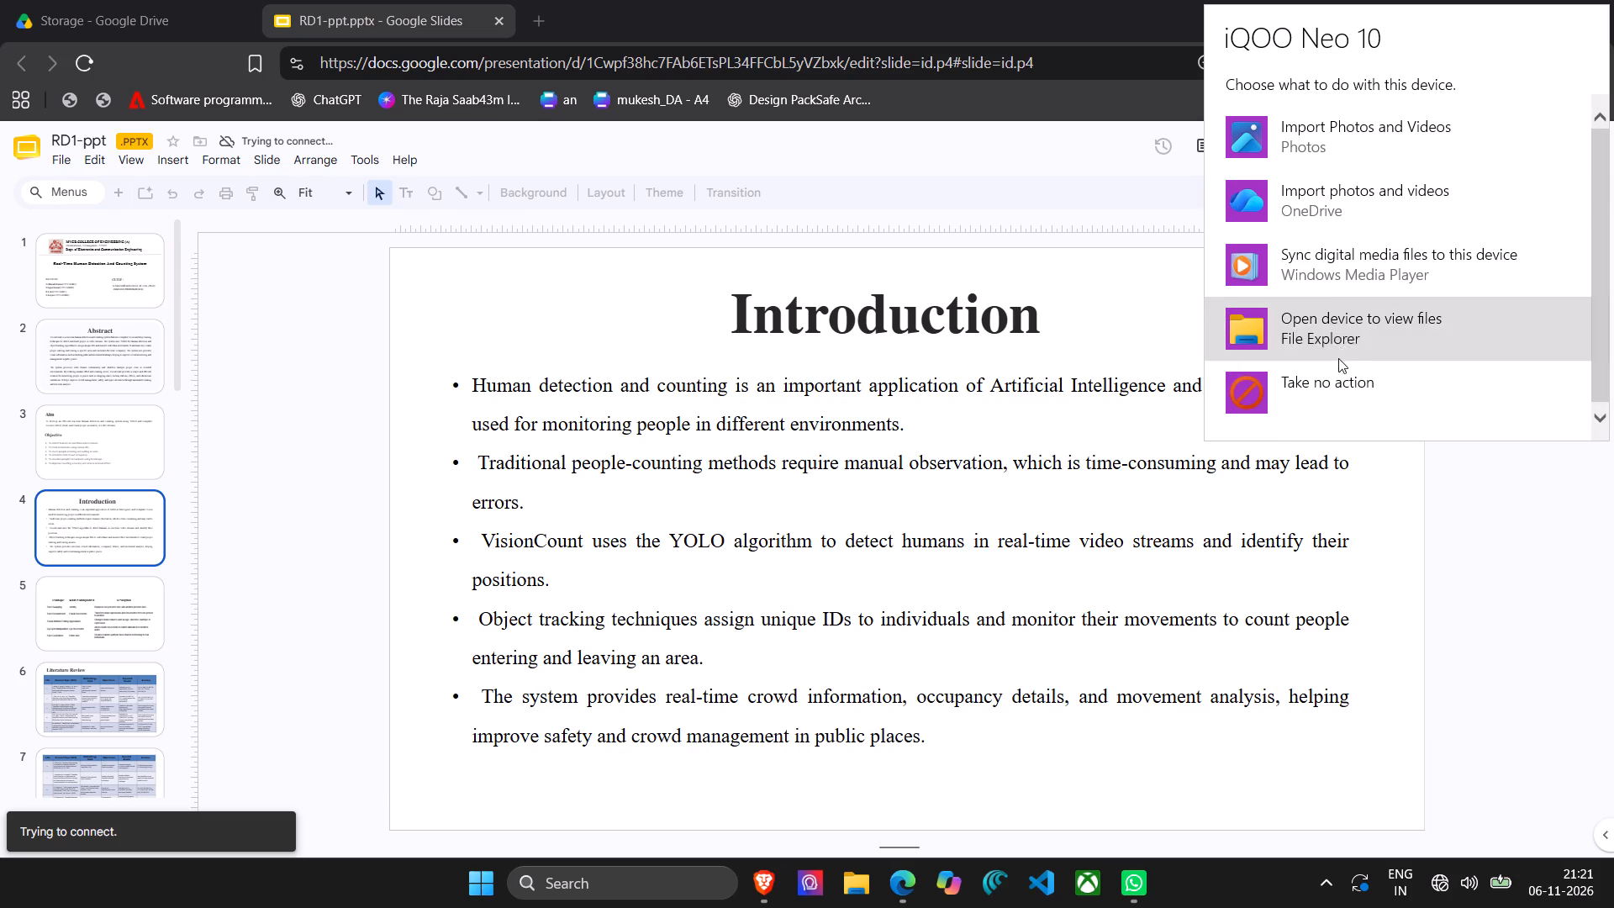
{"action": "triple_click", "coordinate": [1600, 415]}
{"action": "left_click_drag", "start_coordinate": [1600, 415], "coordinate": [1611, 120]}
{"action": "triple_click", "coordinate": [1611, 120]}
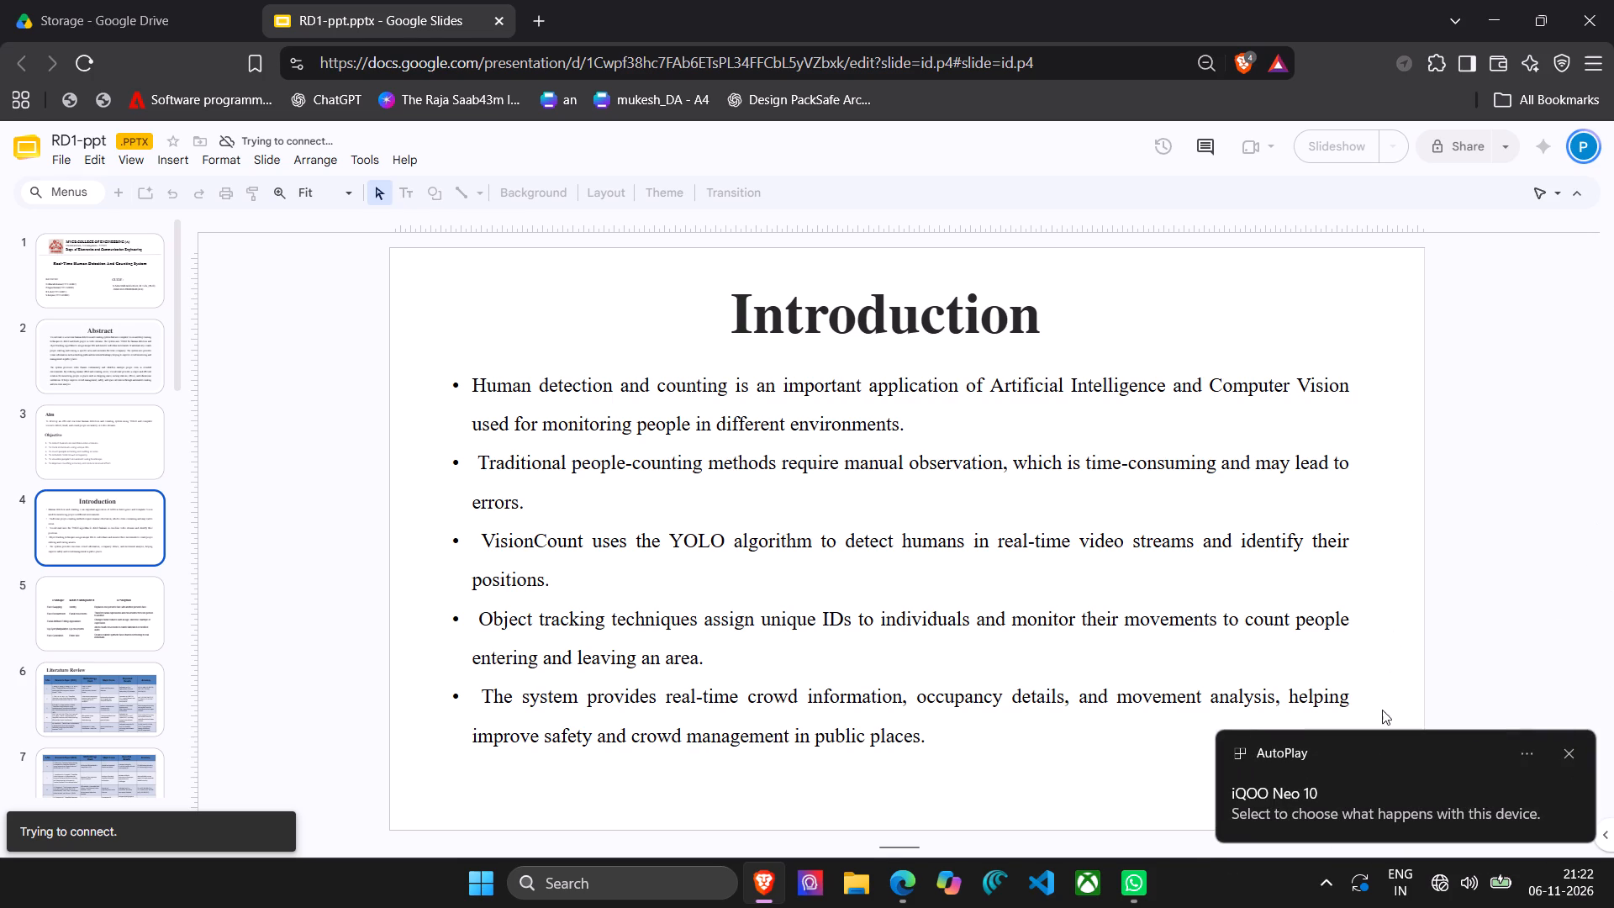
{"action": "left_click", "coordinate": [1374, 773]}
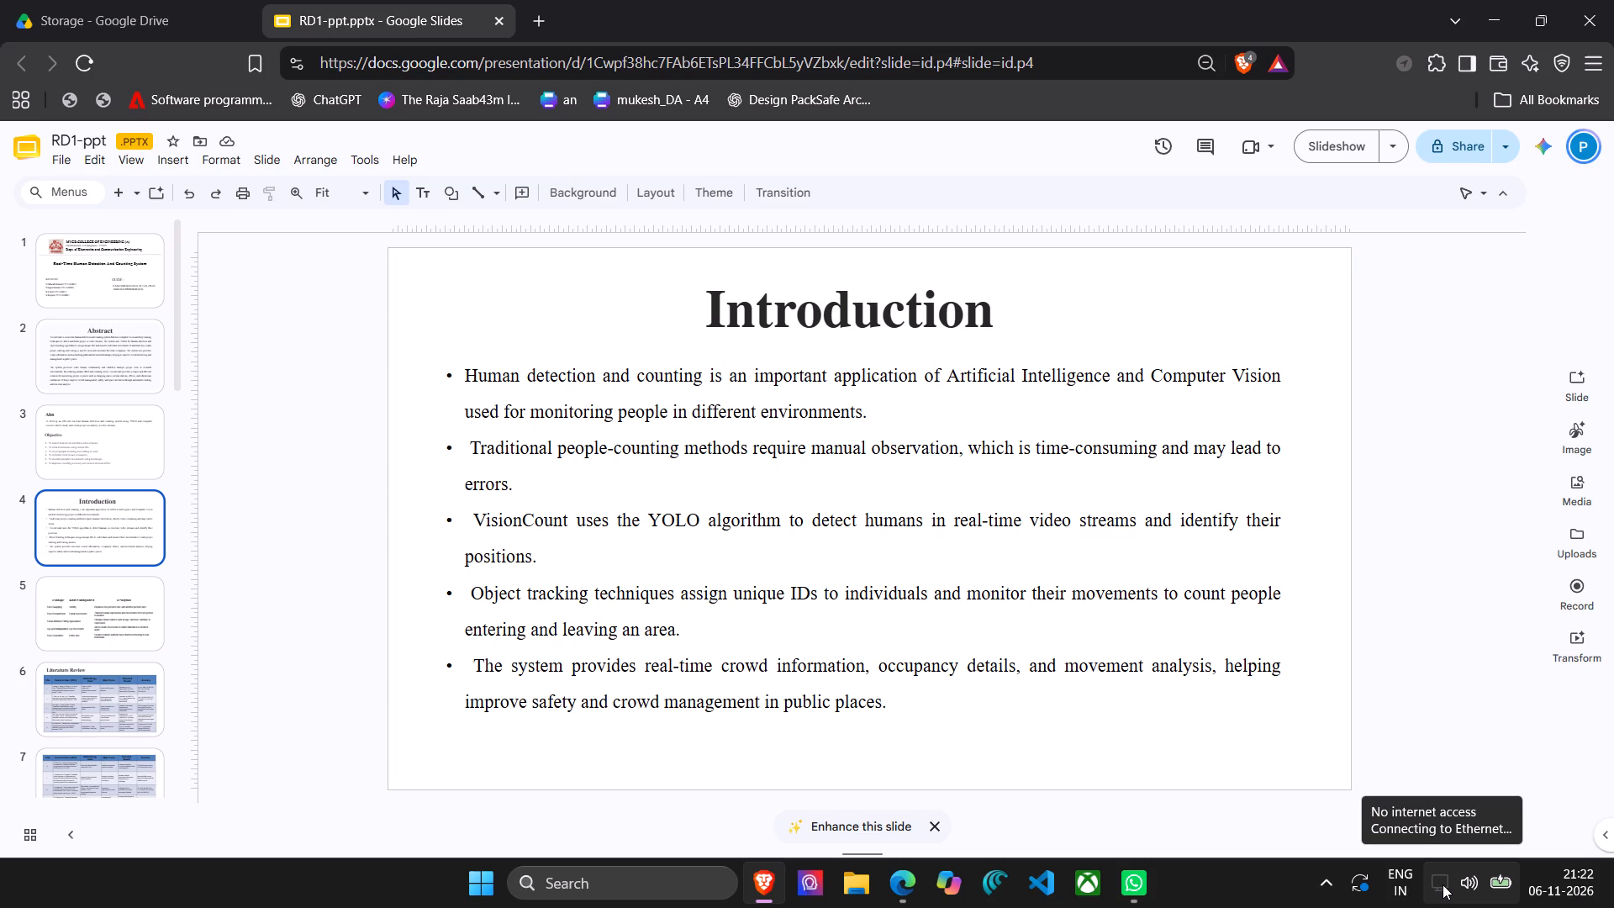
Check the Windows quick settings and network options for the state of the internet connection.
{"action": "left_click", "coordinate": [1443, 884]}
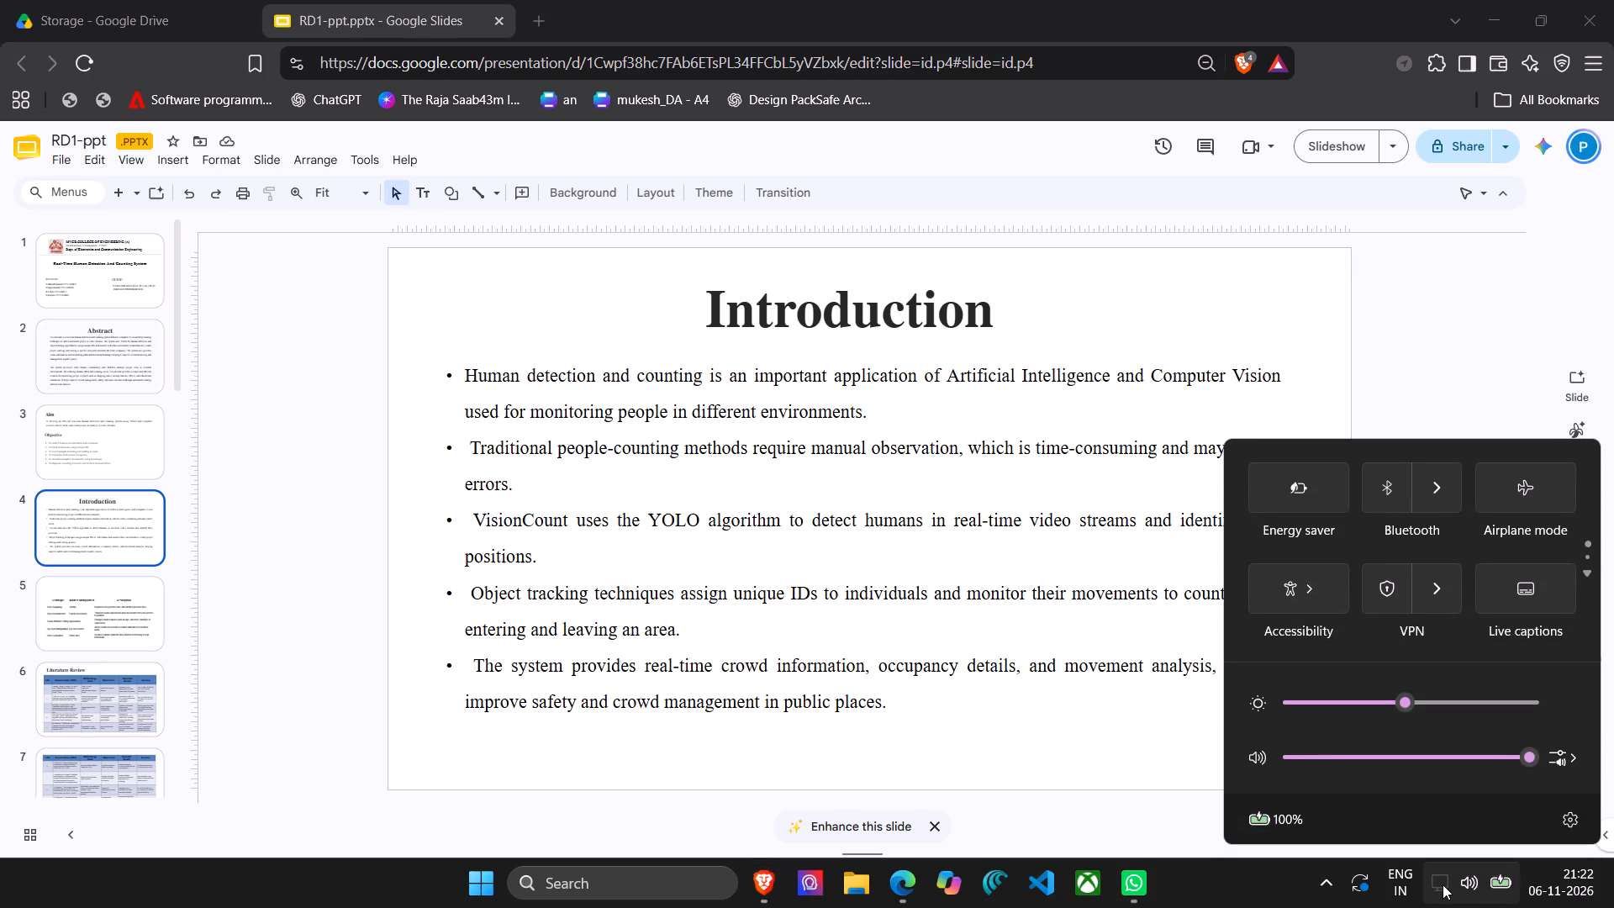
{"action": "left_click", "coordinate": [1443, 884]}
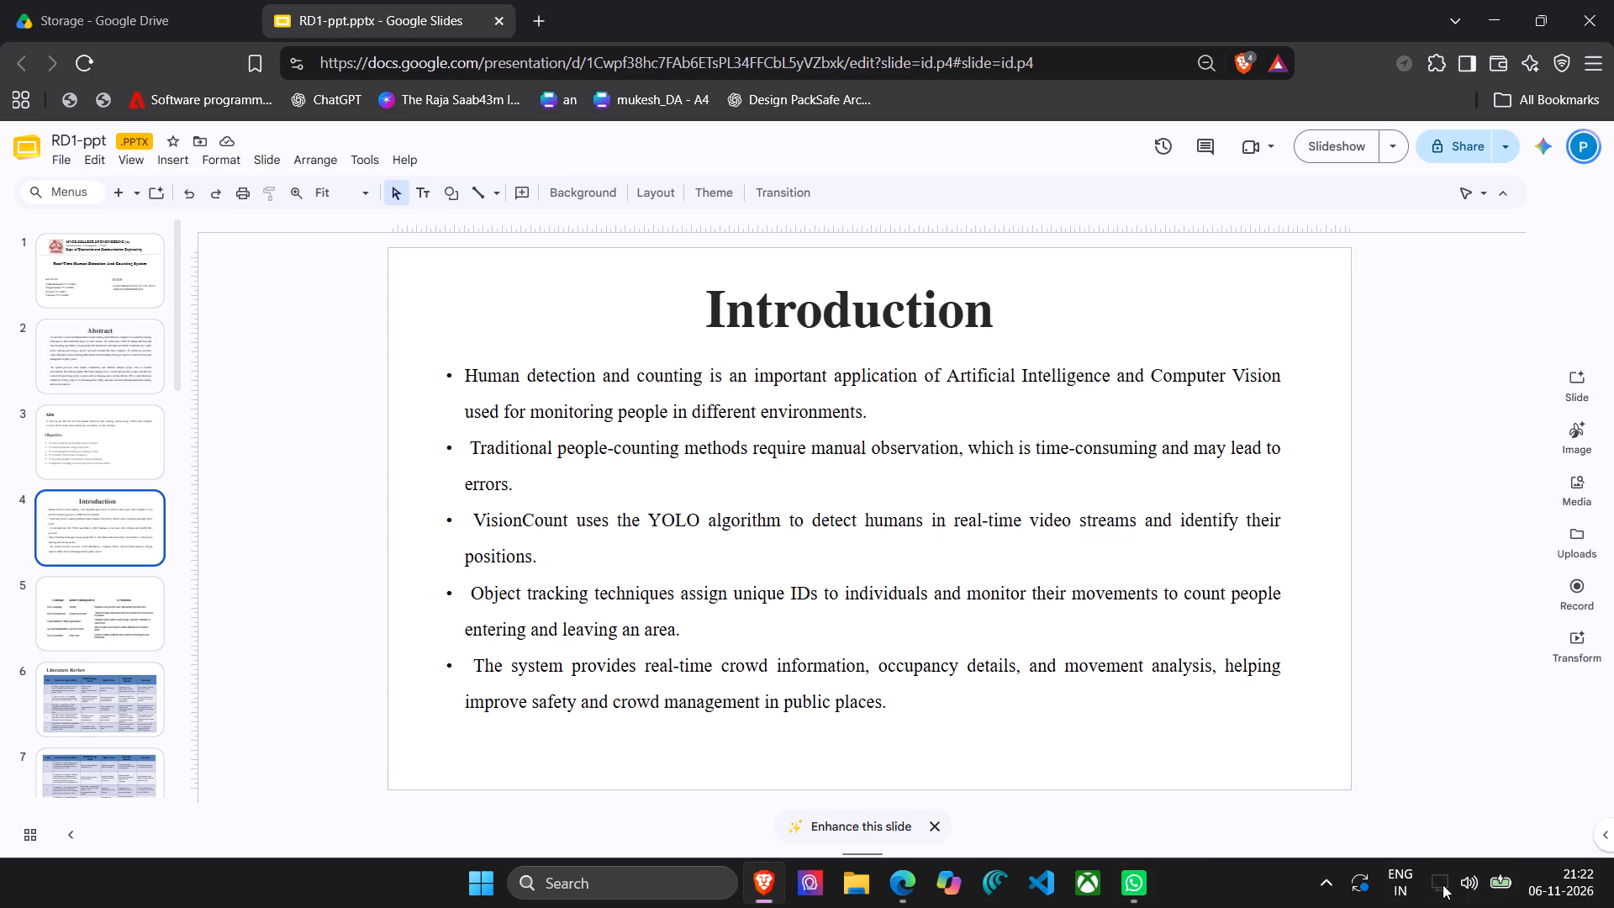
{"action": "right_click", "coordinate": [1443, 884]}
{"action": "left_click", "coordinate": [1443, 884]}
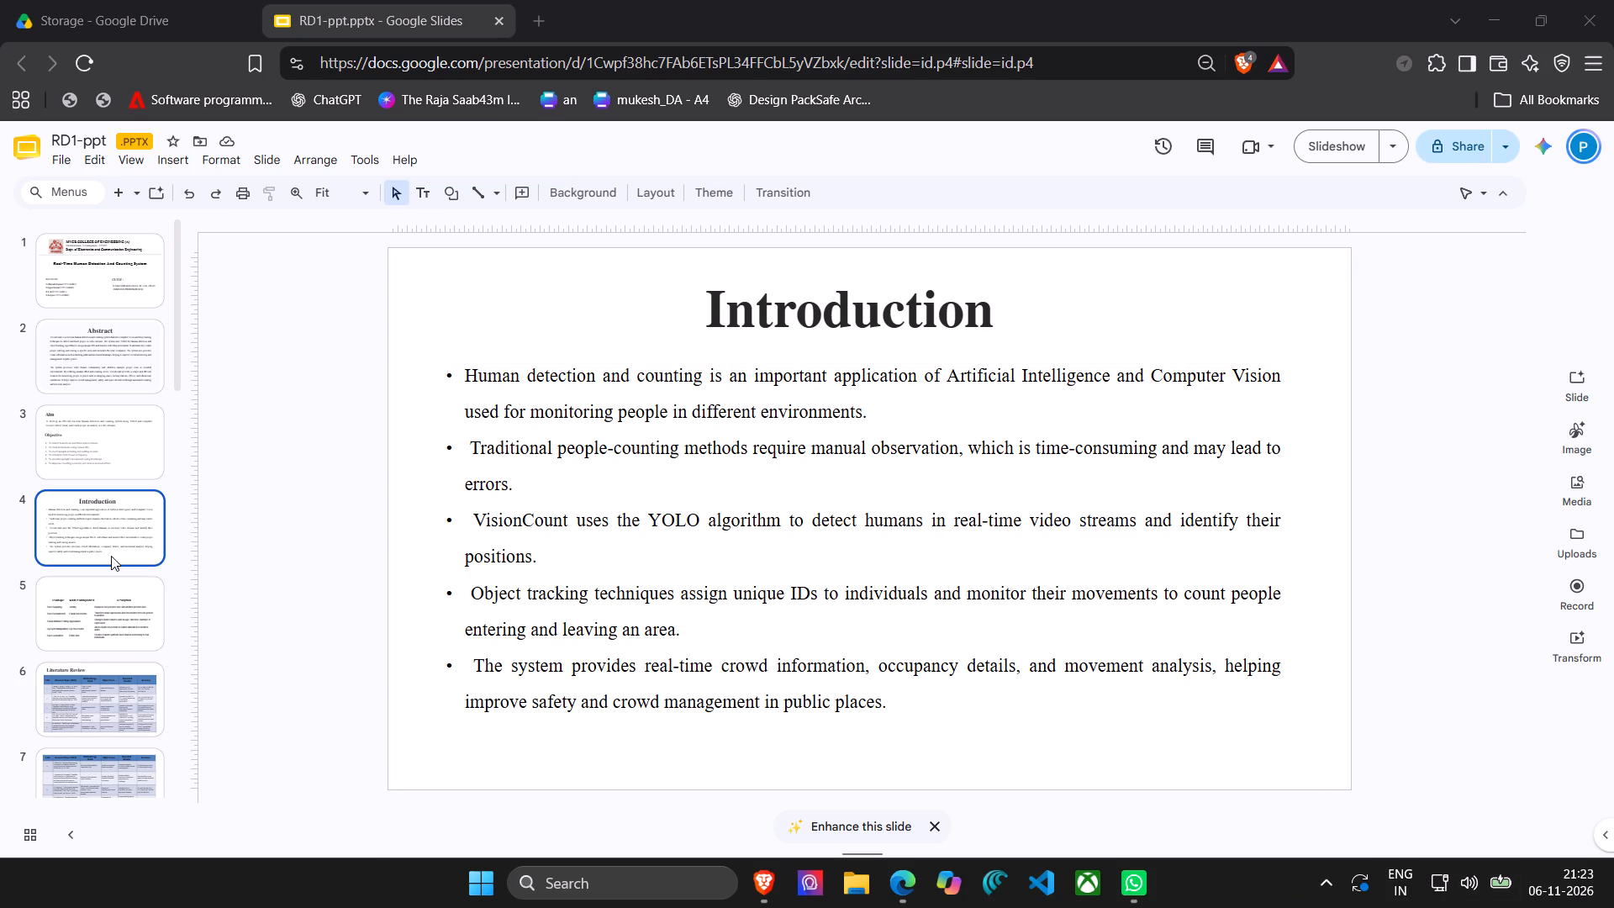
Insert a new blank slide directly after the Introduction slide.
{"action": "right_click", "coordinate": [103, 525]}
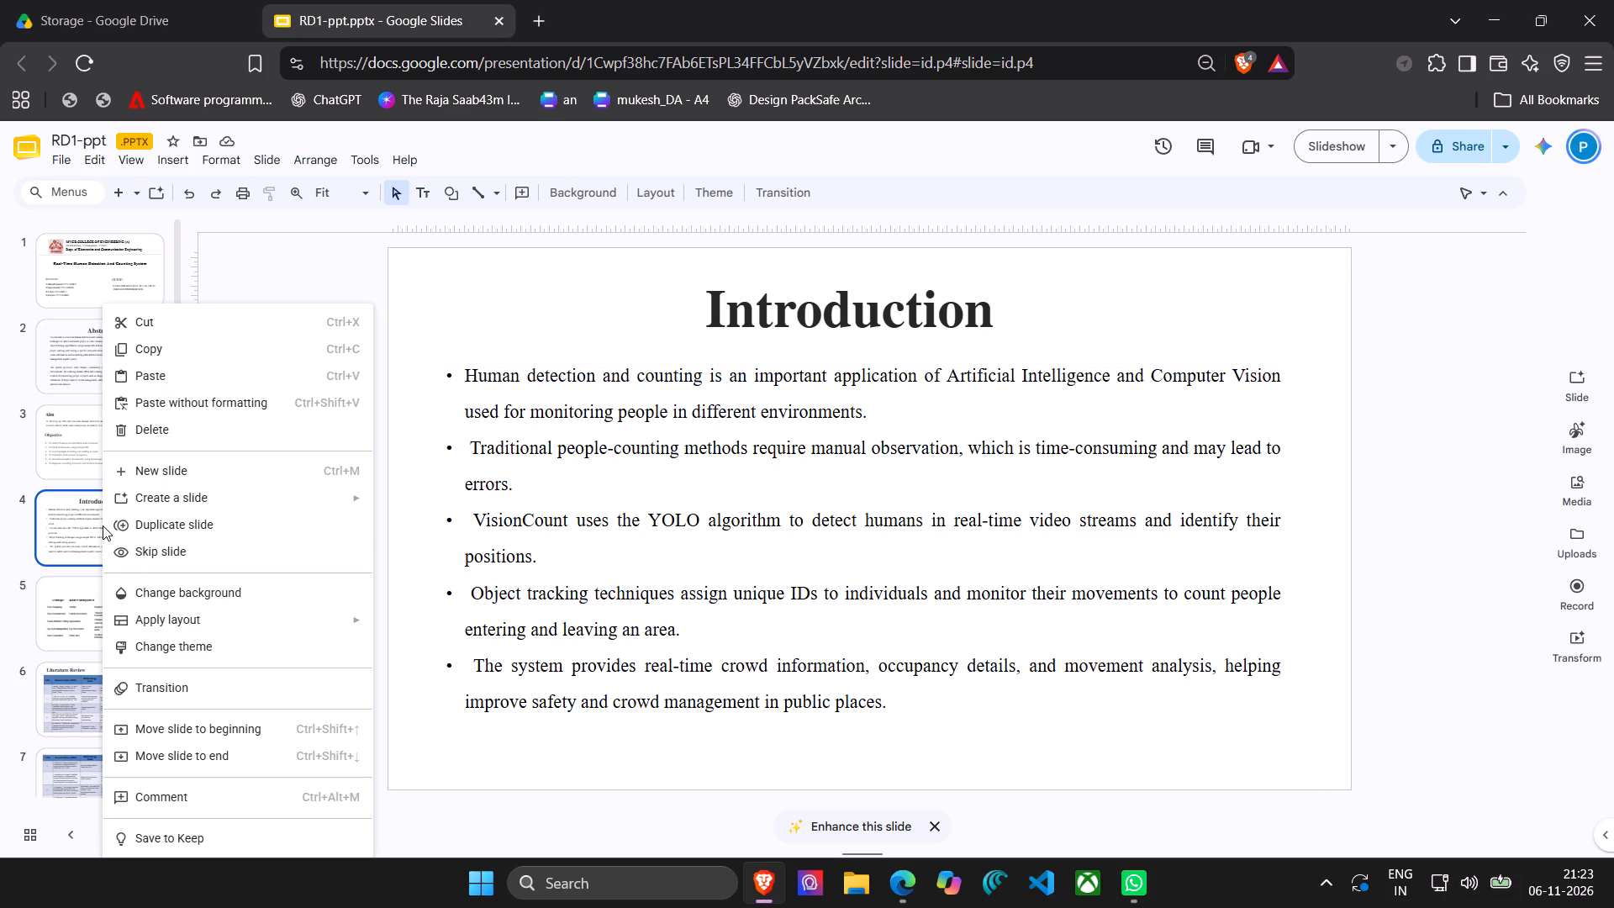
{"action": "left_click", "coordinate": [185, 471]}
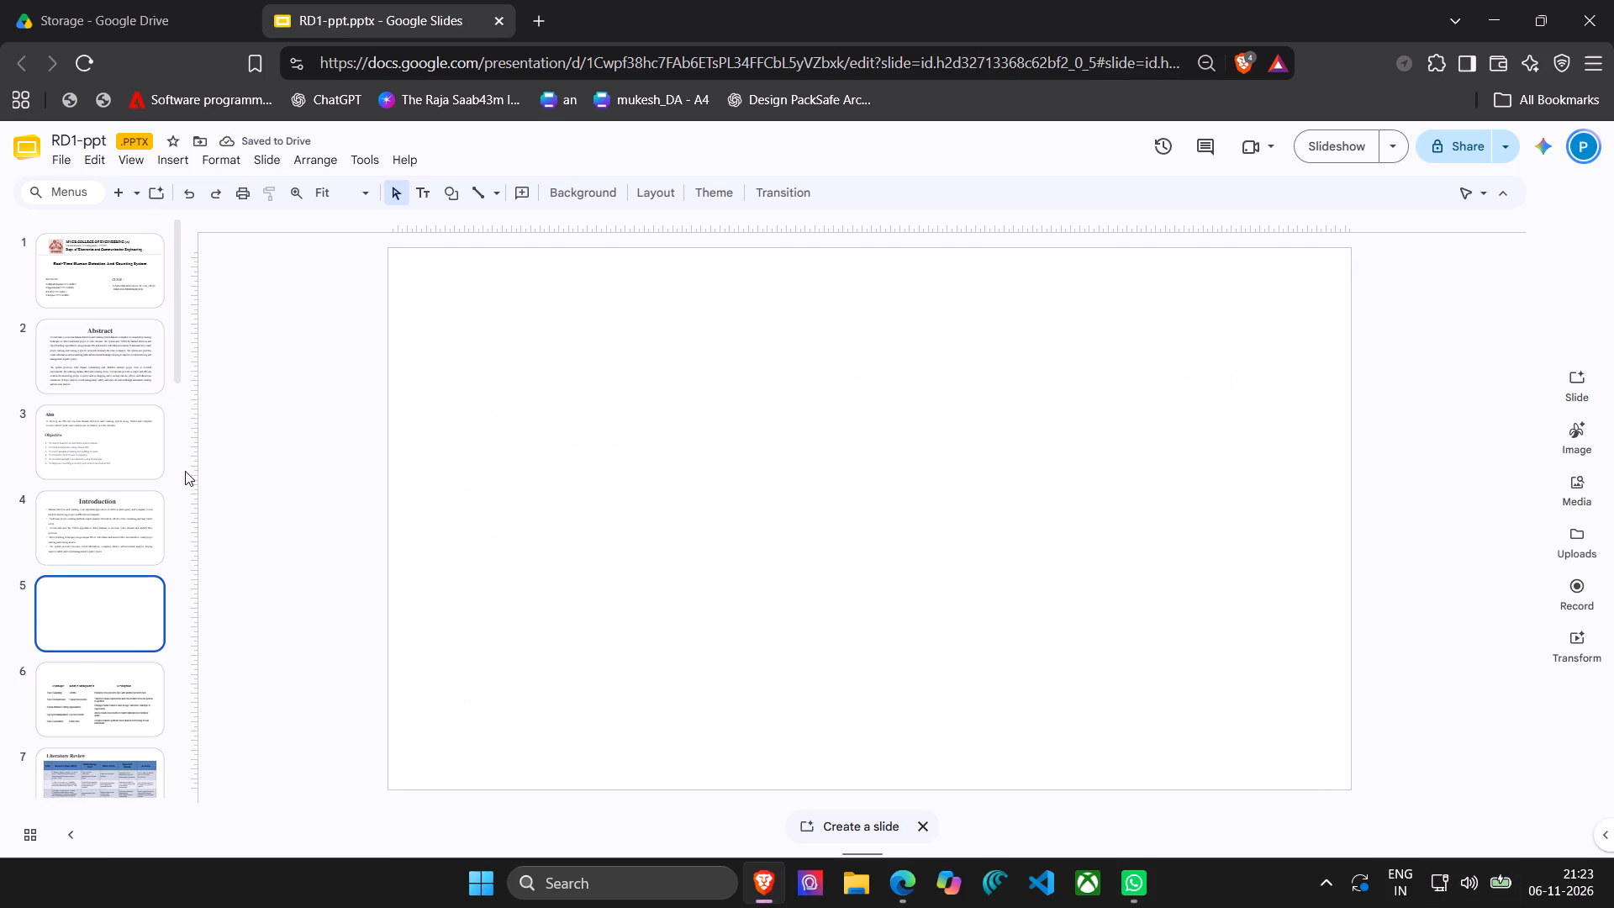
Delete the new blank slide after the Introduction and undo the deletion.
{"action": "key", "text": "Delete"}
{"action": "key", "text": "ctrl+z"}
Revisit the Introduction slide and select the blank slide that follows it.
{"action": "left_click", "coordinate": [115, 531]}
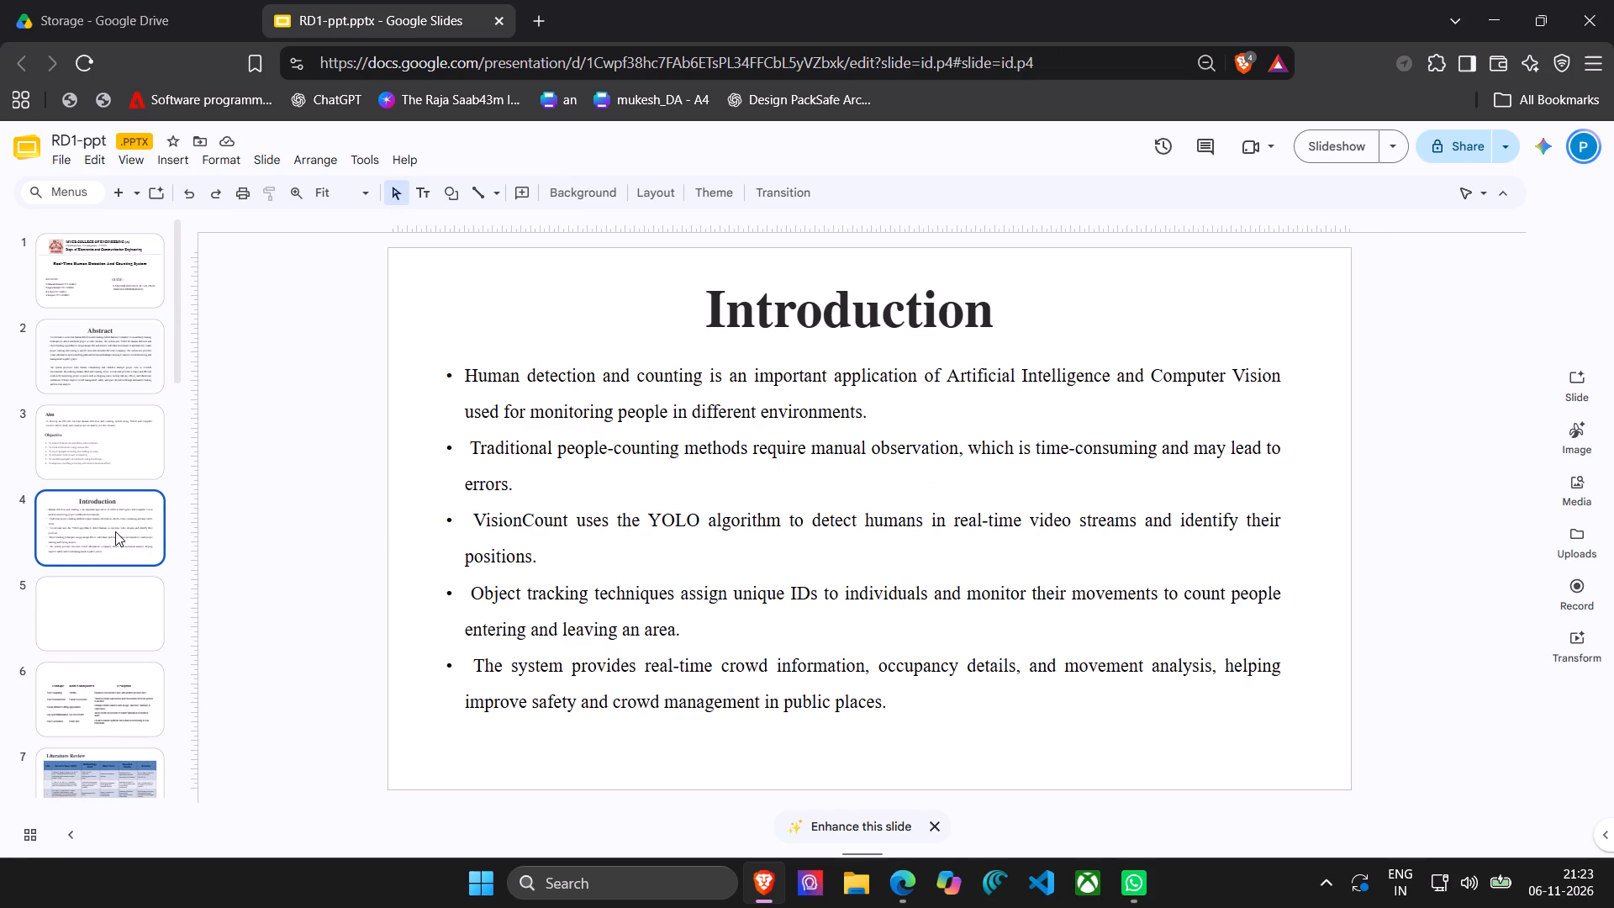
{"action": "left_click", "coordinate": [120, 631]}
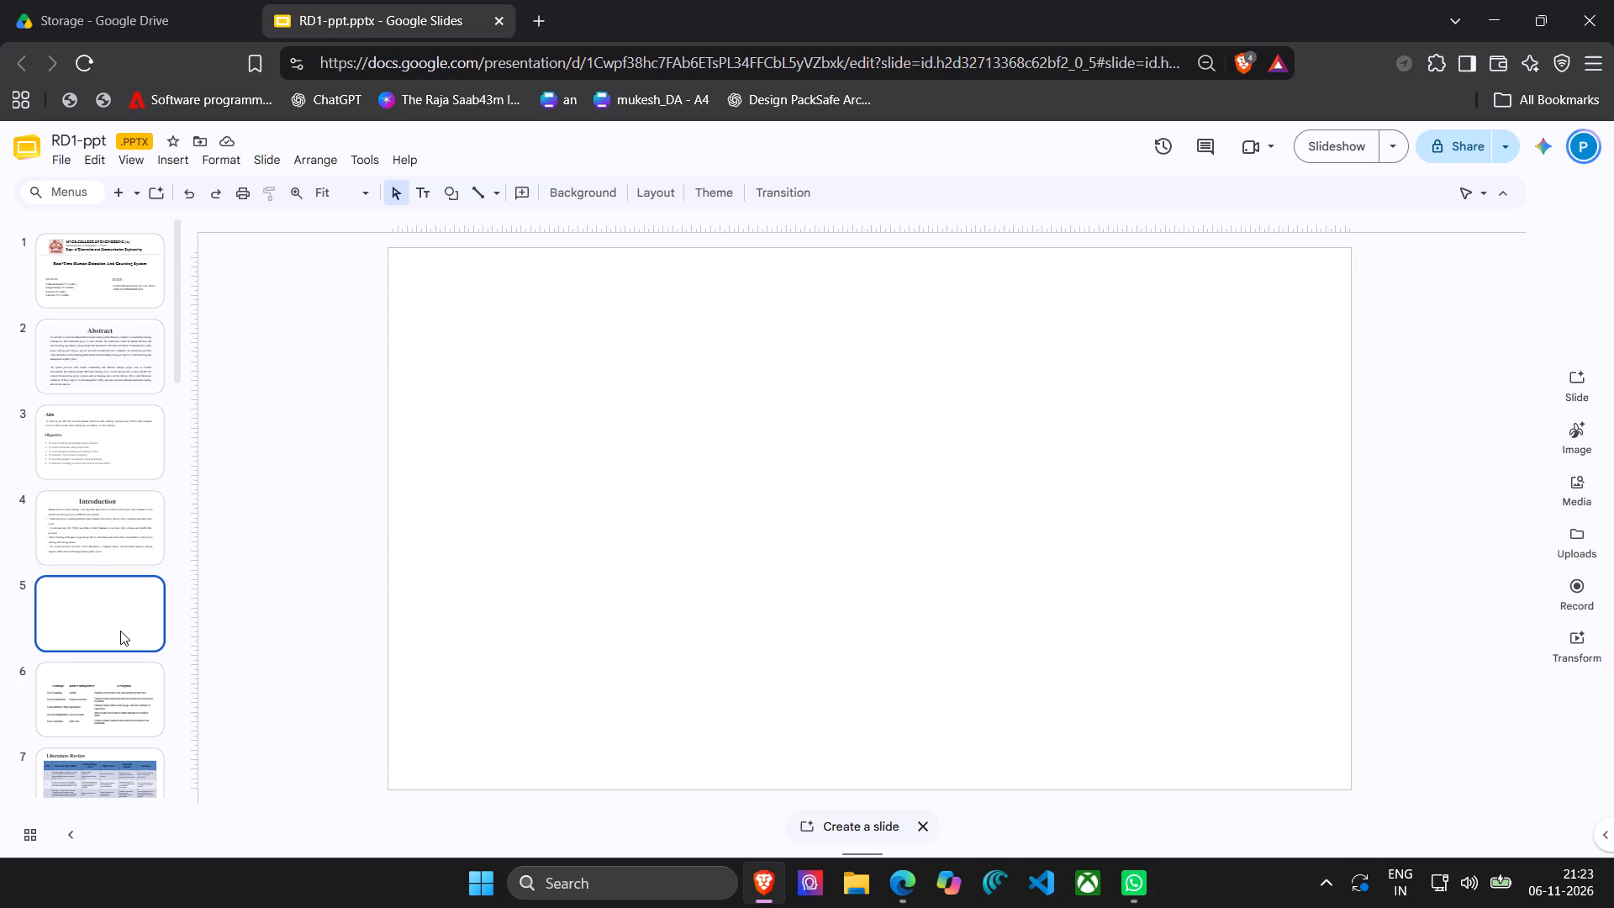
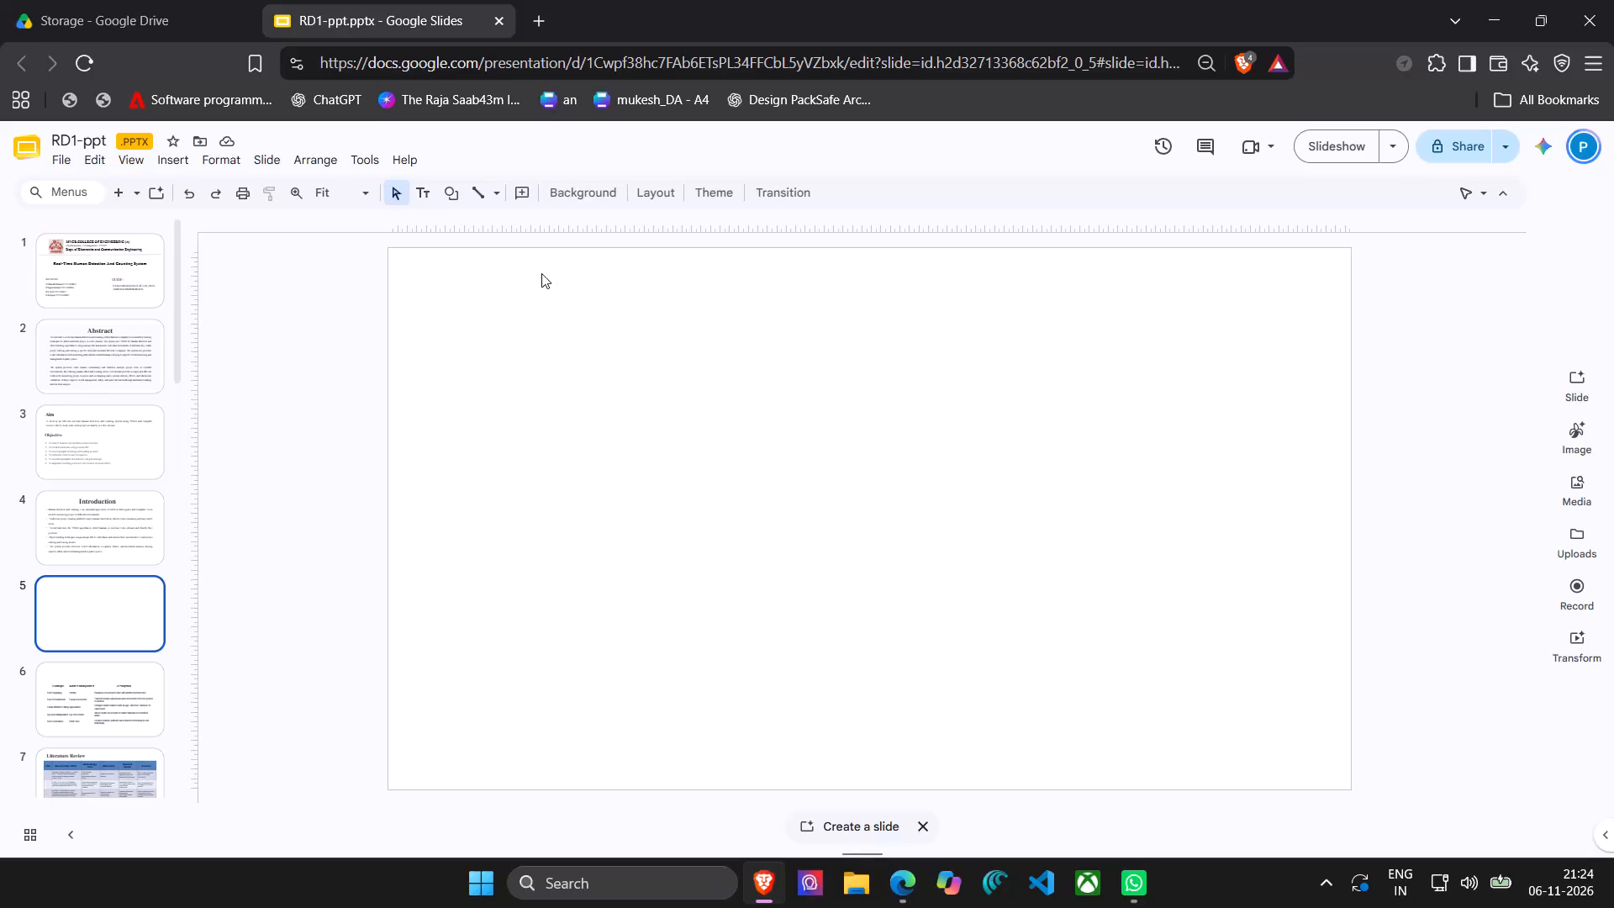
Add a text box near the top of the blank slide reading "Problem Statement".
{"action": "left_click", "coordinate": [182, 161]}
{"action": "left_click", "coordinate": [242, 265]}
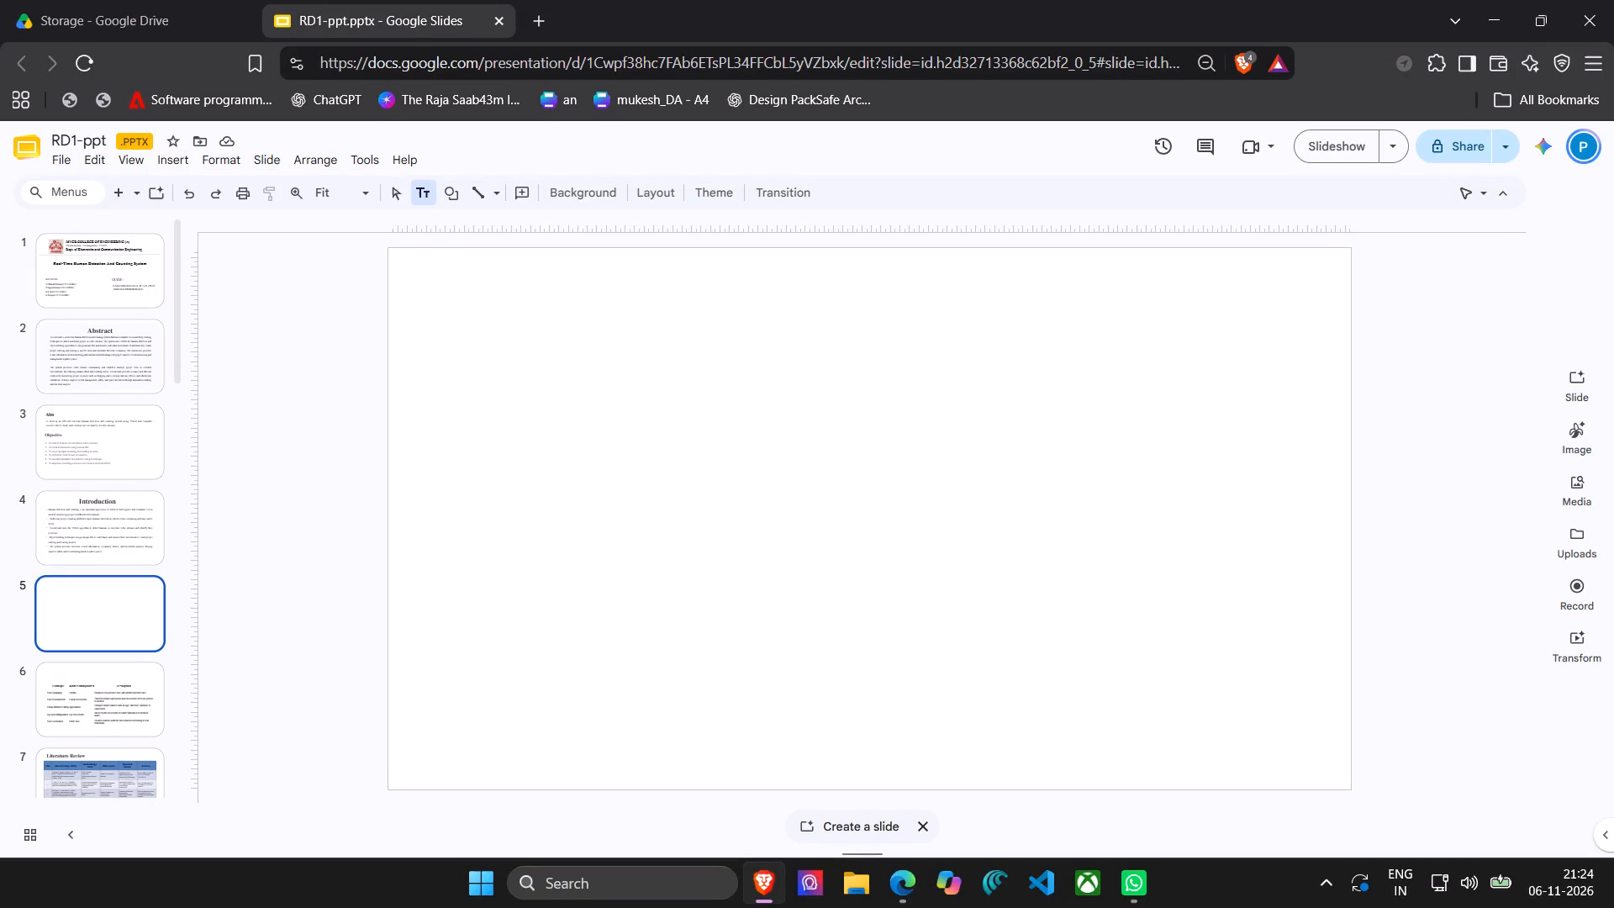
{"action": "left_click", "coordinate": [436, 294]}
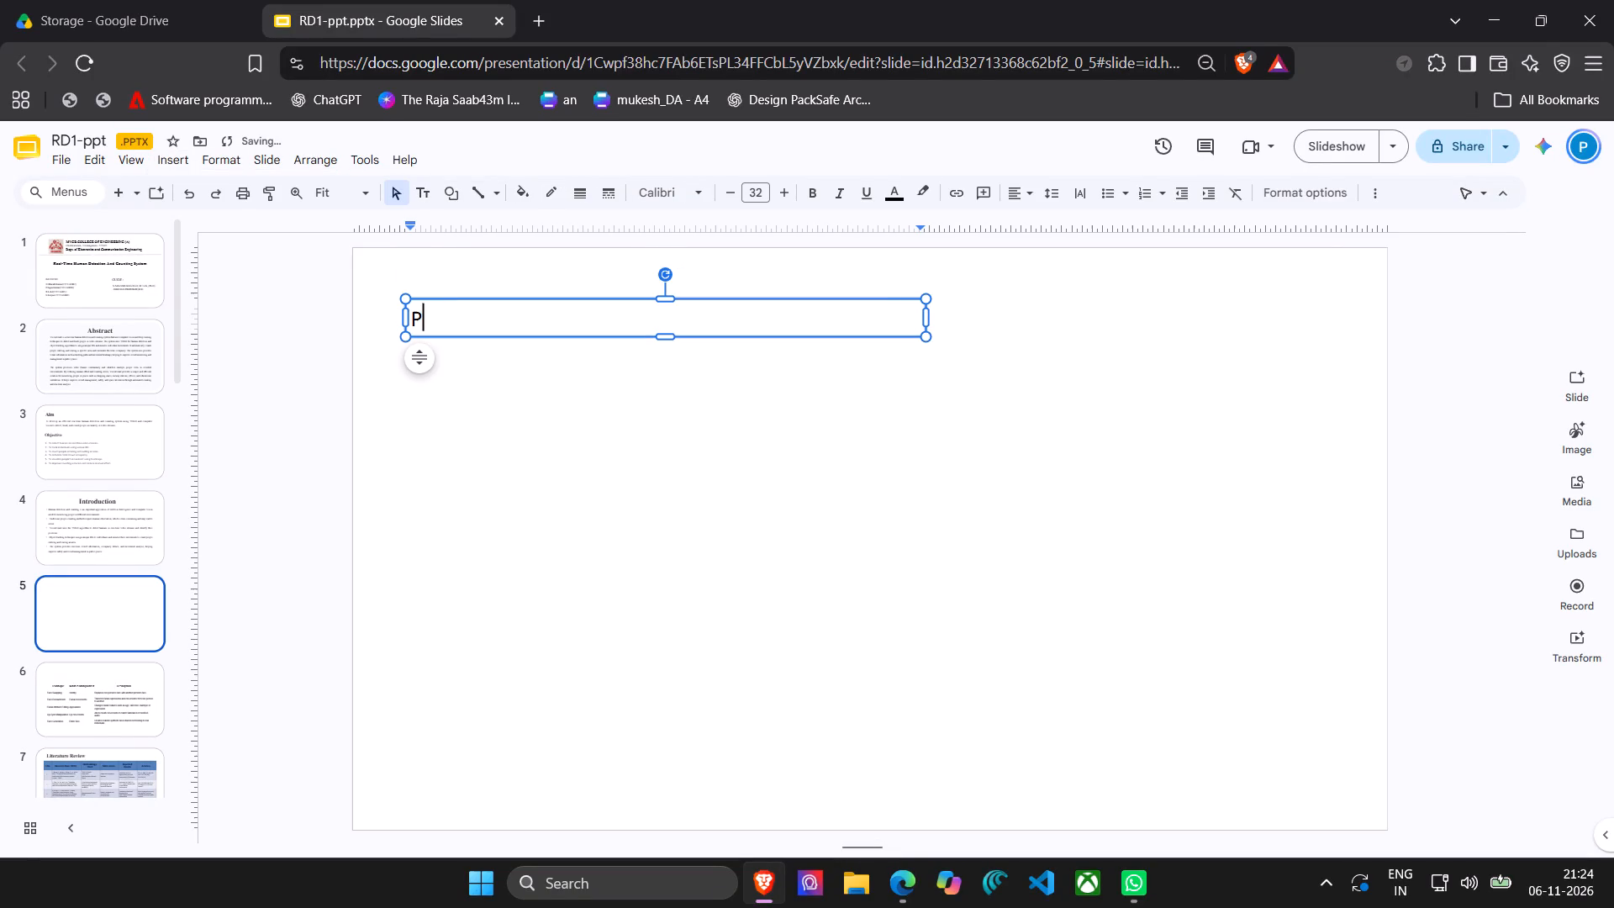
{"action": "type", "text": "roblem"}
{"action": "key", "text": "space"}
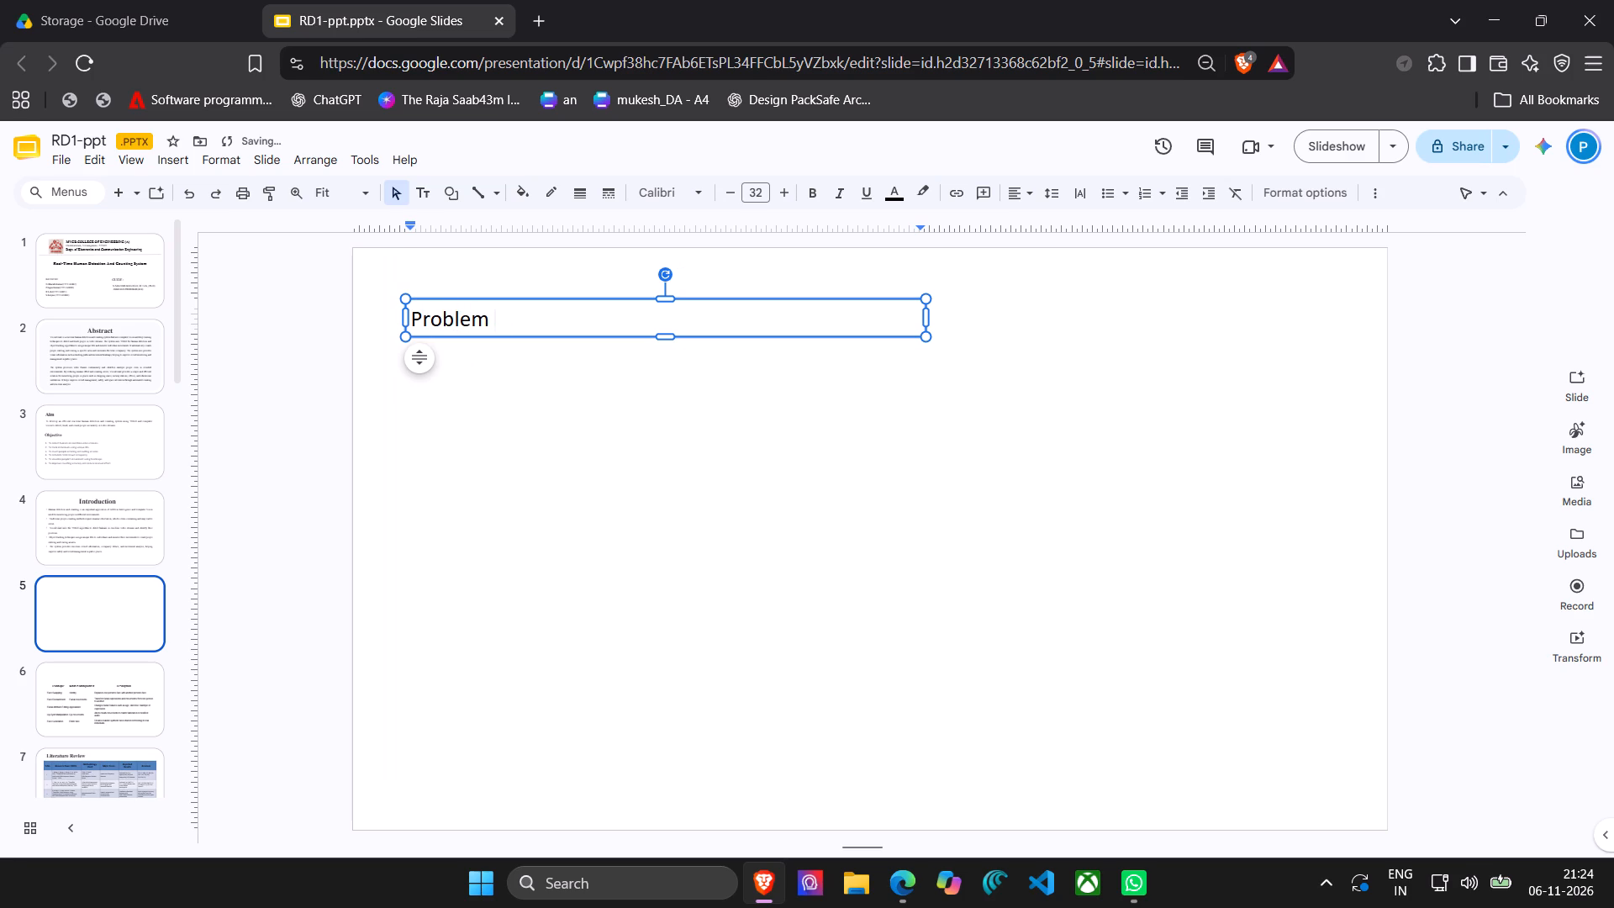
{"action": "type", "text": "ST"}
{"action": "key", "text": "BackSpace"}
{"action": "key", "text": "t"}
{"action": "type", "text": "atement"}
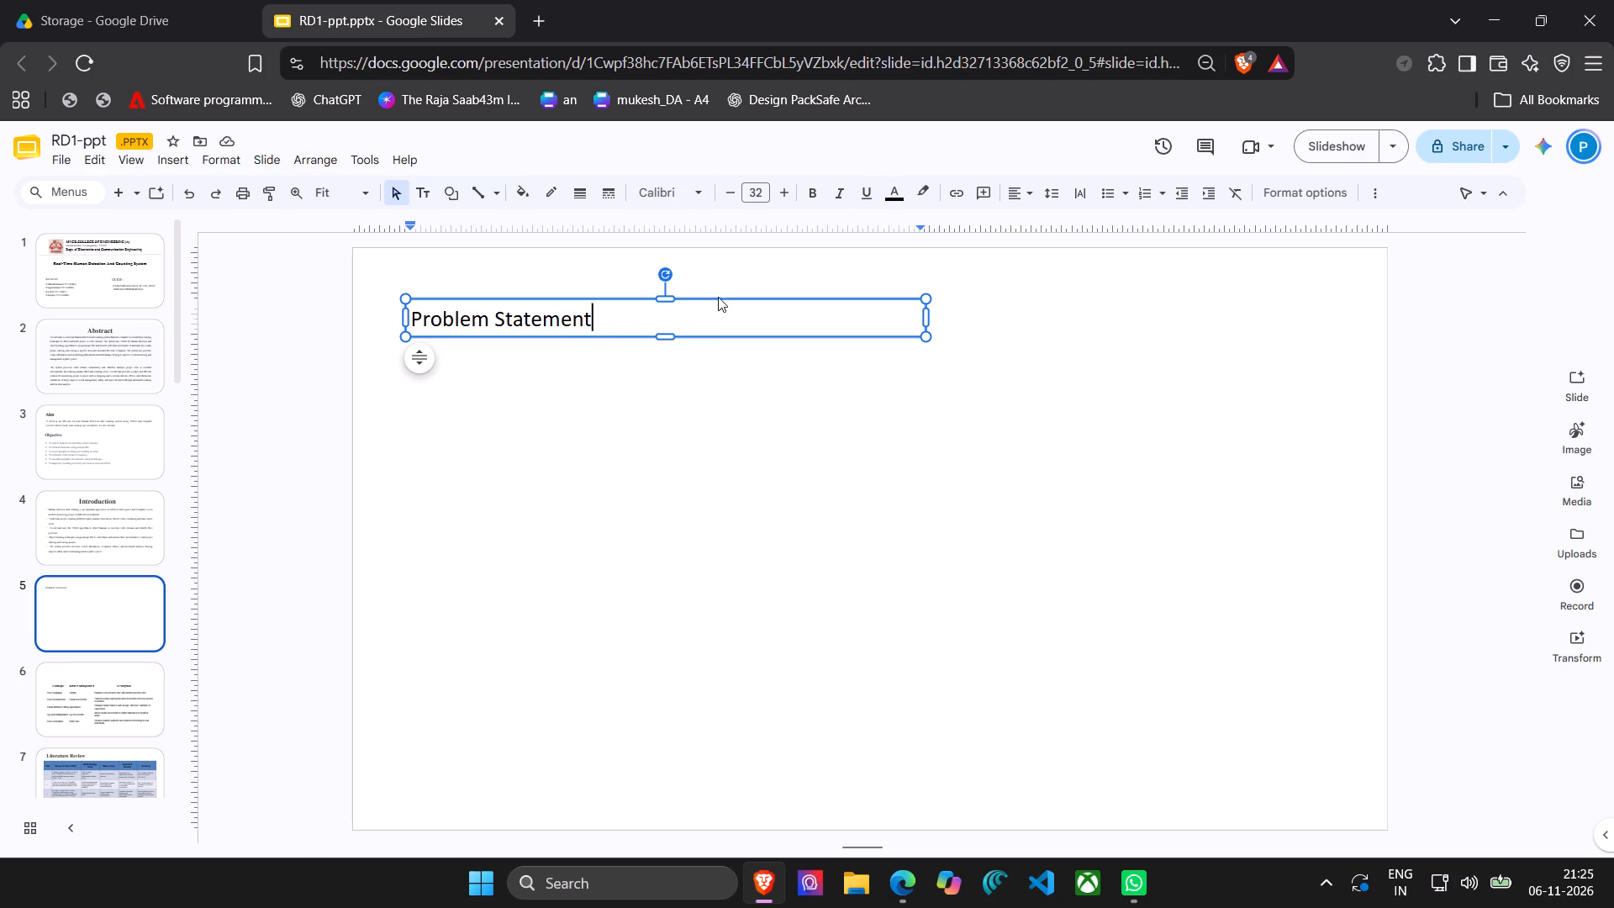
Format the "Problem Statement" heading as bold, size 38 and centre-aligned.
{"action": "left_click_drag", "start_coordinate": [606, 322], "coordinate": [405, 332]}
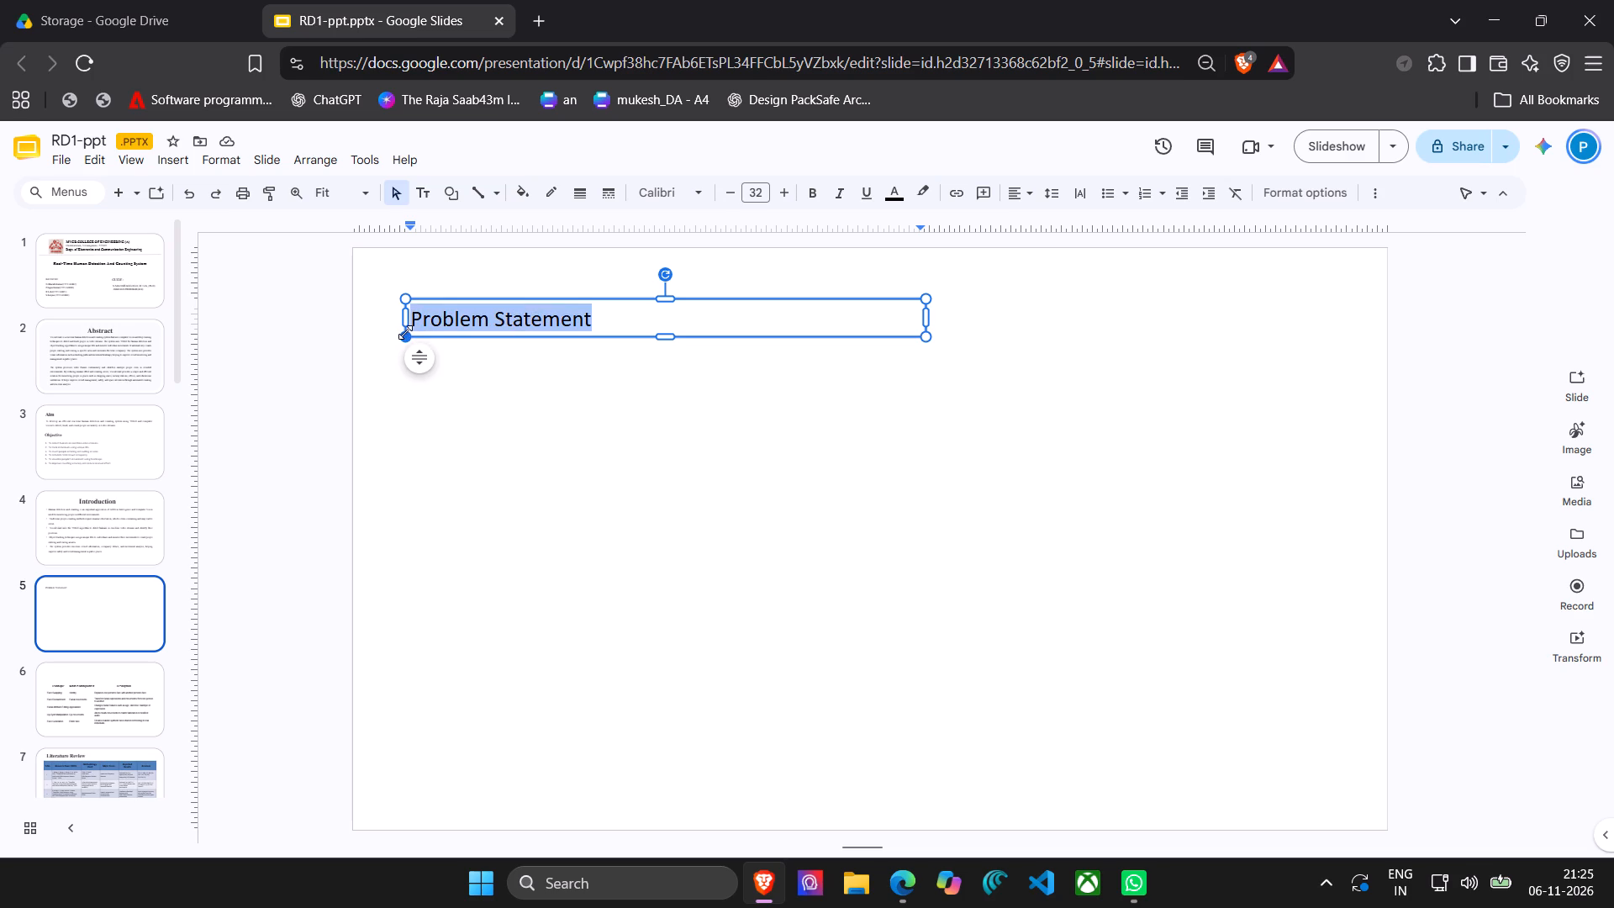
{"action": "left_click", "coordinate": [816, 190]}
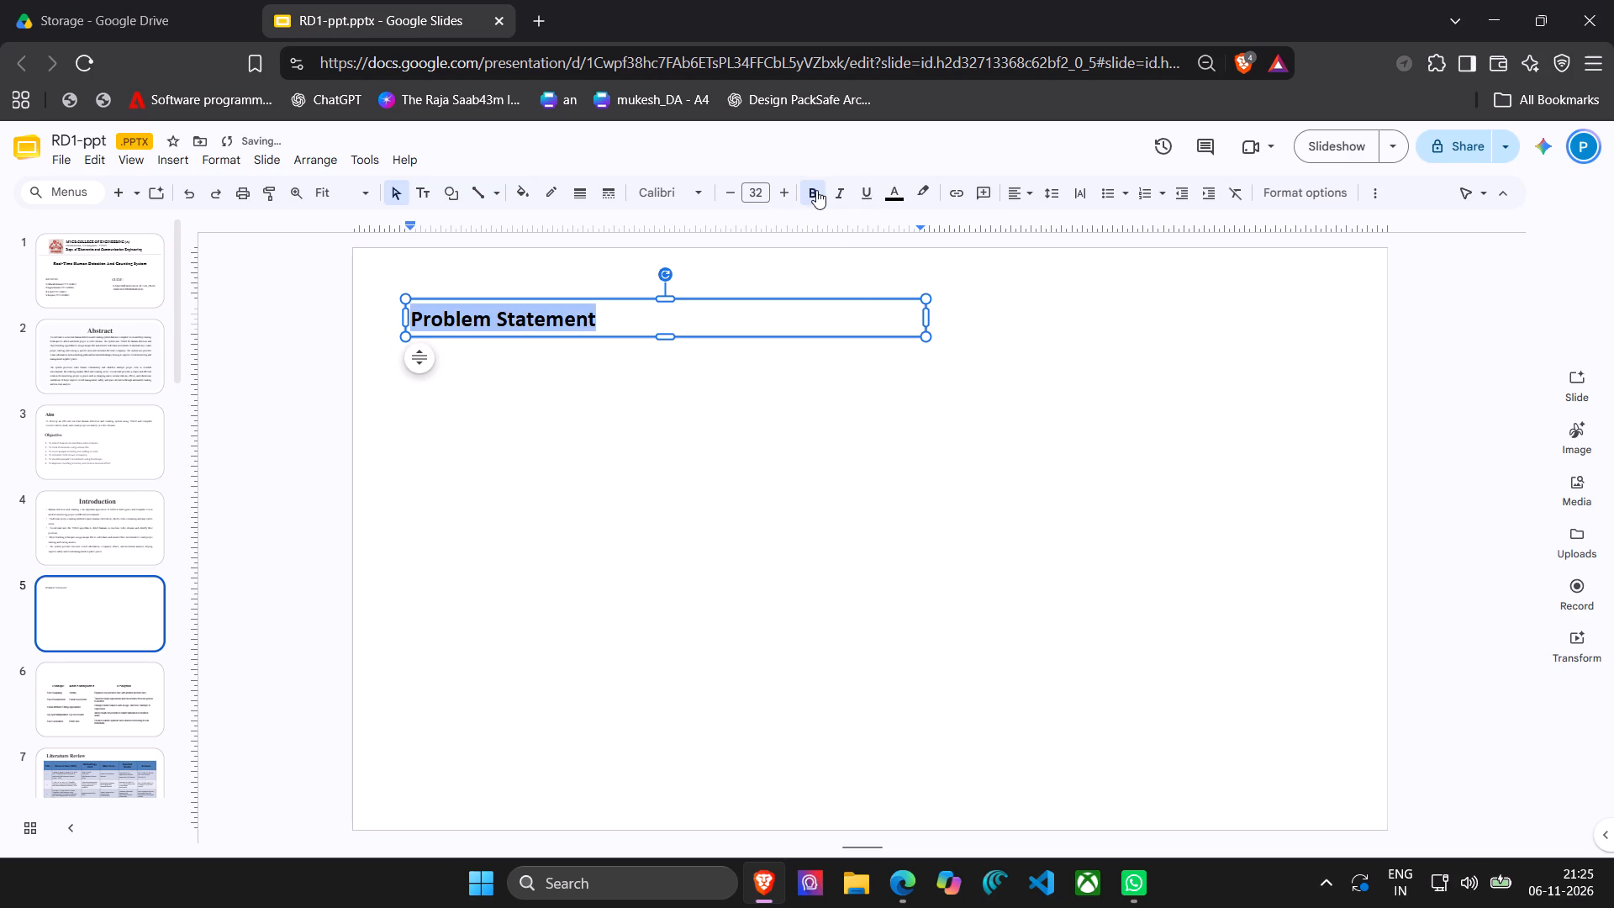
{"action": "triple_click", "coordinate": [778, 194]}
{"action": "triple_click", "coordinate": [778, 194]}
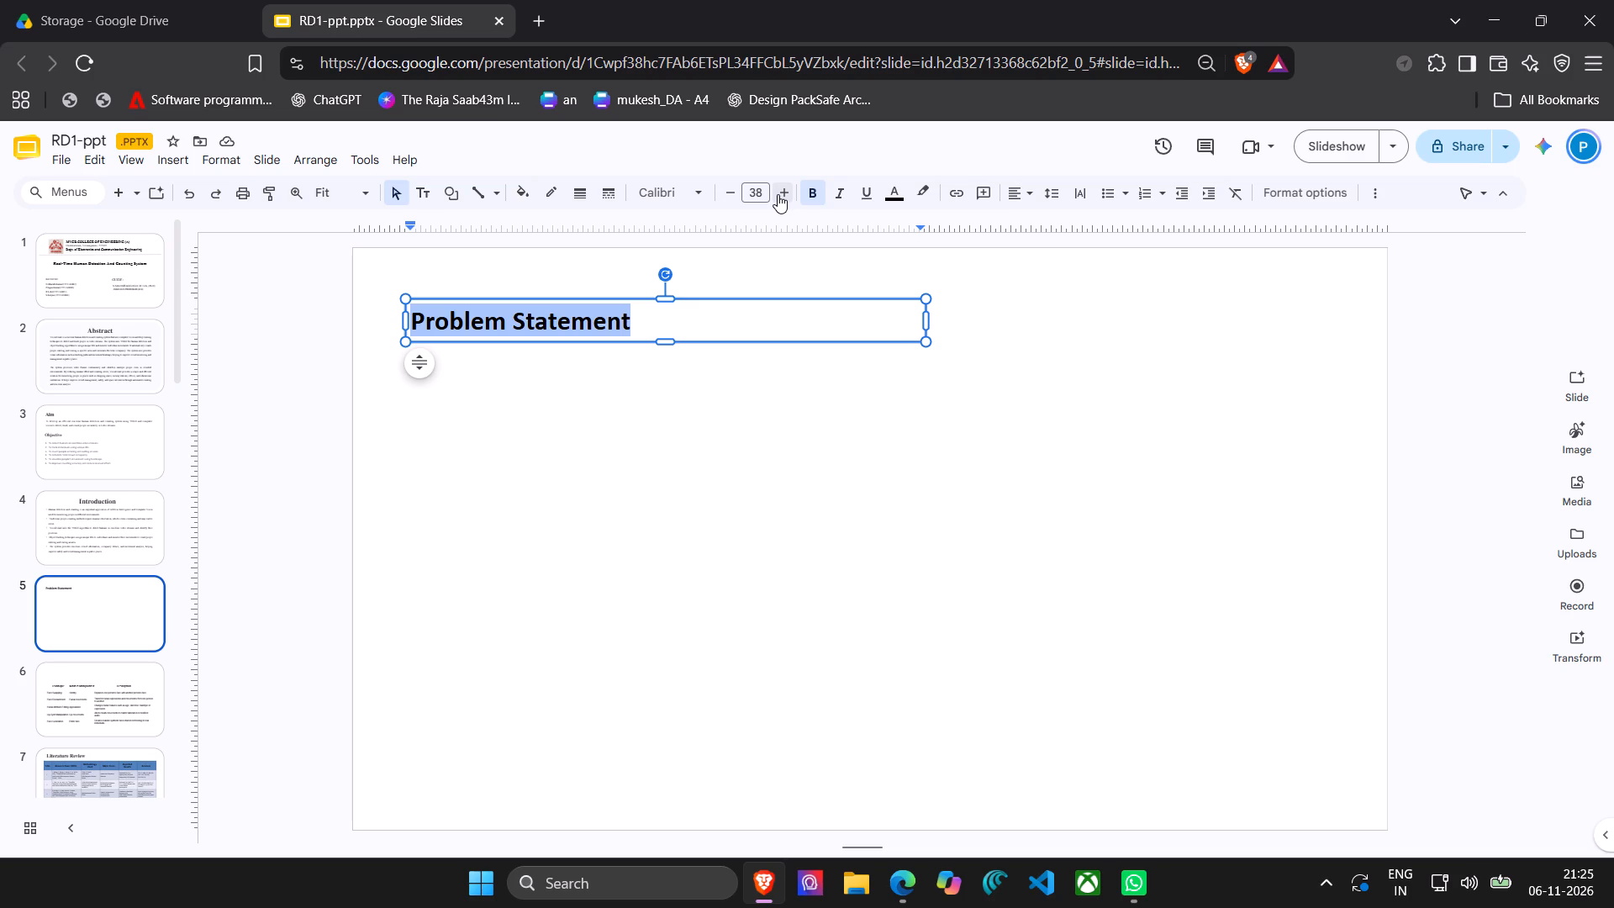
{"action": "left_click", "coordinate": [1028, 197]}
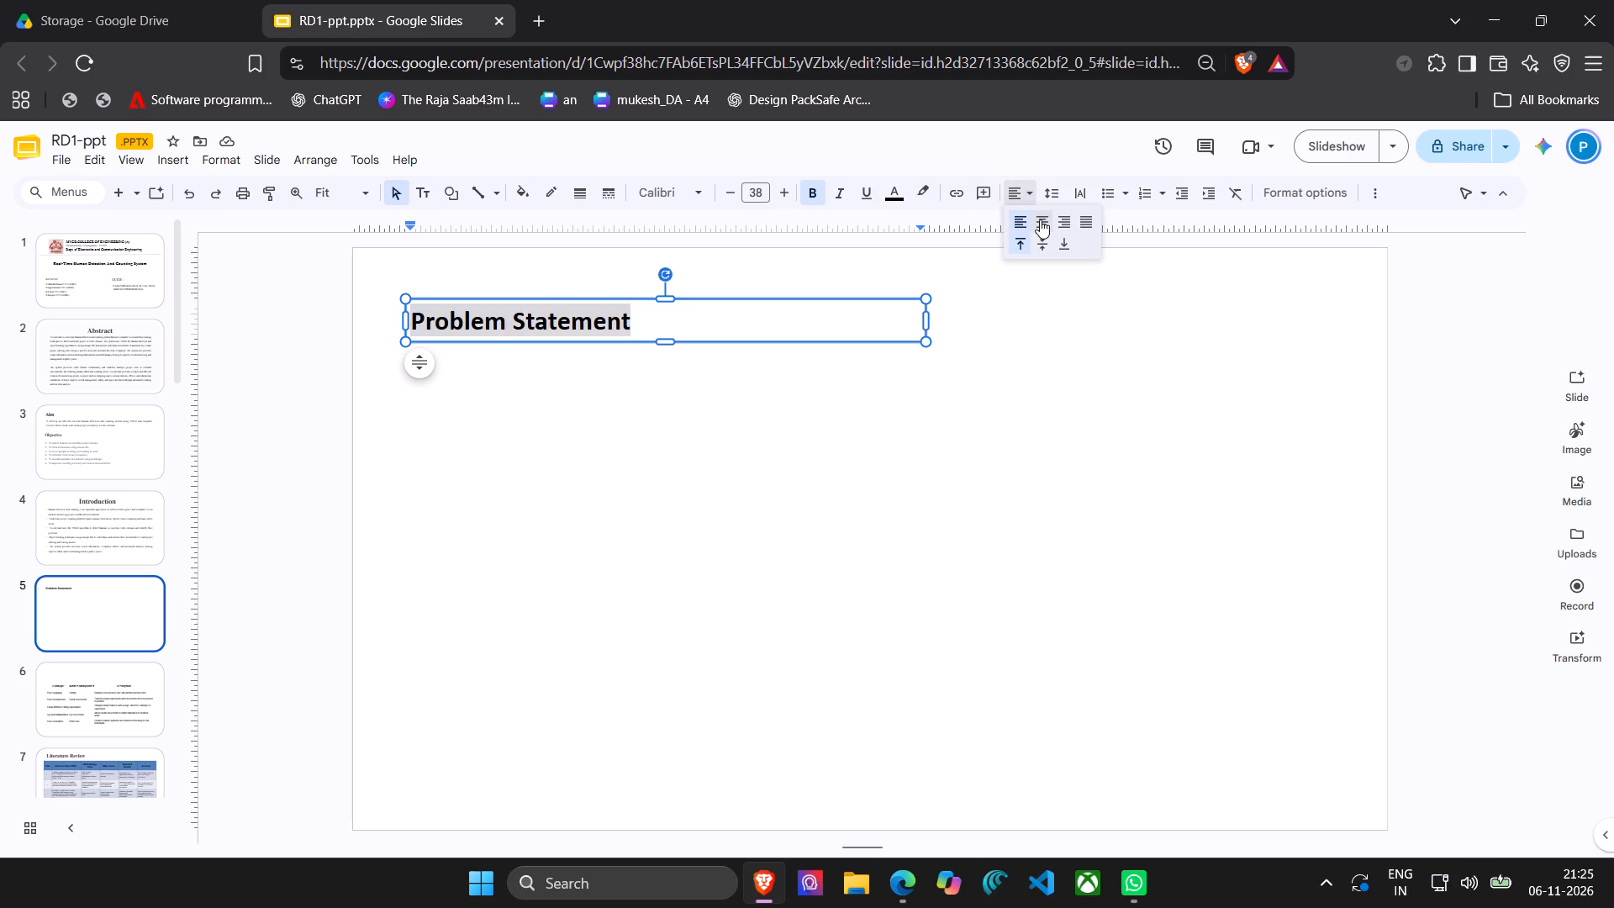
{"action": "left_click", "coordinate": [1040, 219]}
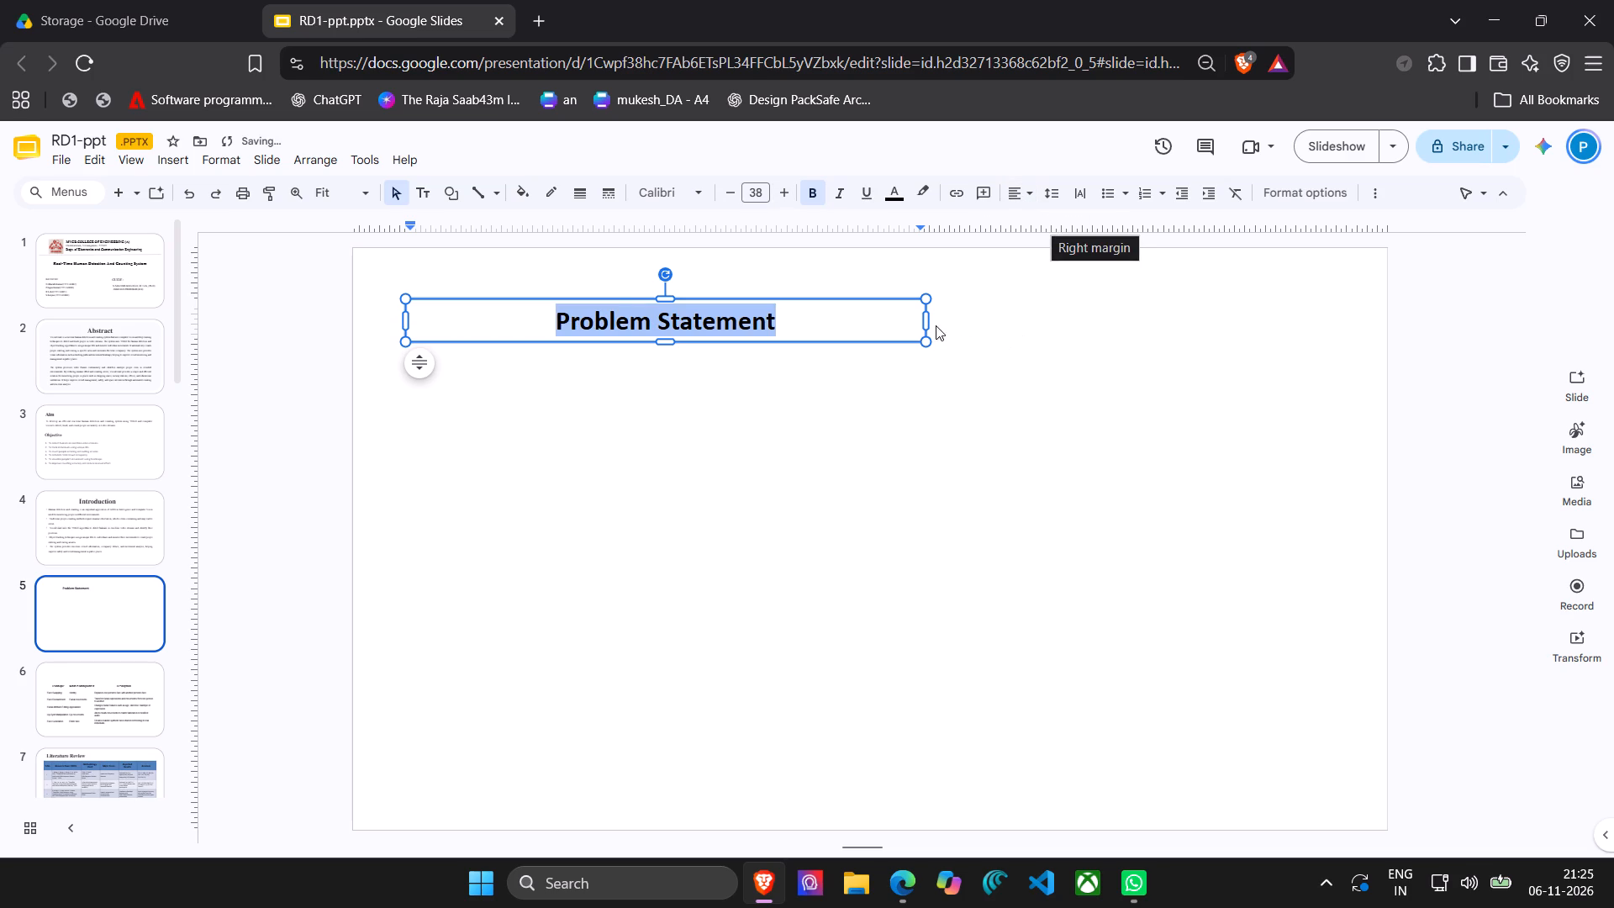
Widen the heading's text box so it spans nearly the full slide width, centring the heading on the slide.
{"action": "left_click_drag", "start_coordinate": [927, 321], "coordinate": [1289, 312]}
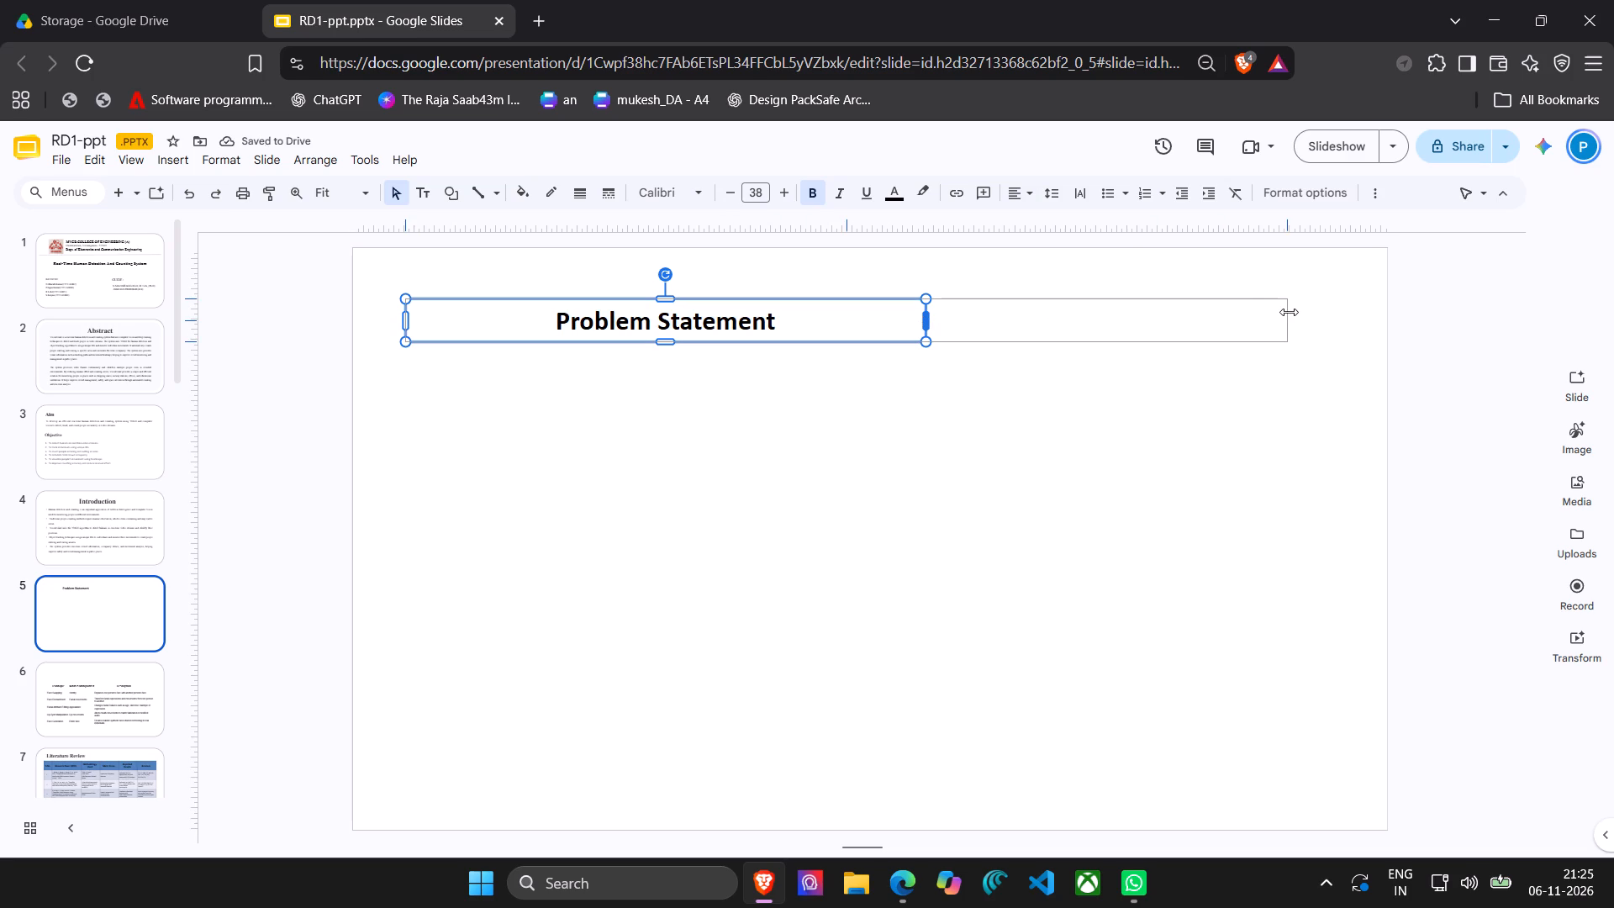
{"action": "left_click_drag", "start_coordinate": [1289, 312], "coordinate": [1330, 314]}
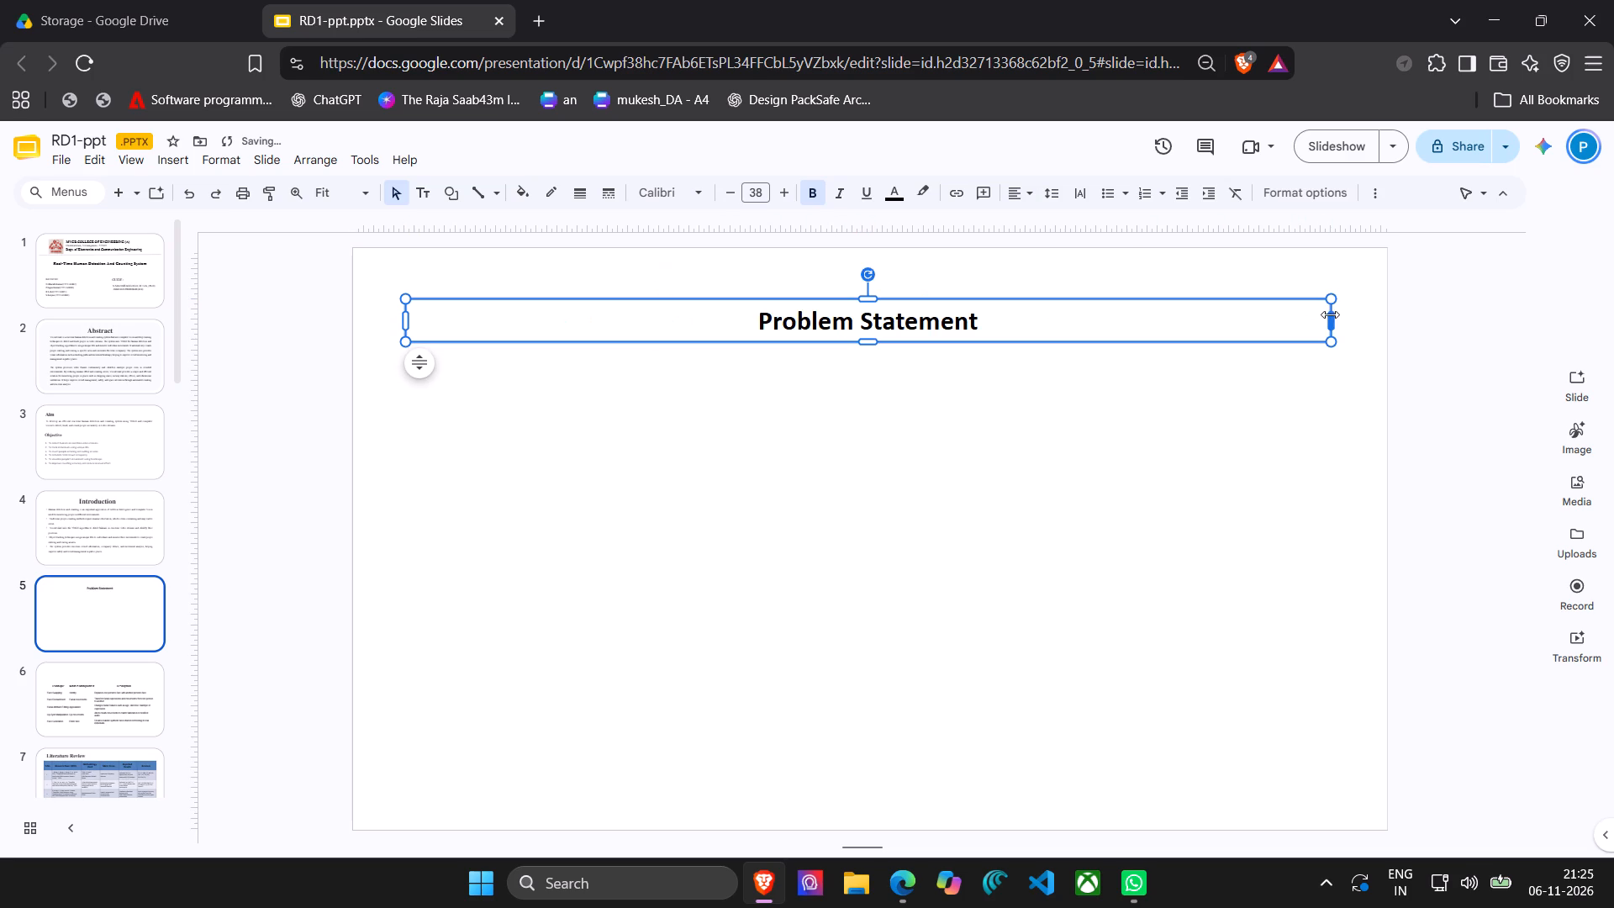
{"action": "left_click", "coordinate": [1044, 500]}
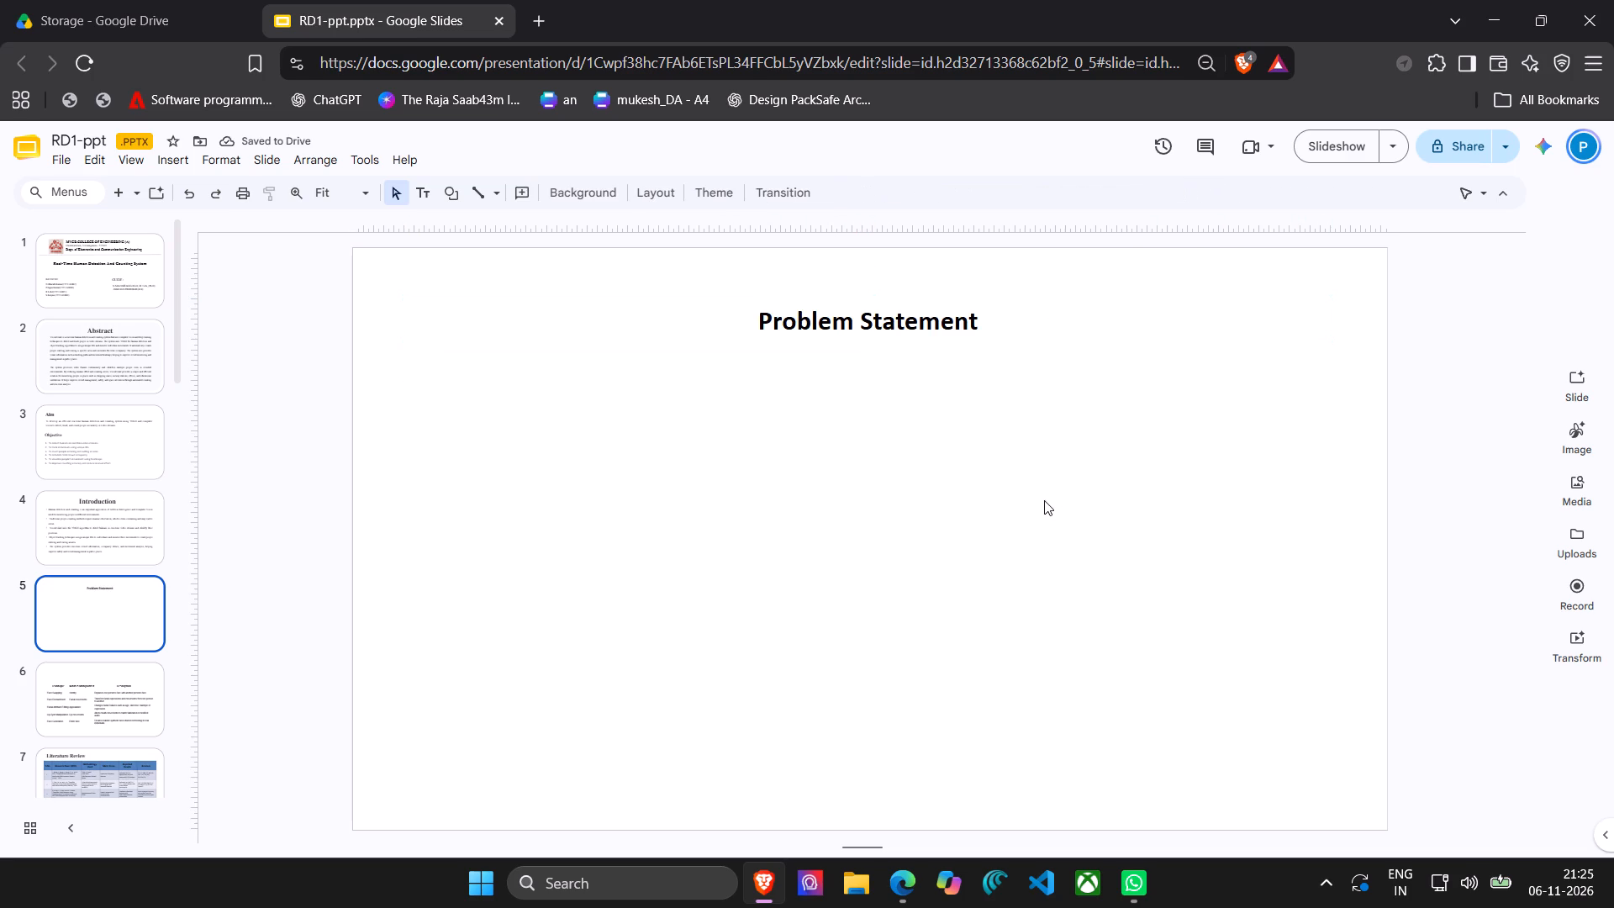
{"action": "left_click", "coordinate": [878, 325]}
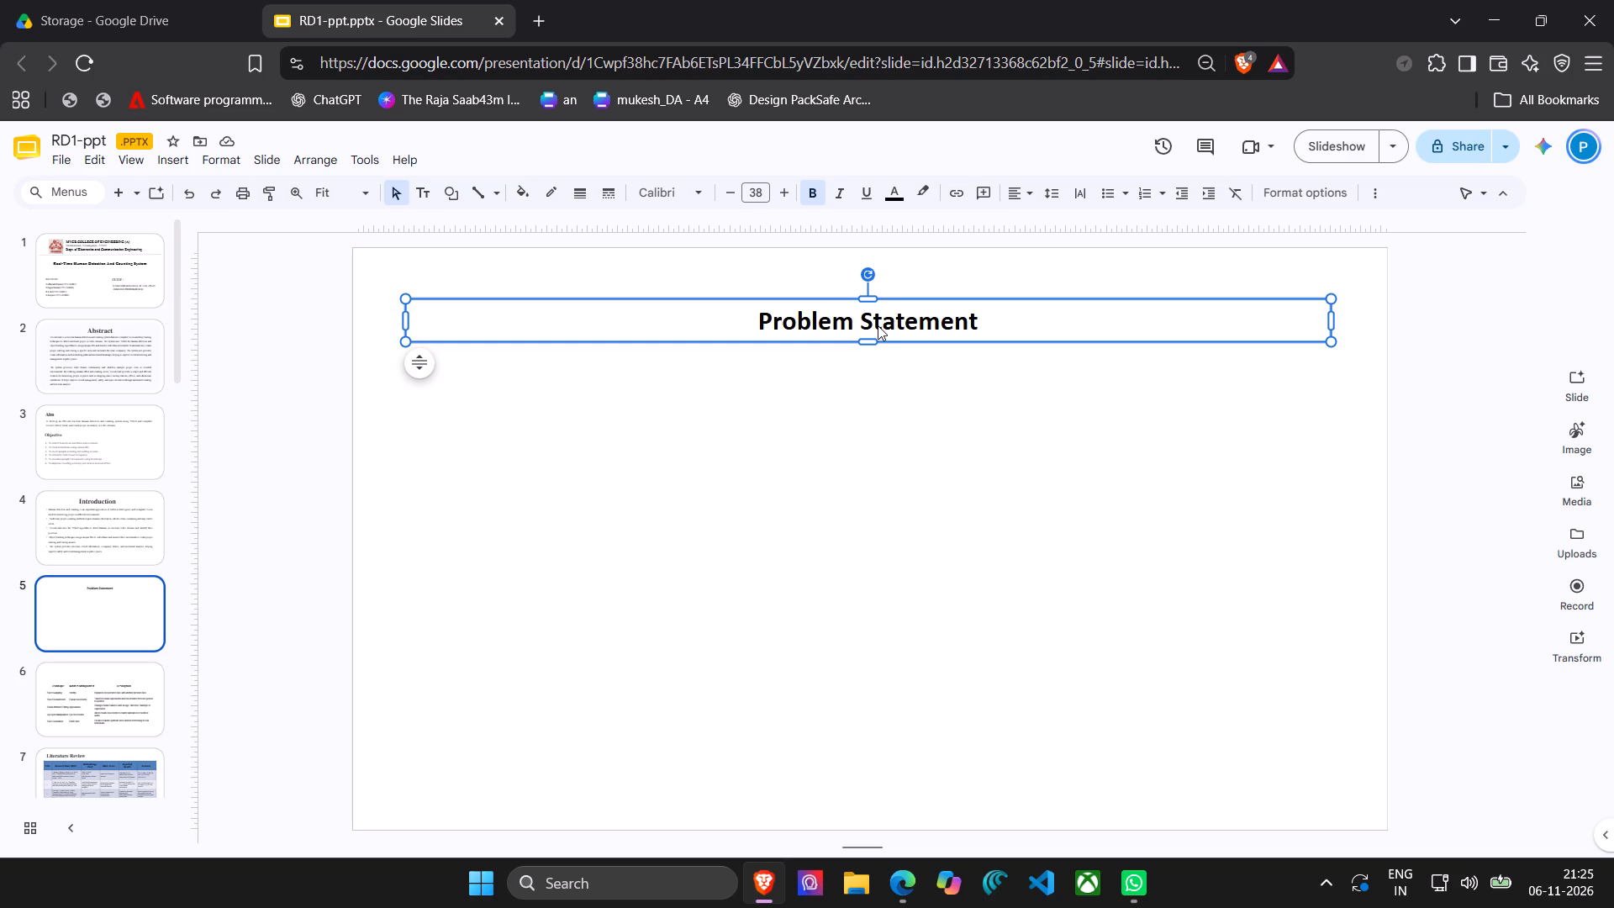
{"action": "left_click", "coordinate": [839, 405]}
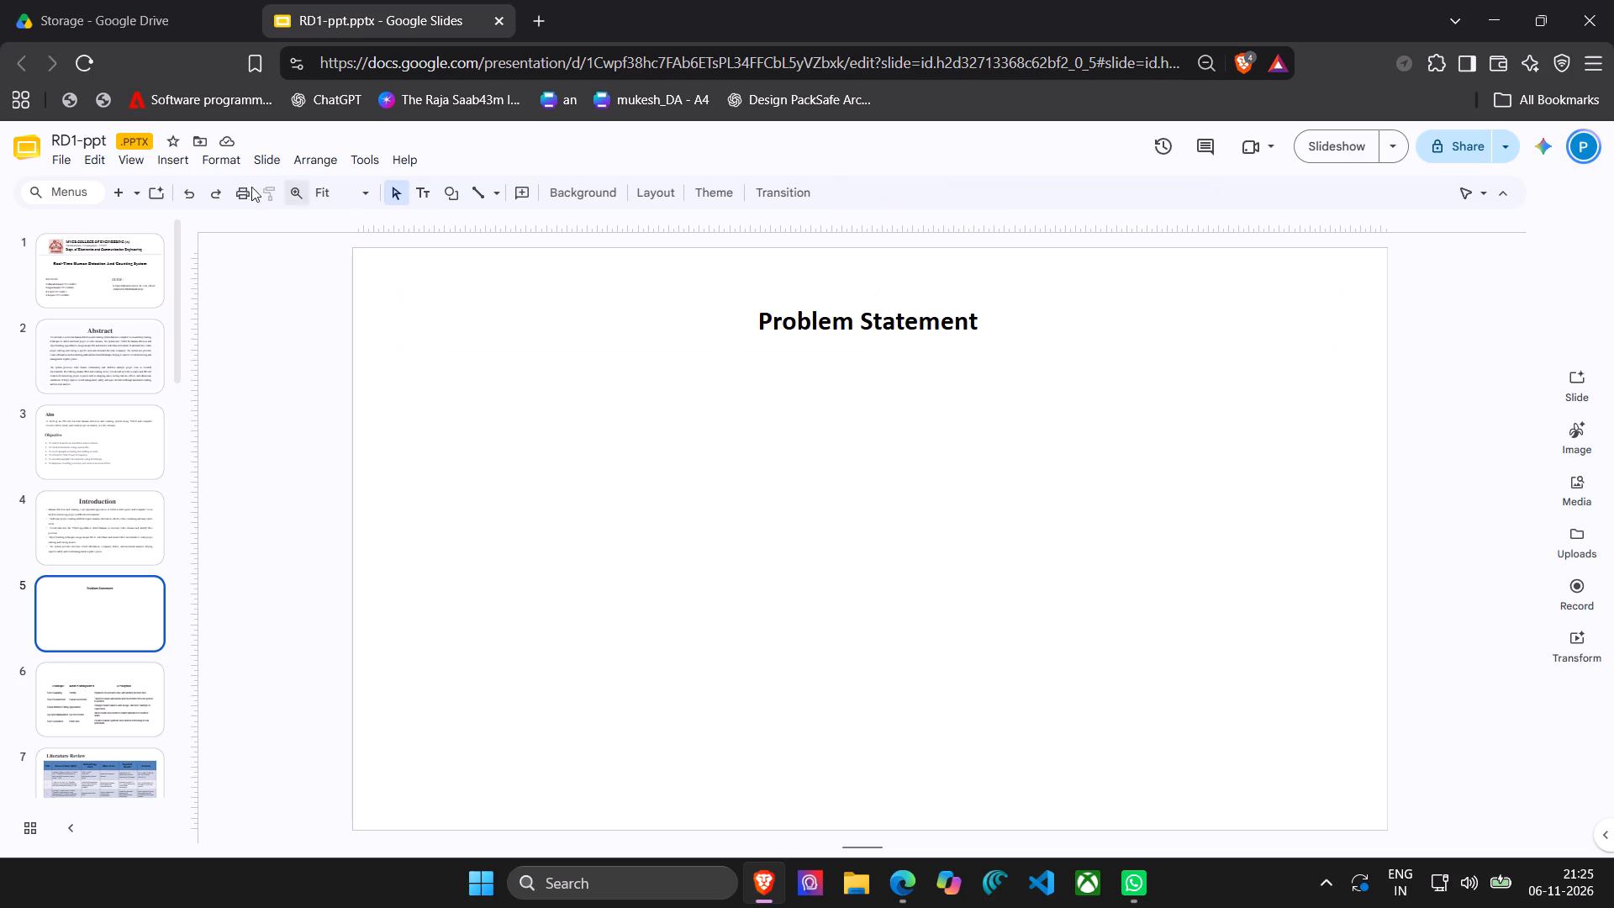
Insert a text box below the heading and paste in the copied lines, from detecting humans to improving counting accuracy.
{"action": "left_click", "coordinate": [171, 166]}
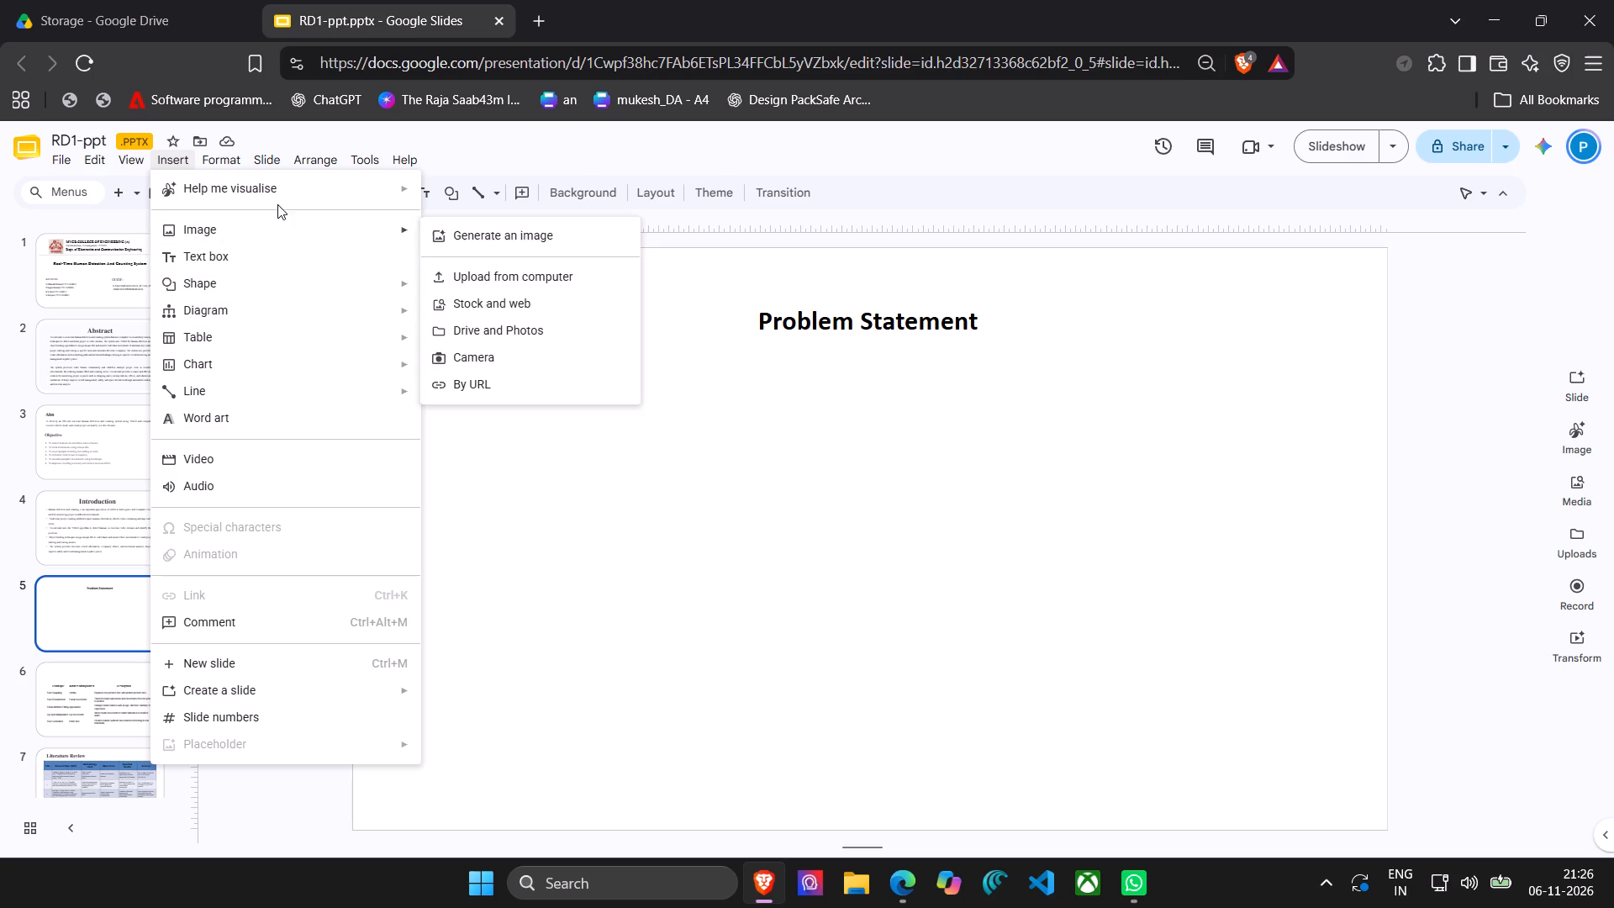
{"action": "left_click", "coordinate": [201, 262]}
{"action": "left_click", "coordinate": [482, 393]}
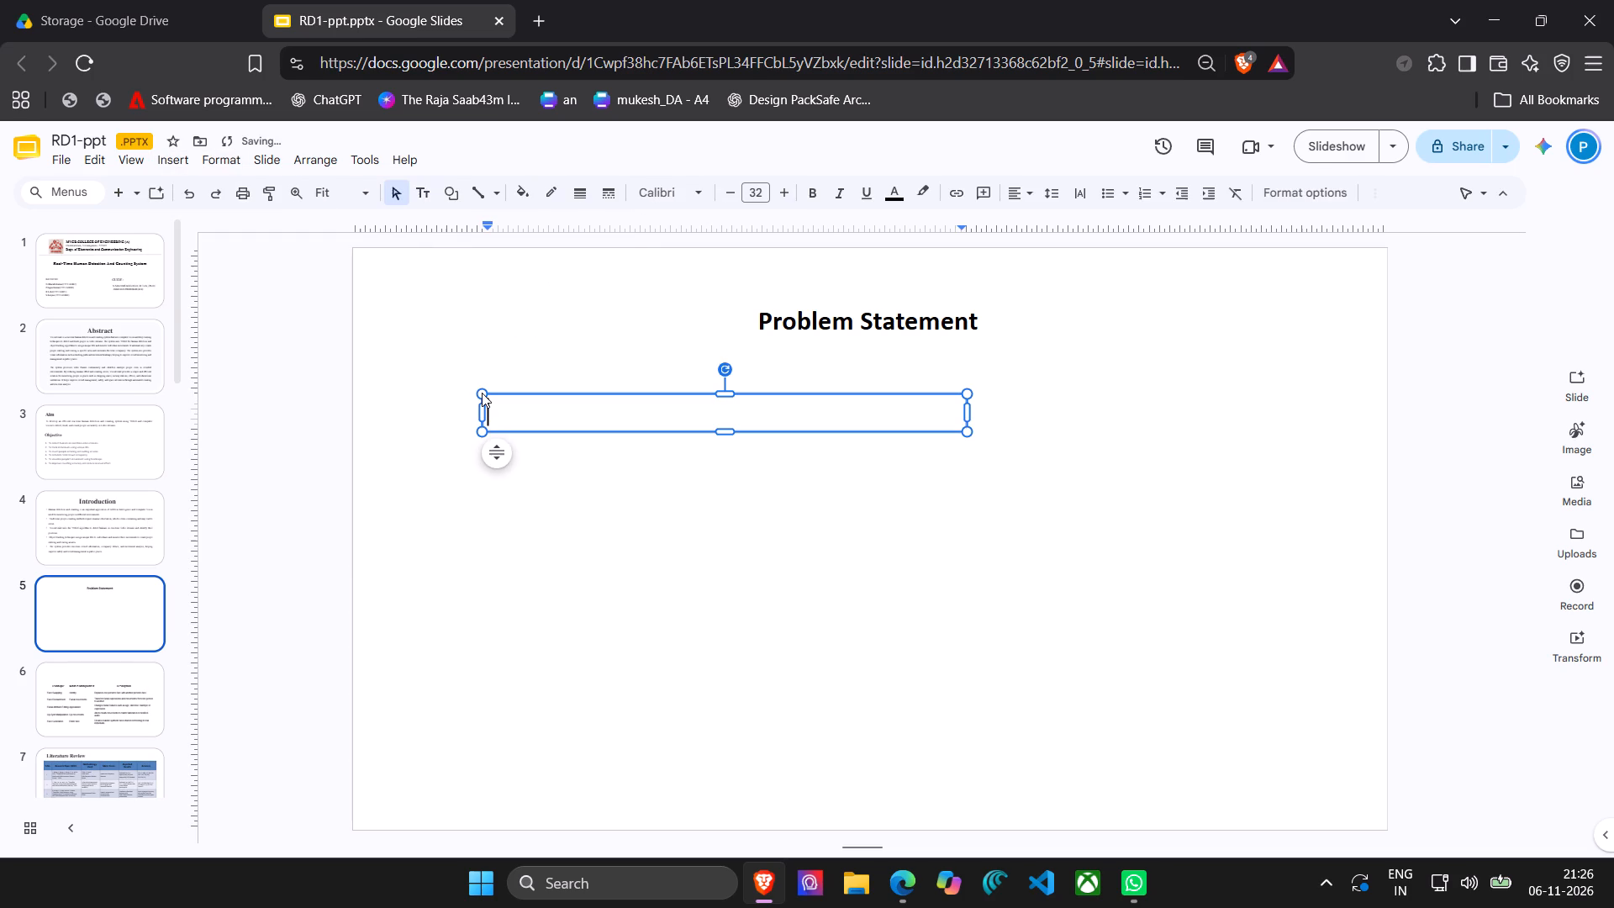
{"action": "key", "text": "v"}
{"action": "key", "text": "BackSpace"}
{"action": "key", "text": "v"}
{"action": "key", "text": "BackSpace"}
{"action": "key", "text": "ctrl+v"}
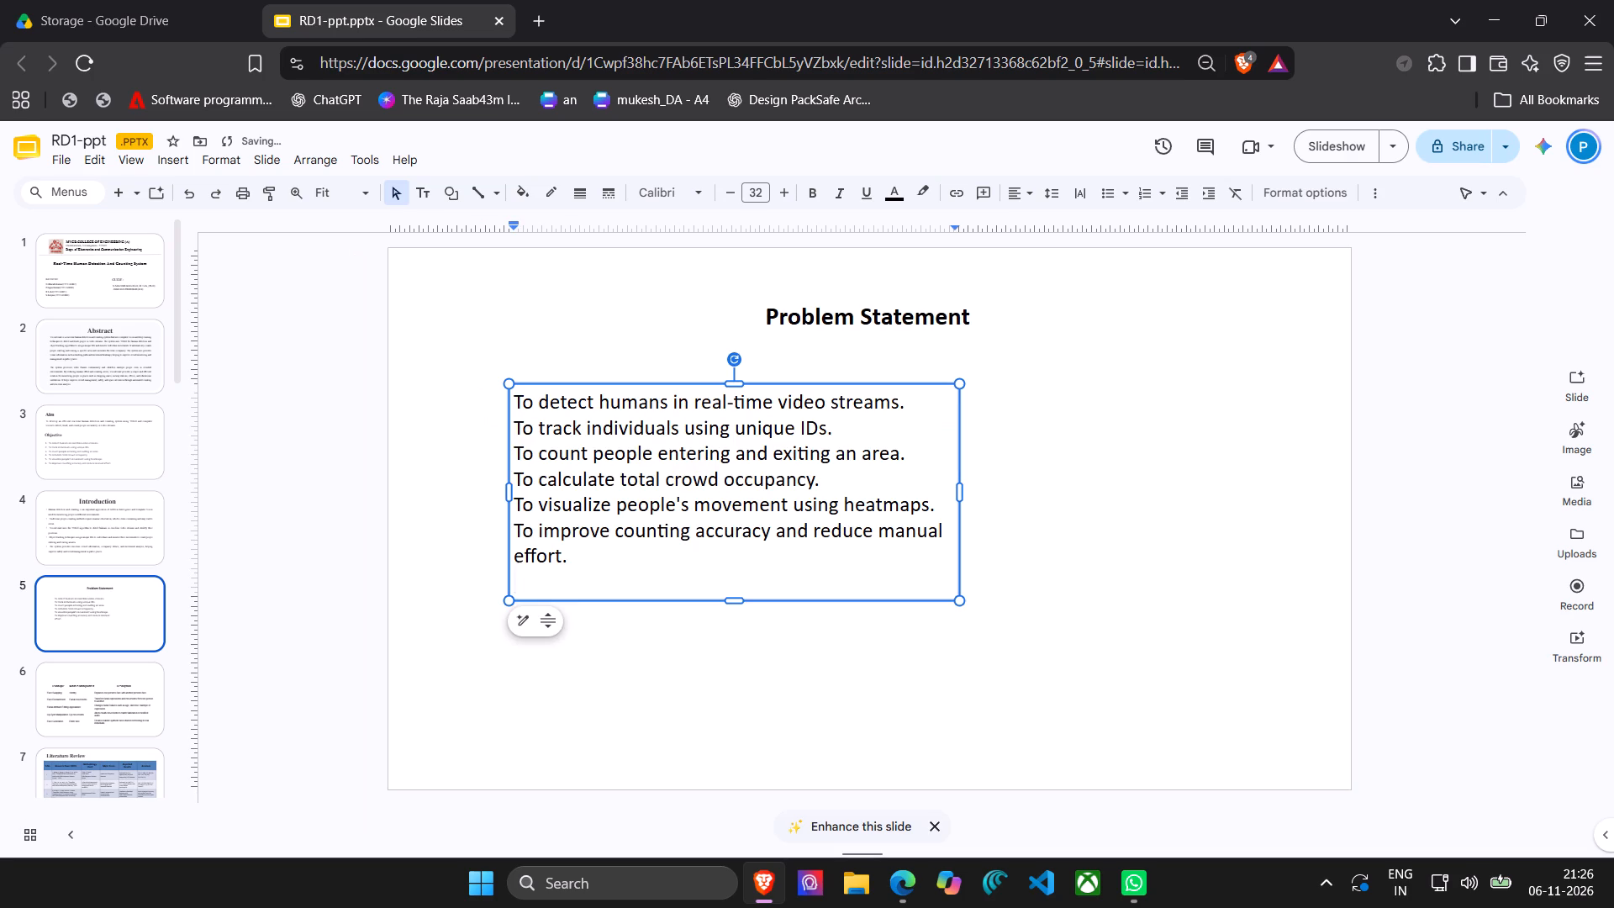
Turn the six pasted lines under the heading into a bulleted list.
{"action": "left_click_drag", "start_coordinate": [581, 559], "coordinate": [485, 403]}
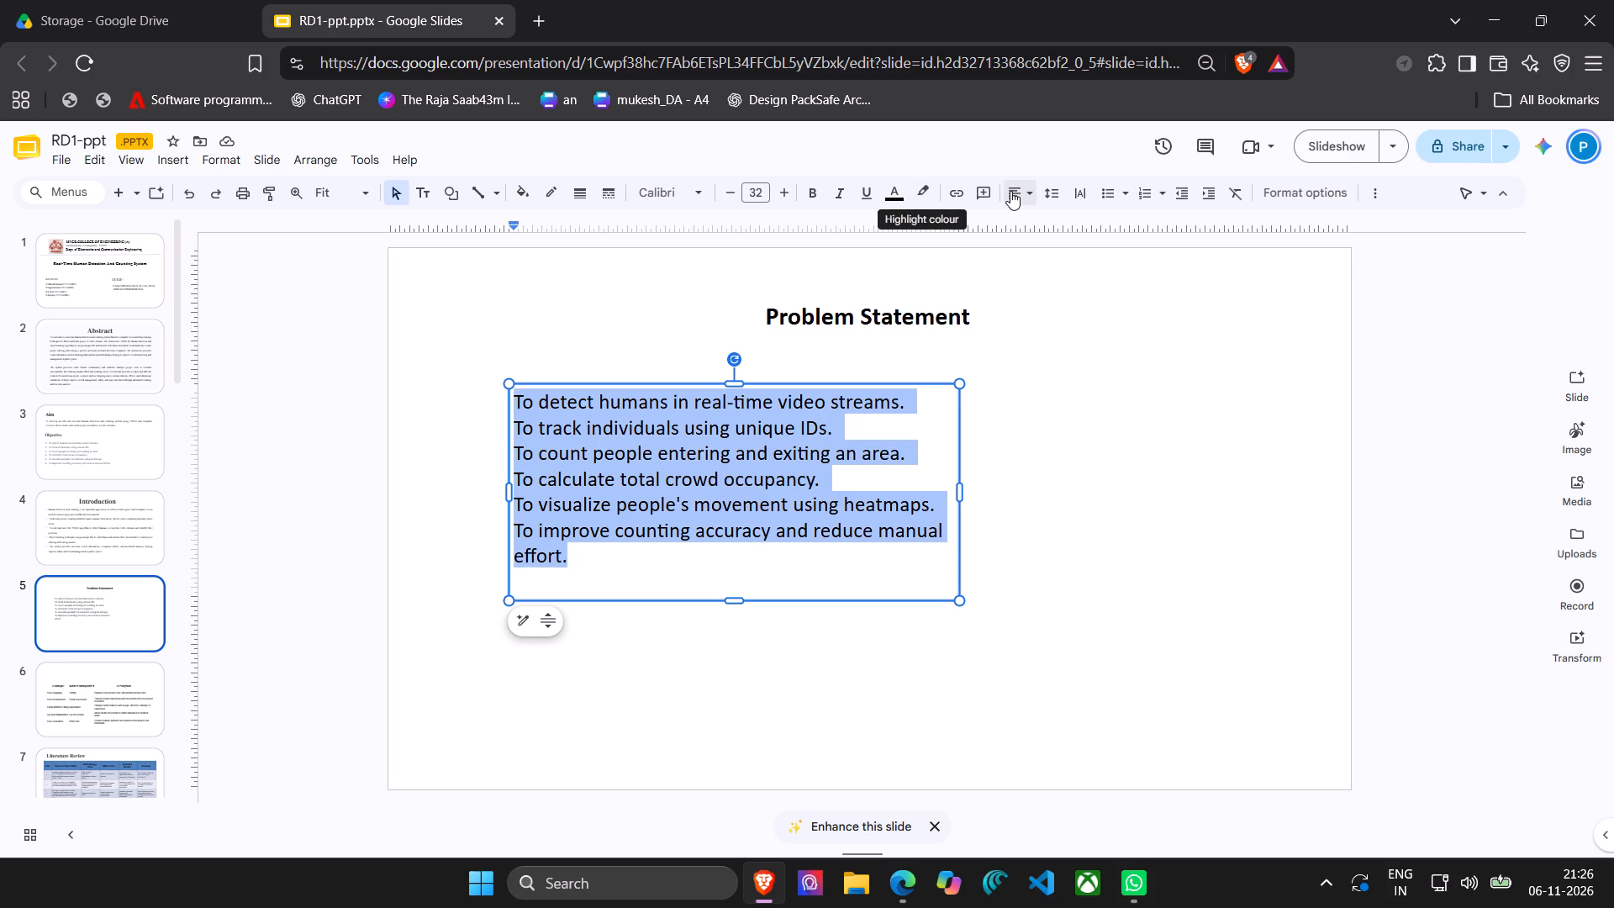
{"action": "left_click", "coordinate": [1100, 188]}
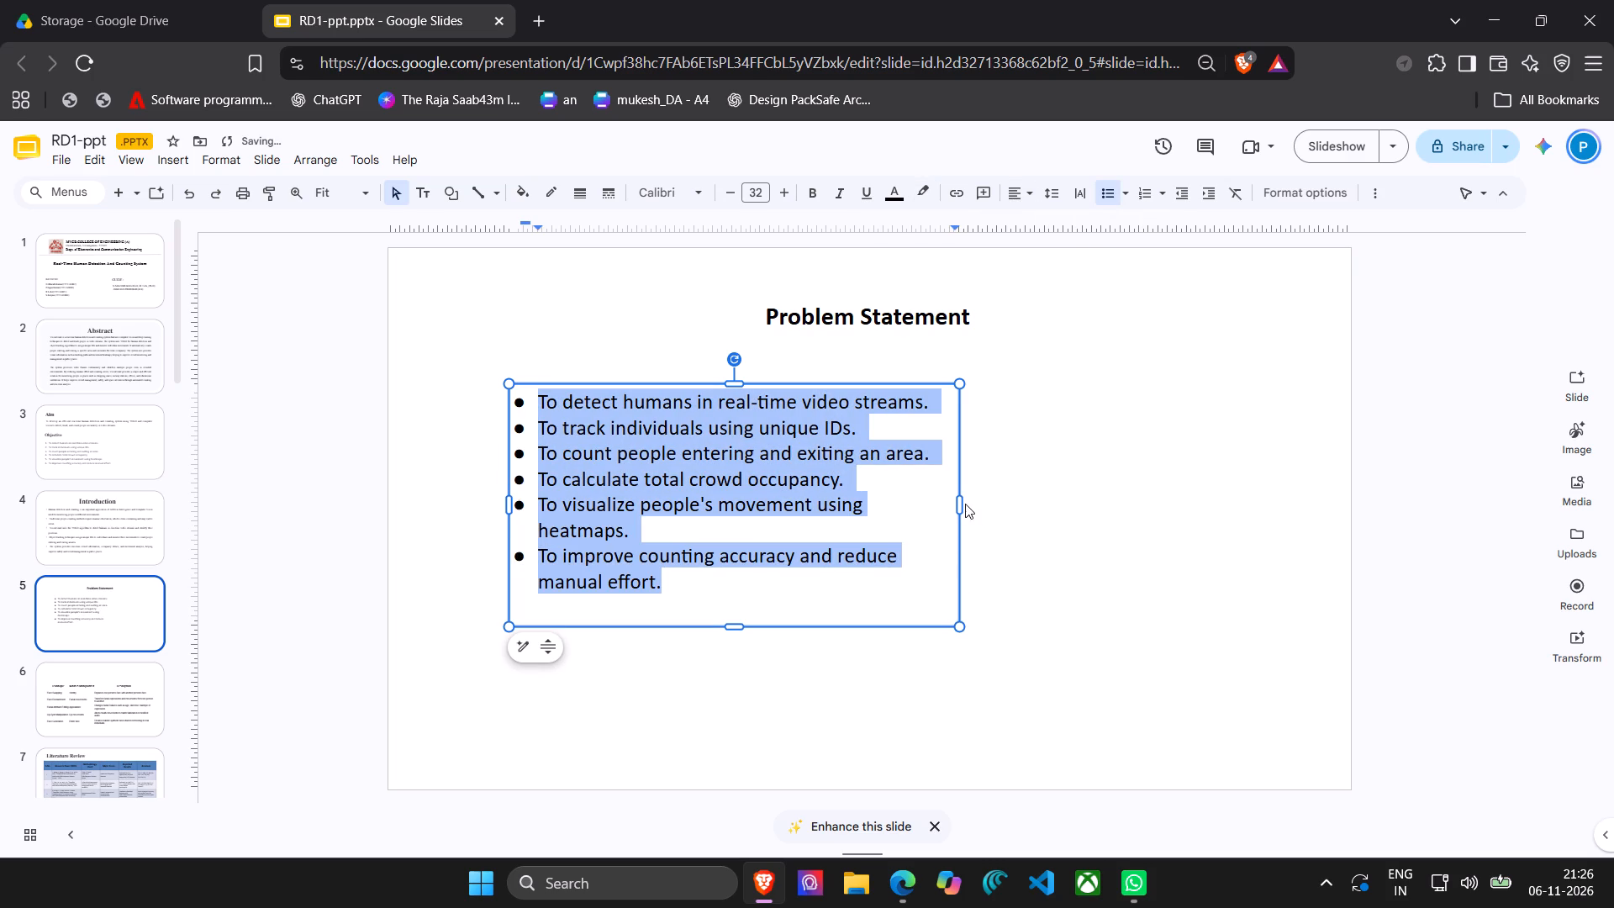
Widen the bulleted text box on both sides to nearly the slide width and move it up just below the heading.
{"action": "left_click_drag", "start_coordinate": [959, 504], "coordinate": [1267, 481]}
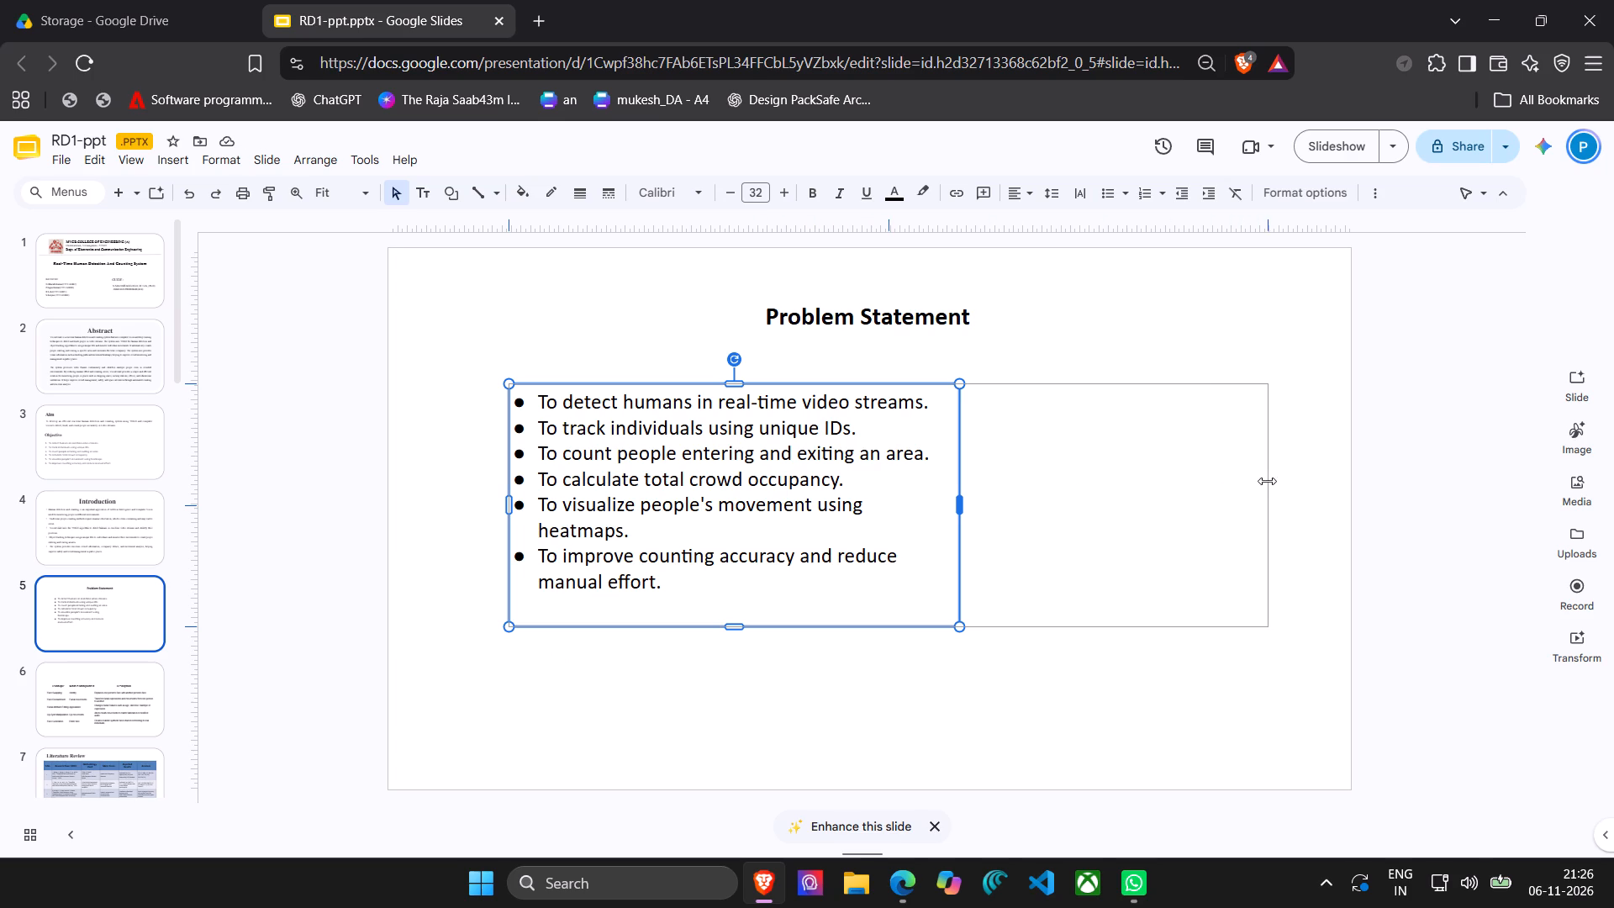
{"action": "left_click_drag", "start_coordinate": [1267, 481], "coordinate": [1289, 481]}
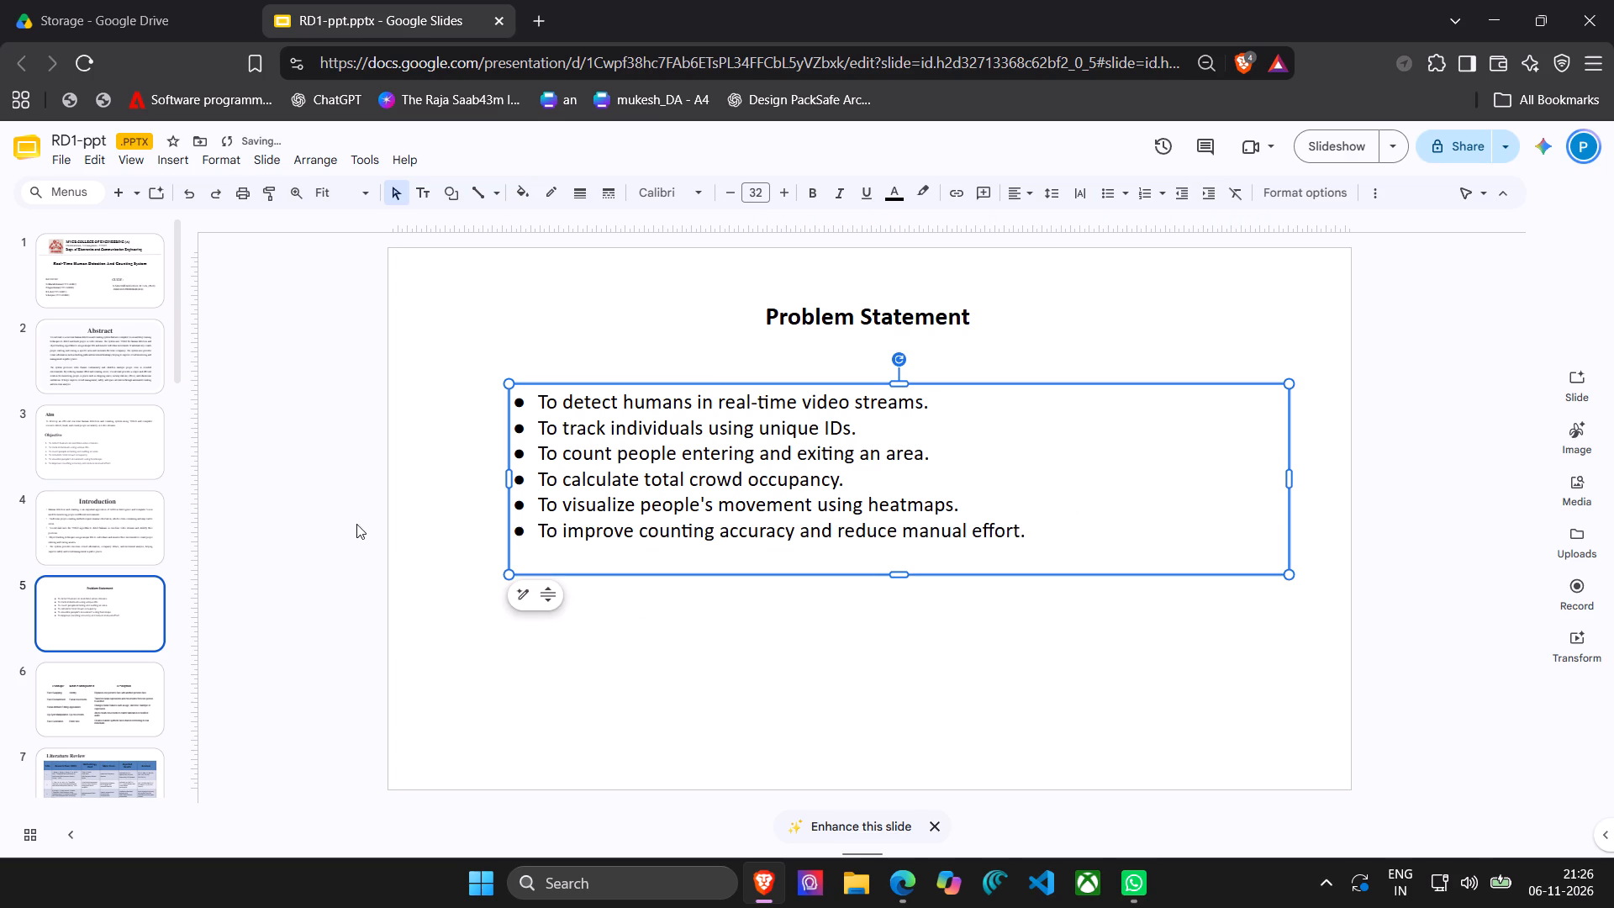
{"action": "left_click_drag", "start_coordinate": [507, 480], "coordinate": [461, 475]}
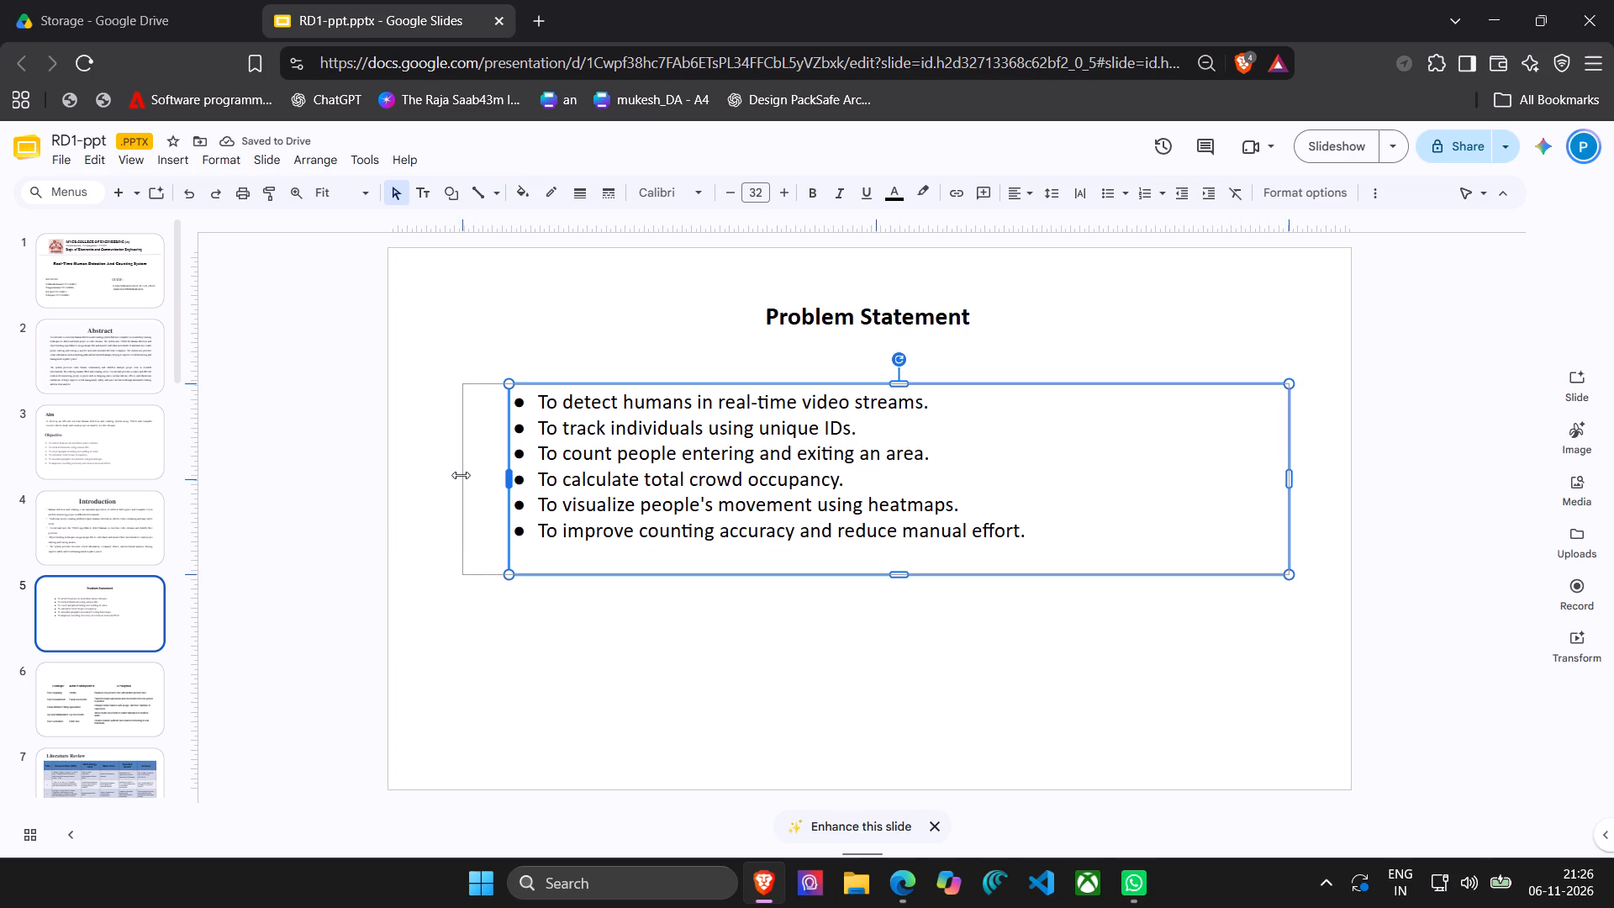
{"action": "left_click_drag", "start_coordinate": [461, 475], "coordinate": [451, 473]}
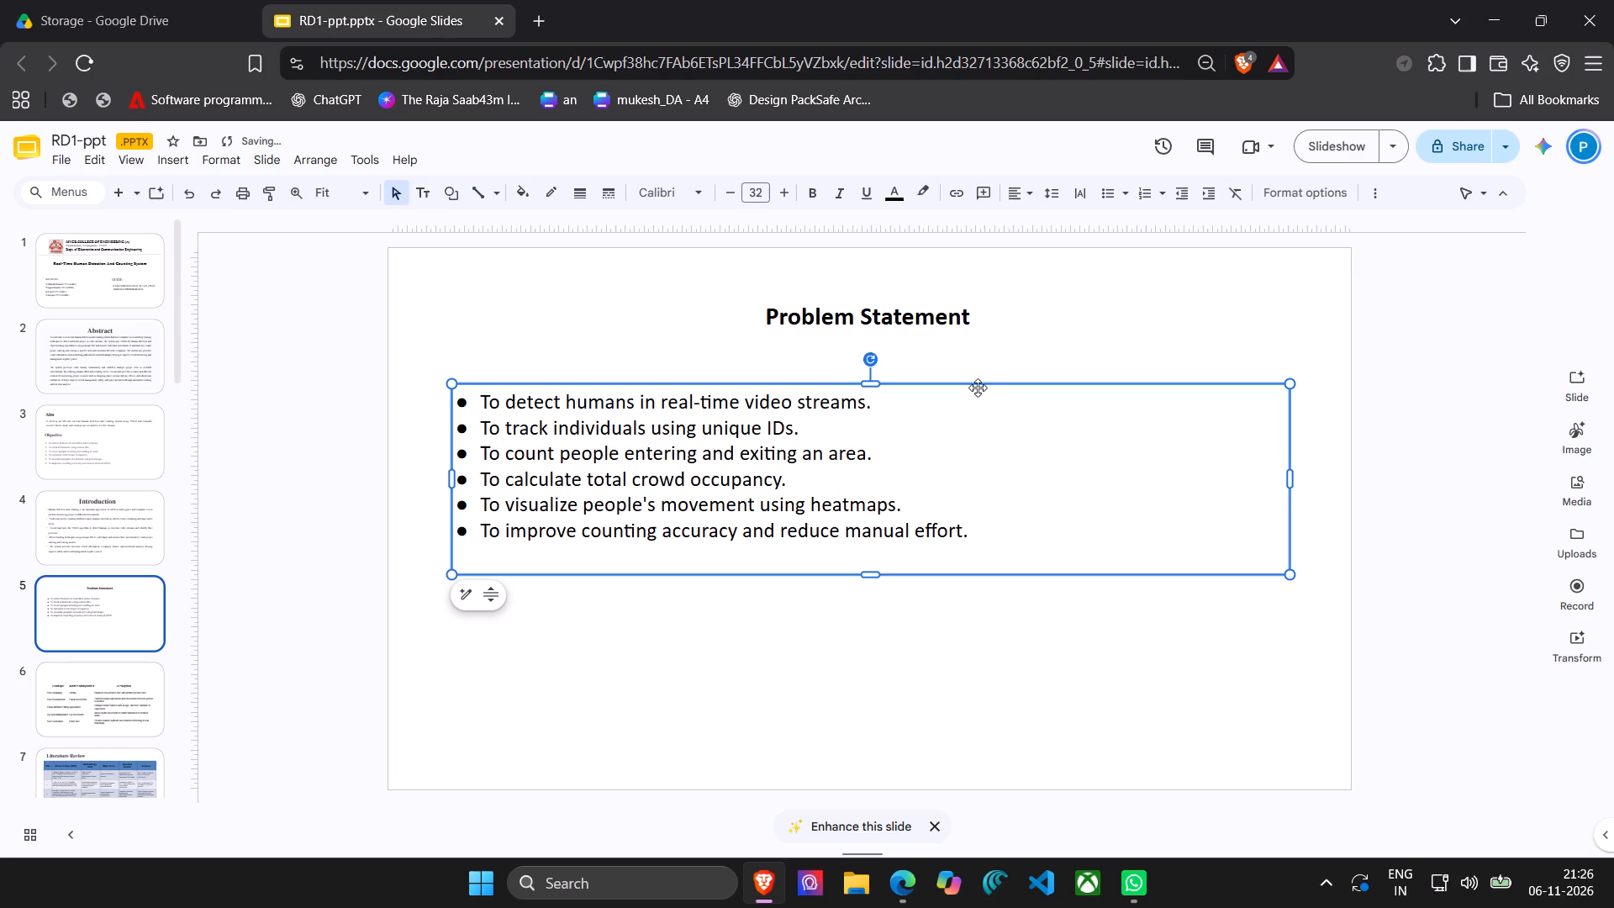
{"action": "left_click_drag", "start_coordinate": [978, 388], "coordinate": [976, 346]}
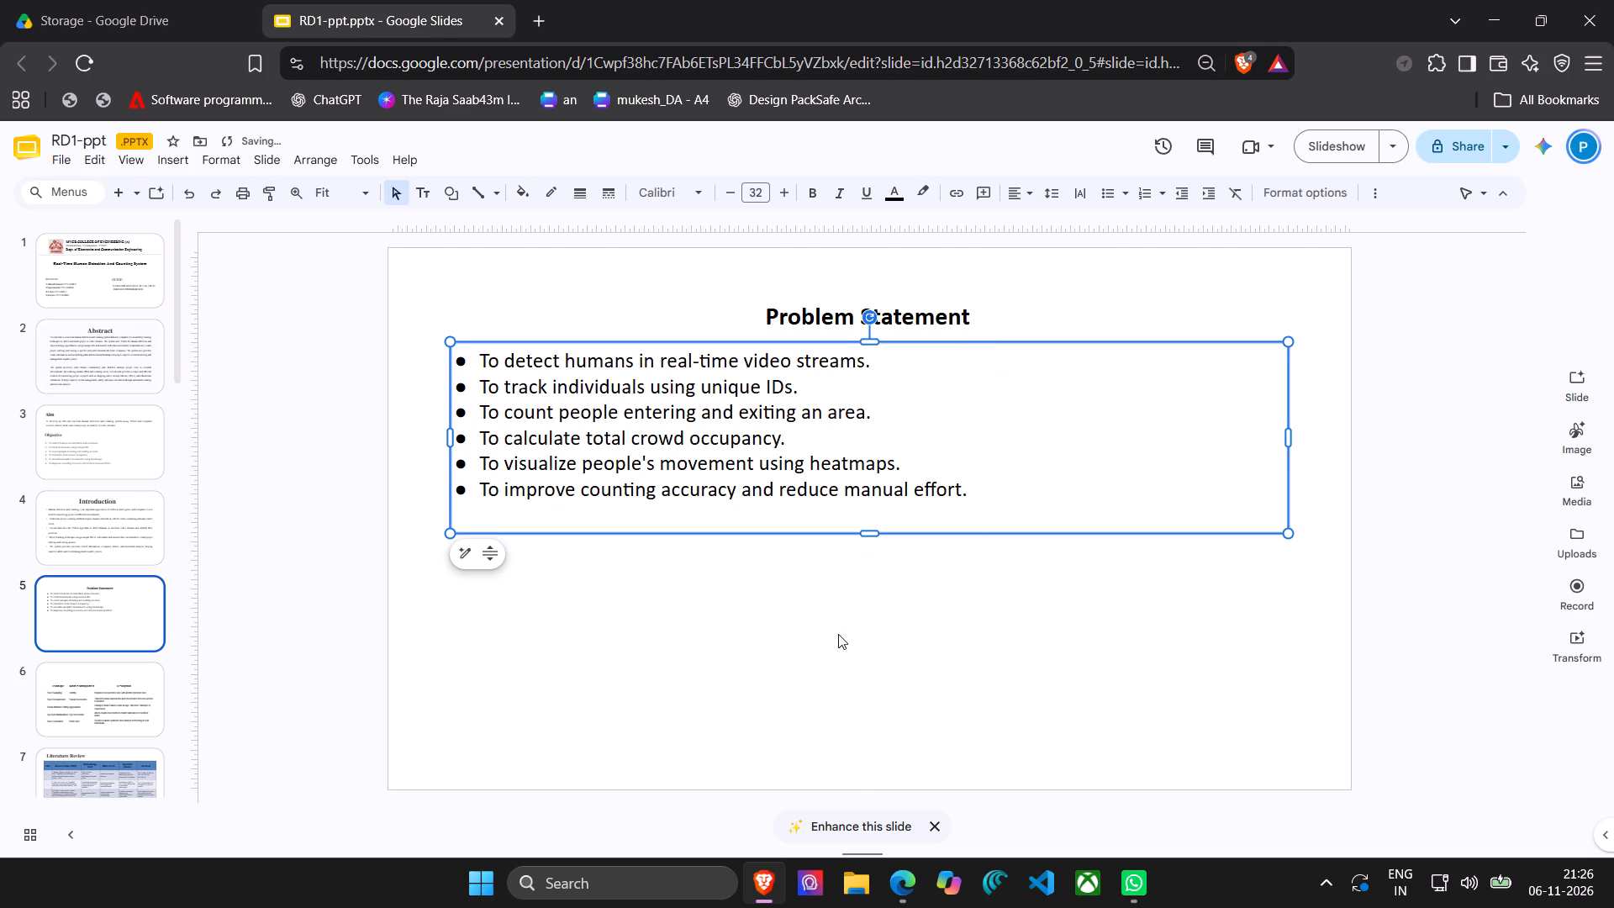
{"action": "left_click", "coordinate": [838, 634]}
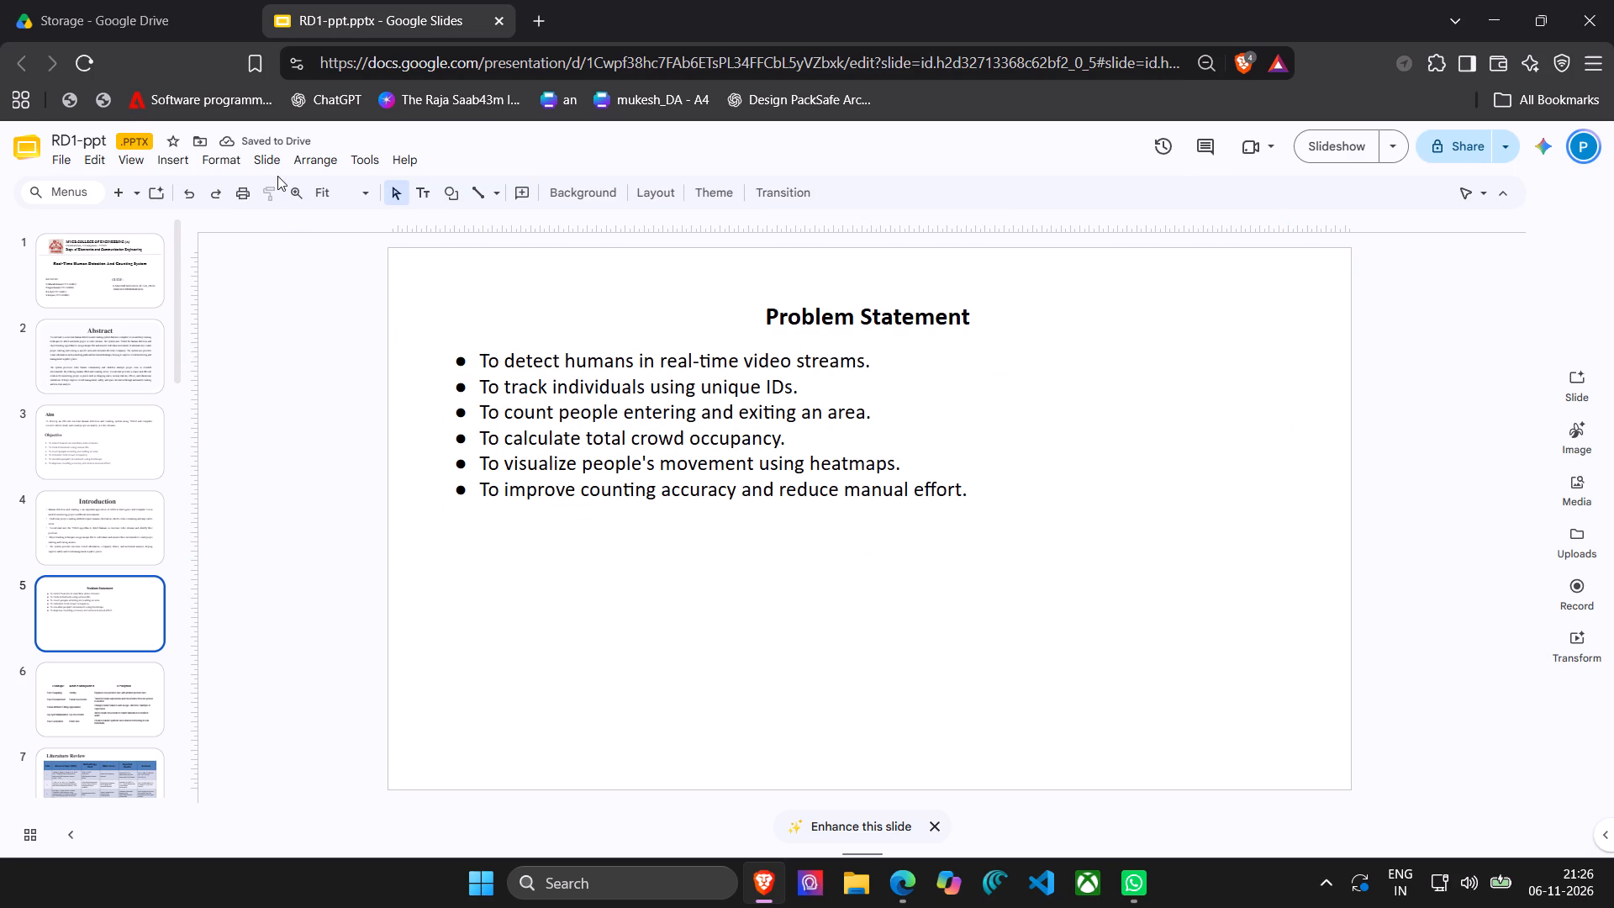
Add a text box below the bulleted list reading "Main Motive".
{"action": "left_click", "coordinate": [169, 157]}
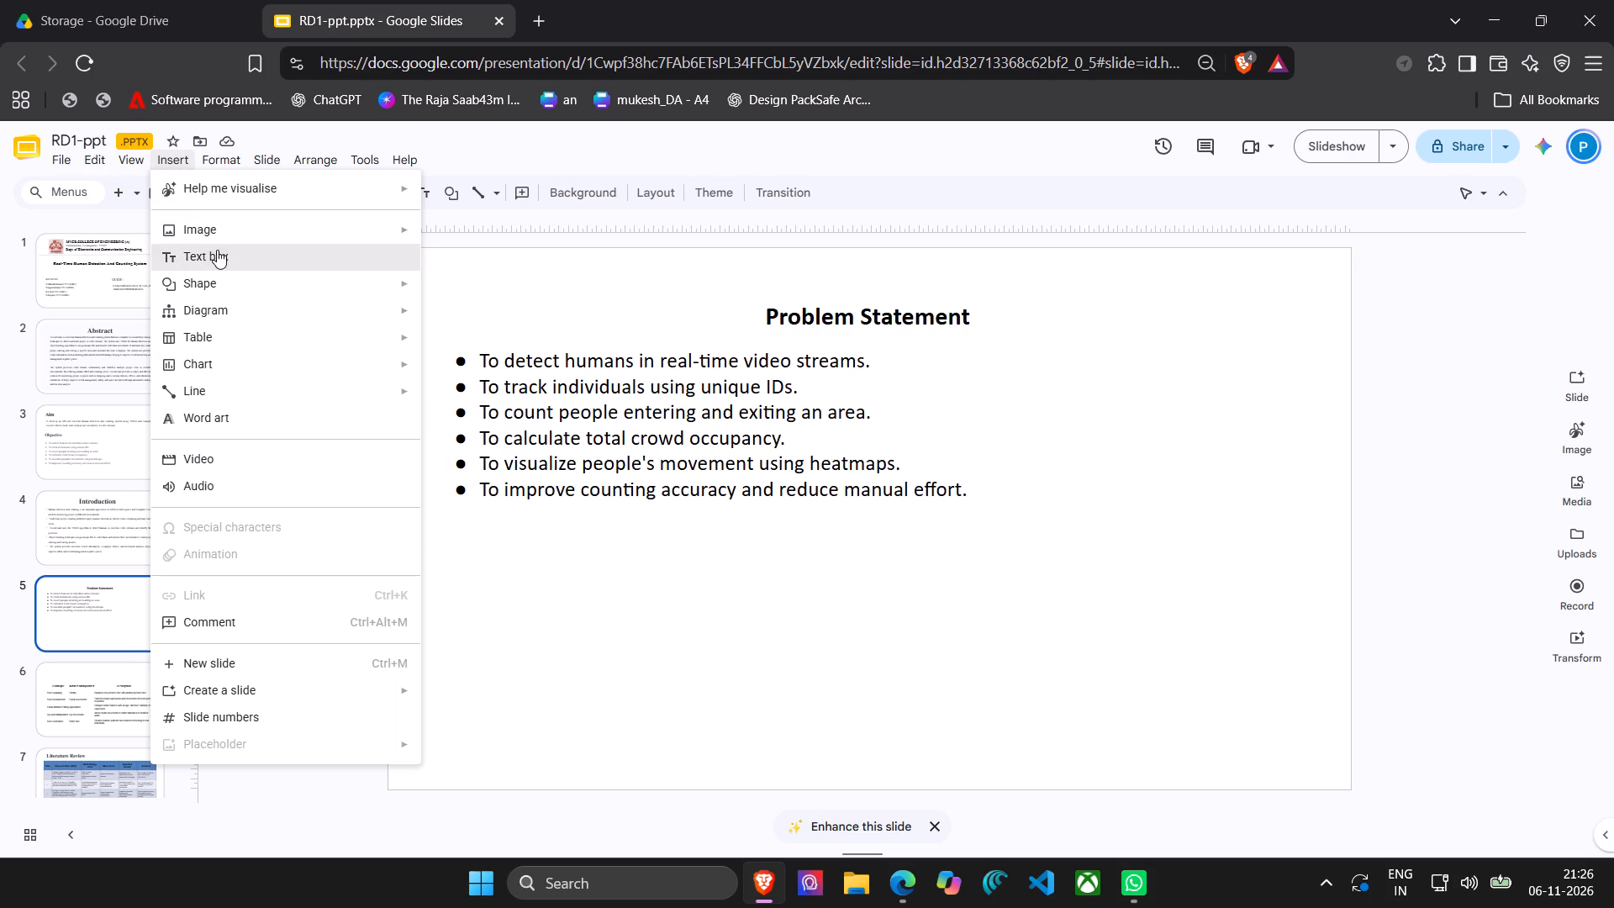
{"action": "left_click", "coordinate": [219, 256]}
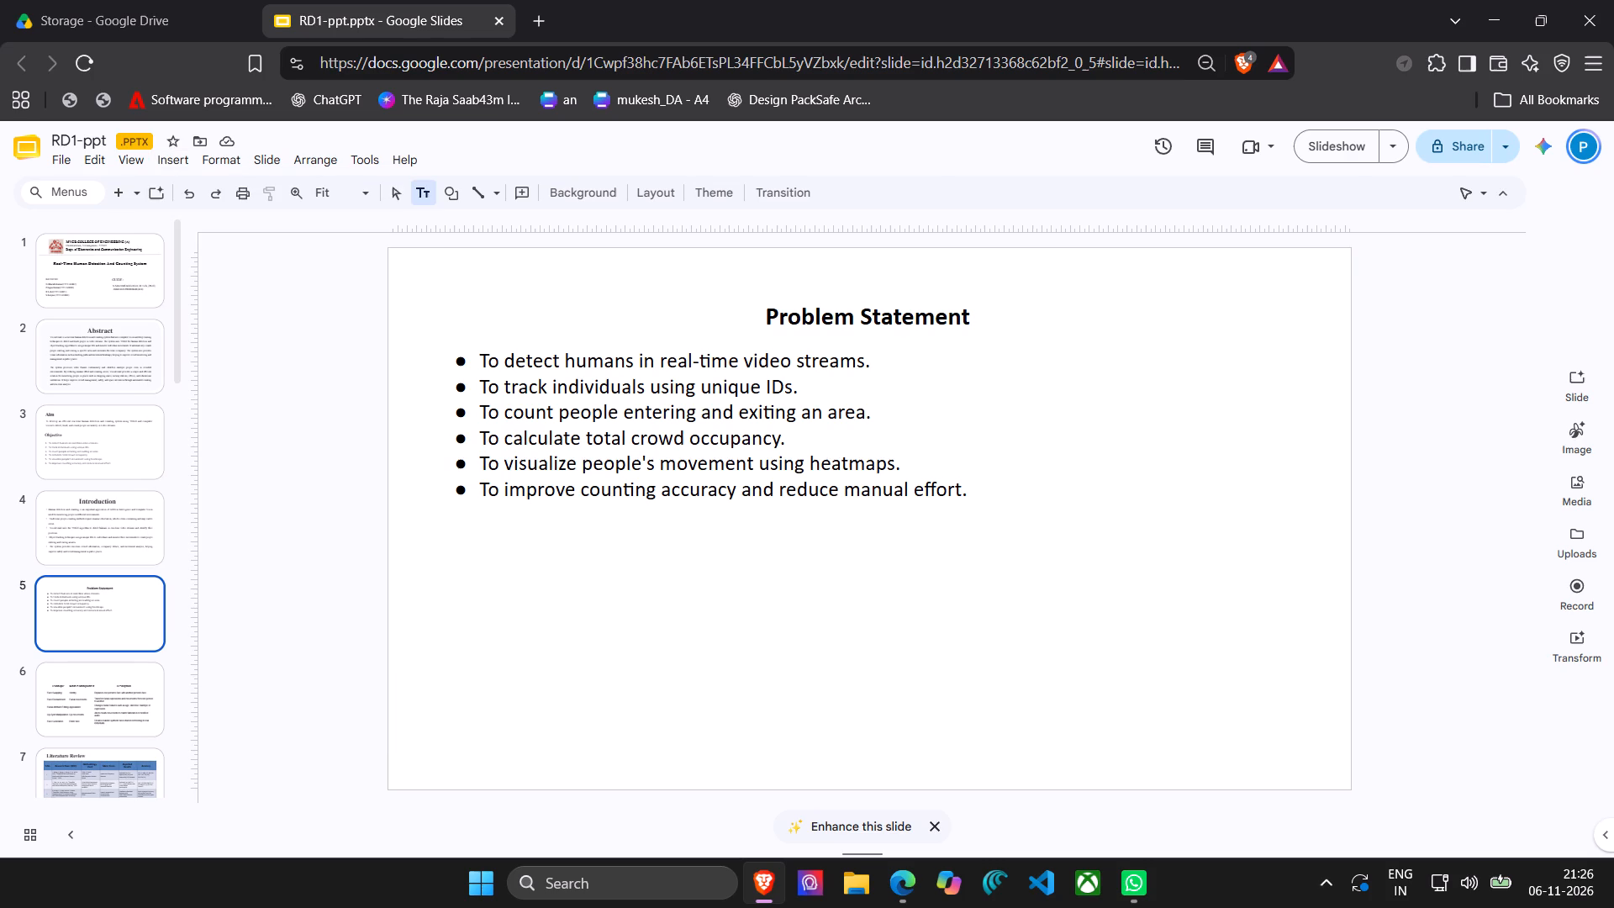
{"action": "left_click", "coordinate": [794, 536]}
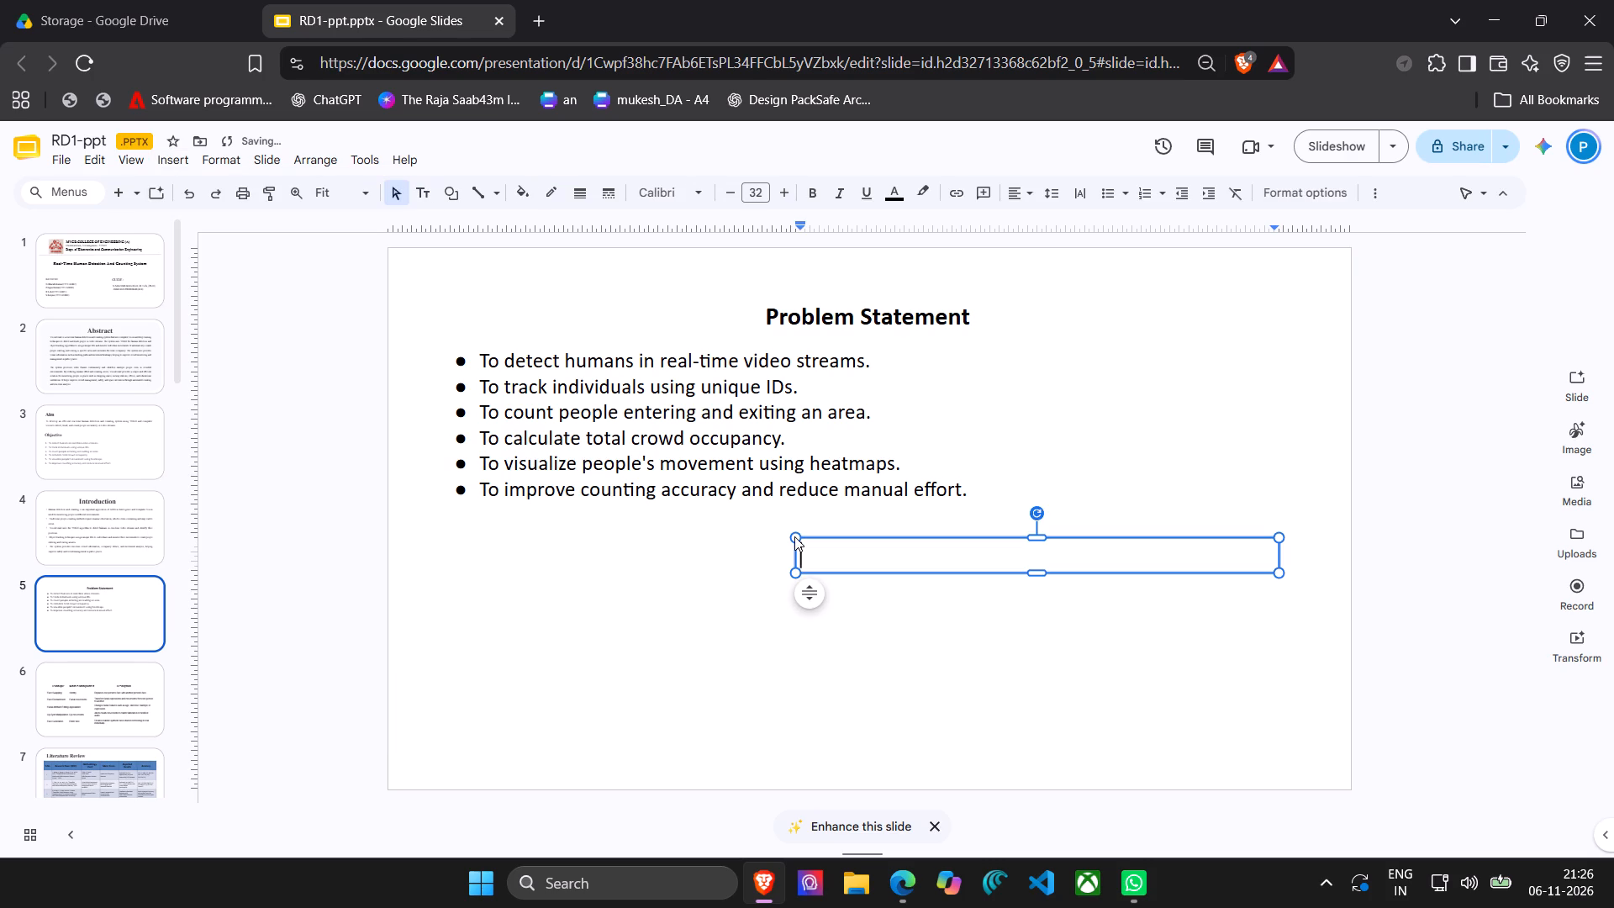
{"action": "type", "text": "ai"}
{"action": "type", "text": "n"}
{"action": "key", "text": "space"}
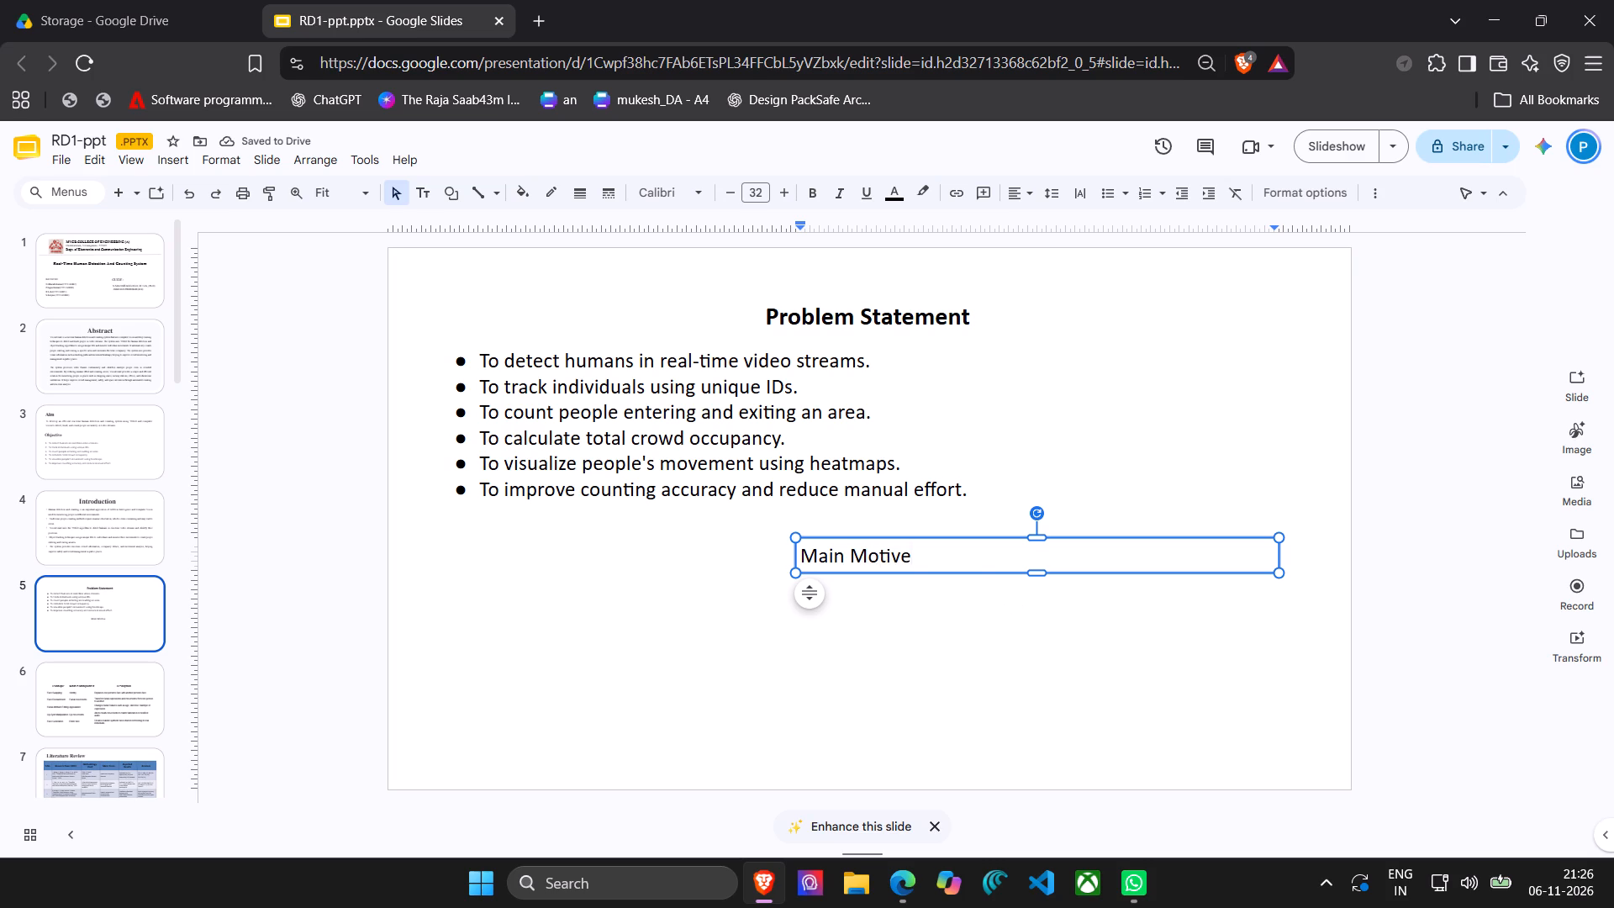
Make the "Main Motive" text bold and increase its font size to 33.
{"action": "left_click_drag", "start_coordinate": [946, 555], "coordinate": [760, 562]}
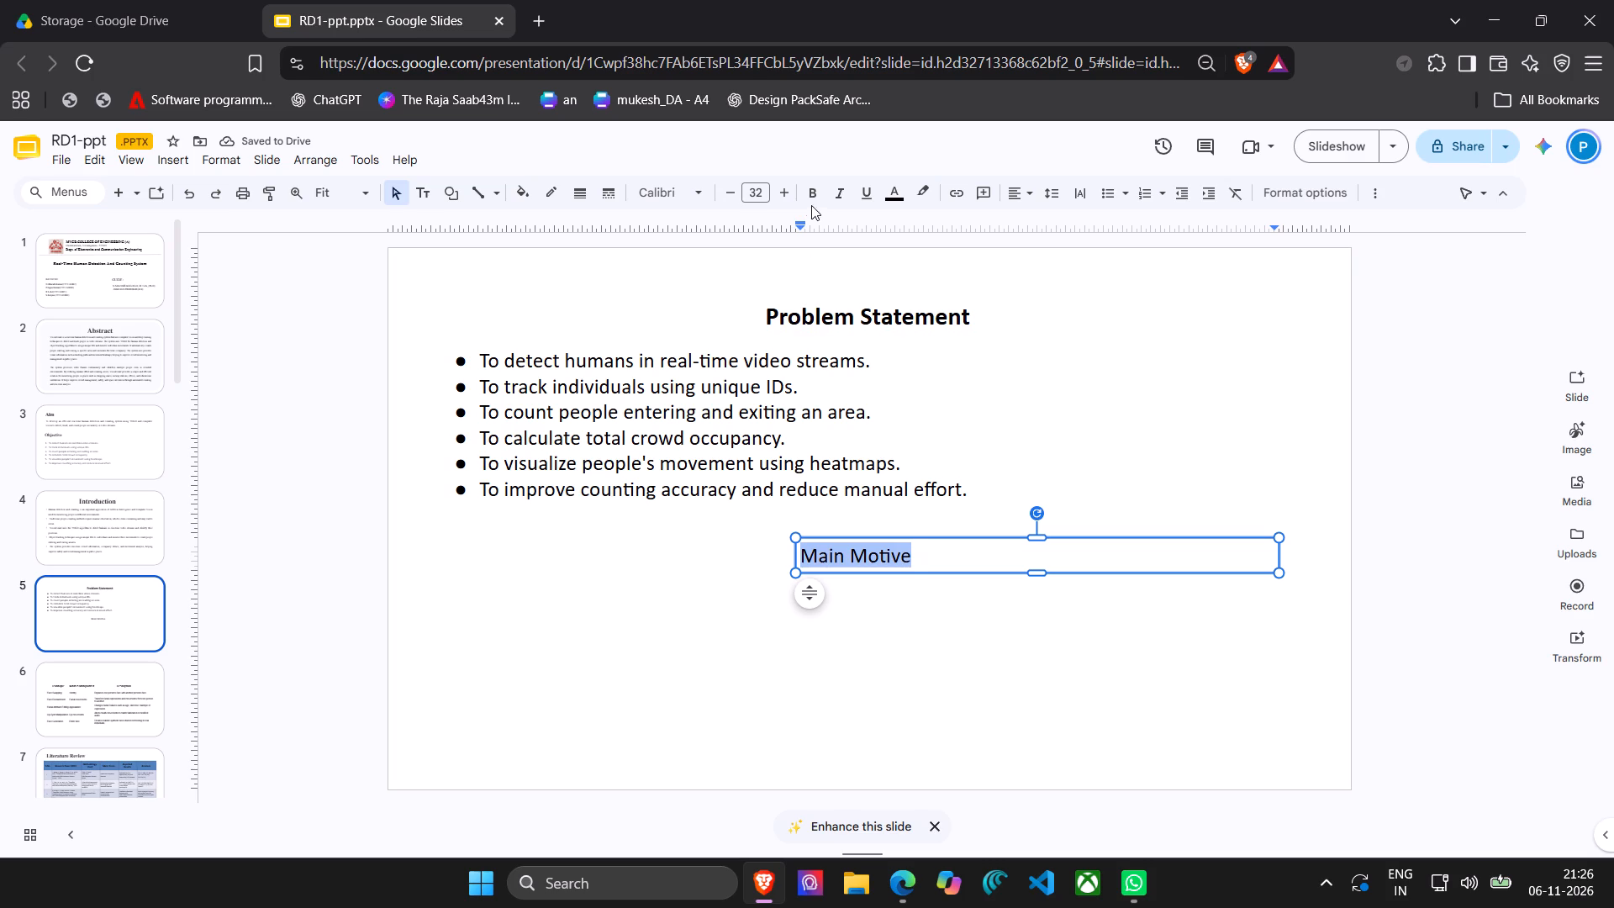
{"action": "left_click", "coordinate": [811, 201]}
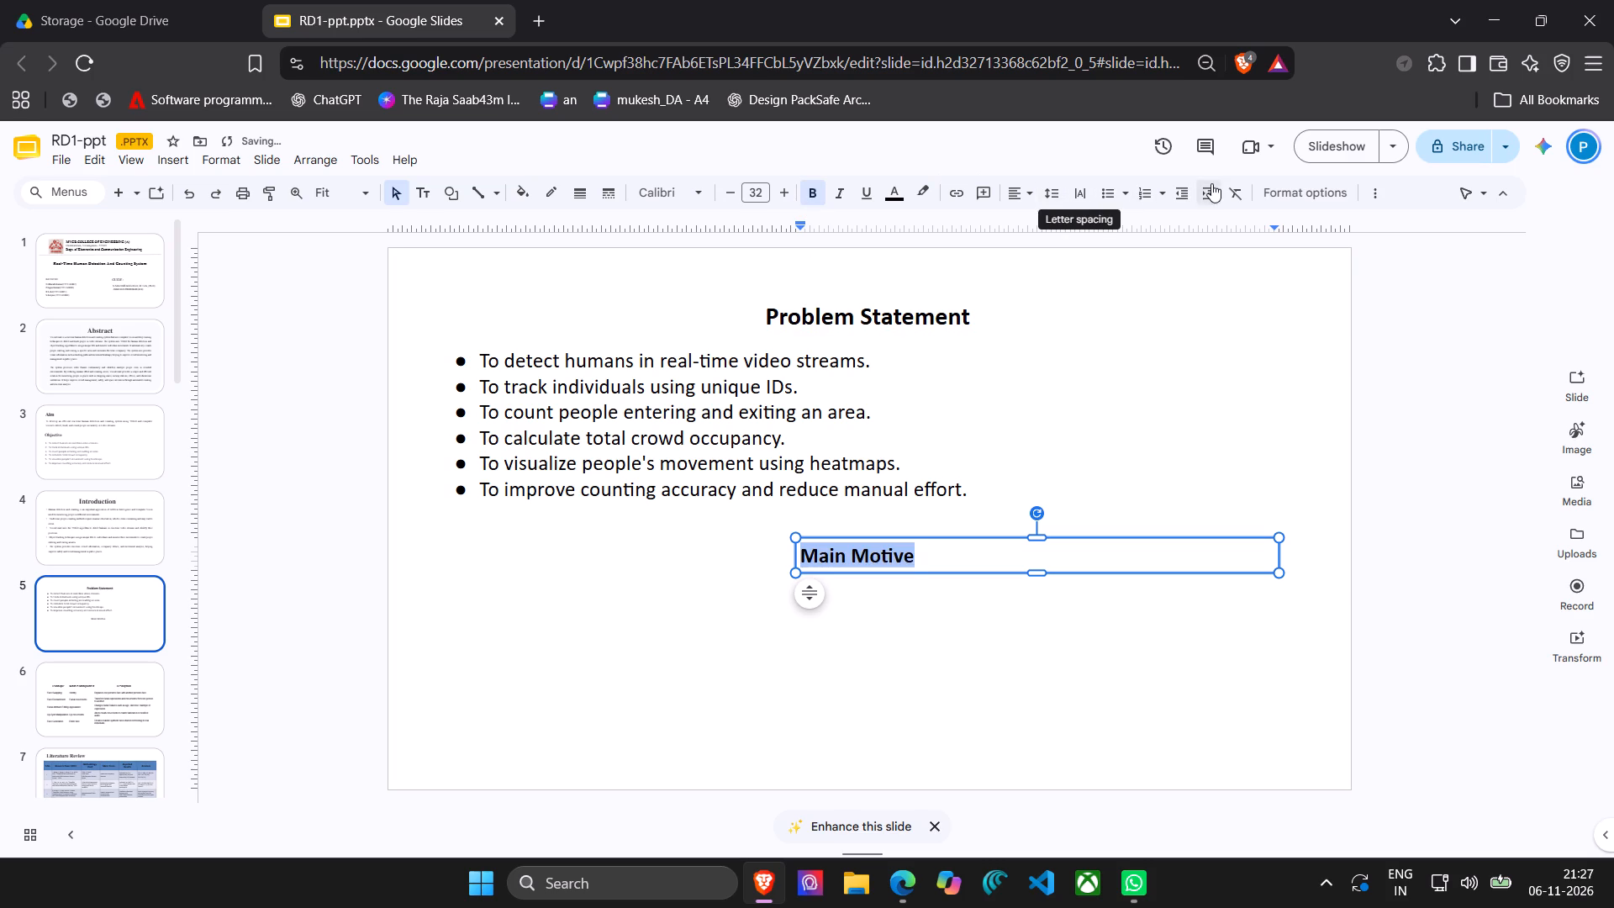
{"action": "left_click", "coordinate": [781, 191]}
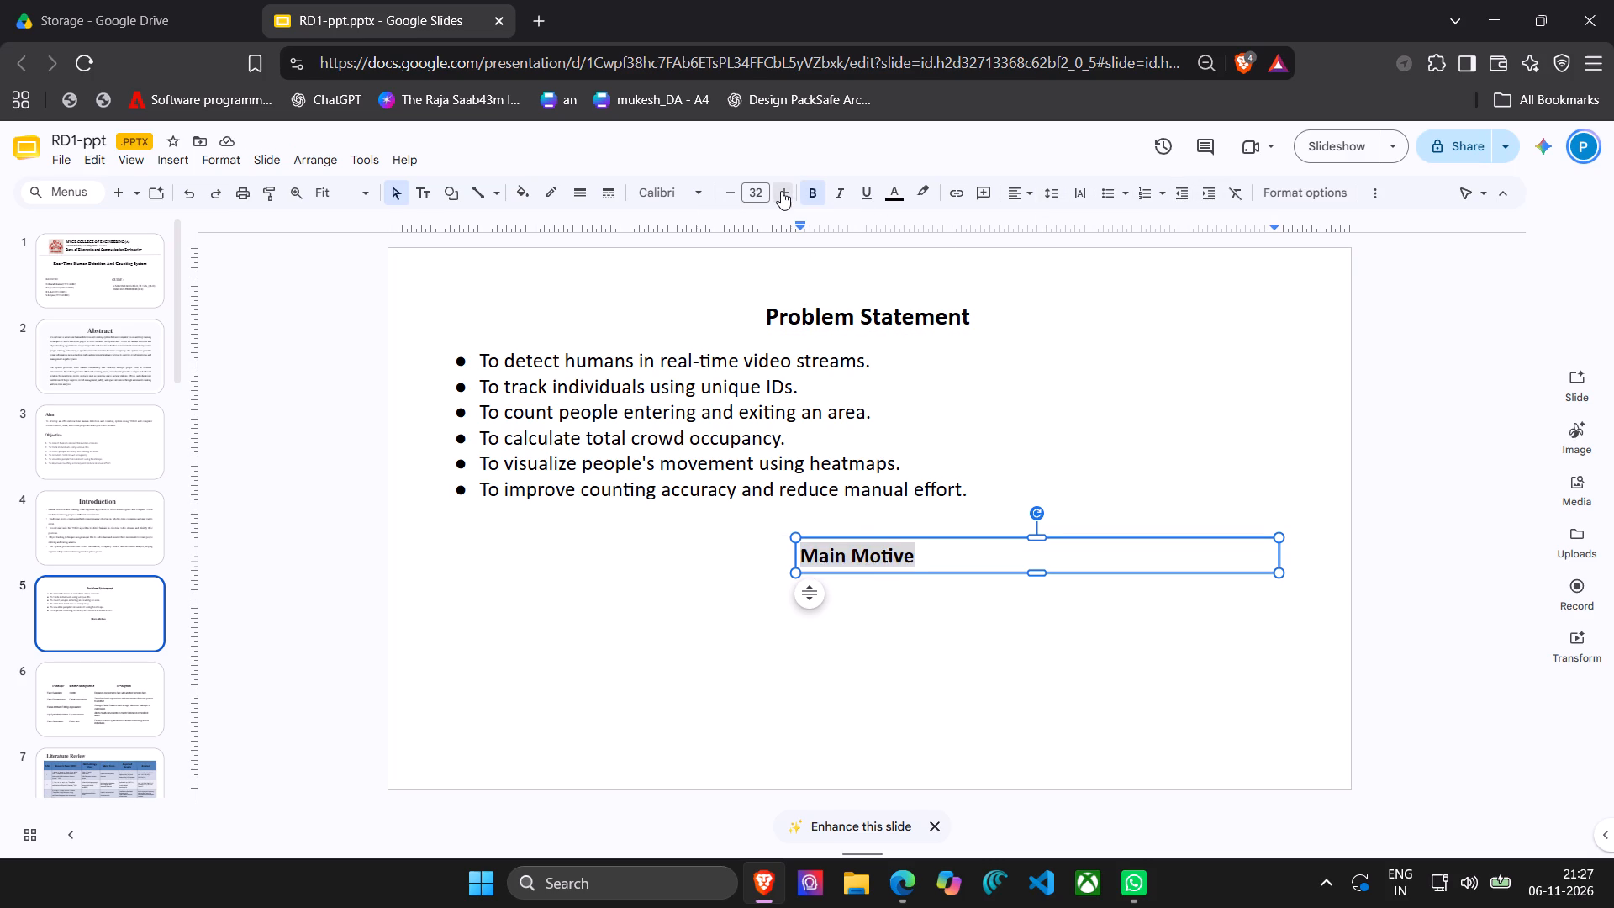
{"action": "left_click", "coordinate": [1010, 616]}
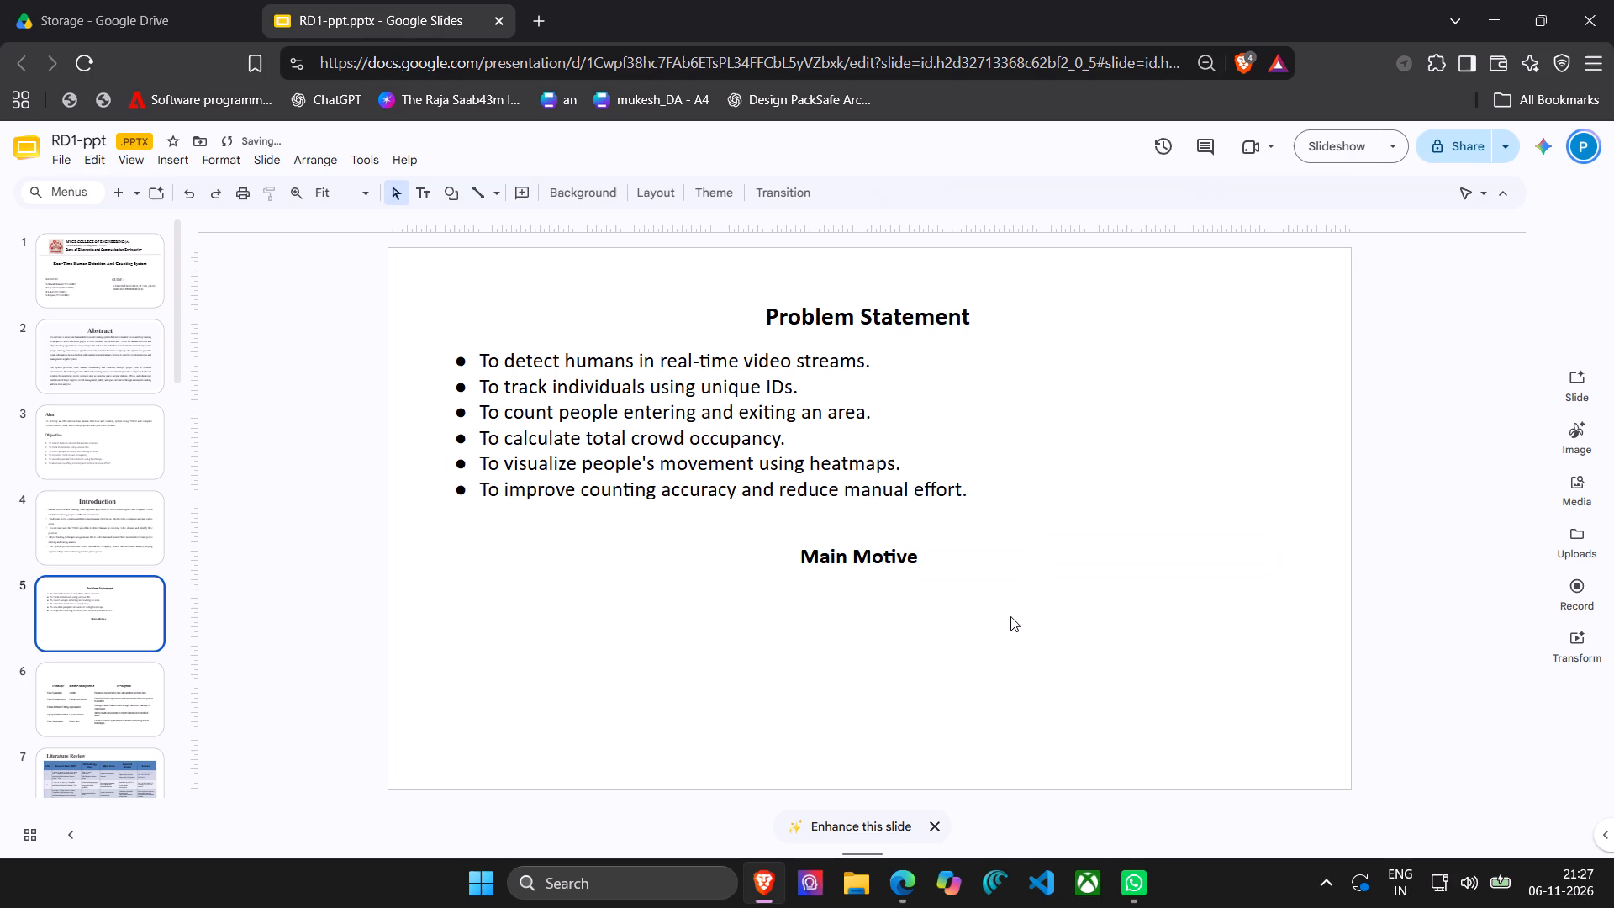
Move the "Main Motive" text box up just below the bulleted list and widen it on both sides to nearly the slide width.
{"action": "left_click", "coordinate": [873, 555]}
{"action": "left_click_drag", "start_coordinate": [945, 533], "coordinate": [926, 511]}
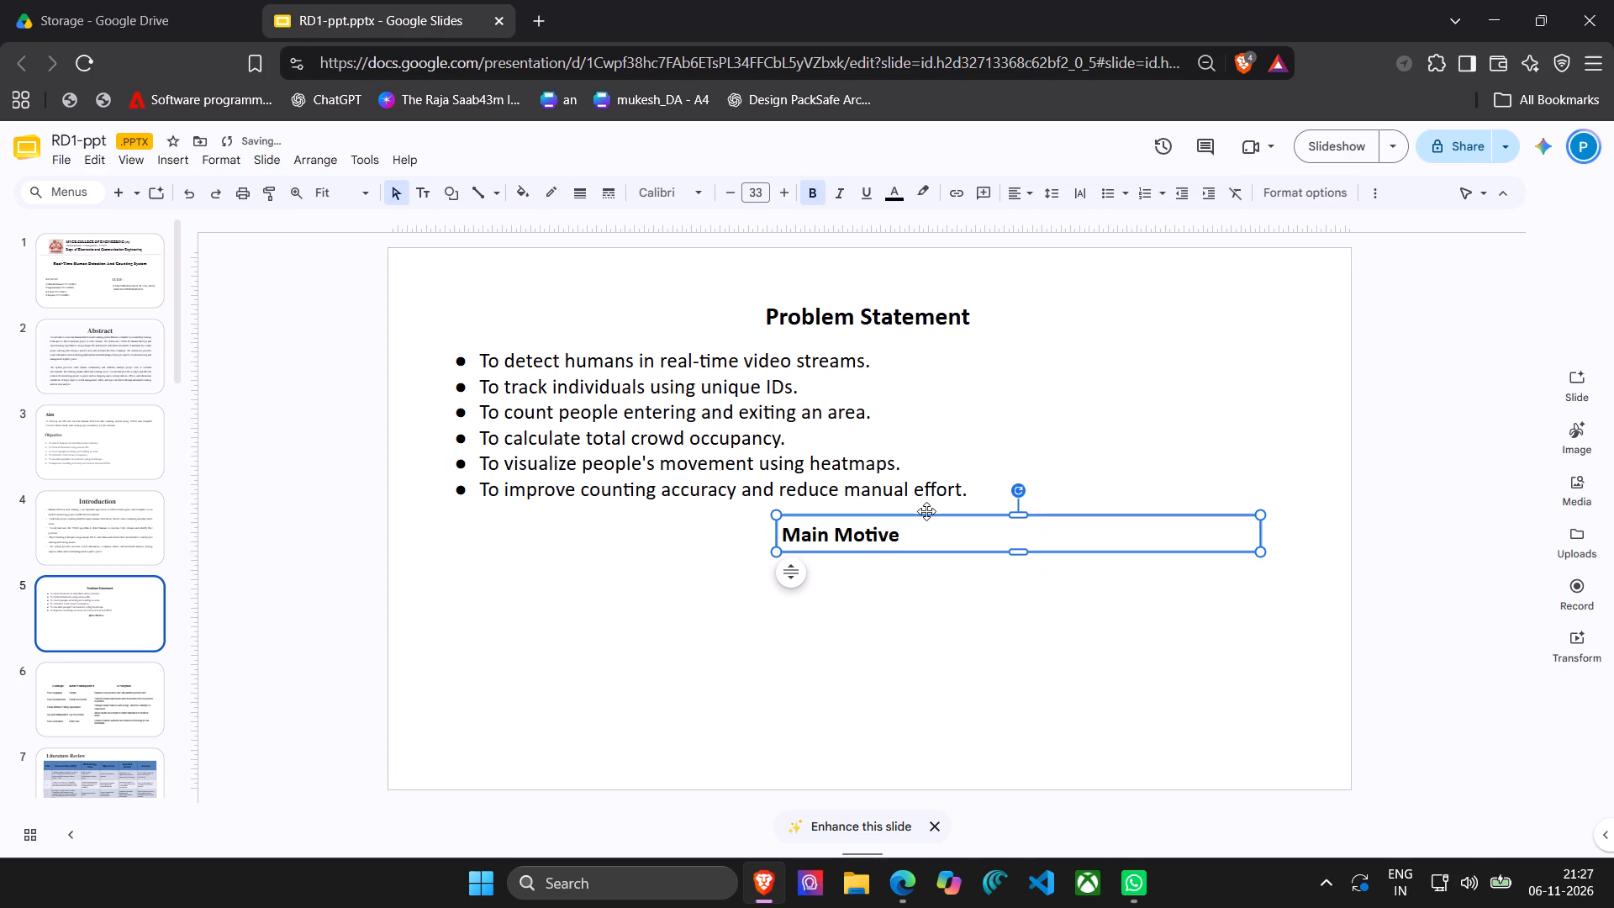
{"action": "left_click_drag", "start_coordinate": [773, 534], "coordinate": [500, 542]}
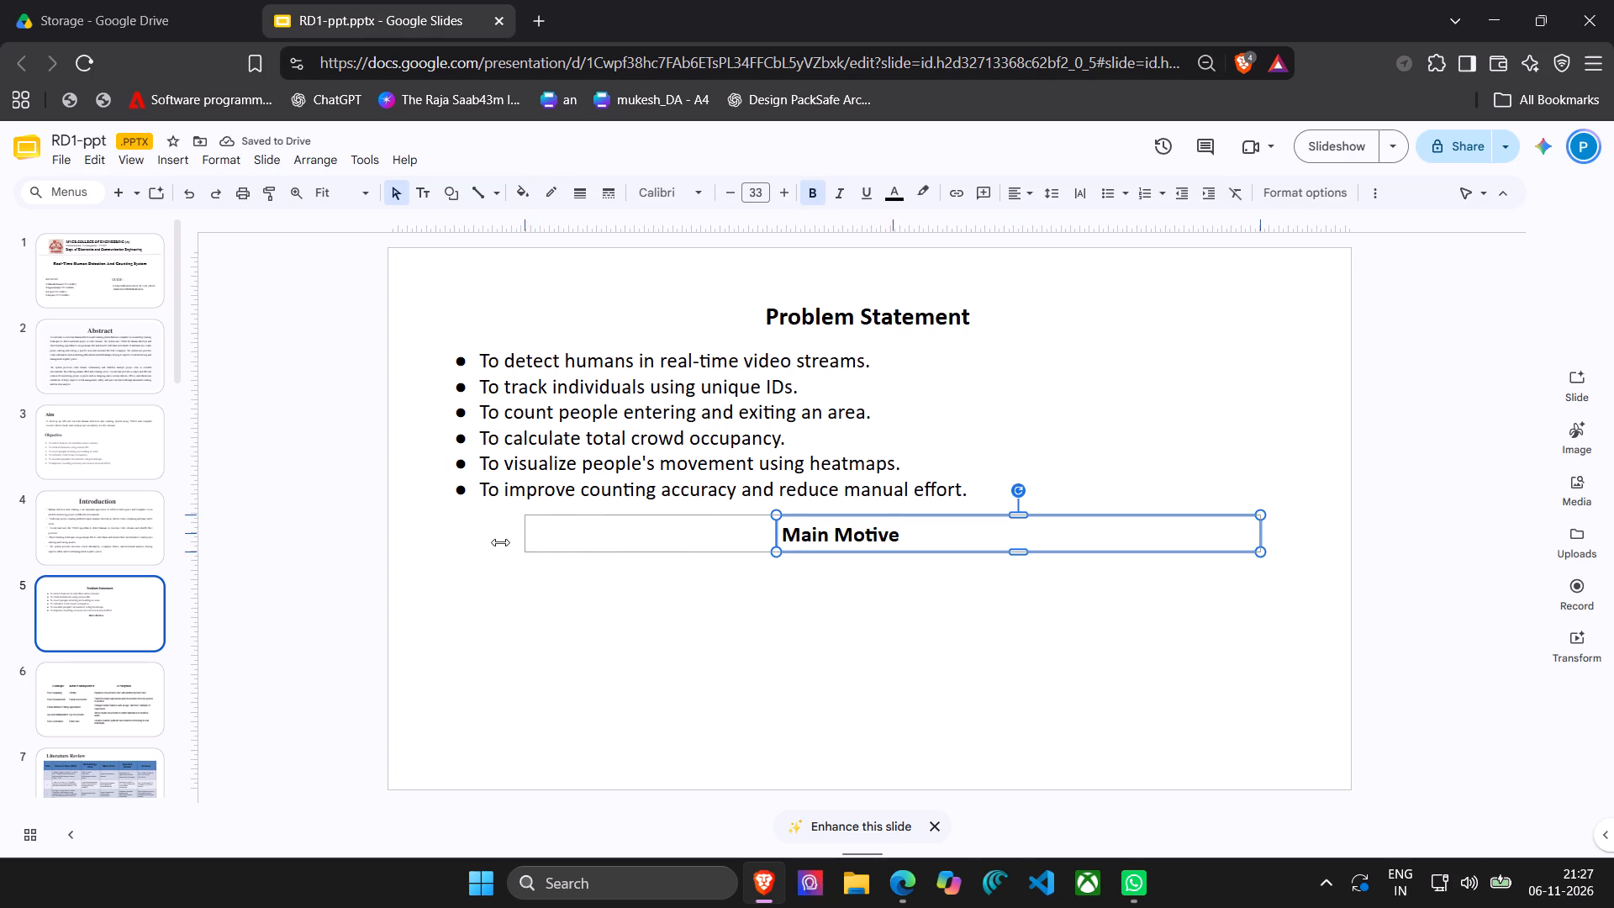
{"action": "left_click_drag", "start_coordinate": [500, 542], "coordinate": [448, 542]}
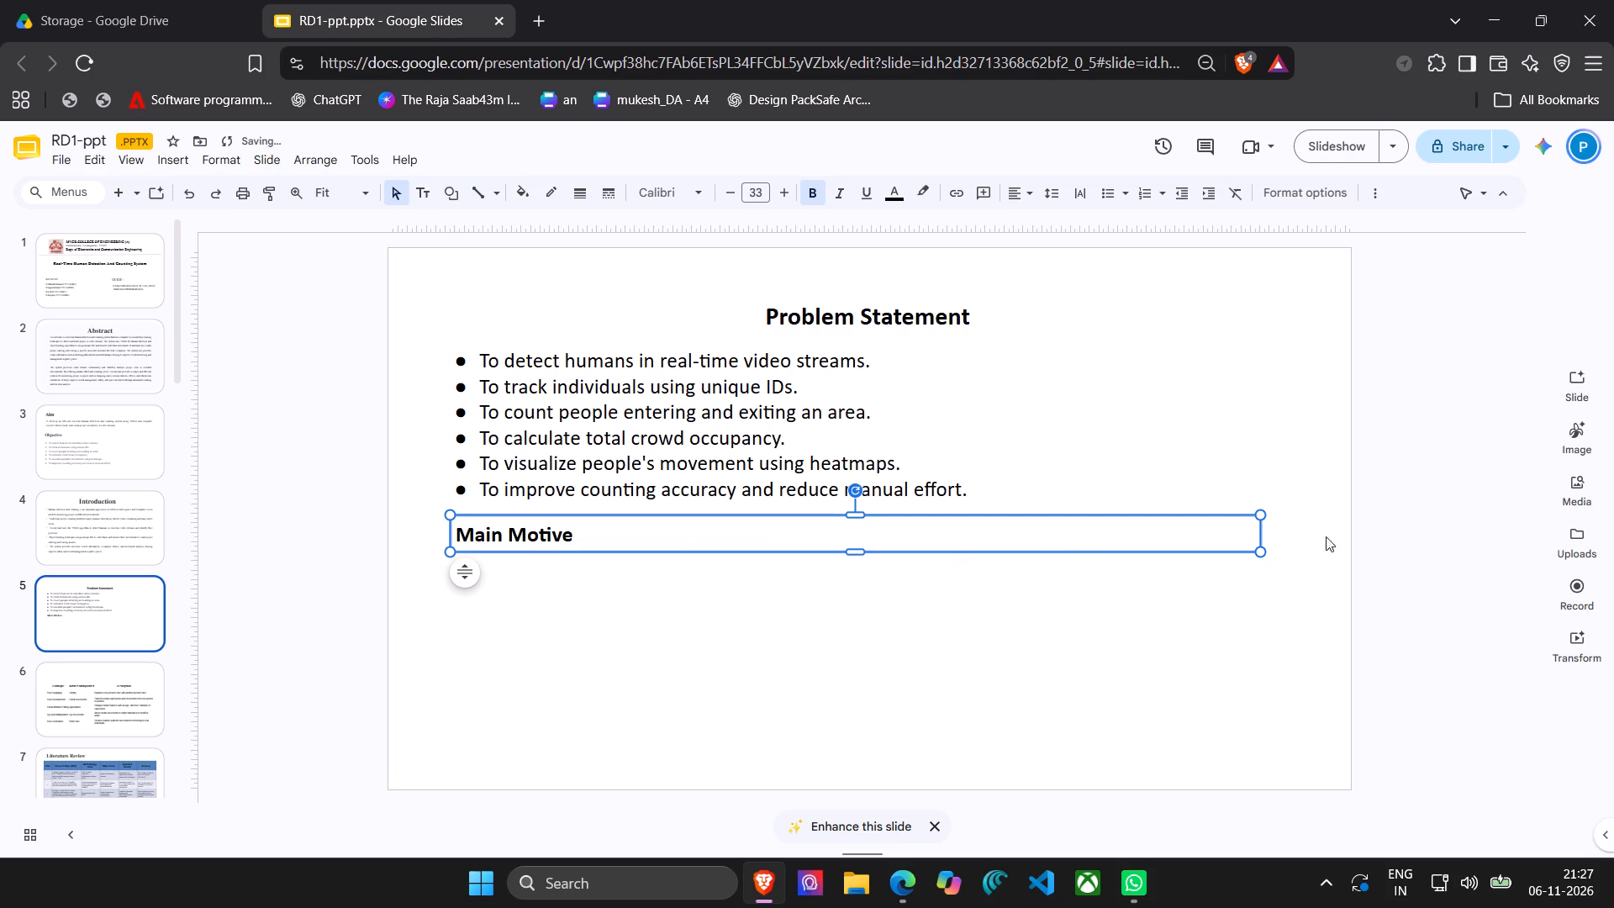
{"action": "left_click_drag", "start_coordinate": [1260, 536], "coordinate": [1308, 534]}
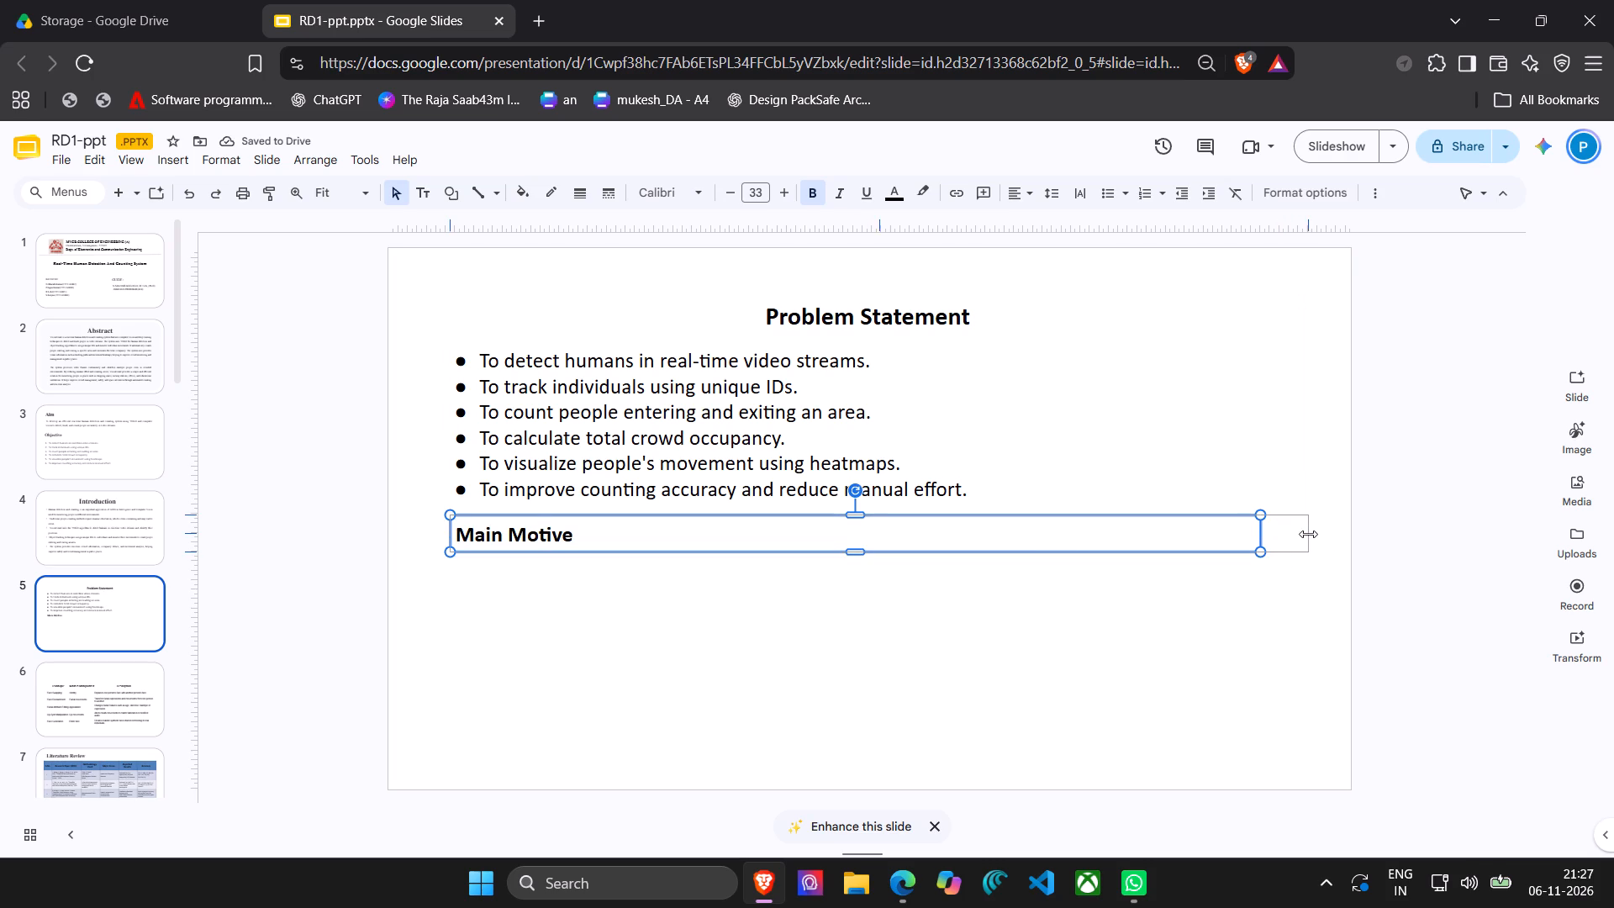
{"action": "left_click_drag", "start_coordinate": [1308, 534], "coordinate": [1295, 539]}
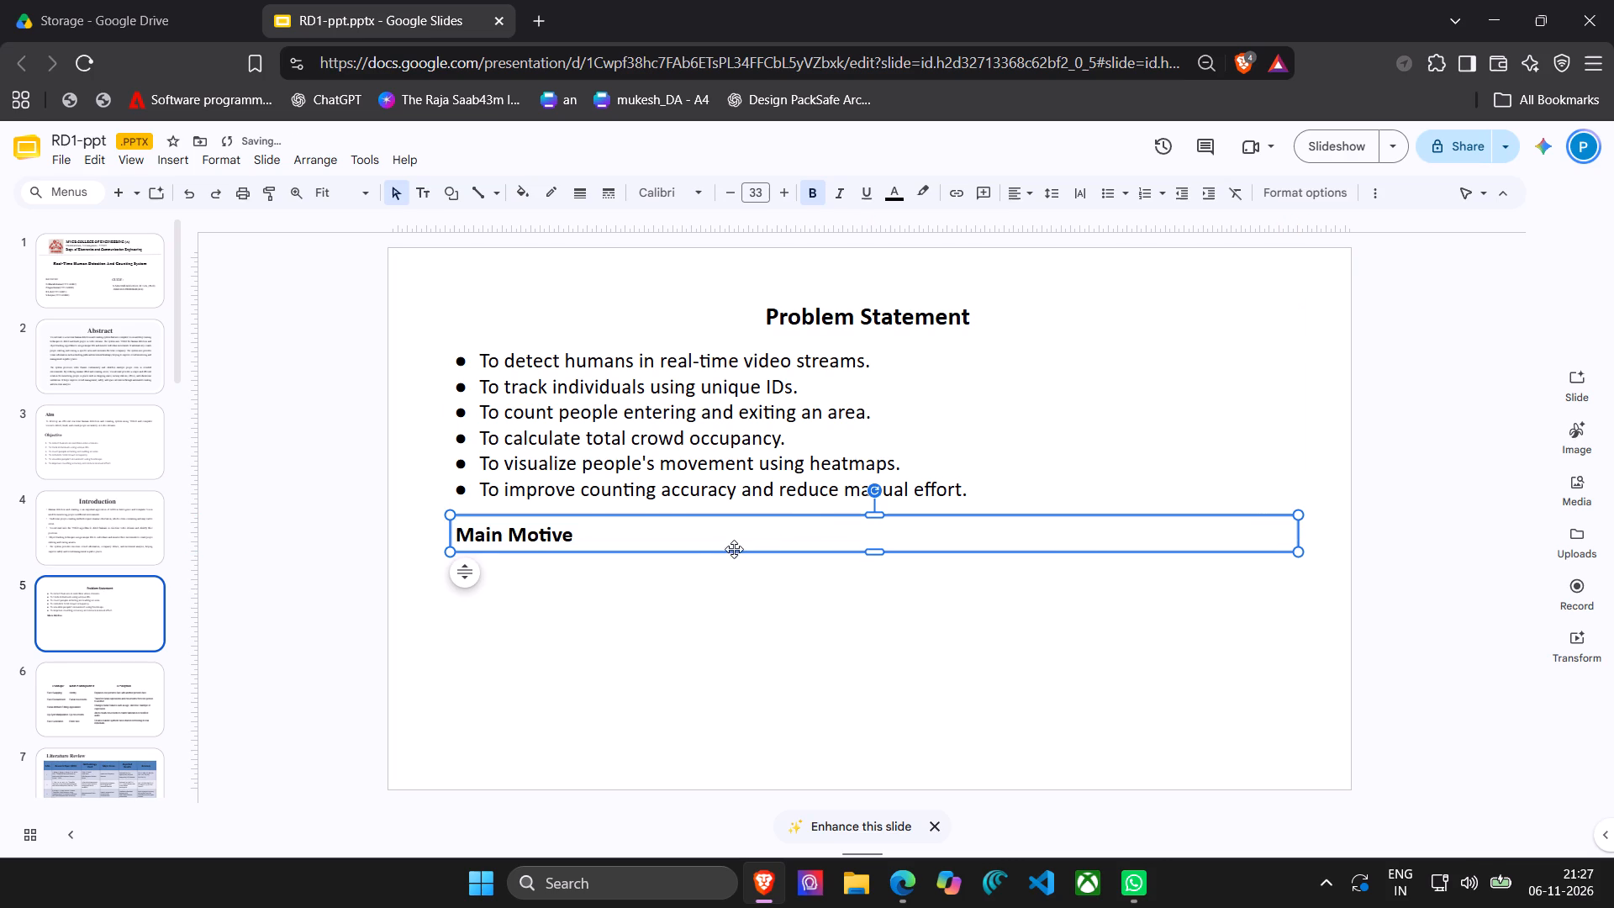
Place the text cursor at the end of the "Main Motive" heading.
{"action": "left_click", "coordinate": [580, 542]}
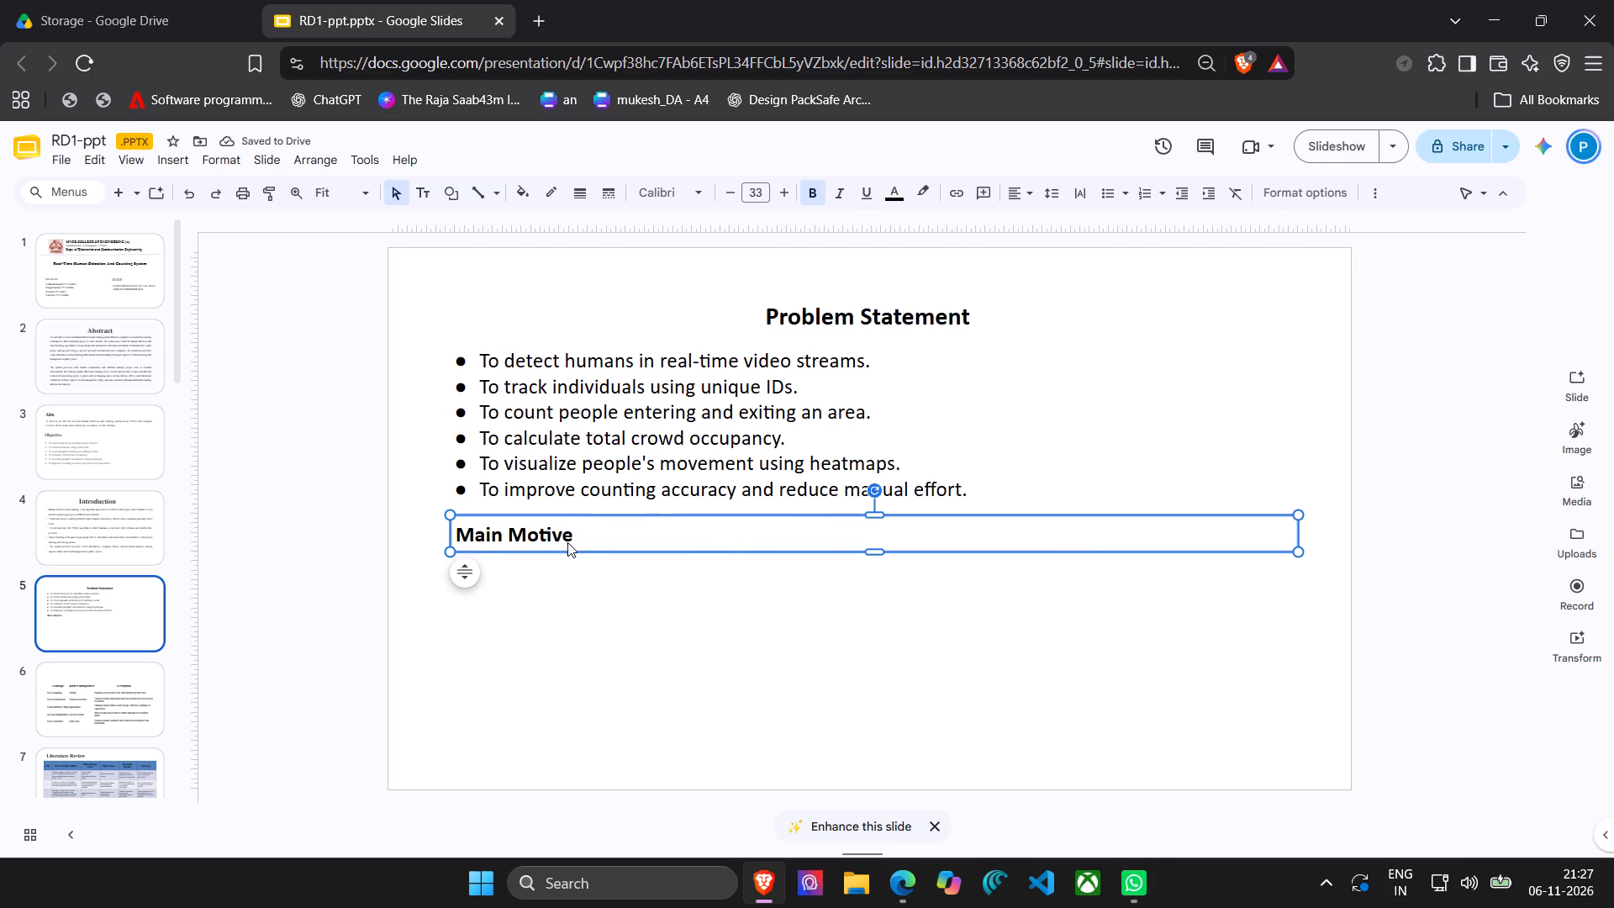
Center-align the "Main Motive" heading within its text box below the bulleted list, leaving the box deselected.
{"action": "left_click", "coordinate": [567, 542]}
{"action": "left_click_drag", "start_coordinate": [567, 542], "coordinate": [457, 543]}
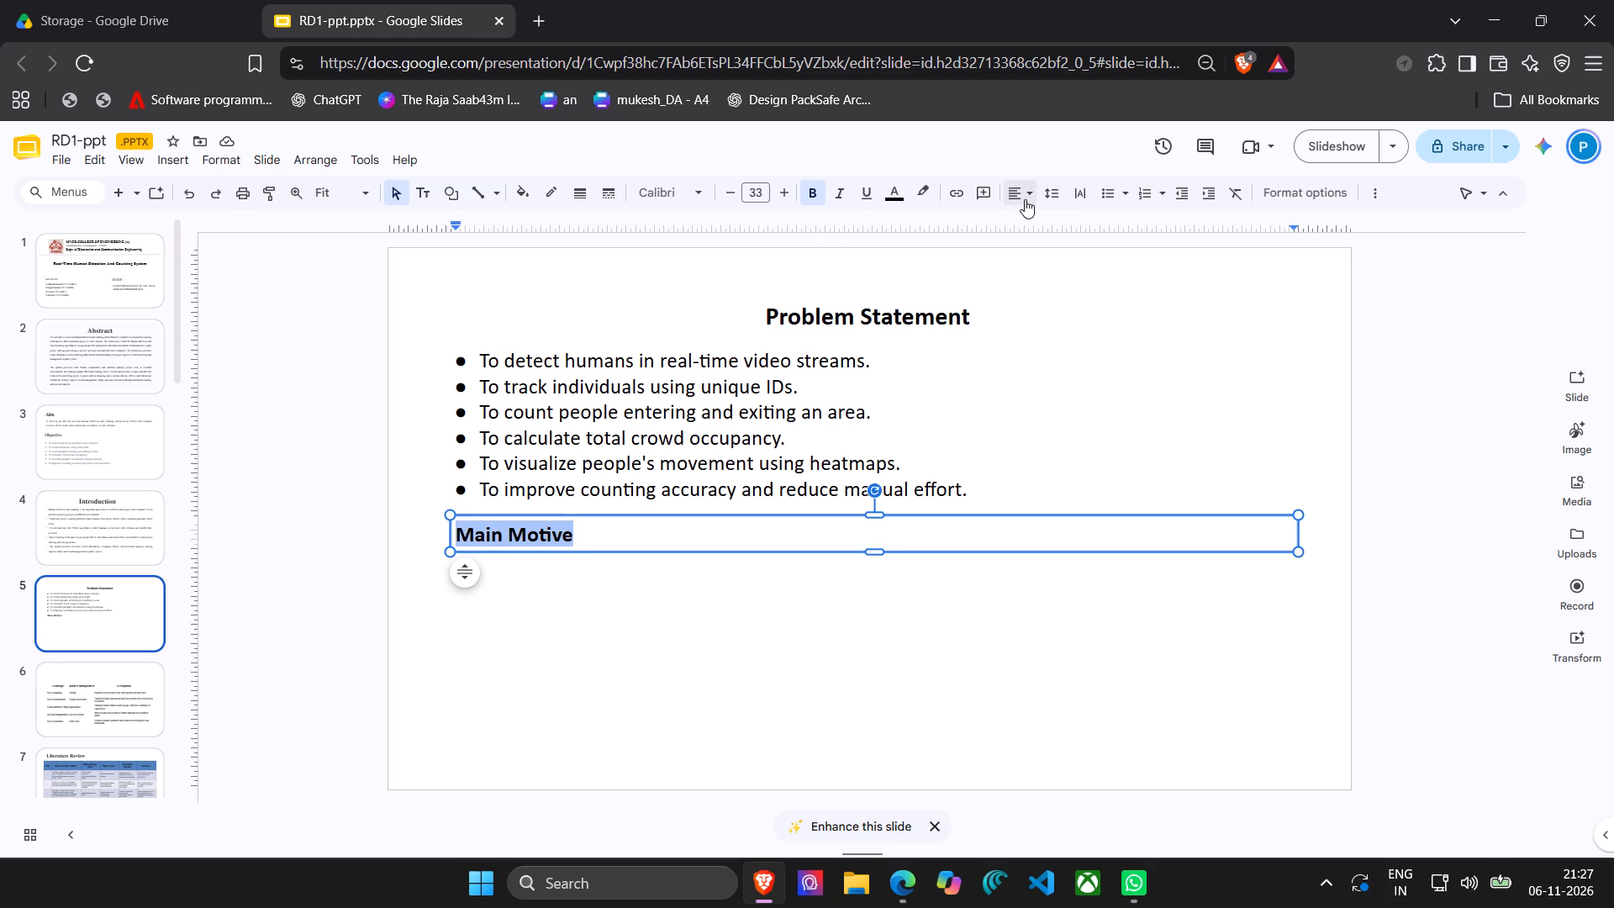
{"action": "left_click", "coordinate": [1026, 198]}
{"action": "left_click", "coordinate": [1036, 213]}
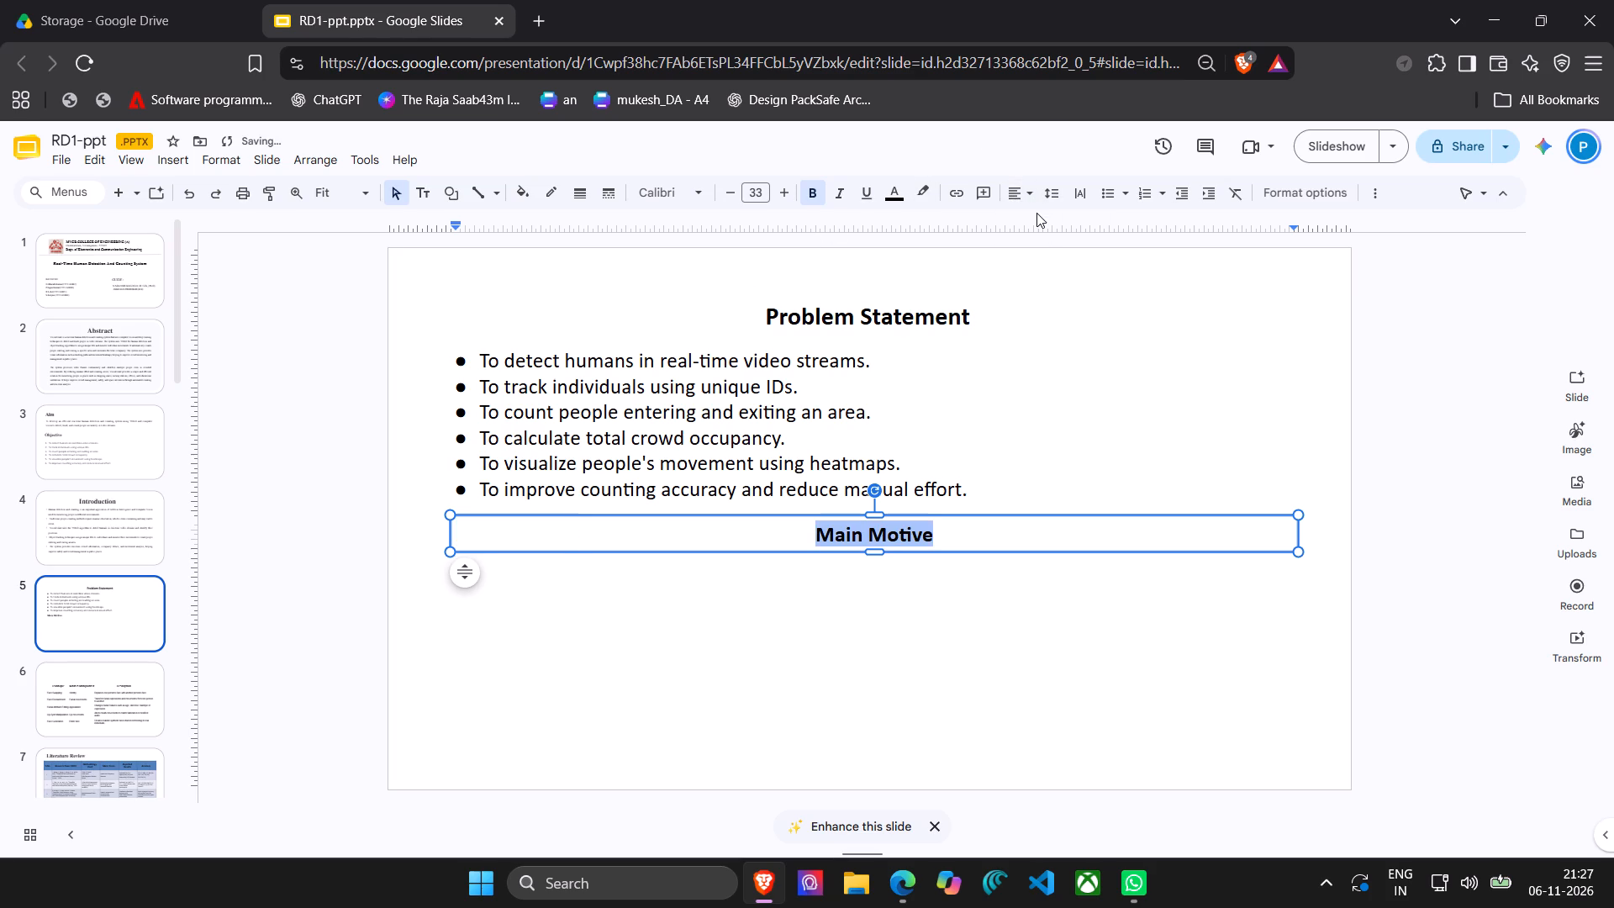
{"action": "left_click", "coordinate": [847, 619]}
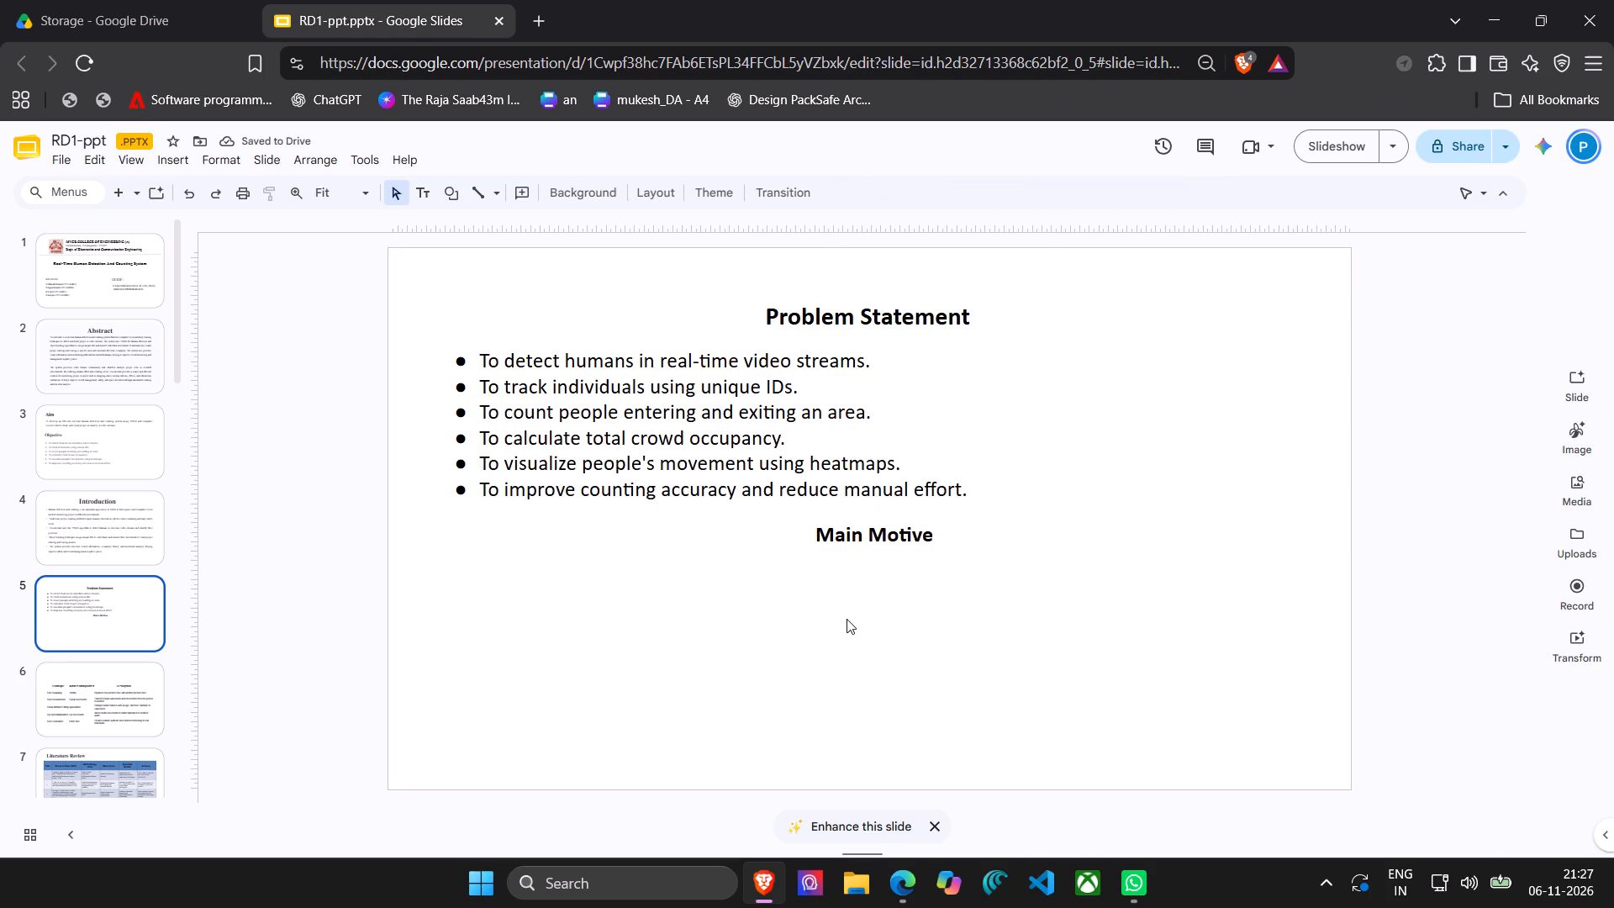
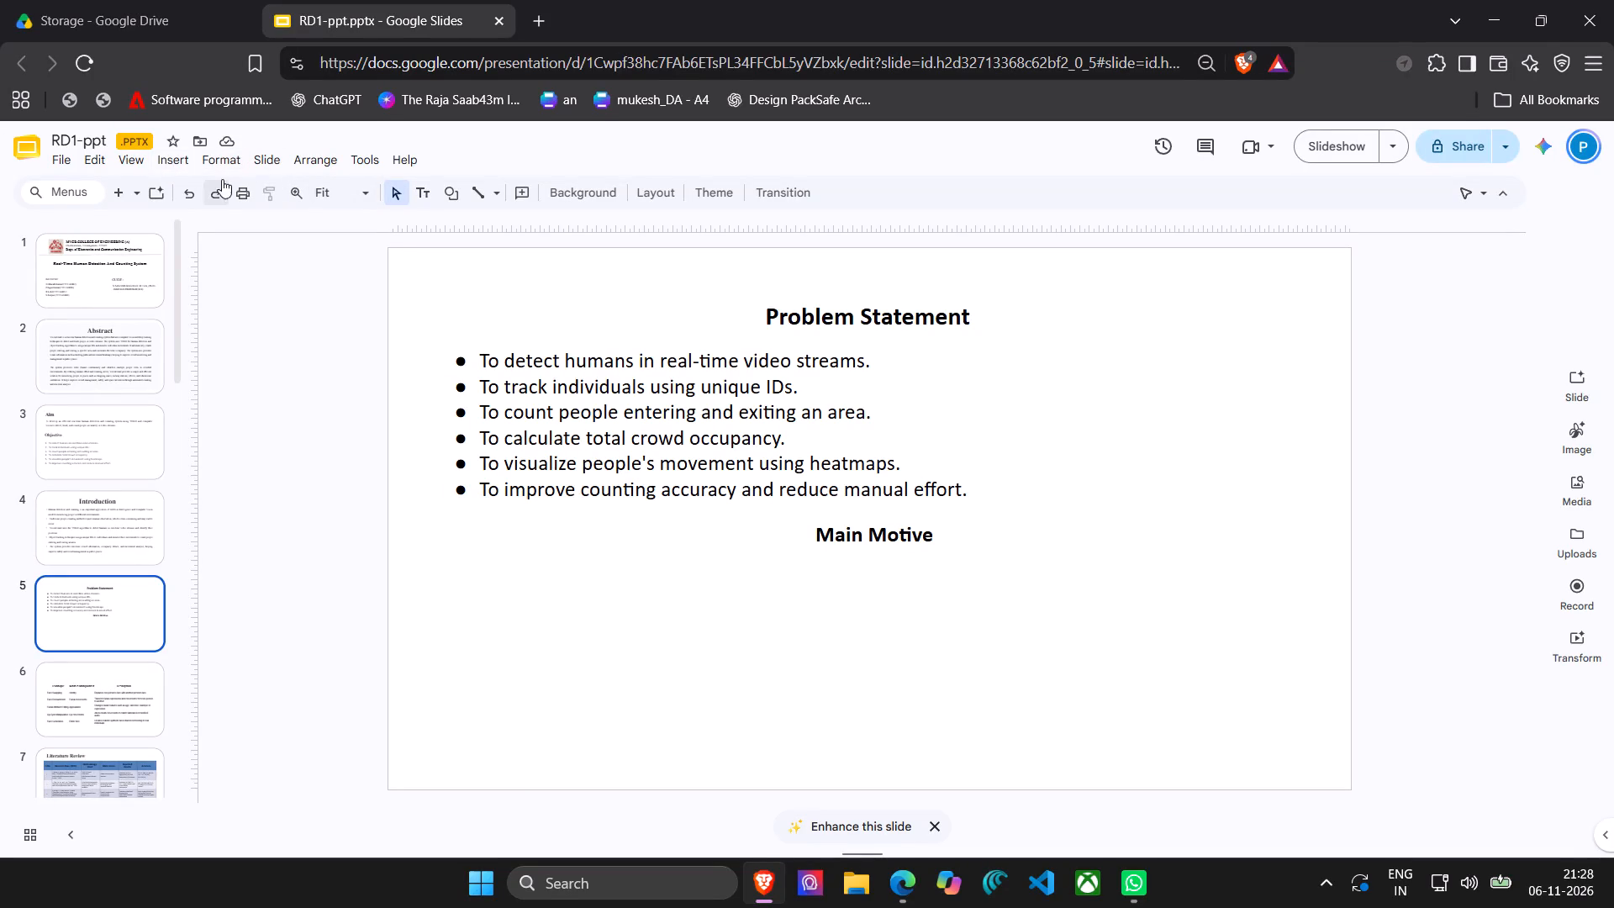
Add a text box below the "Main Motive" heading and paste the five copied lines, from "To automate human detection and counting." to "To improve safety and crowd management.".
{"action": "left_click", "coordinate": [169, 156]}
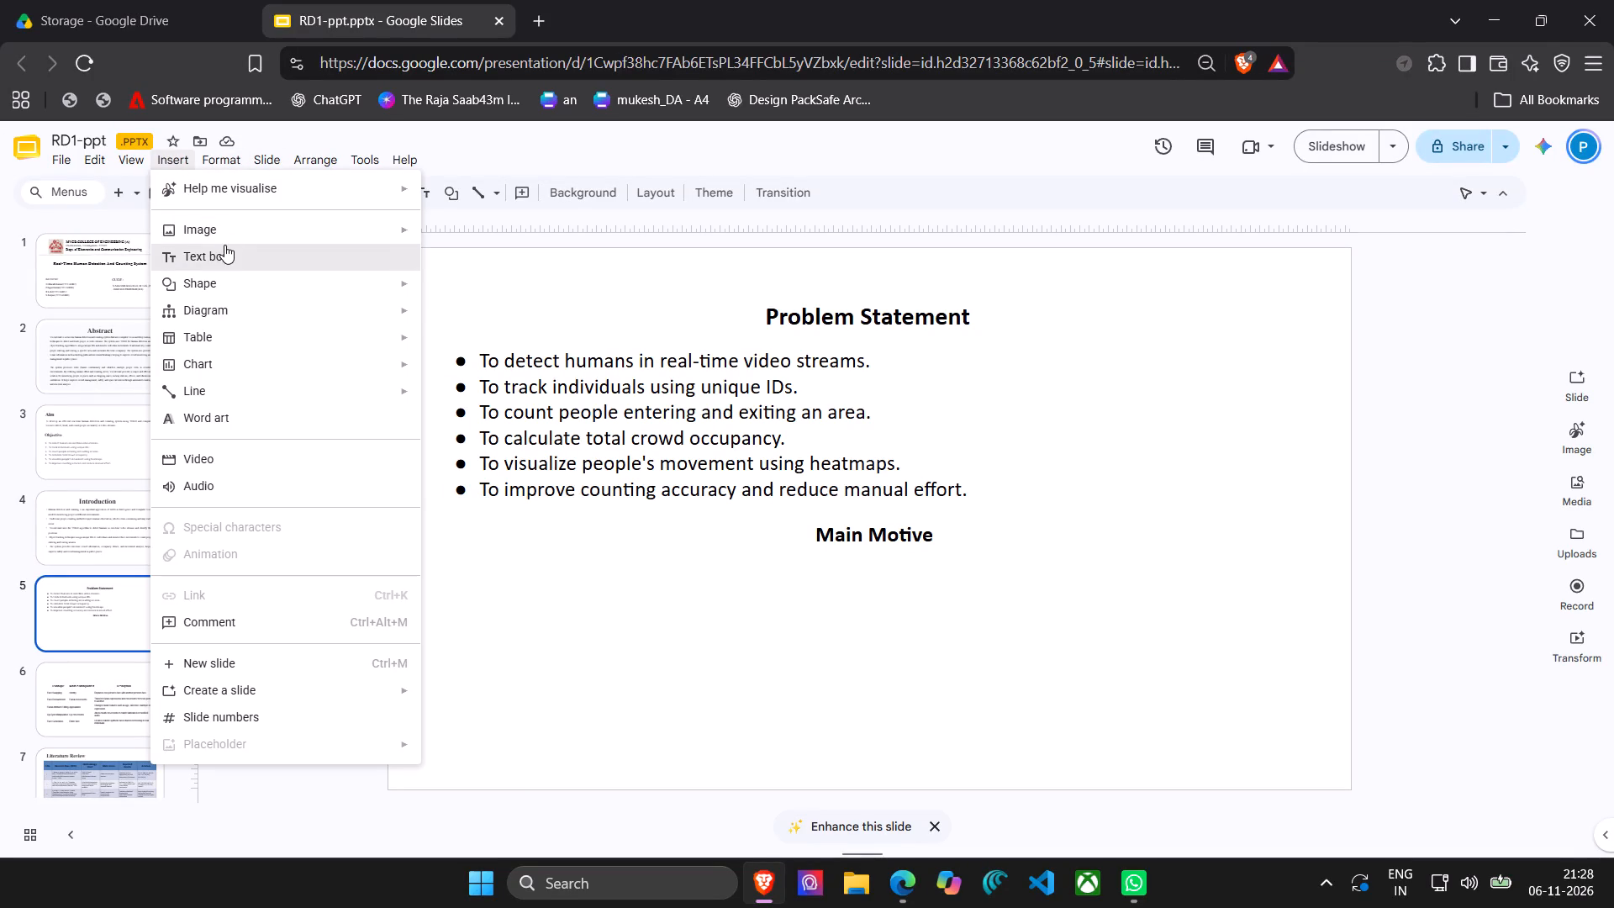
{"action": "left_click", "coordinate": [224, 245]}
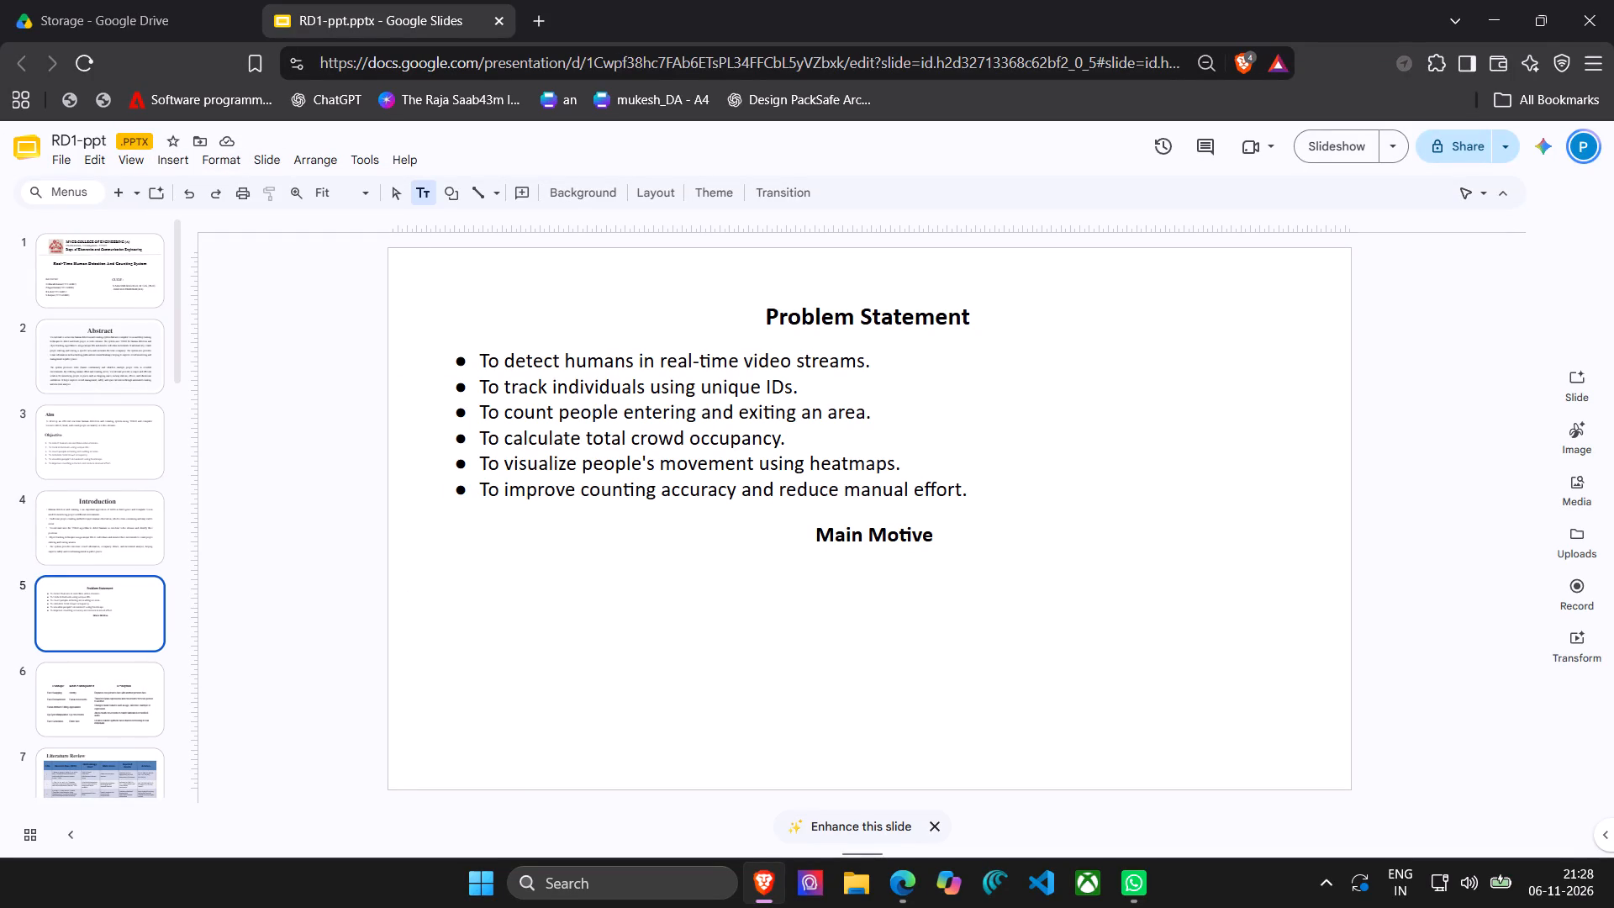
{"action": "left_click", "coordinate": [474, 600]}
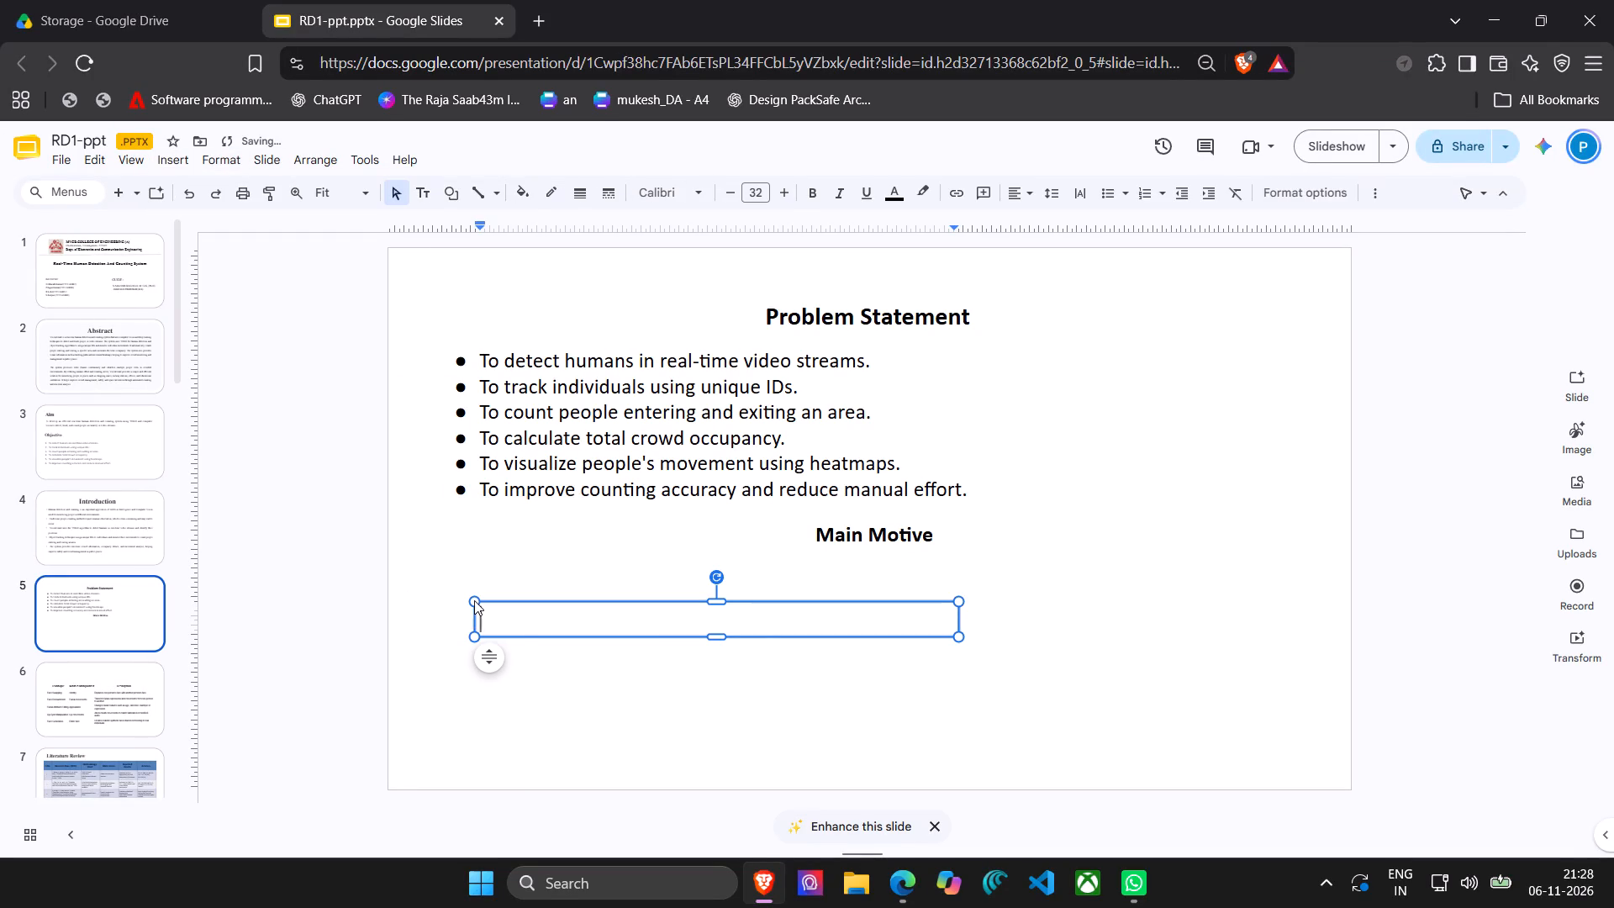
{"action": "key", "text": "ctrl+v"}
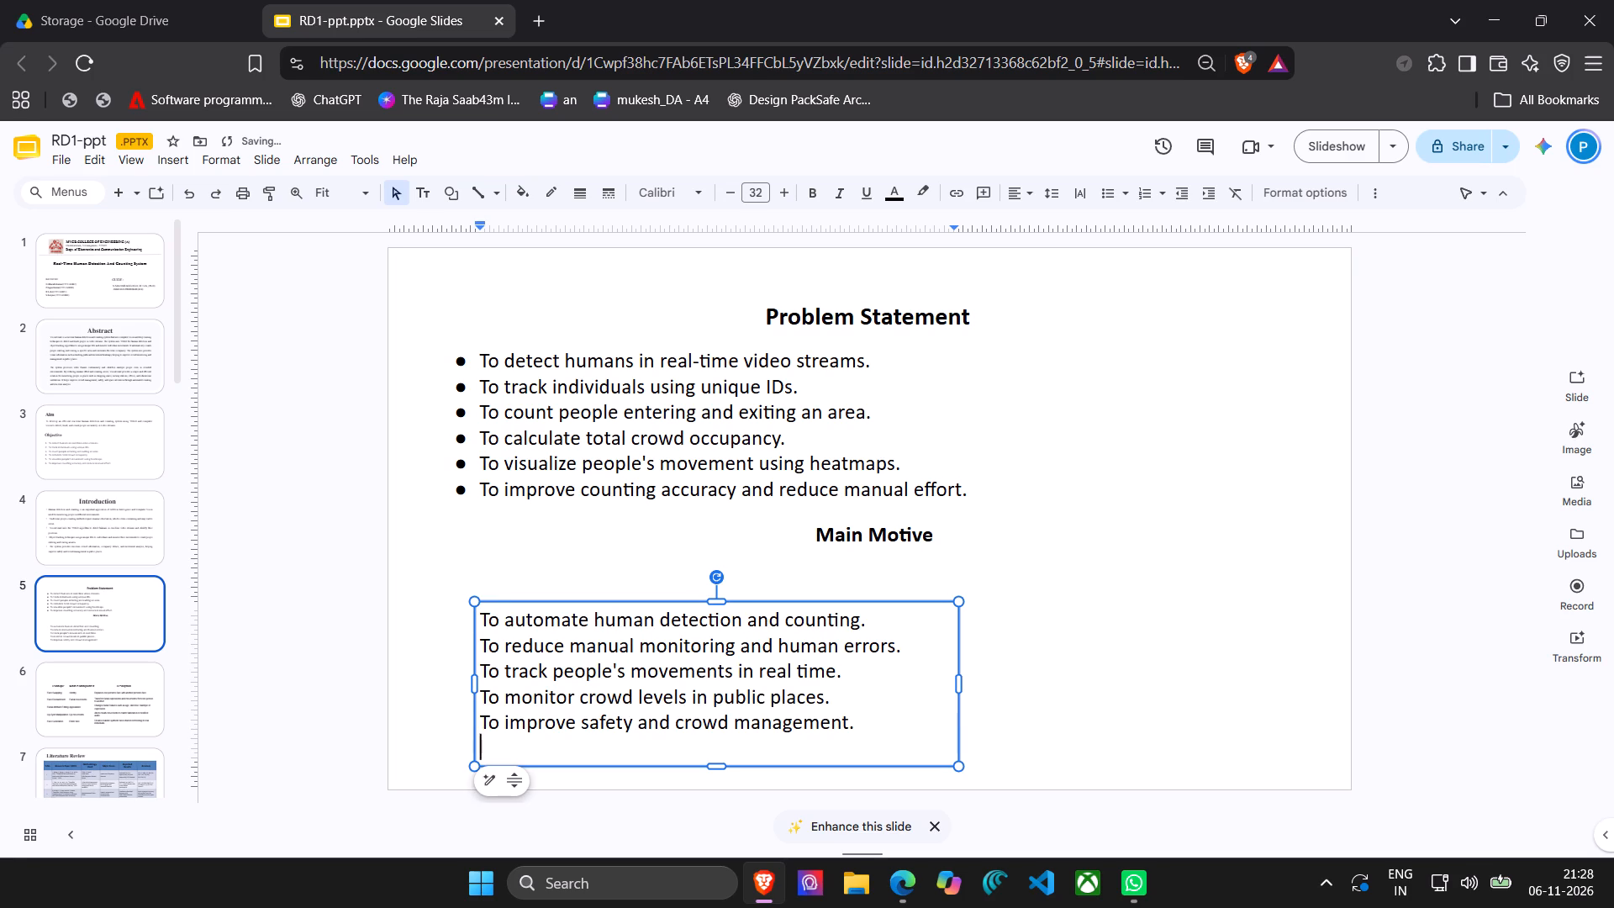
Format the five lines of text below the "Main Motive" heading as a bulleted list.
{"action": "left_click_drag", "start_coordinate": [862, 729], "coordinate": [472, 621]}
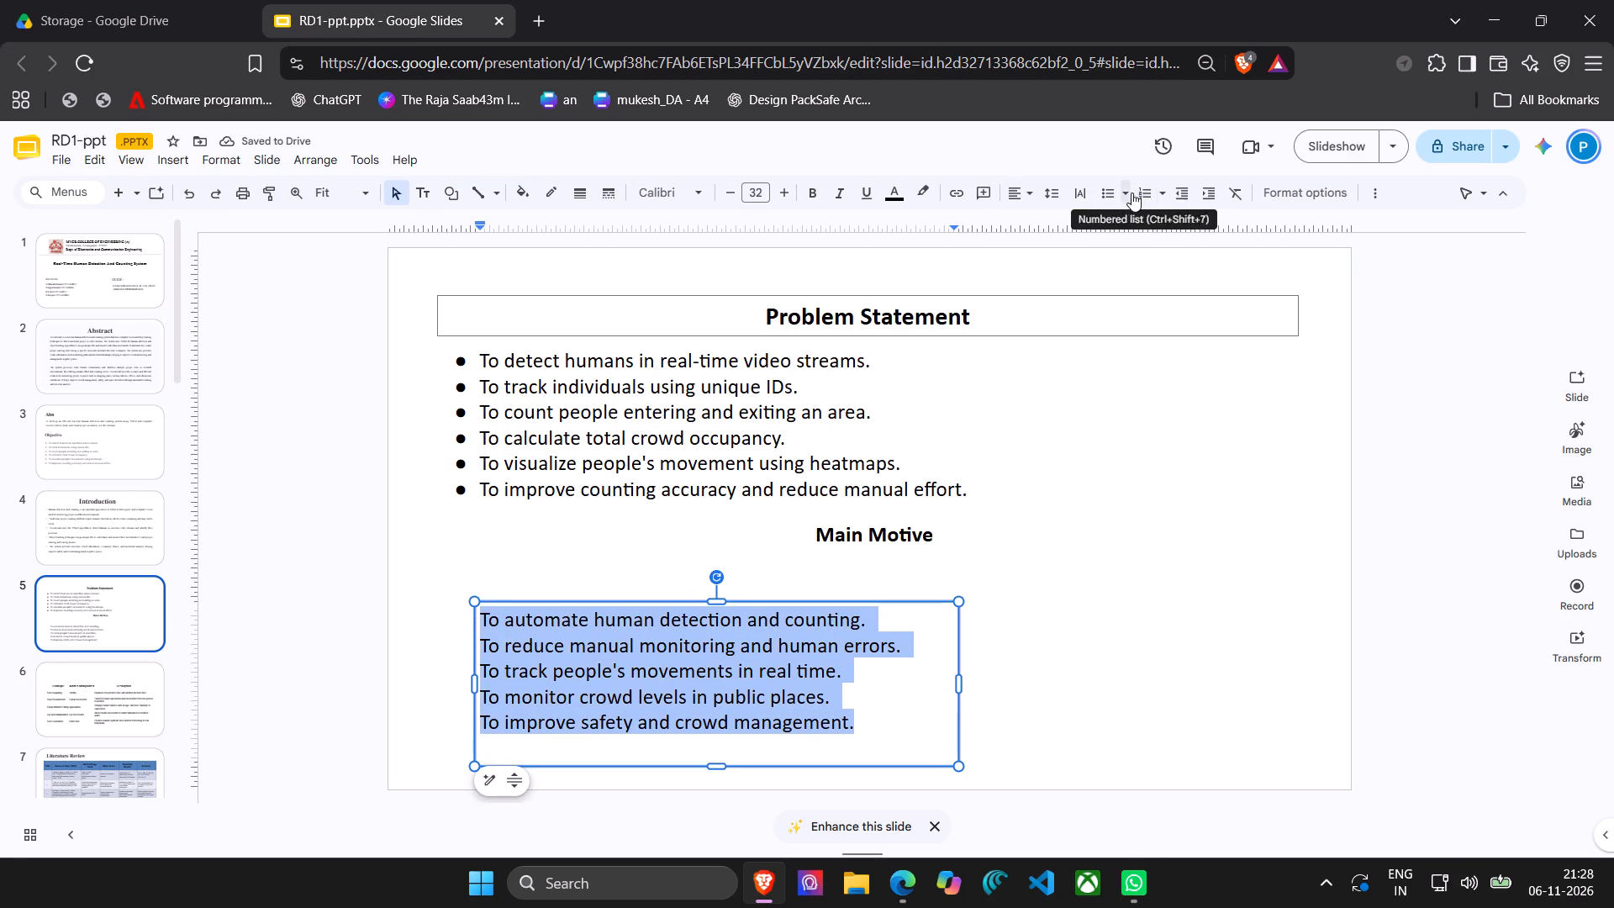
{"action": "left_click", "coordinate": [1111, 191]}
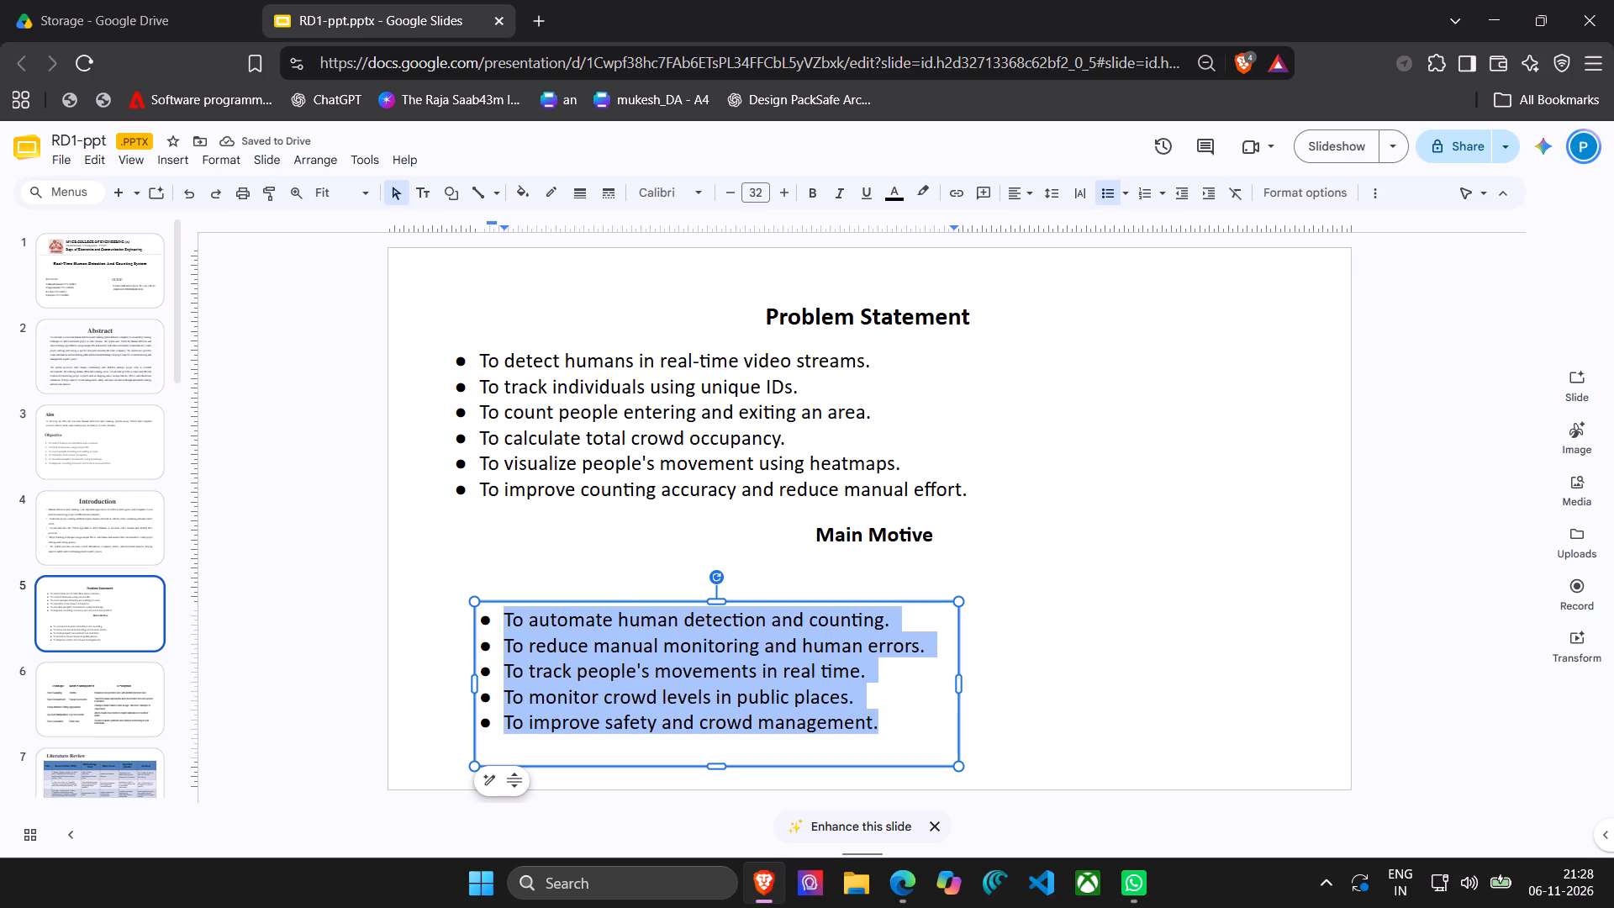
Align the Main Motive list box with the Problem Statement list's left edge and widen it rightward to nearly the same width.
{"action": "left_click_drag", "start_coordinate": [633, 600], "coordinate": [617, 600]}
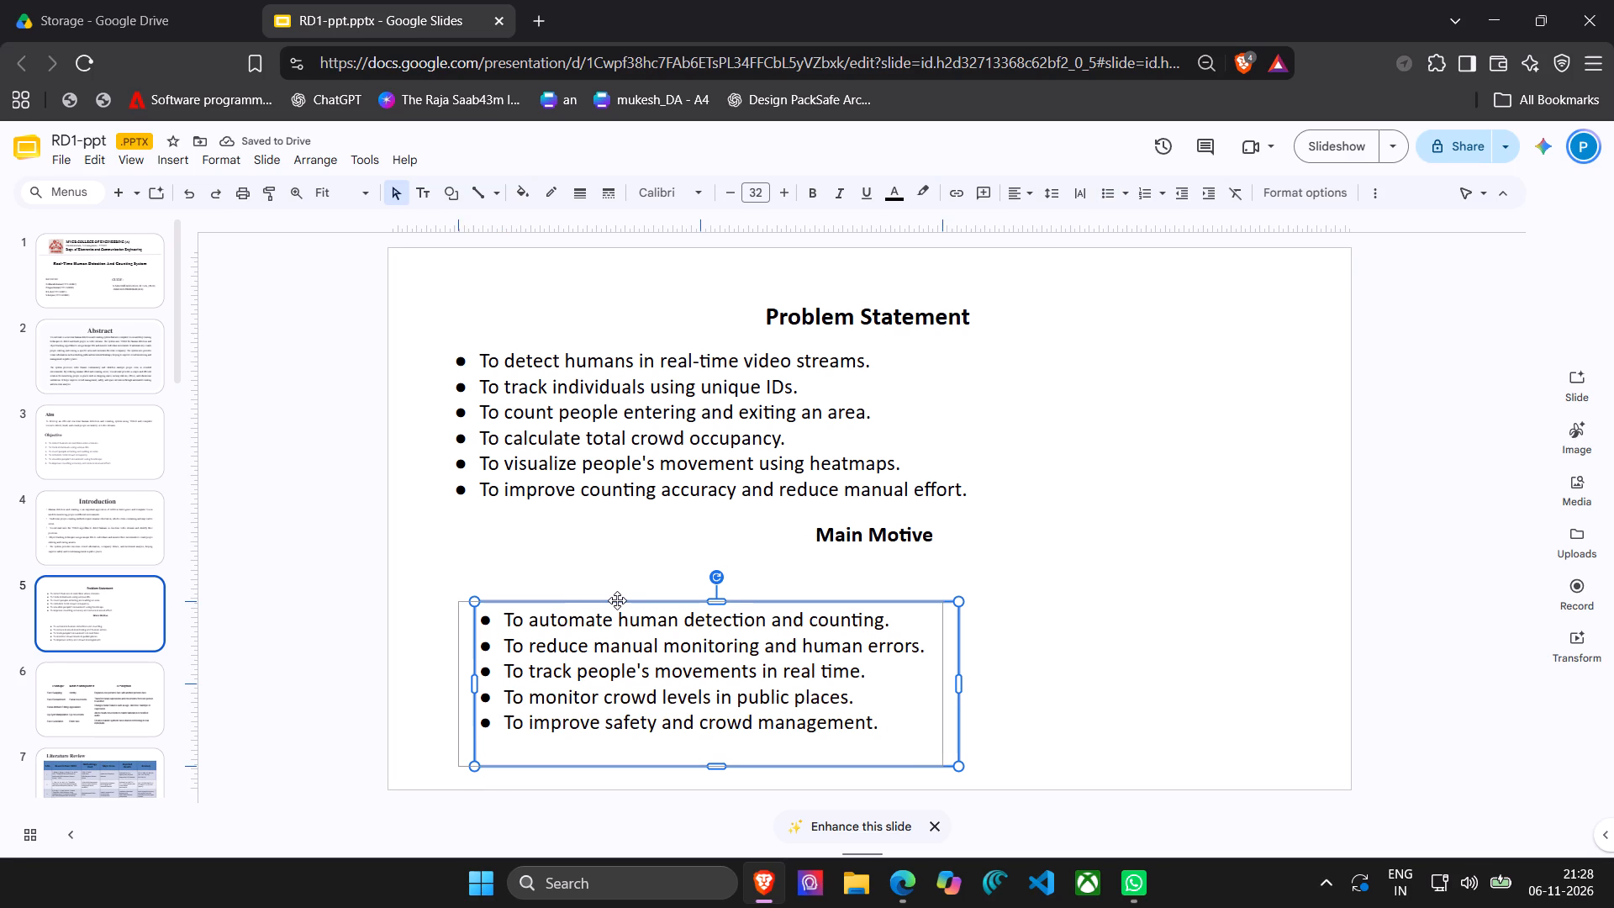
{"action": "left_click_drag", "start_coordinate": [617, 600], "coordinate": [610, 603]}
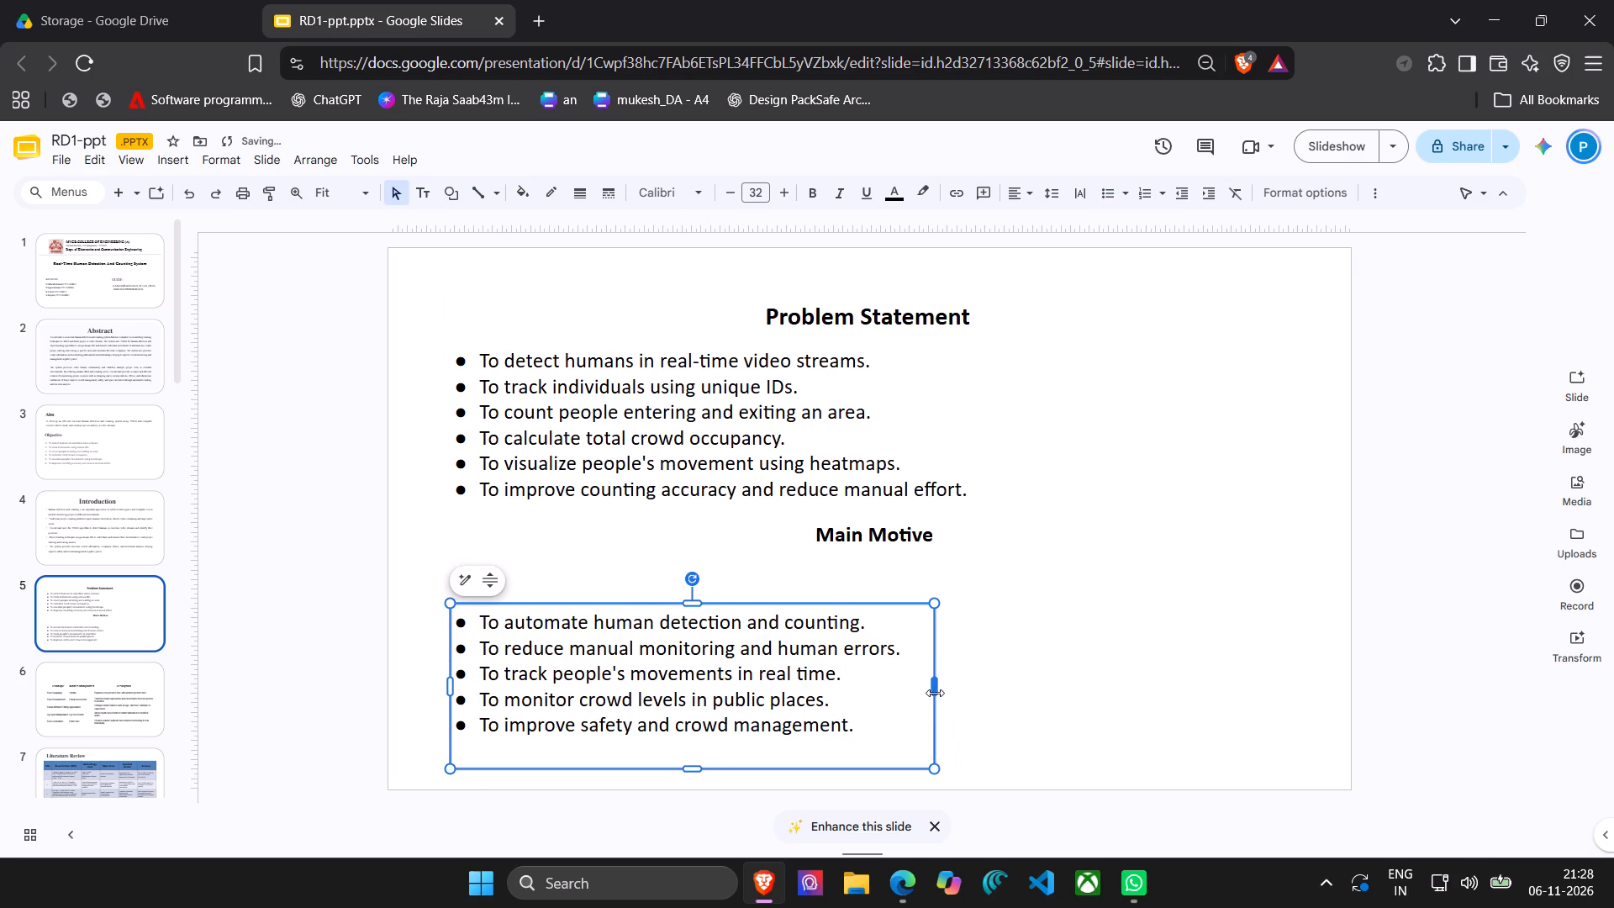
{"action": "left_click_drag", "start_coordinate": [935, 693], "coordinate": [1239, 644]}
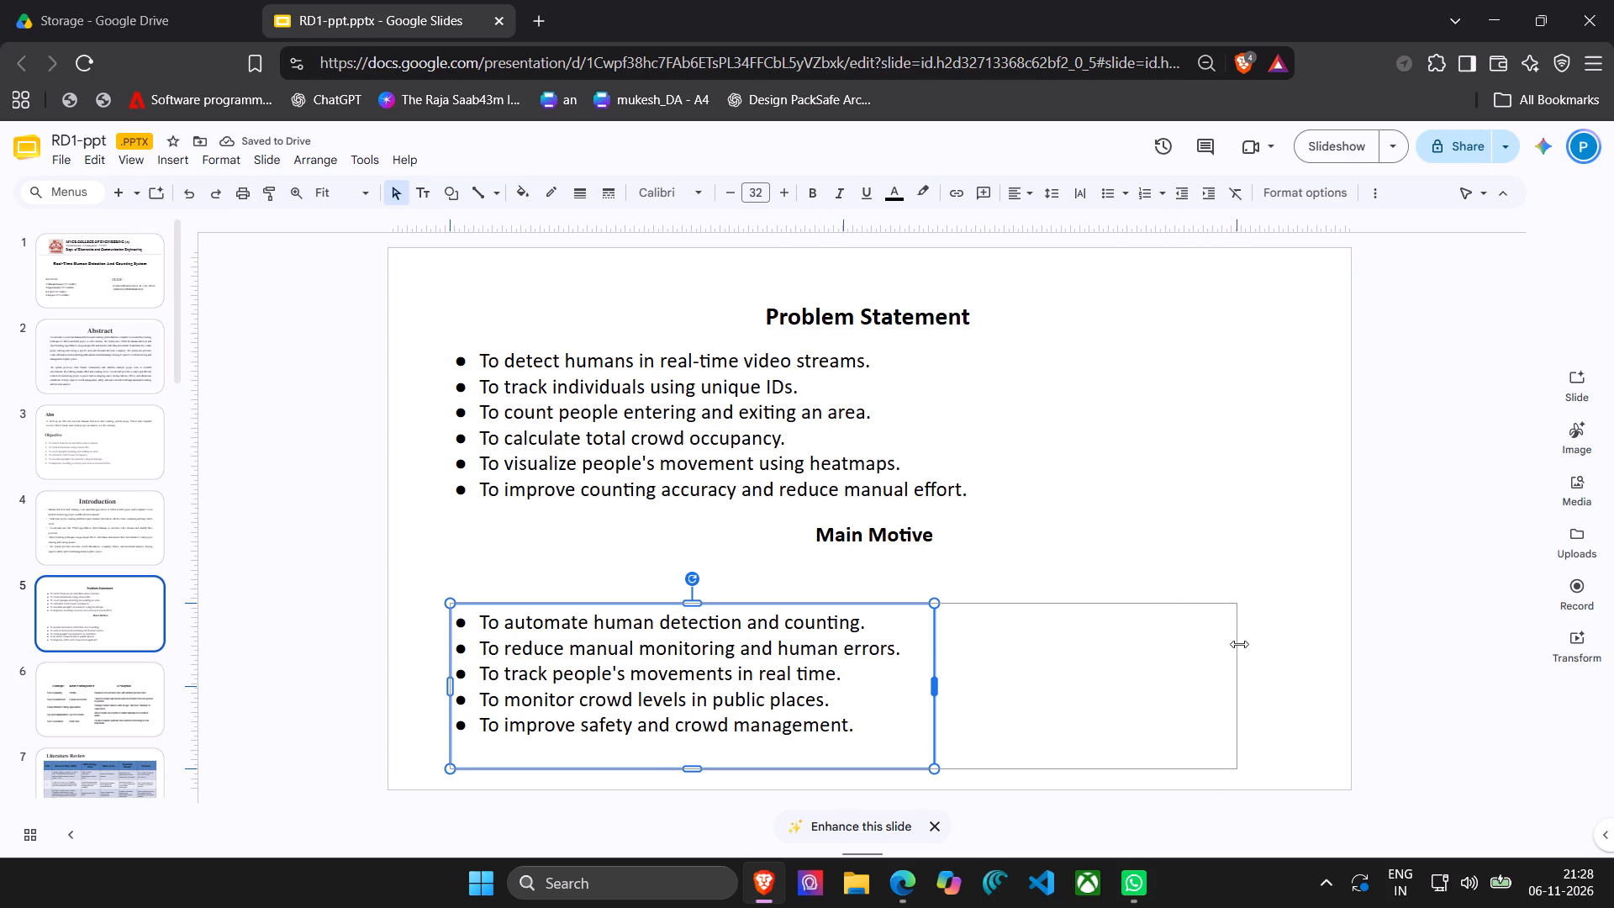
{"action": "left_click_drag", "start_coordinate": [1239, 644], "coordinate": [1279, 643]}
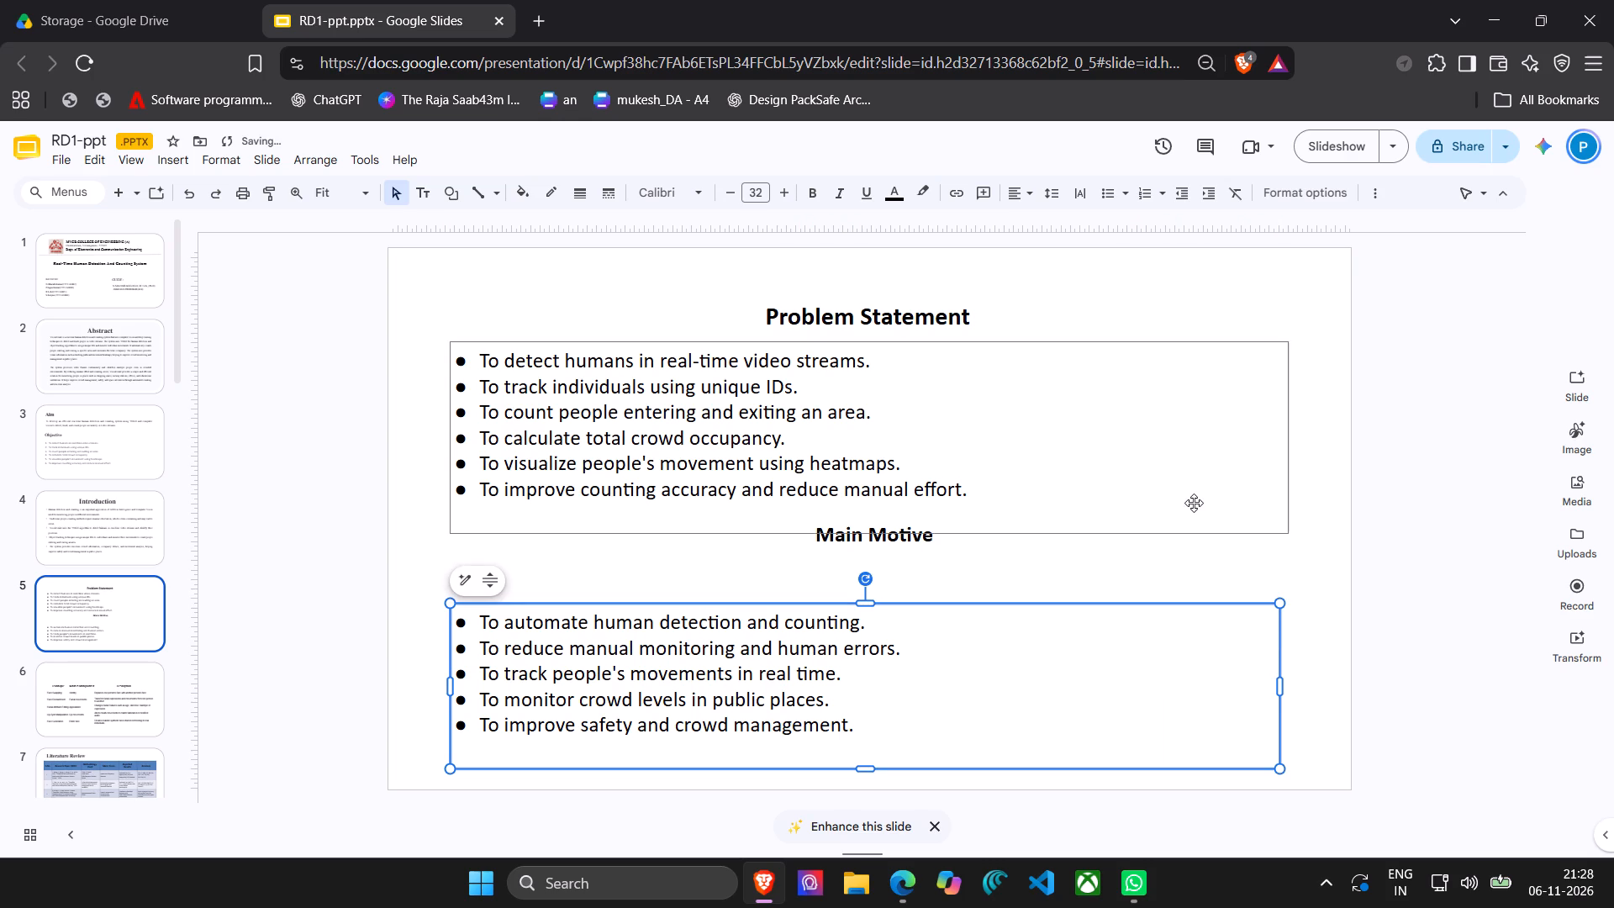
Even out the spacing by moving the "Main Motive" heading slightly down from the upper list and its bulleted list up closer beneath it.
{"action": "left_click", "coordinate": [915, 542]}
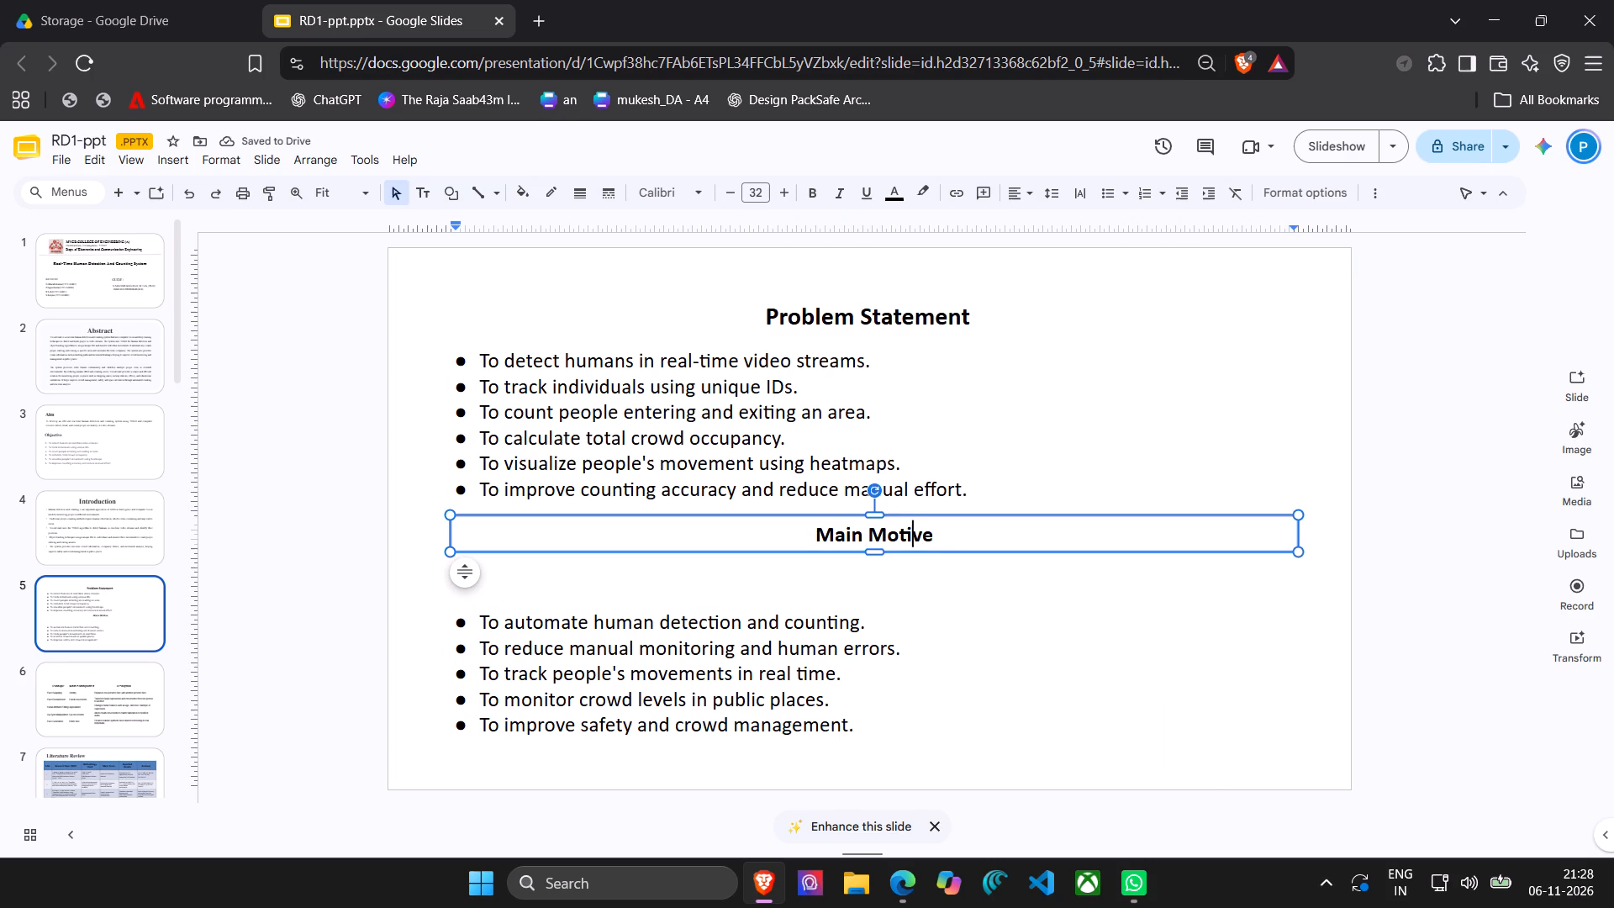
{"action": "left_click_drag", "start_coordinate": [961, 550], "coordinate": [961, 561]}
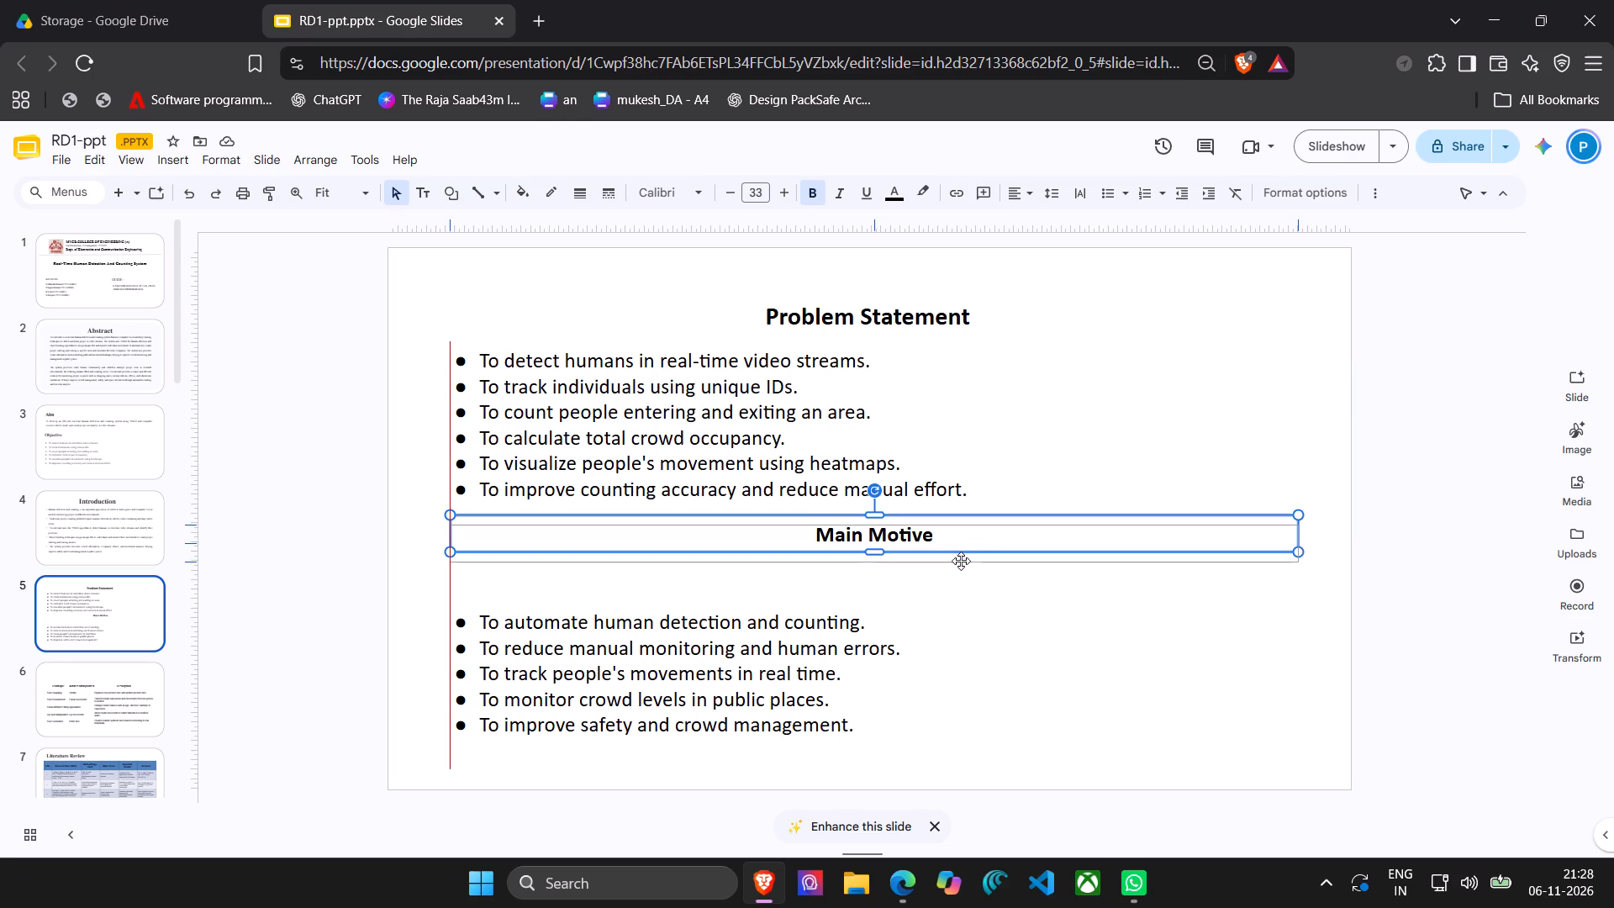
{"action": "left_click_drag", "start_coordinate": [961, 561], "coordinate": [963, 567]}
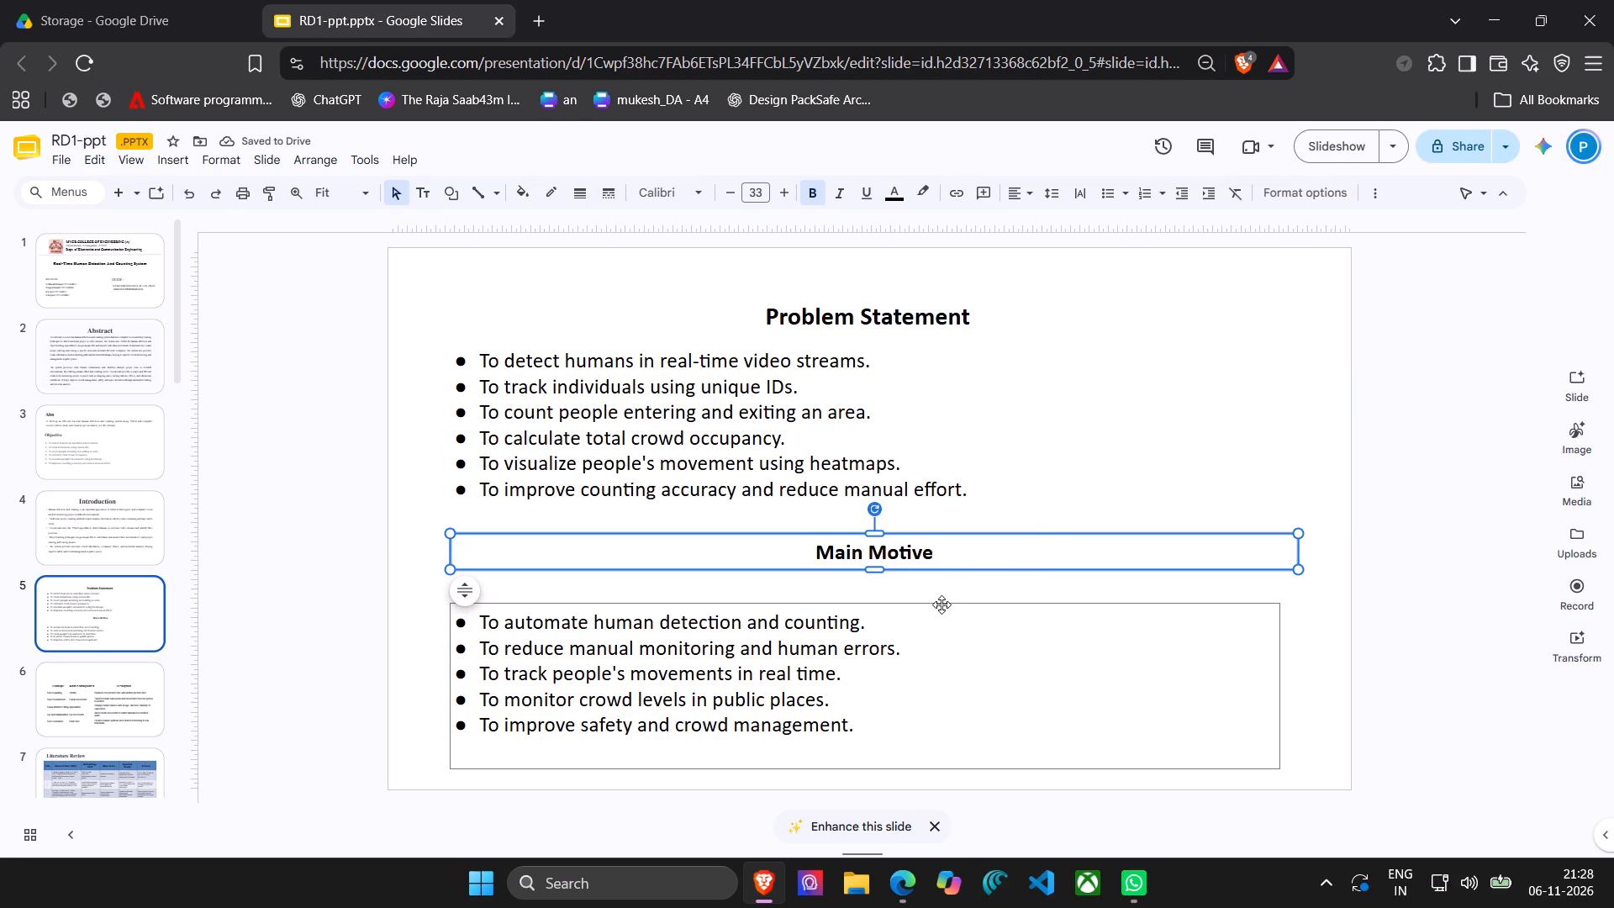
{"action": "left_click_drag", "start_coordinate": [947, 654], "coordinate": [949, 597]}
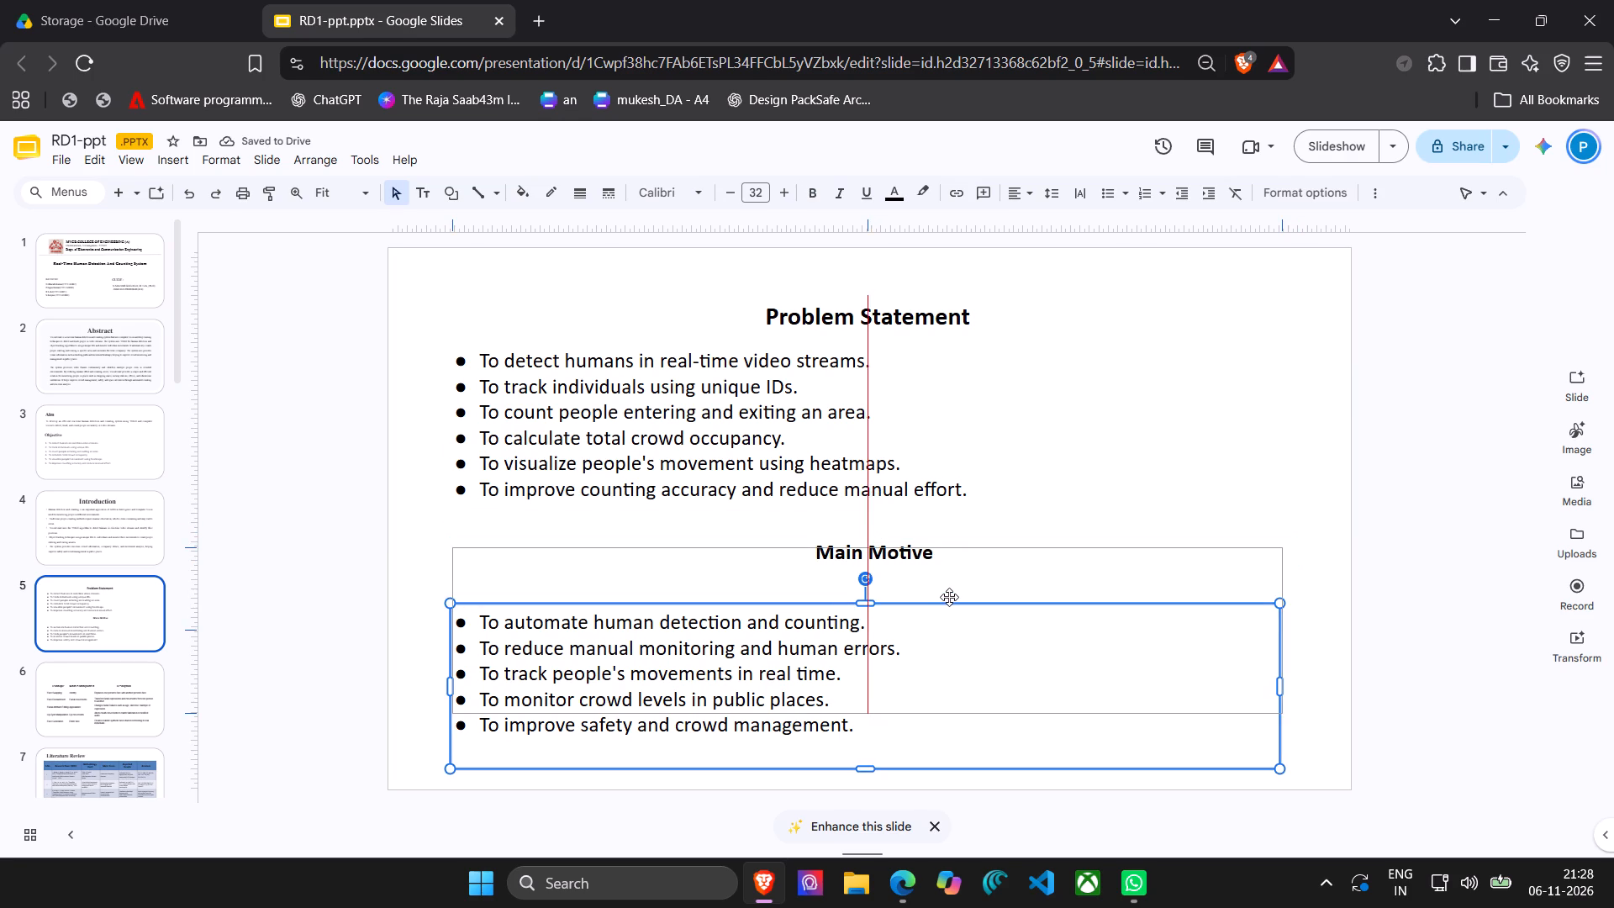
{"action": "left_click_drag", "start_coordinate": [949, 597], "coordinate": [955, 631]}
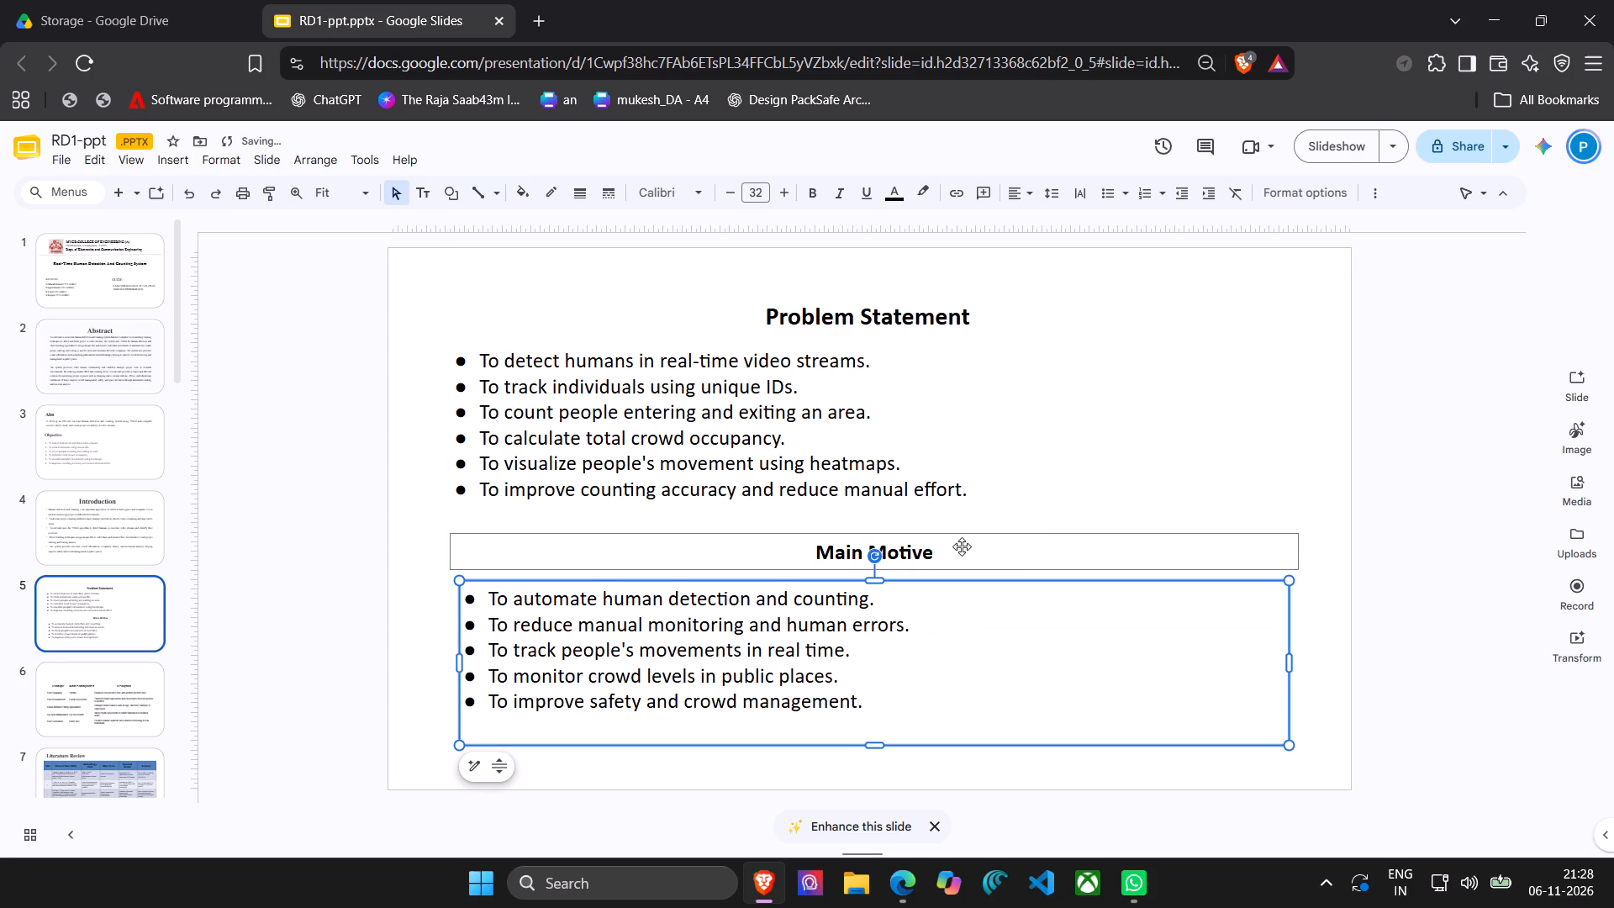
{"action": "left_click_drag", "start_coordinate": [964, 551], "coordinate": [963, 551]}
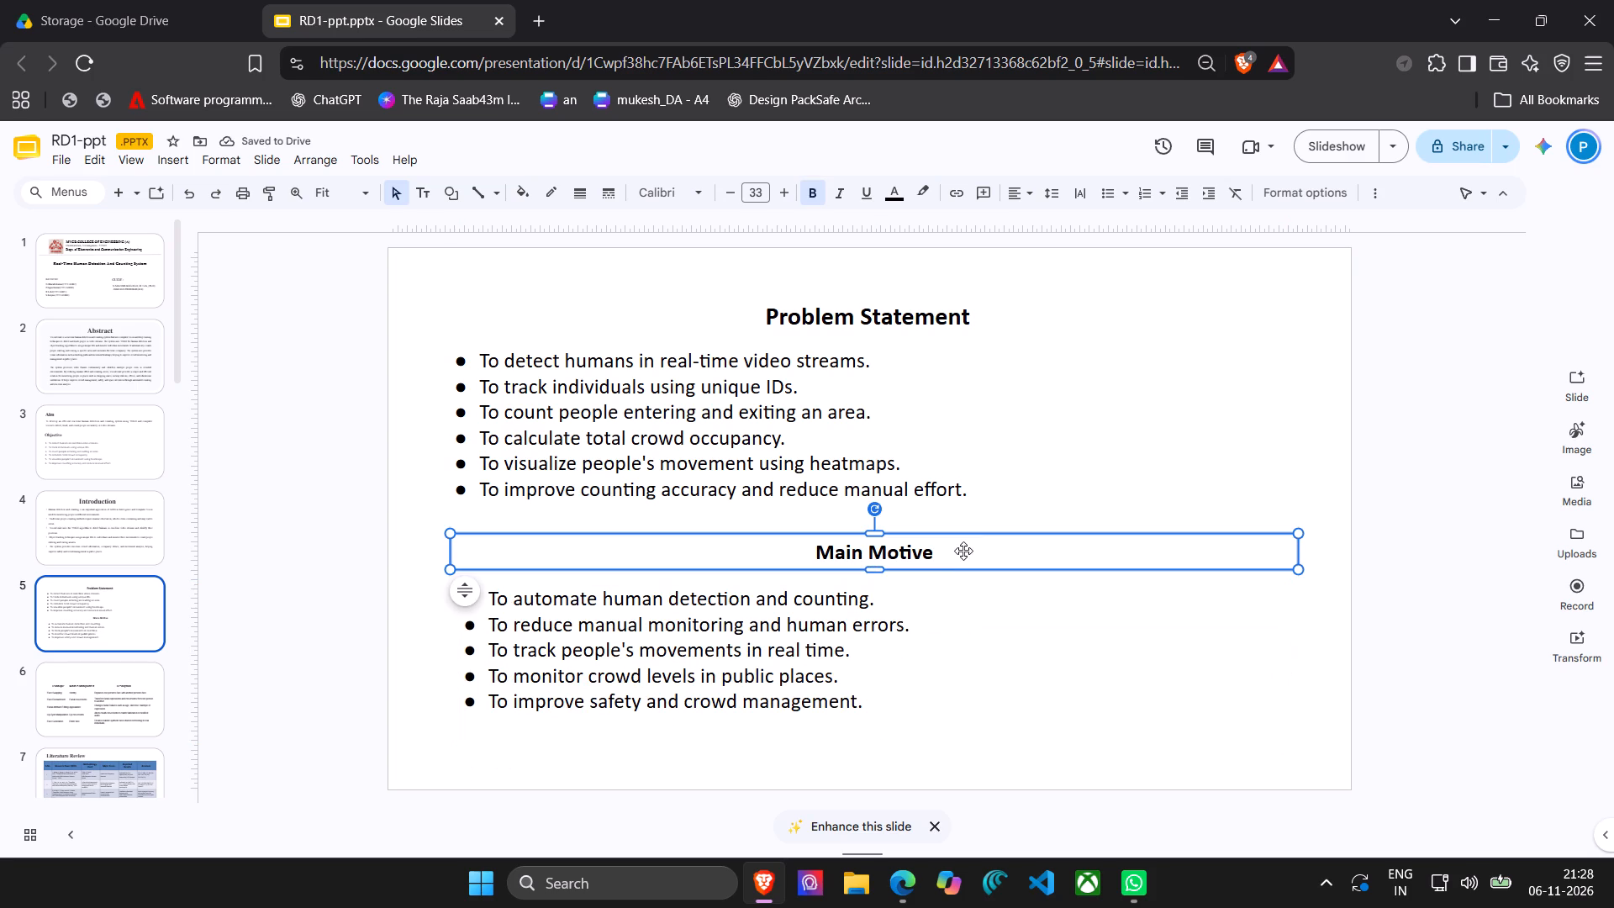
{"action": "left_click_drag", "start_coordinate": [963, 551], "coordinate": [962, 543]}
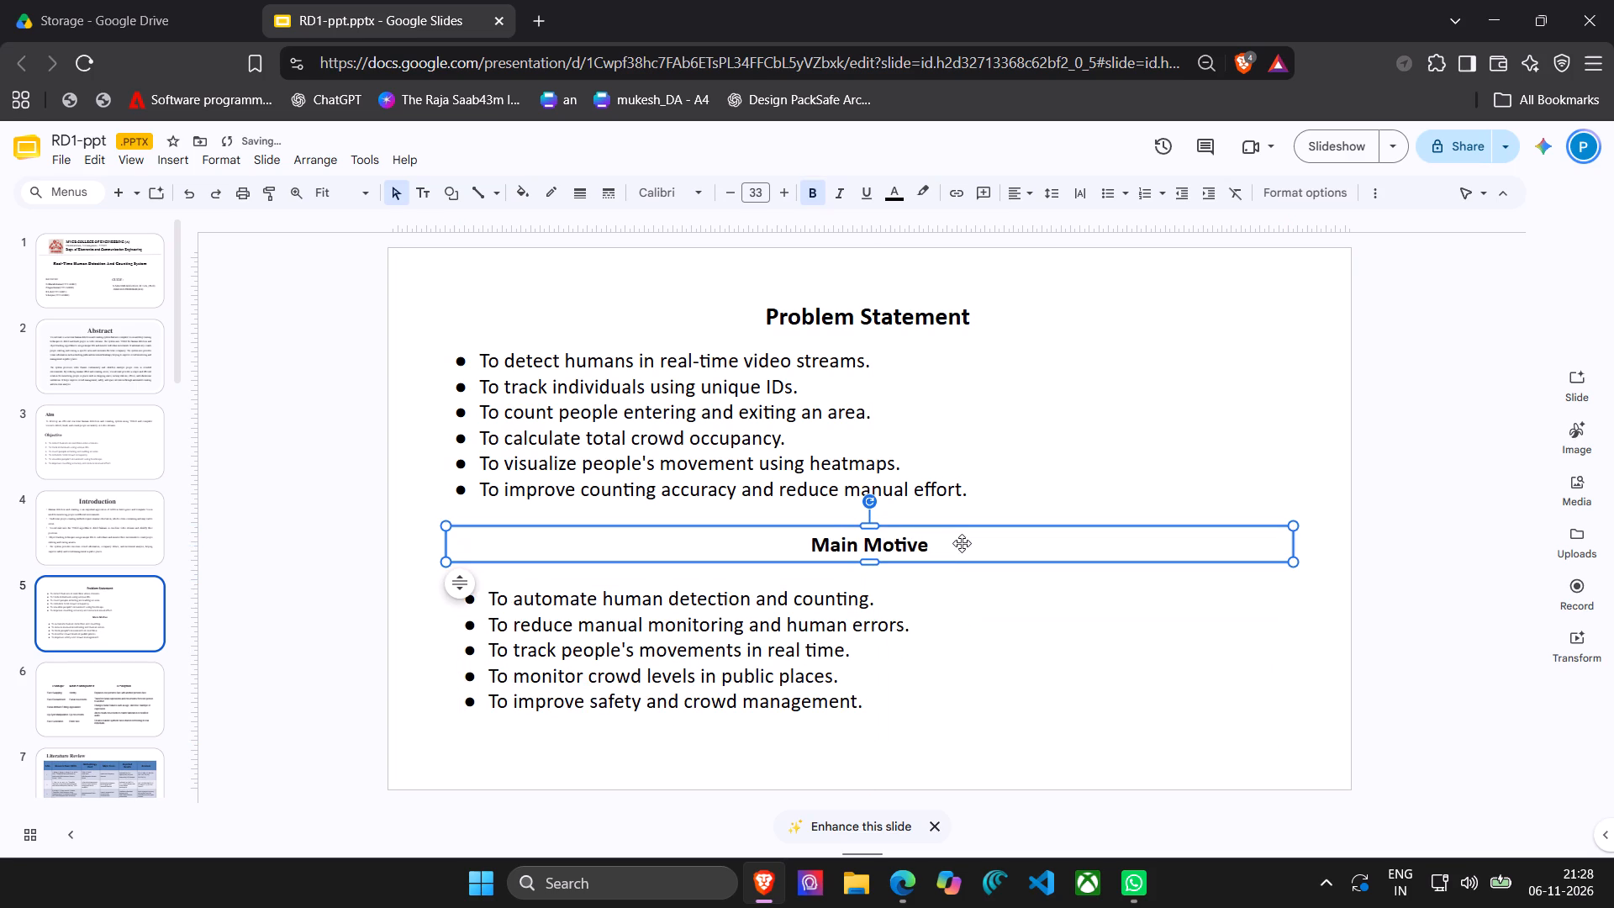
{"action": "left_click", "coordinate": [1110, 377]}
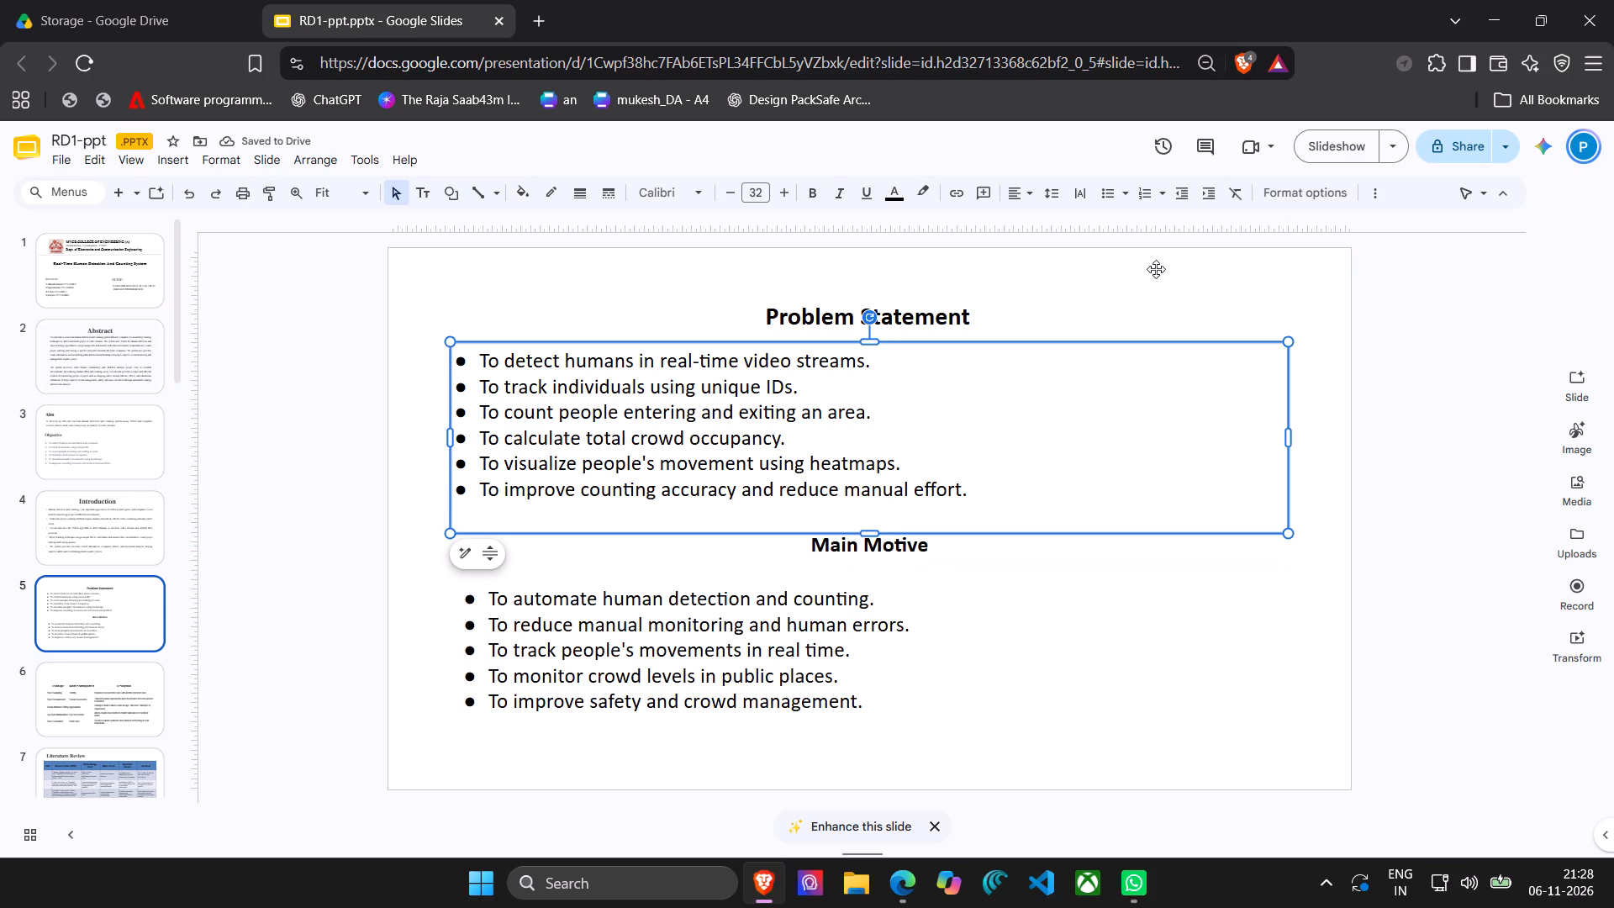
{"action": "left_click", "coordinate": [1156, 269]}
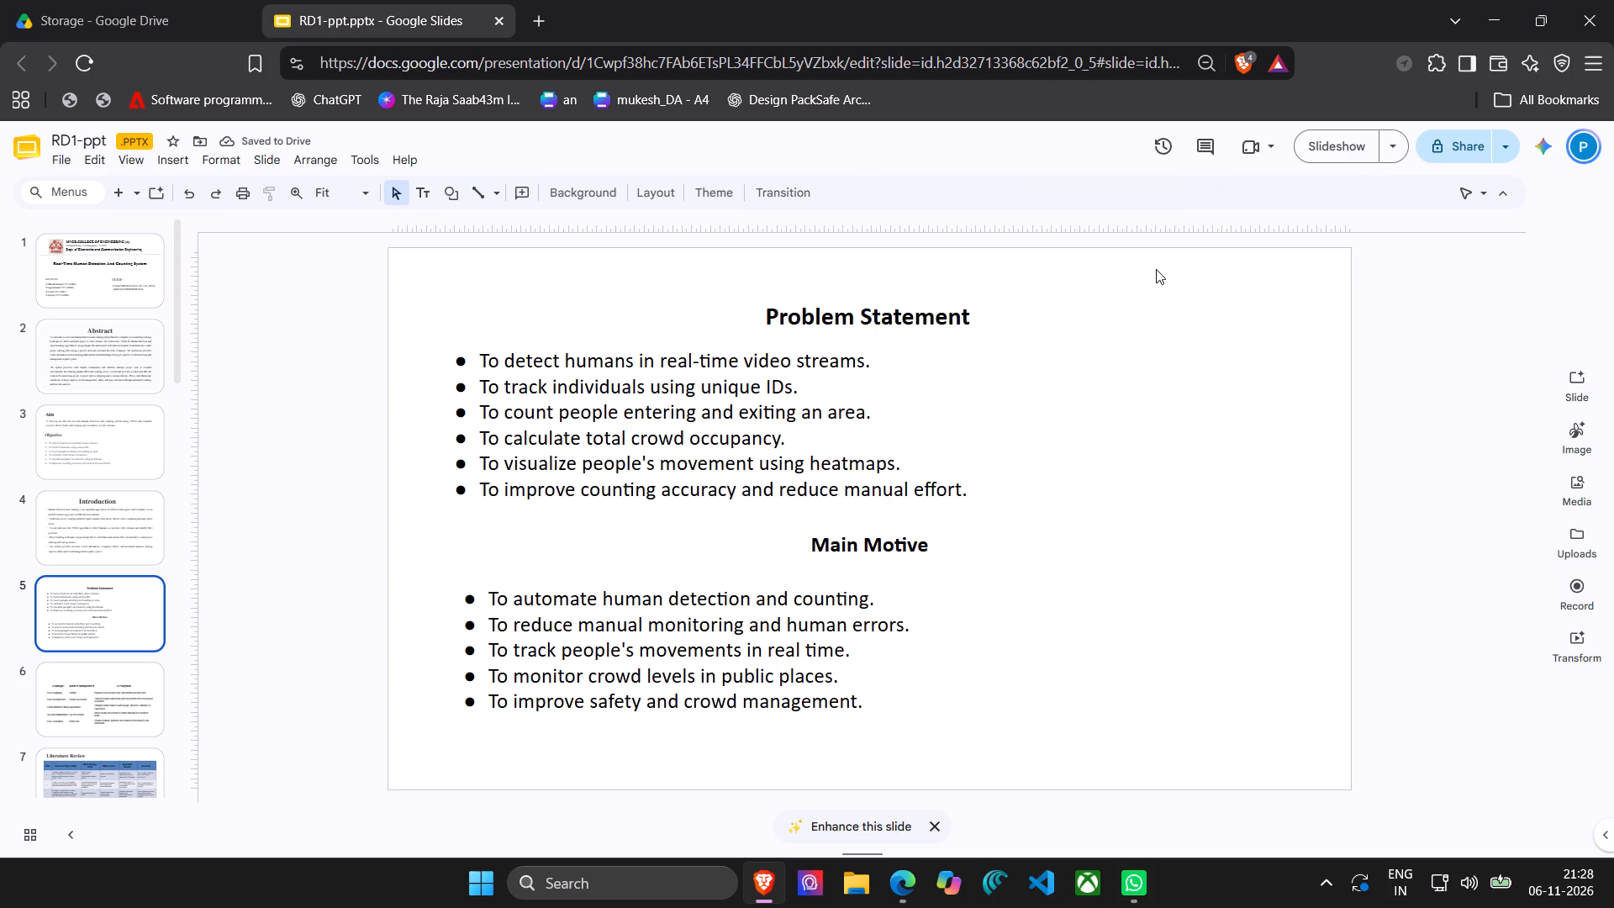
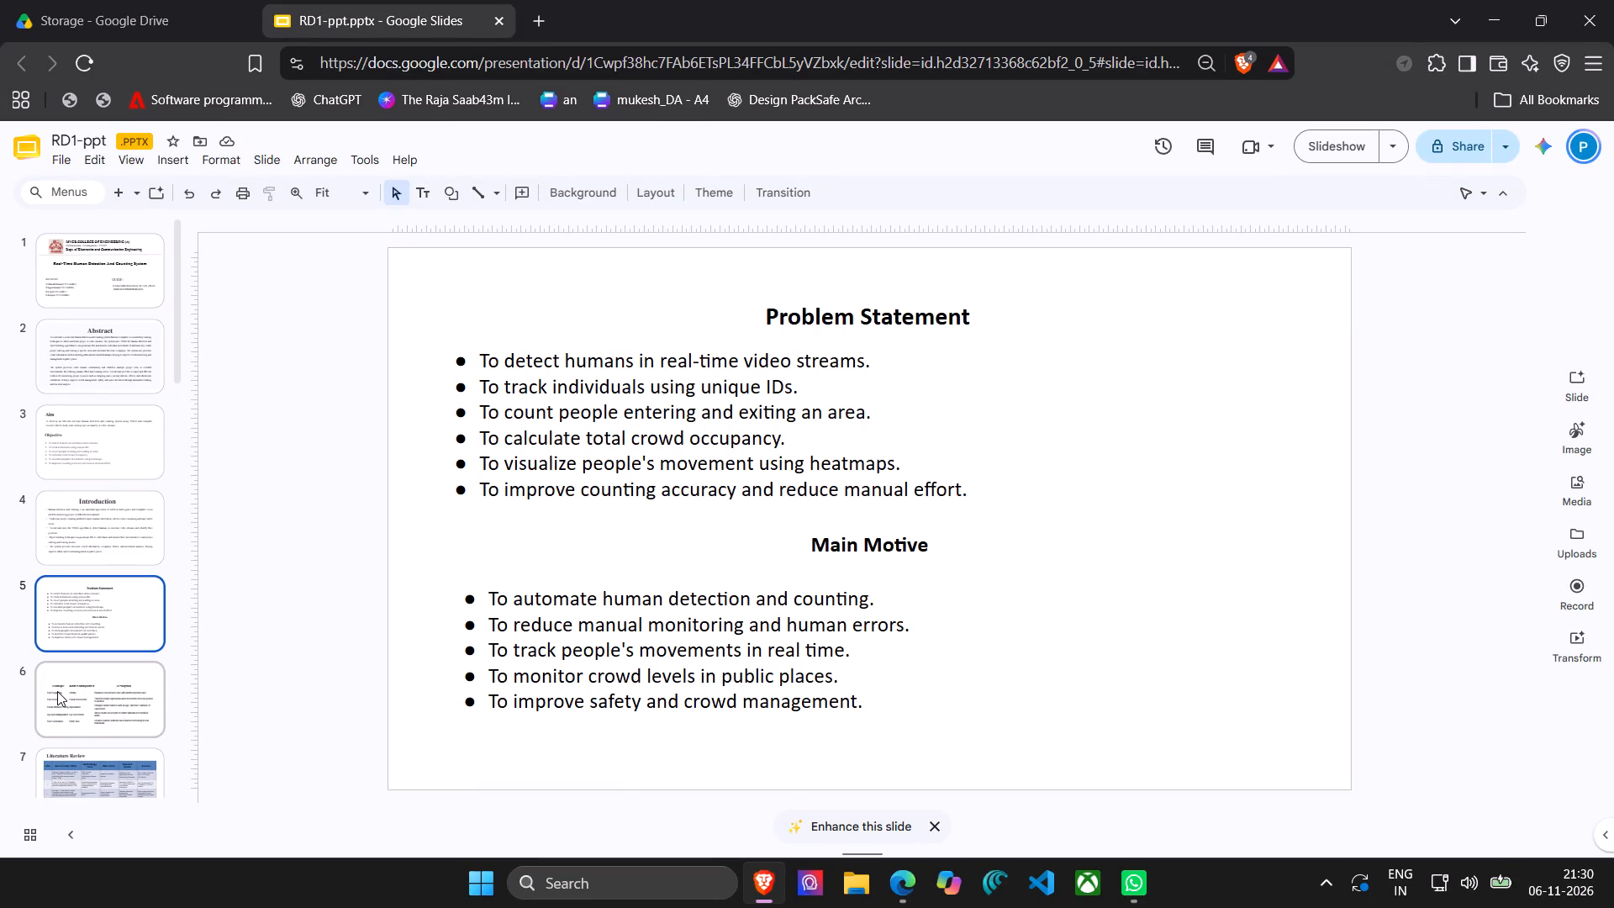
Insert a new blank slide directly after the Problem Statement slide and keep it selected.
{"action": "right_click", "coordinate": [67, 624]}
{"action": "left_click", "coordinate": [175, 466]}
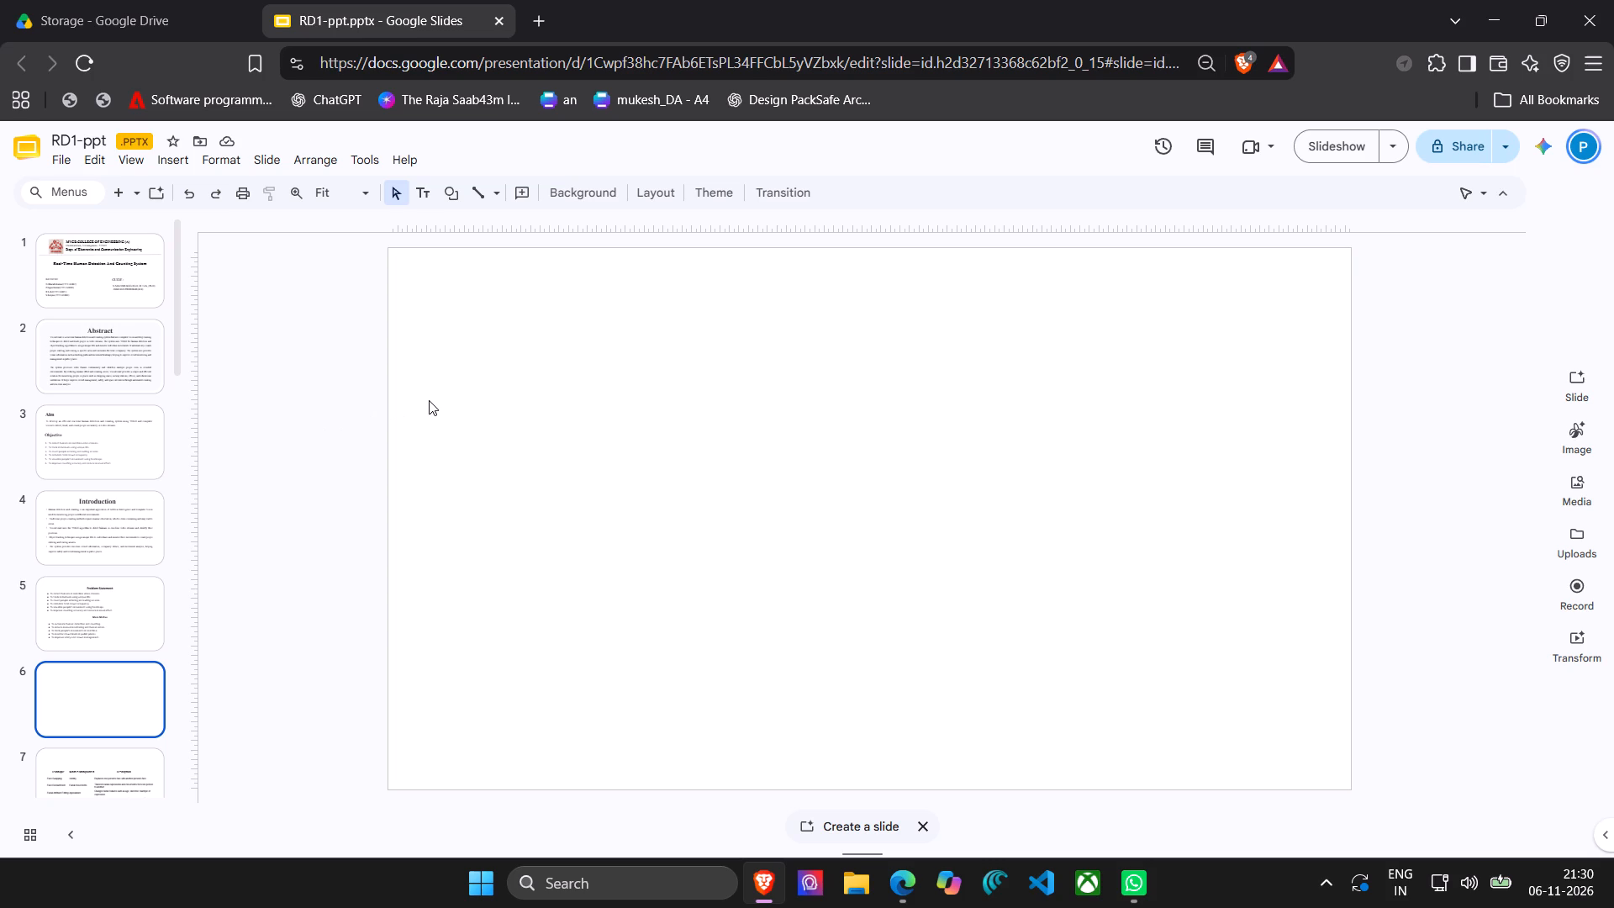
{"action": "left_click", "coordinate": [107, 471]}
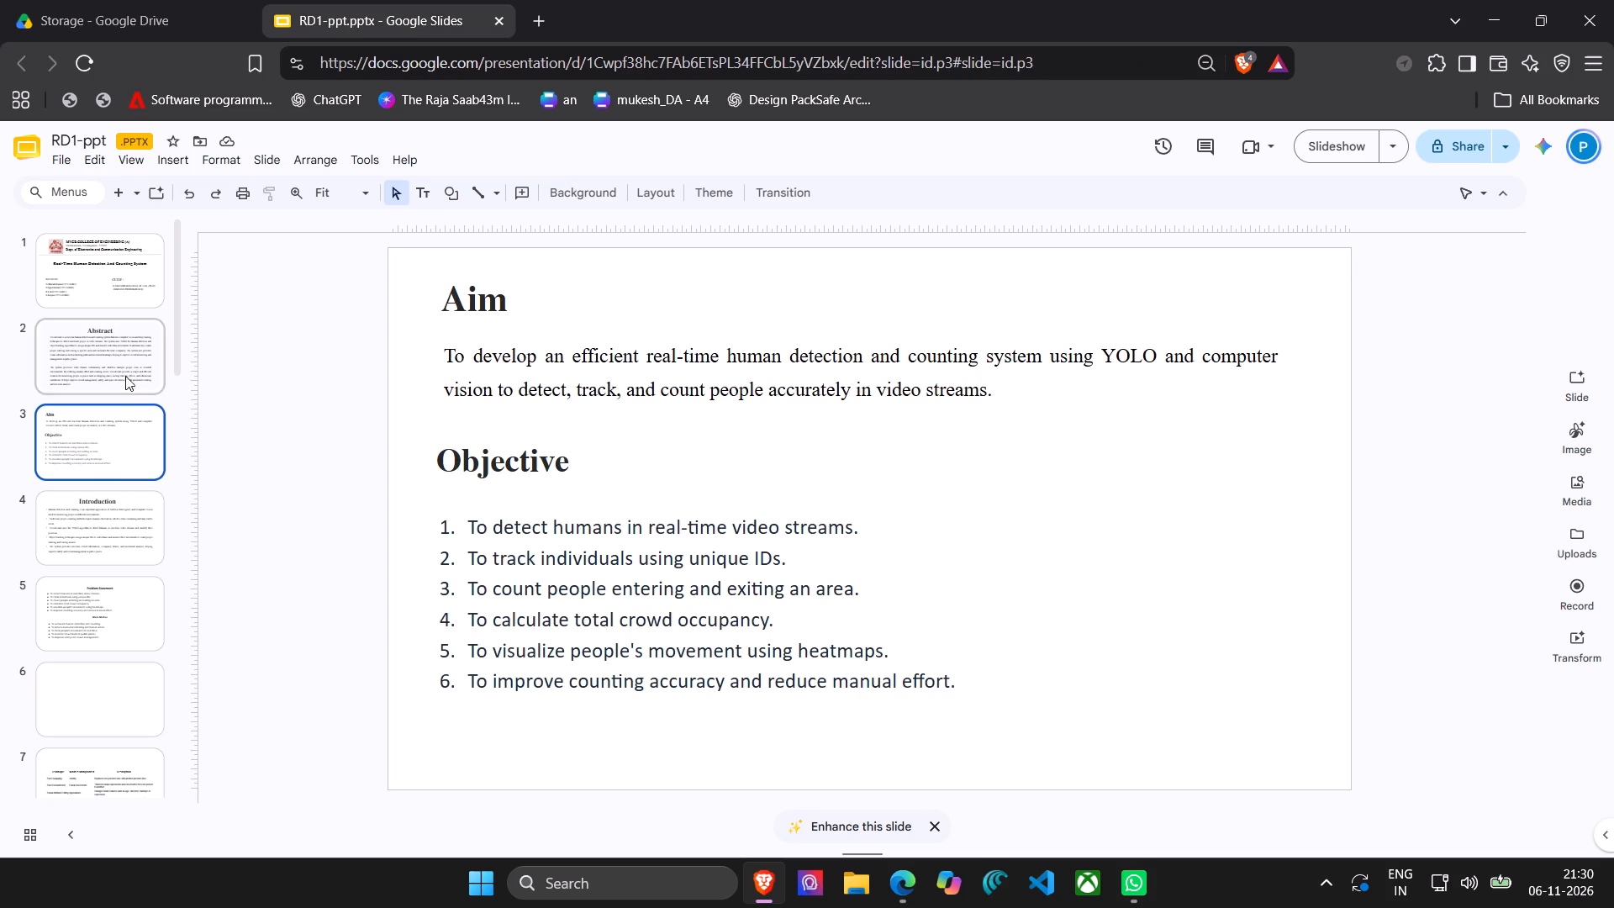
{"action": "left_click", "coordinate": [61, 671]}
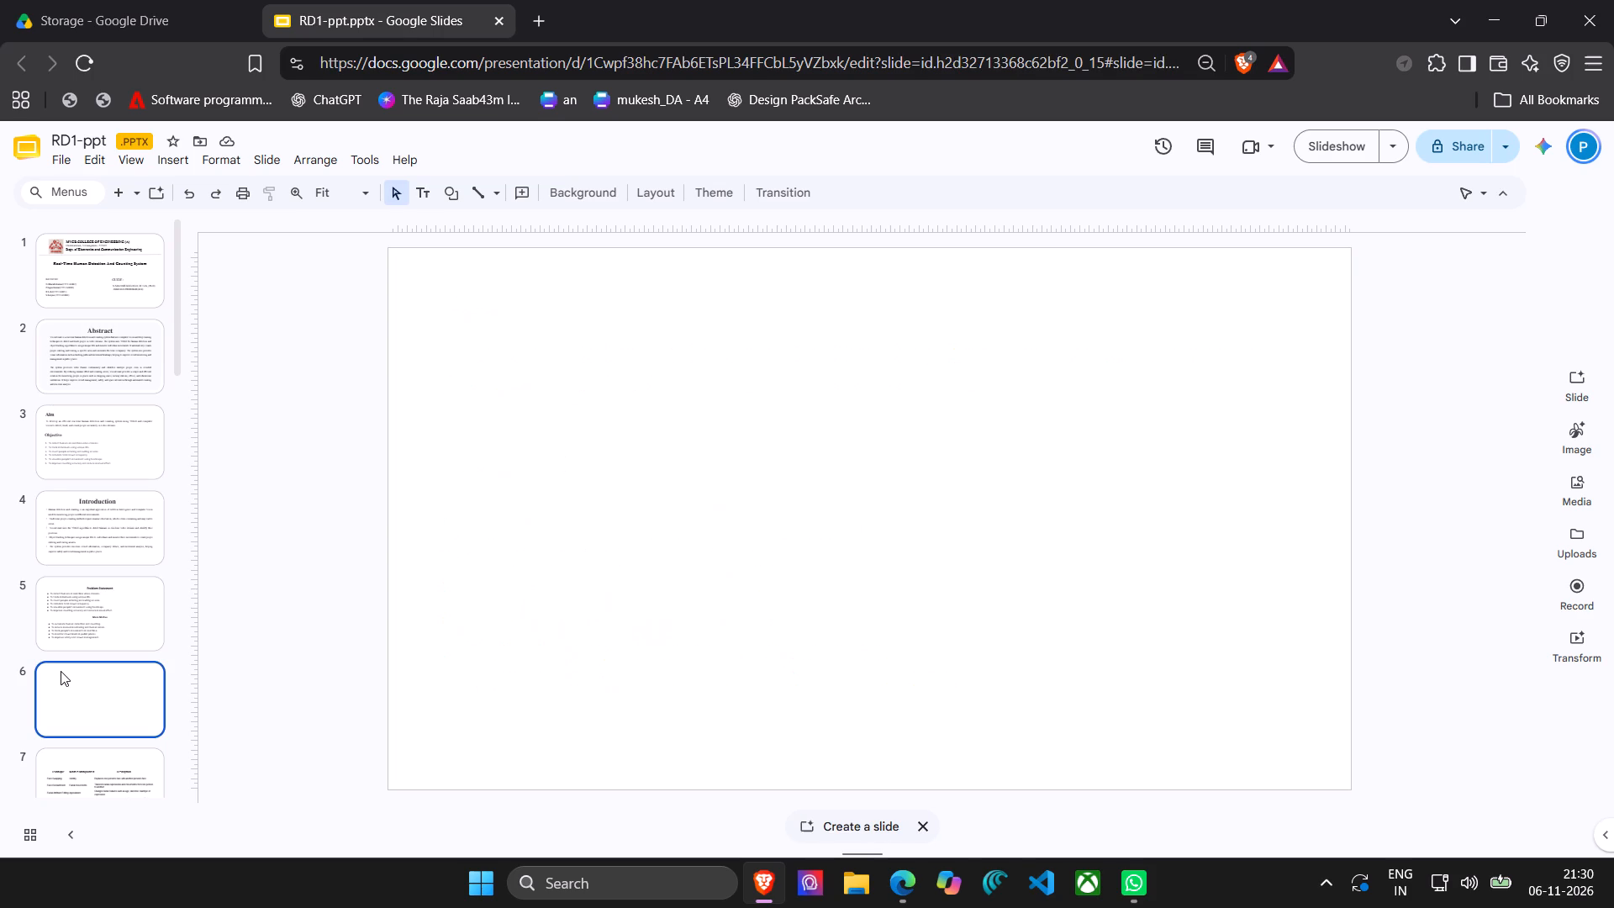
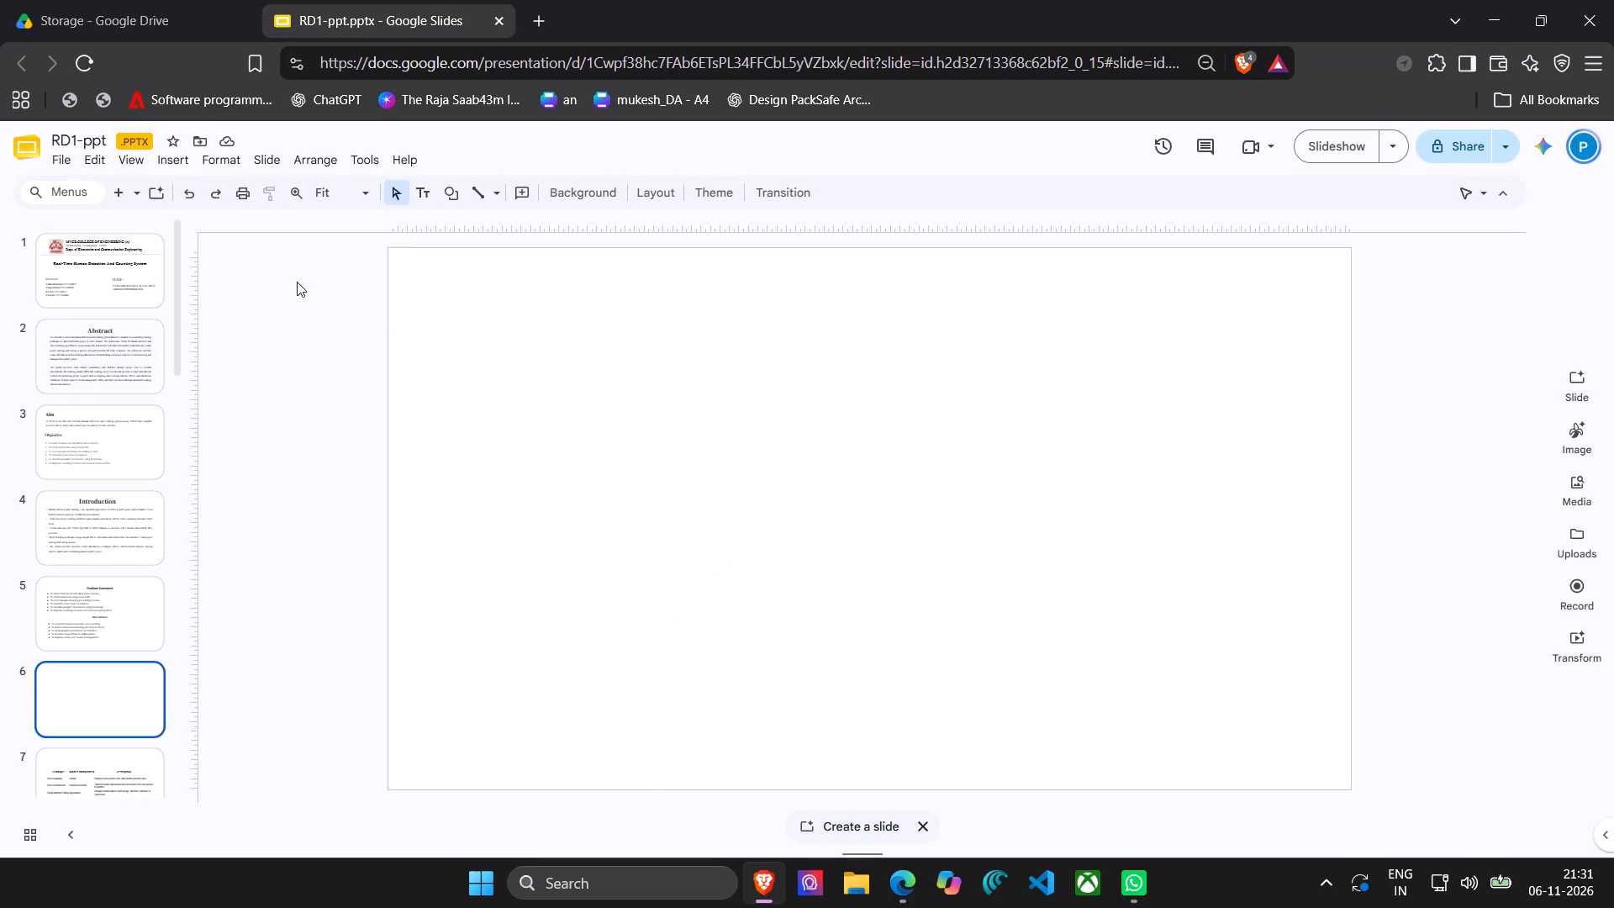
Insert the image "WhatsApp Image 2026-11-06 at 21.30.37.jpeg" from the computer's Documents folder onto the blank slide 6.
{"action": "left_click", "coordinate": [166, 160]}
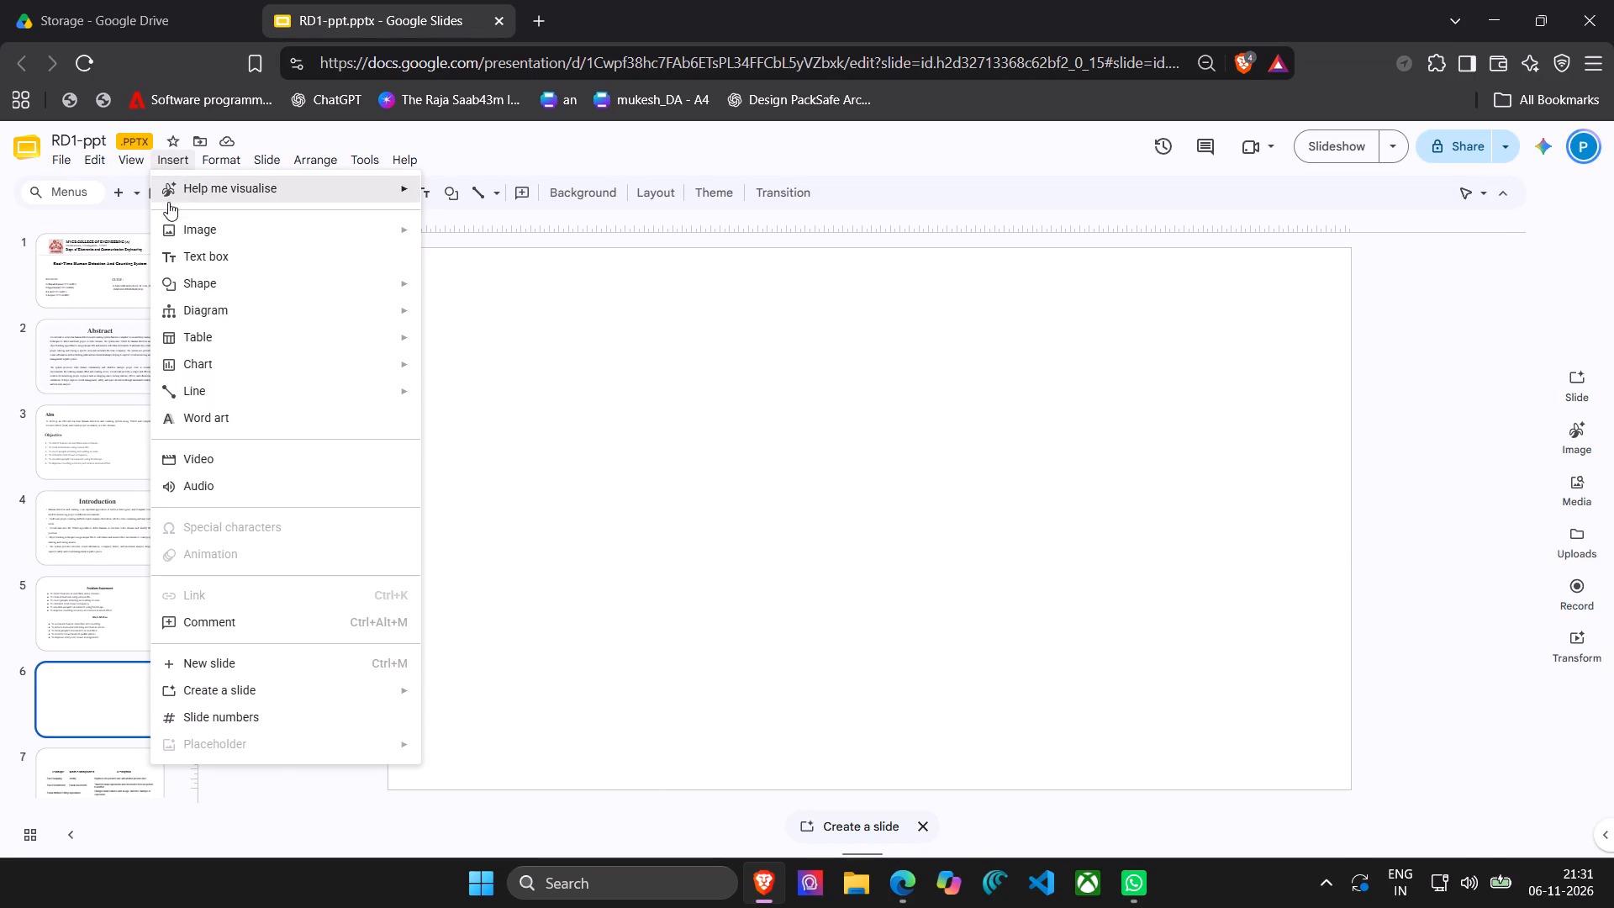
{"action": "left_click", "coordinate": [175, 235]}
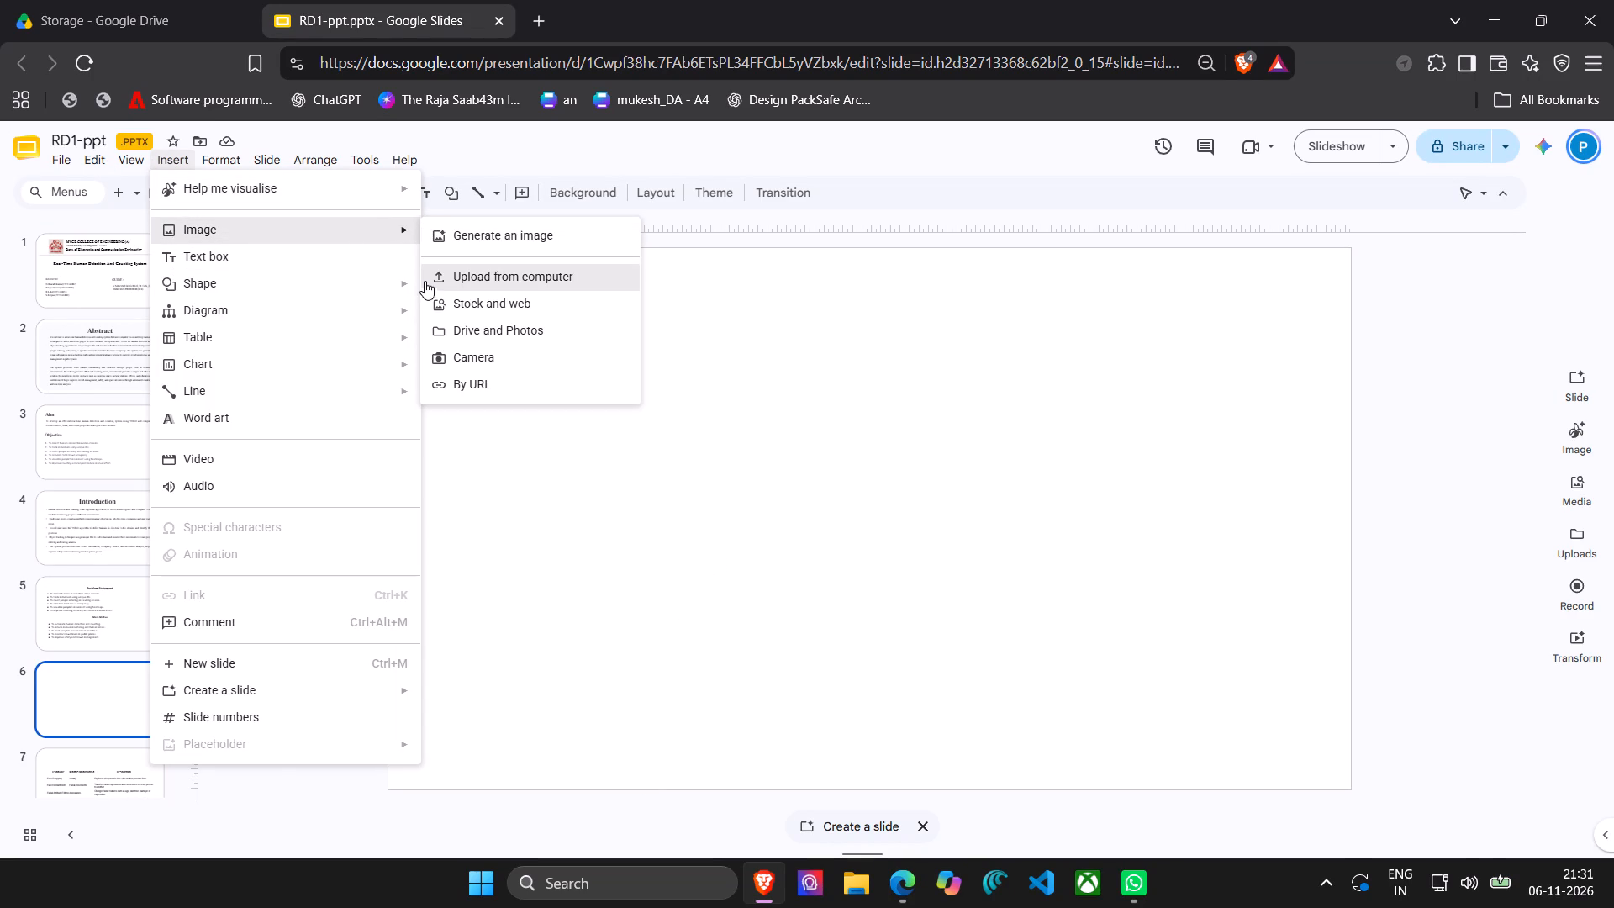
{"action": "left_click", "coordinate": [425, 285]}
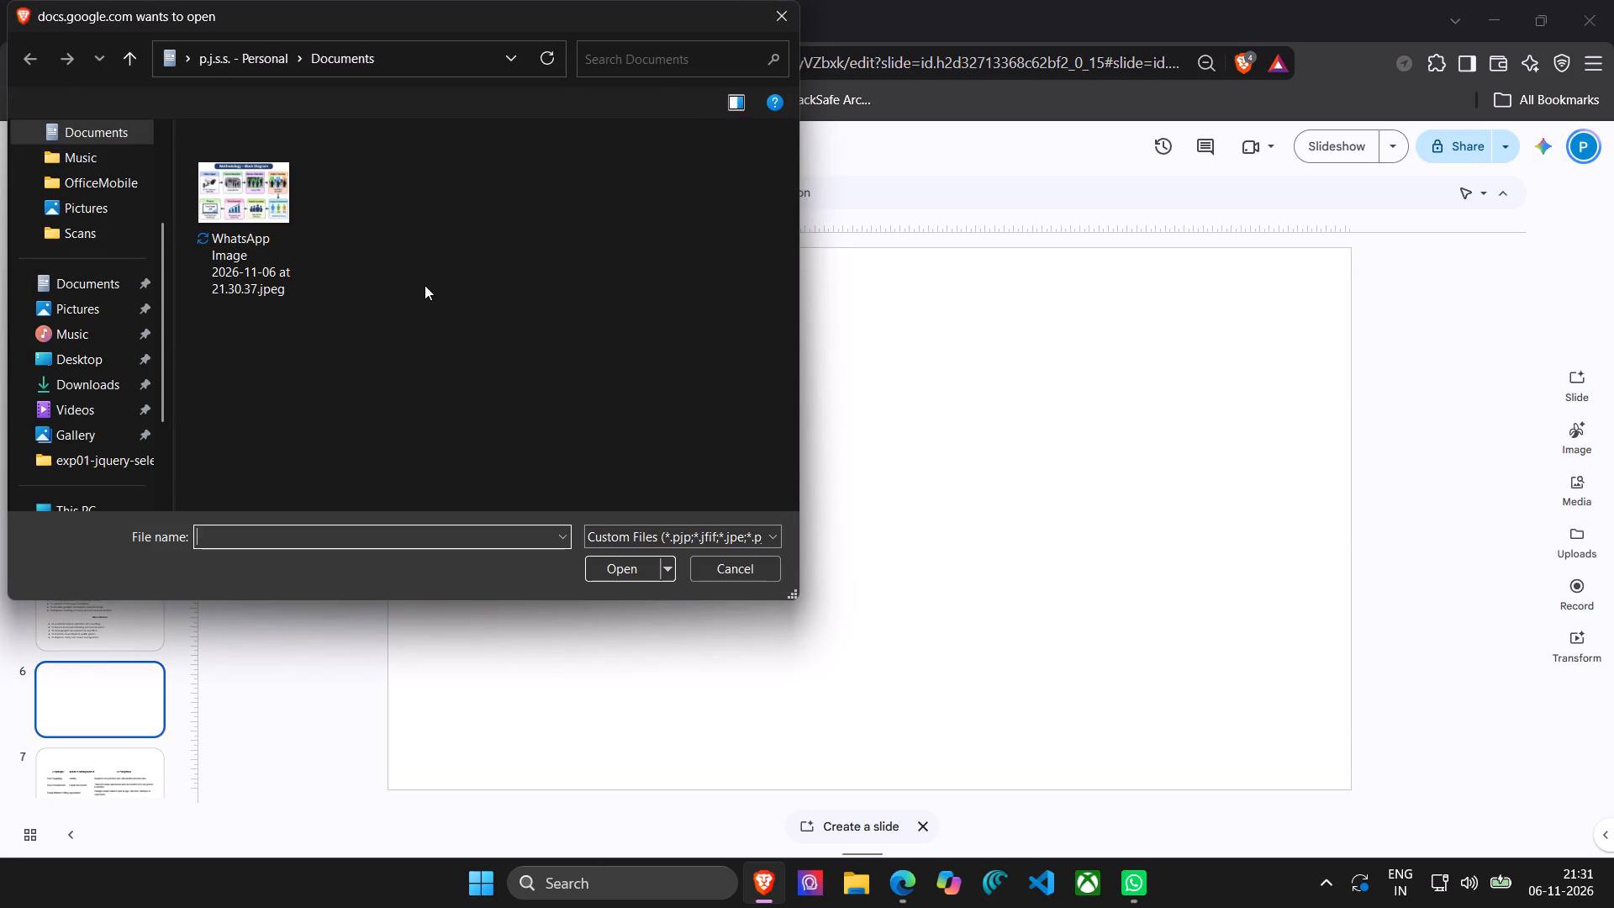
{"action": "left_click", "coordinate": [255, 166]}
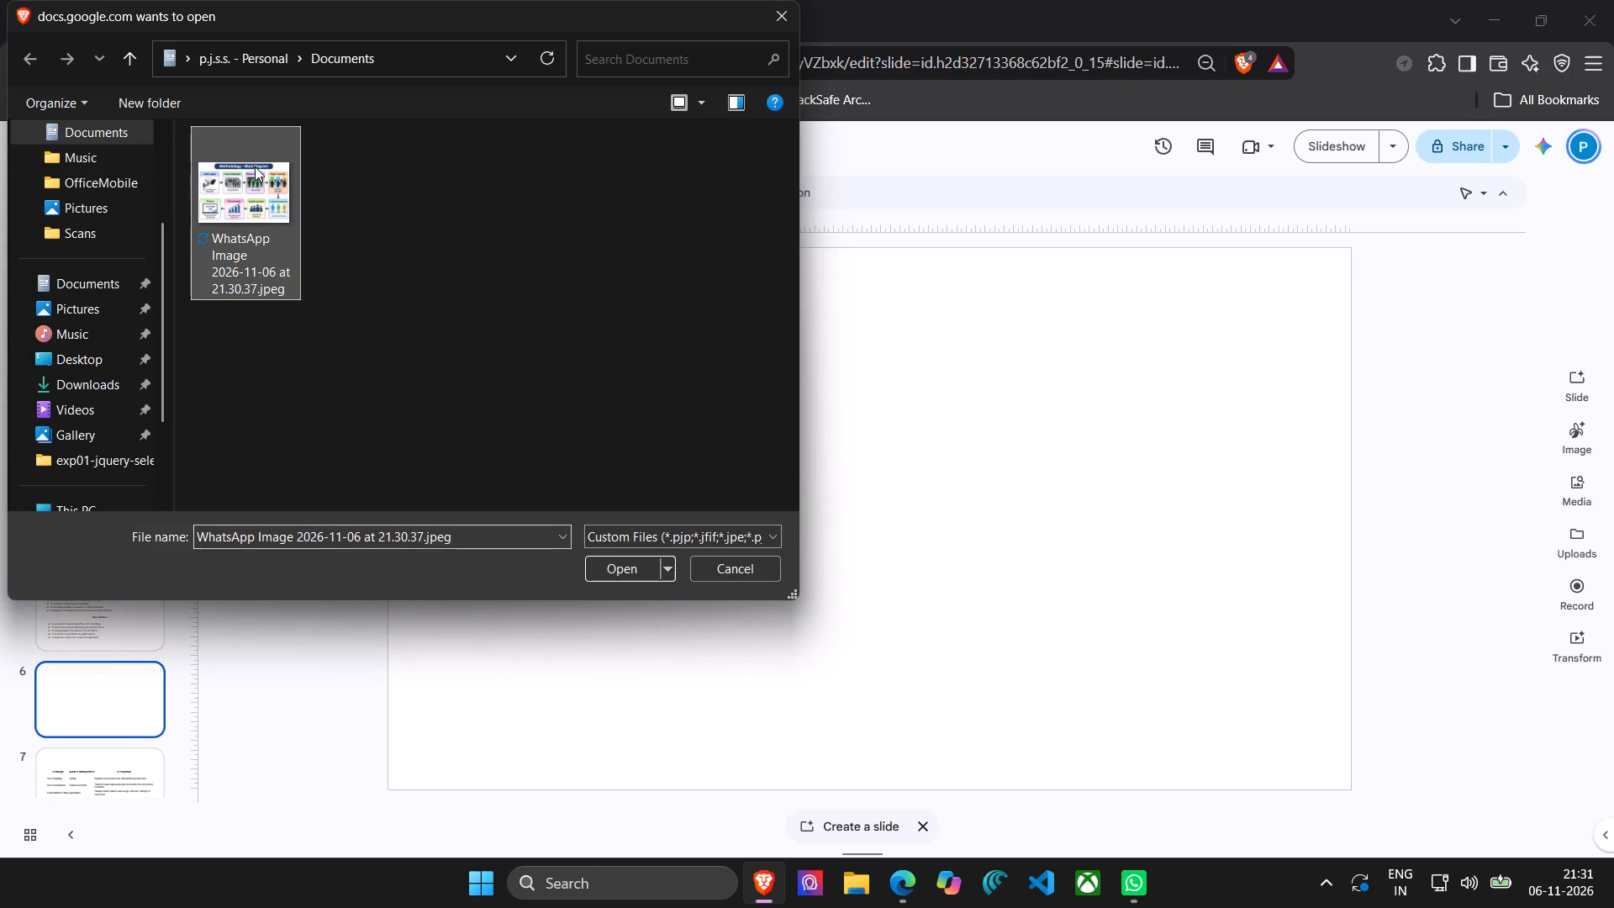
{"action": "left_click", "coordinate": [614, 561]}
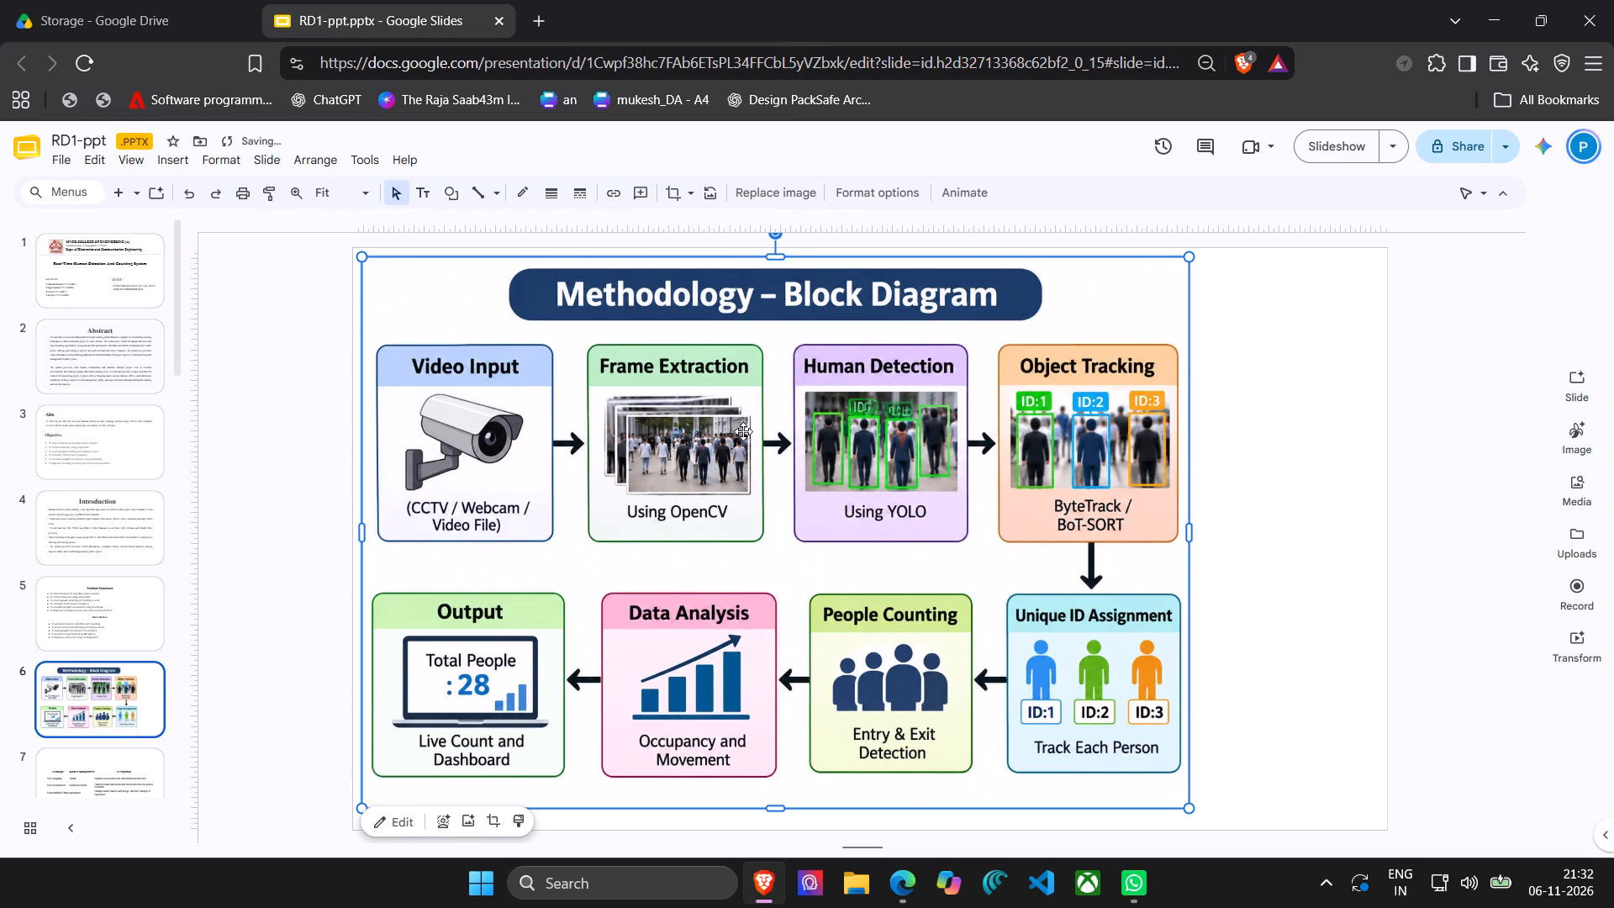
Move the Methodology – Block Diagram image rightward and slightly down so it sits roughly centred on the slide.
{"action": "left_click_drag", "start_coordinate": [1007, 256], "coordinate": [1042, 260]}
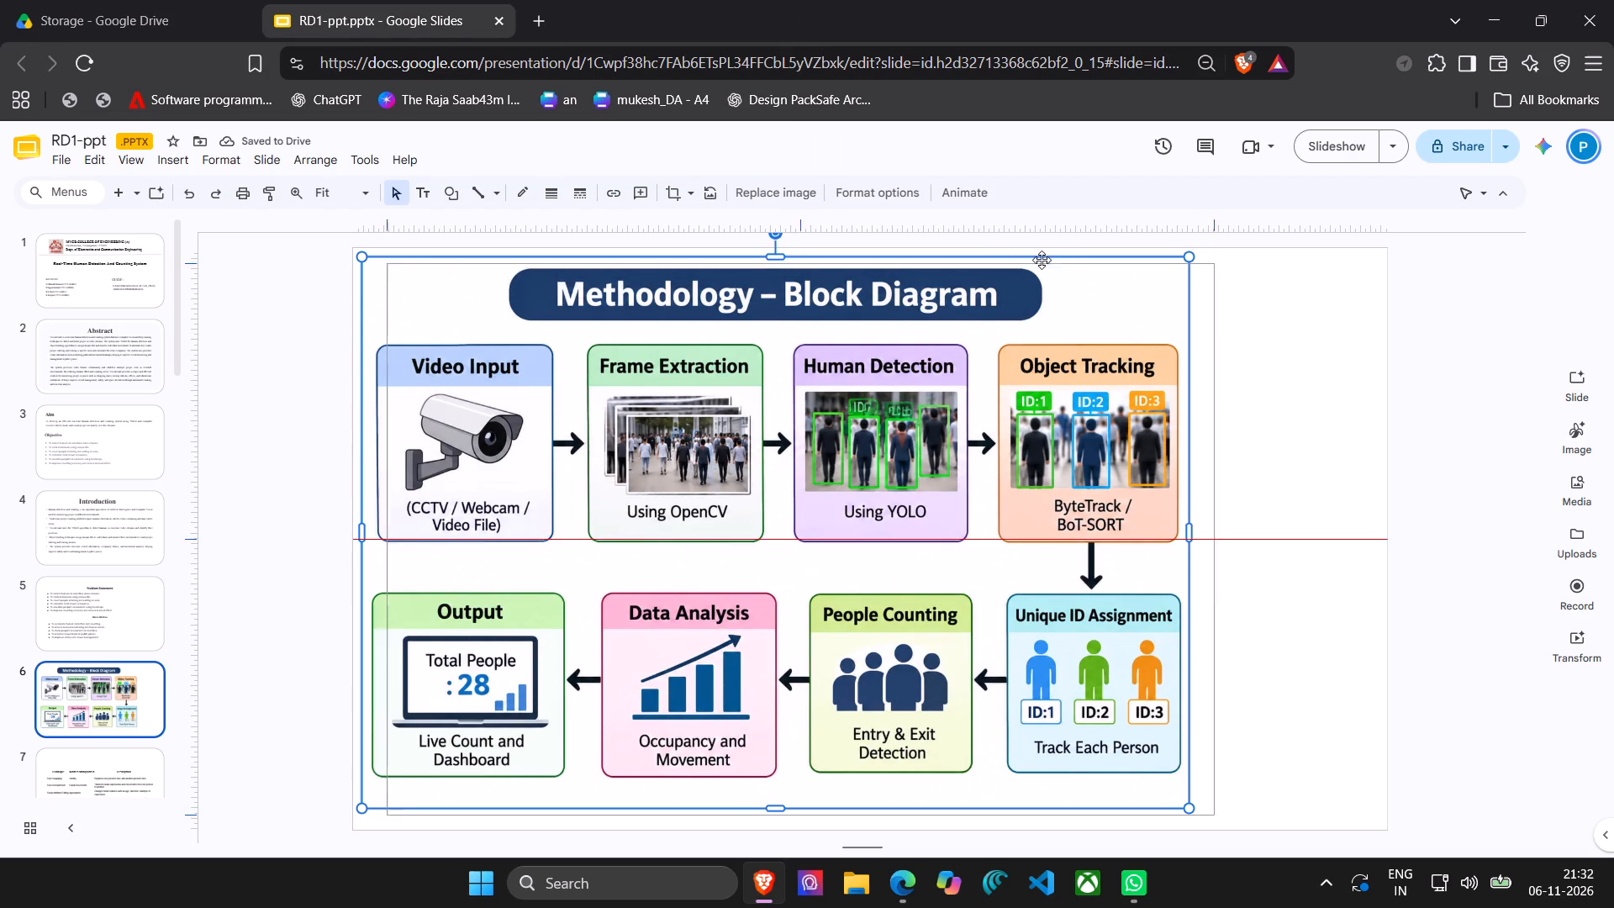
{"action": "left_click_drag", "start_coordinate": [1042, 260], "coordinate": [1171, 275]}
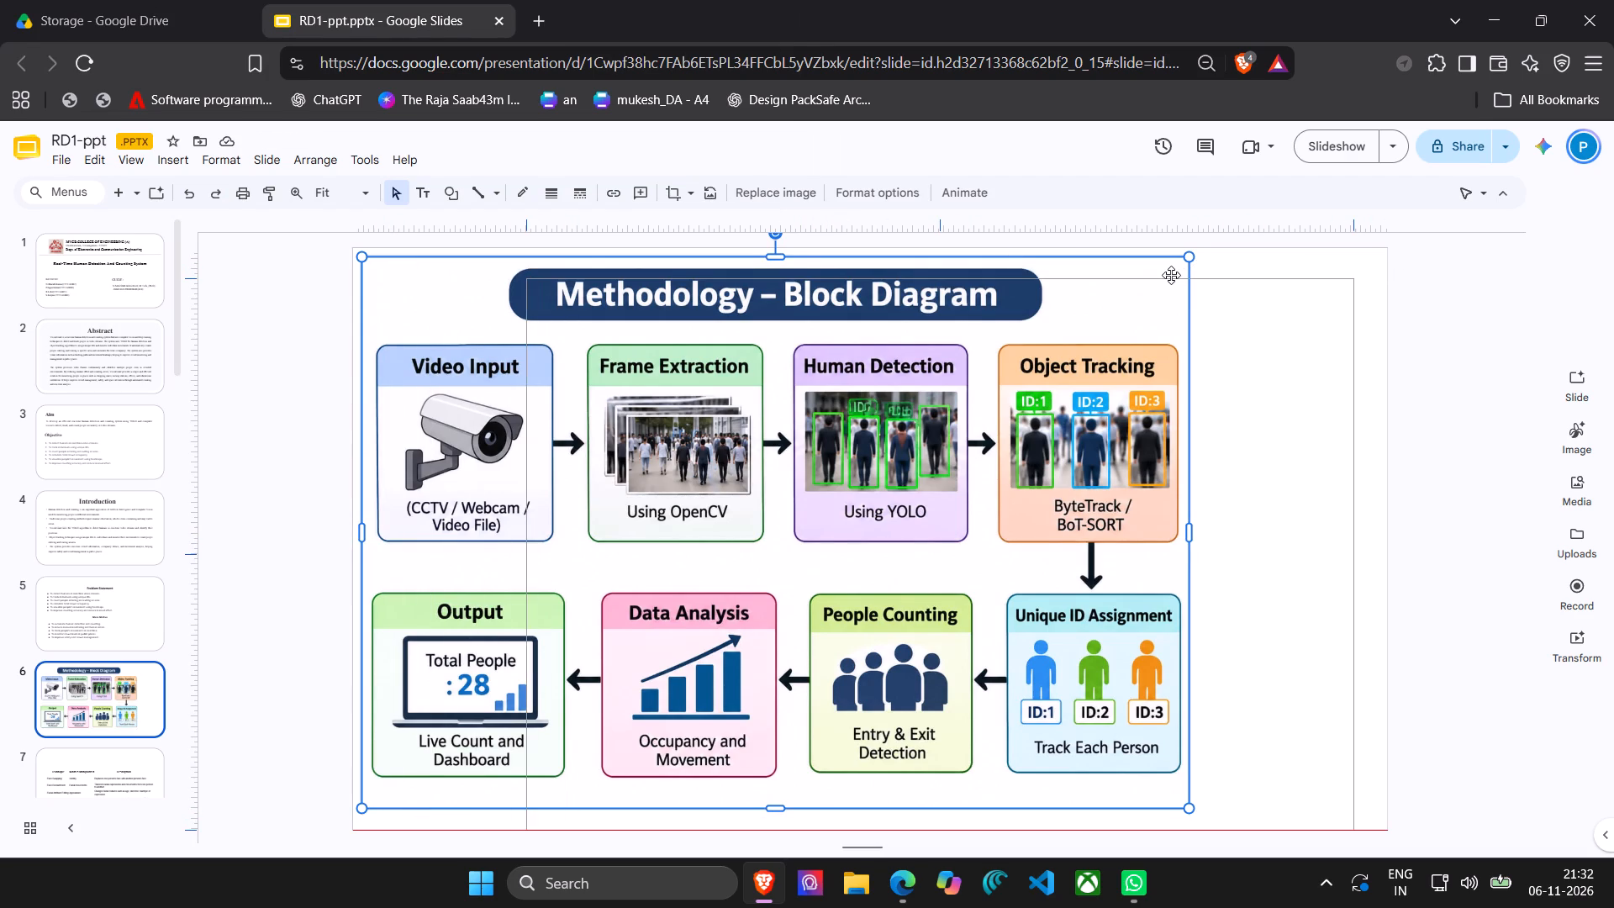
{"action": "left_click_drag", "start_coordinate": [1171, 275], "coordinate": [1086, 288]}
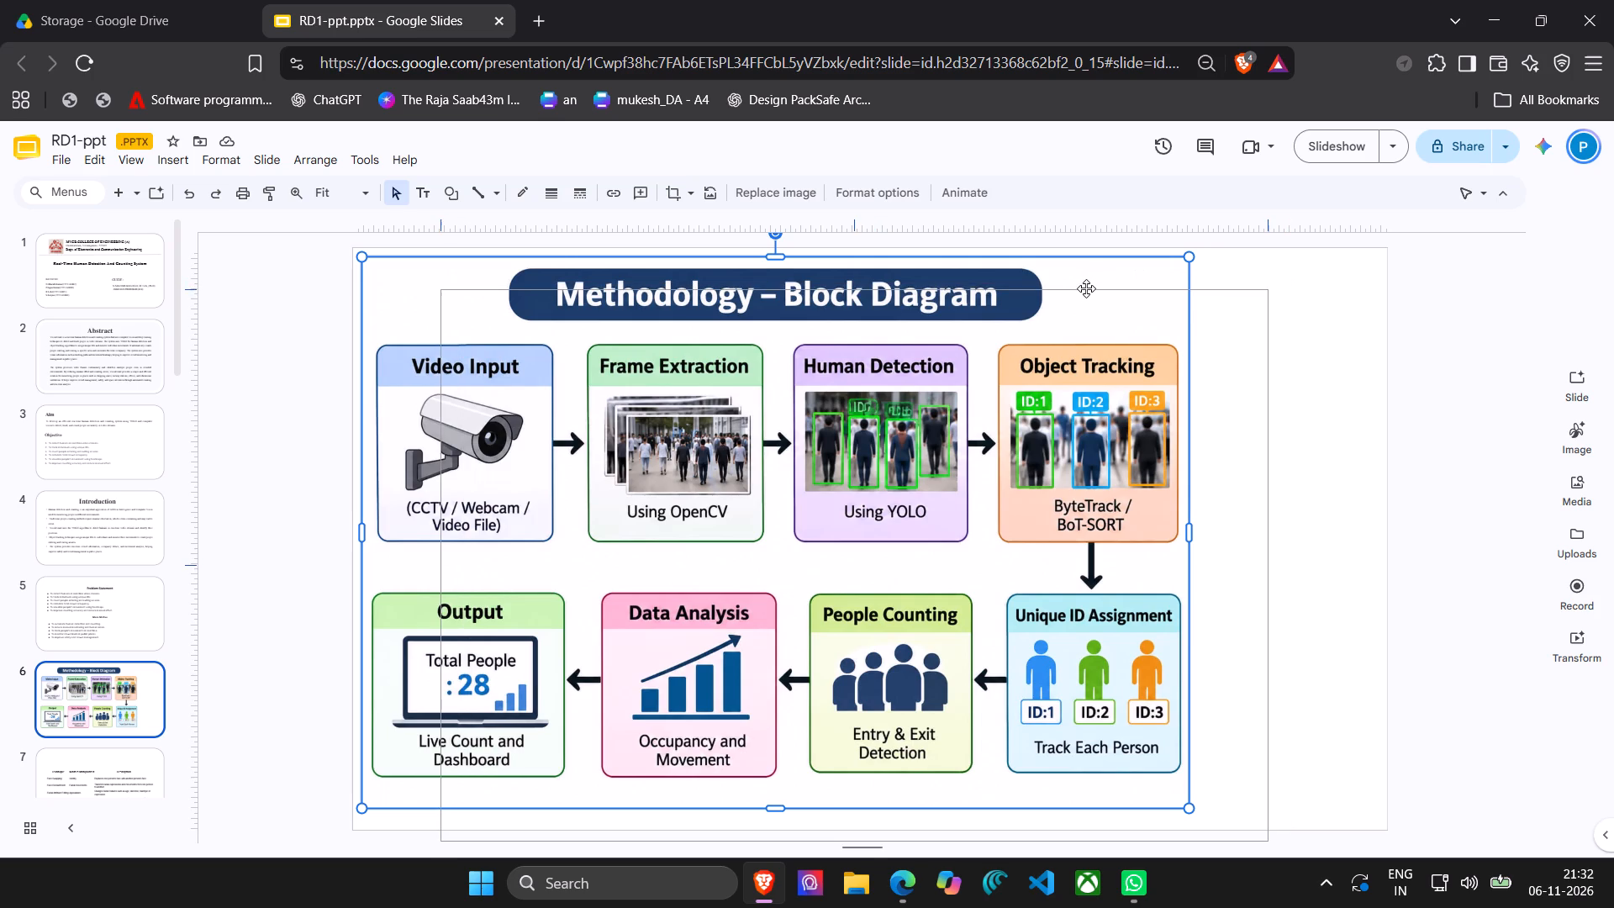
{"action": "left_click_drag", "start_coordinate": [1086, 288], "coordinate": [1083, 270]}
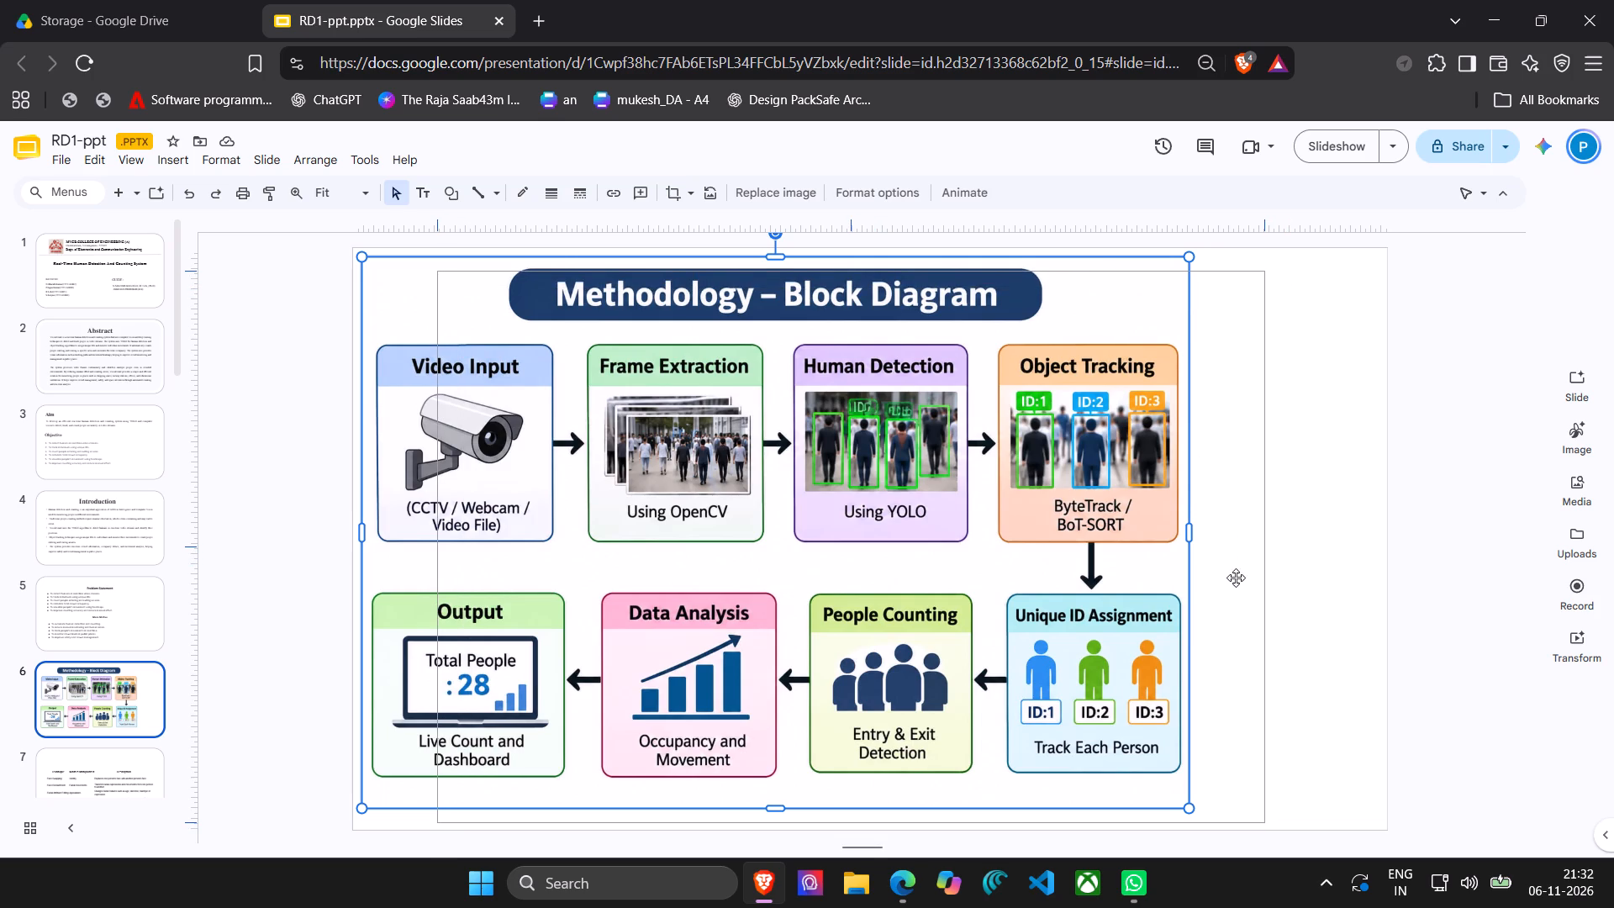
Shrink the Methodology – Block Diagram image proportionally to leave margins on all sides and centre it on the slide.
{"action": "left_click_drag", "start_coordinate": [1263, 818], "coordinate": [1155, 694]}
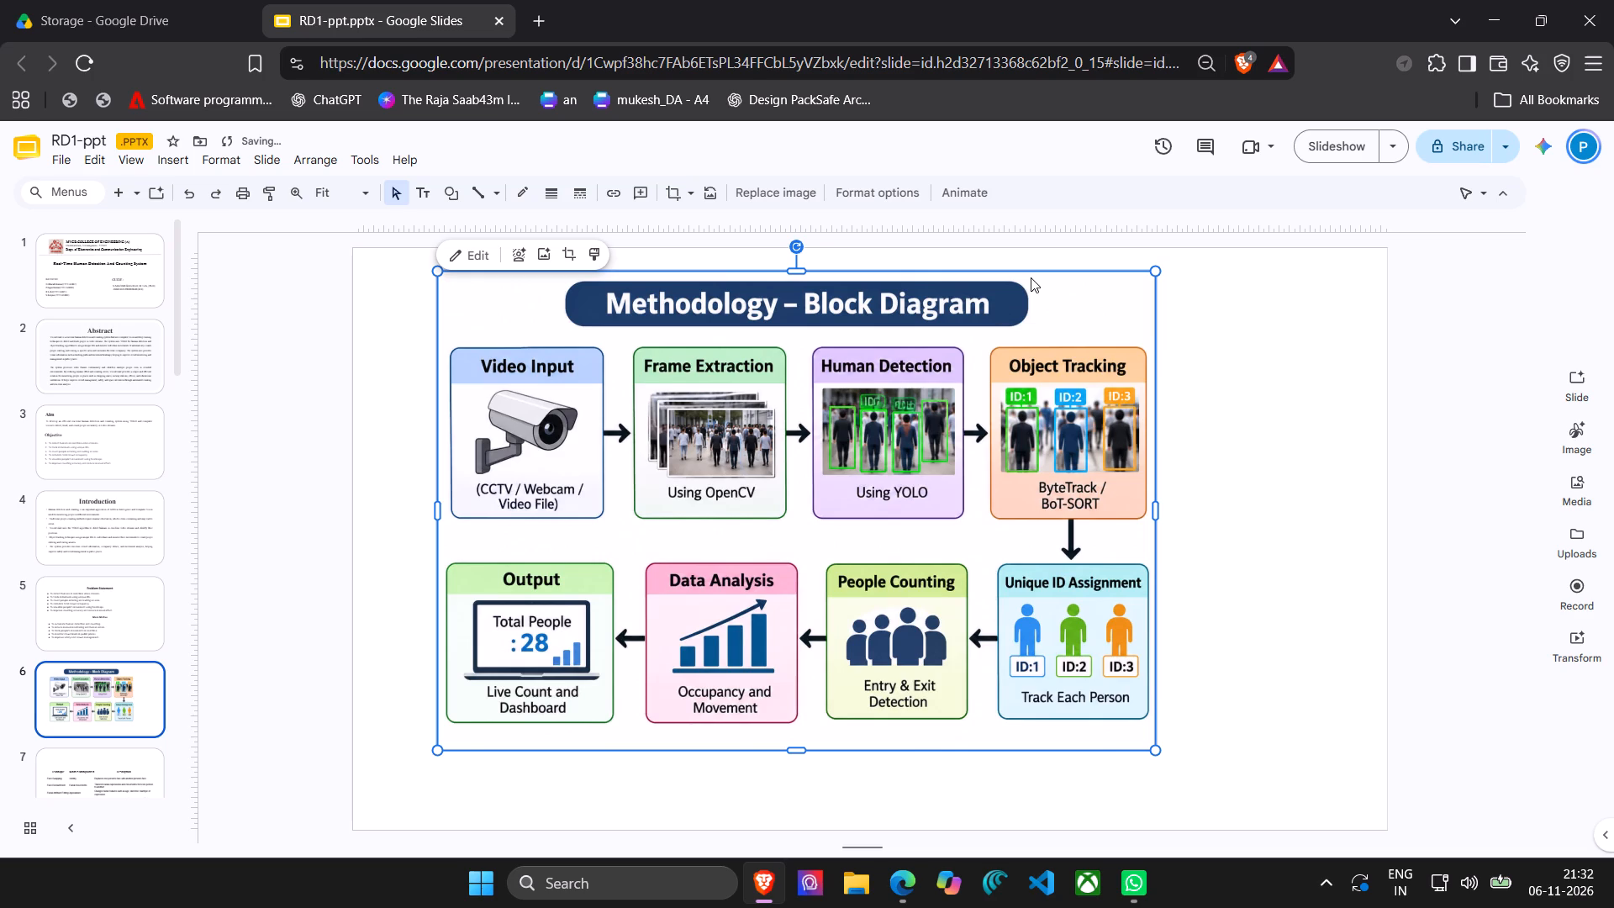
{"action": "left_click_drag", "start_coordinate": [1047, 270], "coordinate": [1084, 304]}
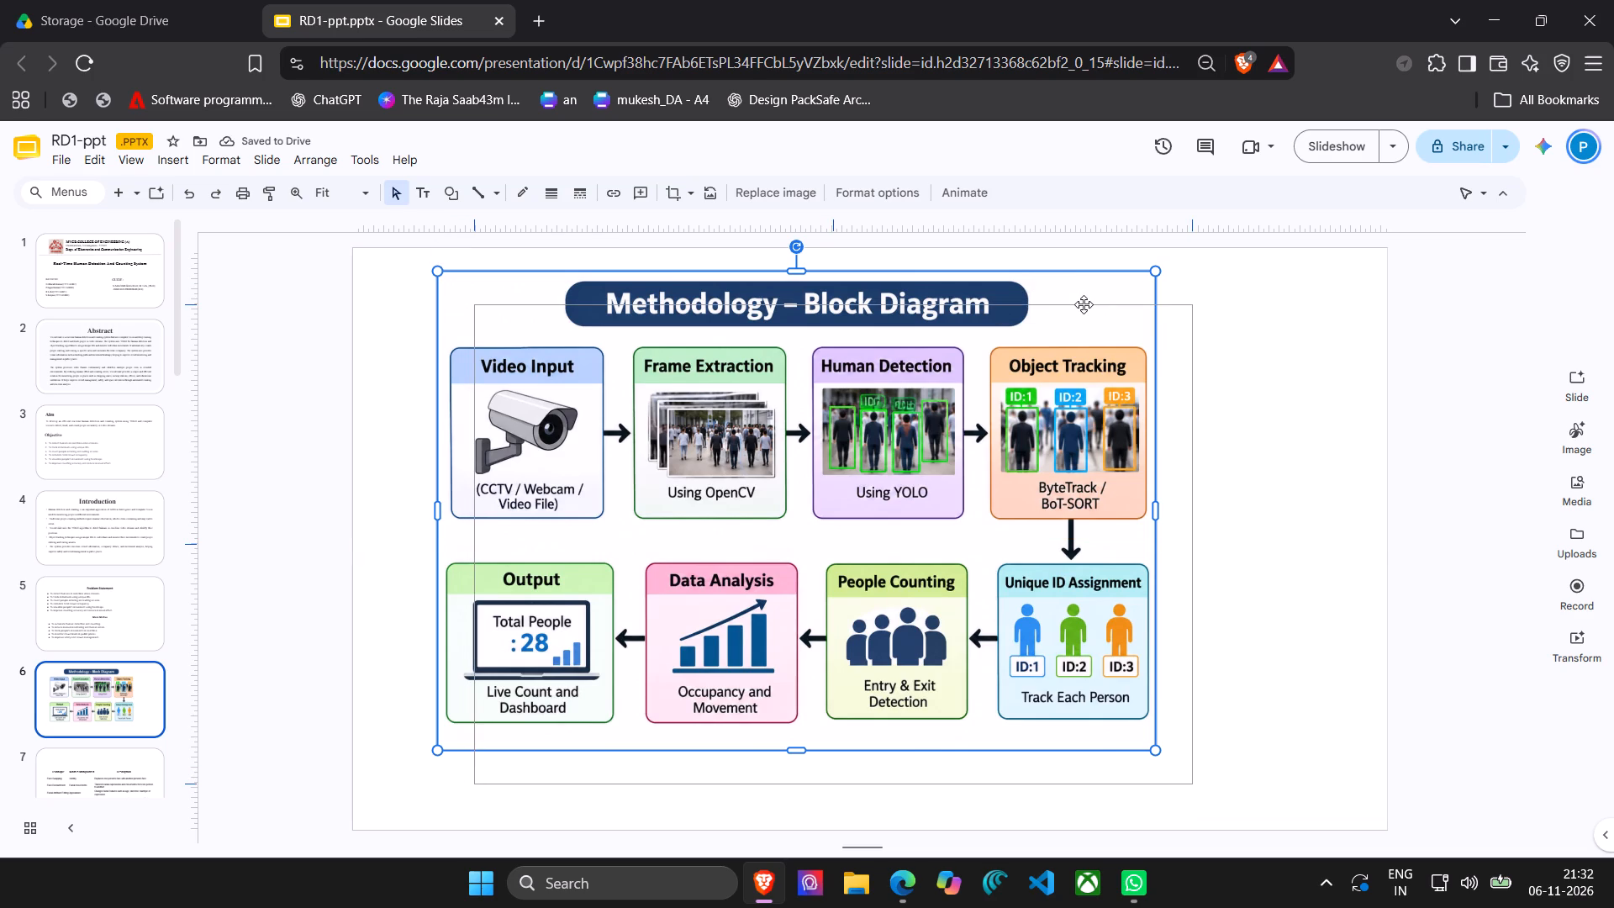
{"action": "left_click_drag", "start_coordinate": [1084, 304], "coordinate": [1117, 308]}
{"action": "left_click_drag", "start_coordinate": [1117, 308], "coordinate": [1116, 293]}
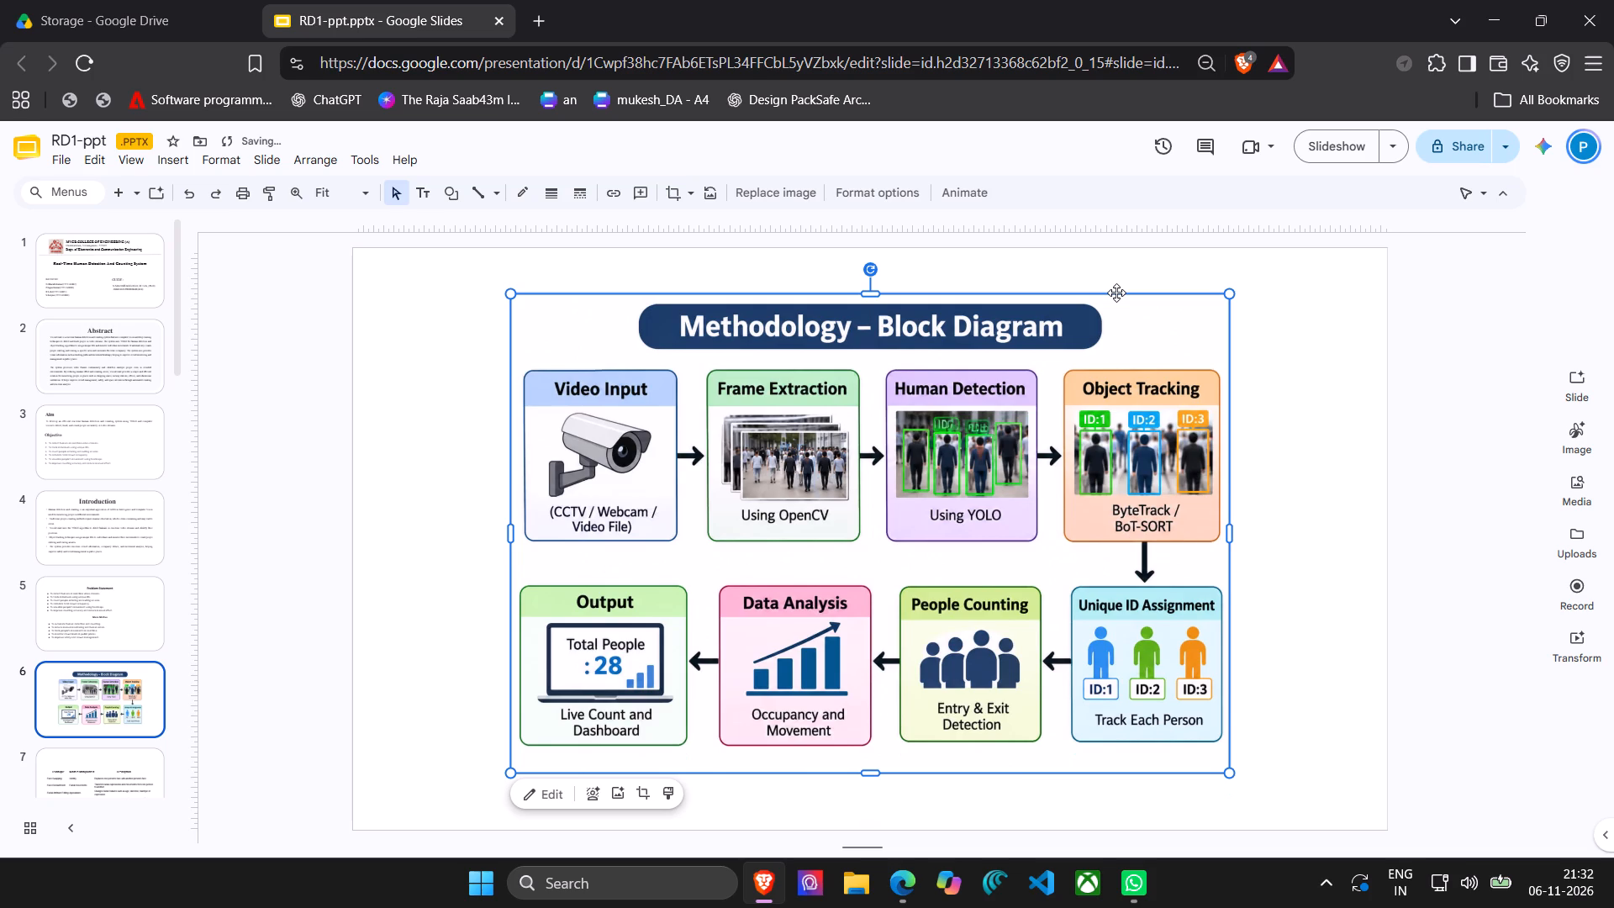
{"action": "left_click", "coordinate": [1307, 446]}
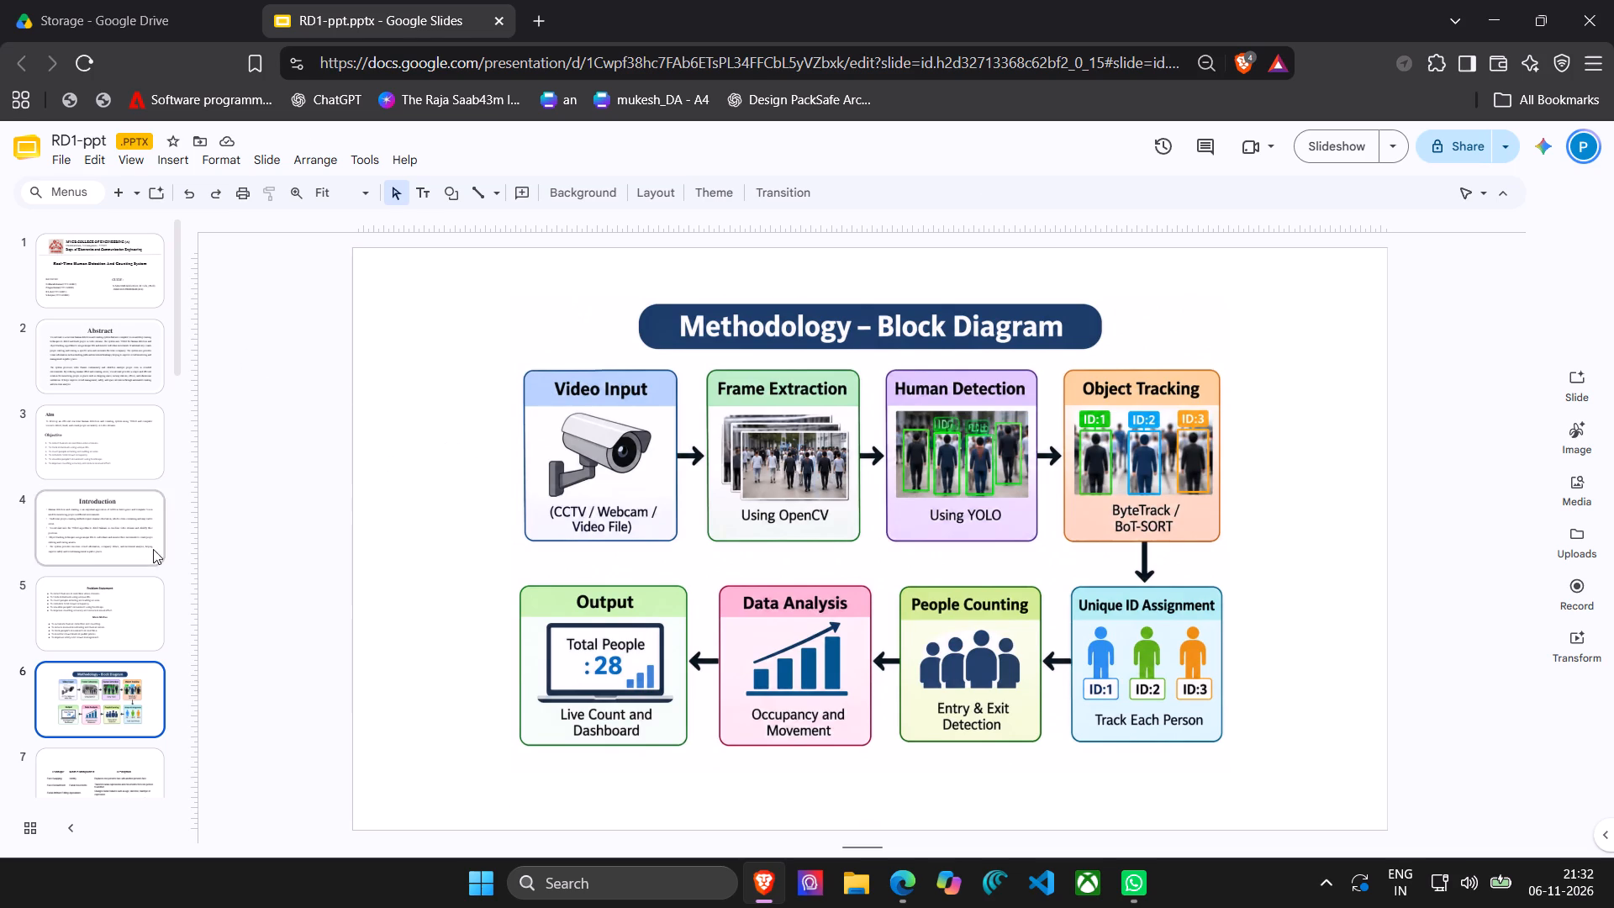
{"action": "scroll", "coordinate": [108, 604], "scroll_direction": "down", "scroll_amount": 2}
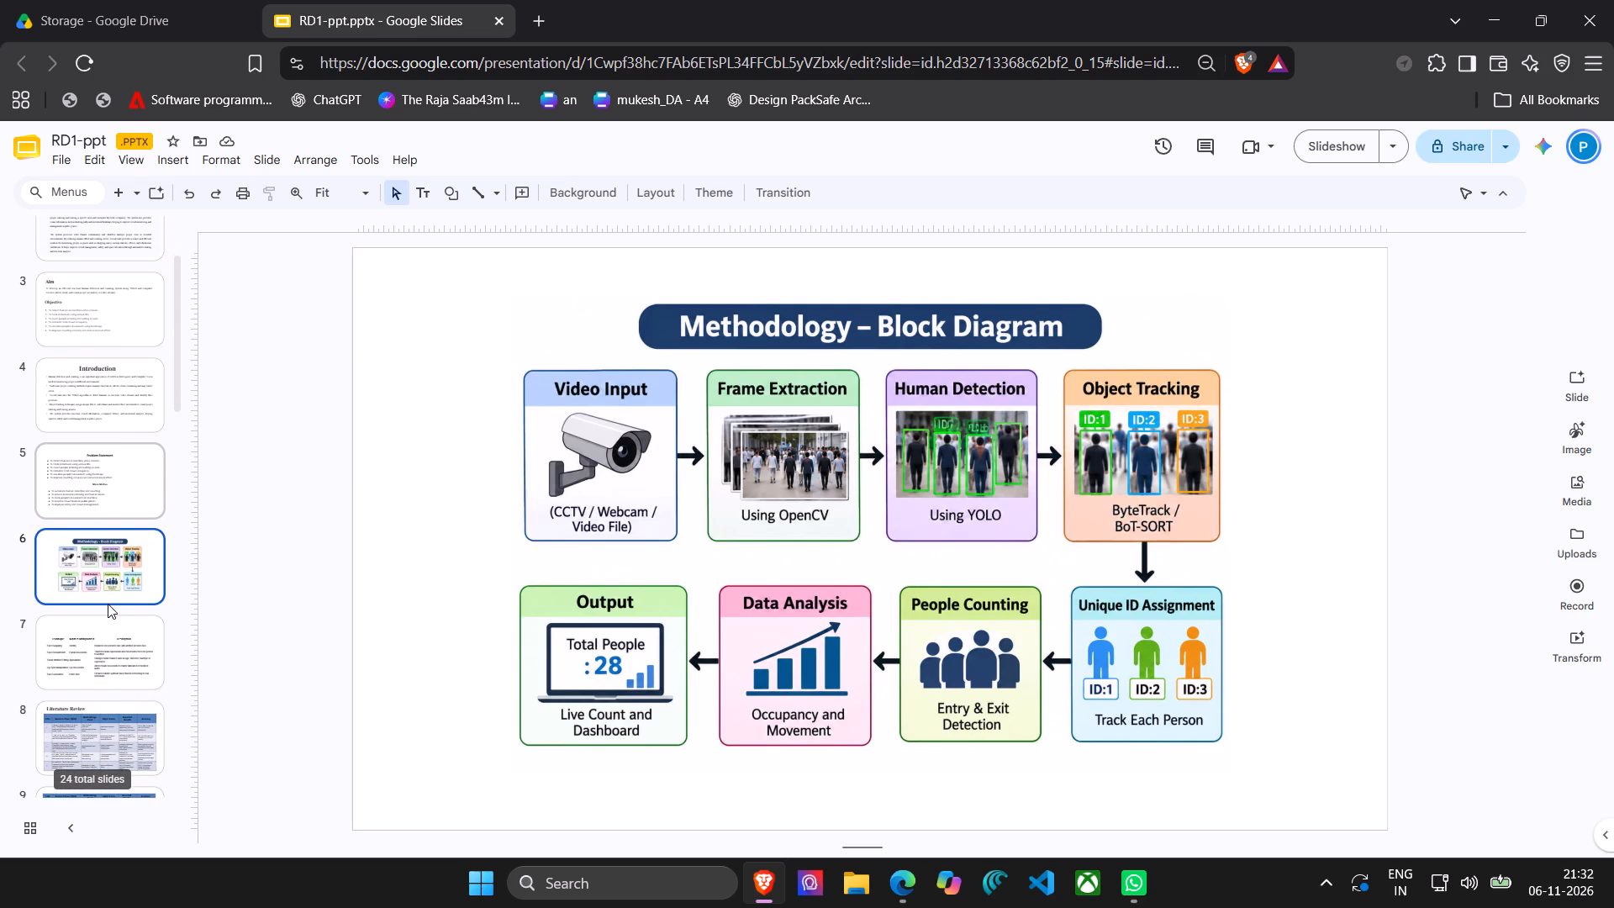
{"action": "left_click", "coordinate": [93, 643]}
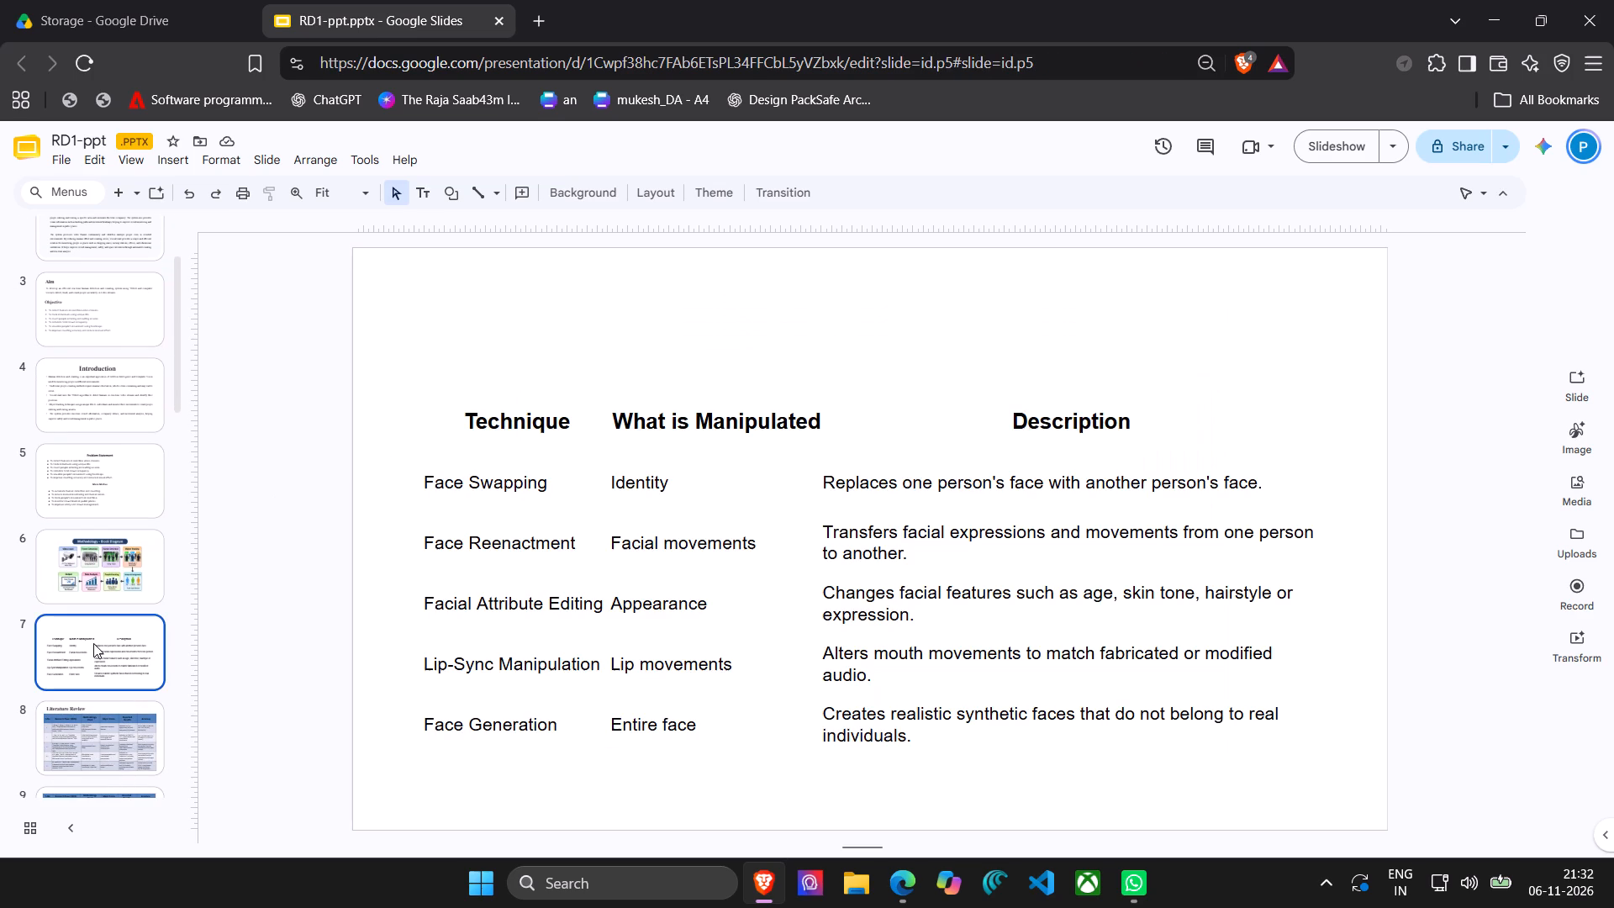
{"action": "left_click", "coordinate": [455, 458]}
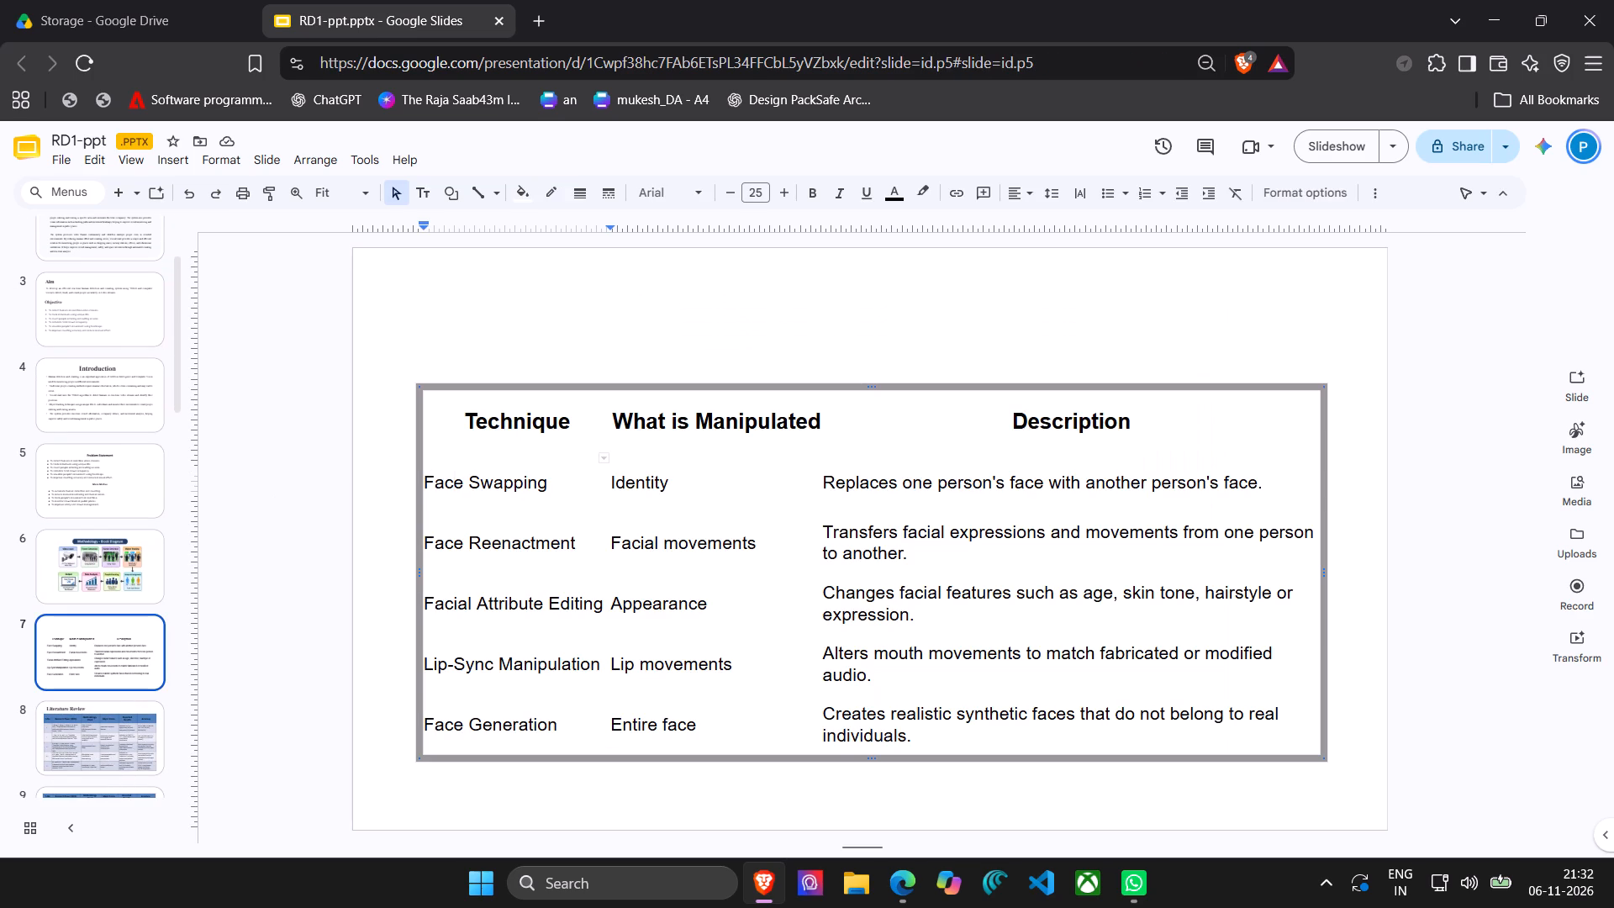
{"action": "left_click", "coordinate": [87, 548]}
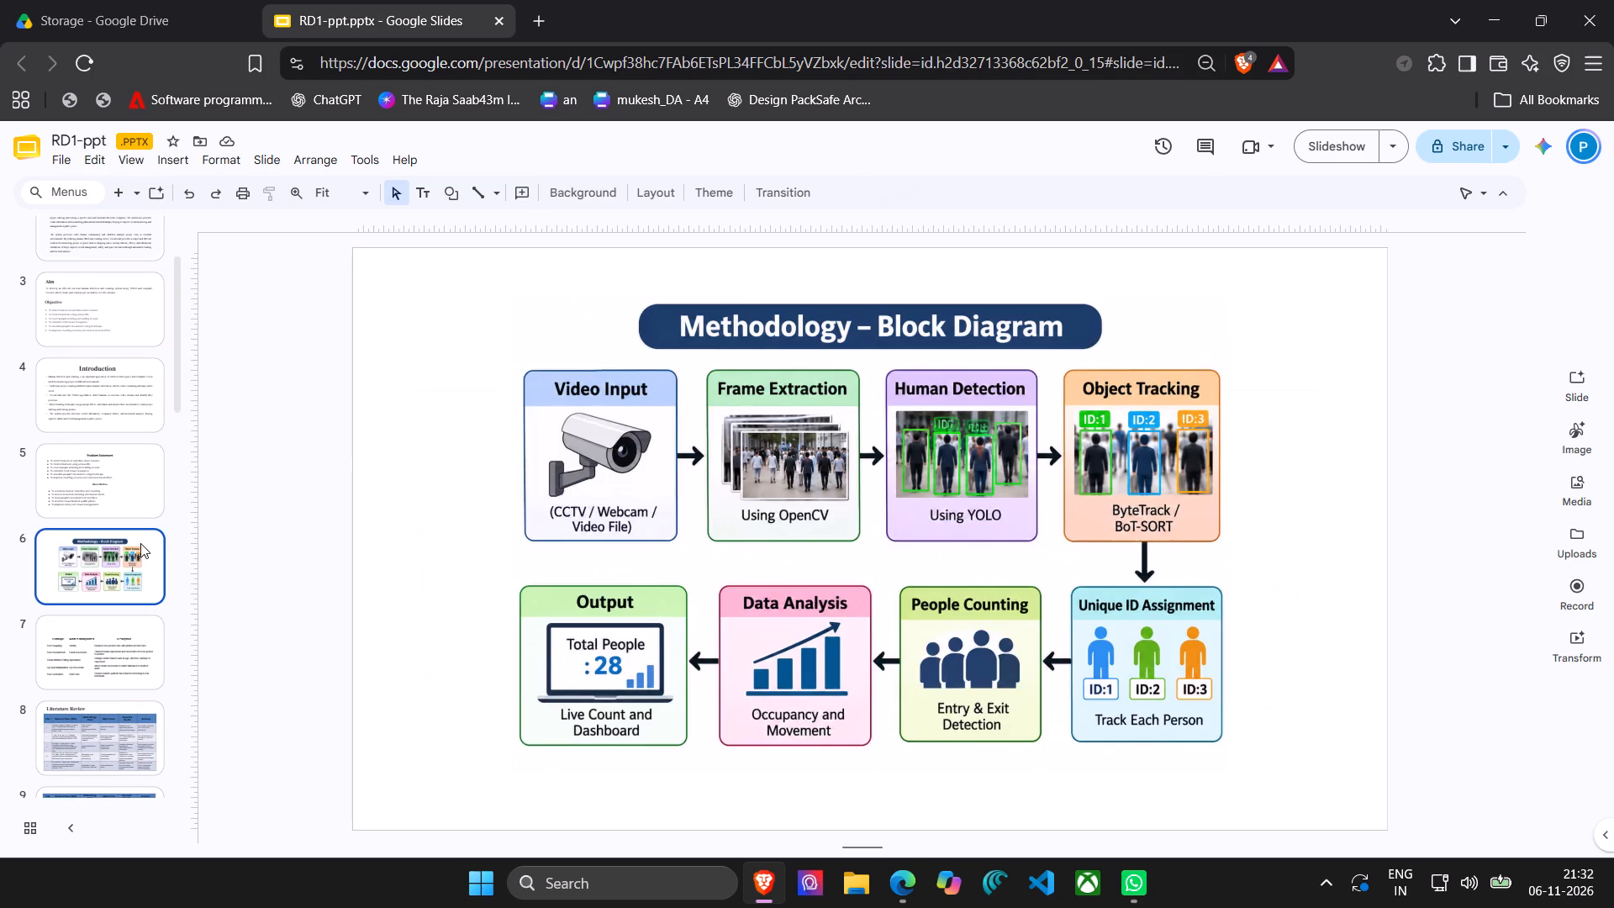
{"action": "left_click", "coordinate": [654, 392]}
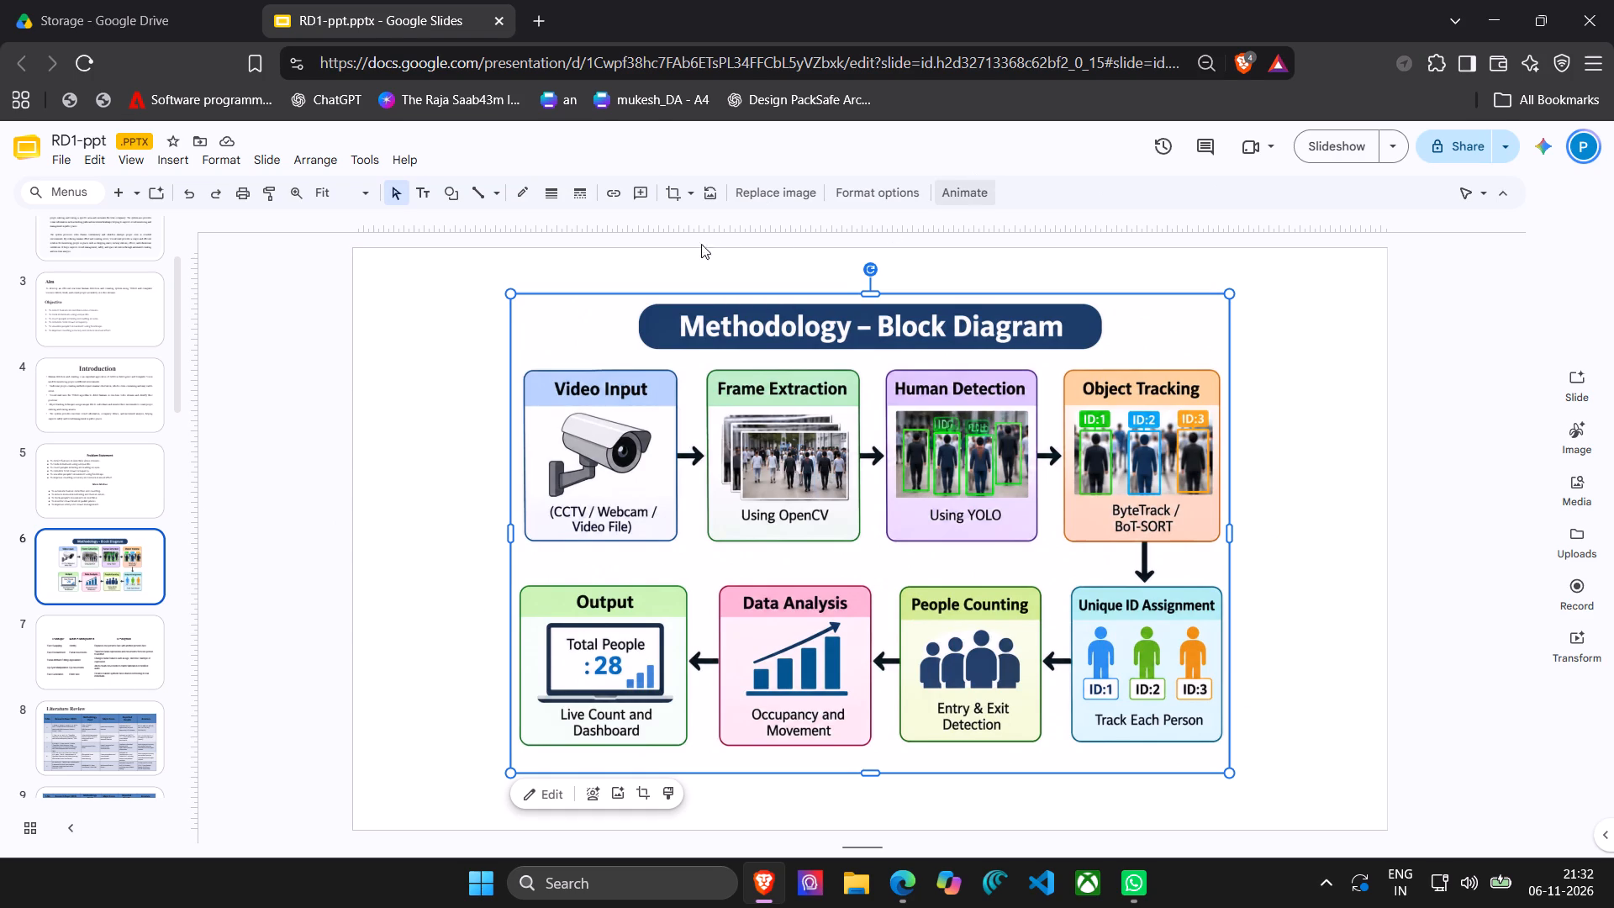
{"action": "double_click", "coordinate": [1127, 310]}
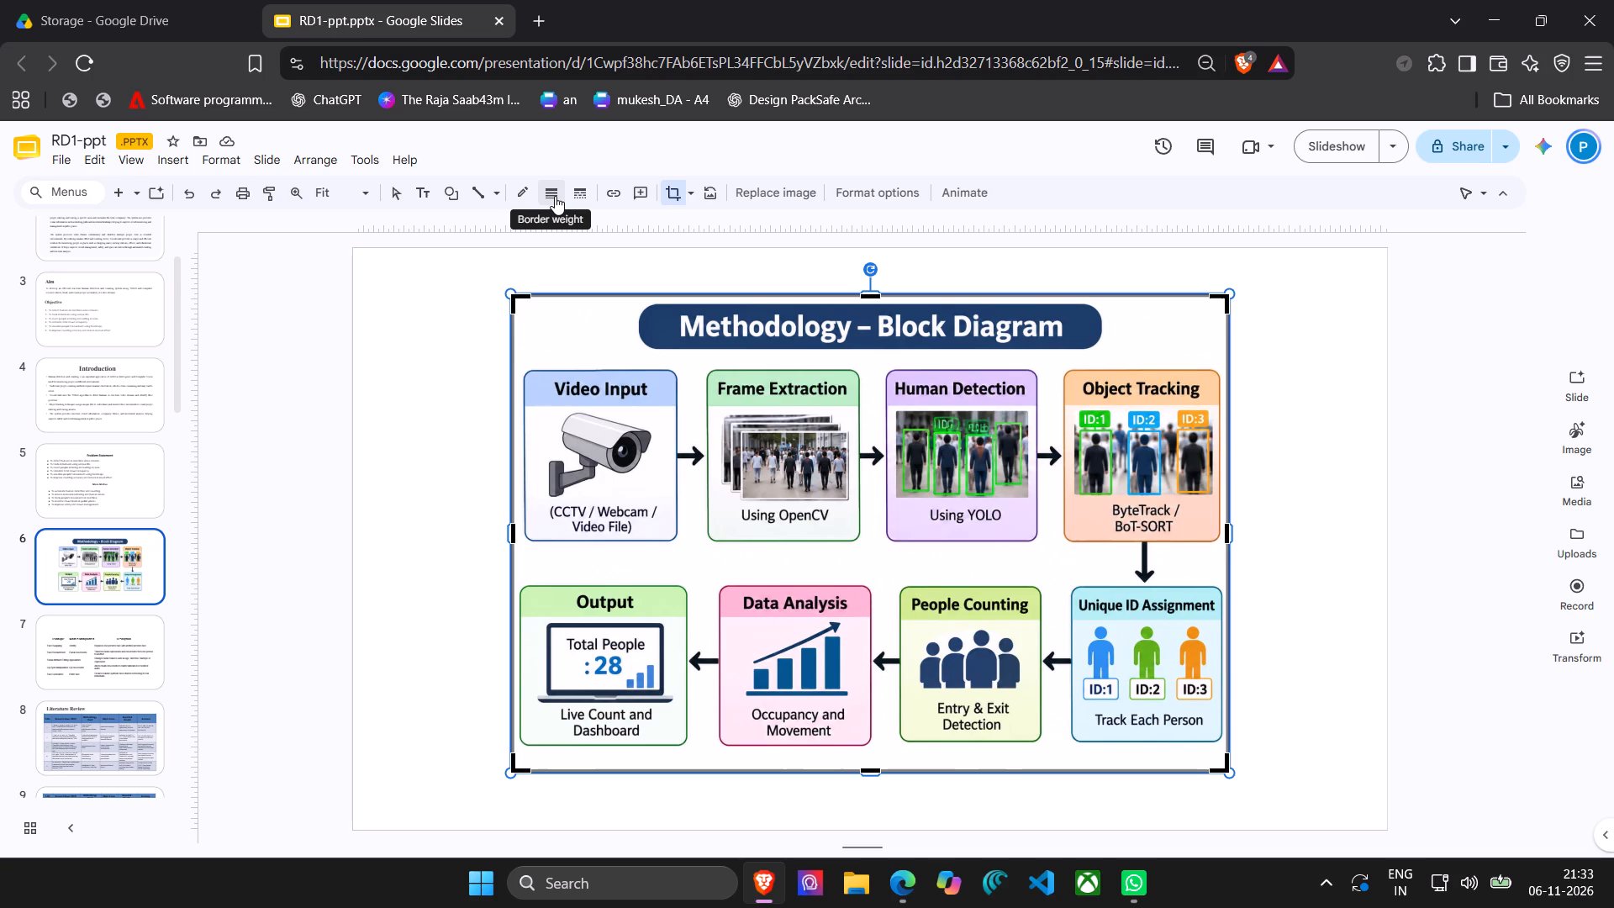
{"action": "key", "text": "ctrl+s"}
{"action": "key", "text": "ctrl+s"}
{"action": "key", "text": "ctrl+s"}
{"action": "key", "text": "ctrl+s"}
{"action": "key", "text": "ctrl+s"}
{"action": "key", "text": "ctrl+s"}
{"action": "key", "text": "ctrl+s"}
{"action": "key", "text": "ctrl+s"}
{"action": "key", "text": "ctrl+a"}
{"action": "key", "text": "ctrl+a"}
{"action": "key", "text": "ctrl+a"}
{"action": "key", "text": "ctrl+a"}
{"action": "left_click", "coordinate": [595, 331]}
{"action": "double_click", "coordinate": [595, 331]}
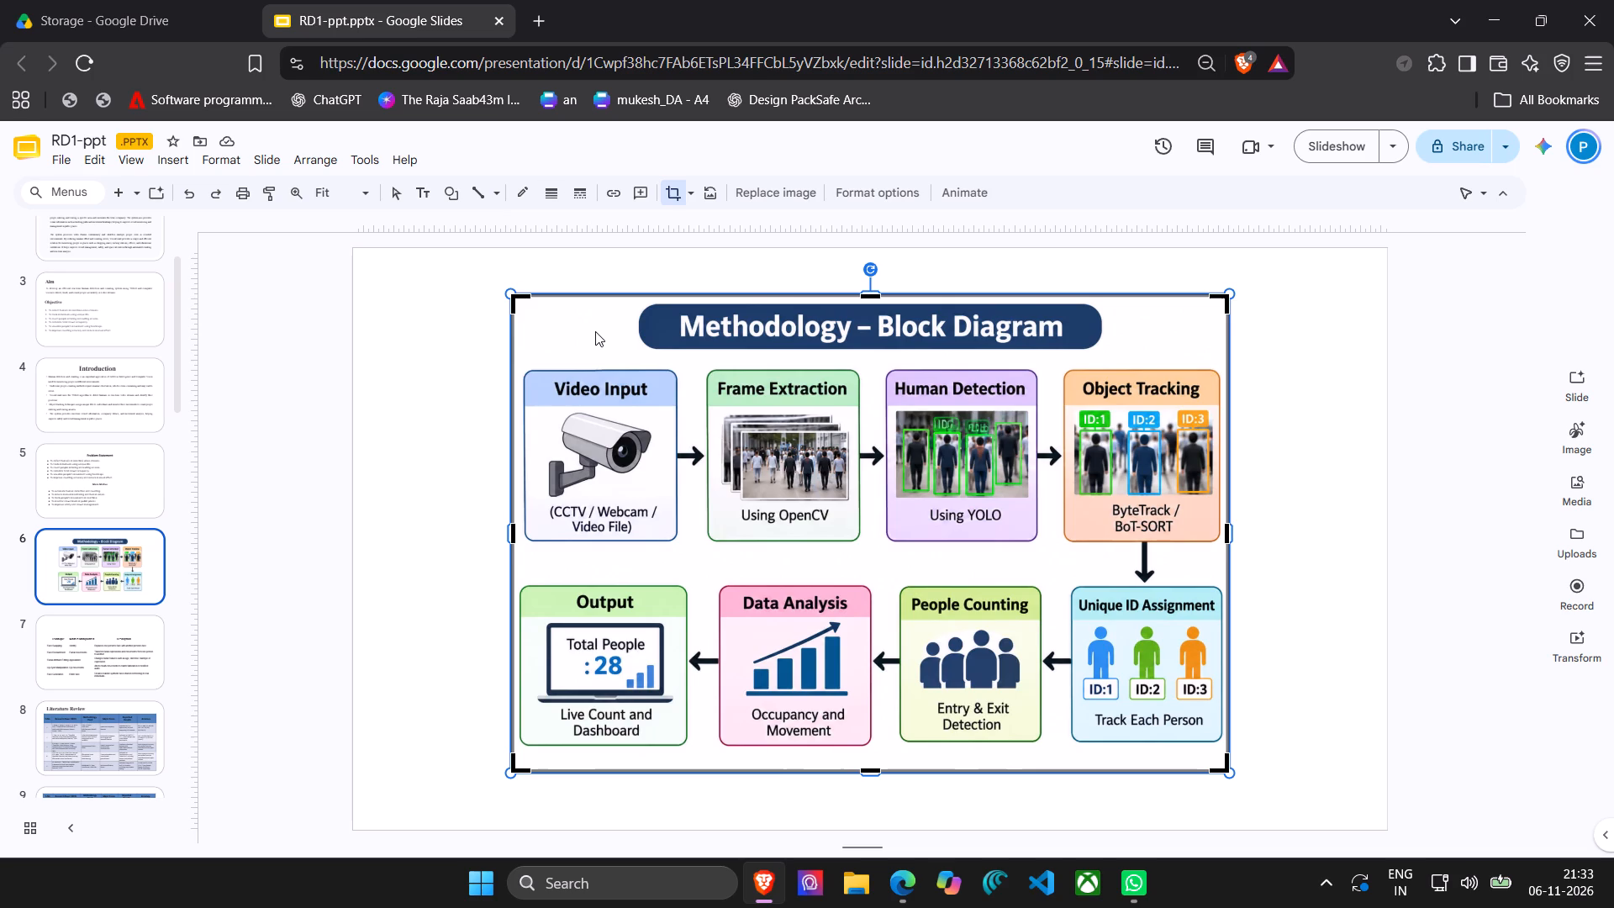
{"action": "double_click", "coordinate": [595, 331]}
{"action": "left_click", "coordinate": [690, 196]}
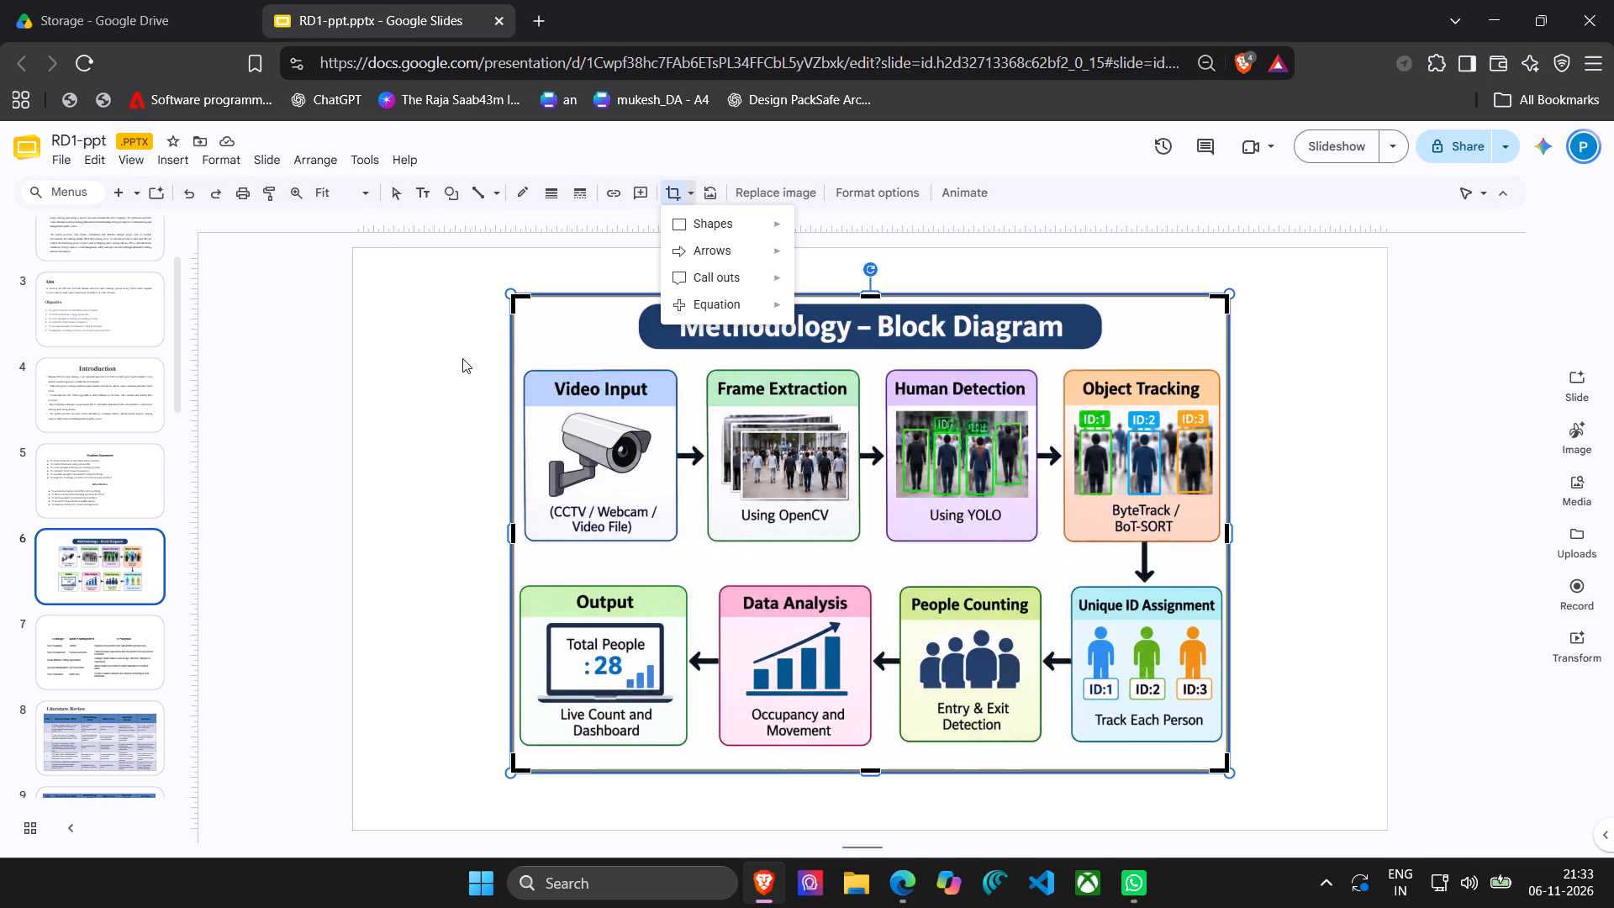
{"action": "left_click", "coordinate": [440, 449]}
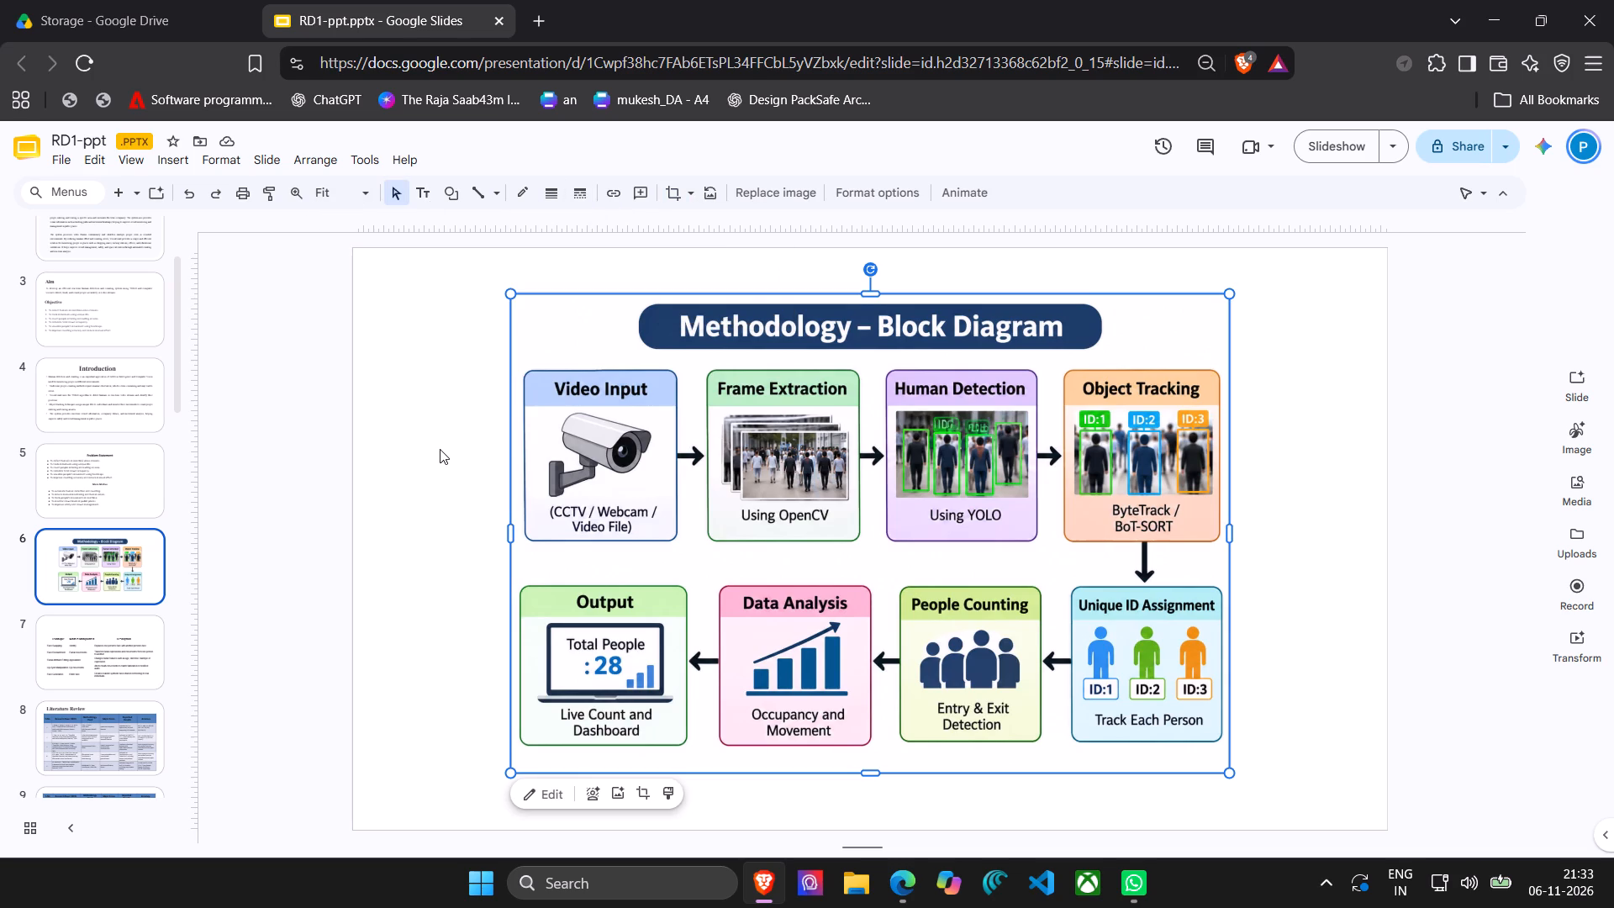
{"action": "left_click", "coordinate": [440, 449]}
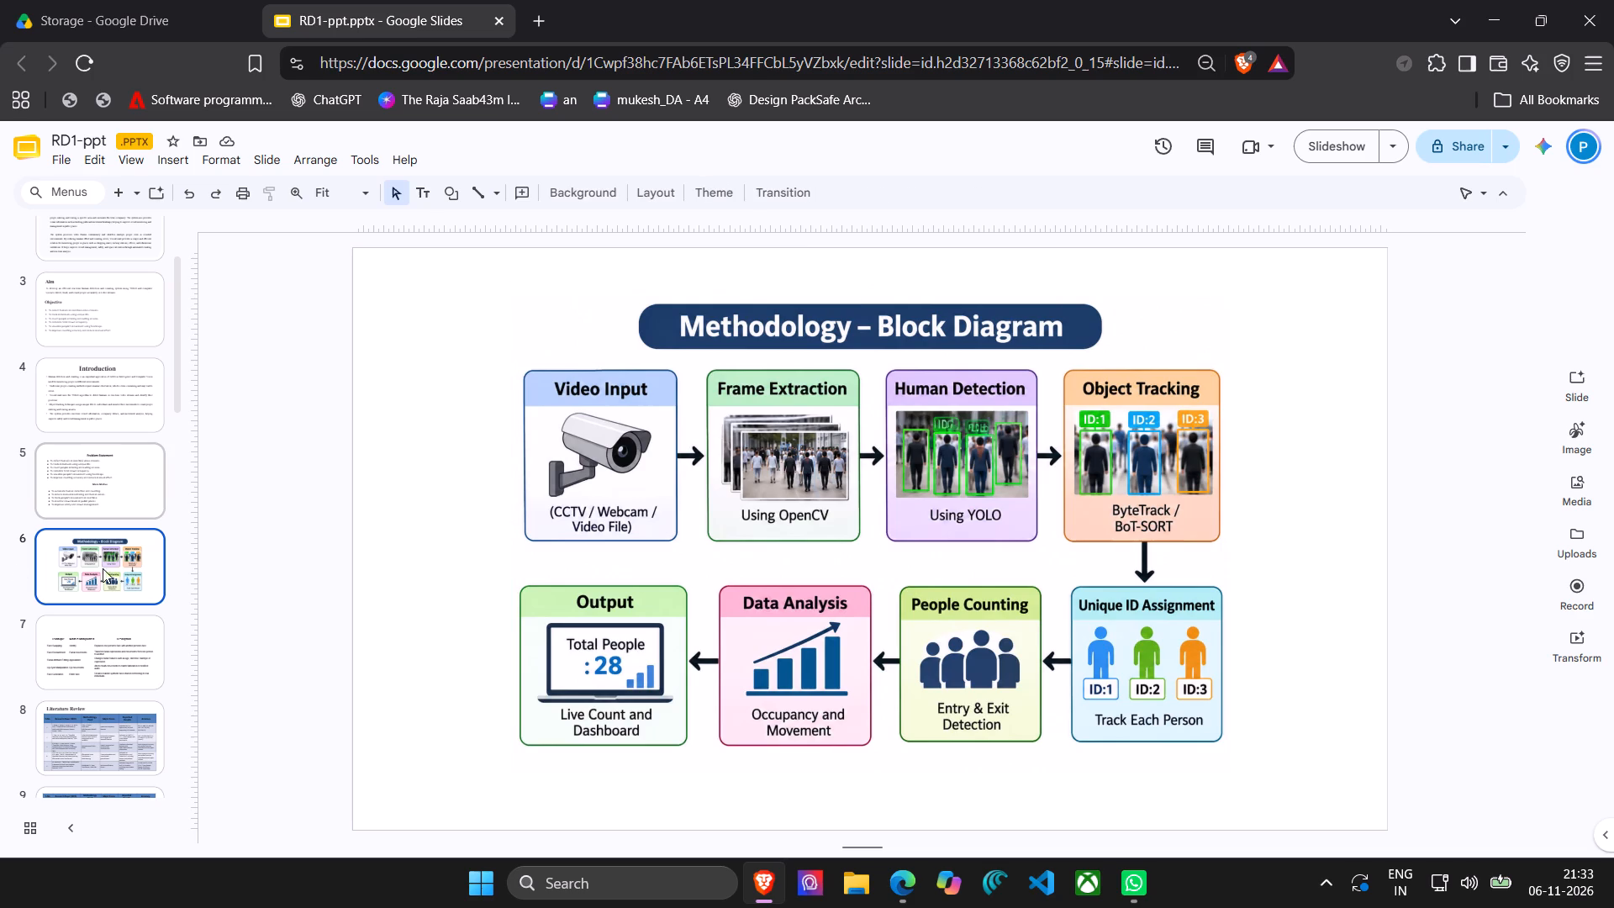
Insert a new blank slide directly after the Methodology – Block Diagram slide.
{"action": "left_click", "coordinate": [113, 564]}
{"action": "right_click", "coordinate": [113, 564]}
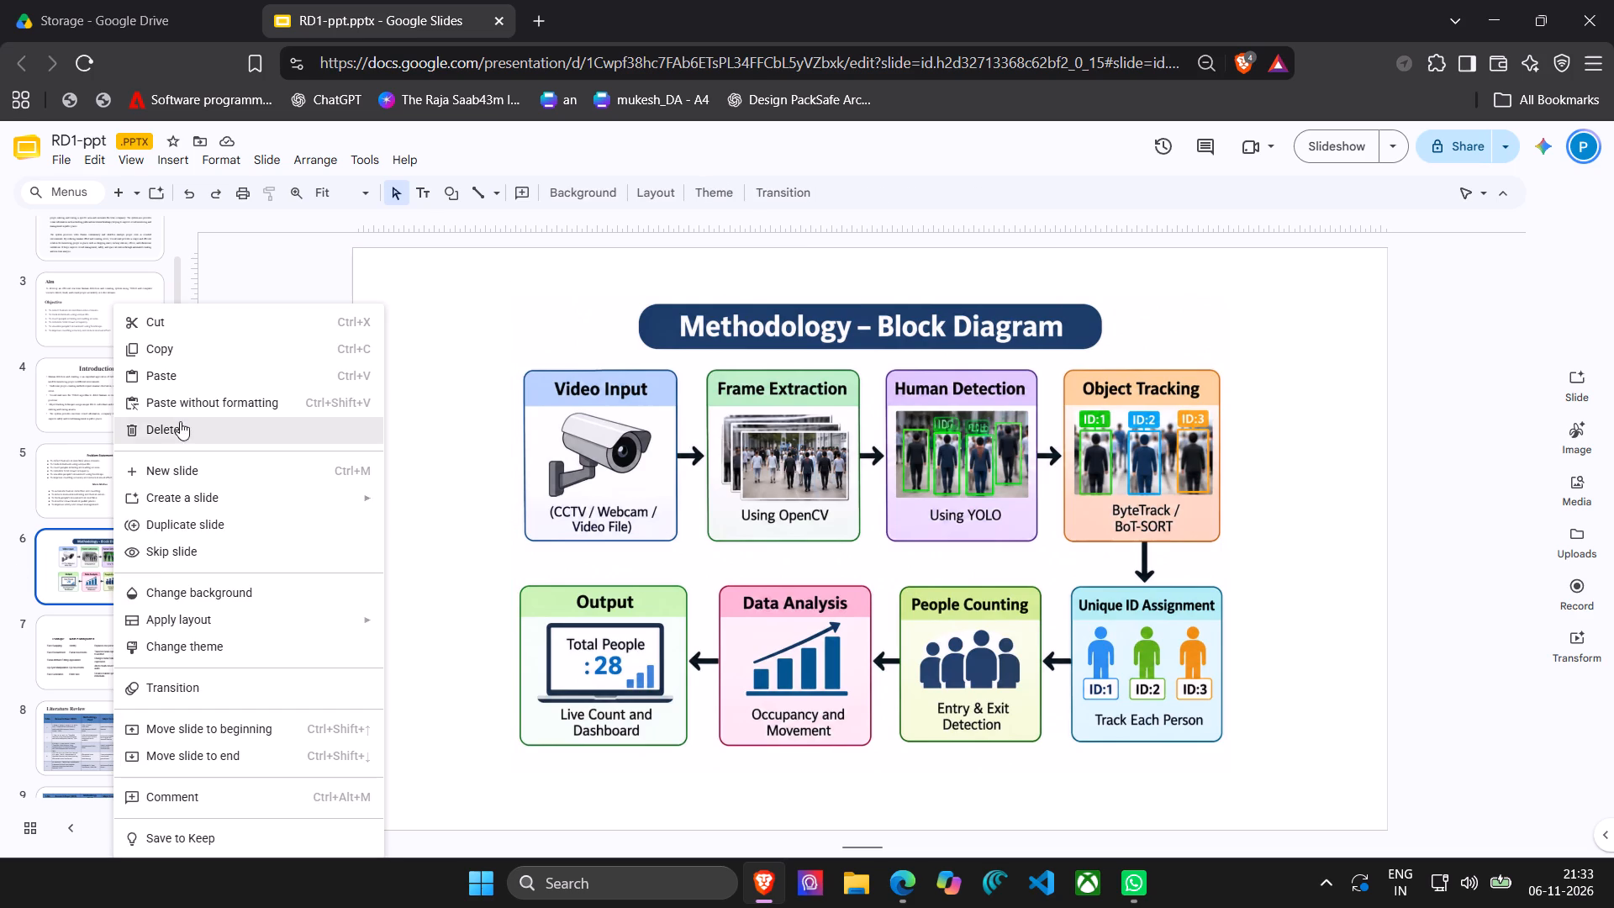
{"action": "left_click", "coordinate": [193, 471]}
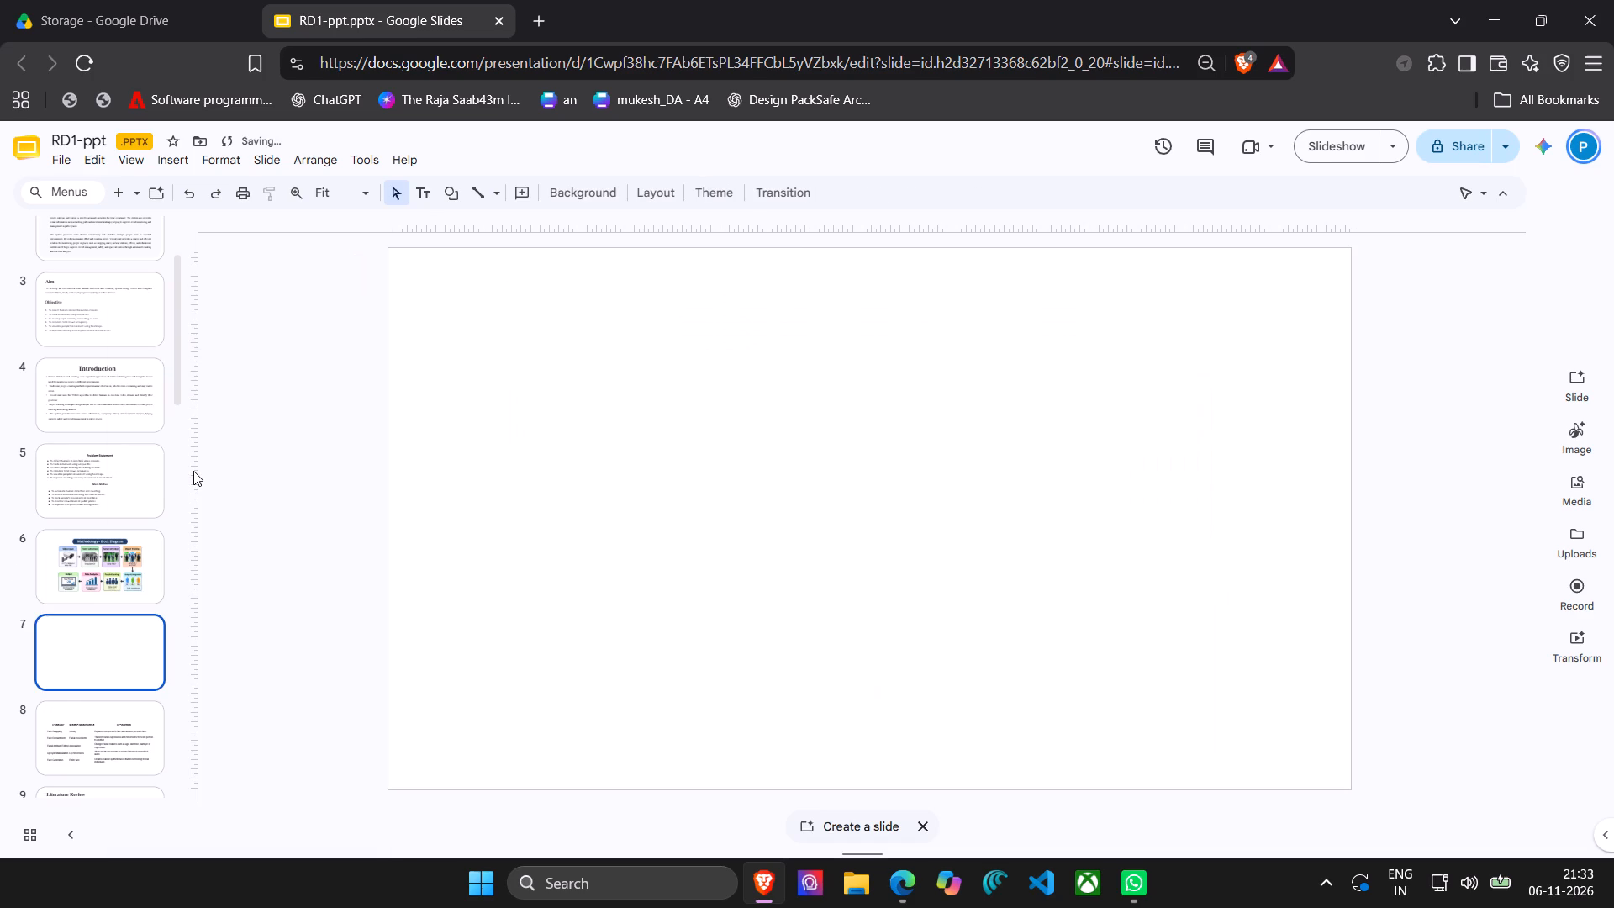
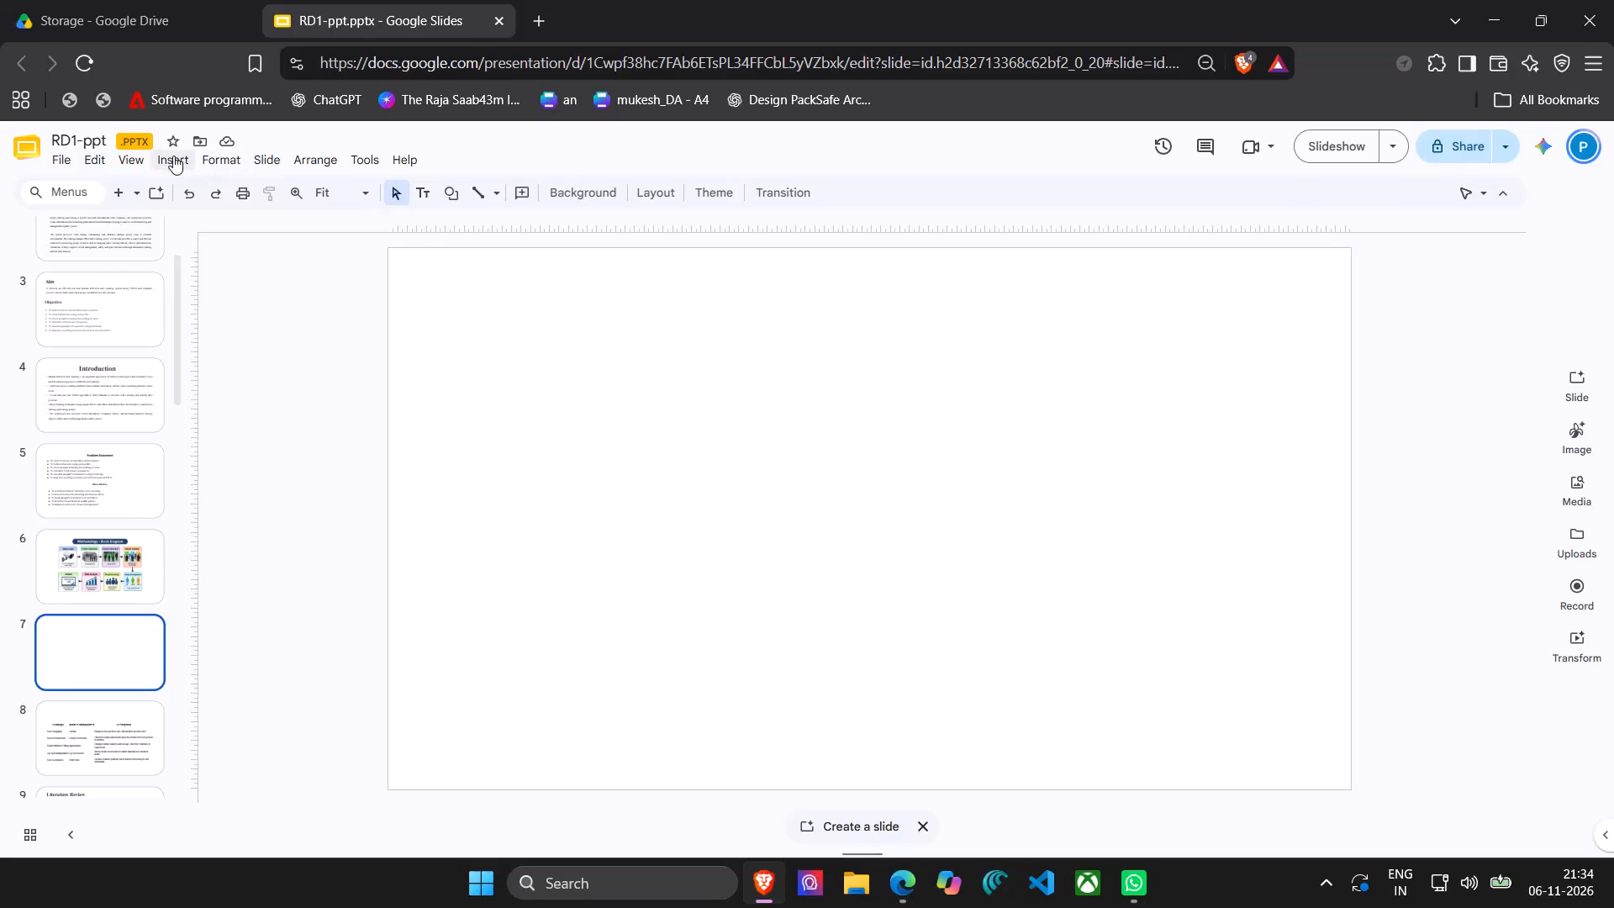
Add a text box to the new blank slide and paste in the copied methodology steps, from Video Input through Output.
{"action": "left_click", "coordinate": [173, 156]}
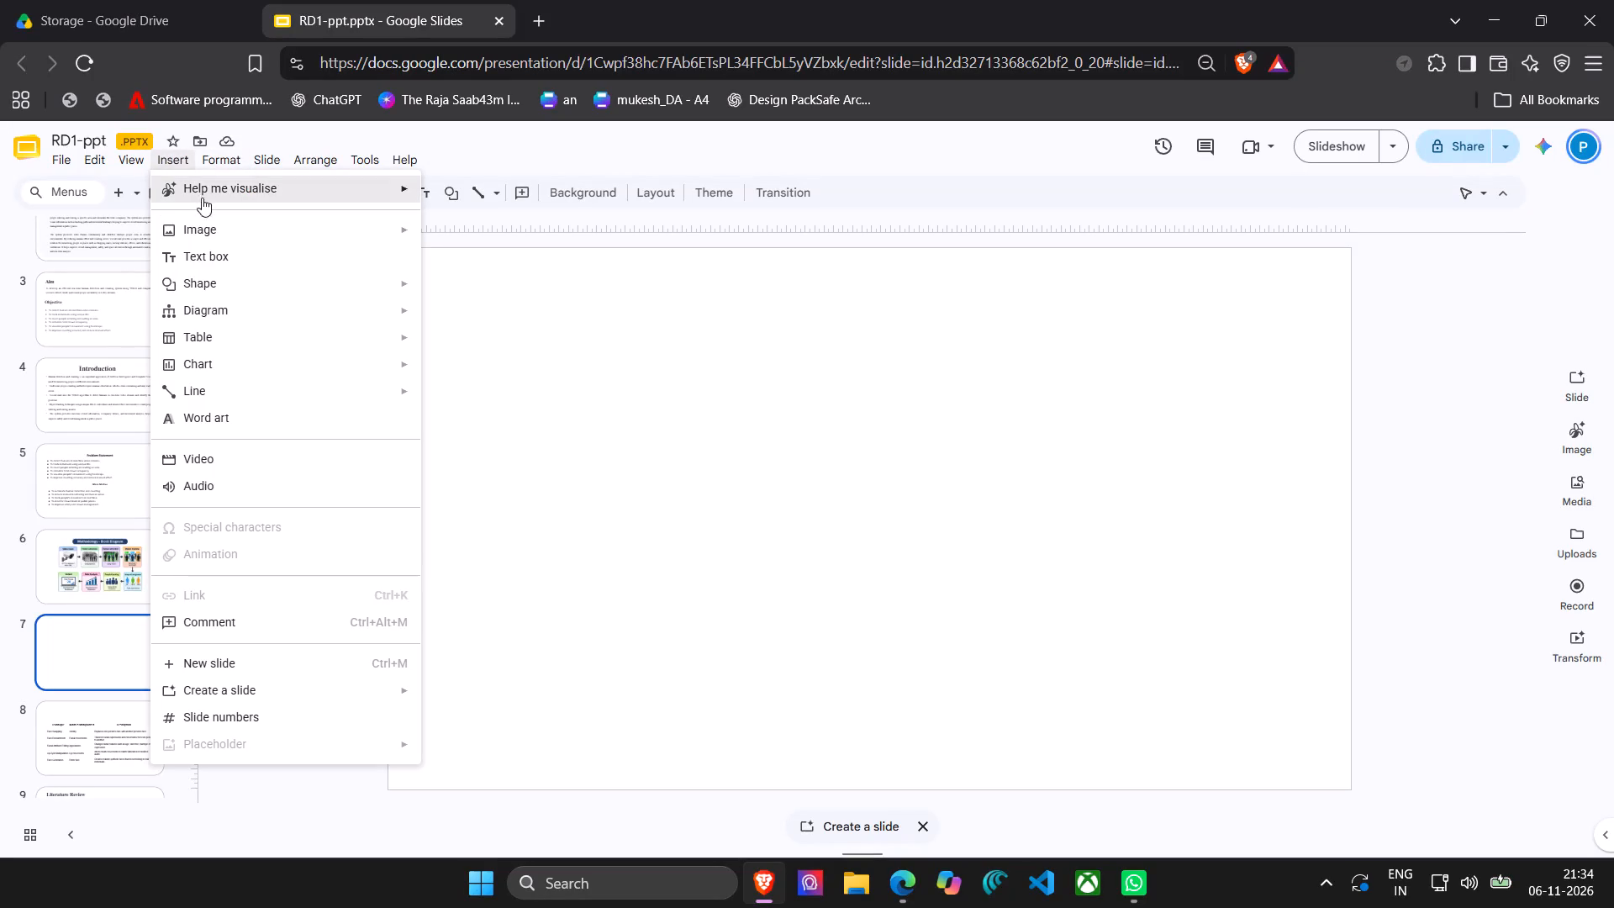
{"action": "left_click", "coordinate": [225, 251]}
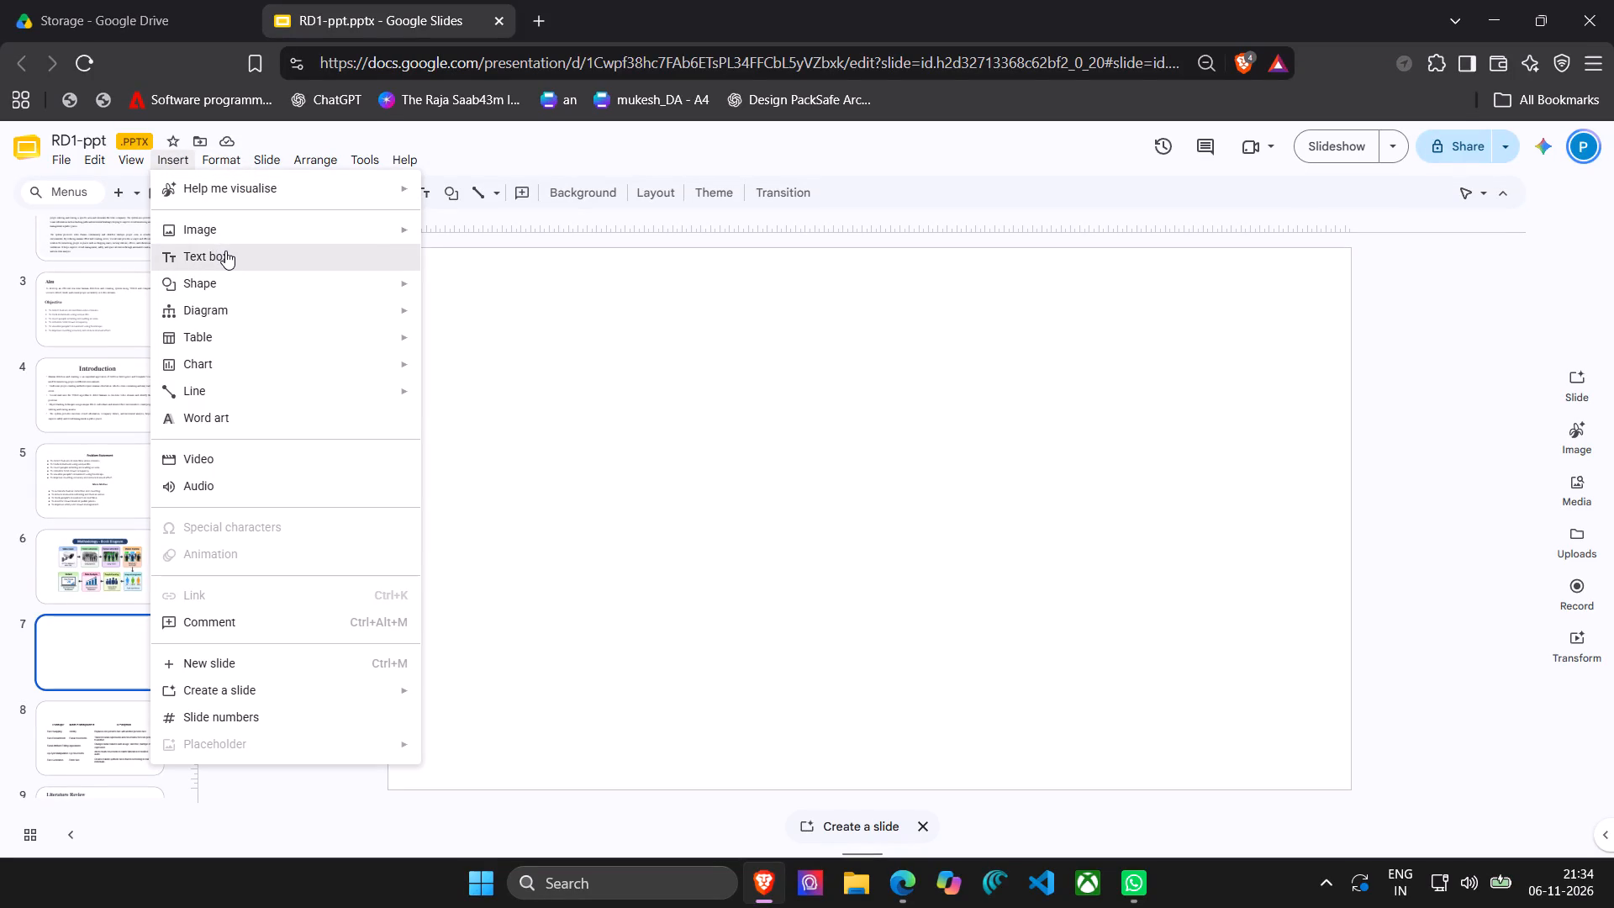
{"action": "left_click", "coordinate": [660, 385]}
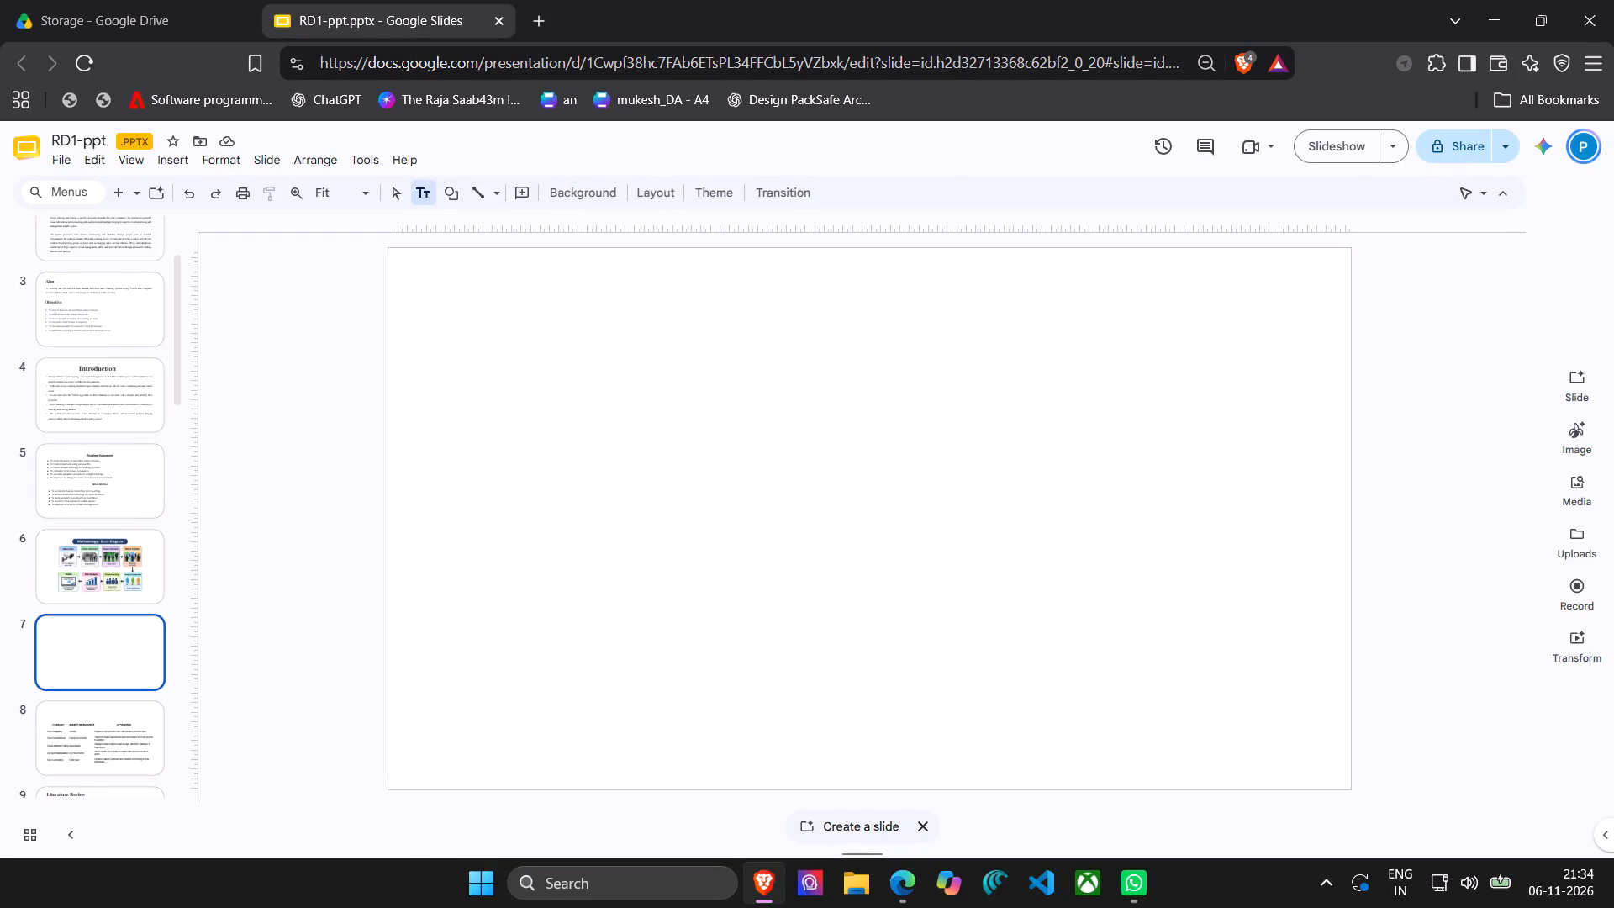
{"action": "key", "text": "ctrl+v"}
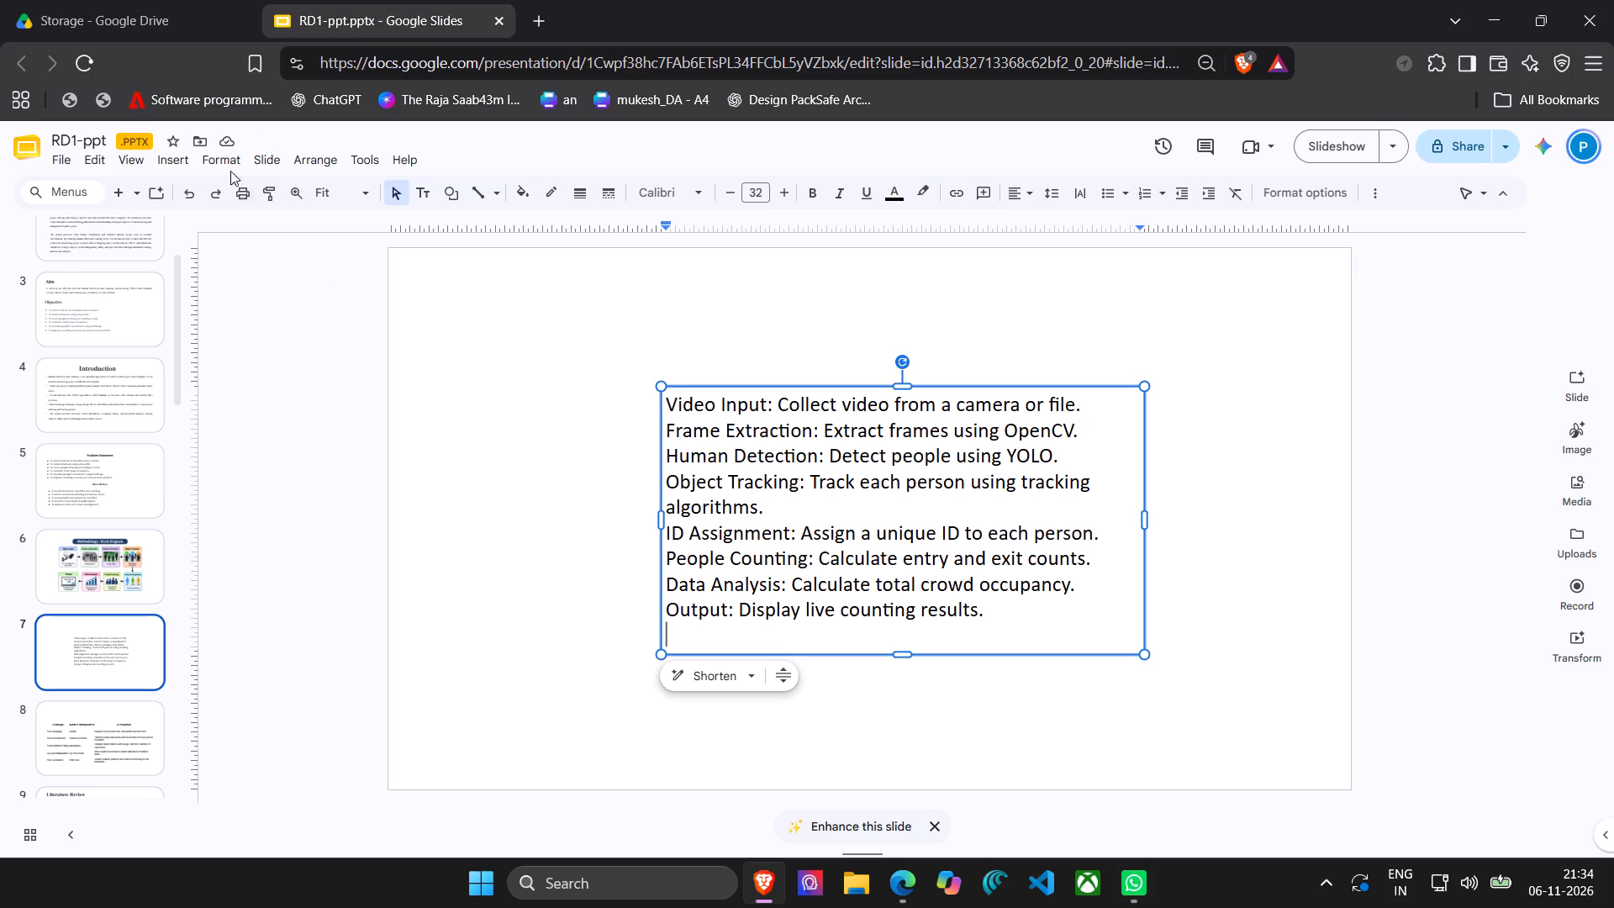
Add a text box above the methodology list with the title "Methodology Explination".
{"action": "left_click", "coordinate": [183, 150]}
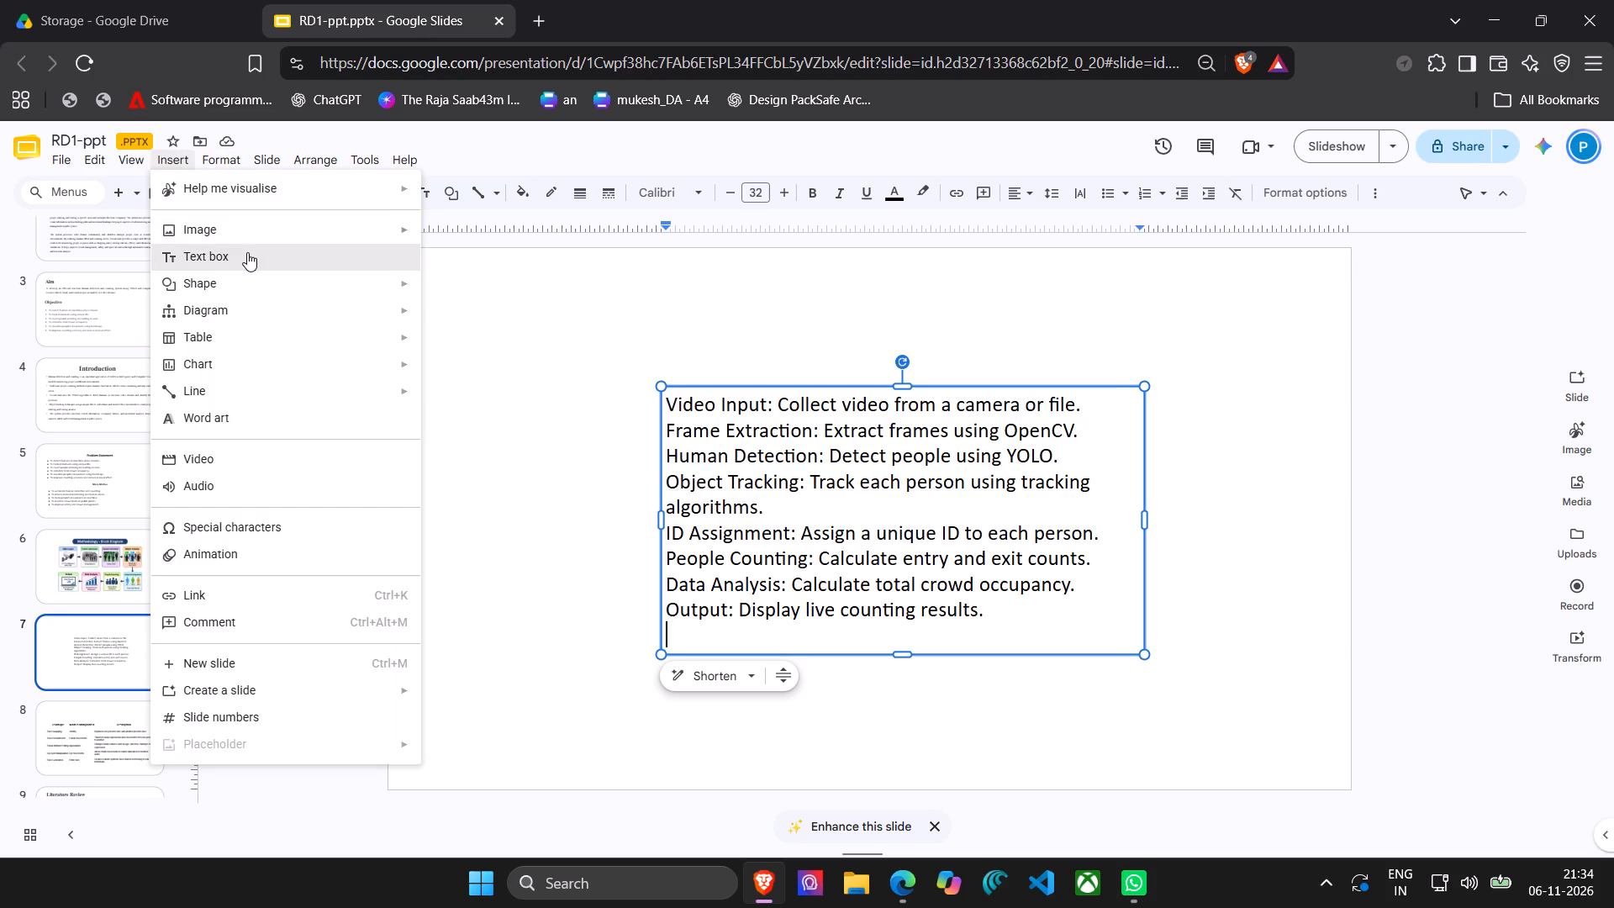
{"action": "left_click", "coordinate": [247, 252]}
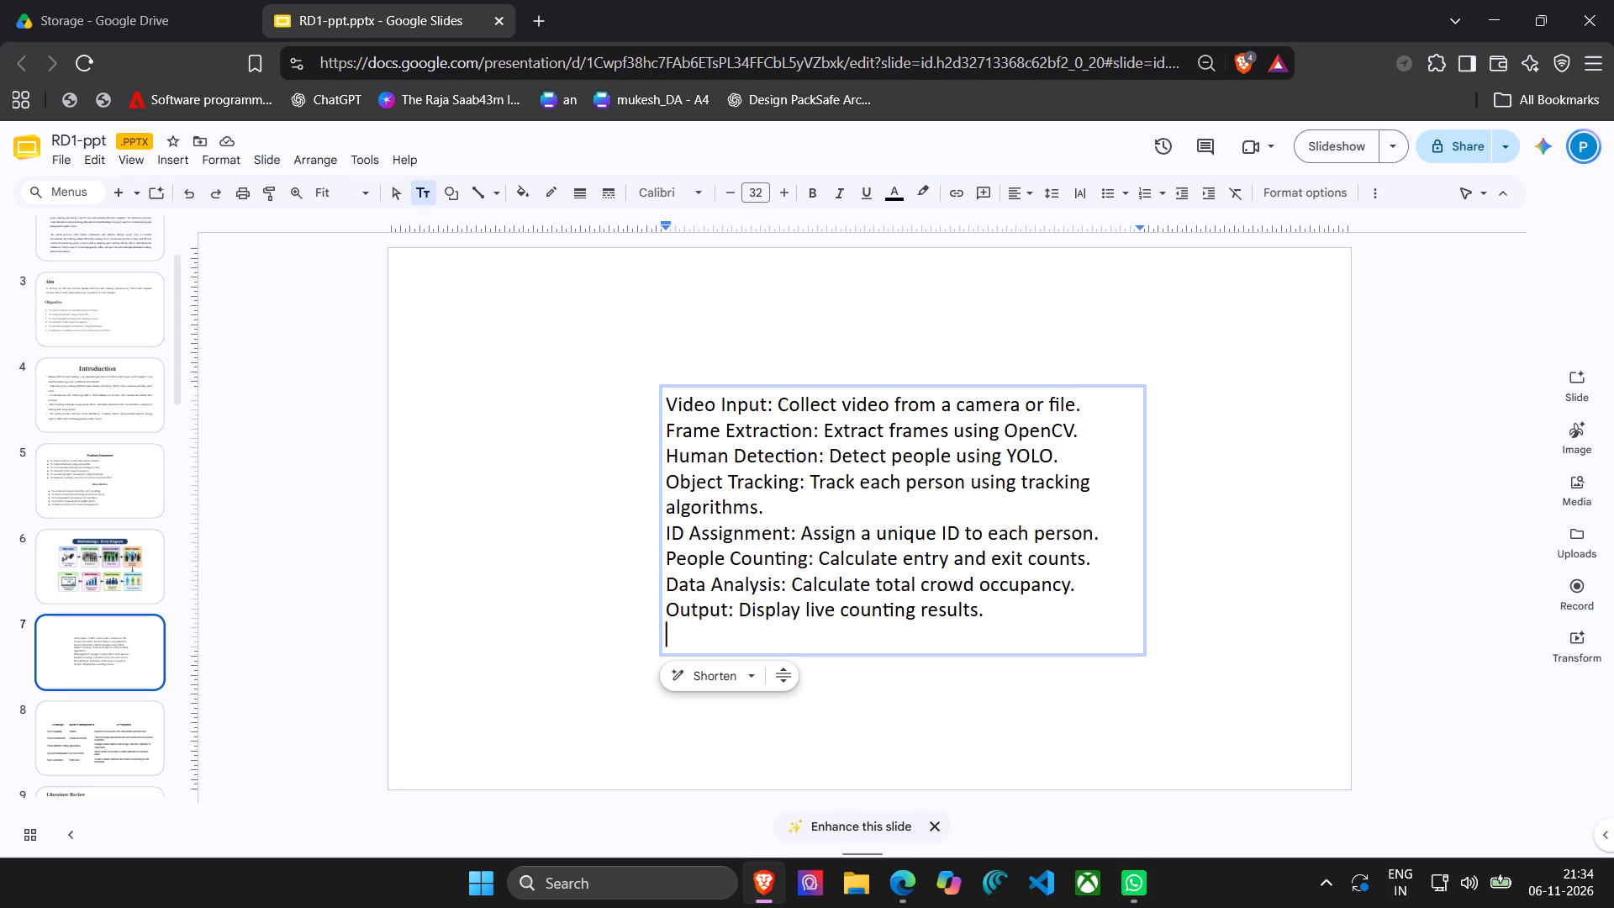
{"action": "left_click", "coordinate": [686, 288]}
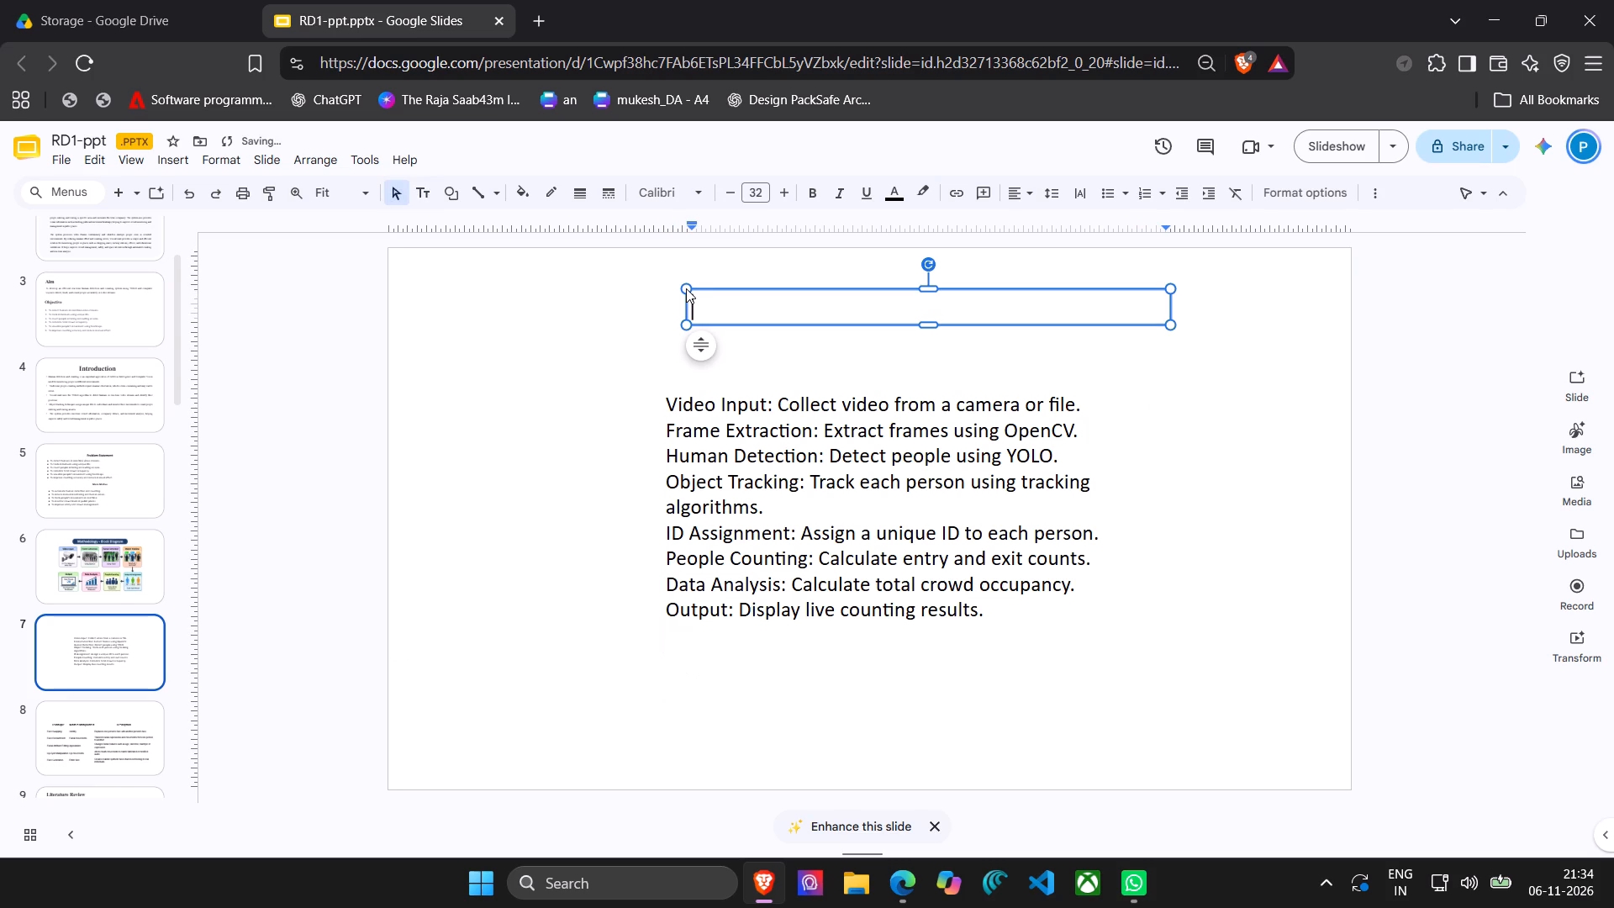
{"action": "key", "text": "m"}
{"action": "type", "text": "ethodol"}
{"action": "key", "text": "o"}
{"action": "type", "text": "gy"}
{"action": "key", "text": "space"}
{"action": "key", "text": "e"}
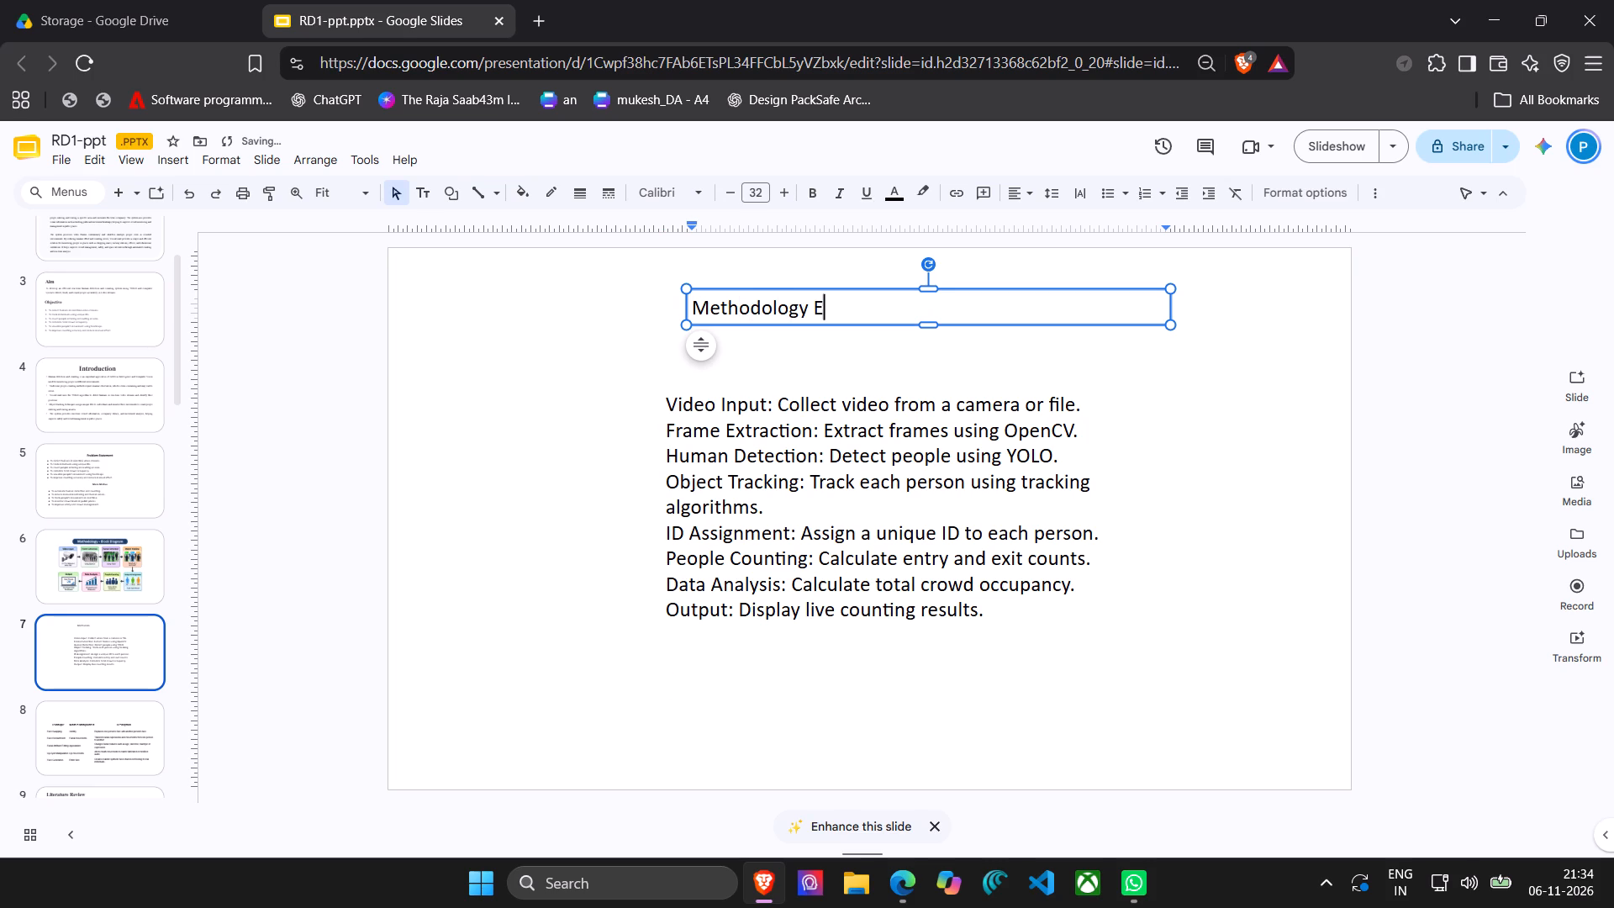
{"action": "type", "text": "xplination"}
Make the "Methodology Explination" title bold and set its font size to 33.
{"action": "left_click_drag", "start_coordinate": [924, 302], "coordinate": [674, 335]}
{"action": "left_click", "coordinate": [815, 198]}
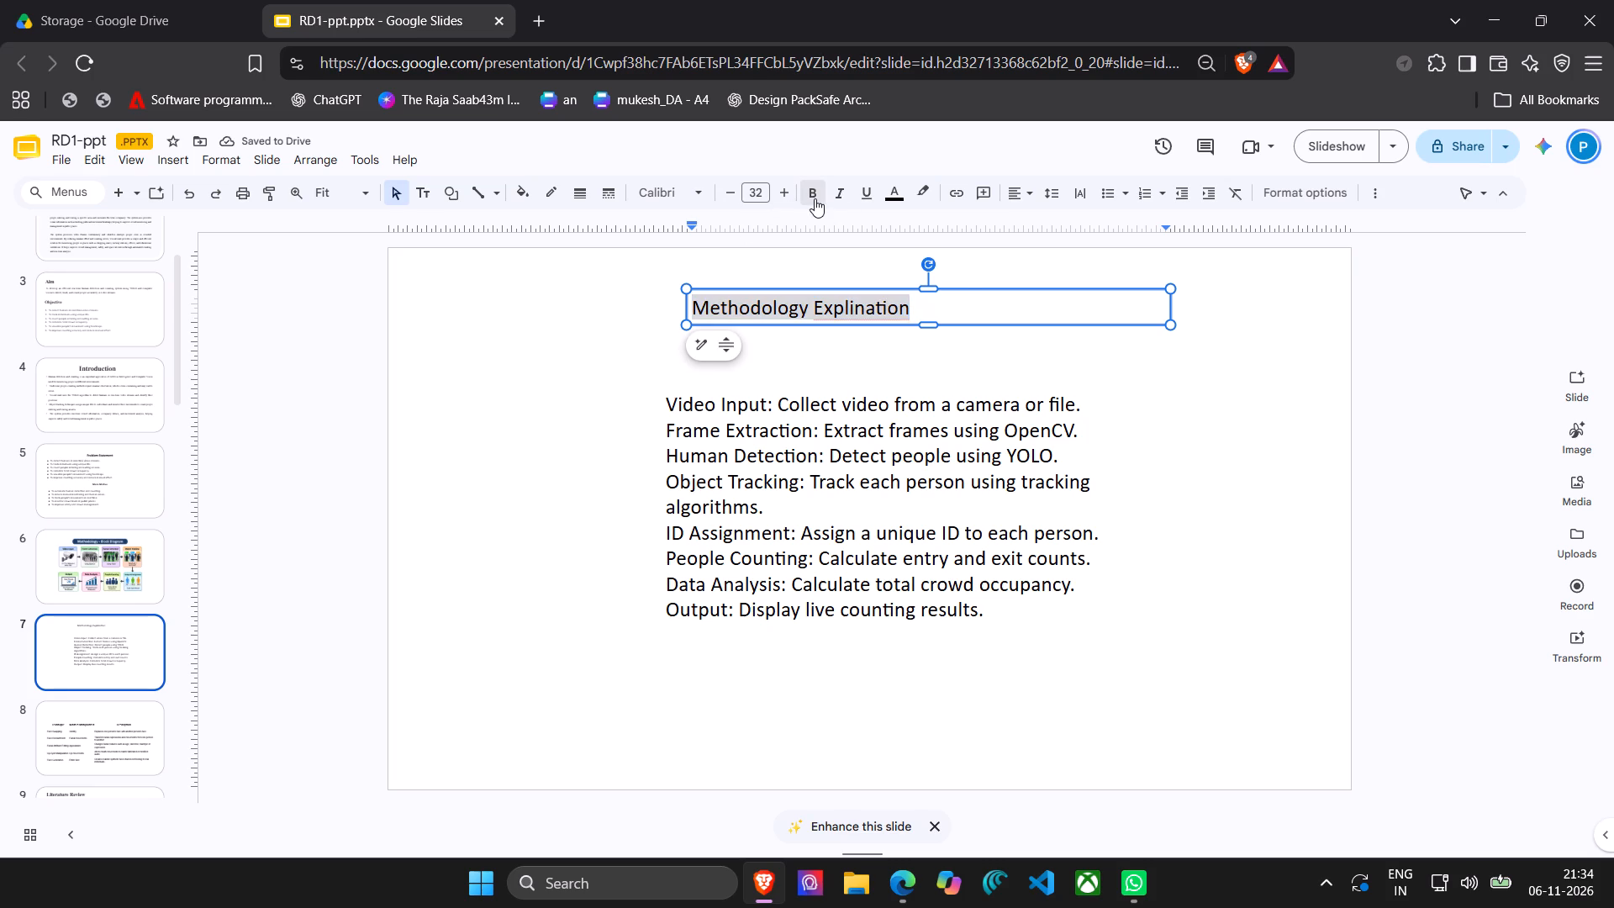
{"action": "left_click", "coordinate": [776, 192]}
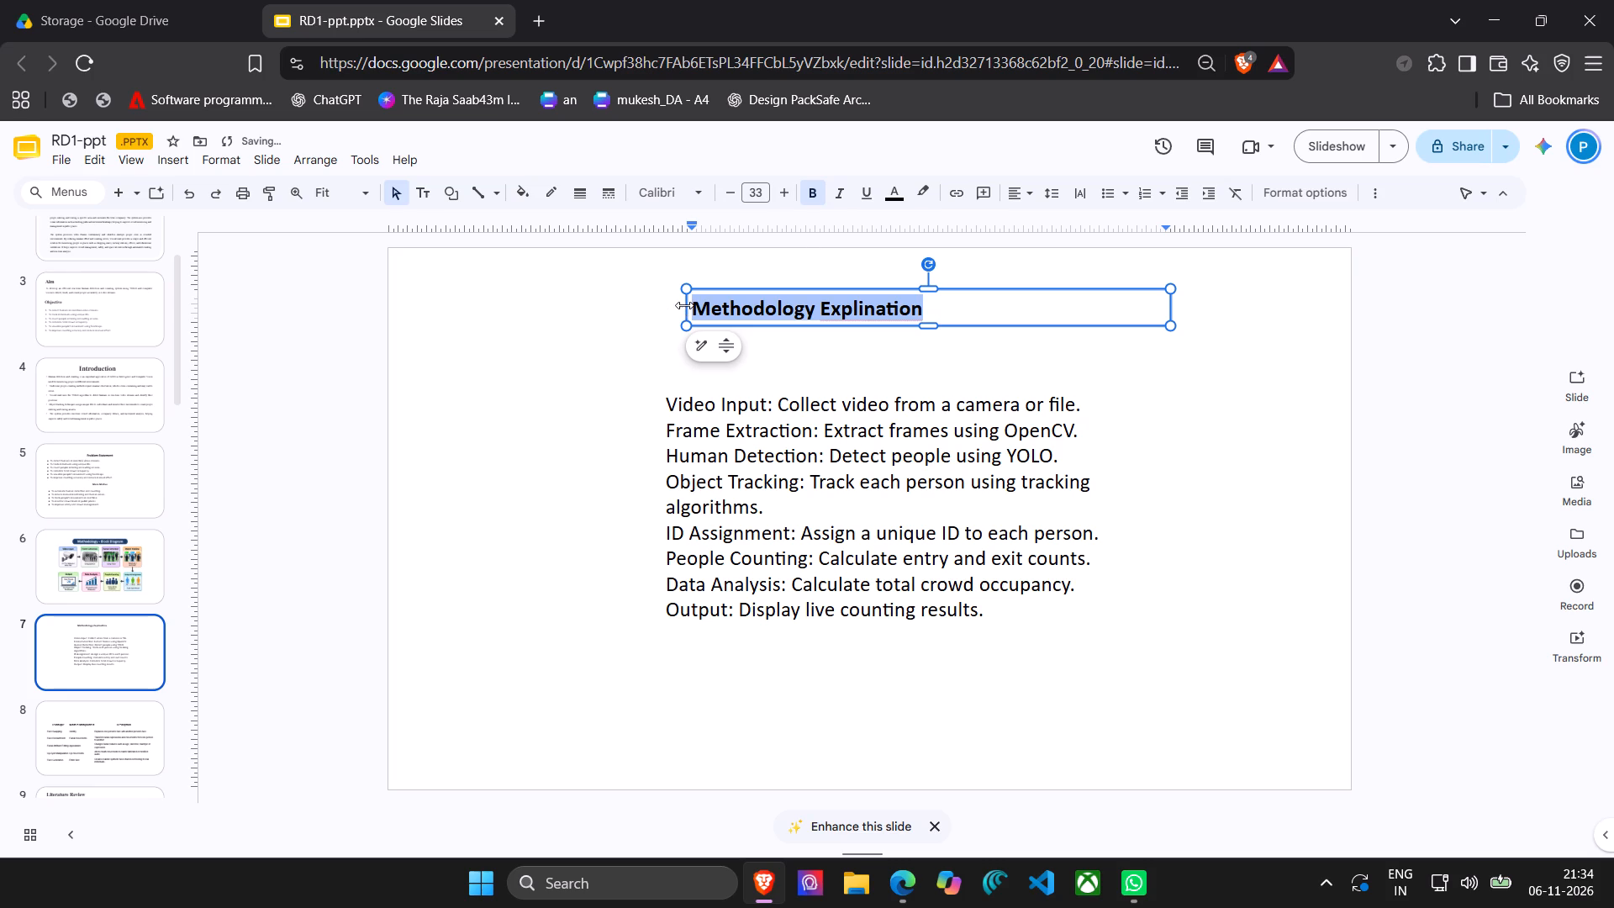
Stretch the title's text box across the full slide width and centre the title text within it.
{"action": "left_click_drag", "start_coordinate": [684, 305], "coordinate": [414, 311]}
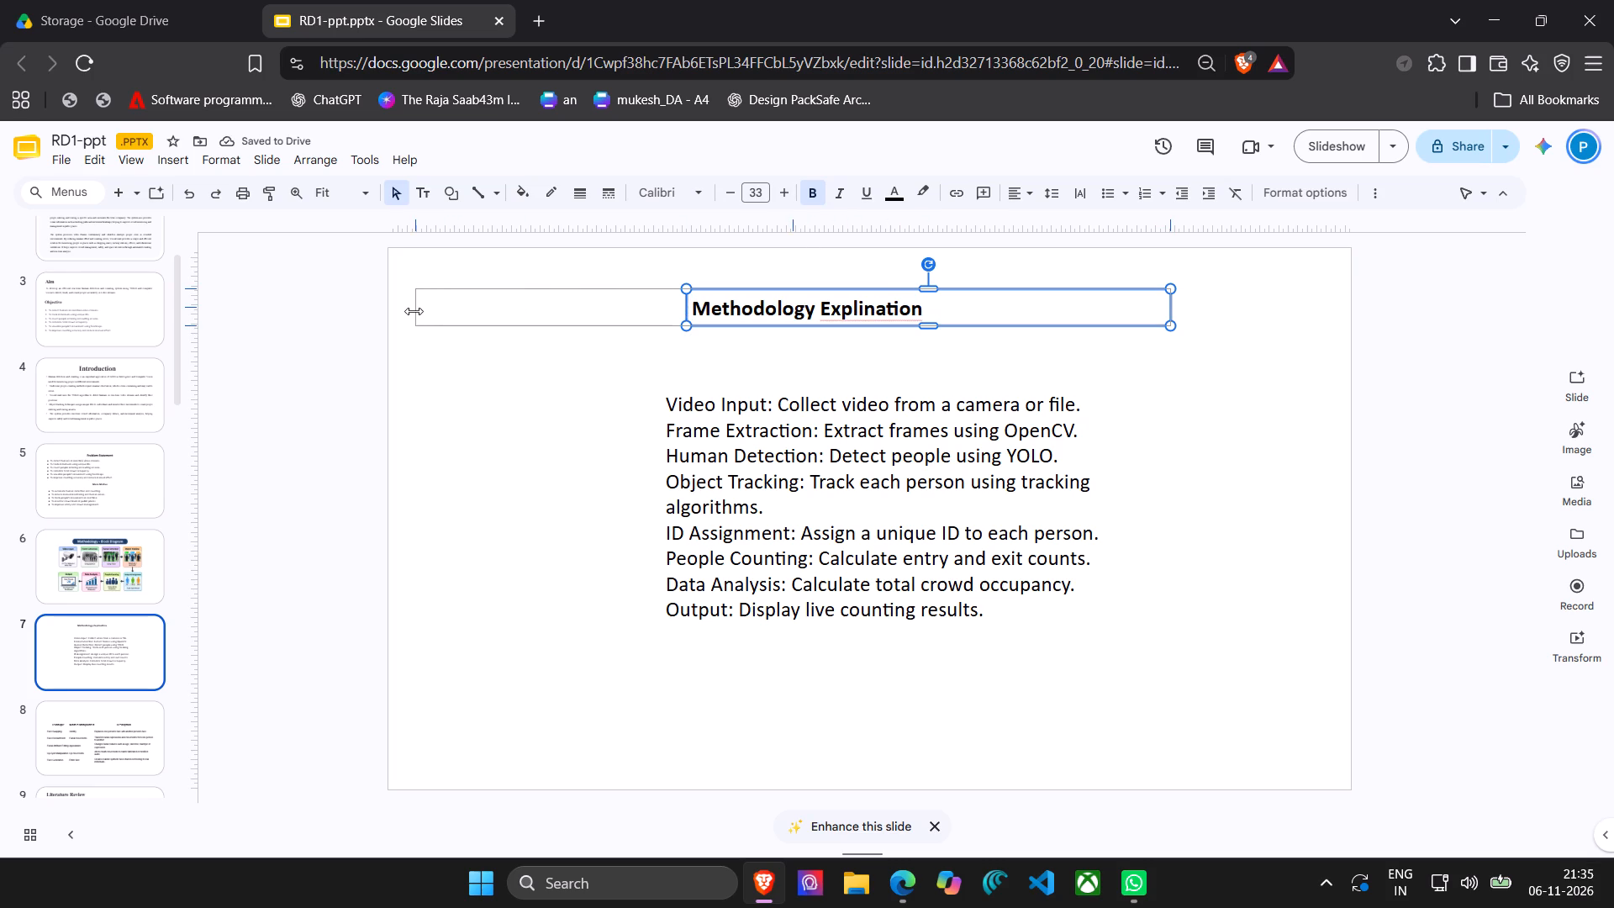
{"action": "left_click_drag", "start_coordinate": [414, 311], "coordinate": [396, 304]}
{"action": "left_click_drag", "start_coordinate": [396, 304], "coordinate": [390, 304]}
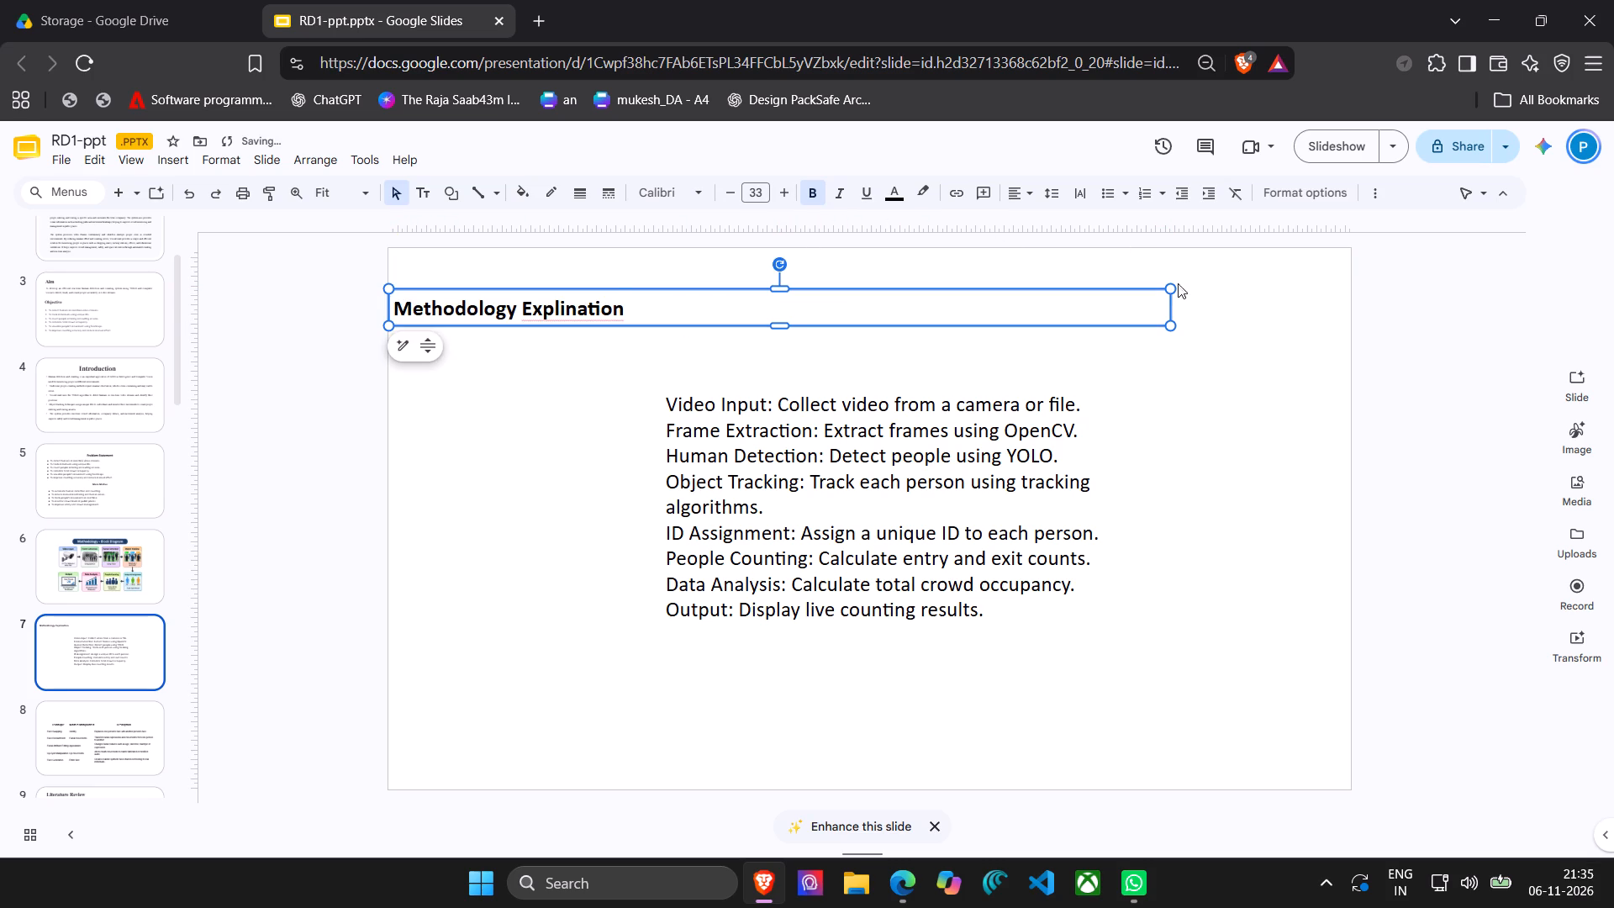
{"action": "left_click_drag", "start_coordinate": [1173, 304], "coordinate": [1349, 297]}
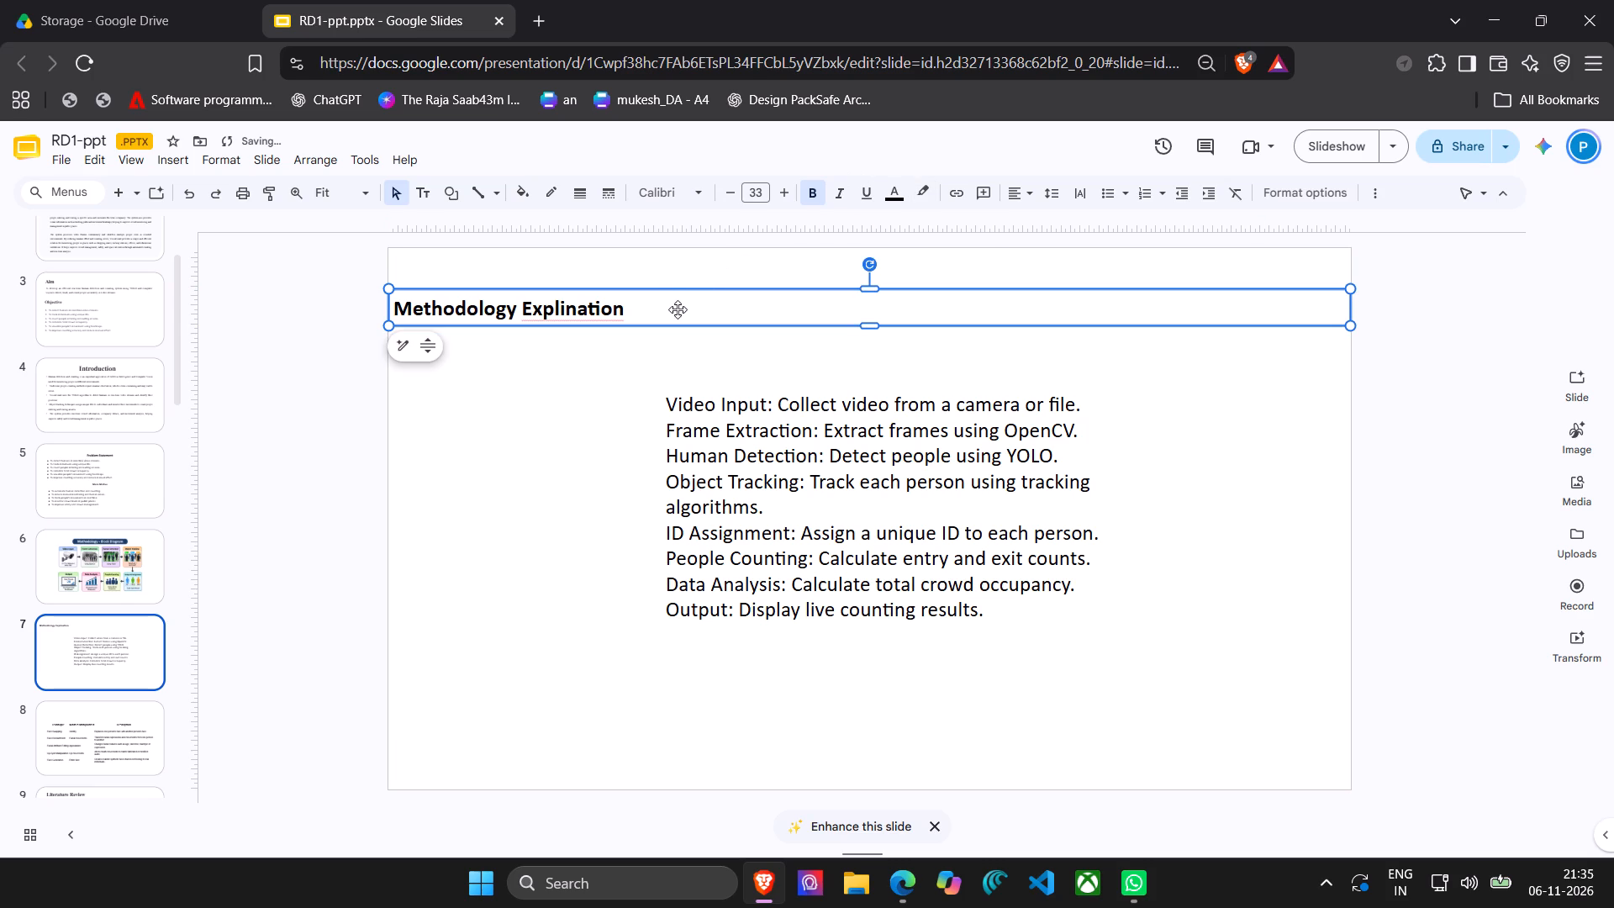
{"action": "left_click", "coordinate": [630, 314]}
{"action": "left_click_drag", "start_coordinate": [622, 313], "coordinate": [391, 336]}
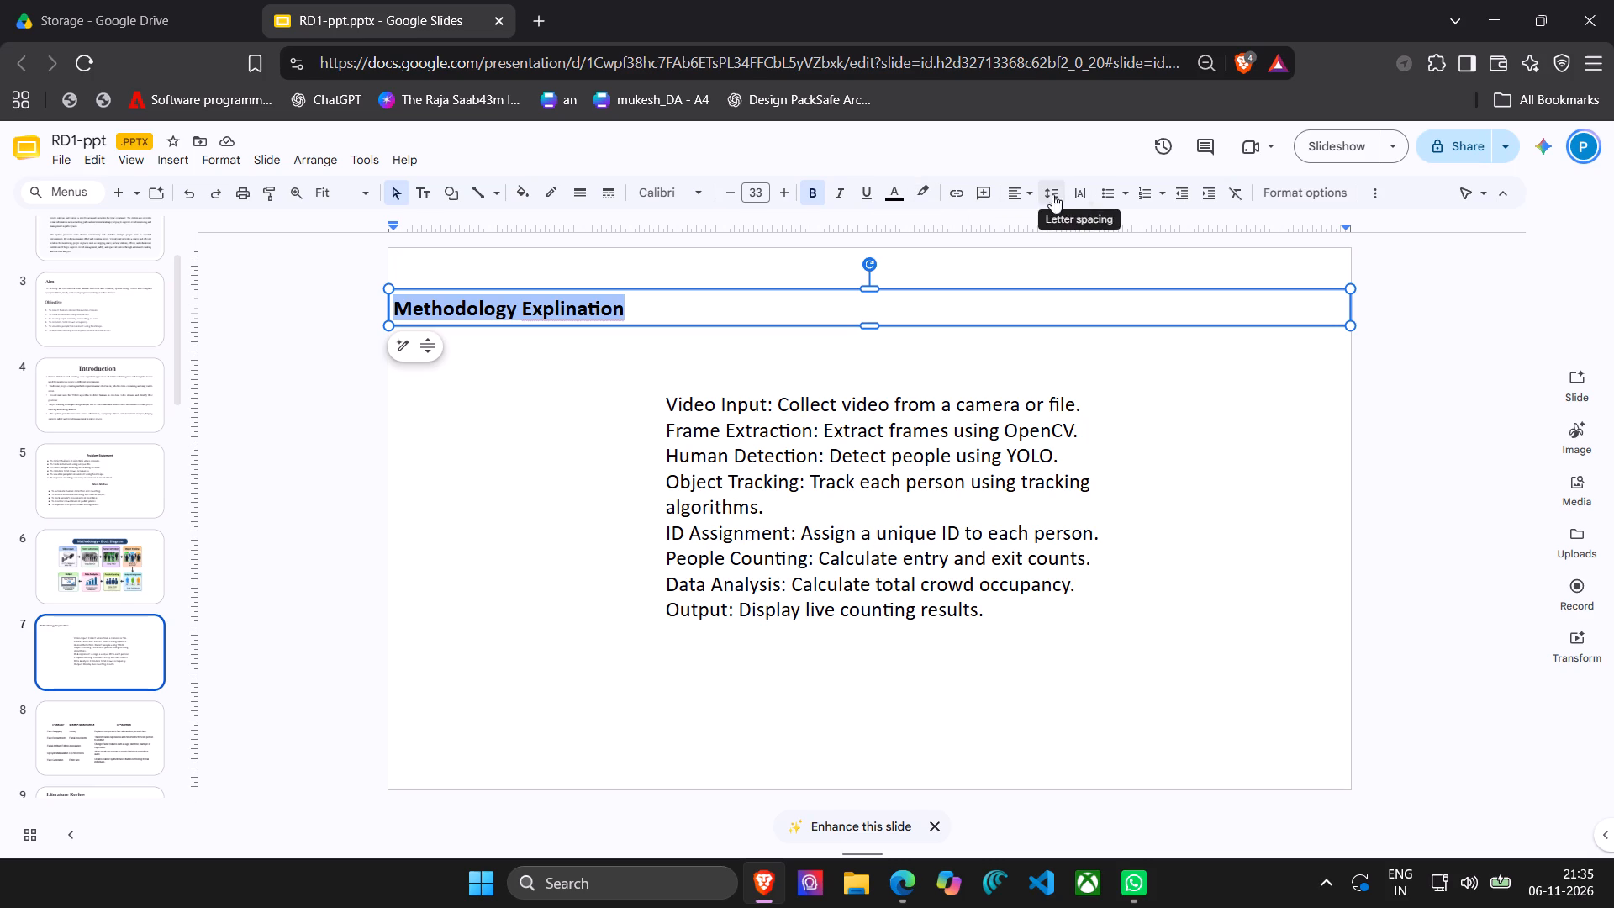
{"action": "left_click", "coordinate": [1028, 192]}
{"action": "left_click", "coordinate": [1039, 214]}
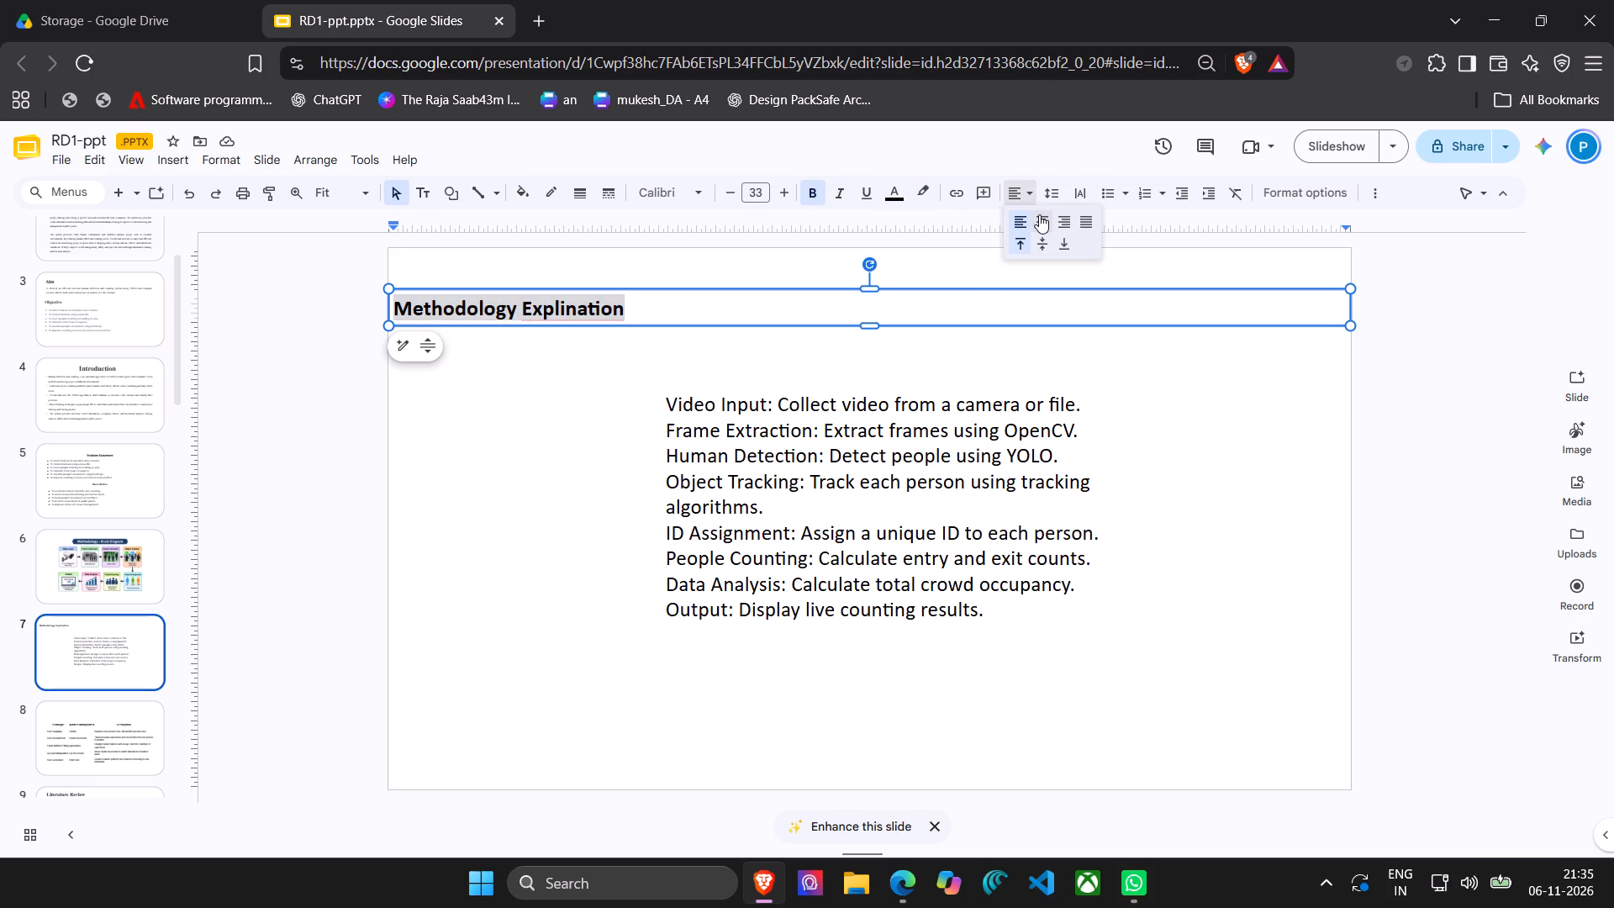
Format all the methodology lines, from Video Input to Output, as a bulleted list with round bullets.
{"action": "left_click", "coordinate": [665, 425]}
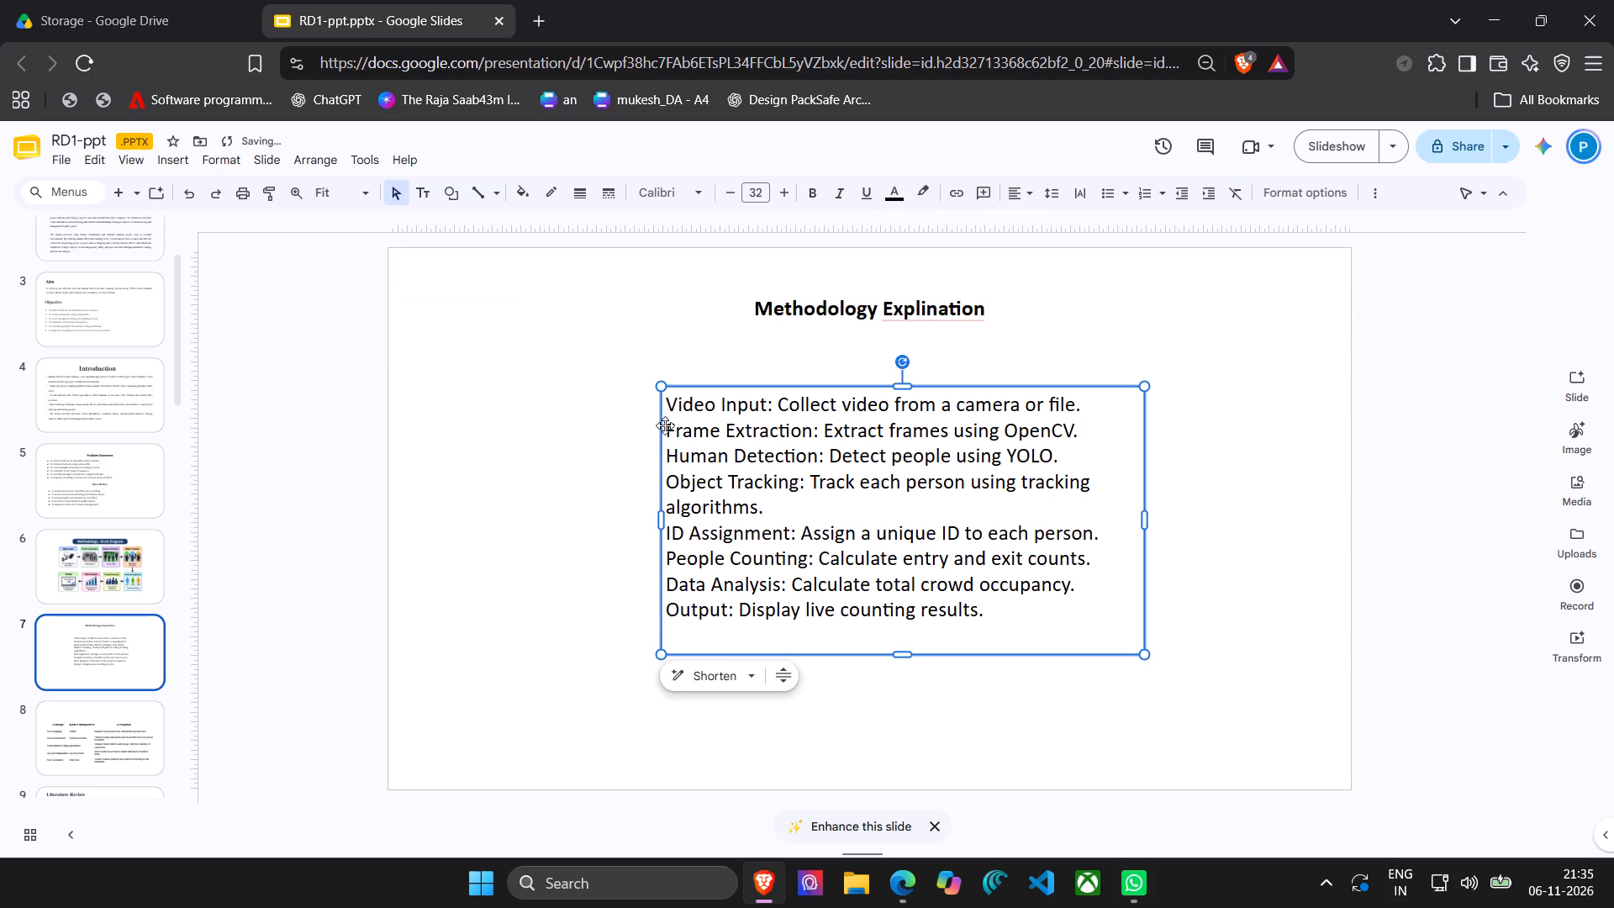
{"action": "left_click", "coordinate": [991, 608]}
{"action": "left_click_drag", "start_coordinate": [991, 608], "coordinate": [694, 376]}
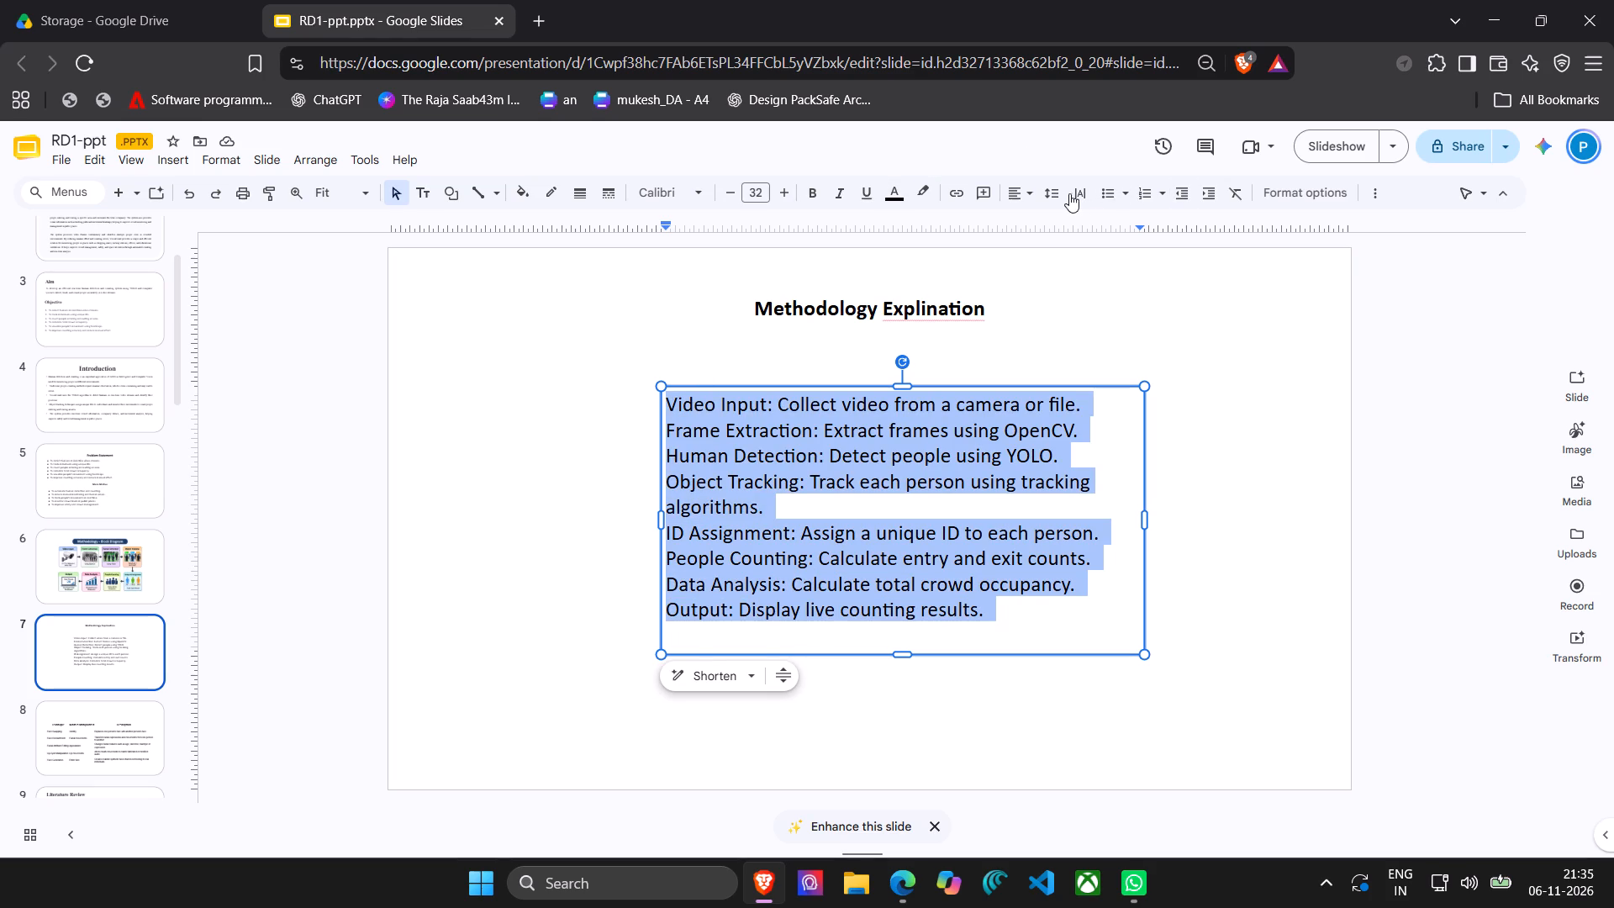
{"action": "left_click", "coordinate": [1159, 191]}
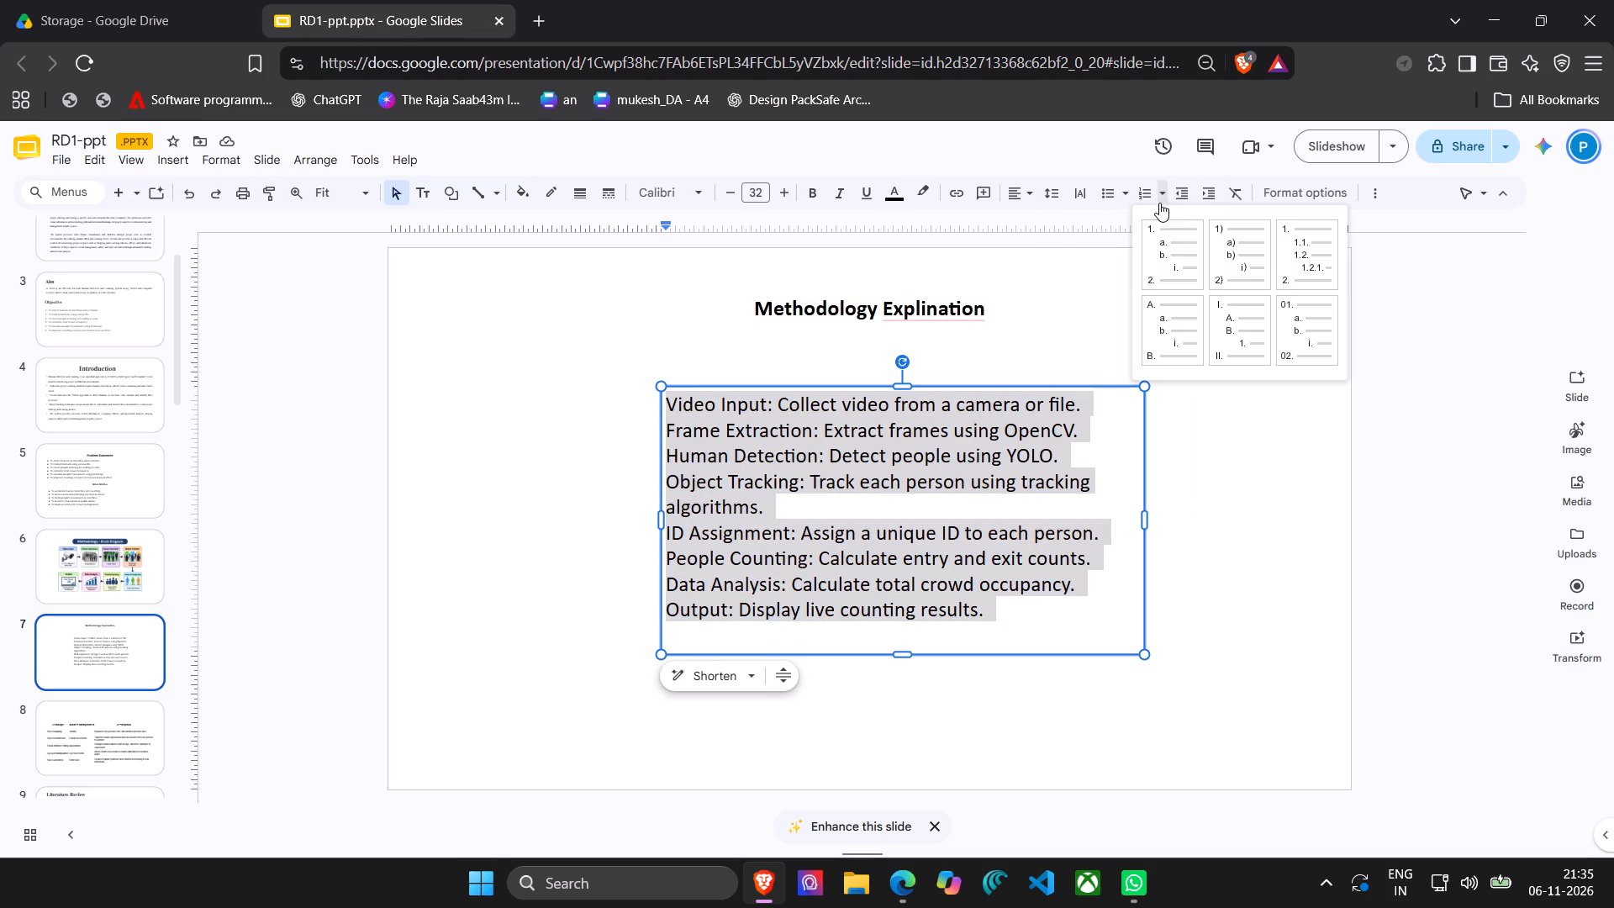
{"action": "left_click", "coordinate": [1118, 190]}
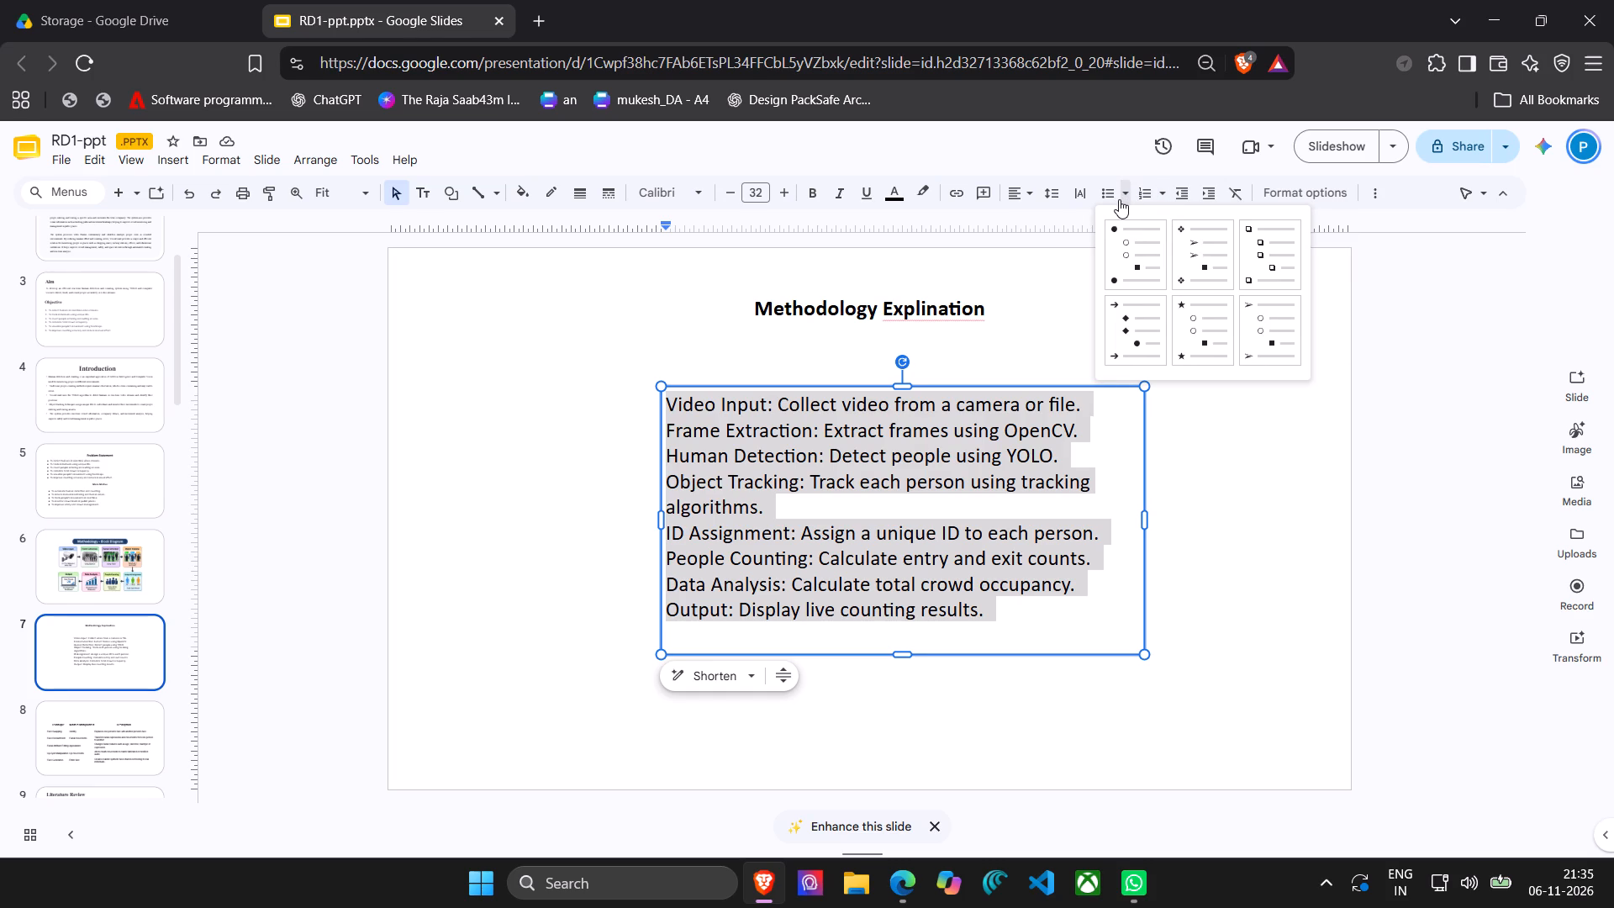
{"action": "left_click", "coordinate": [1107, 191]}
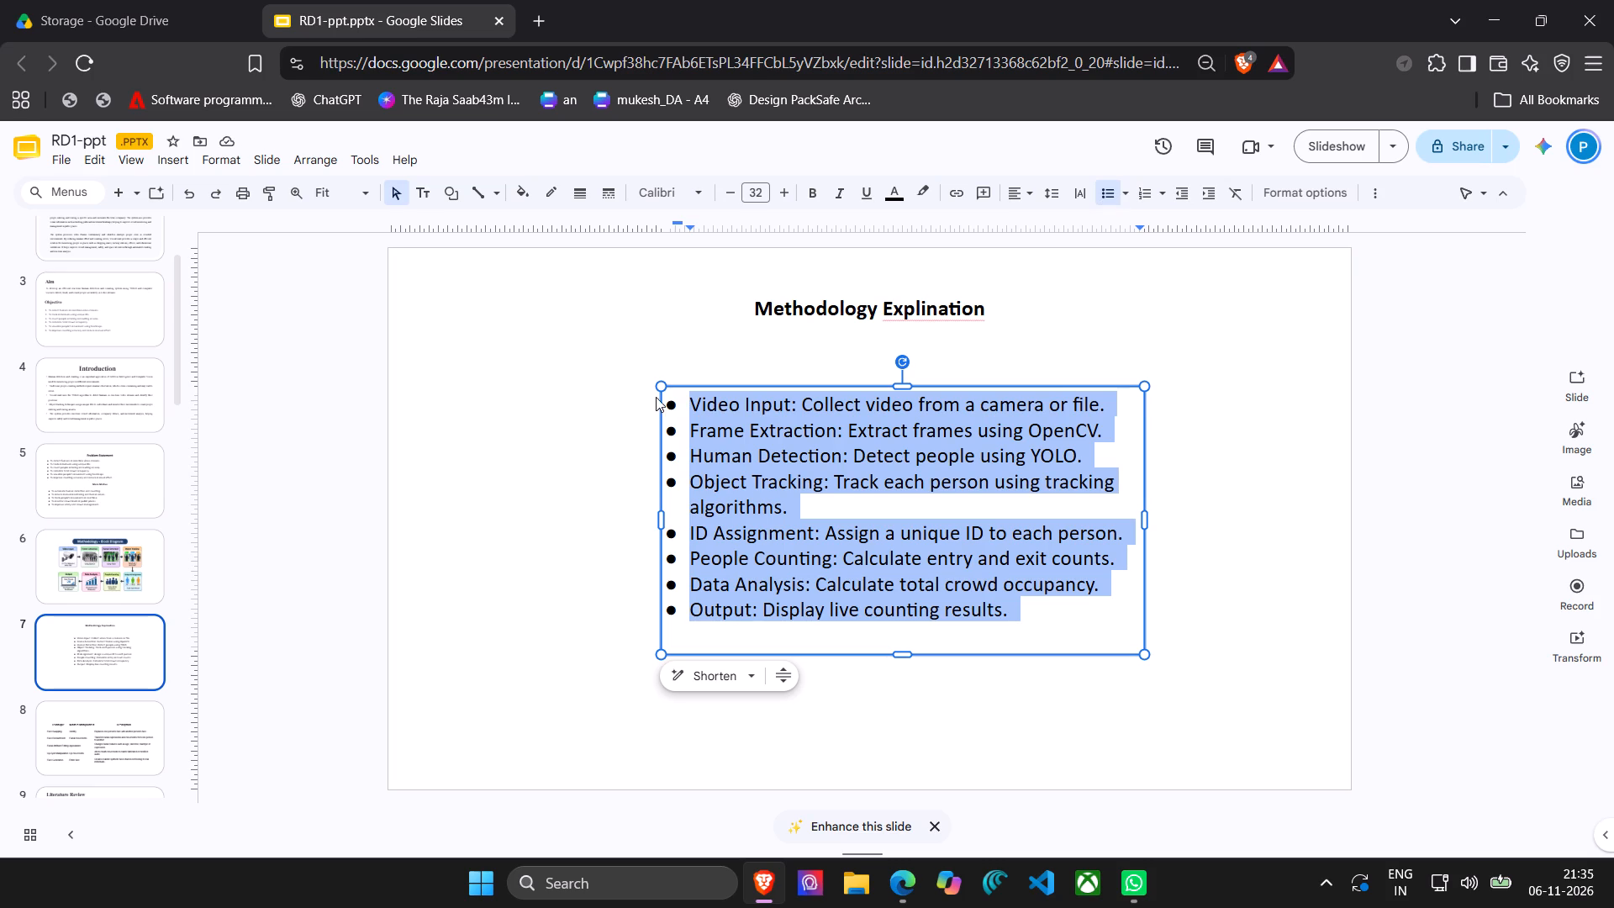
Widen the bulleted methodology text box to span the full slide width, keeping it below the title.
{"action": "left_click_drag", "start_coordinate": [658, 383], "coordinate": [459, 364]}
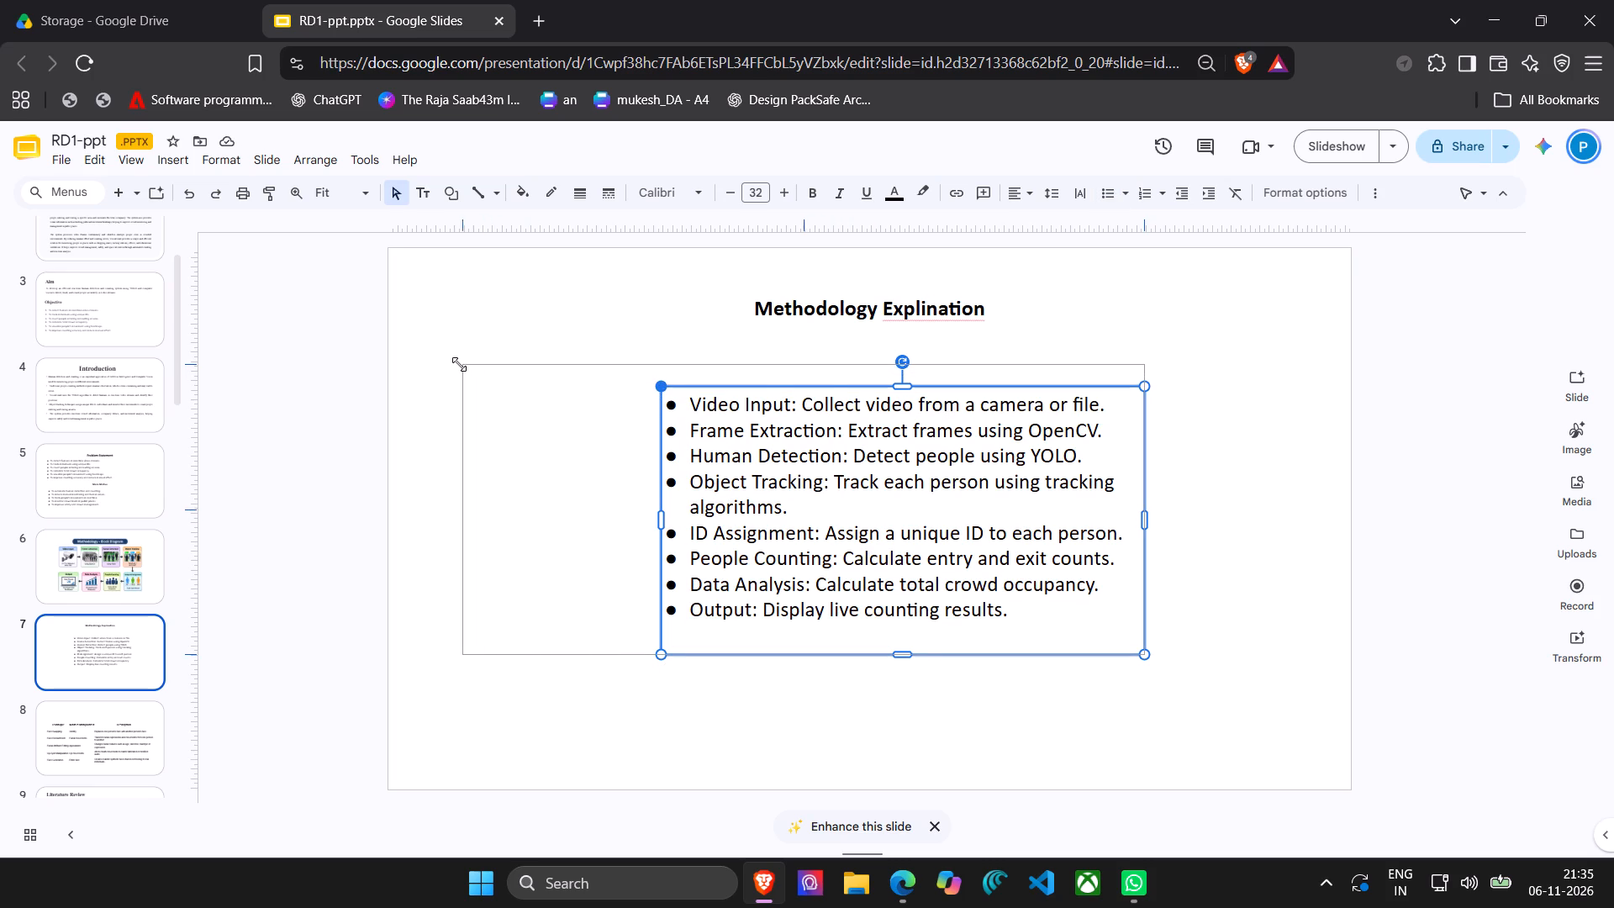
{"action": "left_click_drag", "start_coordinate": [459, 364], "coordinate": [456, 364]}
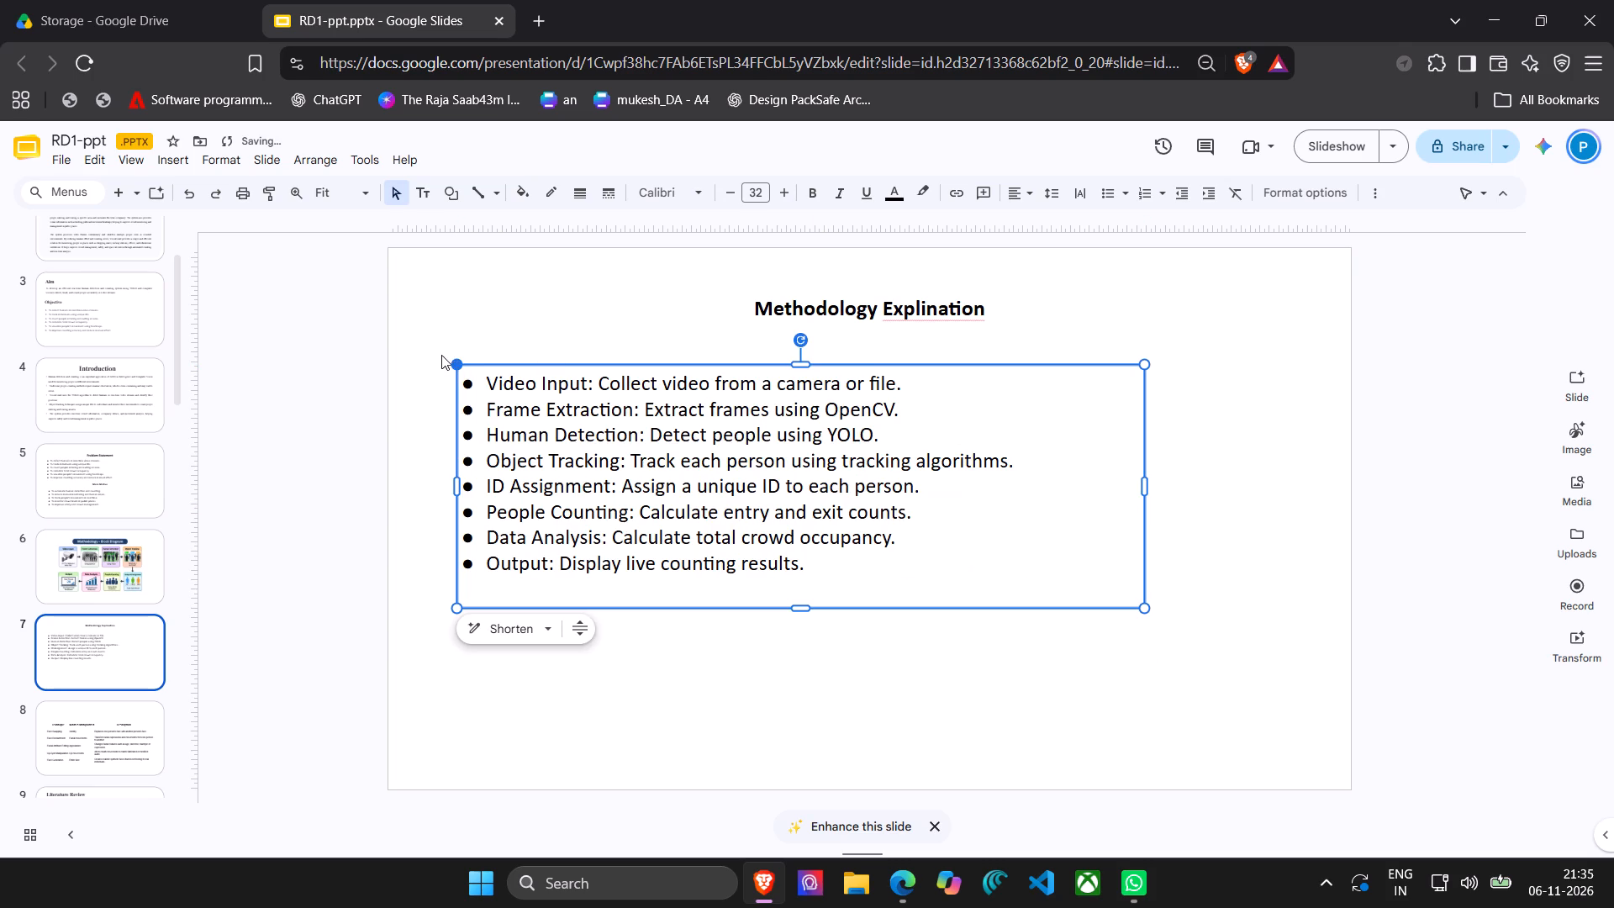
{"action": "left_click_drag", "start_coordinate": [456, 361], "coordinate": [400, 372]}
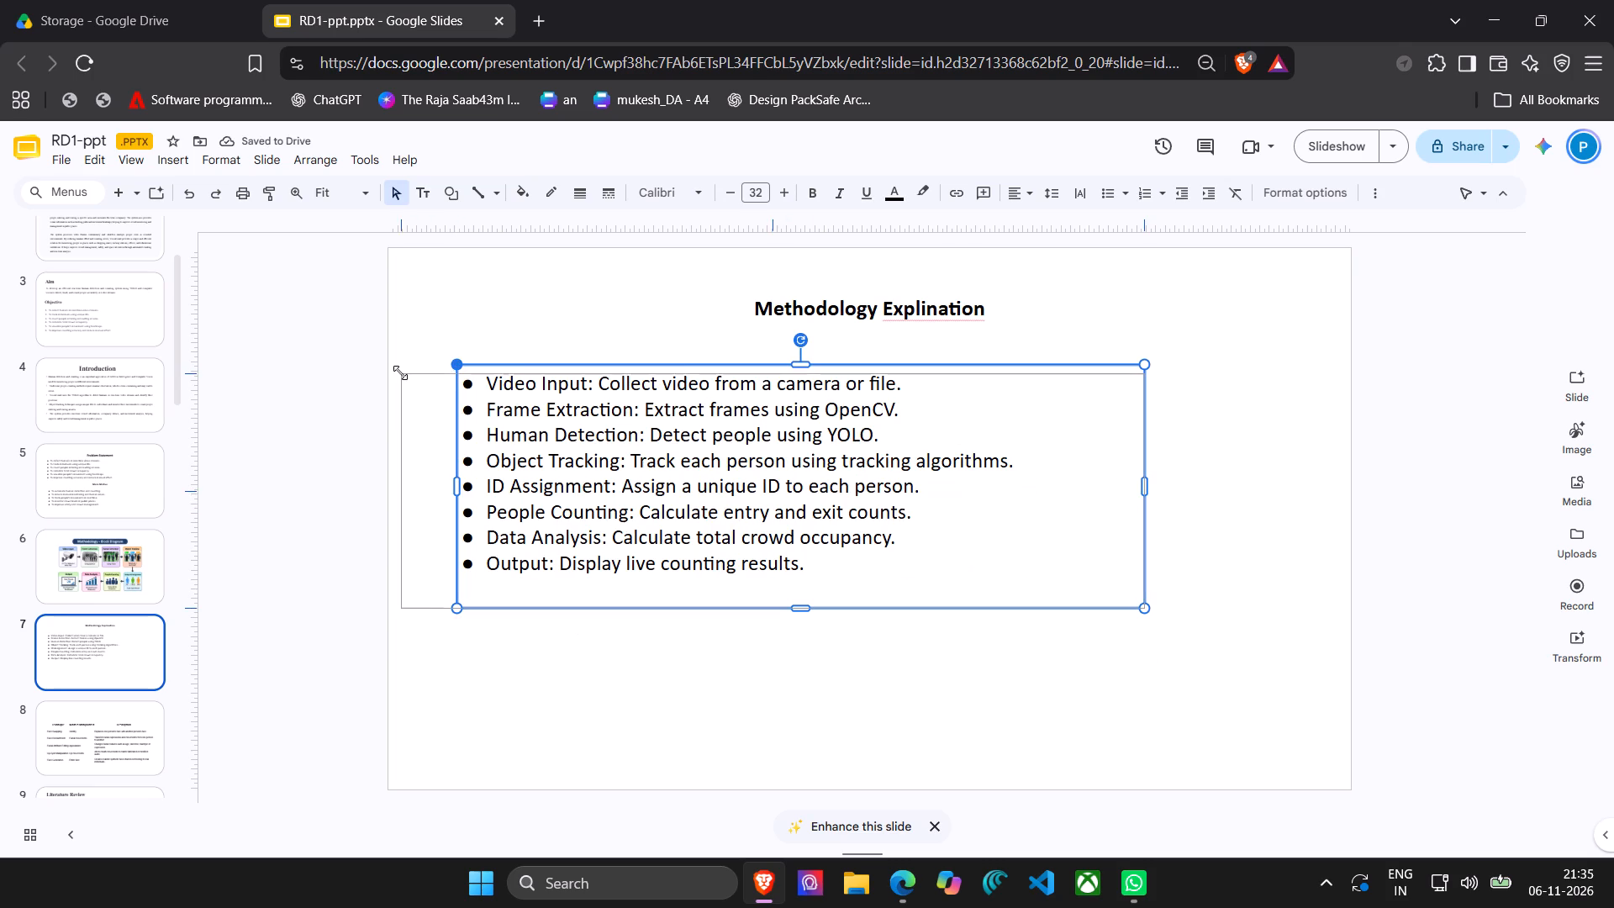
{"action": "left_click_drag", "start_coordinate": [400, 372], "coordinate": [389, 378]}
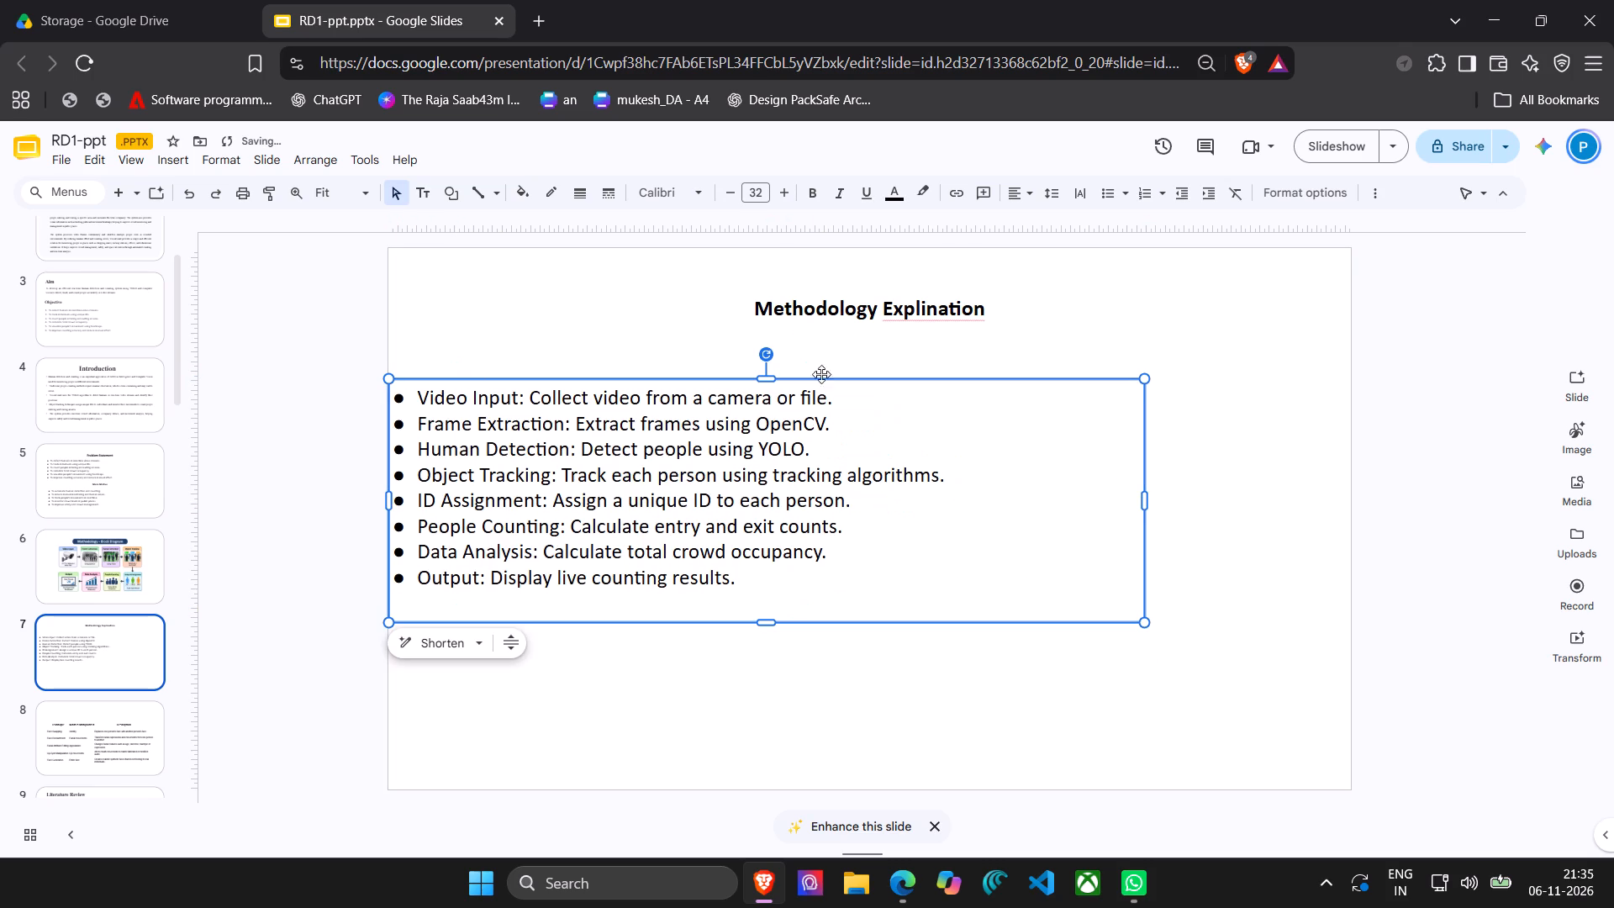
{"action": "left_click_drag", "start_coordinate": [1144, 377], "coordinate": [1322, 378]}
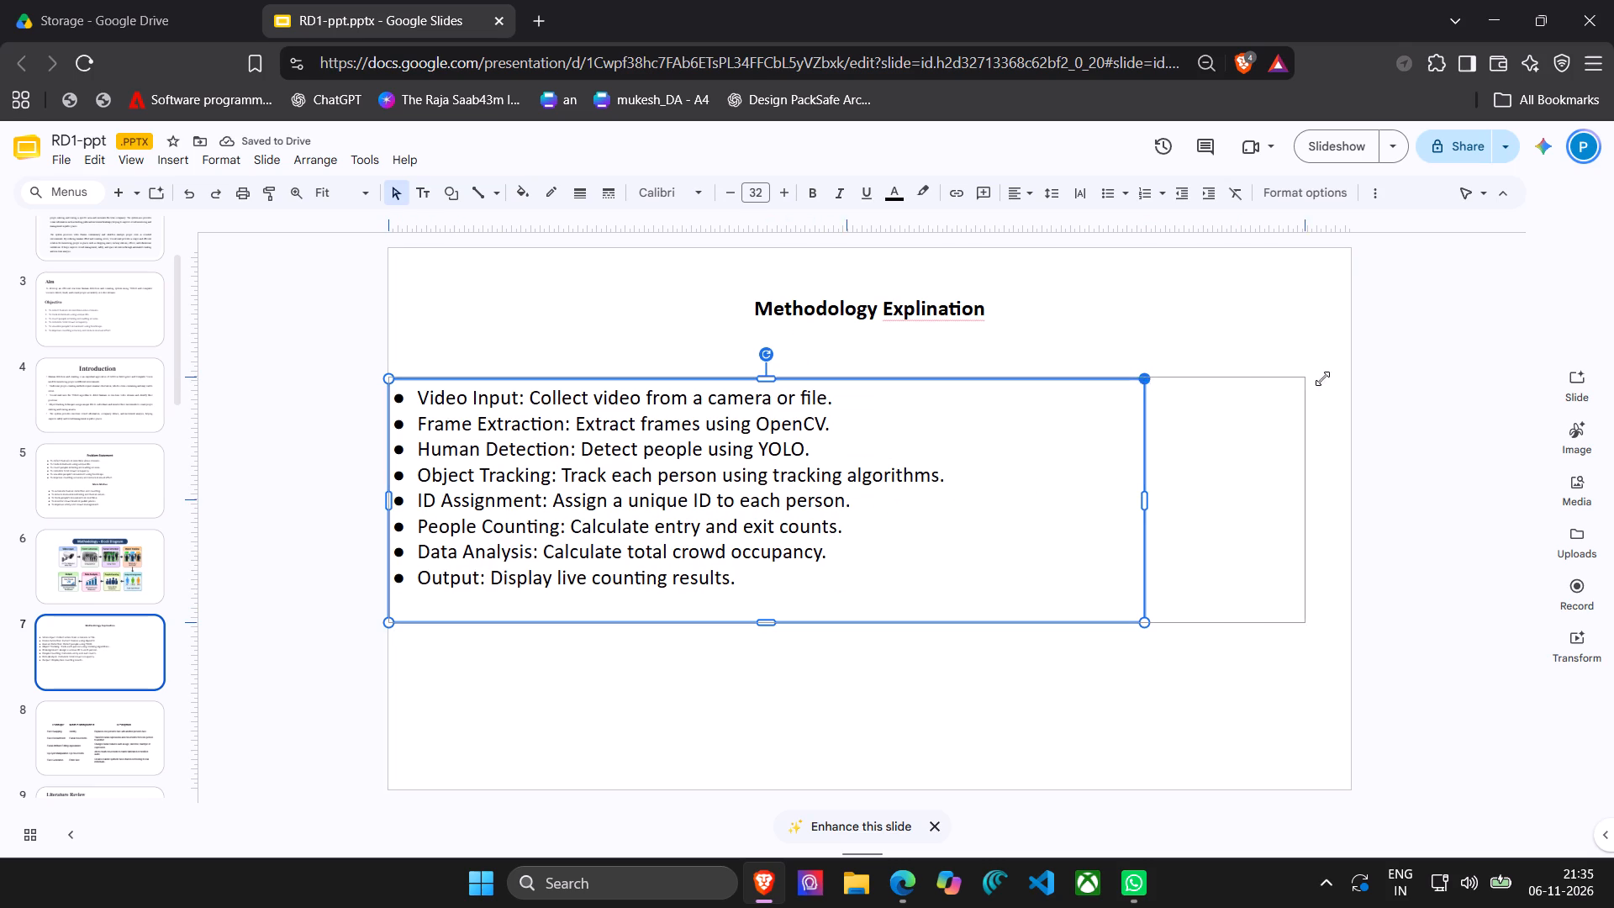
{"action": "left_click_drag", "start_coordinate": [1322, 378], "coordinate": [1349, 381]}
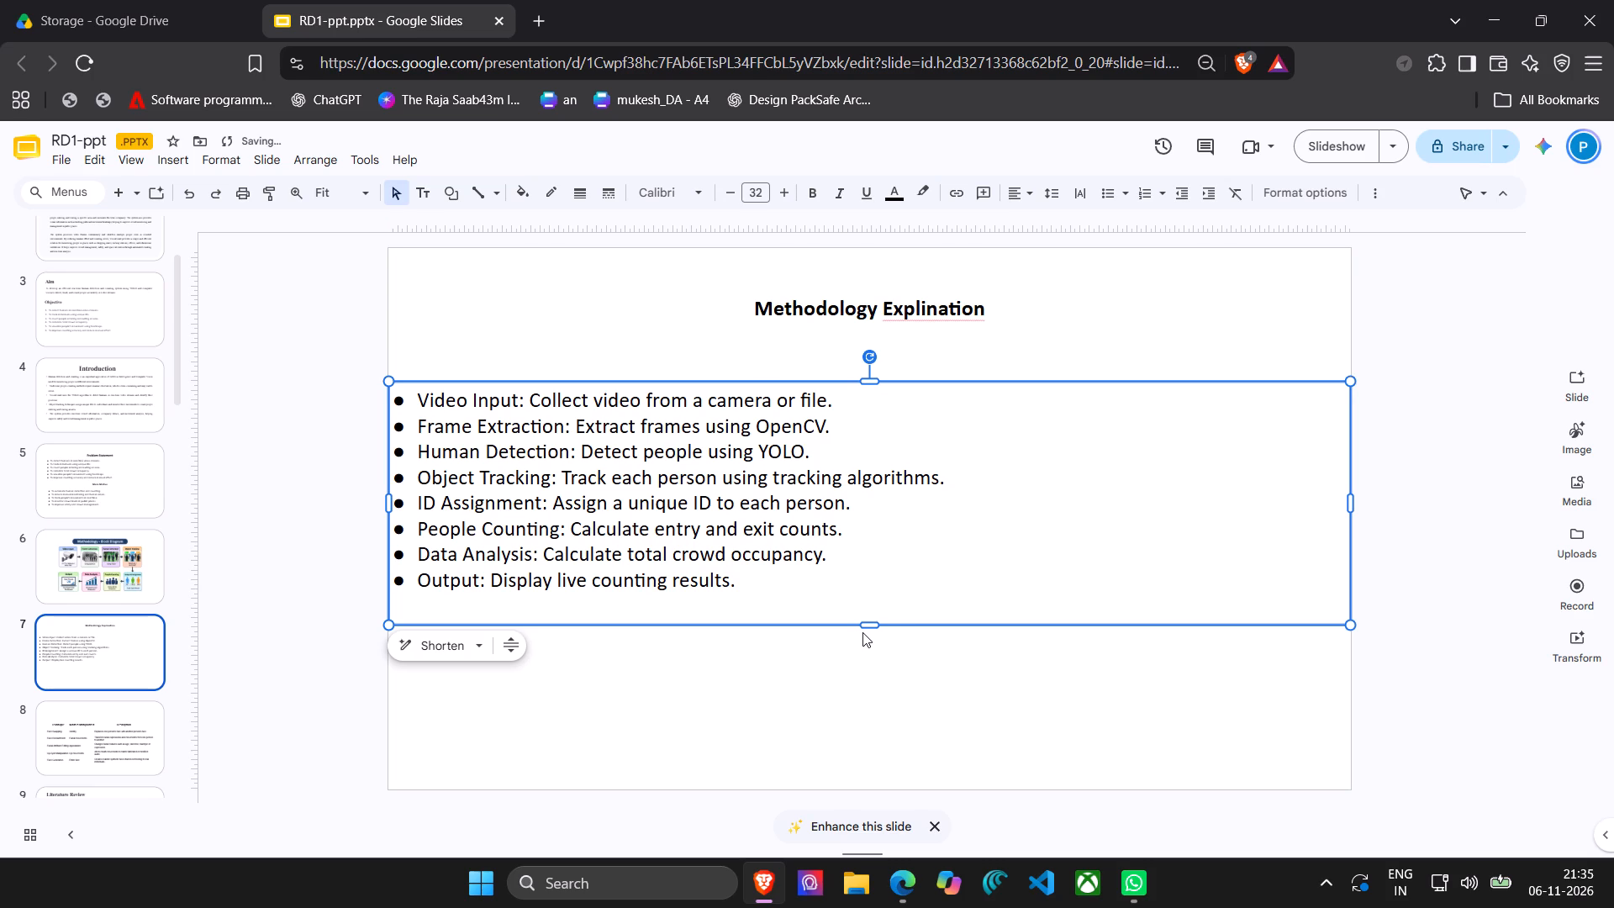
{"action": "left_click_drag", "start_coordinate": [869, 626], "coordinate": [869, 729]}
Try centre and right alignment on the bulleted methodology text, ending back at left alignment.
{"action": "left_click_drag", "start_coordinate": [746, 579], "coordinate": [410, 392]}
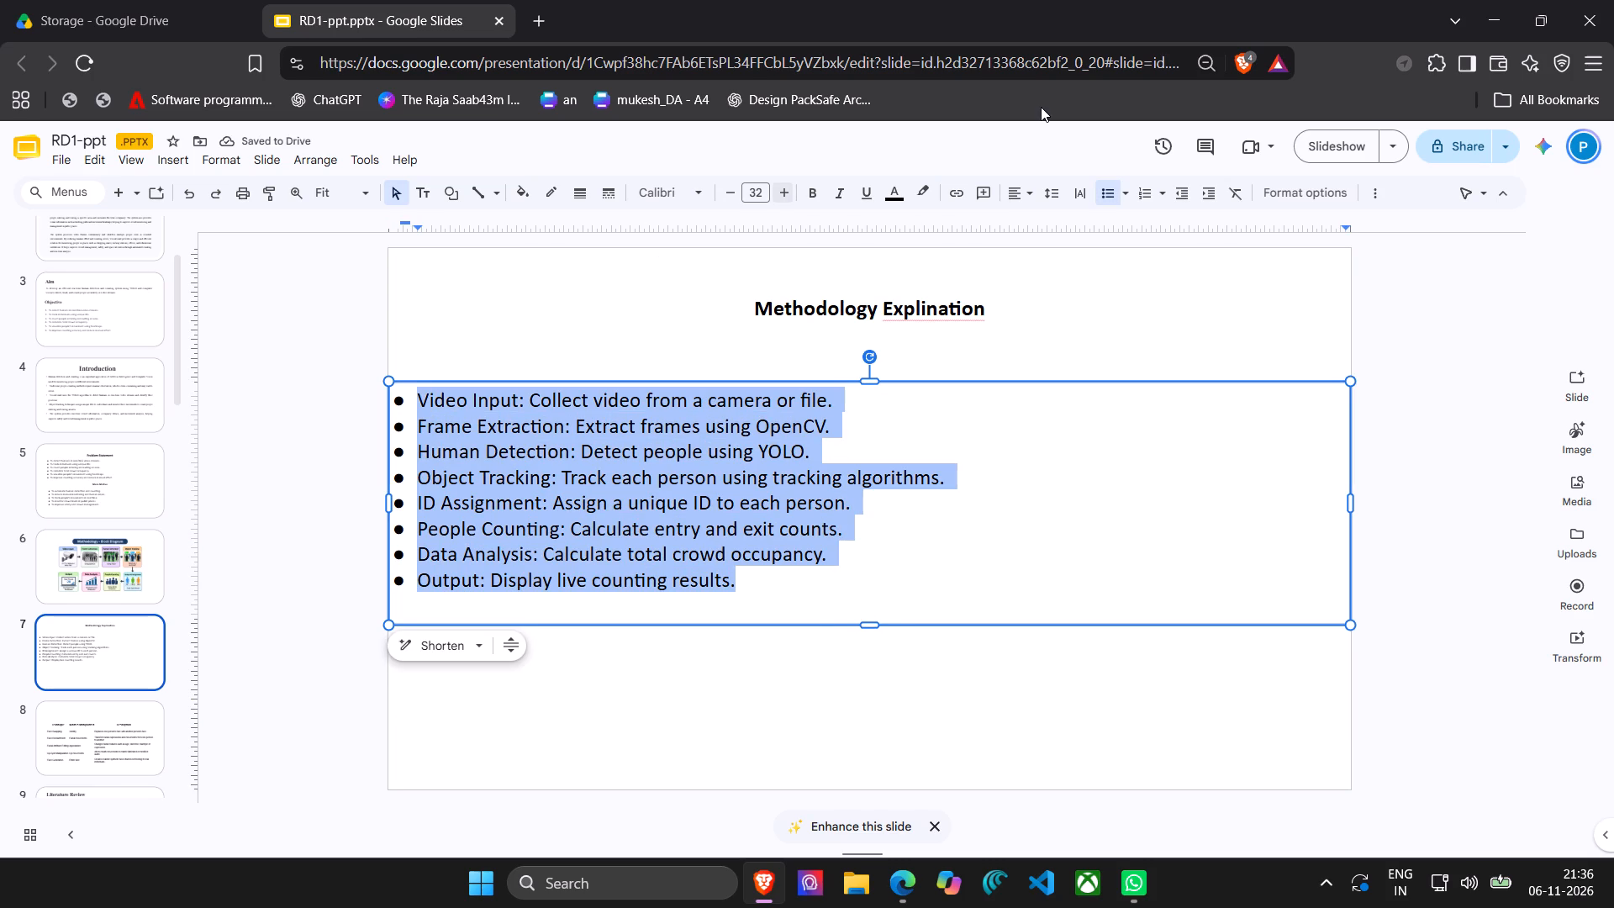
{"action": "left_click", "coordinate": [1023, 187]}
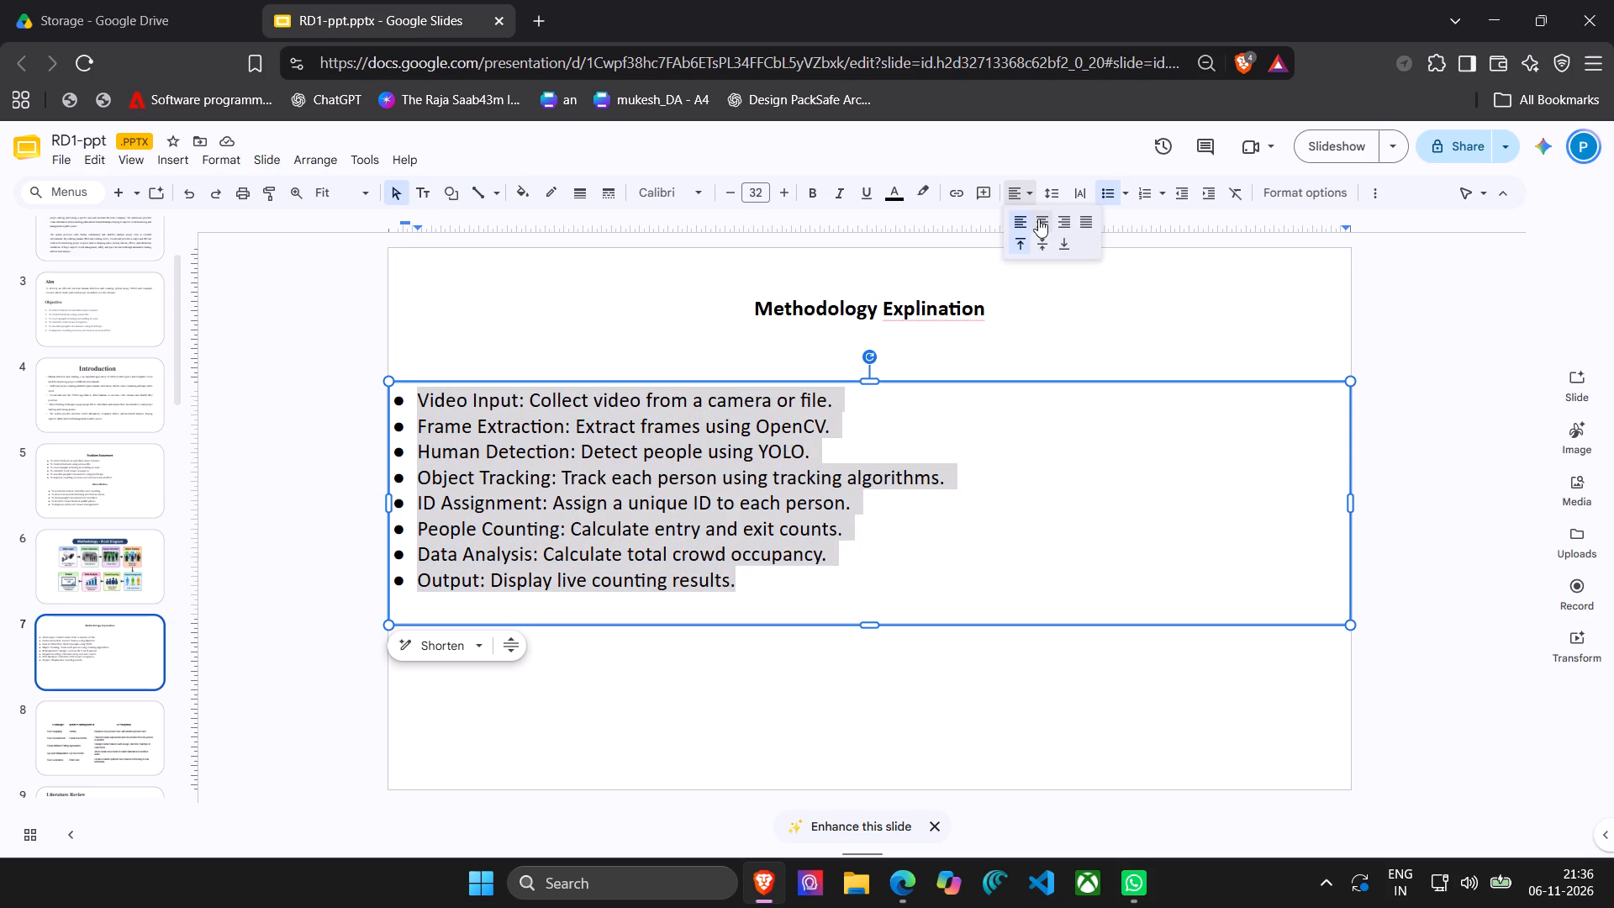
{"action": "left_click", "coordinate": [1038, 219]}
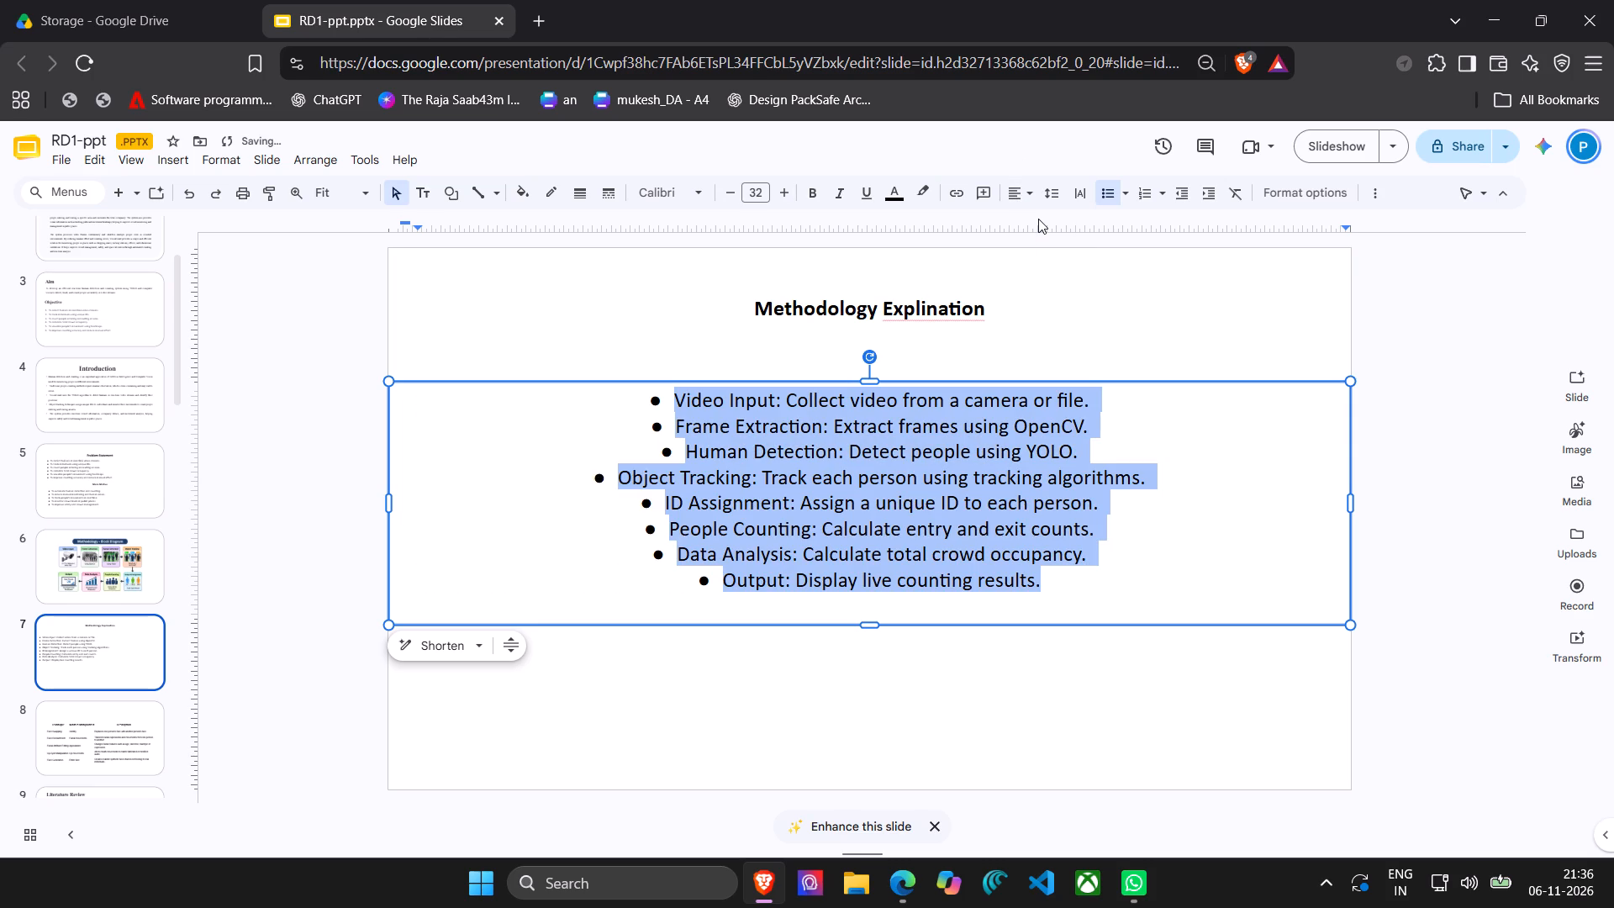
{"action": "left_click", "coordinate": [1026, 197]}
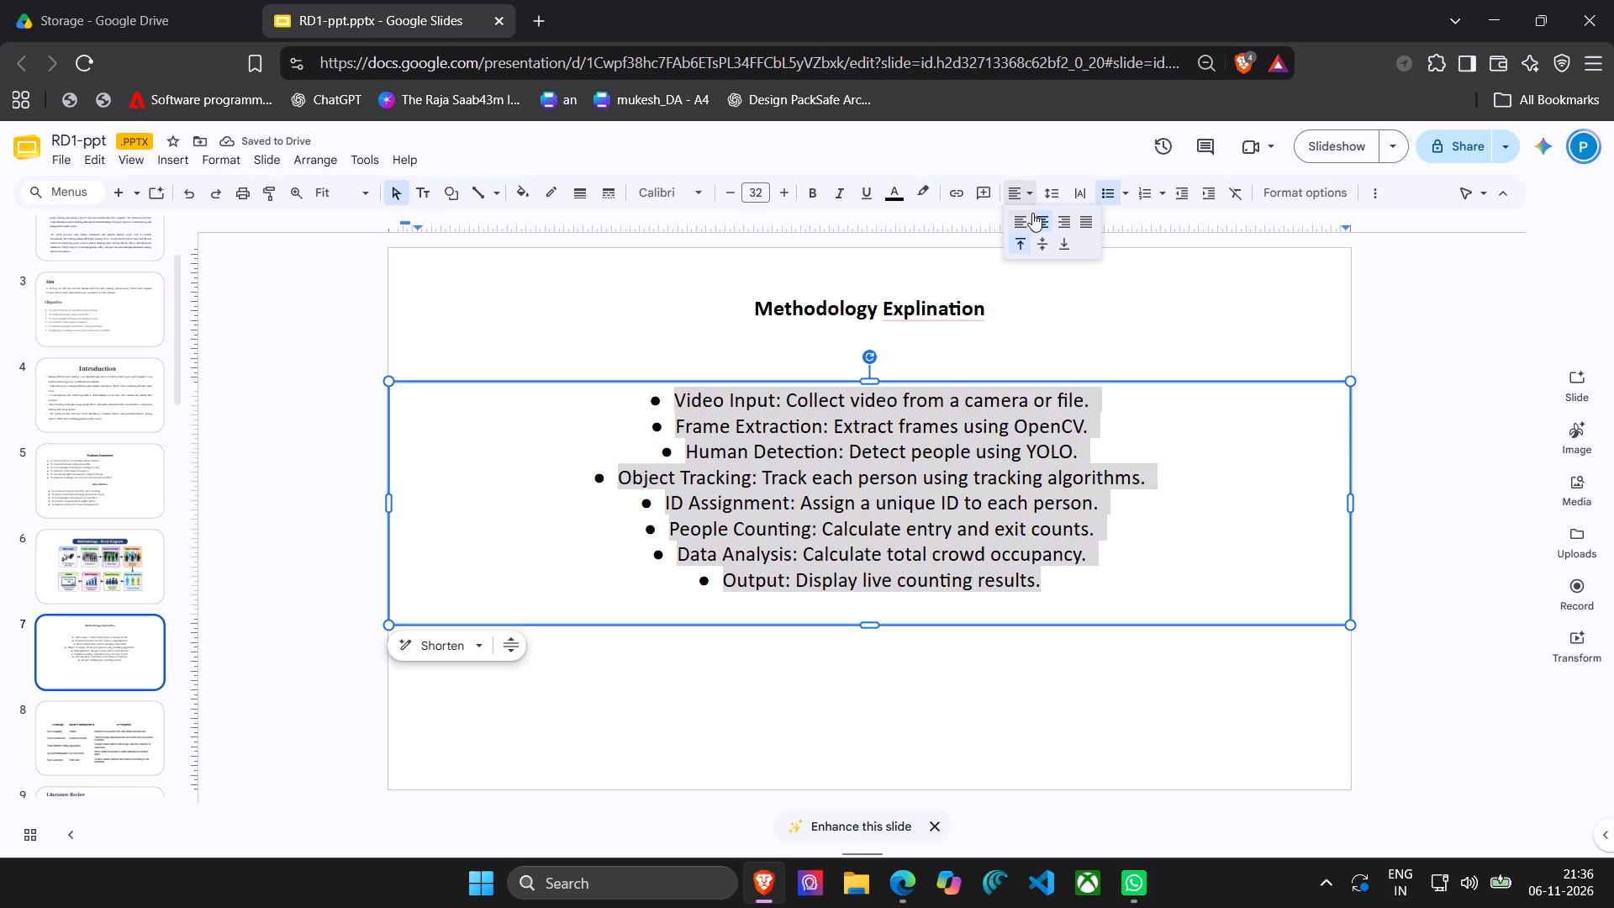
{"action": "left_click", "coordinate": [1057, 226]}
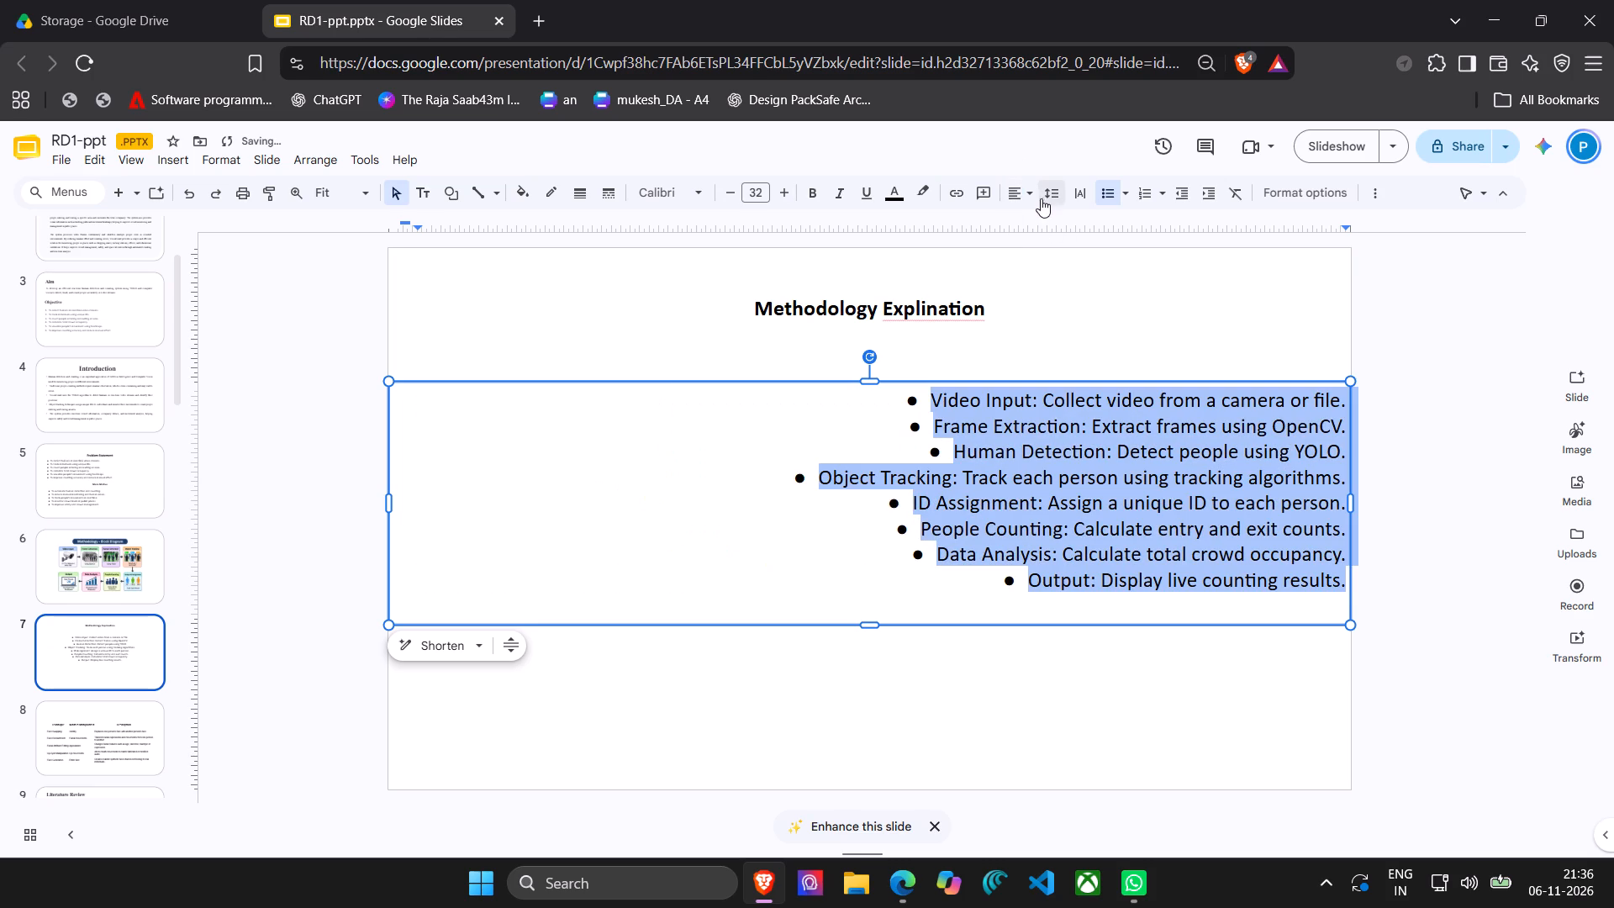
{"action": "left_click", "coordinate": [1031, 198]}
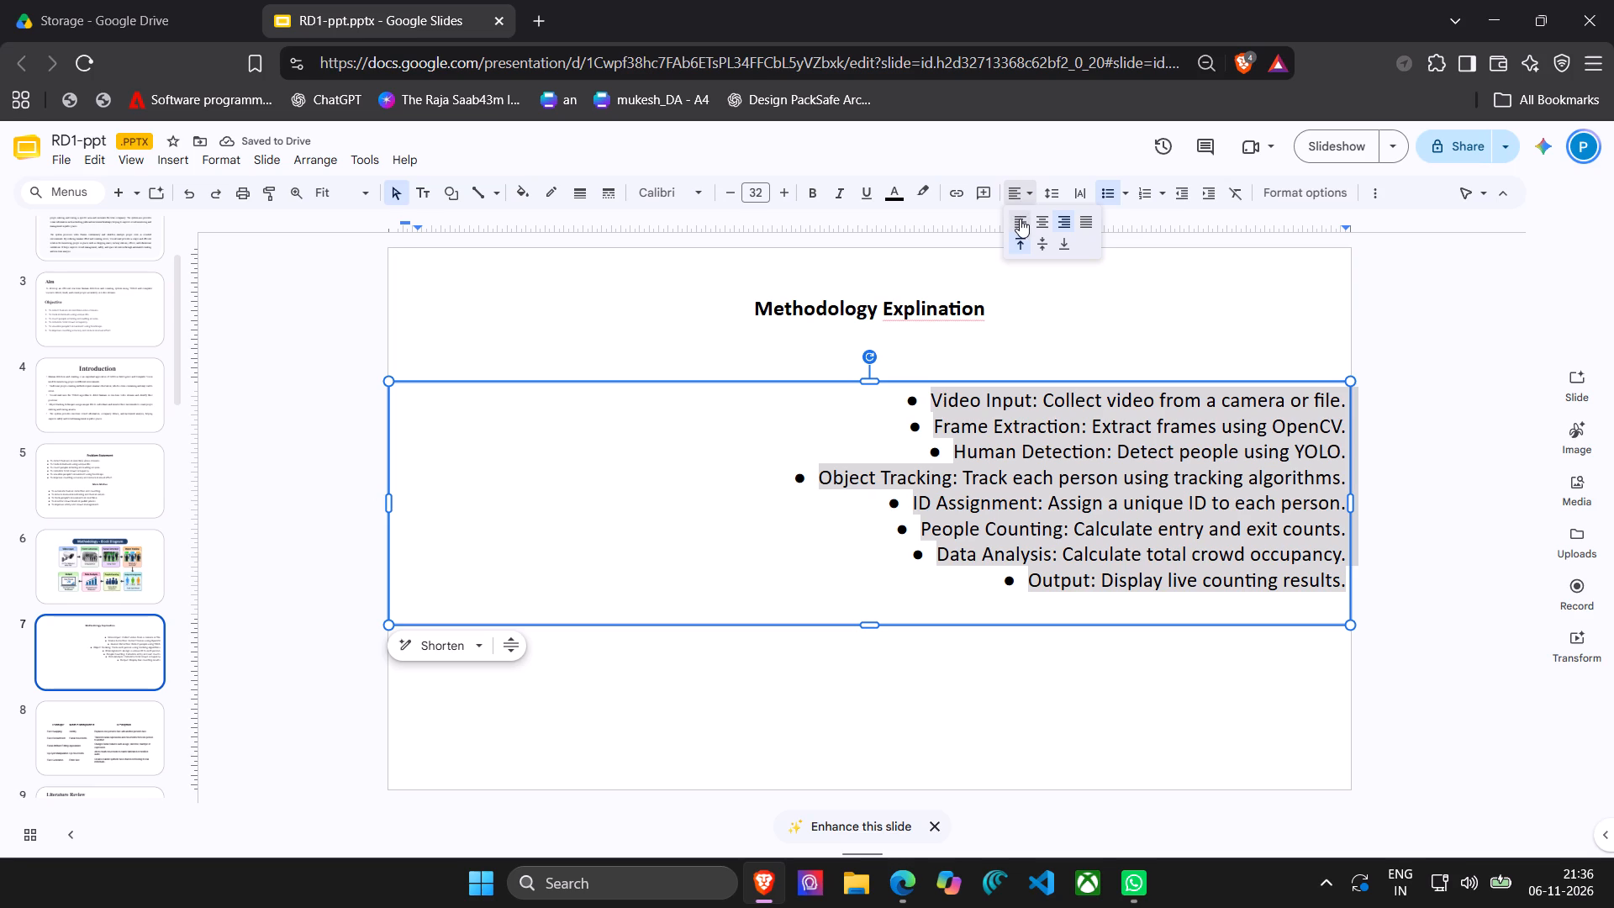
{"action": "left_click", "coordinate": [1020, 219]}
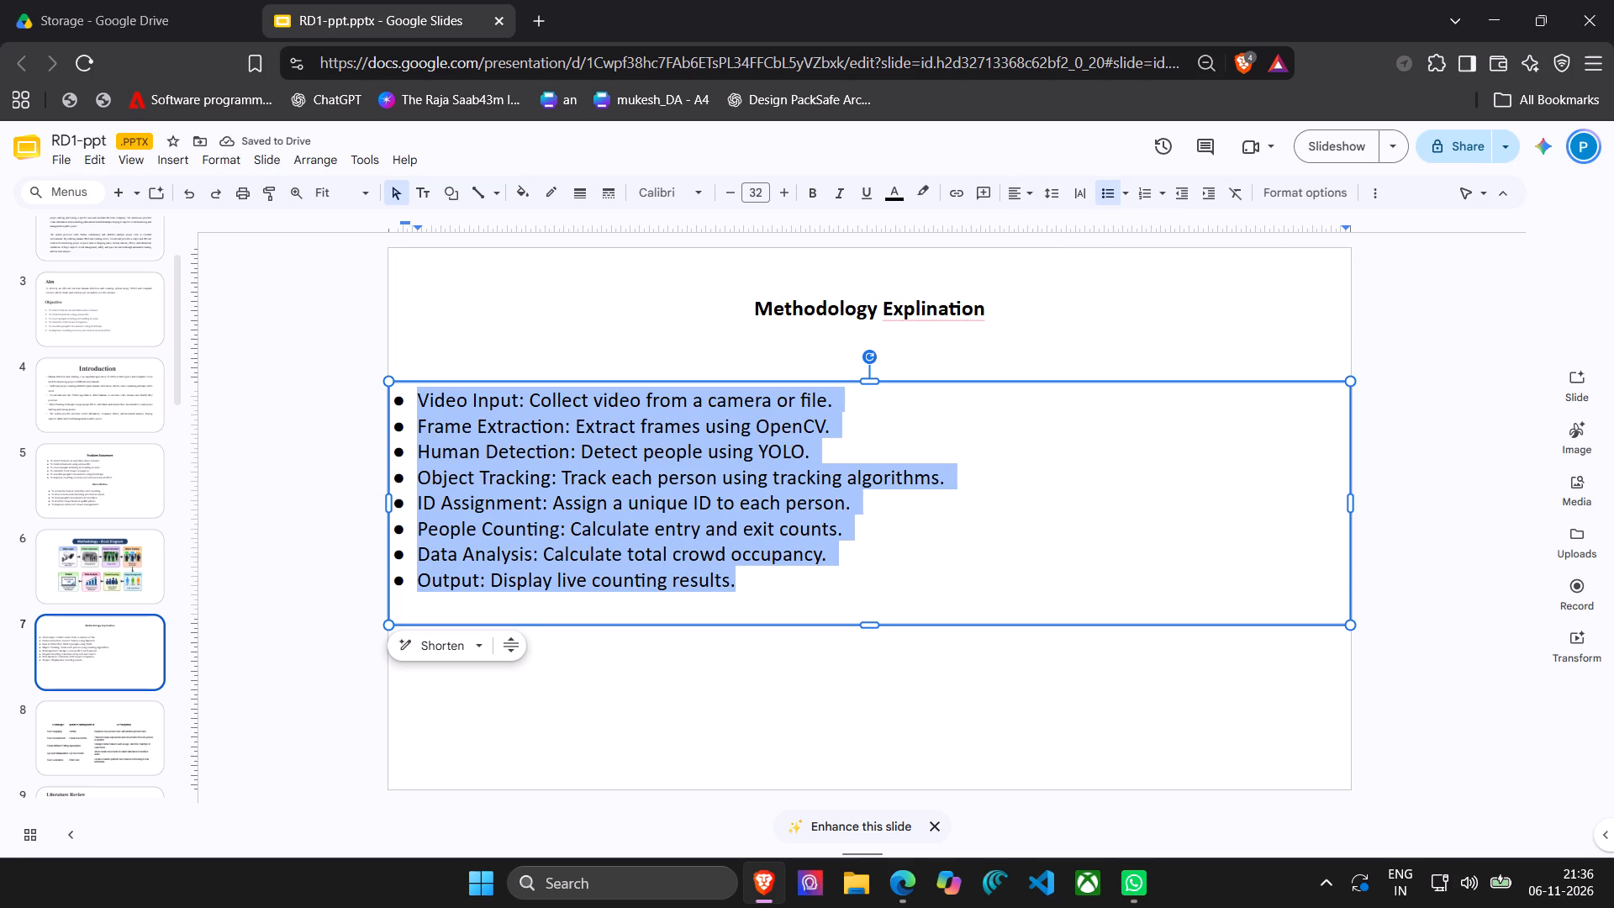
Narrow the bulleted methodology text box from both sides, leaving a small, roughly equal margin to each side edge of the slide.
{"action": "left_click_drag", "start_coordinate": [388, 504], "coordinate": [446, 504]}
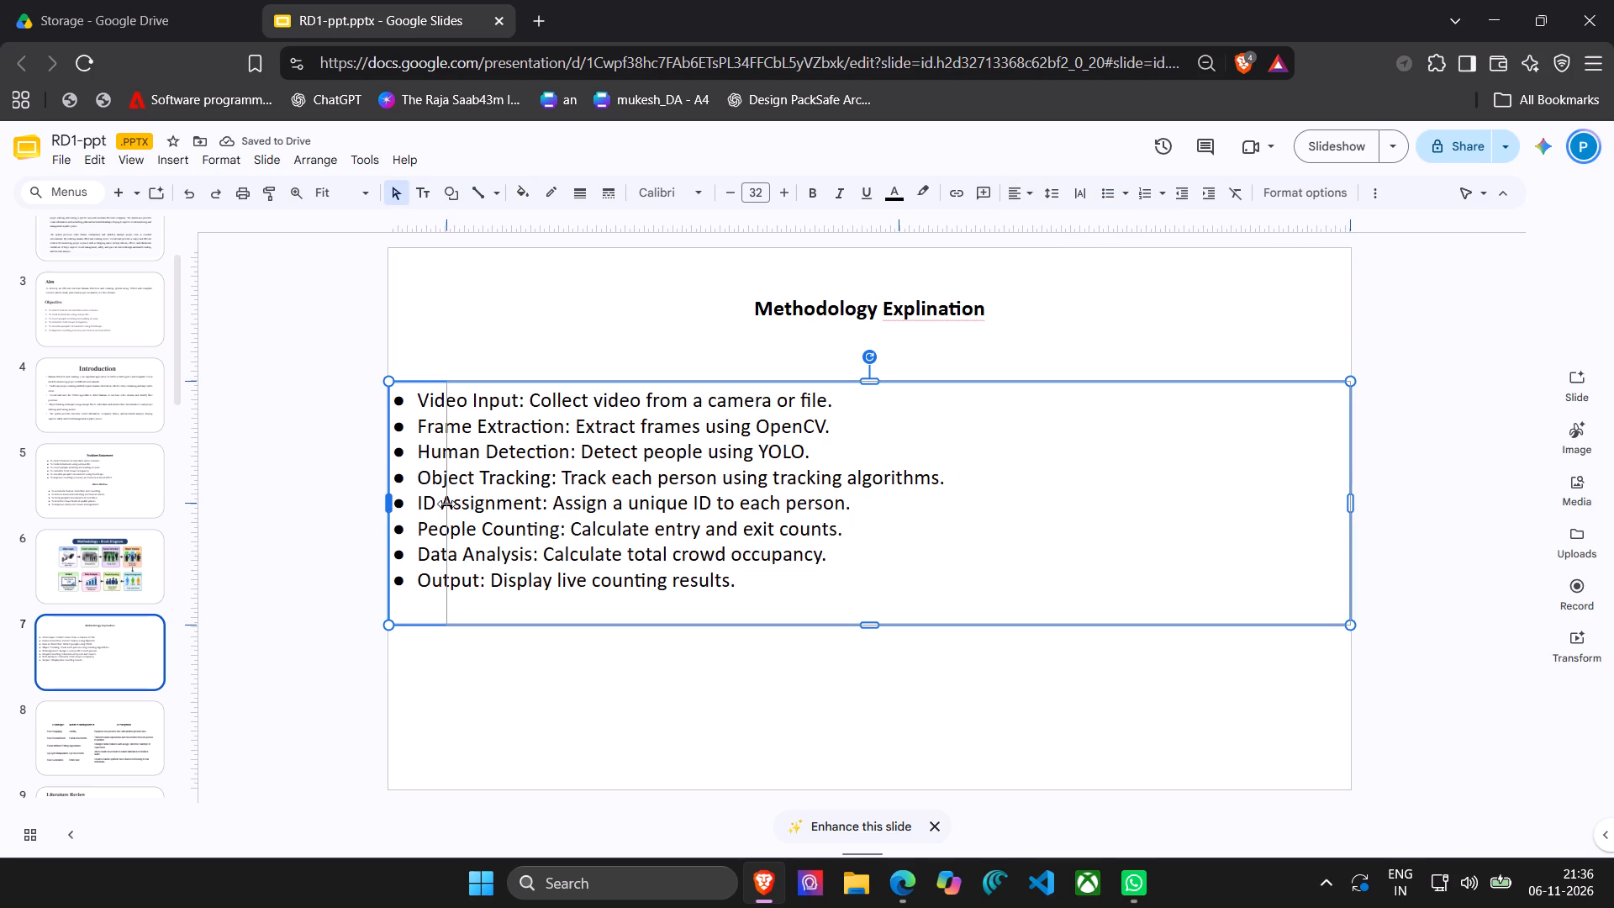
{"action": "left_click_drag", "start_coordinate": [446, 504], "coordinate": [438, 504]}
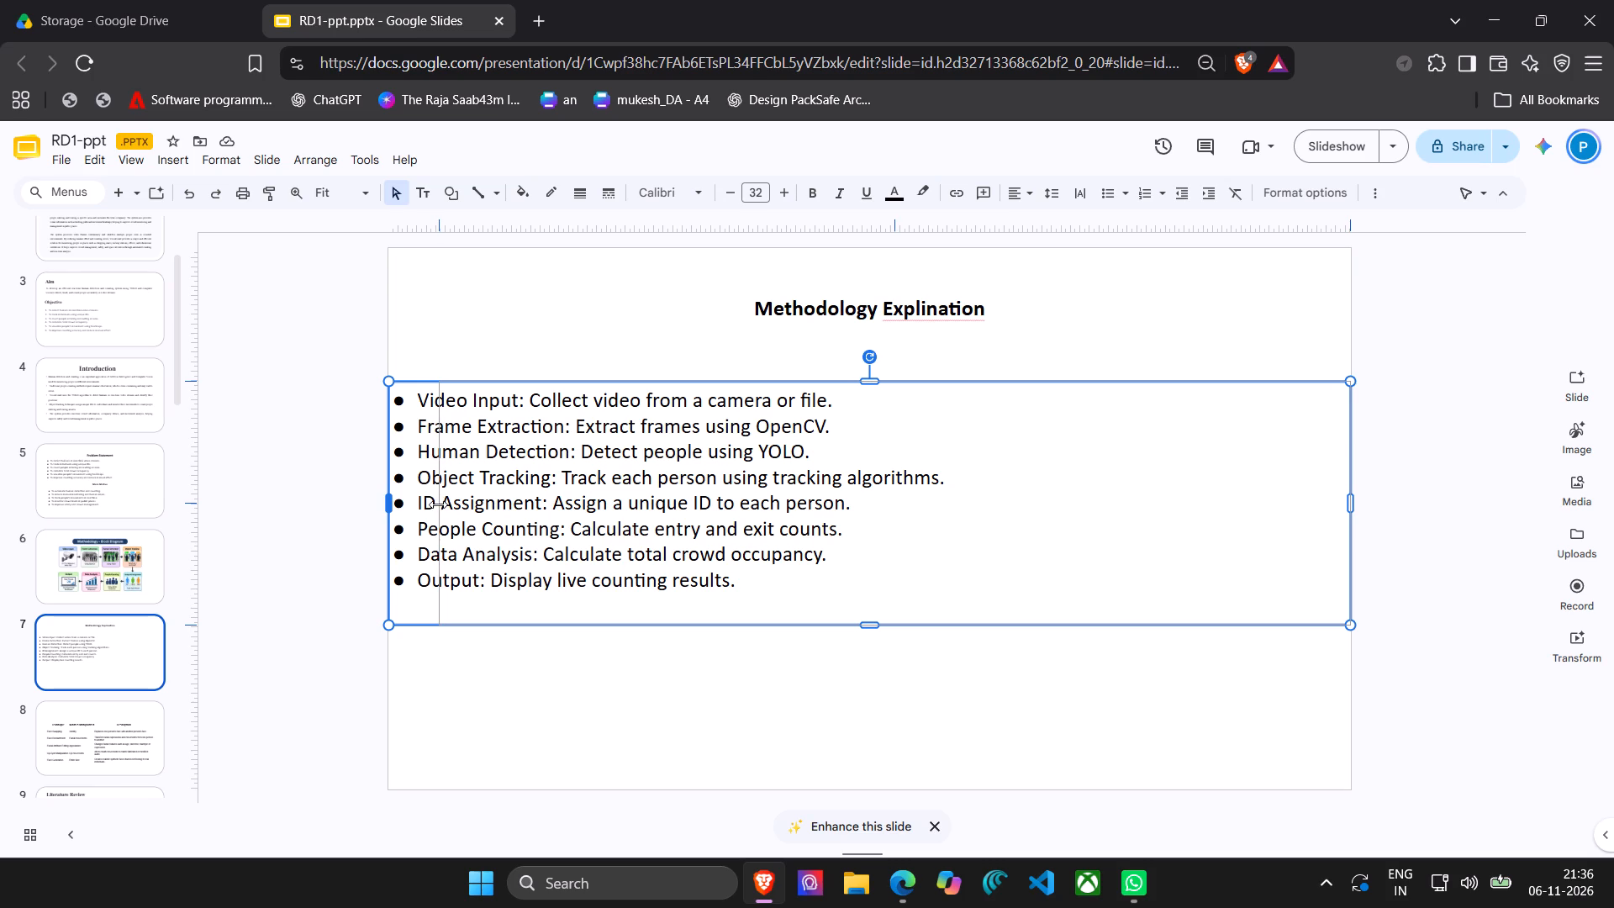
{"action": "left_click_drag", "start_coordinate": [438, 504], "coordinate": [435, 504]}
{"action": "left_click_drag", "start_coordinate": [435, 504], "coordinate": [437, 504]}
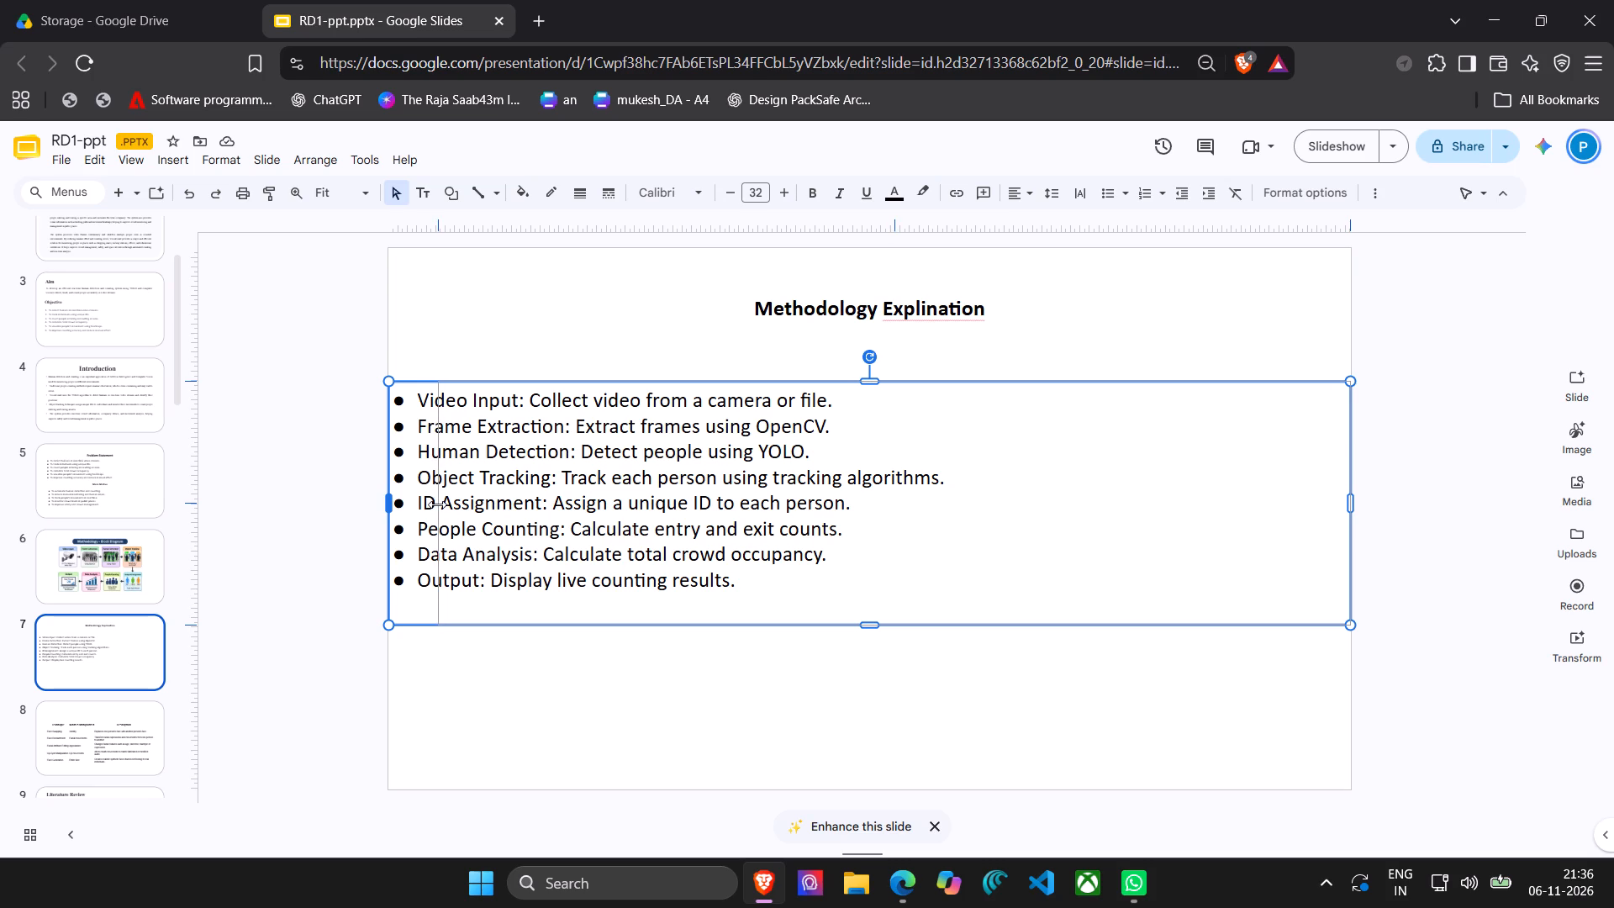
{"action": "left_click_drag", "start_coordinate": [437, 504], "coordinate": [437, 509]}
{"action": "left_click_drag", "start_coordinate": [437, 509], "coordinate": [435, 509]}
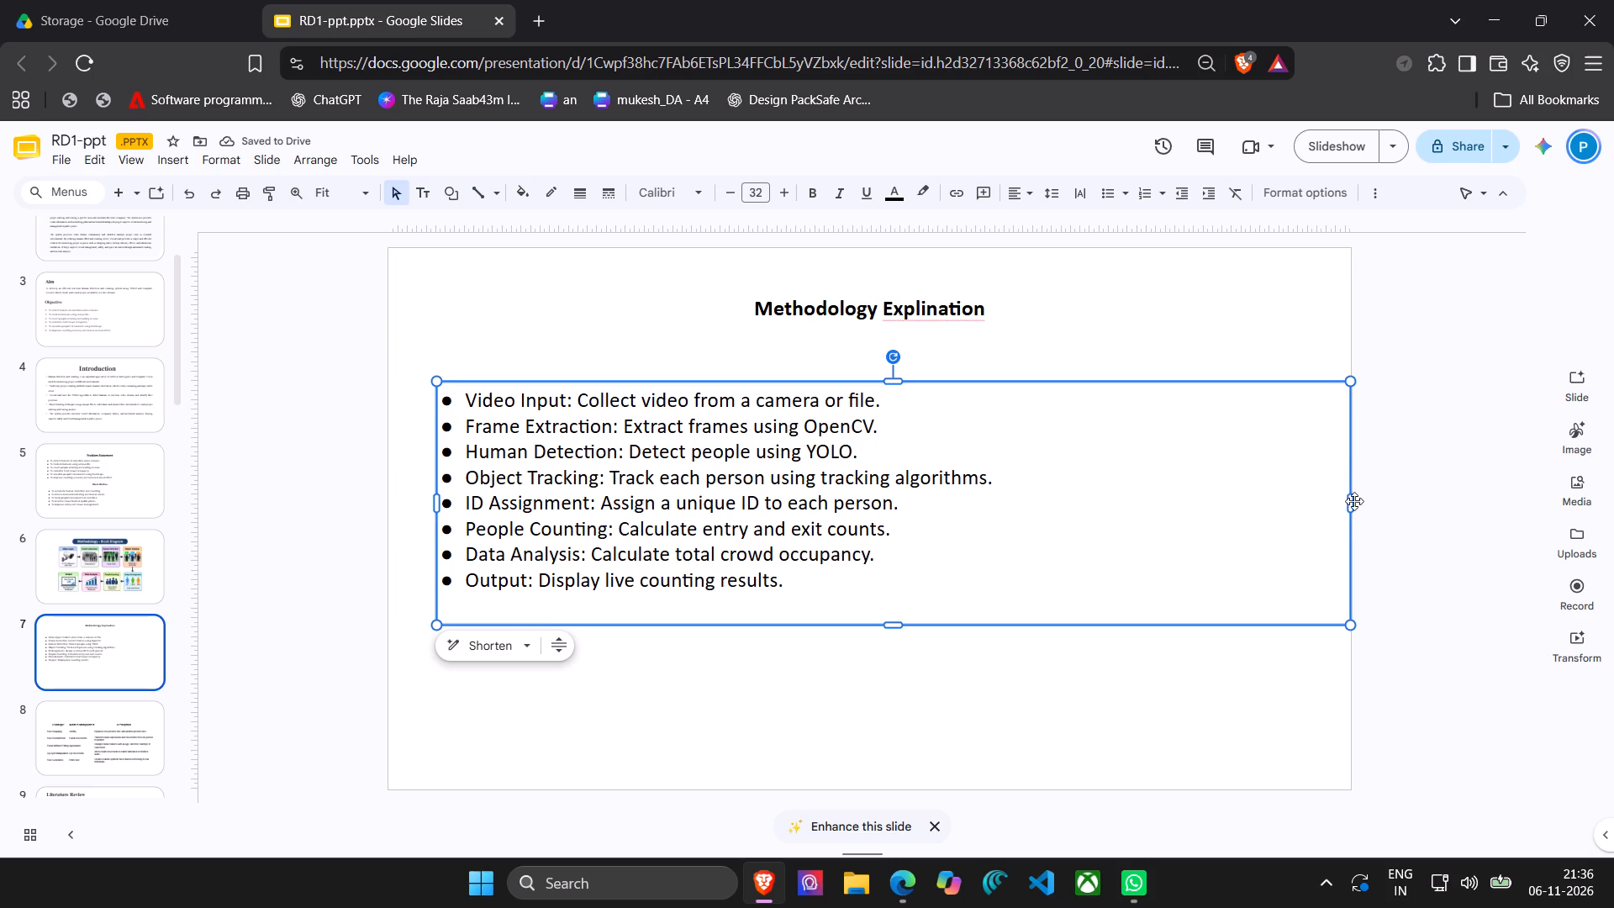
{"action": "left_click_drag", "start_coordinate": [1352, 502], "coordinate": [1352, 504]}
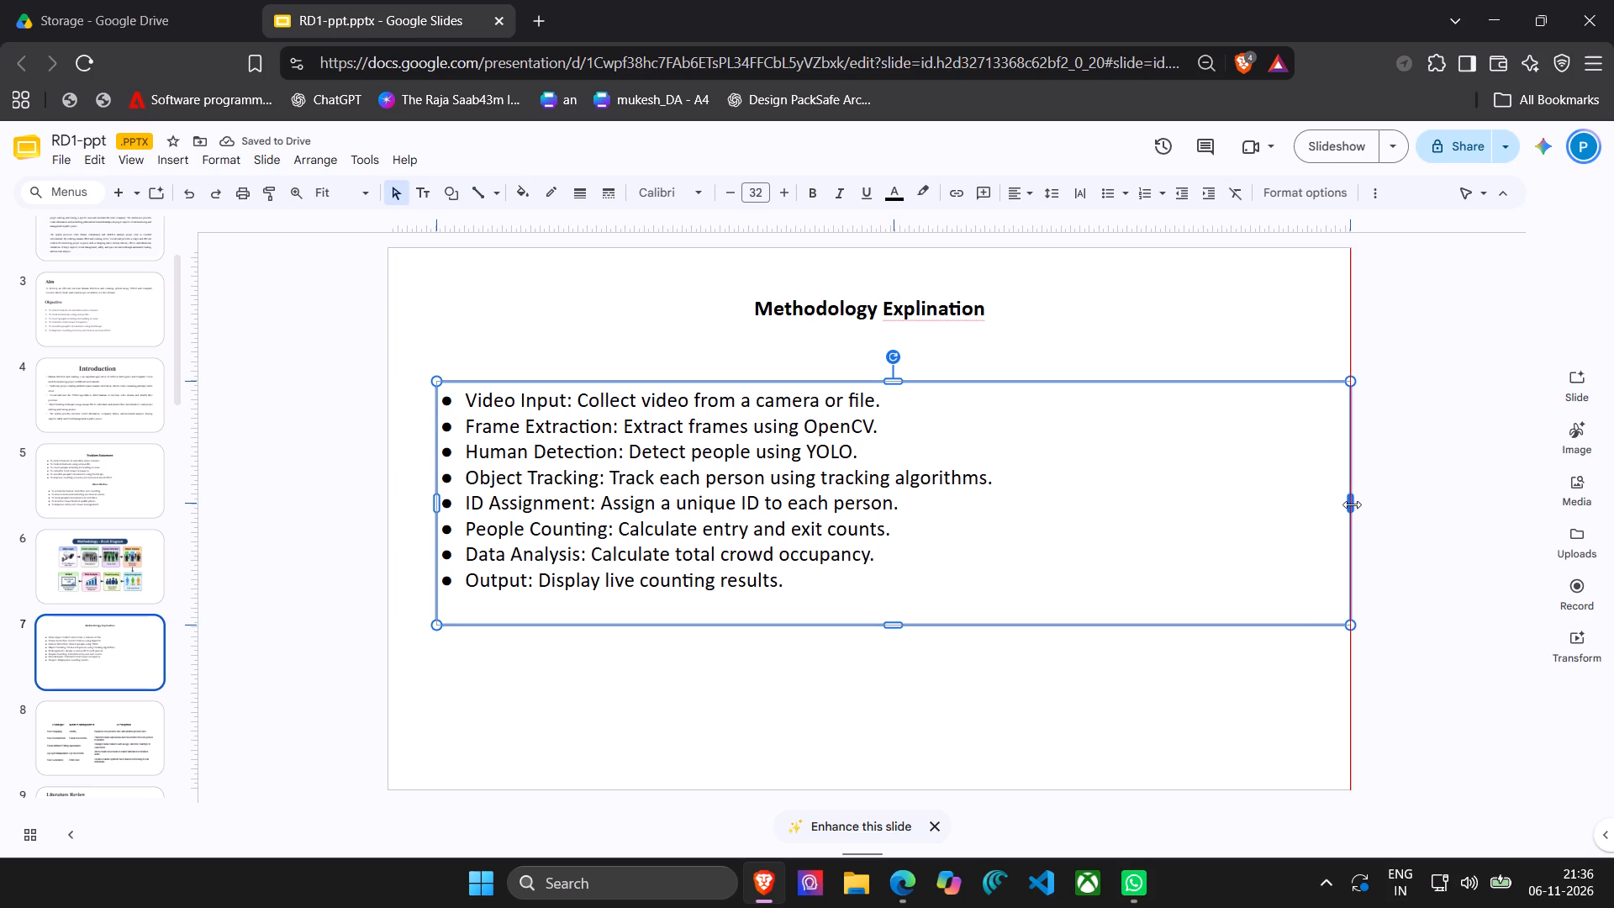
{"action": "left_click_drag", "start_coordinate": [1352, 504], "coordinate": [1327, 508]}
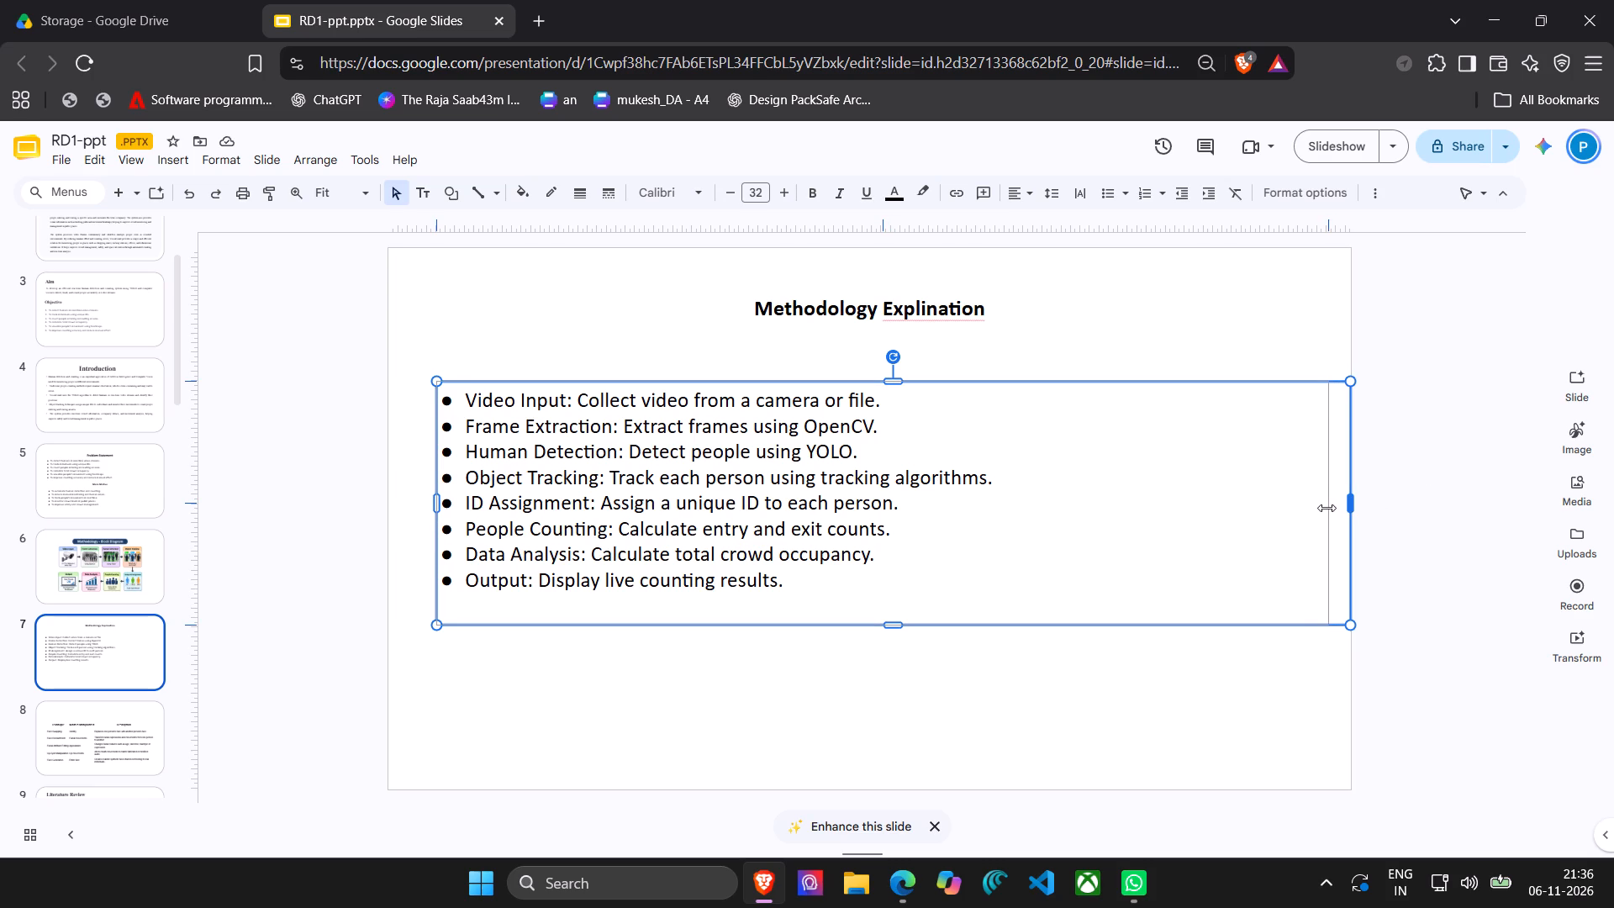
{"action": "left_click_drag", "start_coordinate": [1327, 508], "coordinate": [1309, 510]}
{"action": "left_click_drag", "start_coordinate": [1309, 510], "coordinate": [1306, 511]}
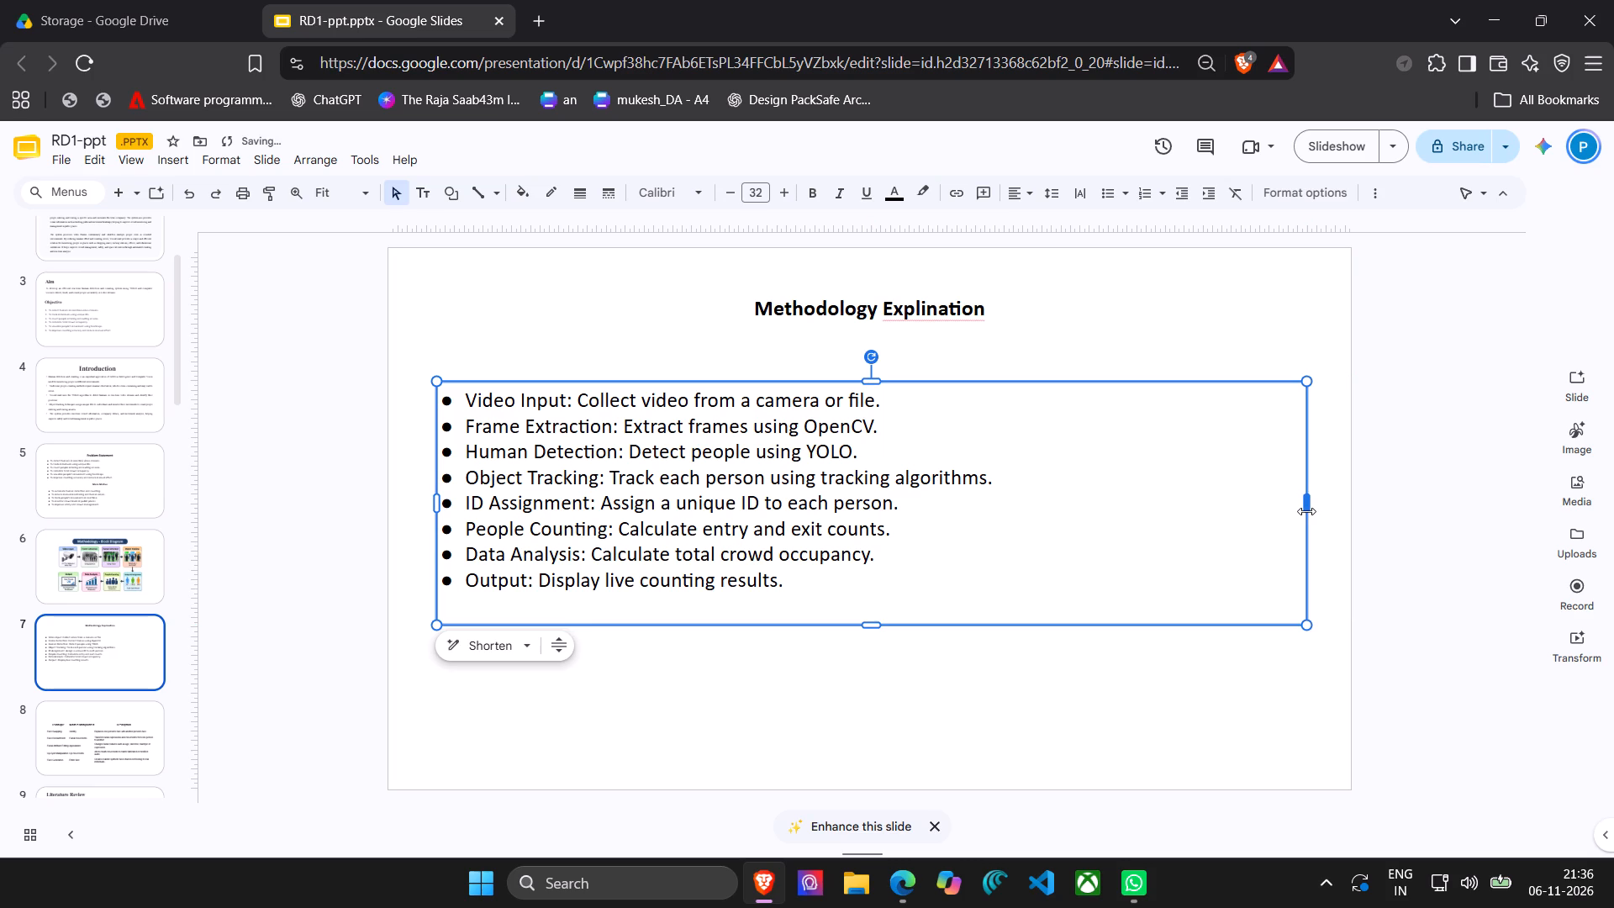
{"action": "left_click", "coordinate": [1097, 724]}
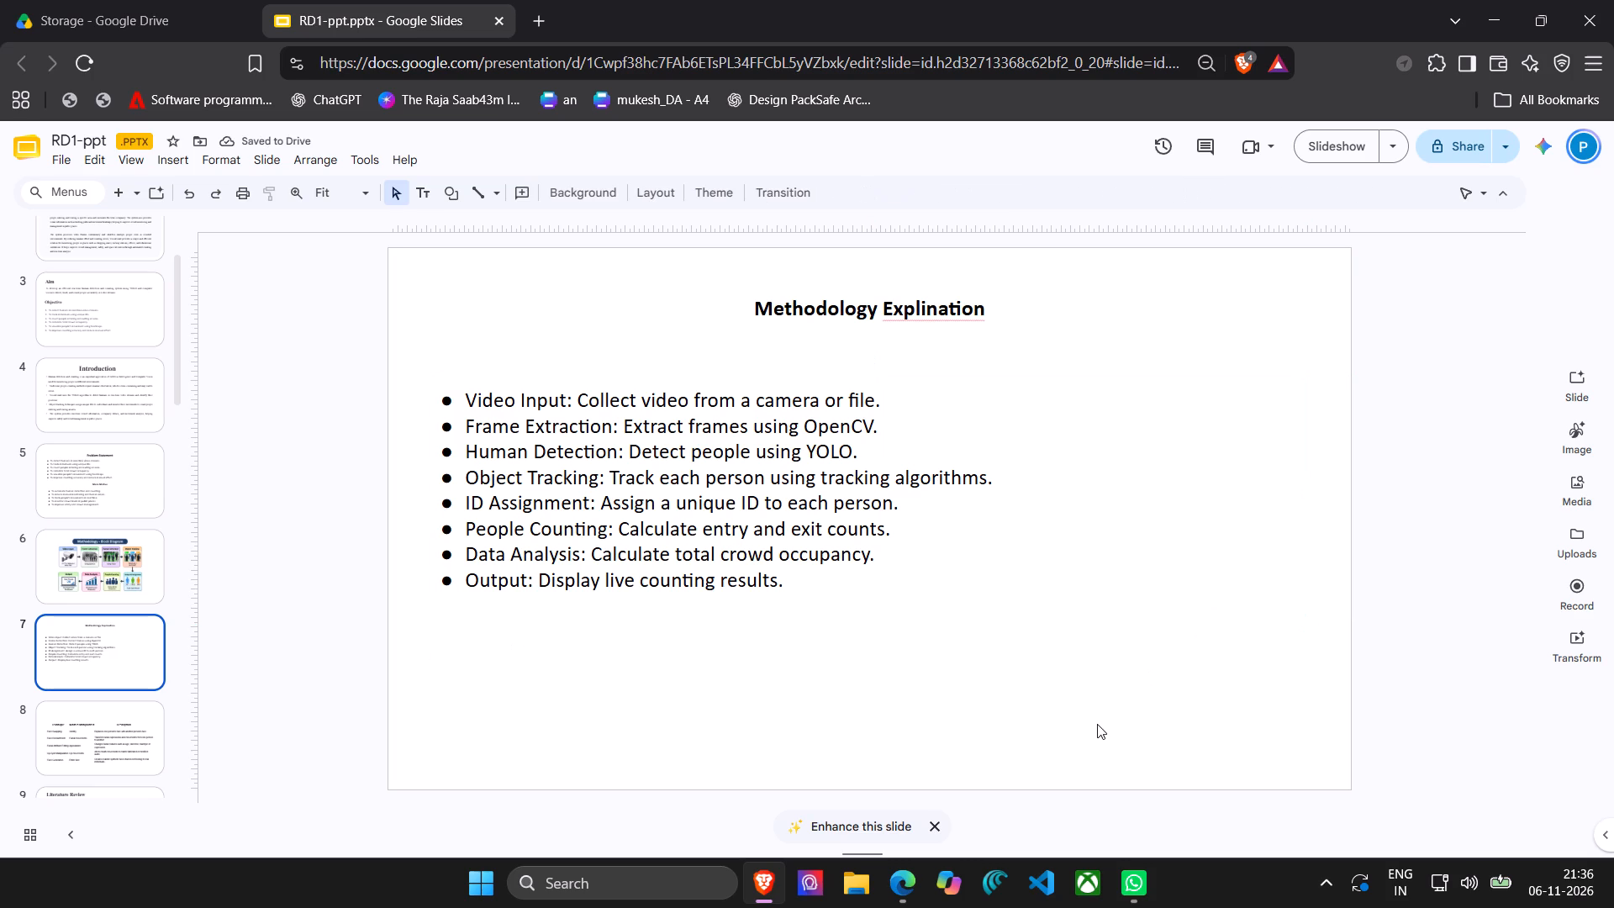
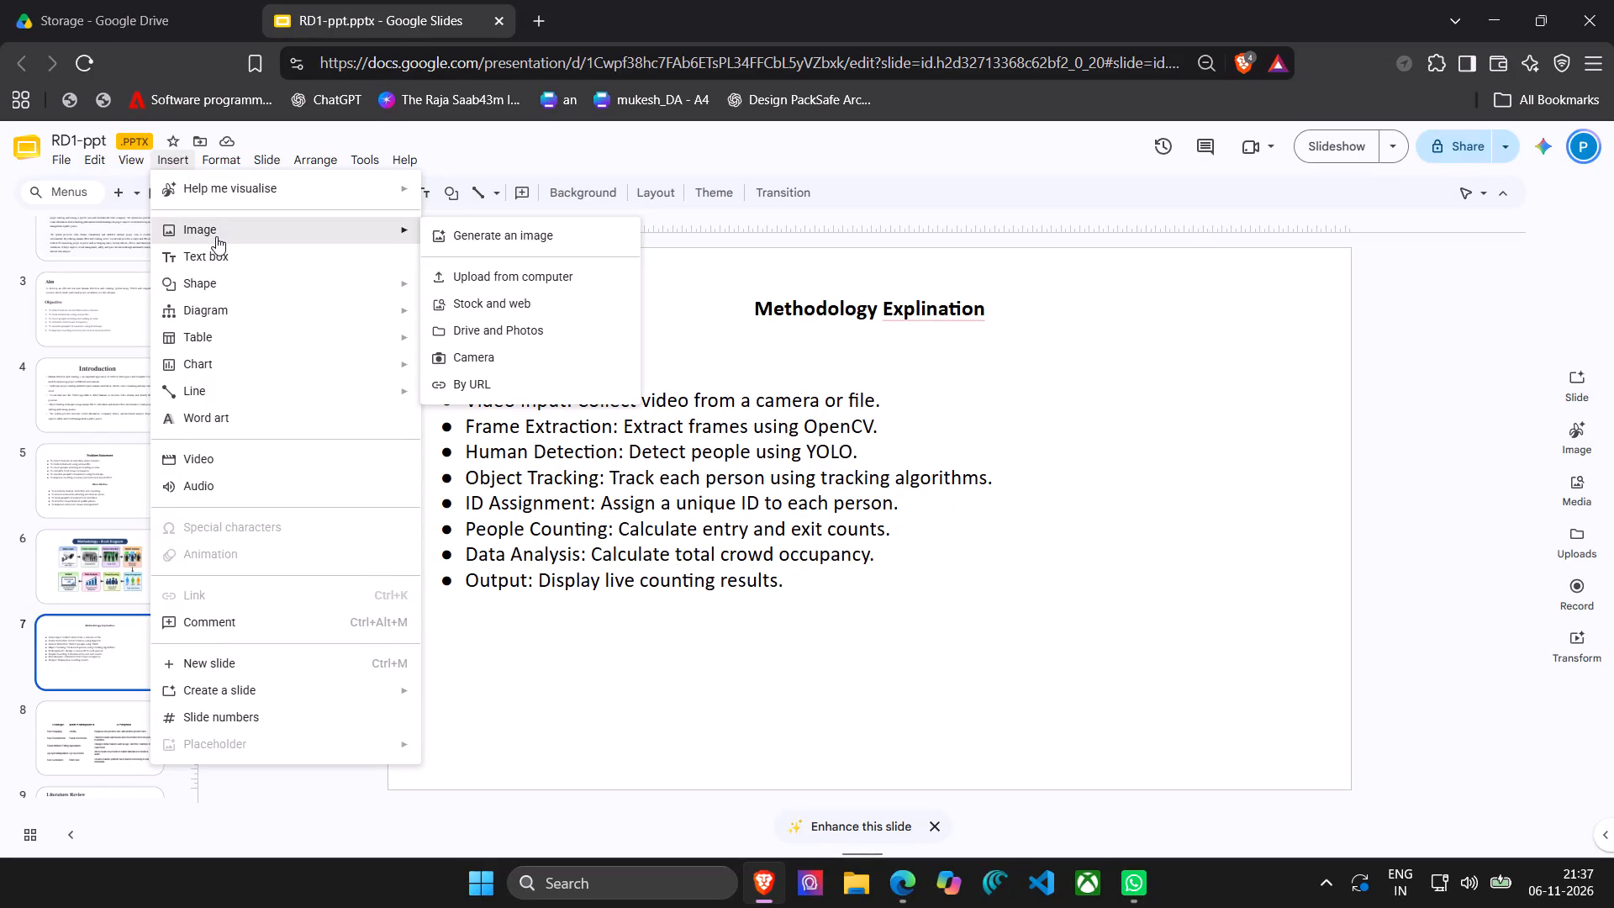
Add a text box below the methodology bullets and paste in the VisionCount summary paragraph.
{"action": "left_click", "coordinate": [216, 252]}
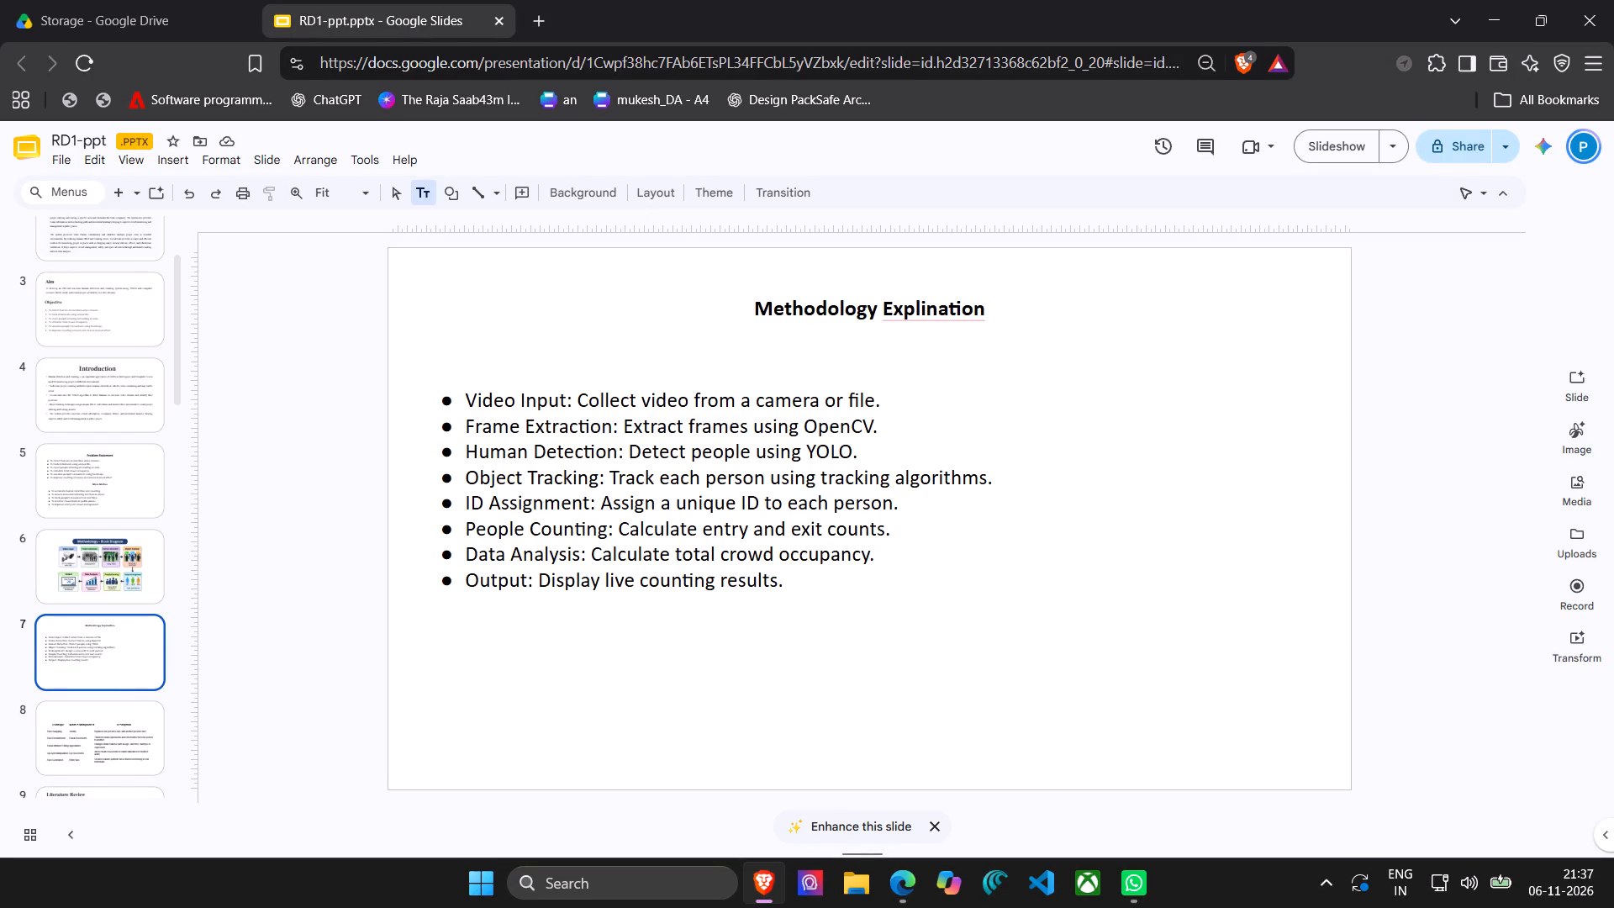
{"action": "left_click", "coordinate": [463, 635]}
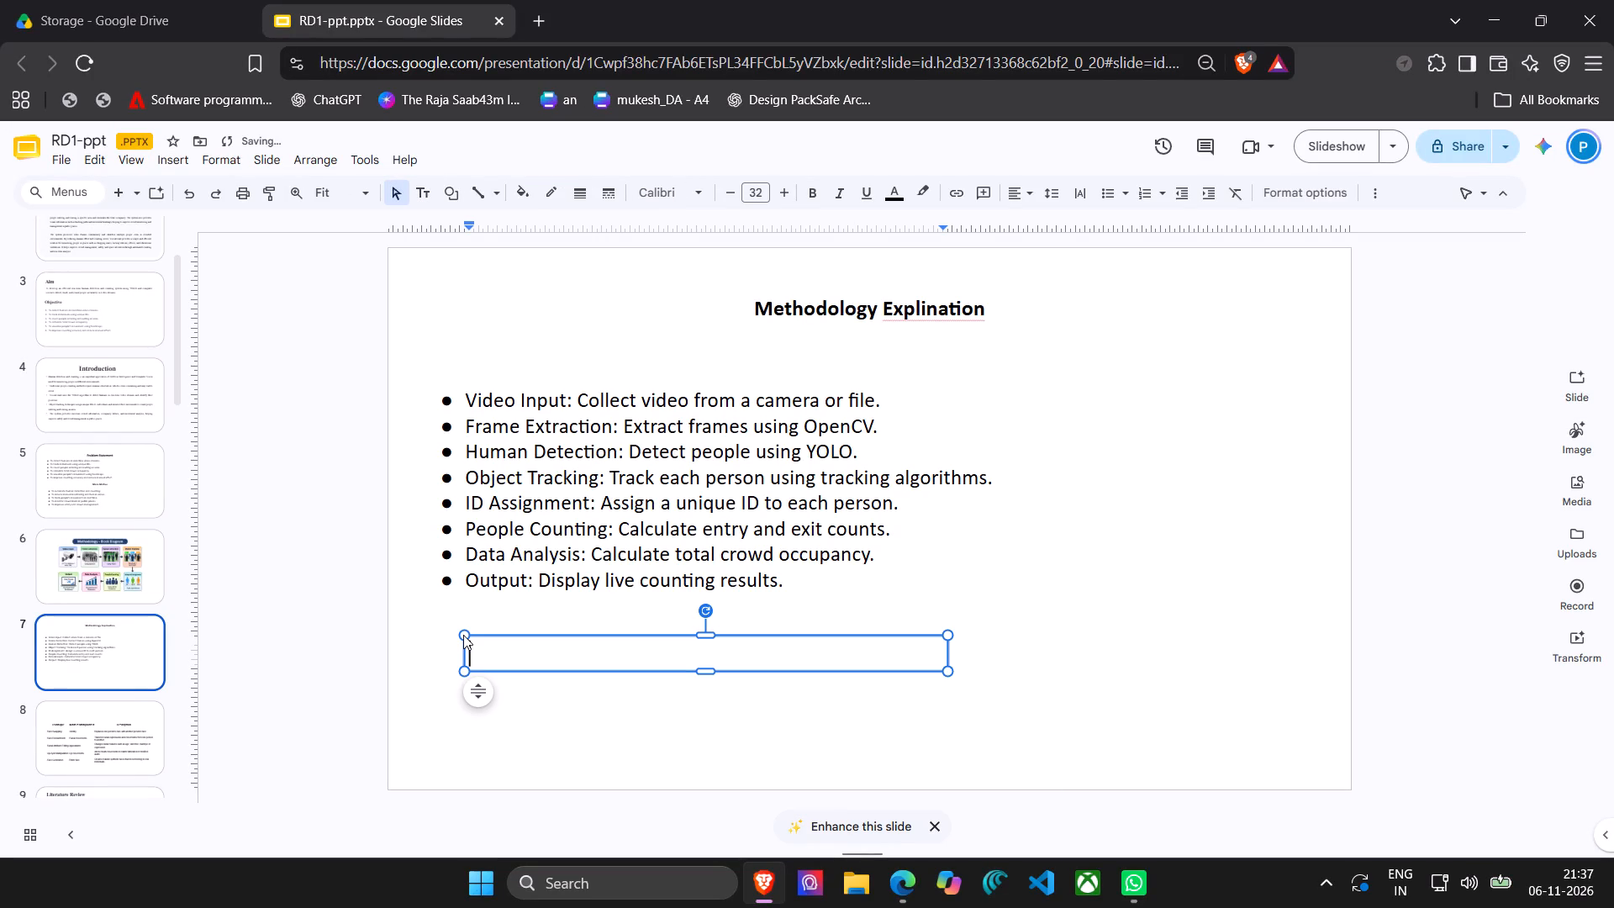
{"action": "key", "text": "ctrl+v"}
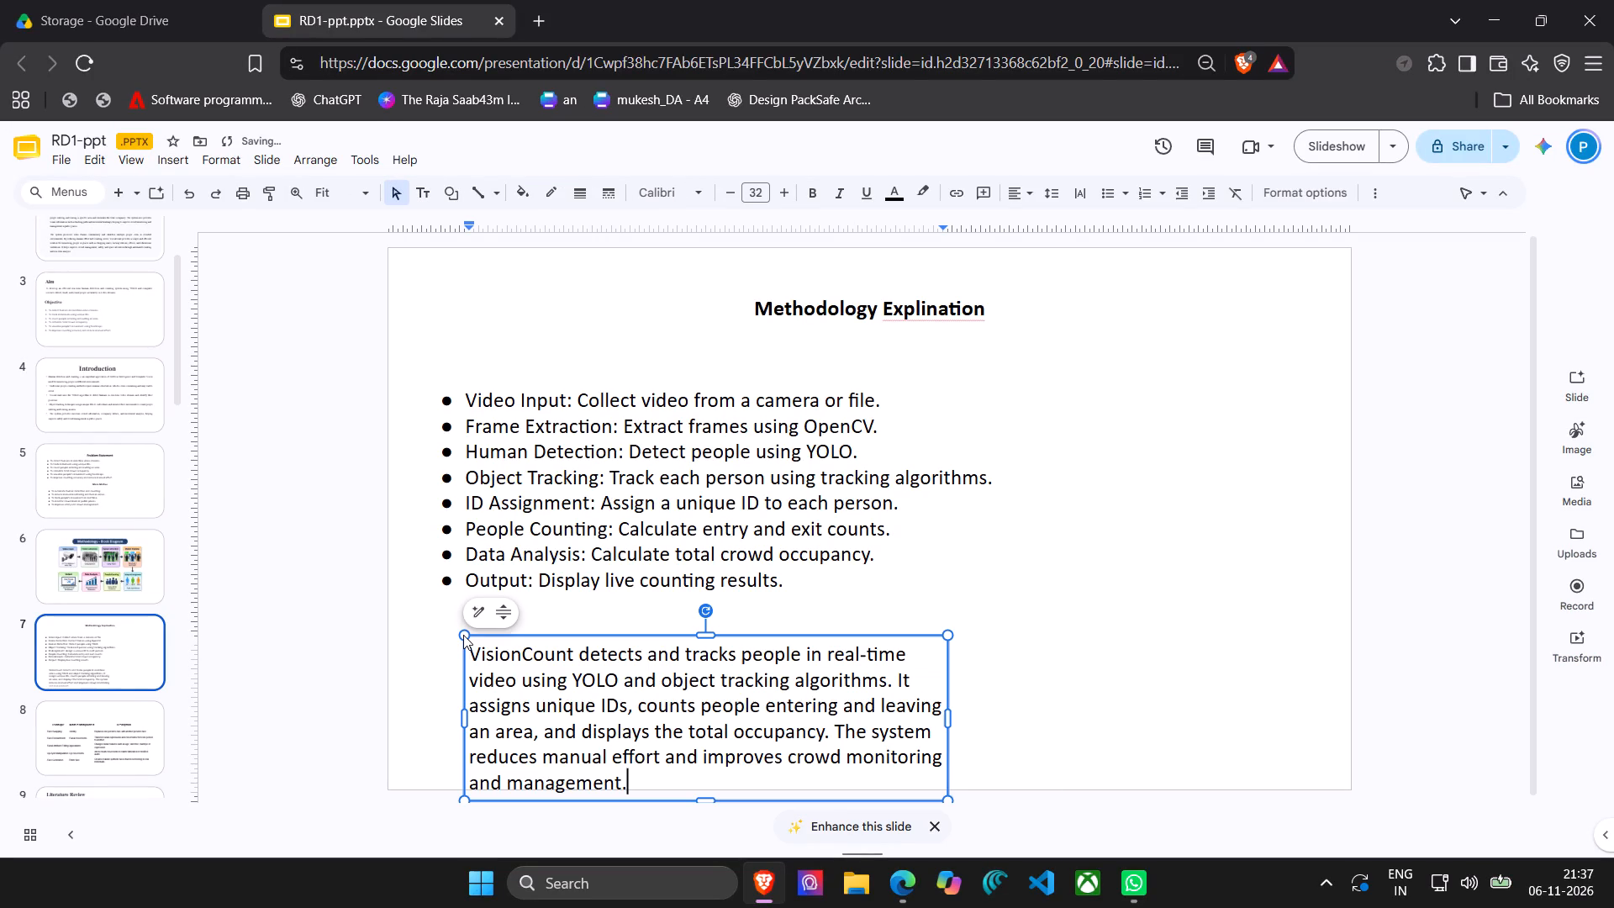
Widen the VisionCount paragraph's text box on both sides so its edges align with the bulleted text box above.
{"action": "left_click_drag", "start_coordinate": [947, 721], "coordinate": [1284, 712]}
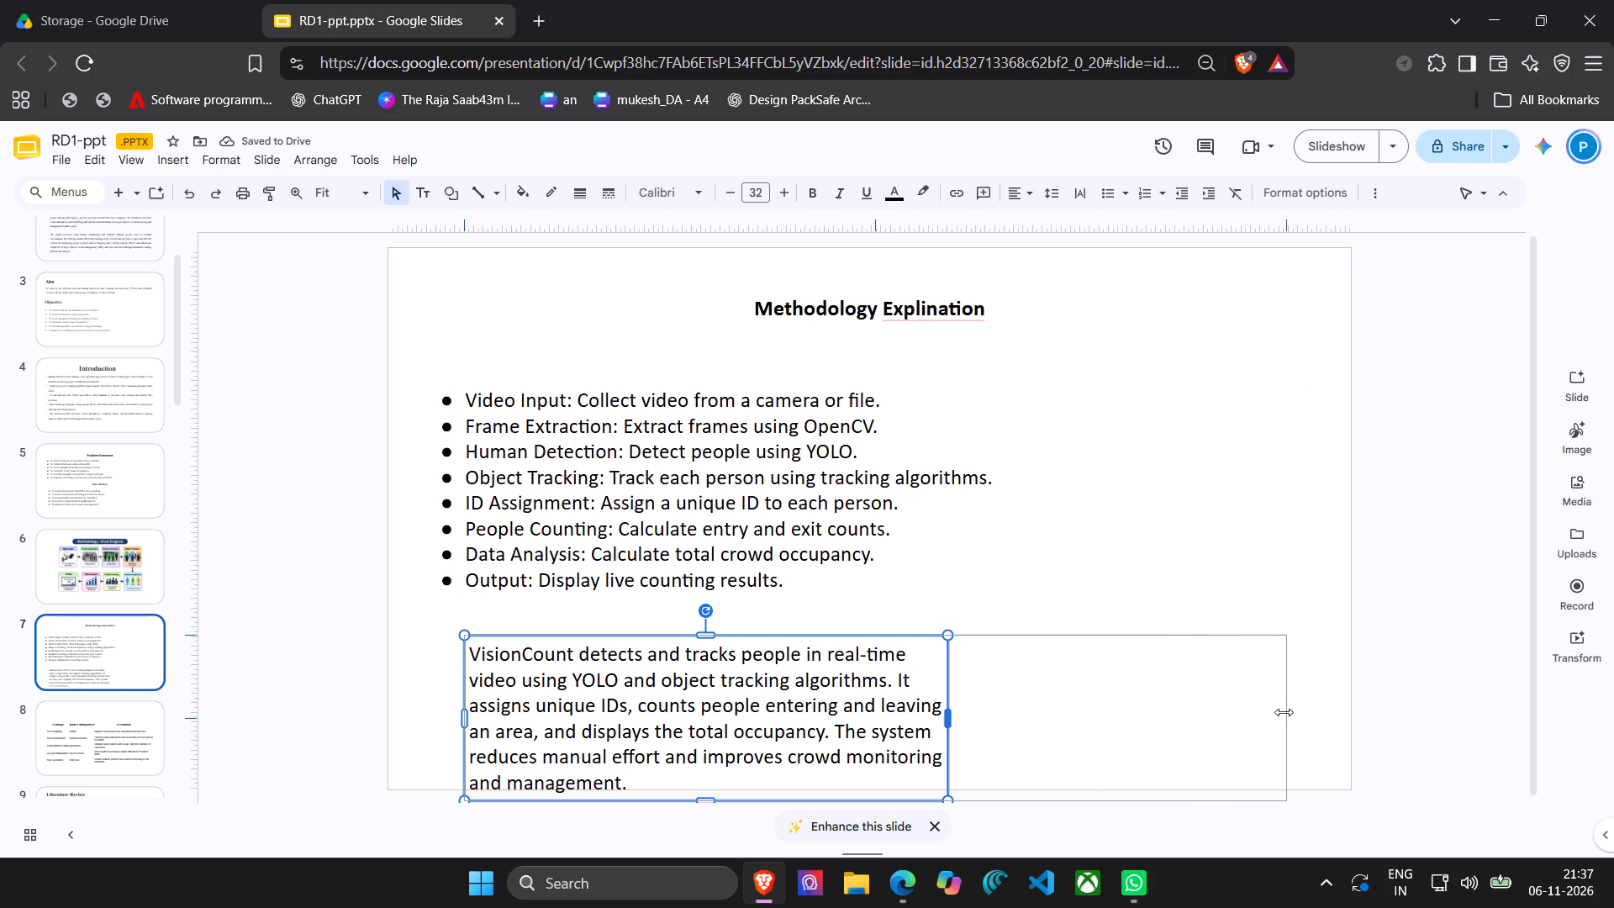
{"action": "left_click_drag", "start_coordinate": [1284, 712], "coordinate": [1305, 715]}
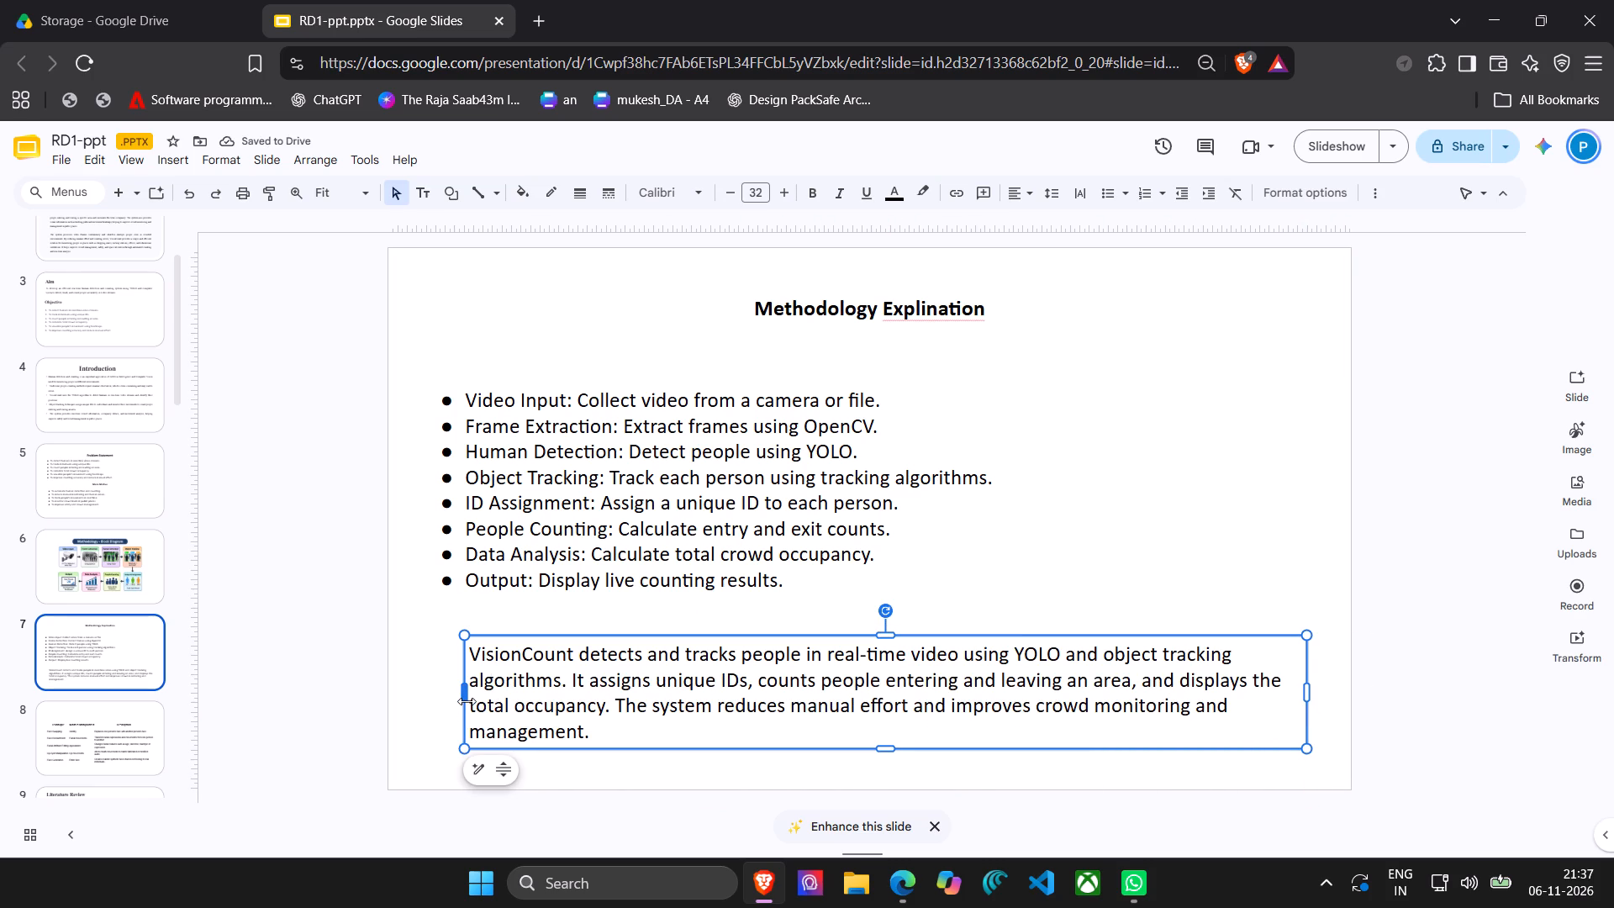
{"action": "left_click_drag", "start_coordinate": [467, 701], "coordinate": [433, 702]}
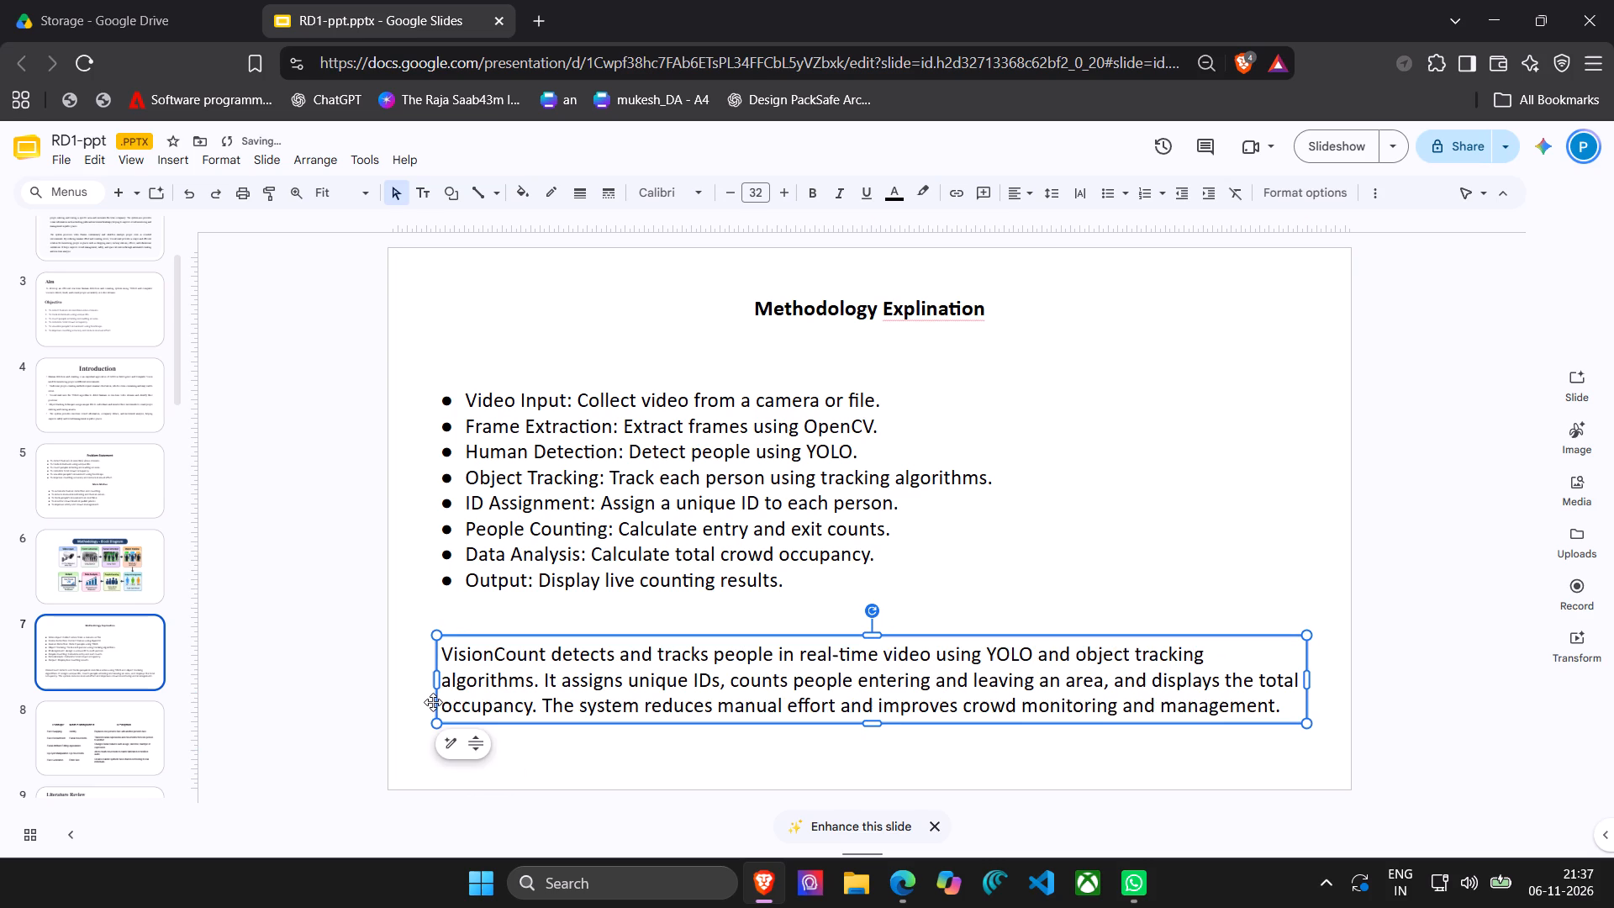
{"action": "left_click", "coordinate": [810, 588]}
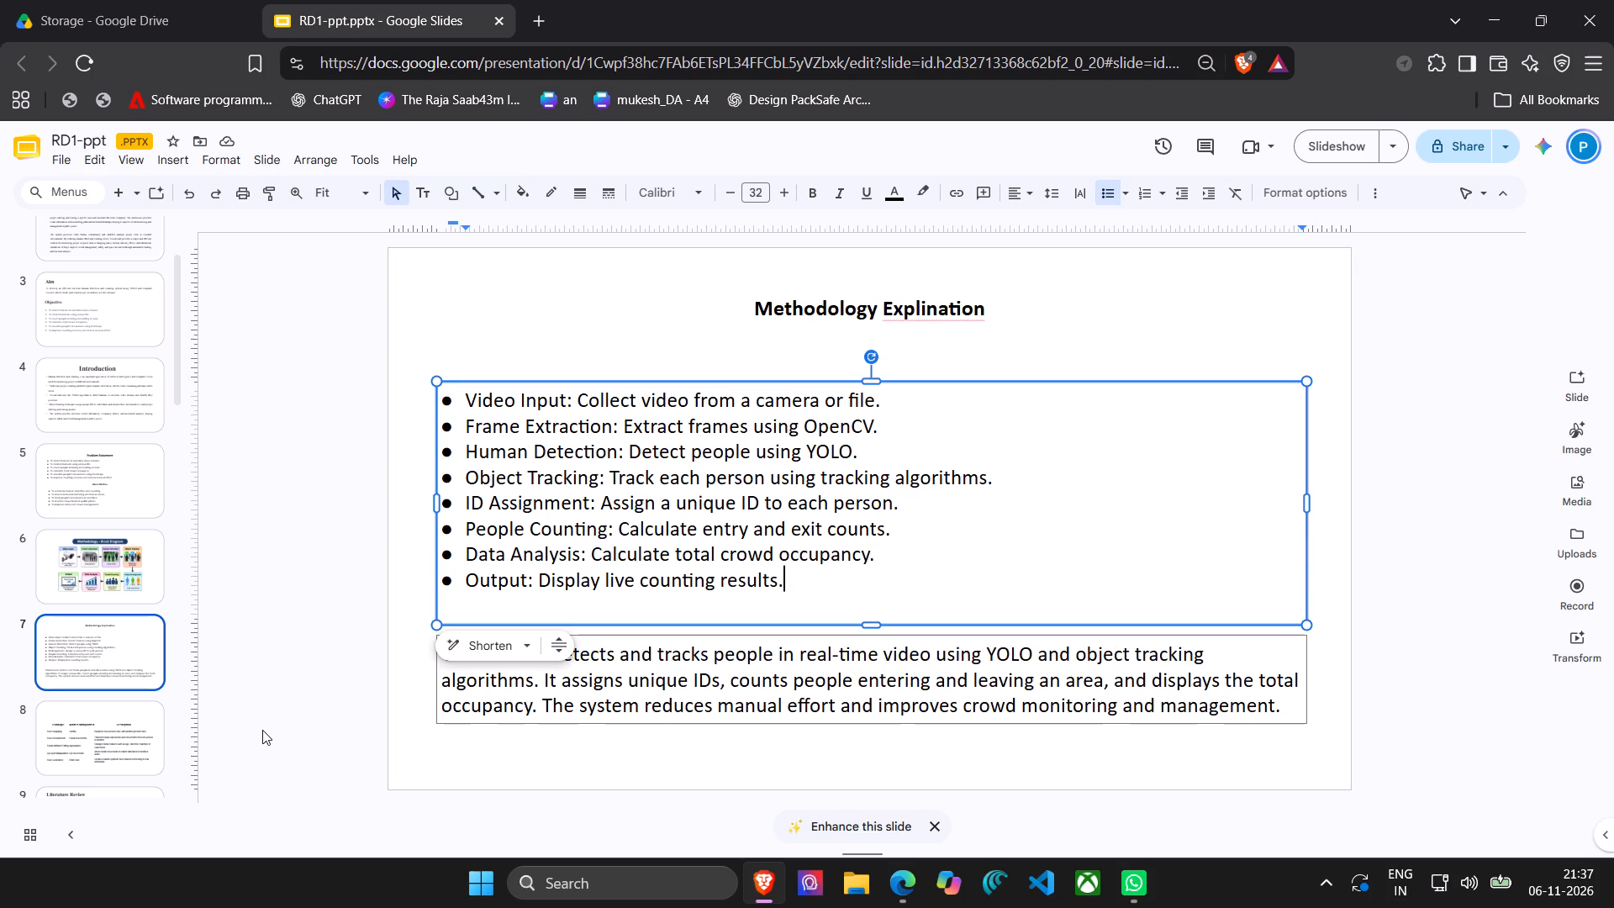
Add a new blank slide directly after the Methodology explanation slide.
{"action": "right_click", "coordinate": [102, 641]}
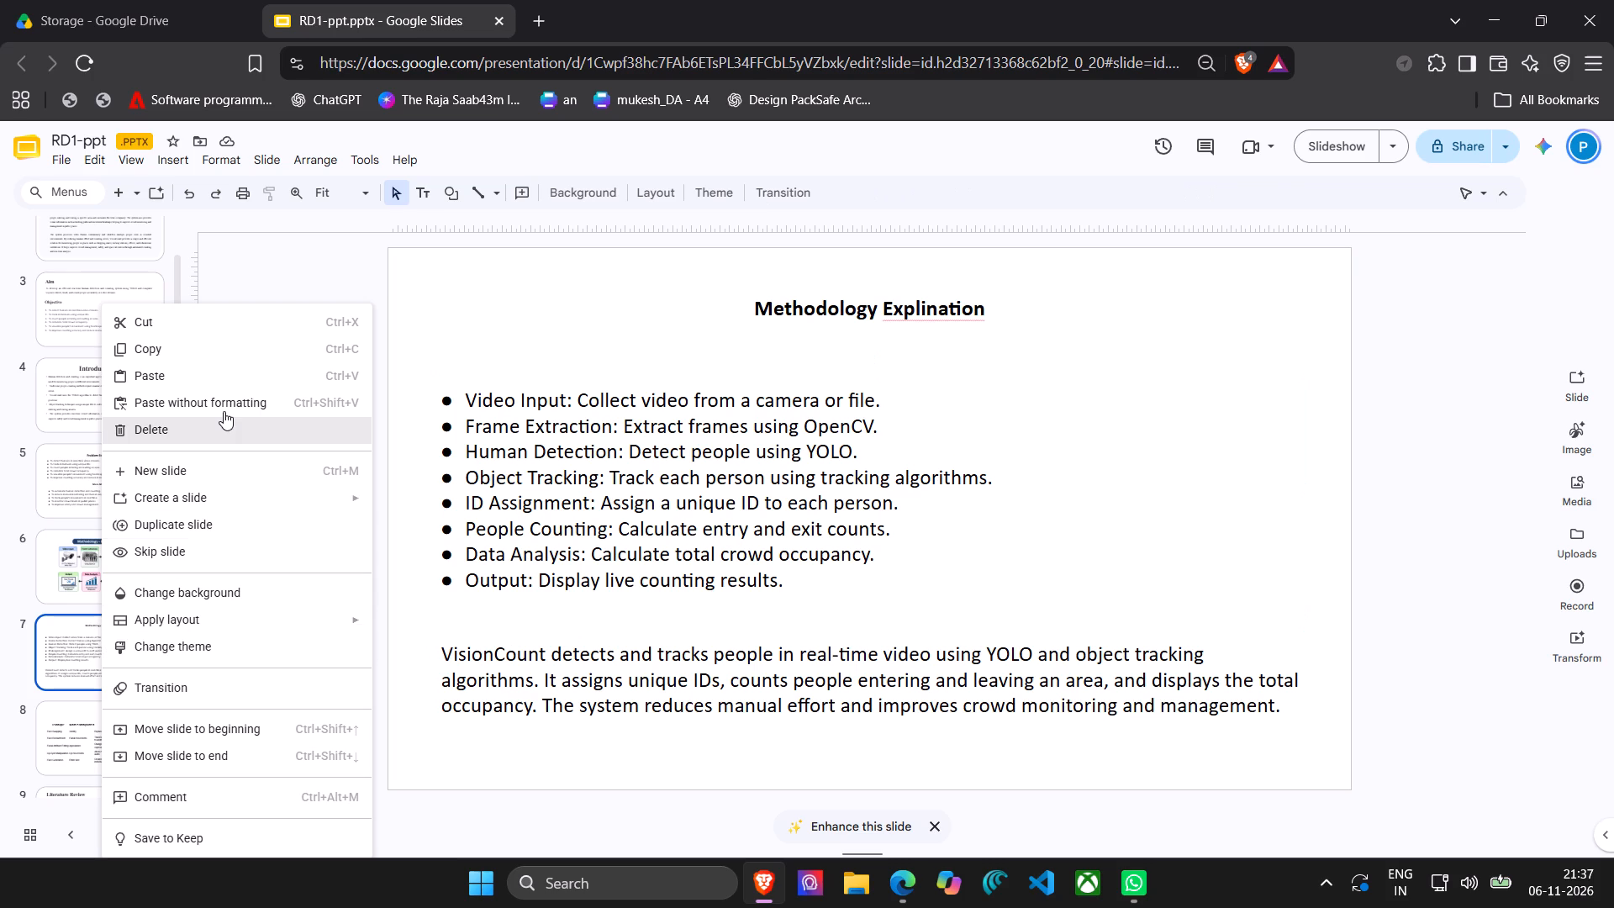
{"action": "left_click", "coordinate": [212, 475]}
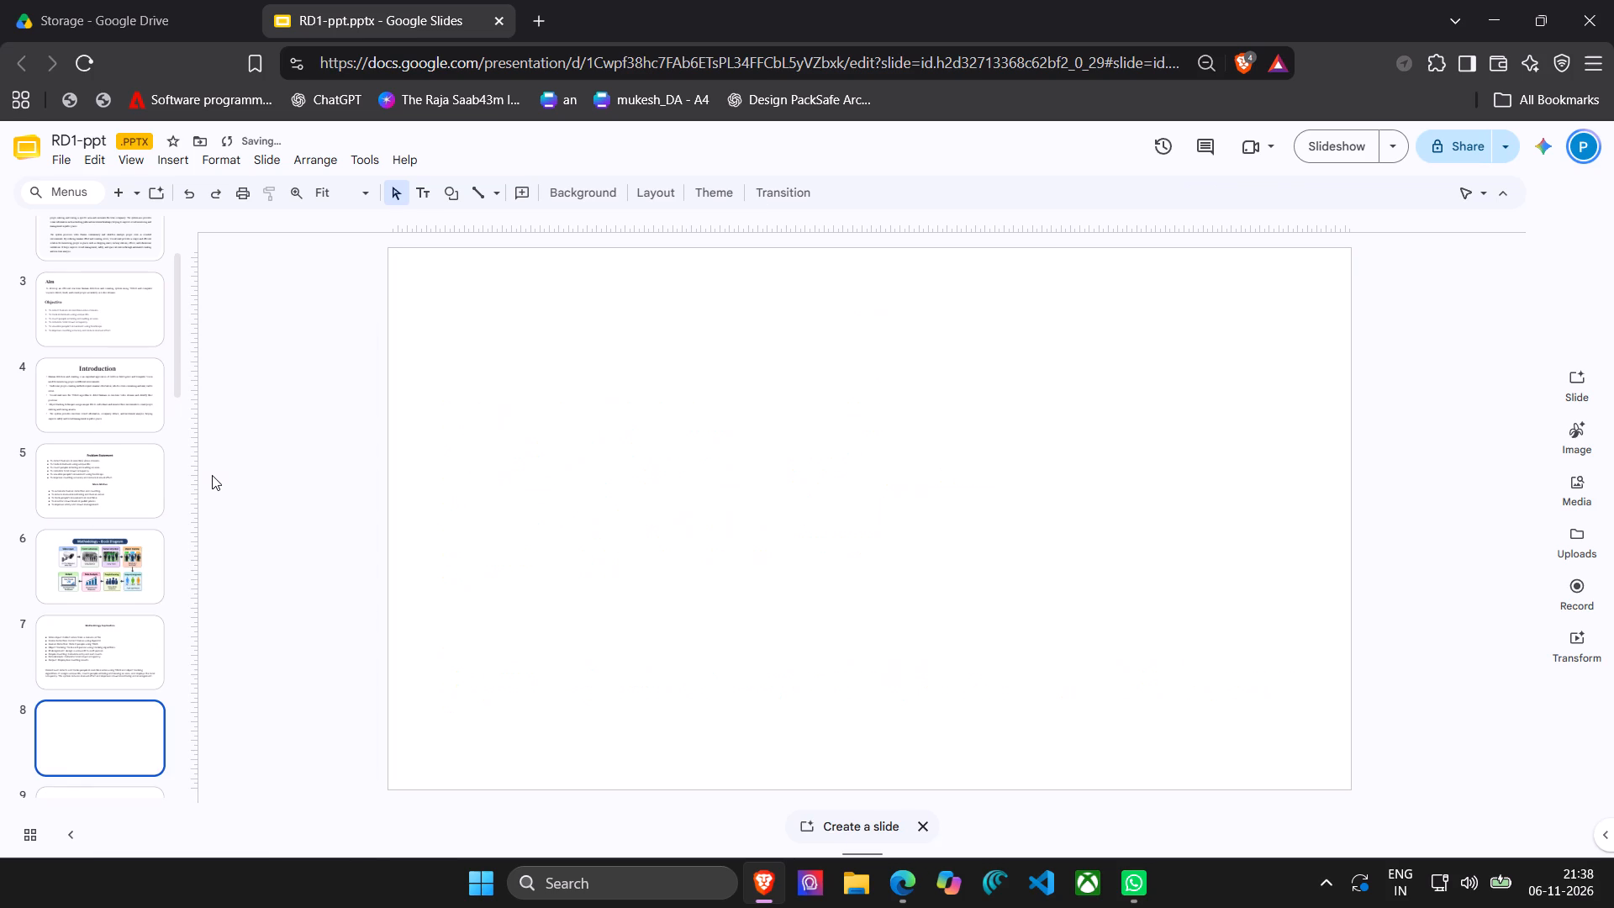
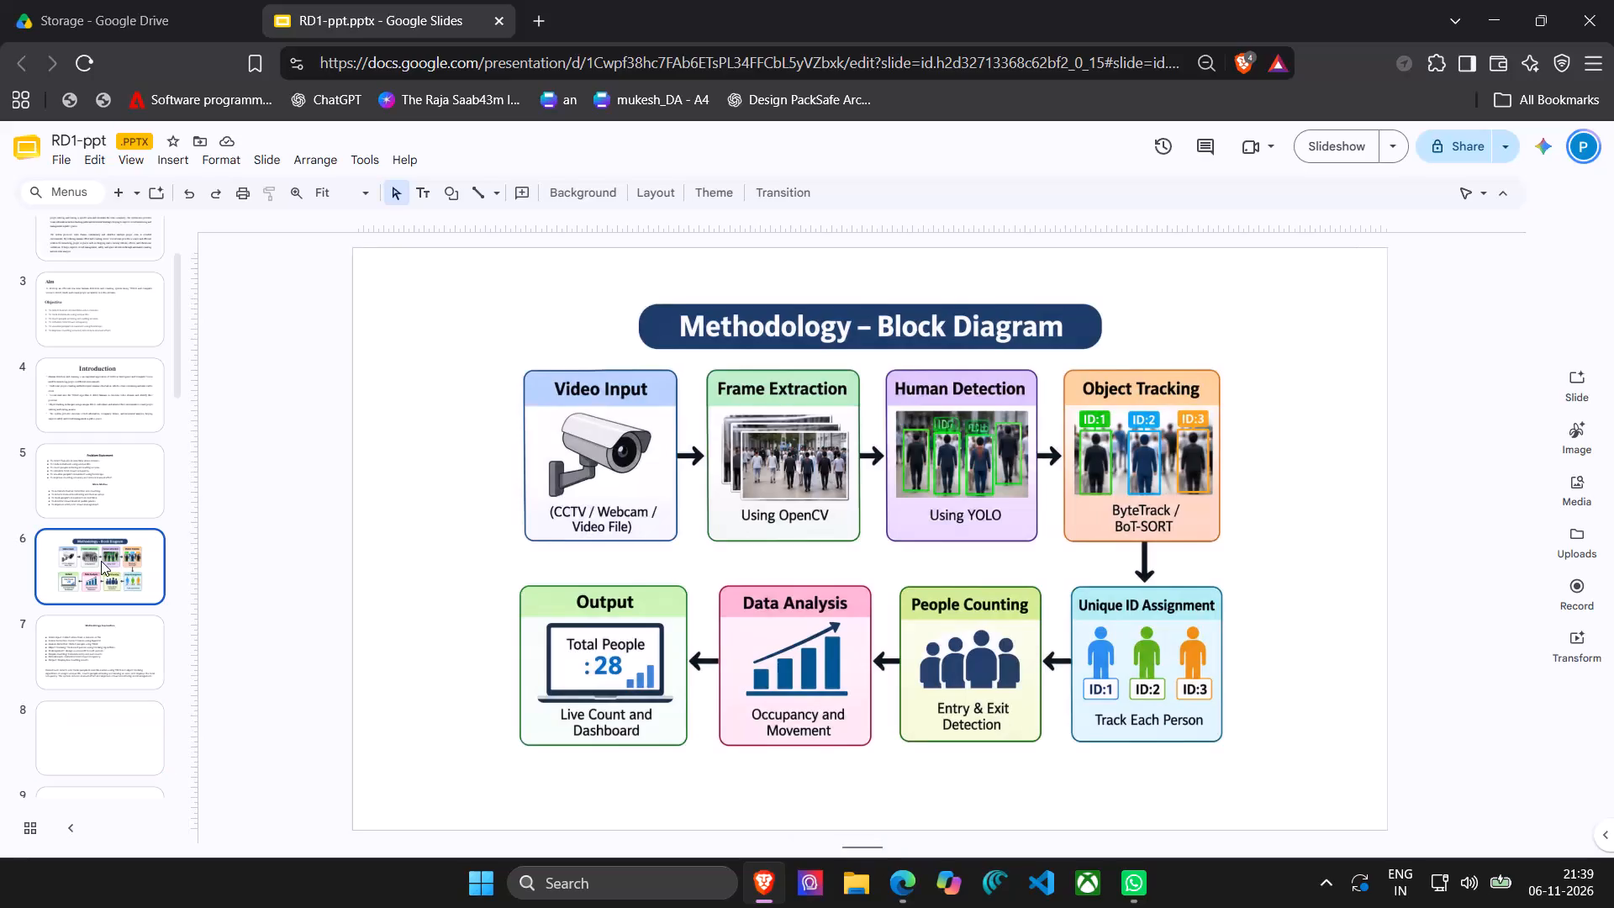
Review the Methodology block diagram and explanation slides, finishing on the blank slide after them.
{"action": "left_click", "coordinate": [101, 632]}
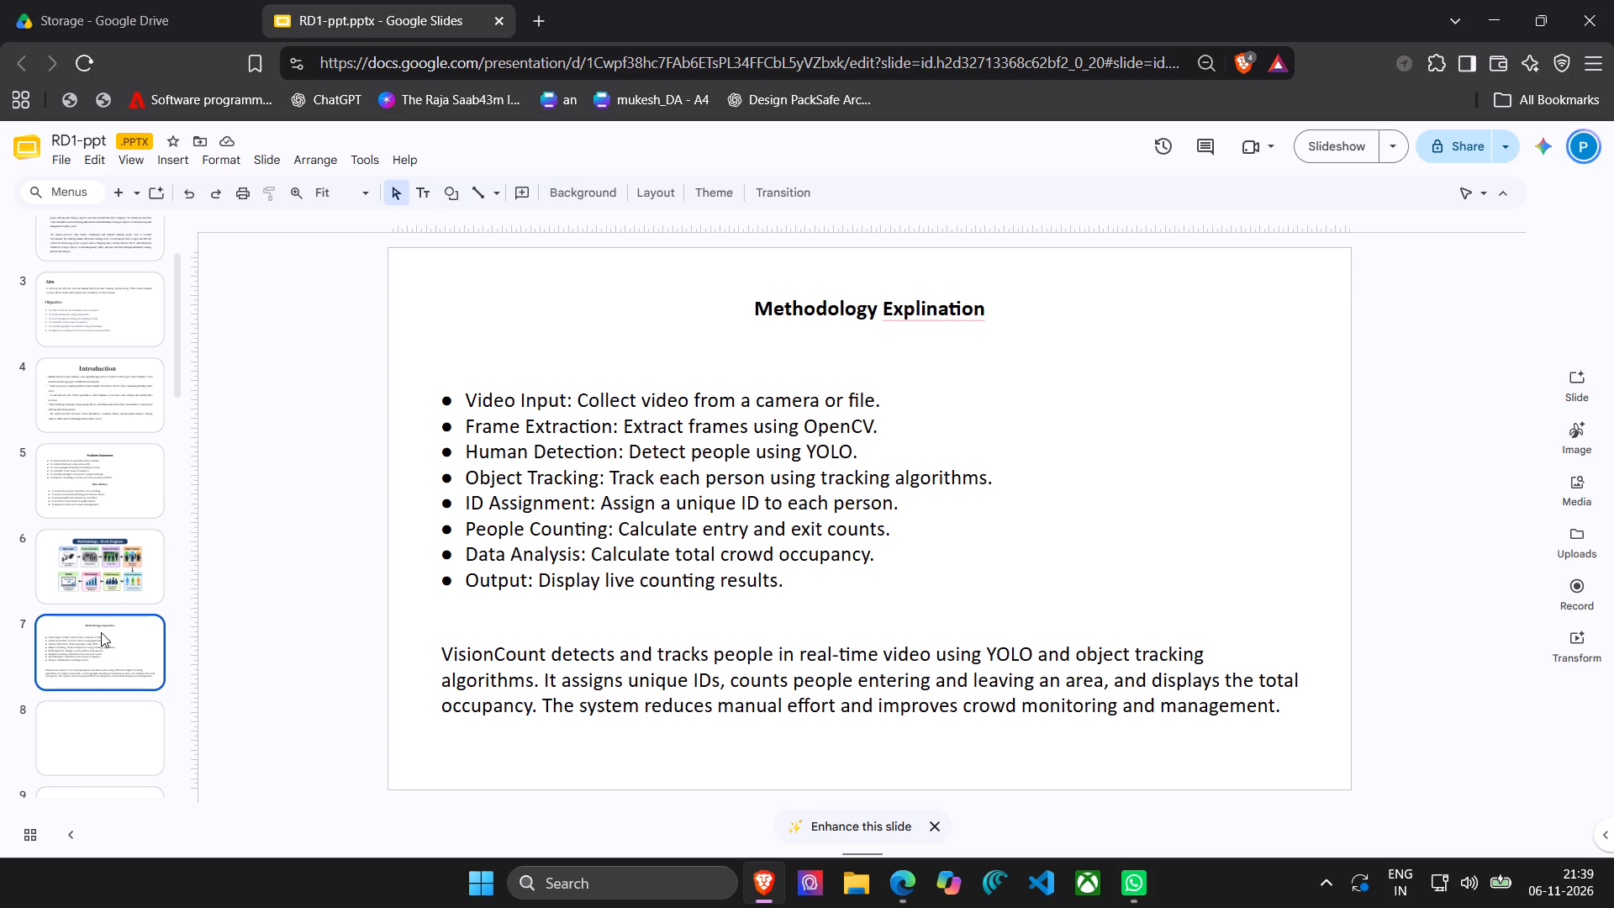
{"action": "left_click", "coordinate": [89, 578]}
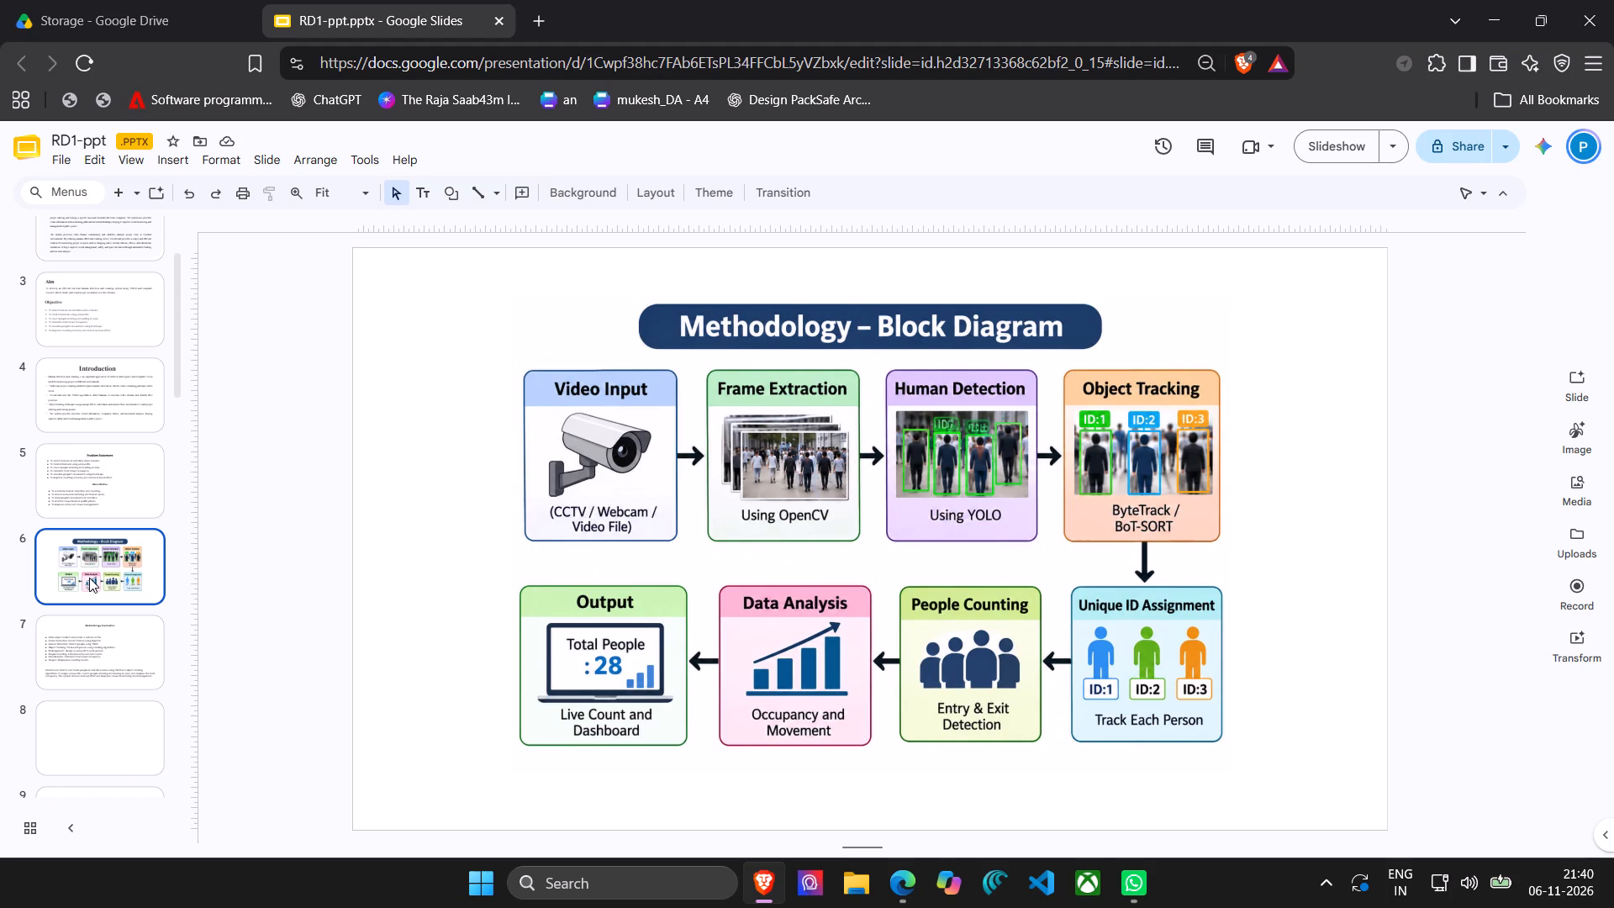
{"action": "left_click", "coordinate": [156, 638]}
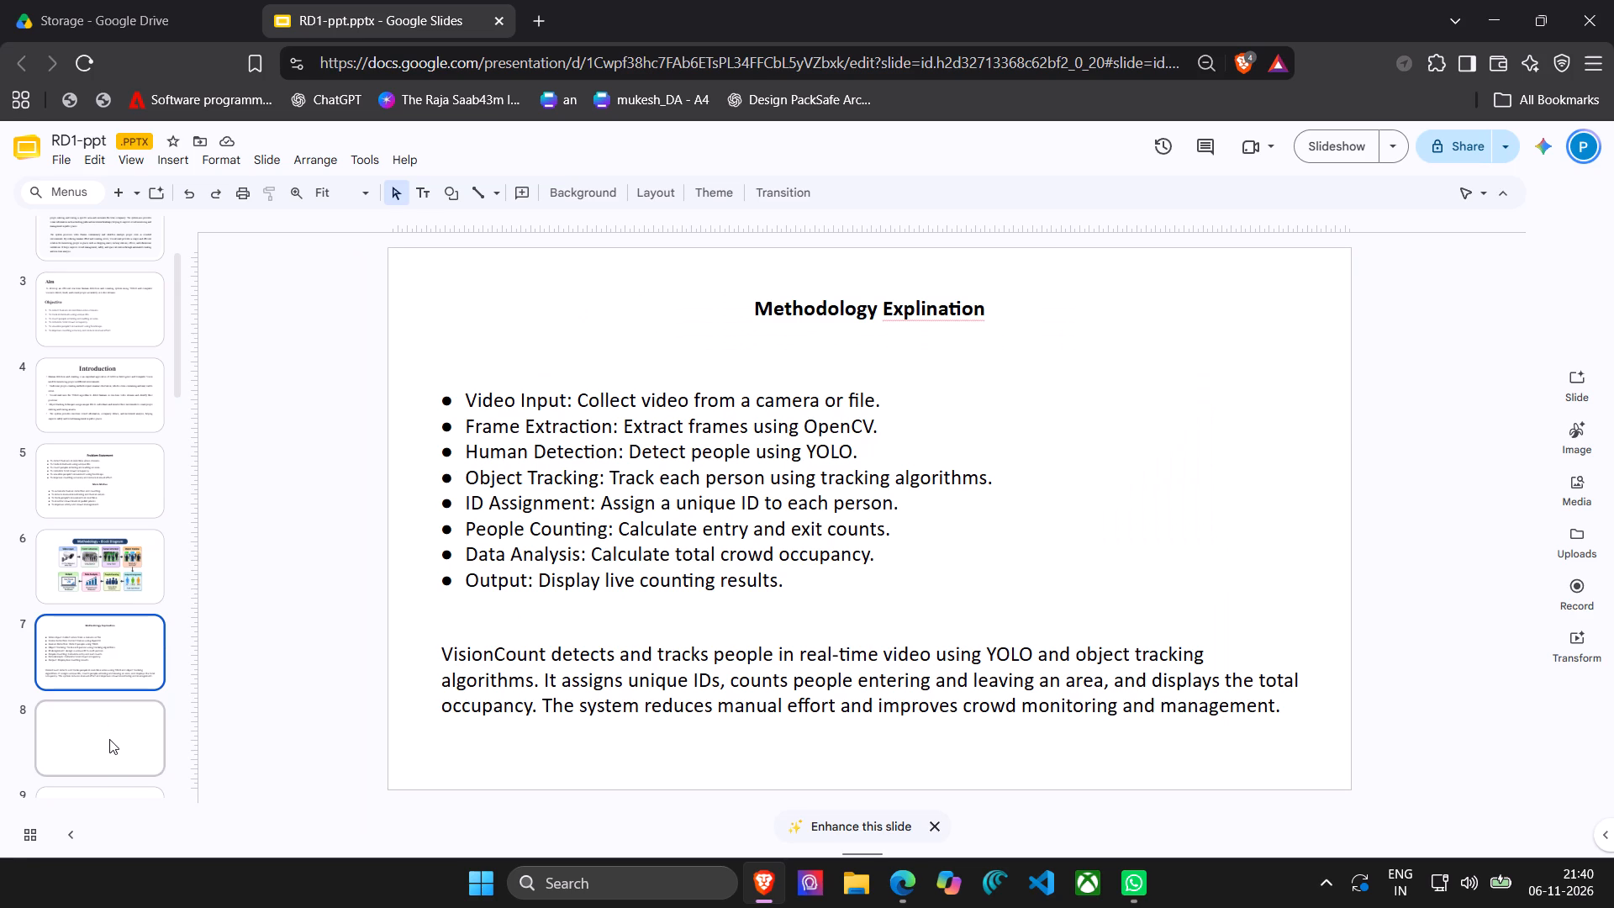
{"action": "left_click", "coordinate": [109, 743]}
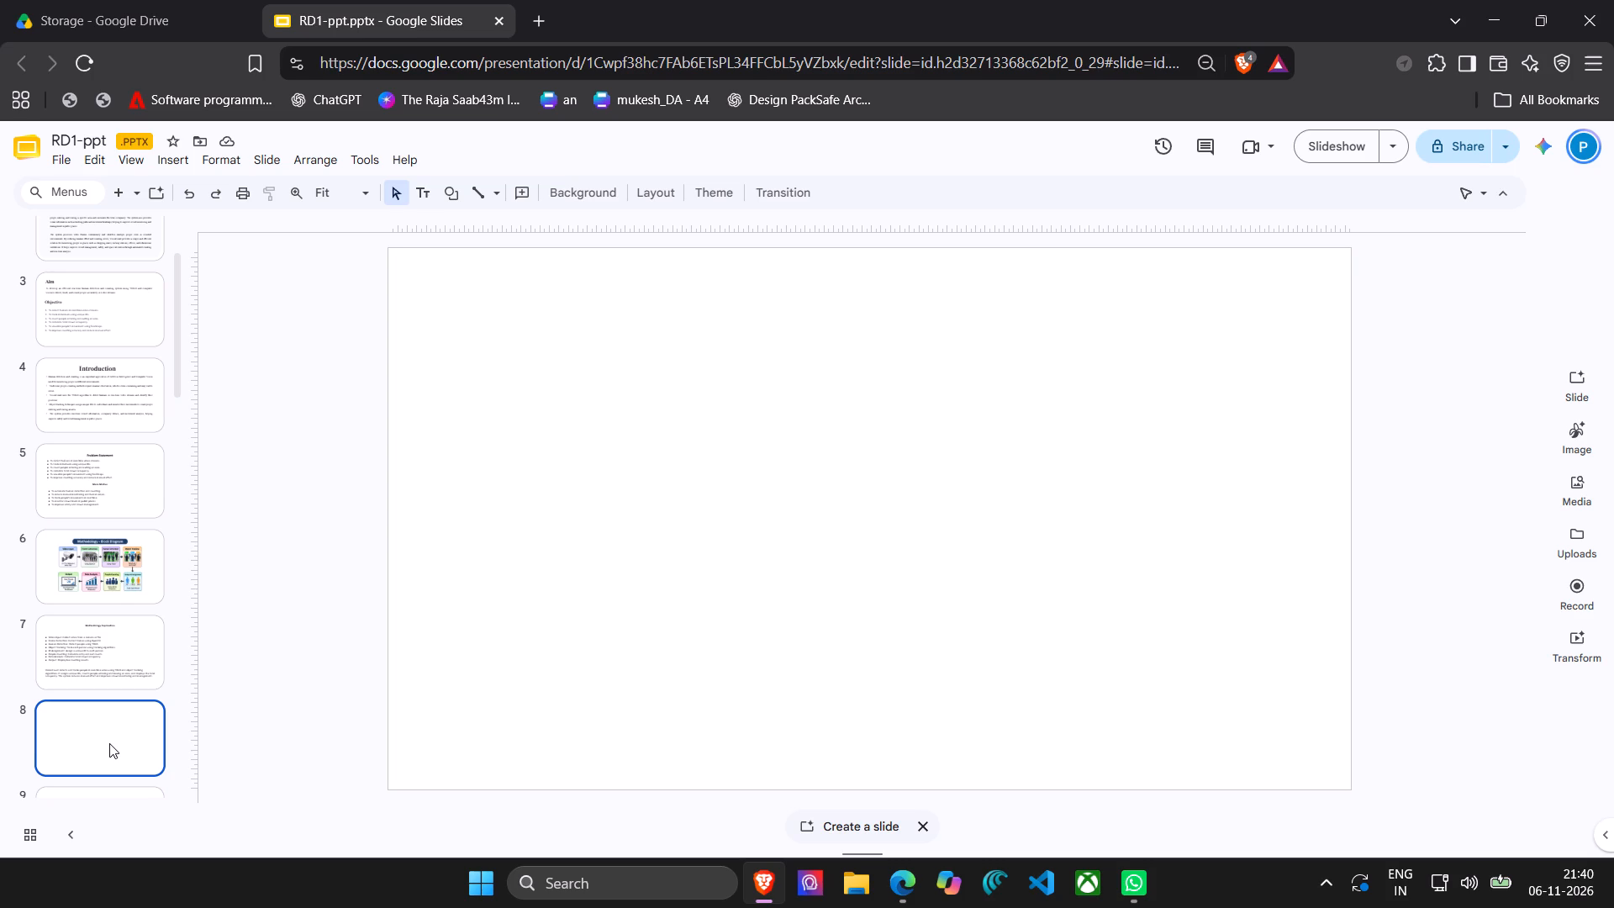
{"action": "left_click", "coordinate": [104, 667]}
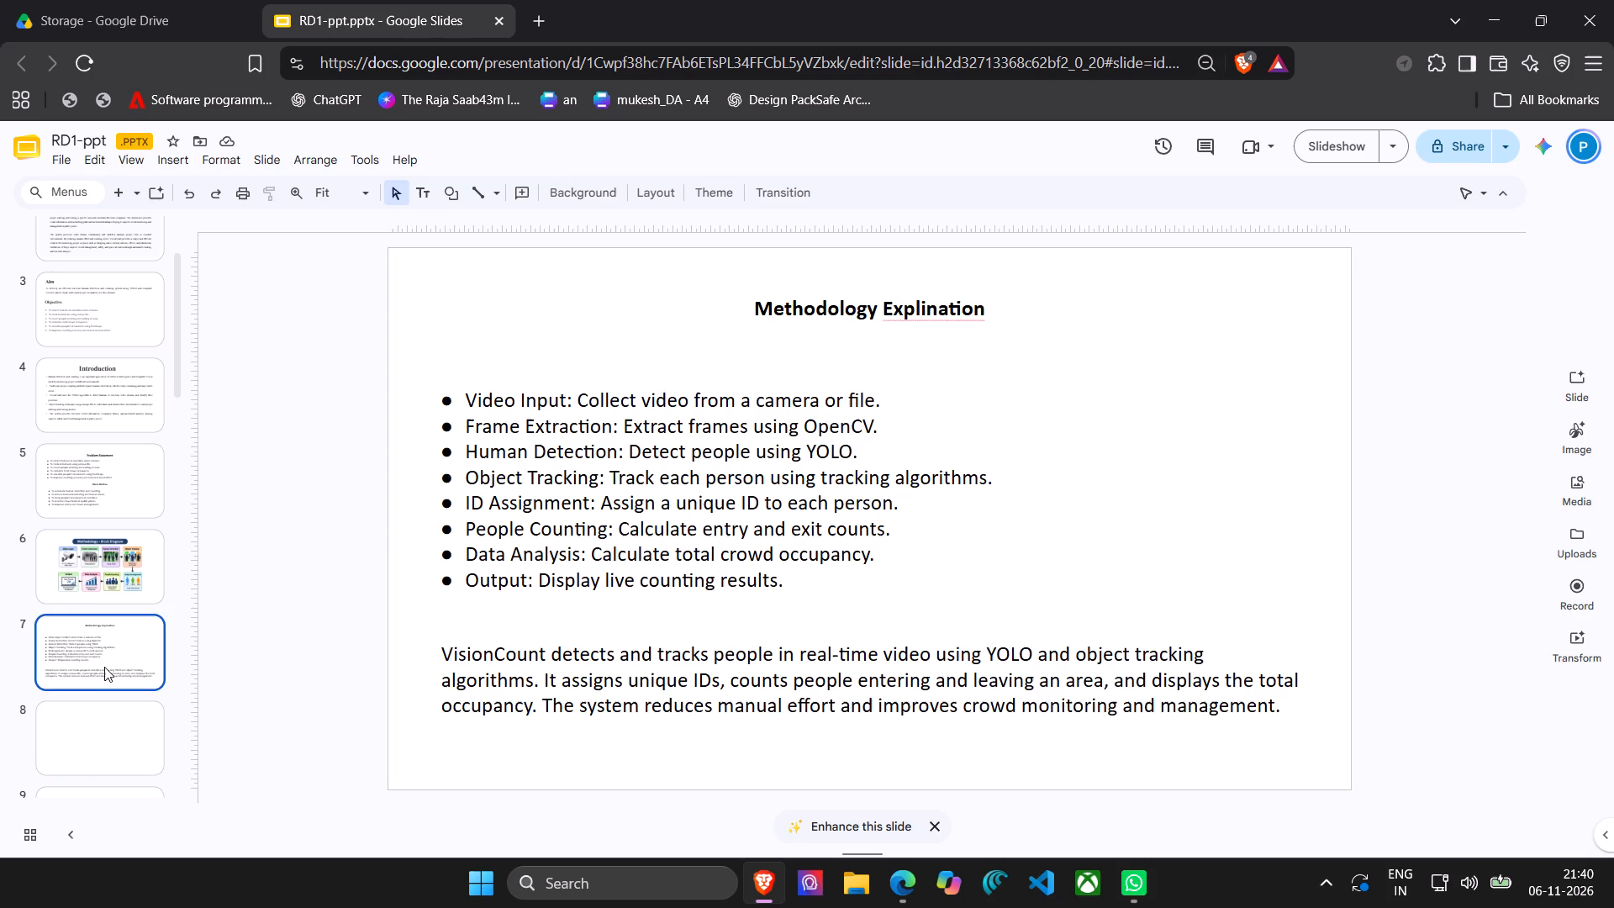
{"action": "left_click", "coordinate": [108, 721]}
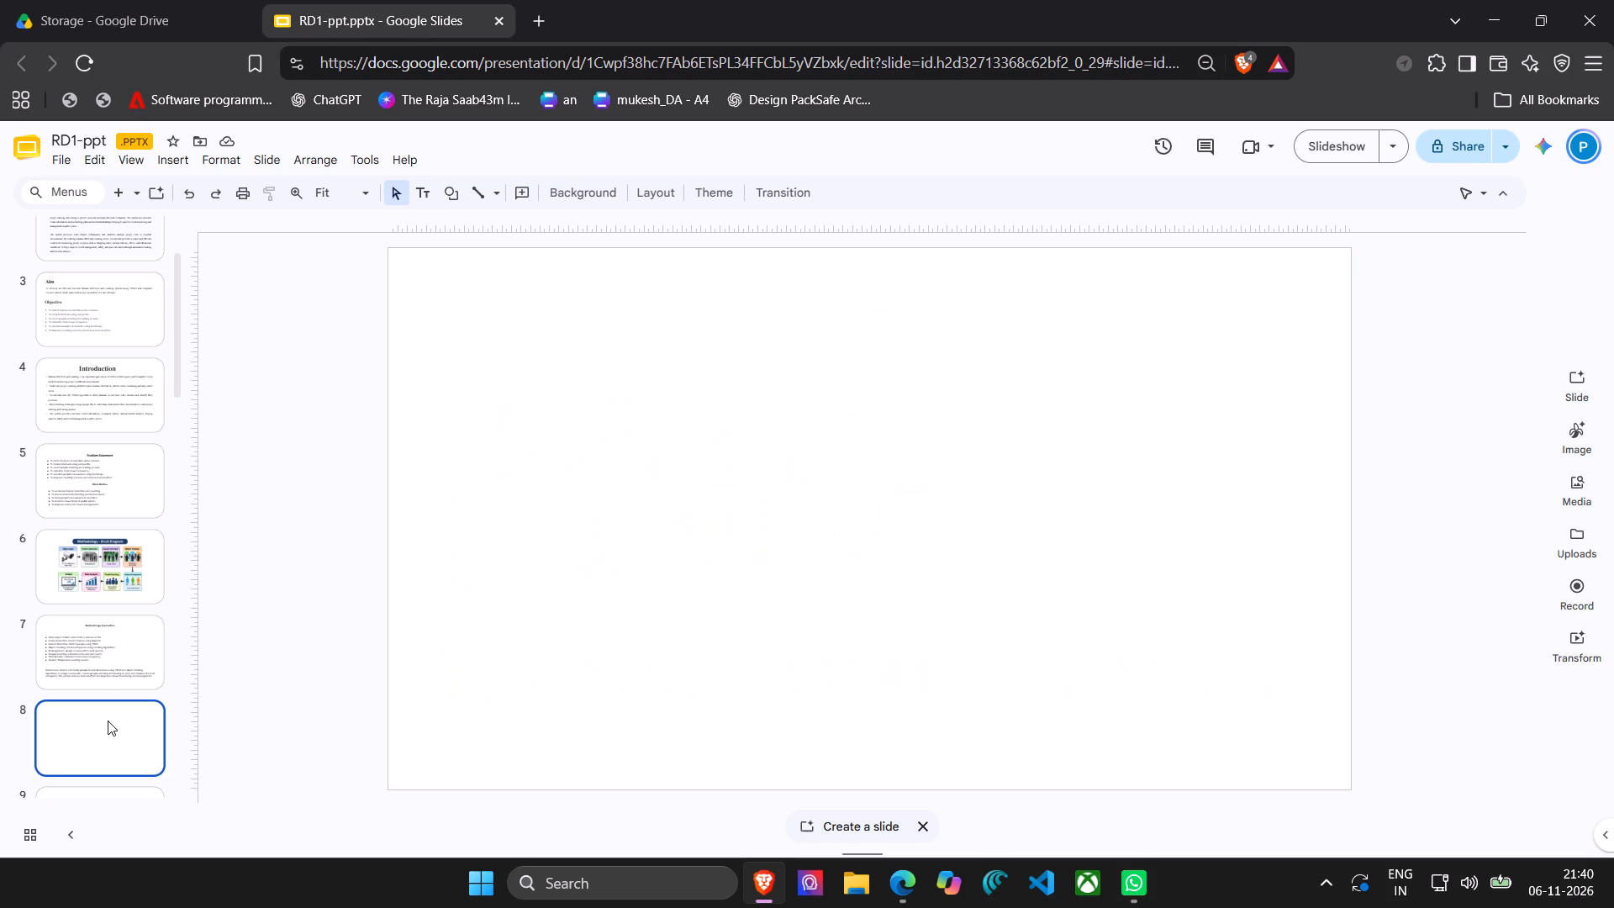
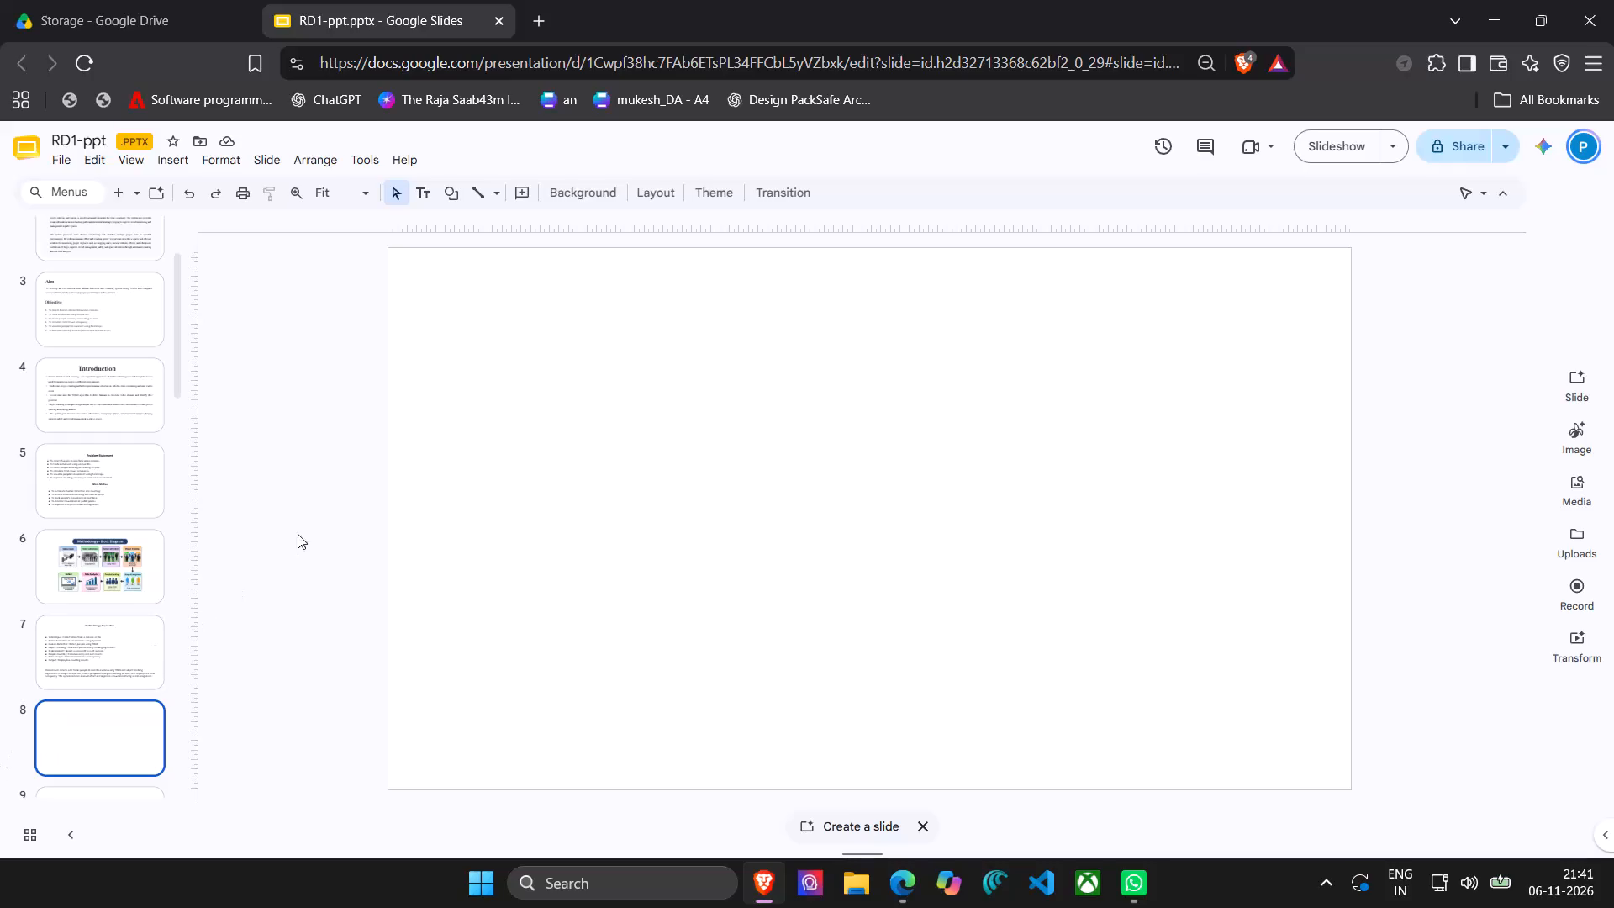
Insert a text box near the top of blank slide 8 and enter the heading "Flow Chart".
{"action": "left_click", "coordinate": [165, 161]}
{"action": "left_click", "coordinate": [196, 259]}
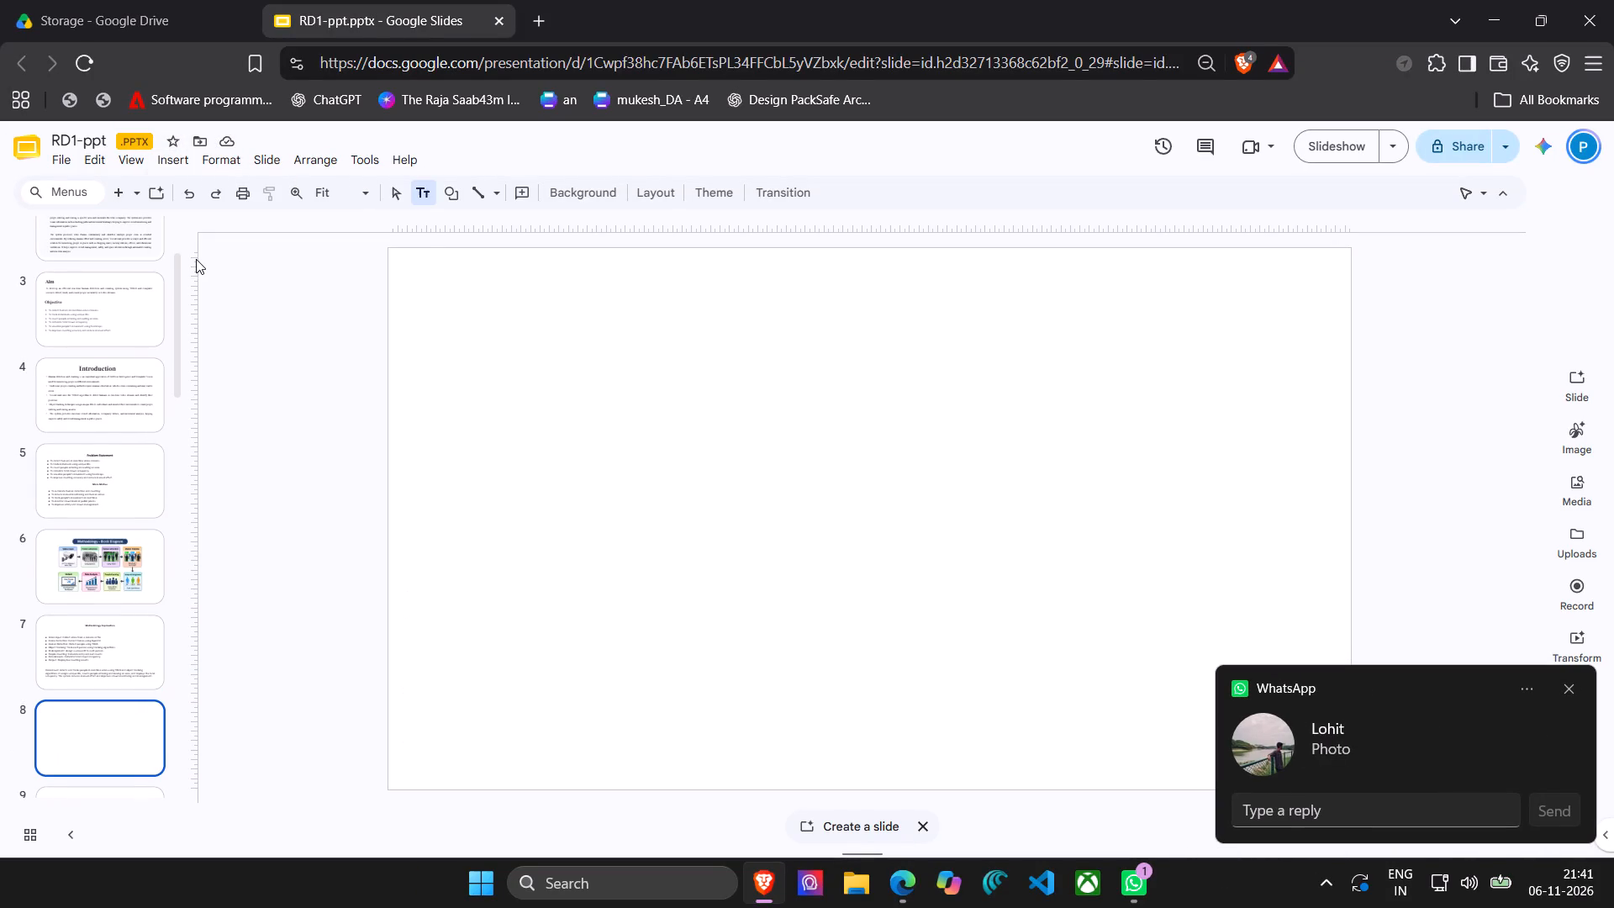
{"action": "left_click", "coordinate": [573, 274]}
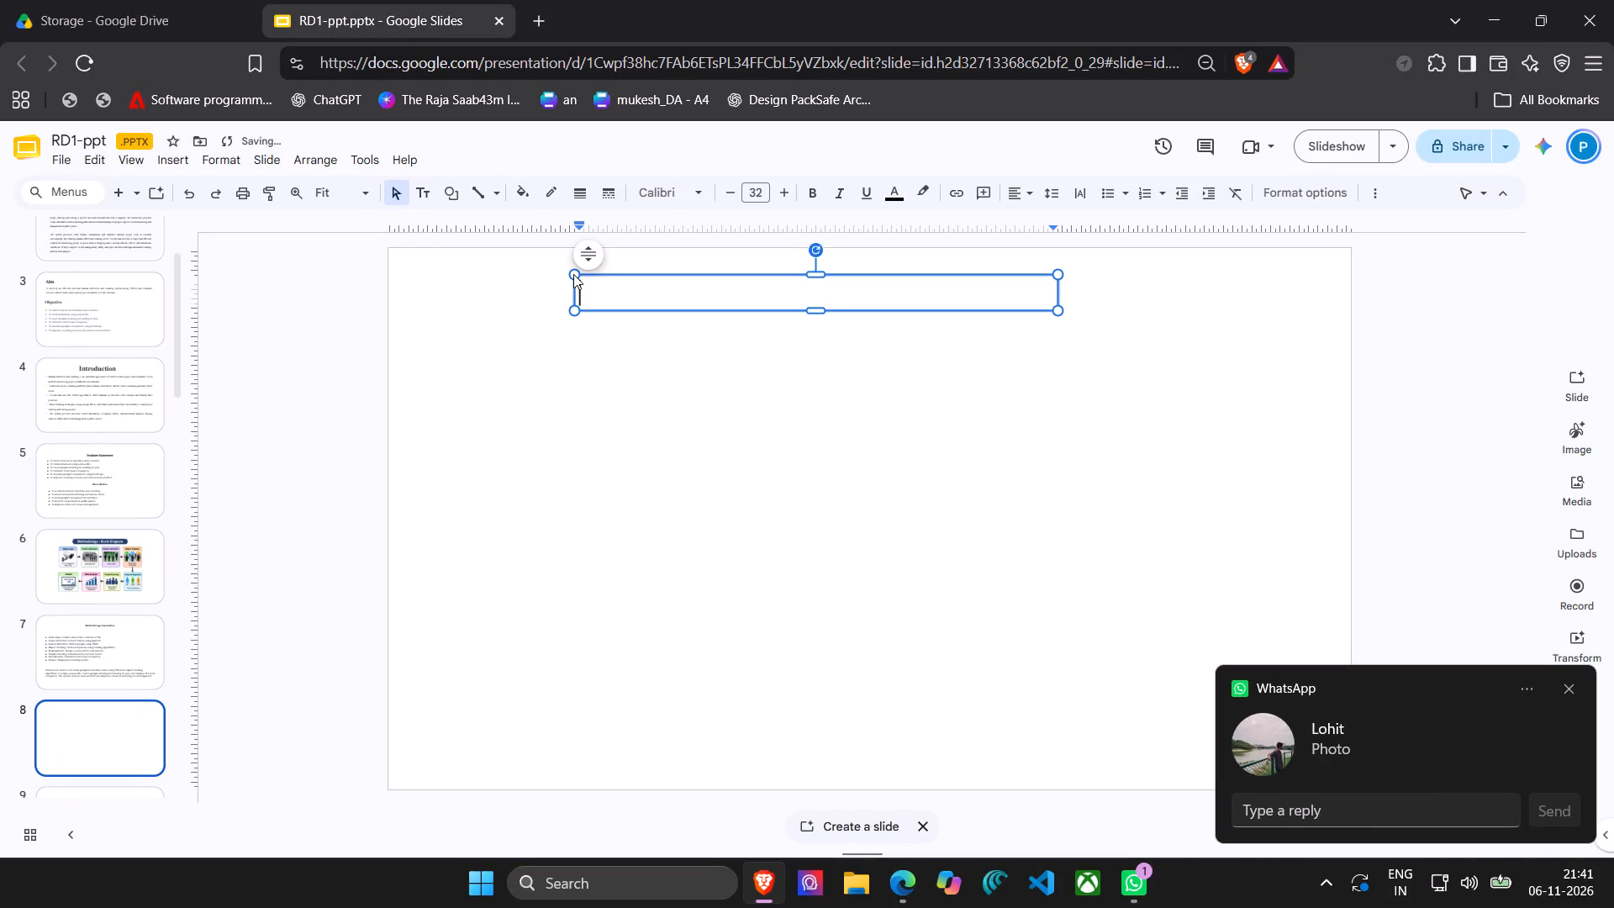
{"action": "key", "text": "f"}
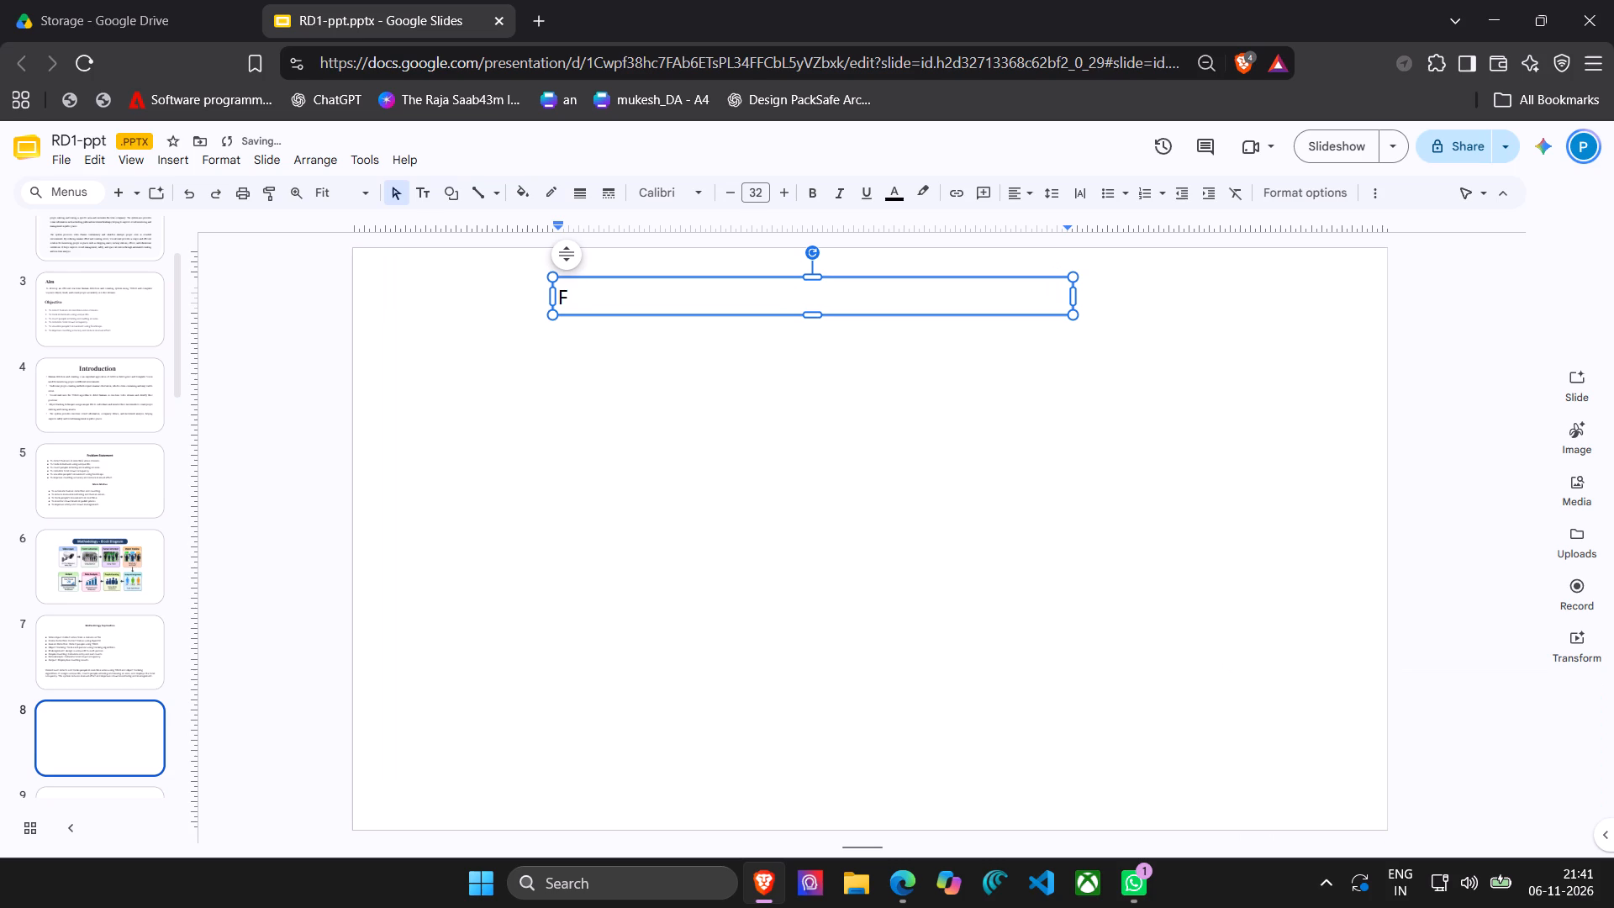
{"action": "type", "text": "lo"}
{"action": "key", "text": "w"}
{"action": "key", "text": "space"}
{"action": "key", "text": "c"}
{"action": "type", "text": "hart"}
Make the whole "Flow Chart" heading on slide 8 bold.
{"action": "left_click_drag", "start_coordinate": [668, 300], "coordinate": [591, 299]}
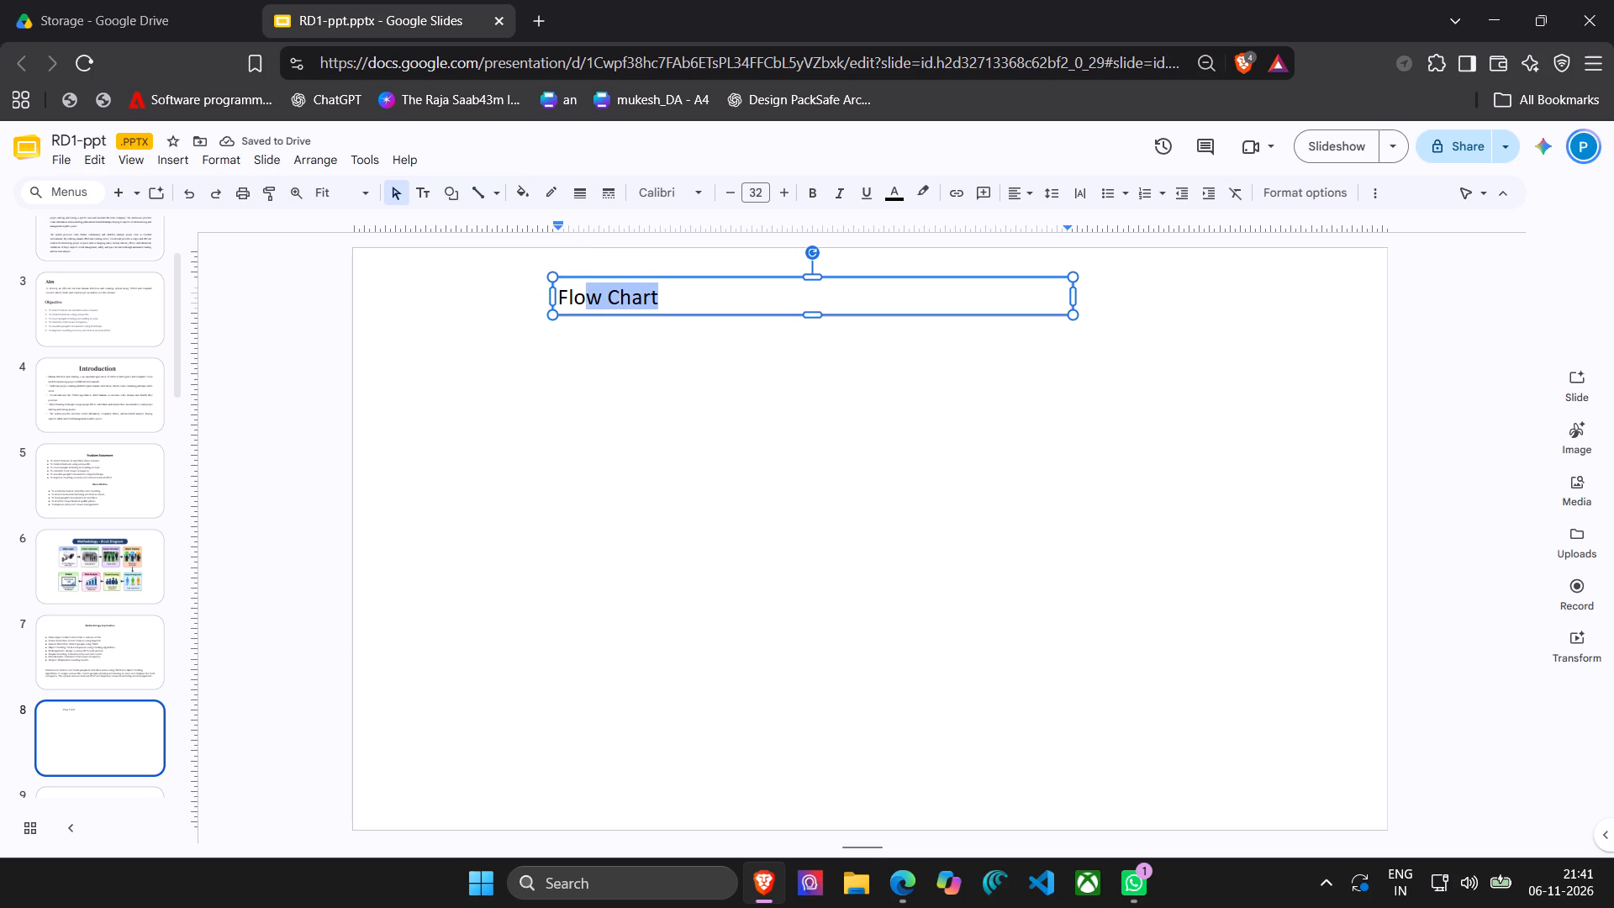
{"action": "left_click_drag", "start_coordinate": [591, 299], "coordinate": [550, 303]}
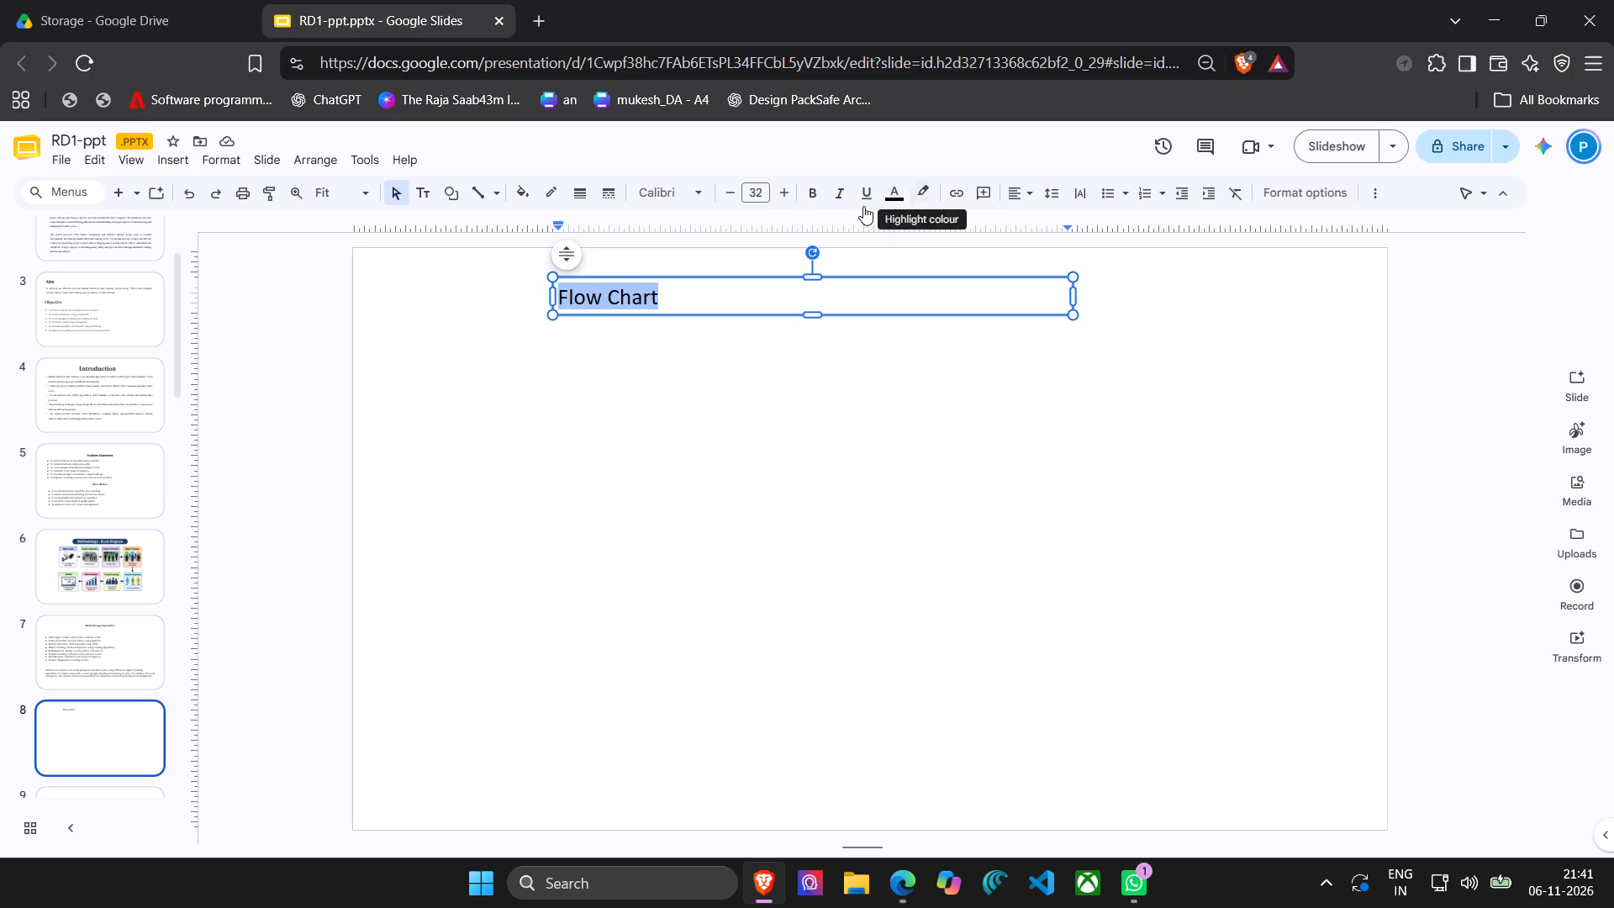
{"action": "left_click", "coordinate": [816, 197]}
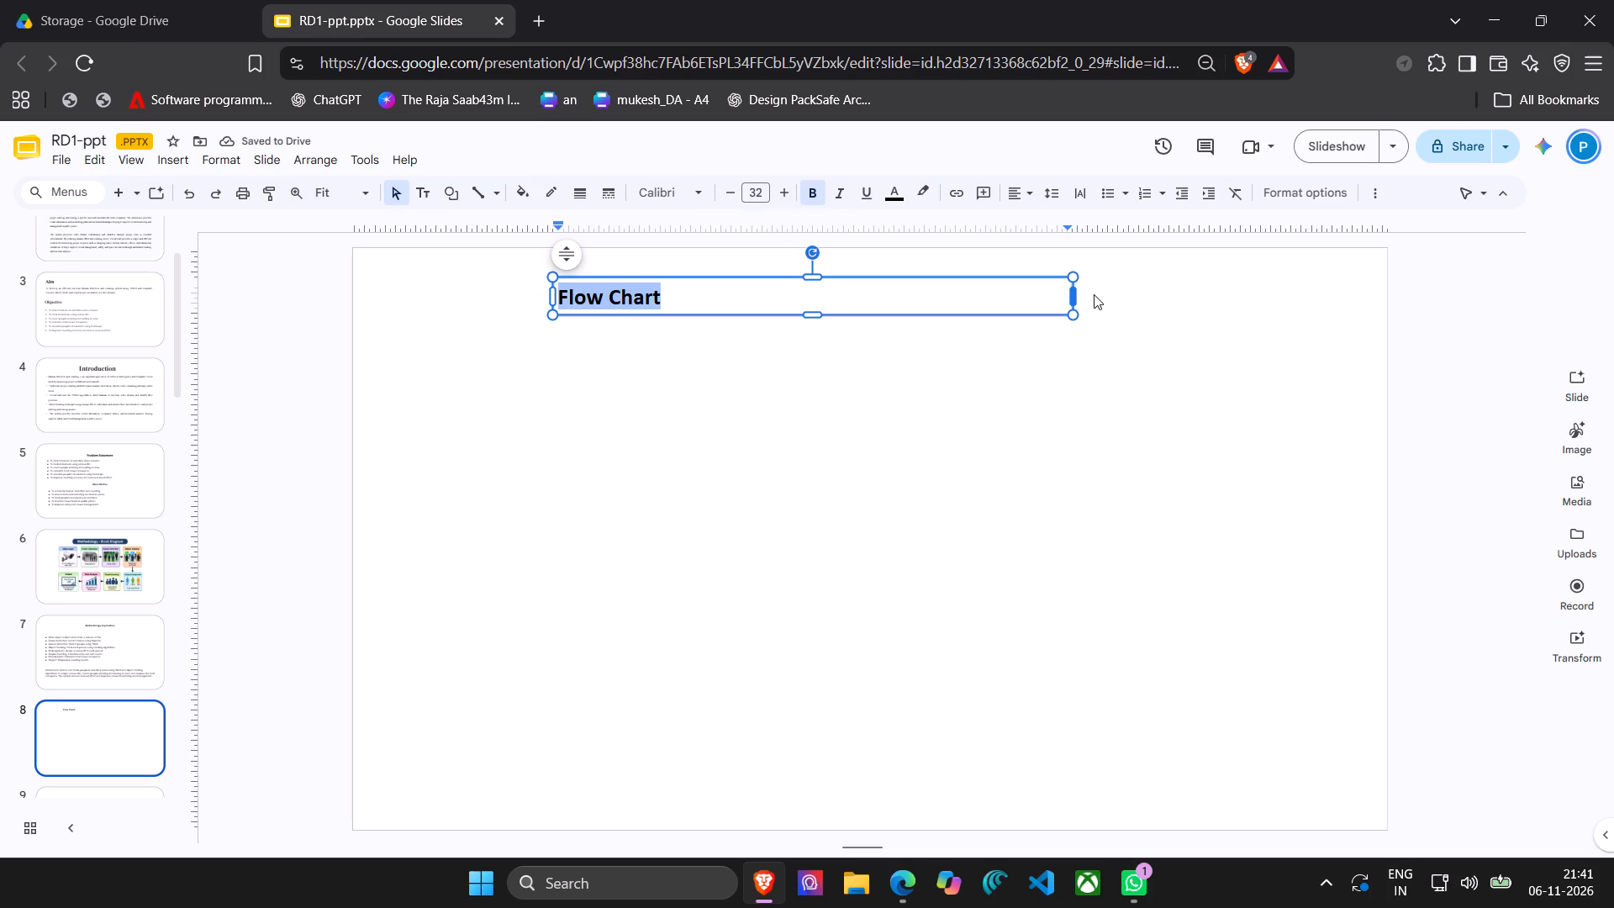
Widen the "Flow Chart" text box on both sides so it spans the full width of slide 8.
{"action": "left_click_drag", "start_coordinate": [1073, 297], "coordinate": [1378, 286]}
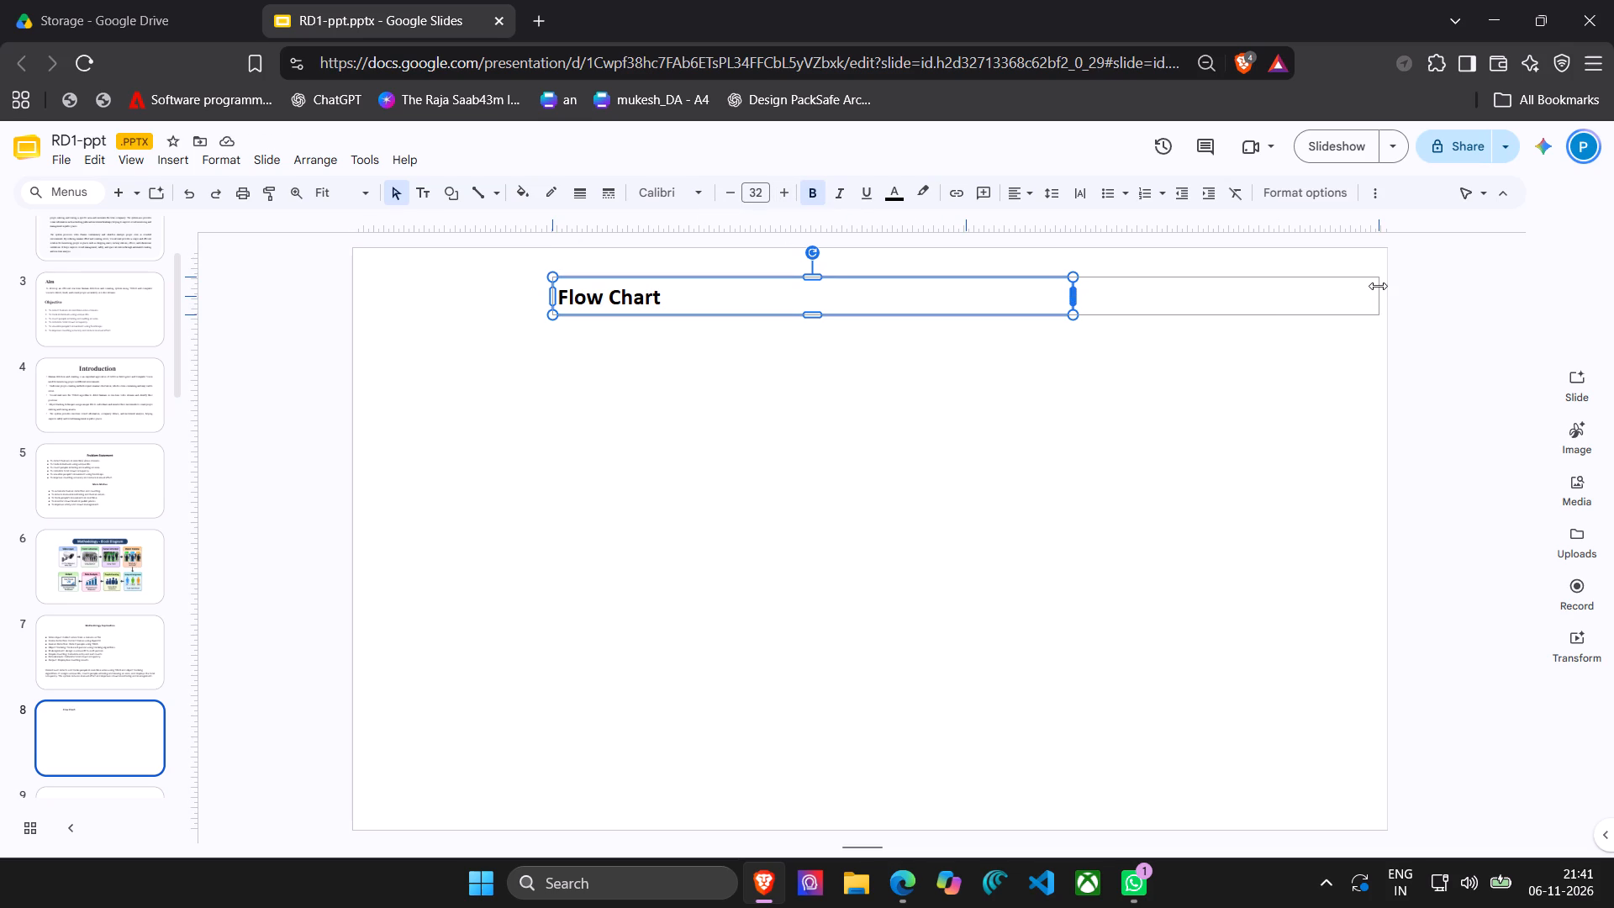
{"action": "left_click_drag", "start_coordinate": [1378, 286], "coordinate": [1387, 290]}
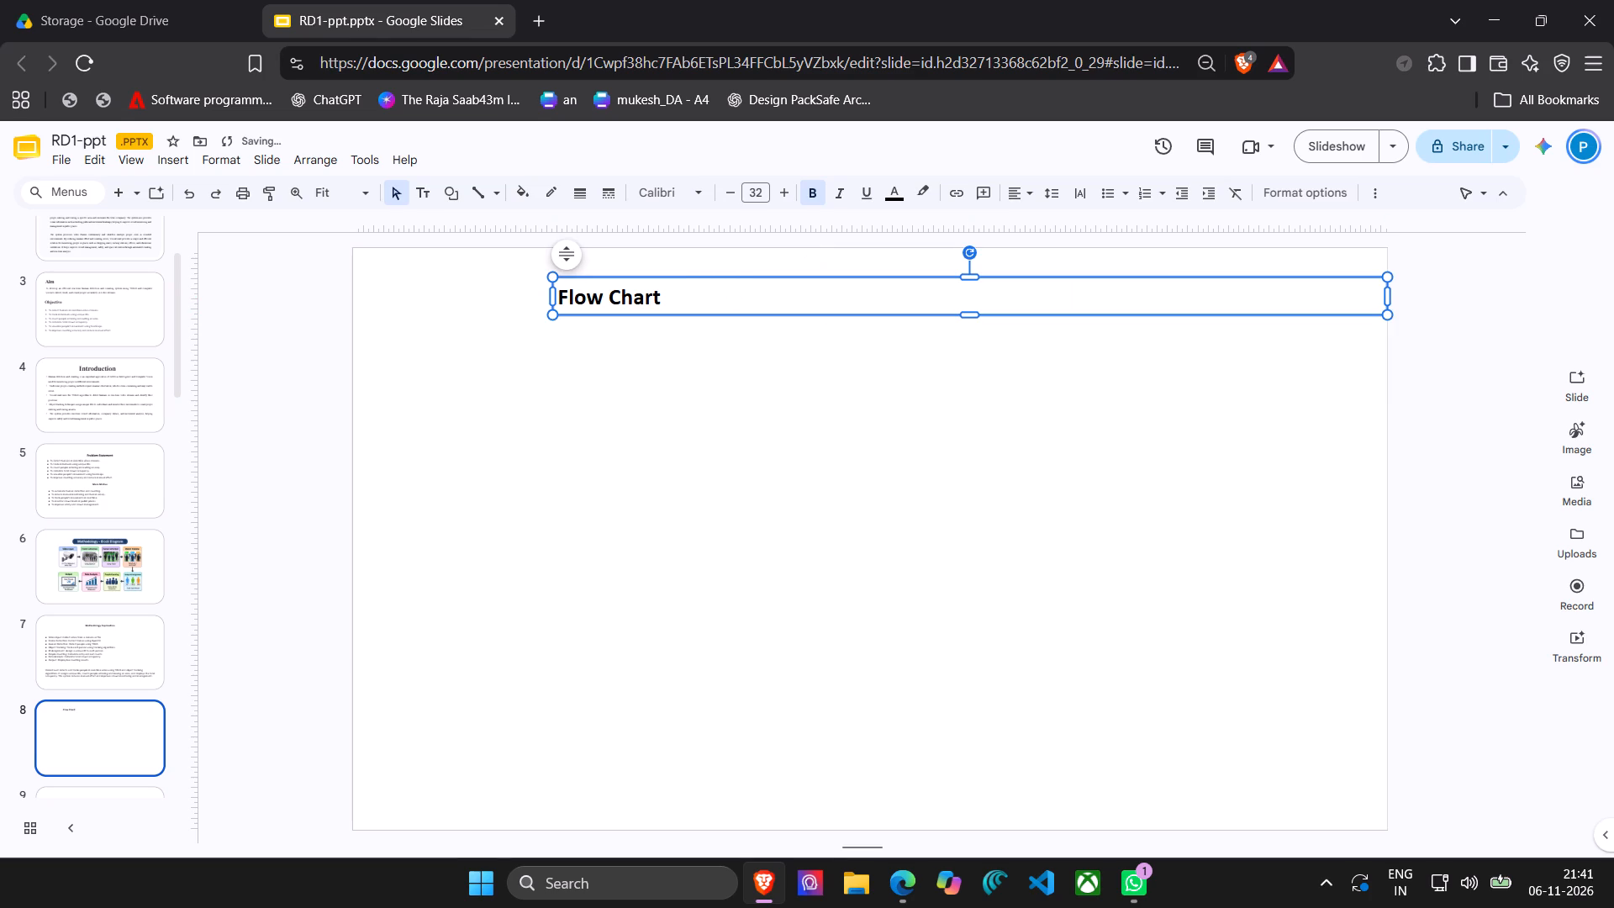
{"action": "left_click_drag", "start_coordinate": [553, 296], "coordinate": [349, 308]}
Select the "Flow Chart" heading text inside the widened text box for further formatting.
{"action": "left_click", "coordinate": [462, 303]}
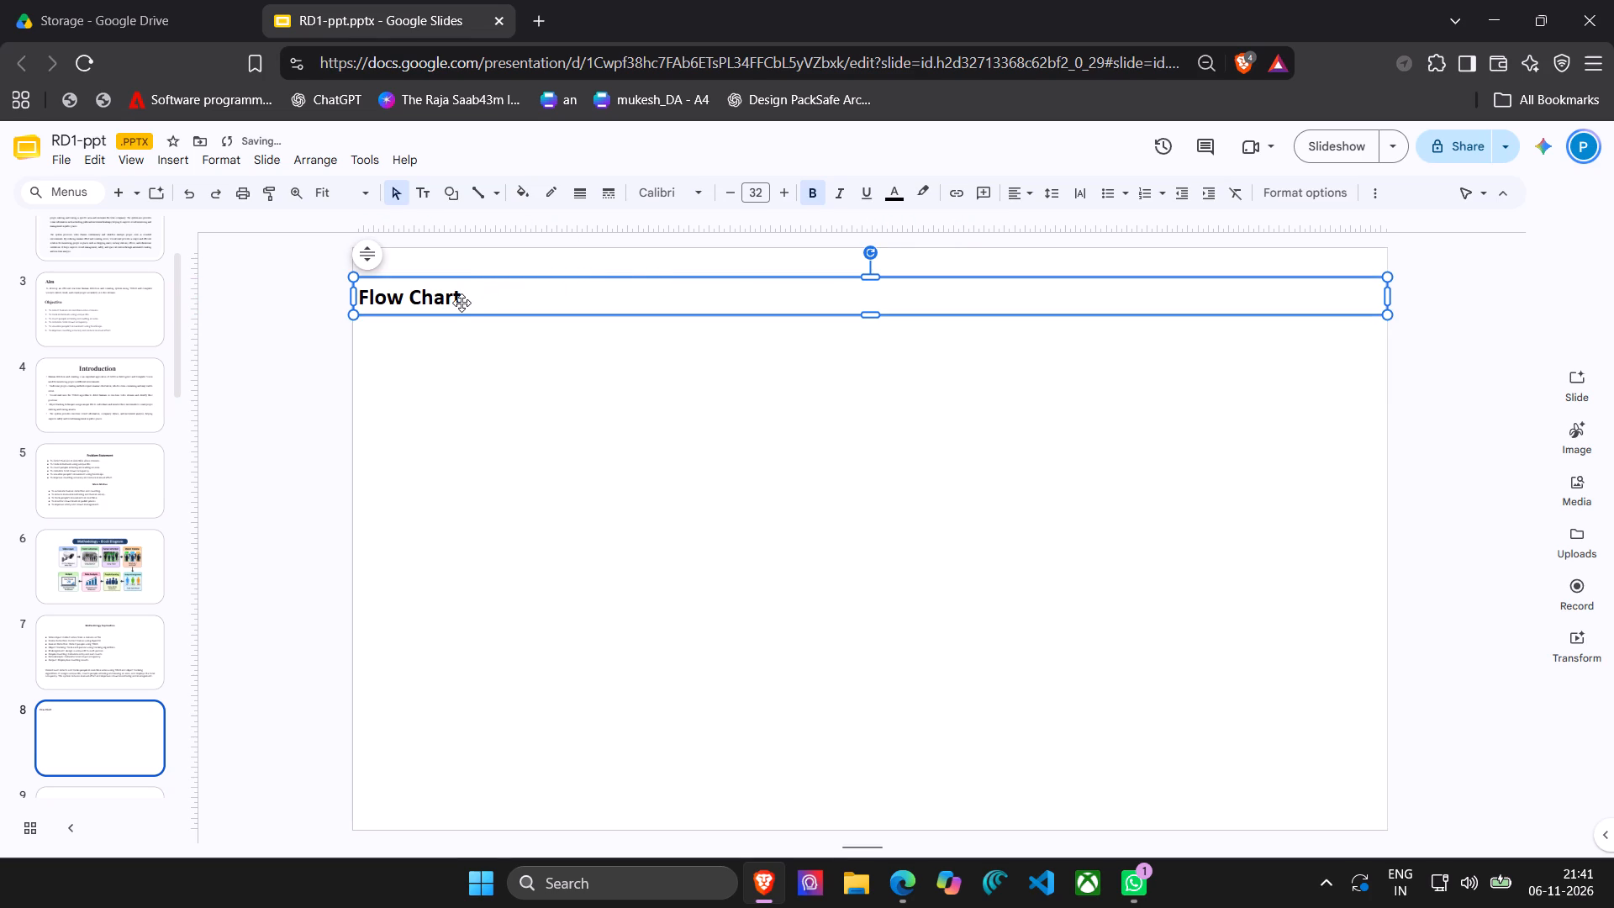
{"action": "left_click", "coordinate": [466, 300]}
{"action": "left_click", "coordinate": [466, 300]}
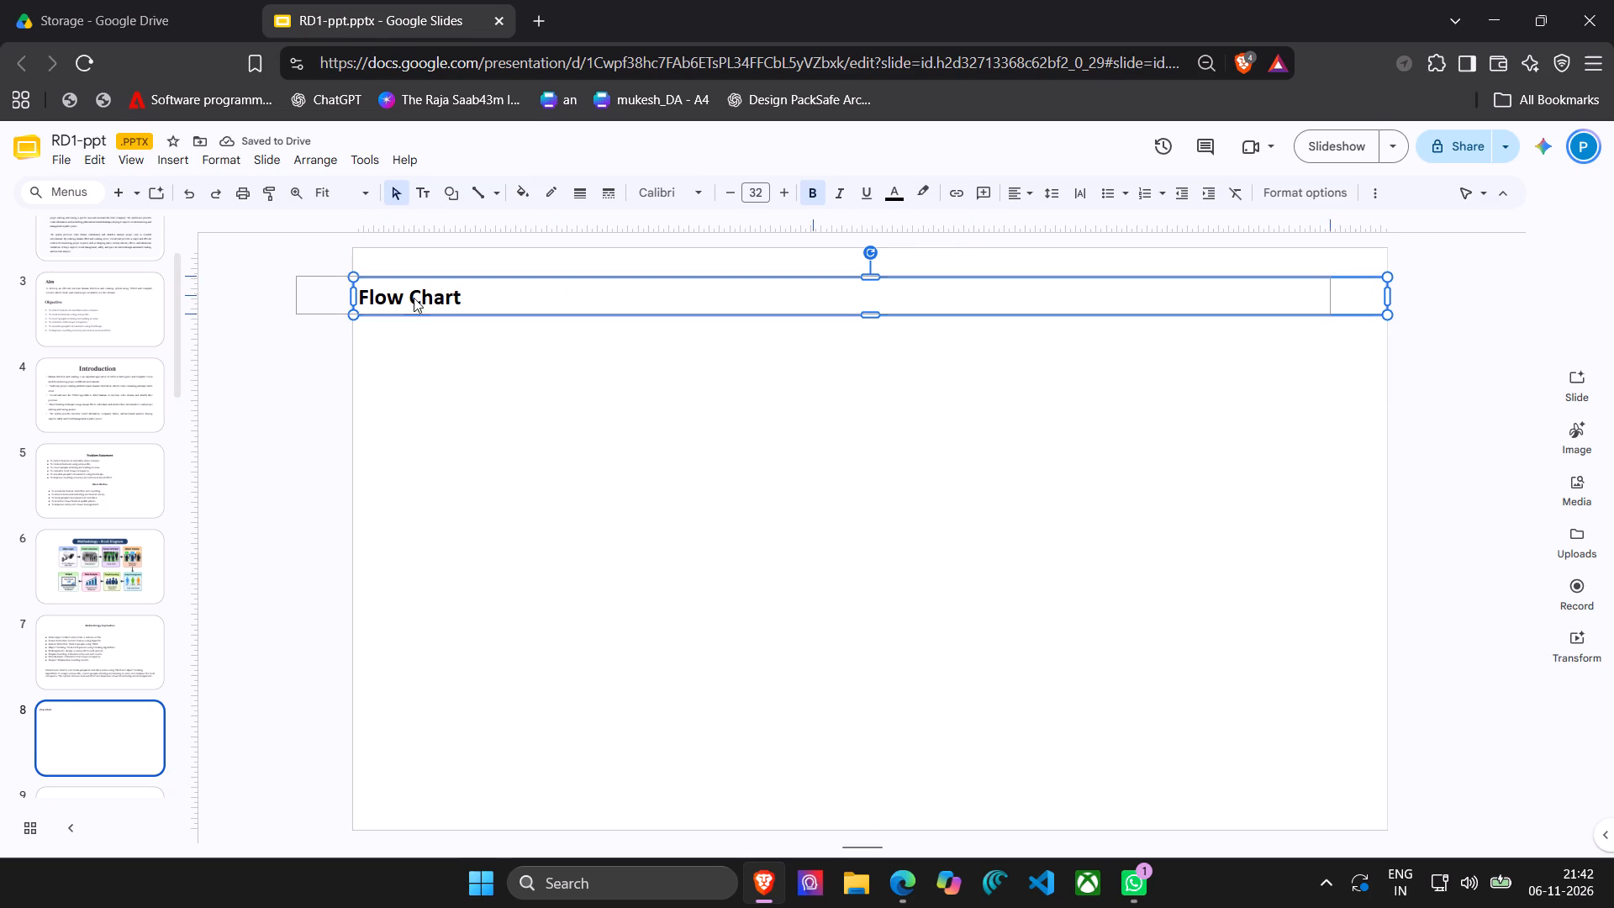
{"action": "left_click", "coordinate": [469, 308]}
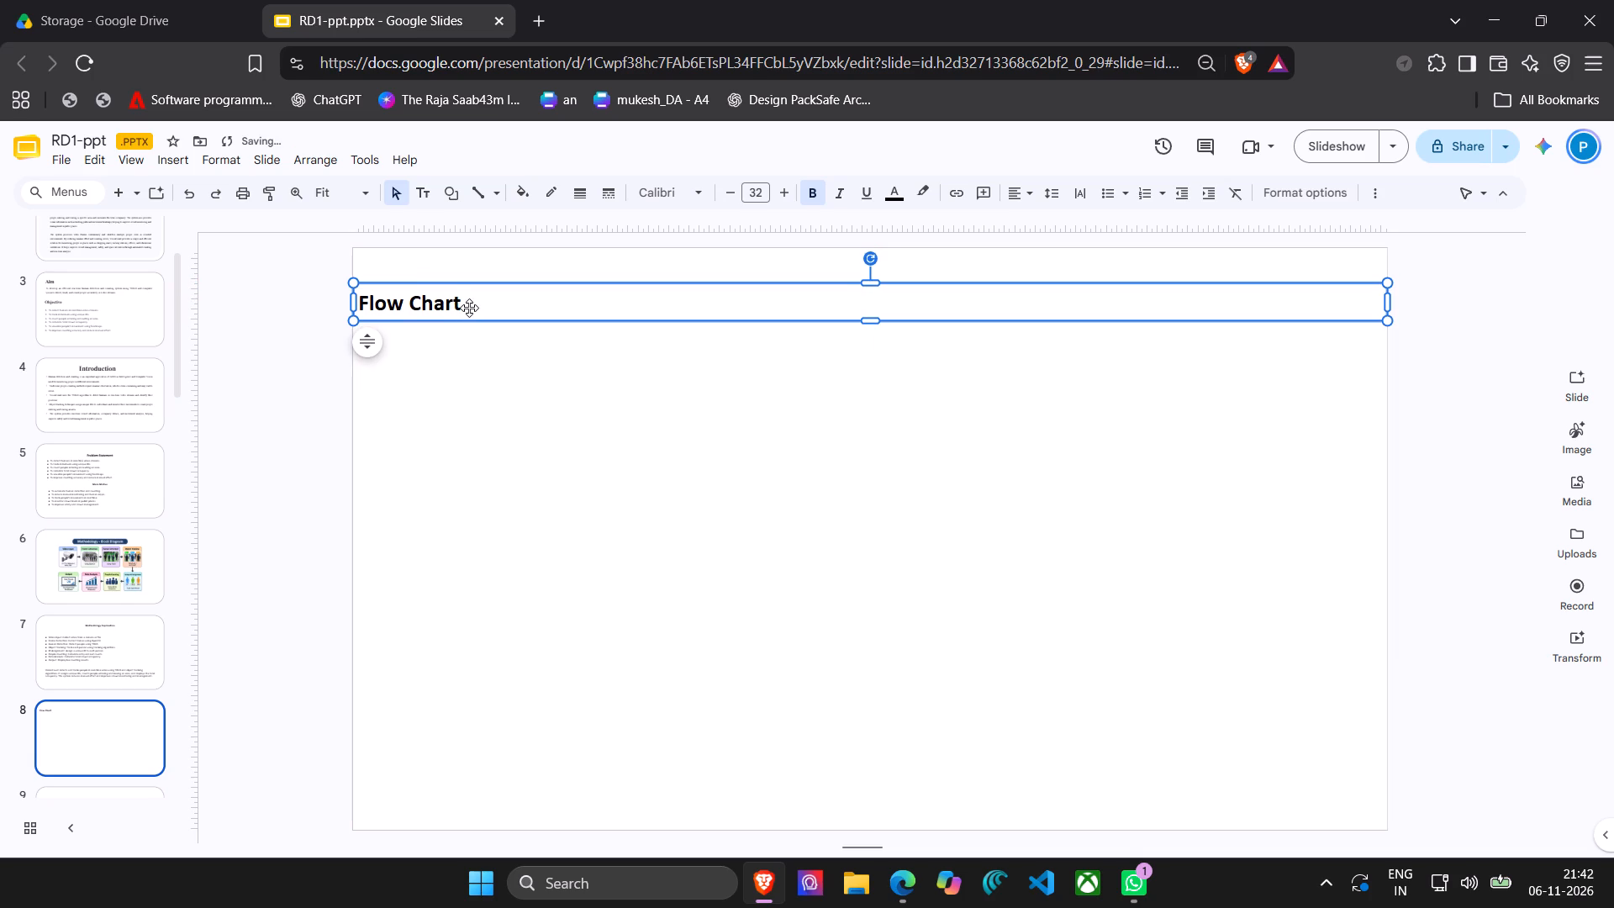
{"action": "left_click_drag", "start_coordinate": [459, 307], "coordinate": [377, 312]}
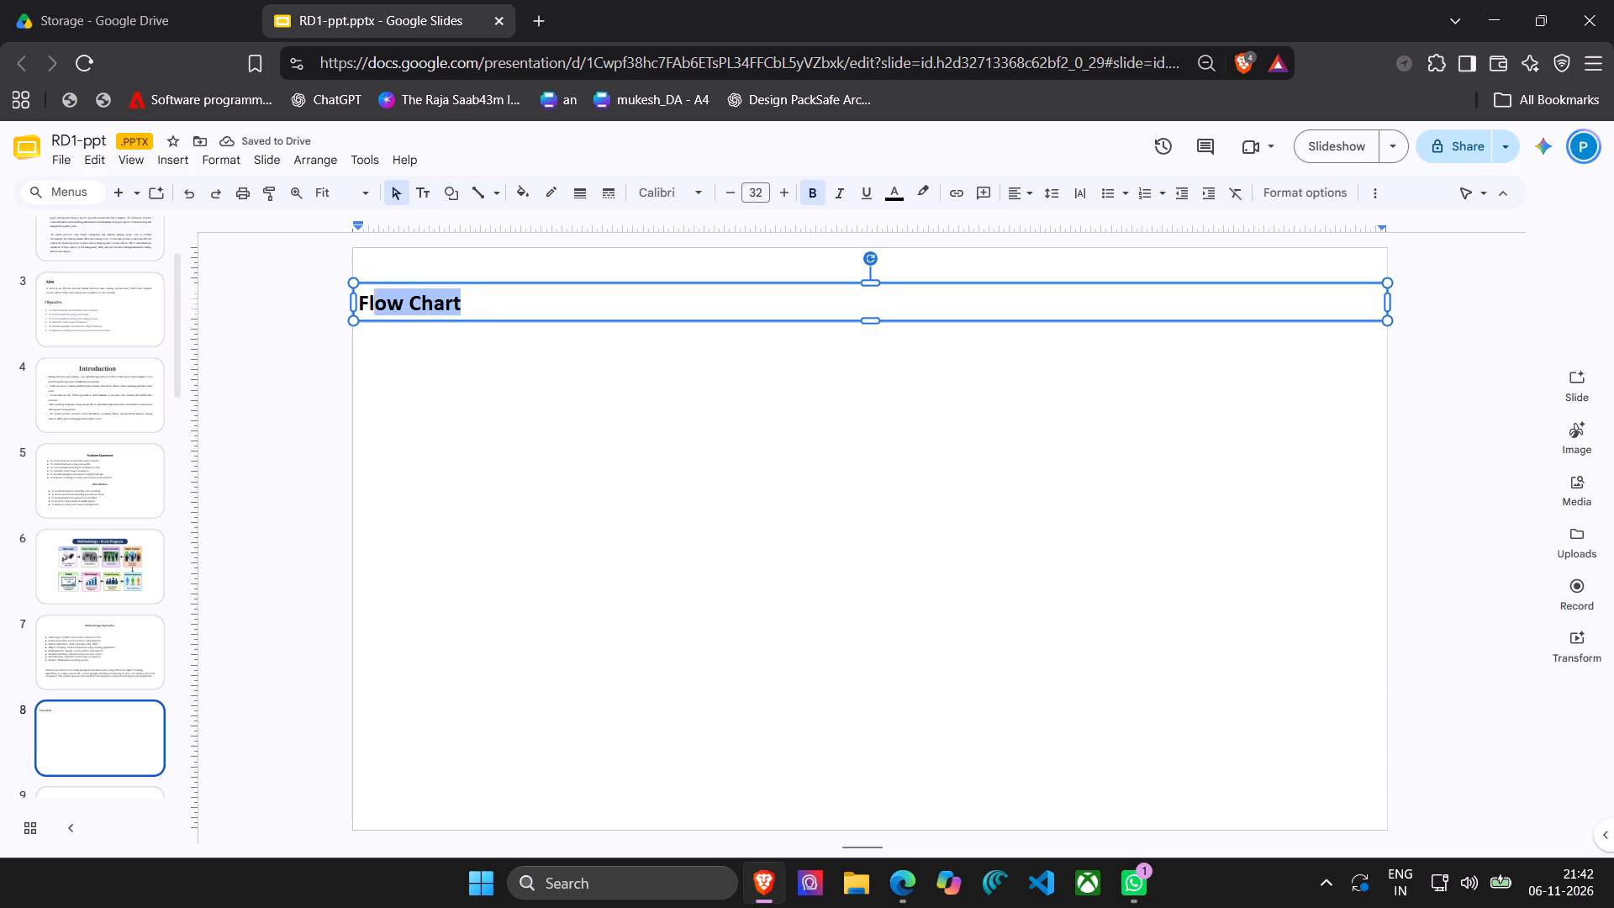
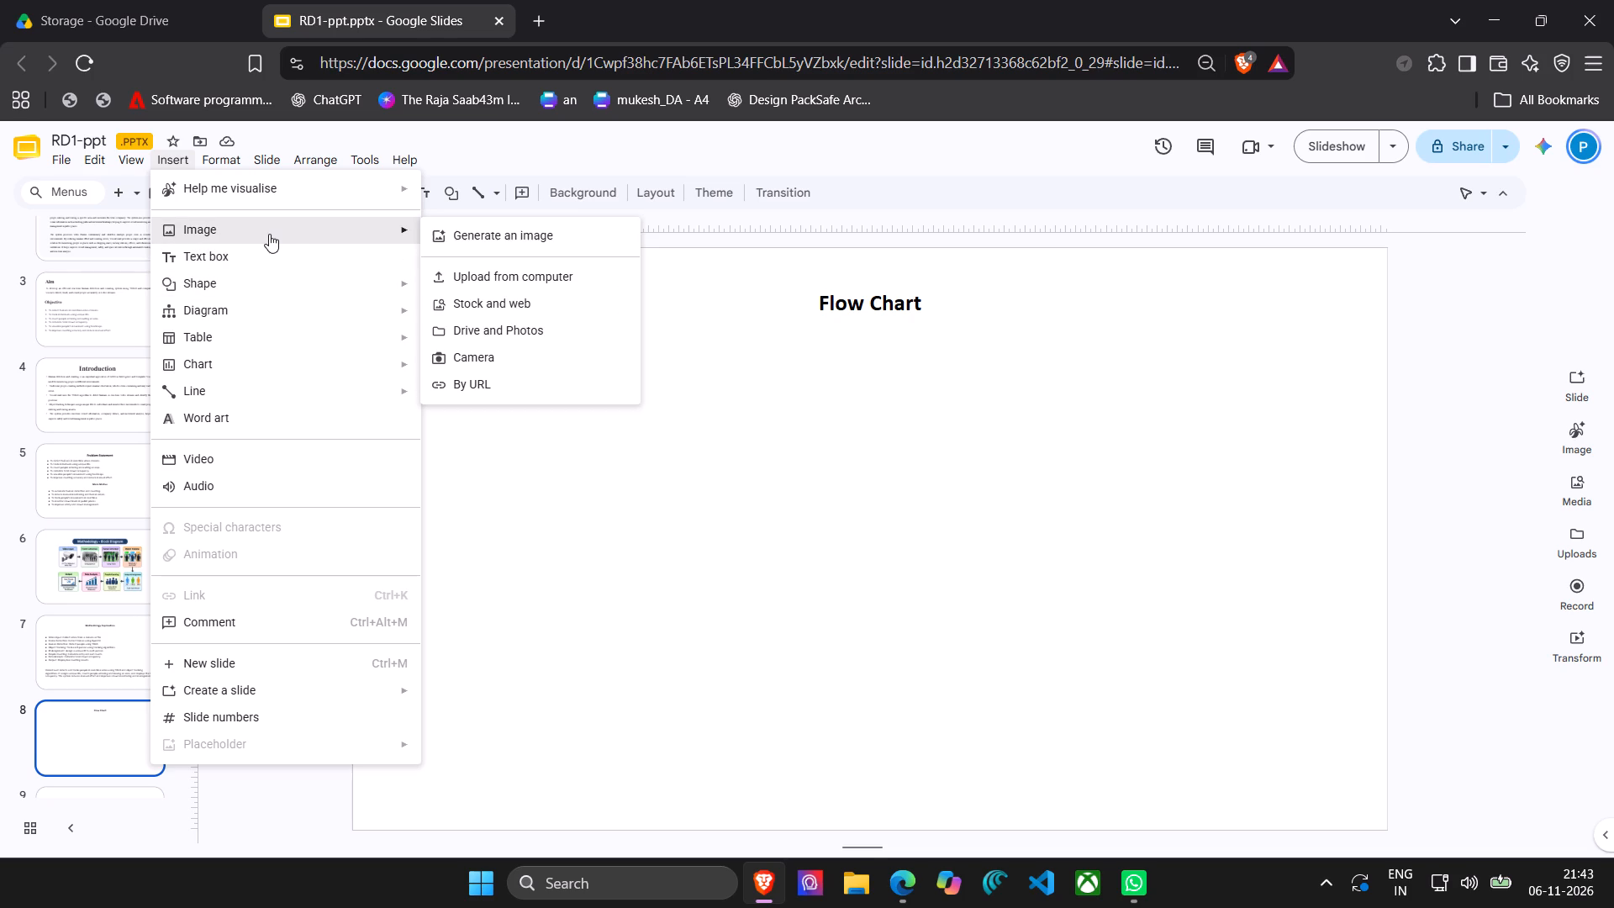
Upload the flowchart picture "WhatsApp Image 2026-11-06 at 21.41.21.jpeg" from the computer's Documents folder onto slide 8.
{"action": "left_click", "coordinate": [471, 285]}
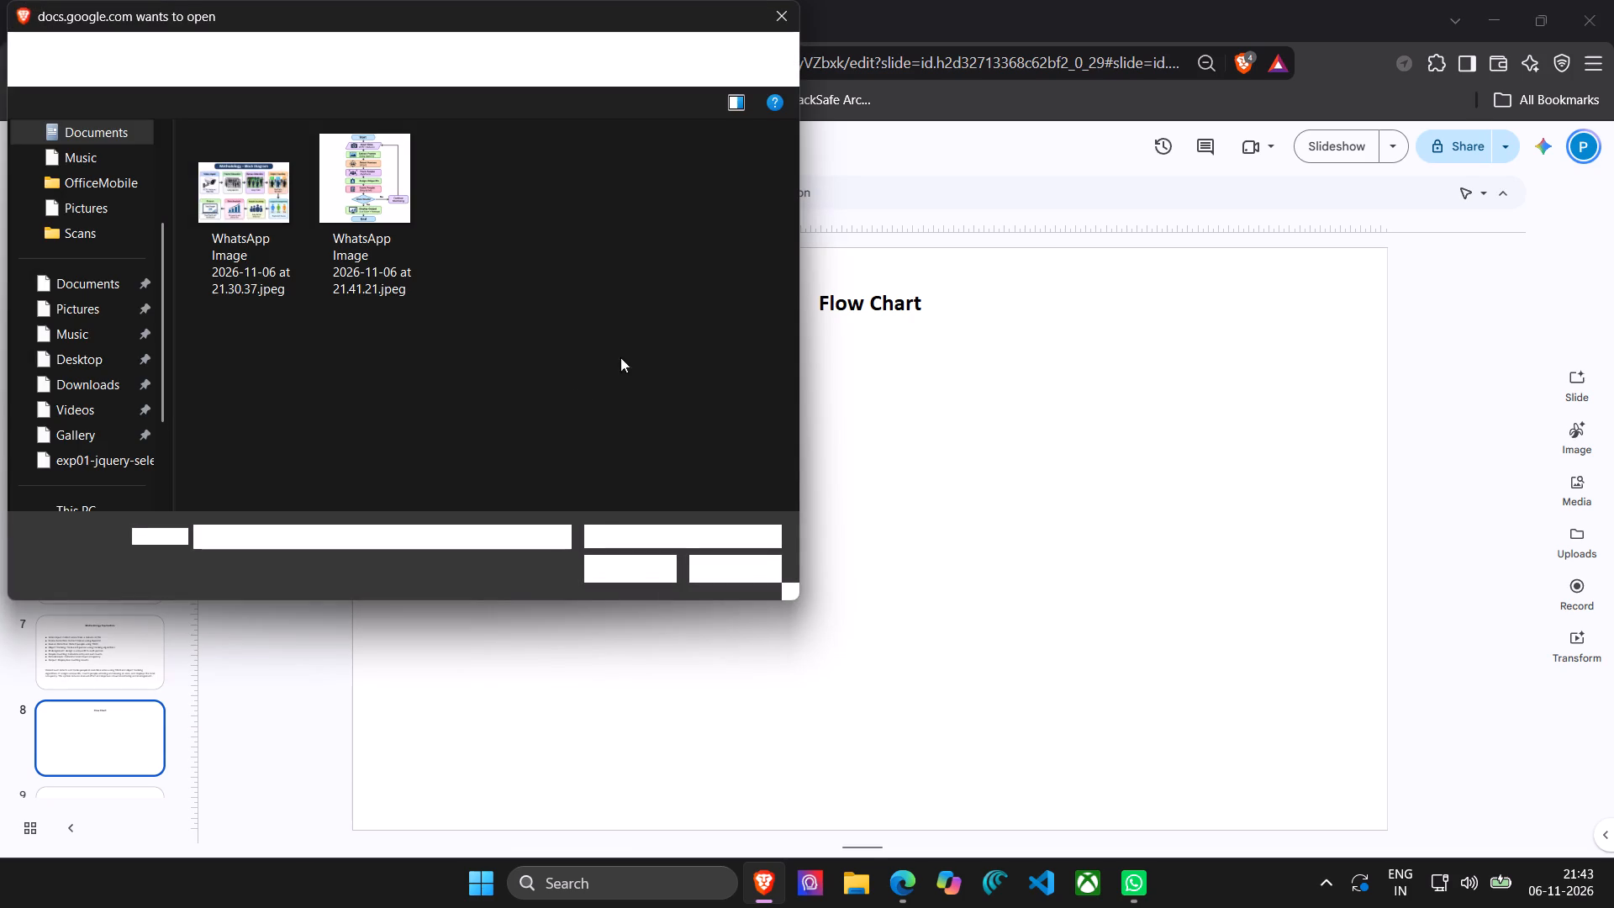
{"action": "left_click", "coordinate": [387, 169]}
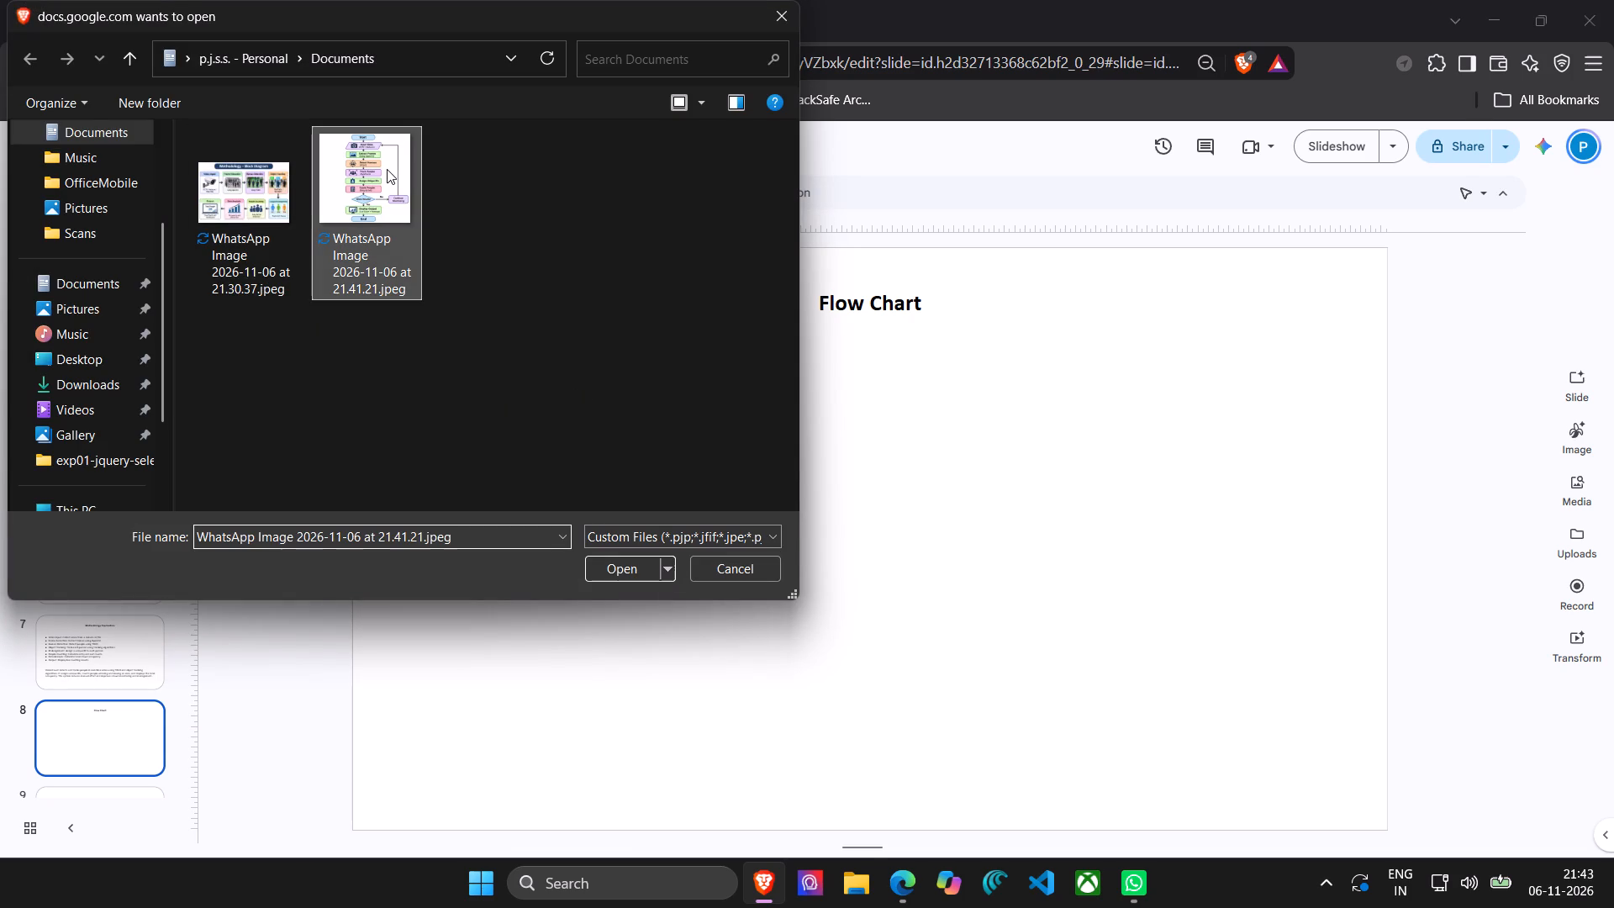
{"action": "left_click", "coordinate": [629, 574]}
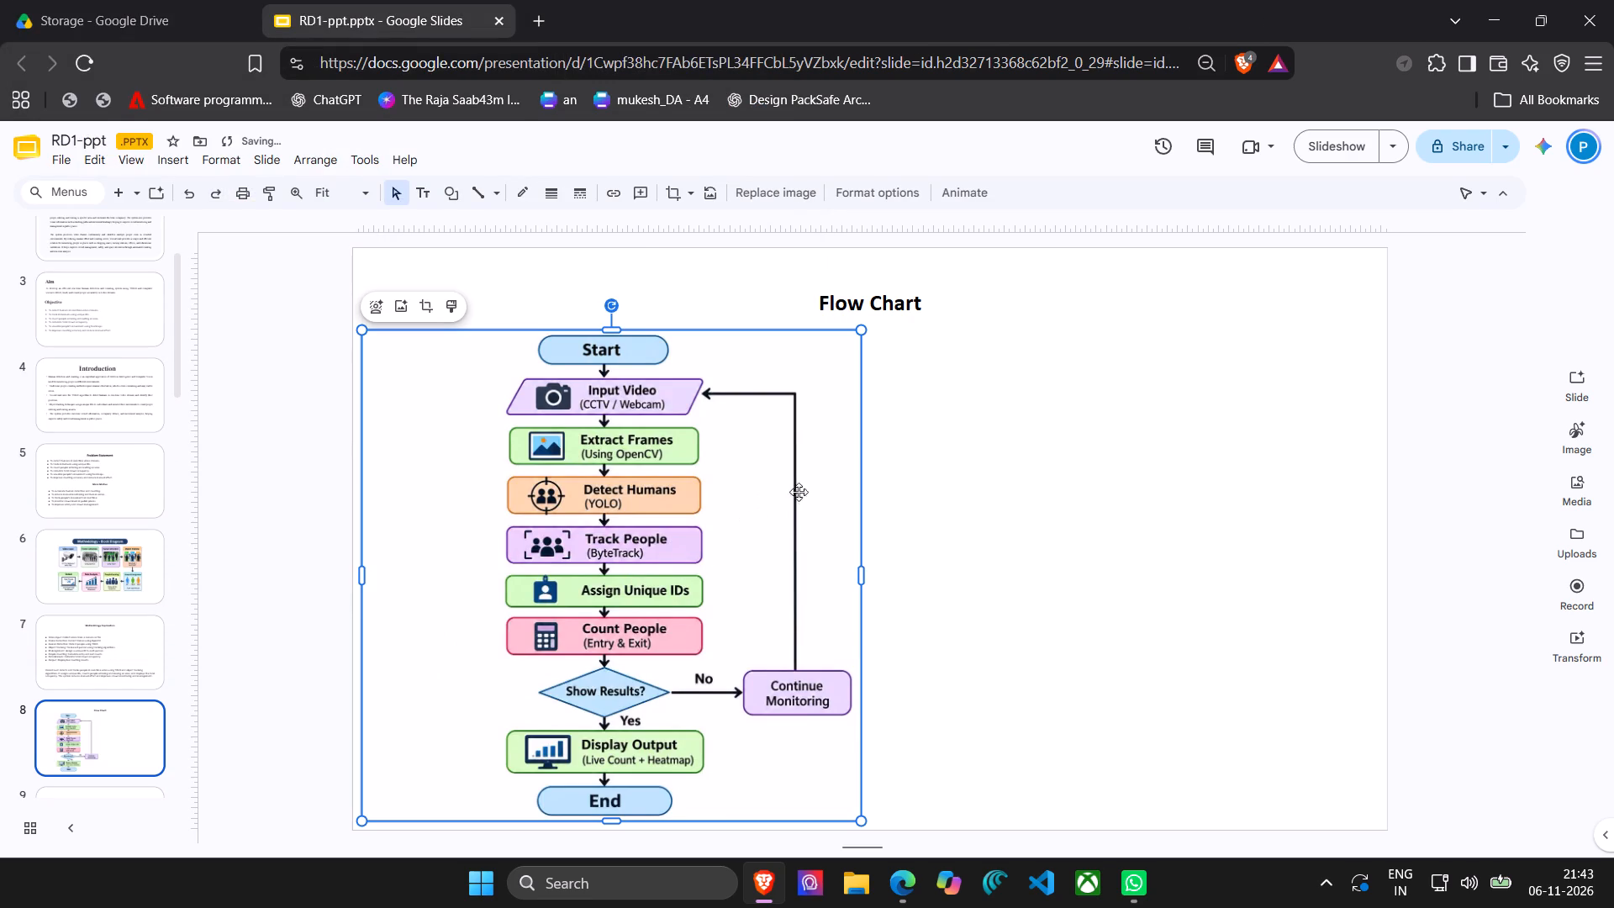
Move the flowchart image on slide 8 so it sits roughly centred directly beneath the "Flow Chart" heading.
{"action": "left_click_drag", "start_coordinate": [835, 490], "coordinate": [1037, 482]}
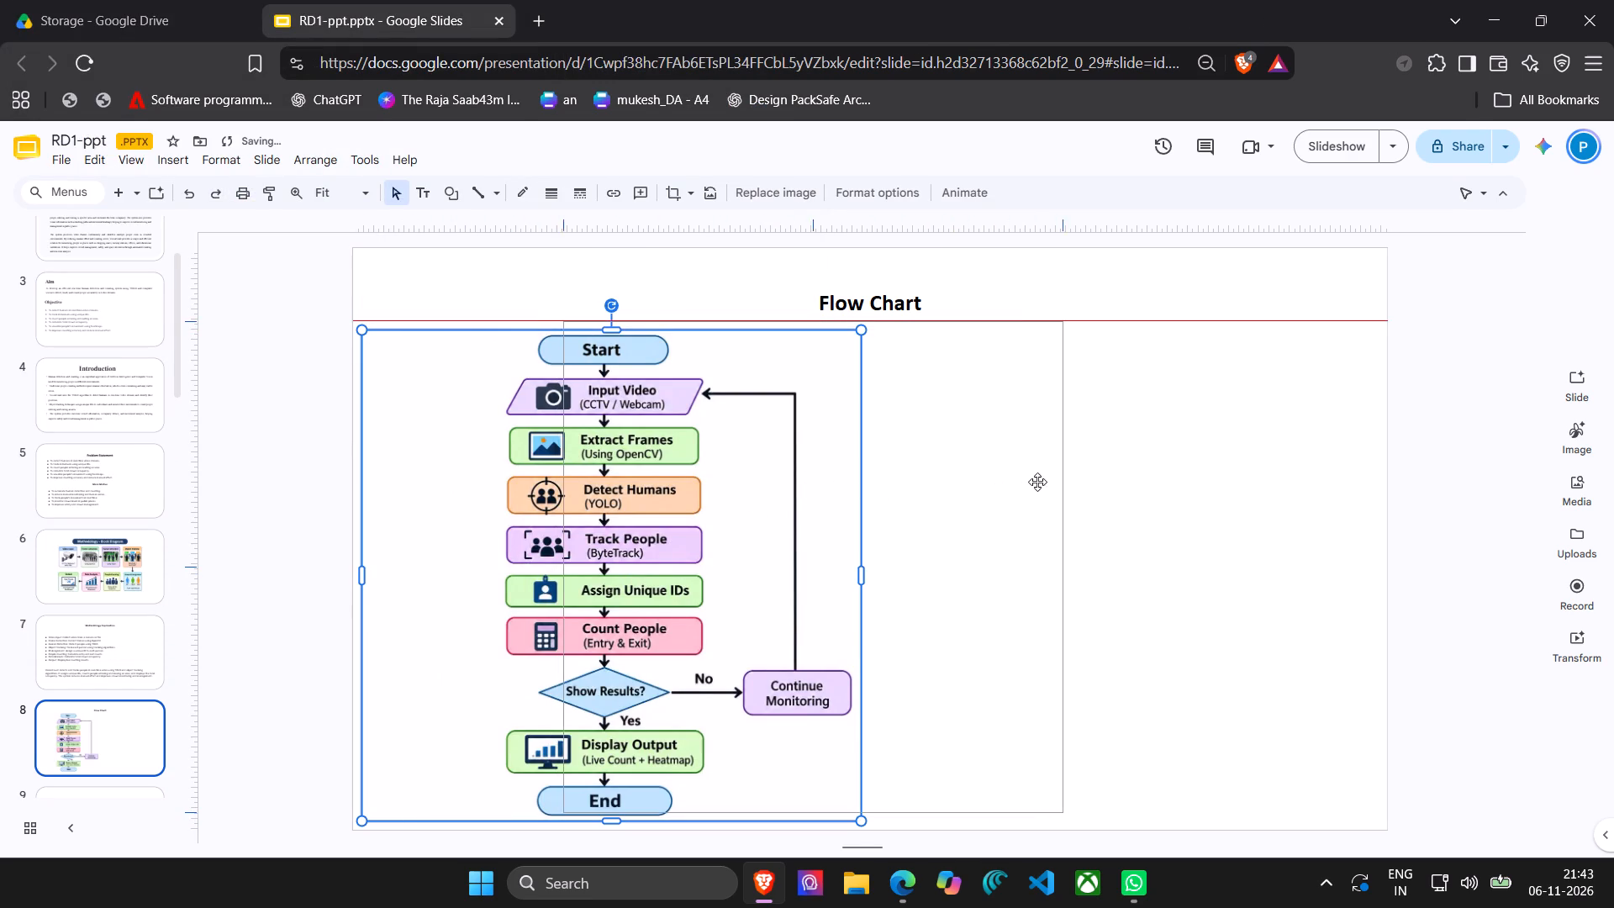
{"action": "left_click_drag", "start_coordinate": [1037, 482], "coordinate": [1070, 481]}
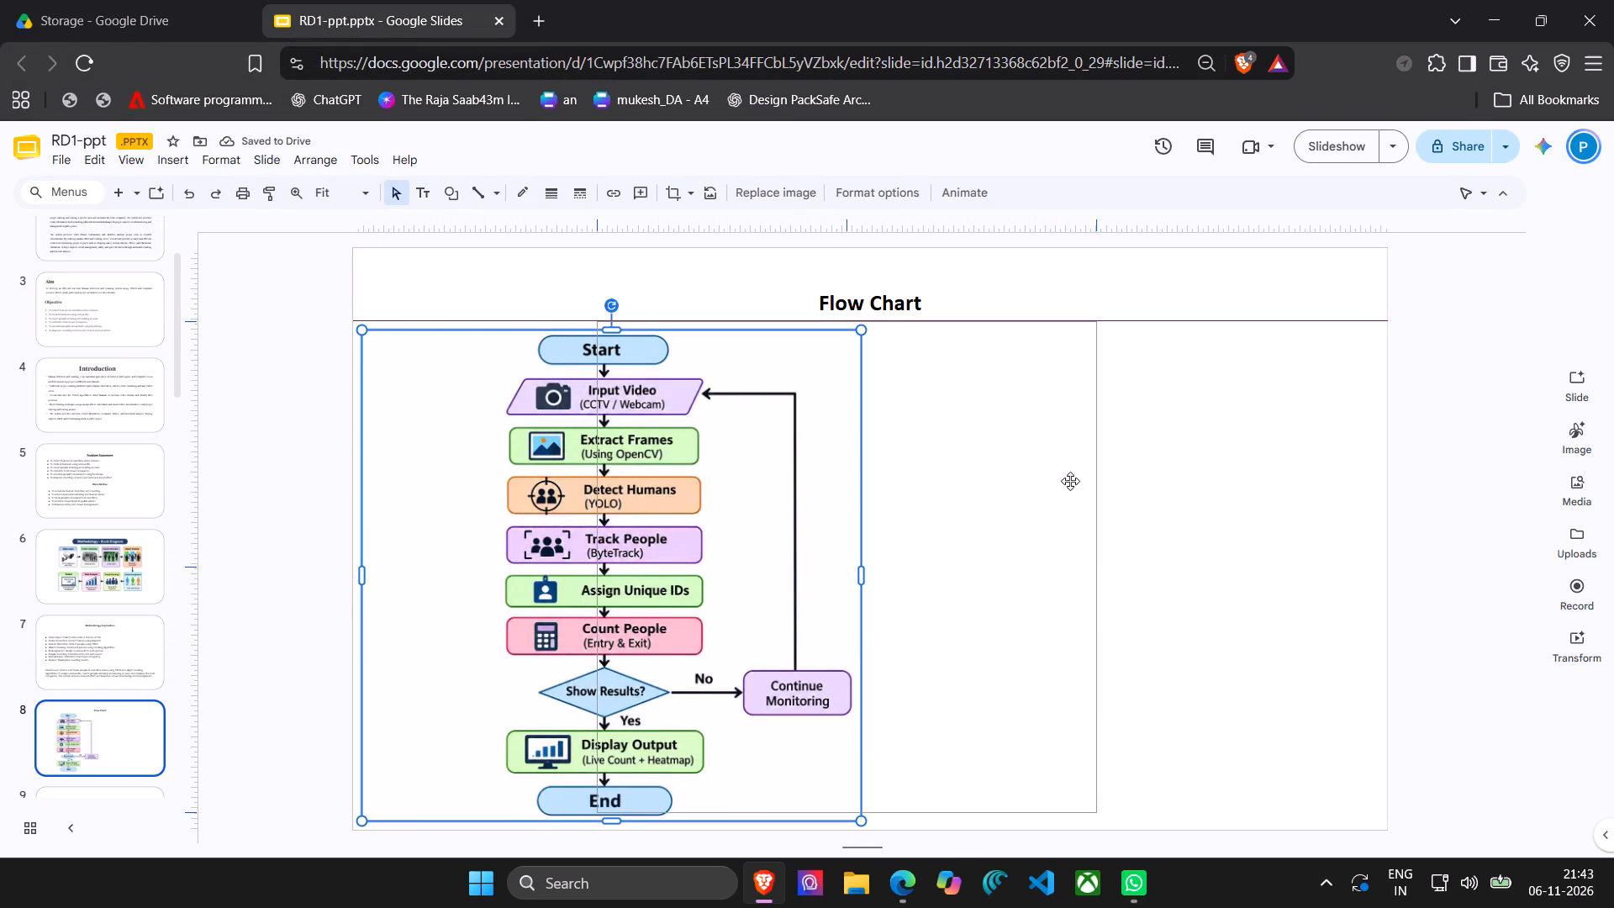
{"action": "left_click_drag", "start_coordinate": [1070, 481], "coordinate": [1083, 478]}
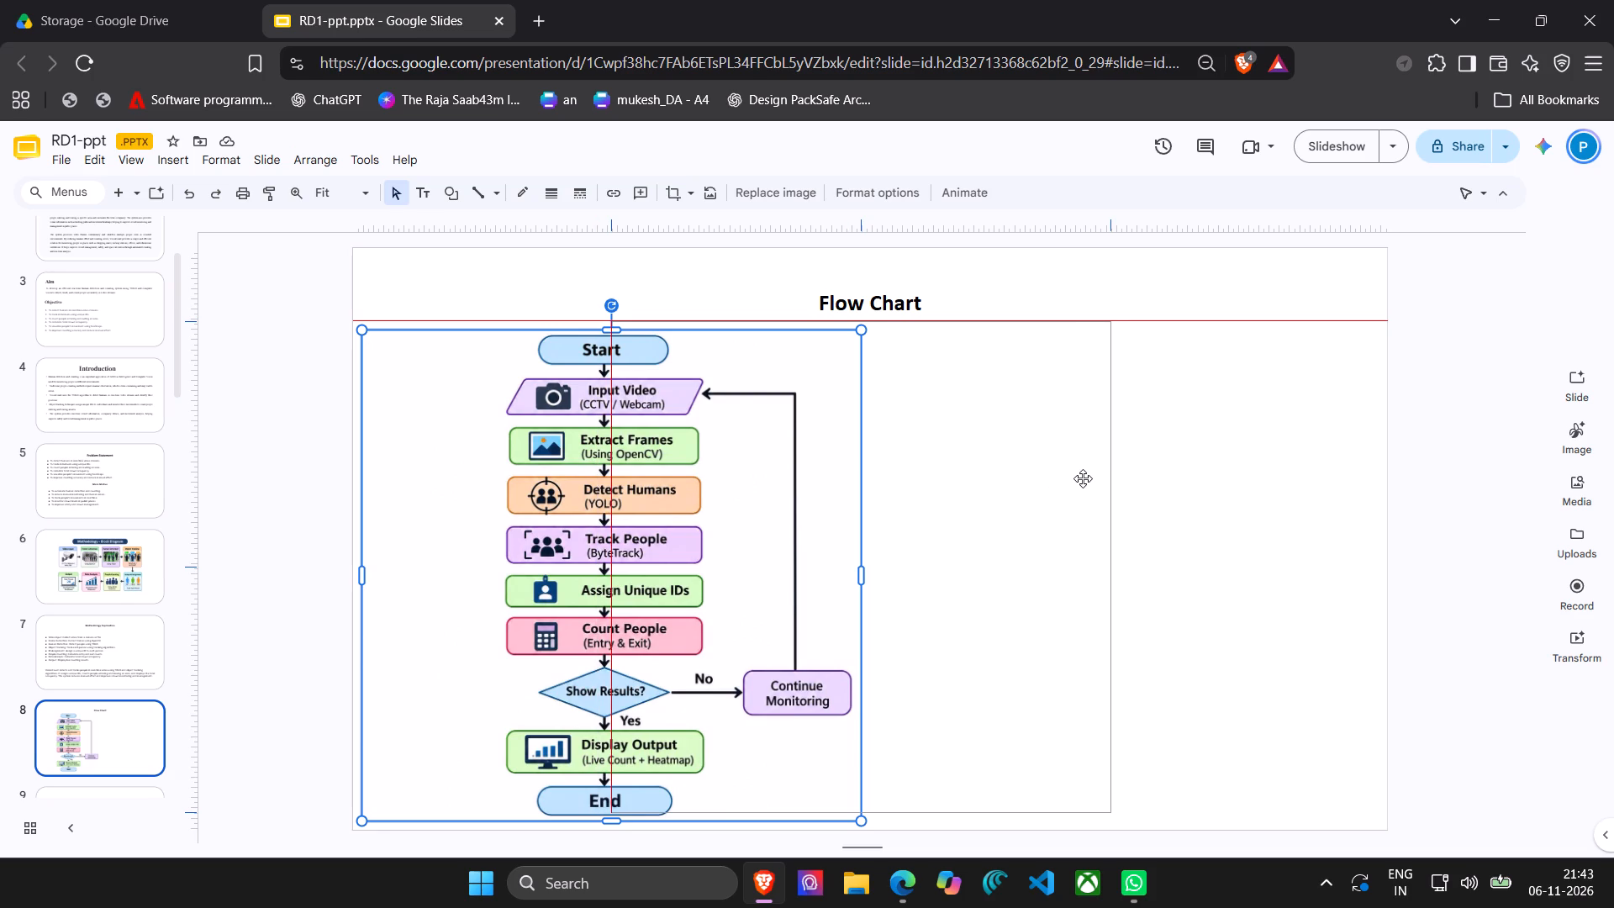
{"action": "left_click_drag", "start_coordinate": [1083, 478], "coordinate": [1081, 478]}
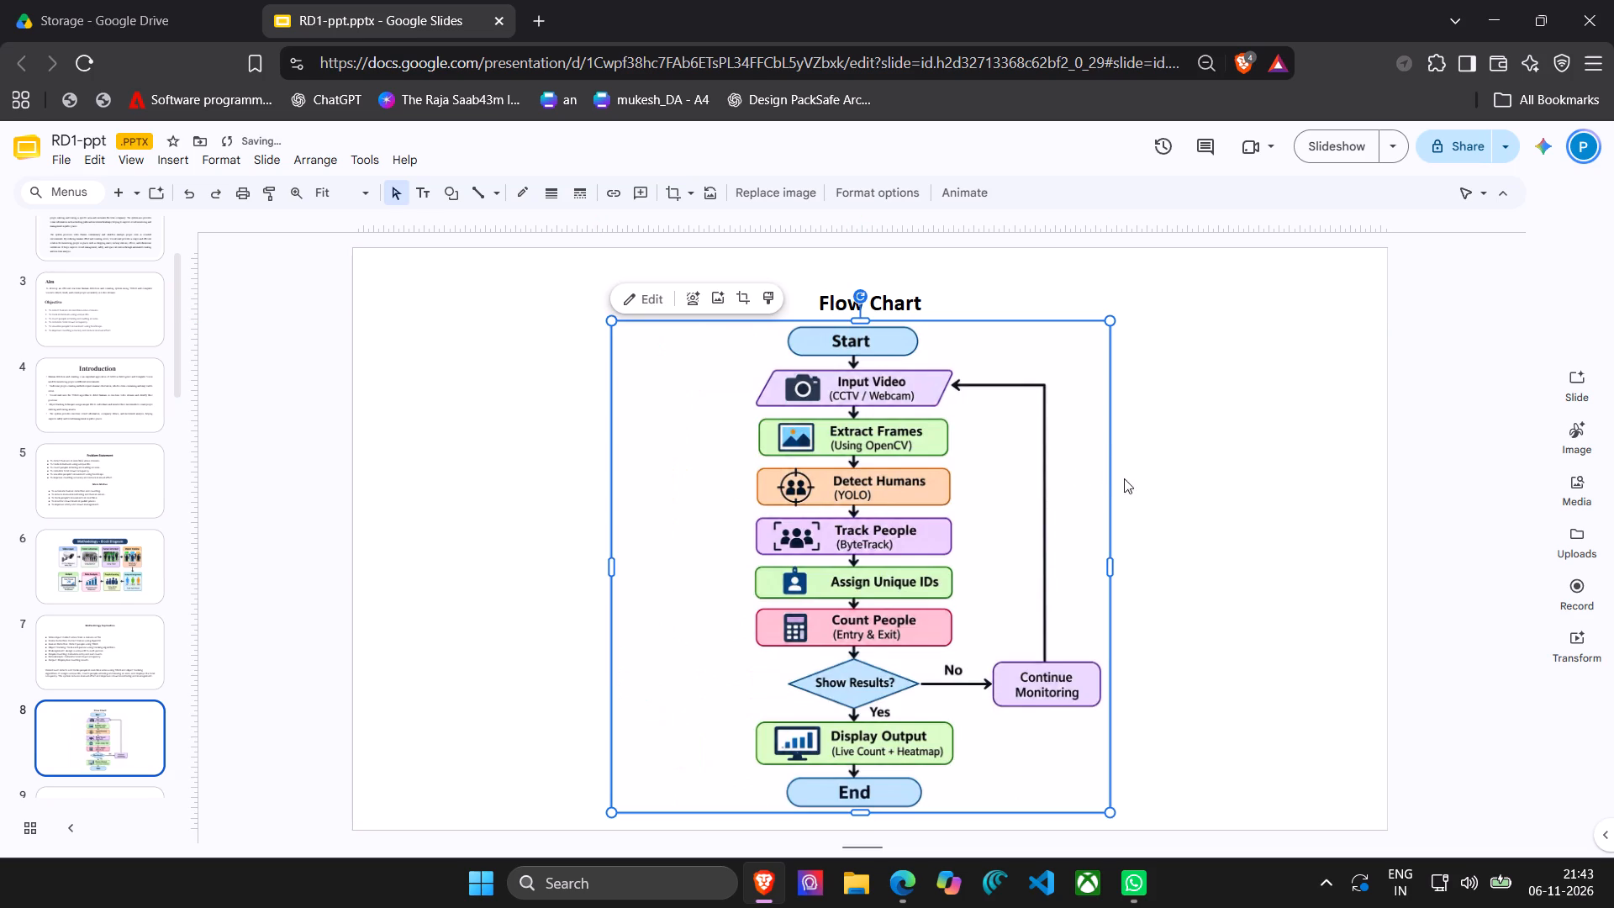
Nudge the flowchart image slightly to the right so it sits centred beneath the "Flow Chart" heading on slide 8.
{"action": "left_click_drag", "start_coordinate": [1098, 441], "coordinate": [1107, 441]}
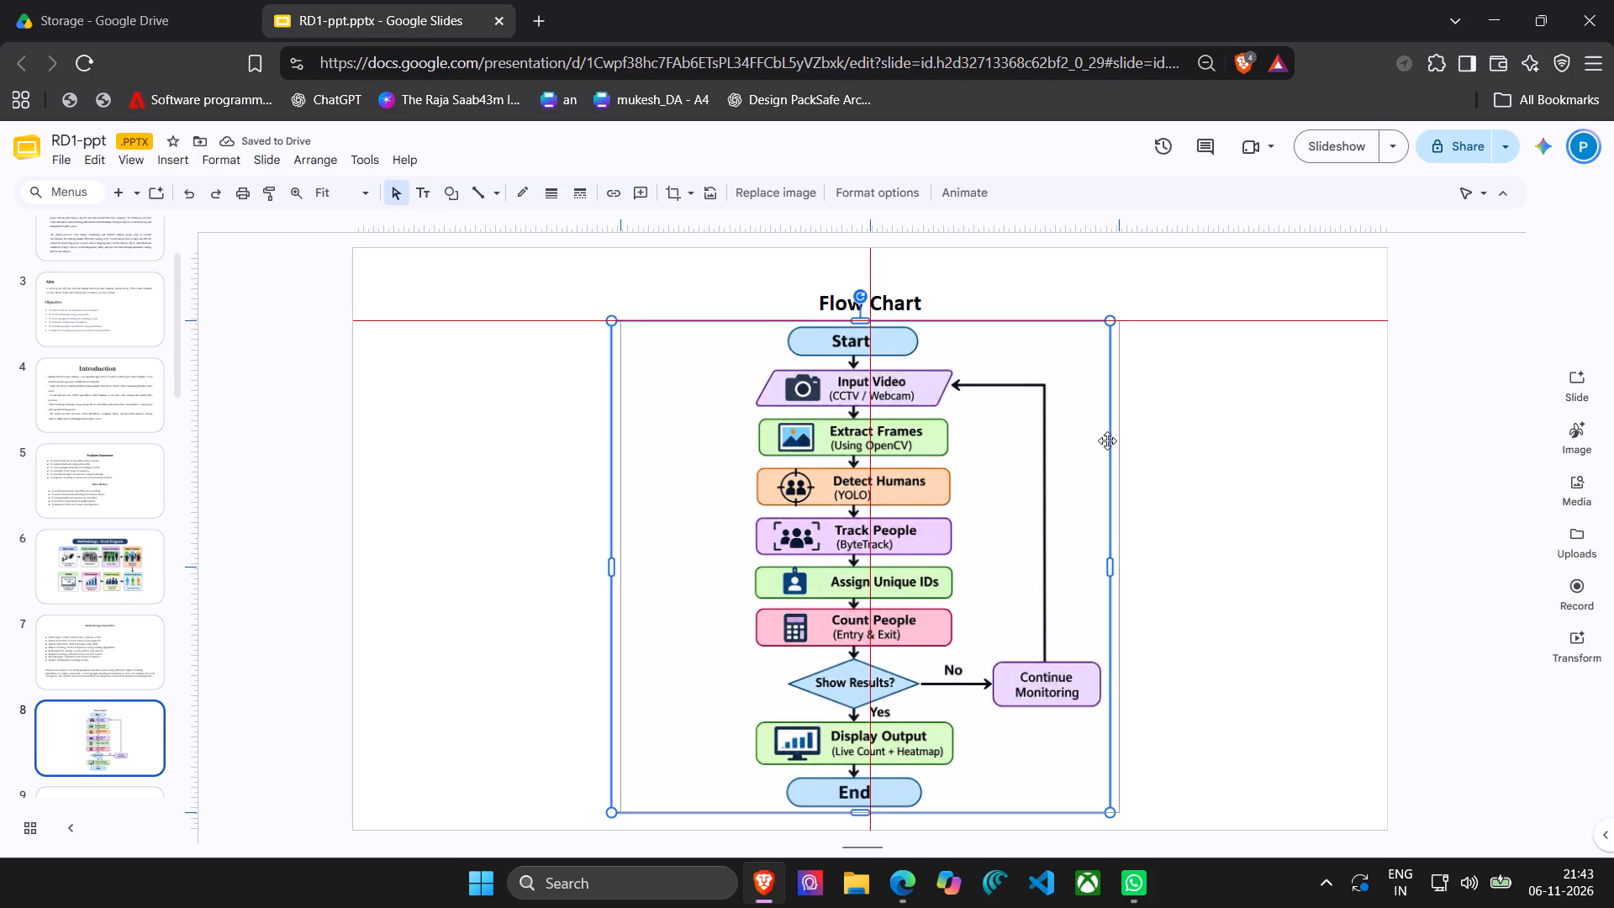
{"action": "left_click_drag", "start_coordinate": [1107, 441], "coordinate": [1110, 441]}
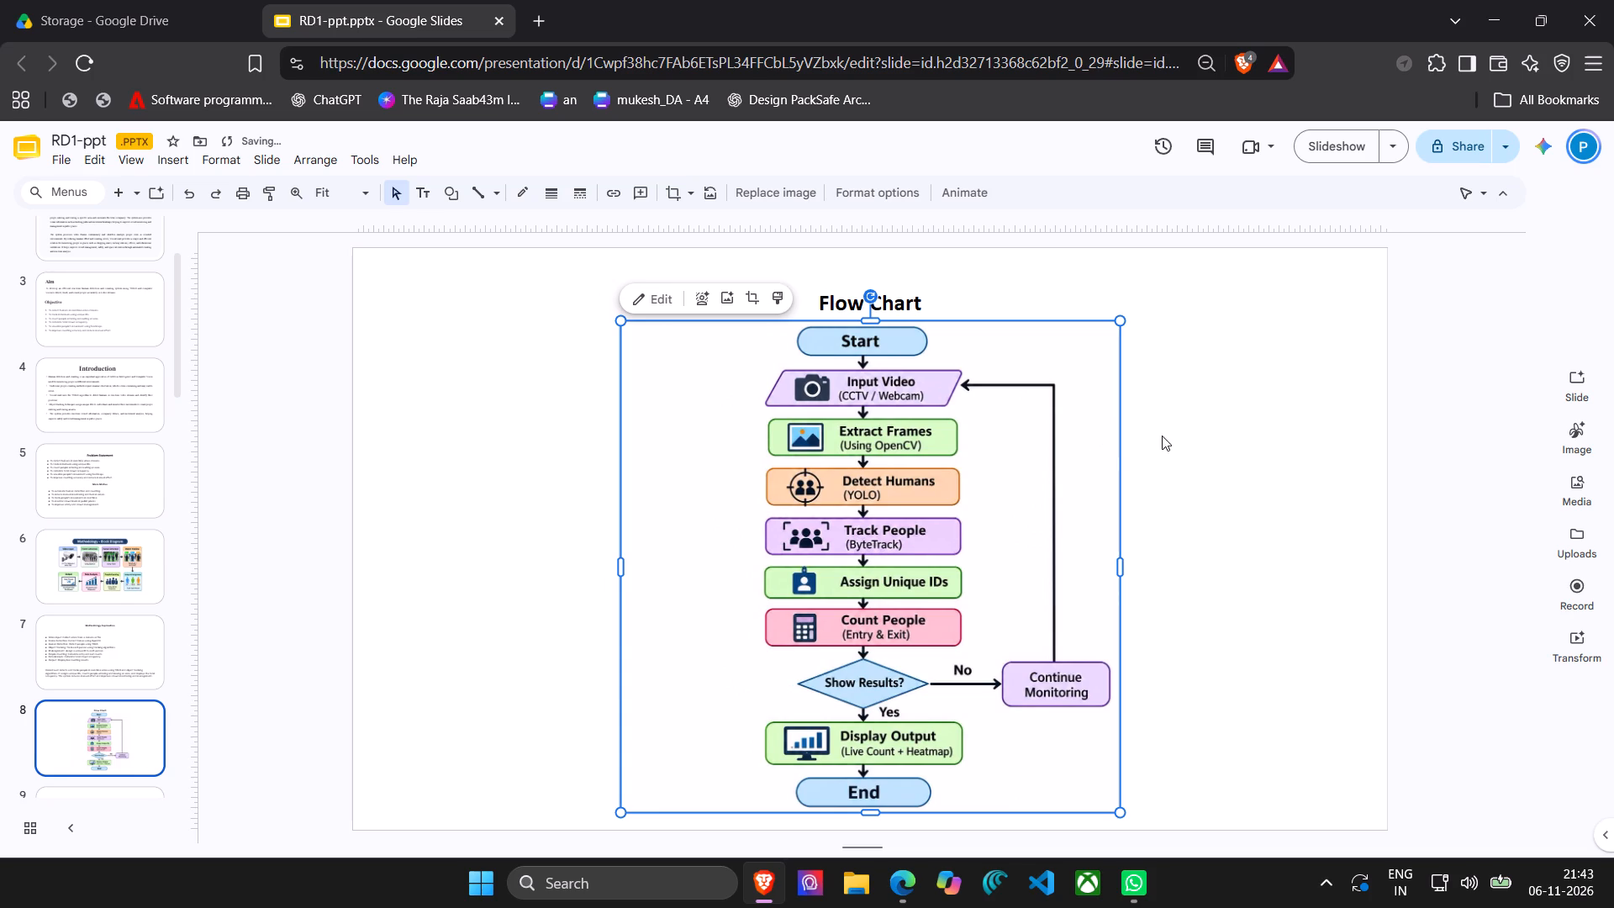
{"action": "left_click", "coordinate": [1174, 446]}
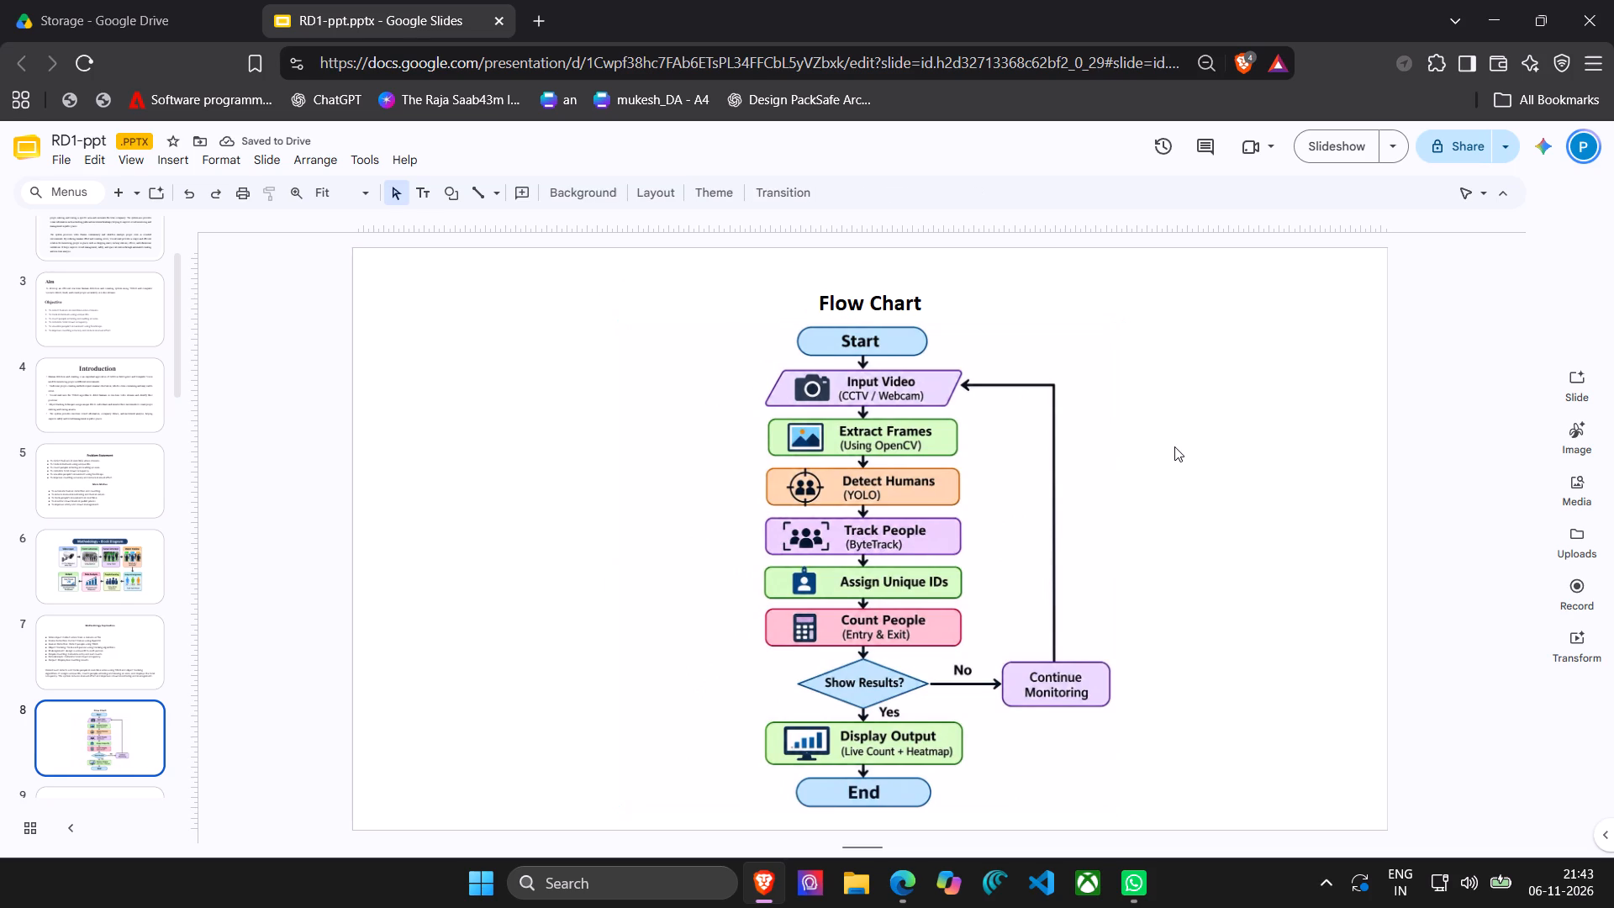
Move the "Flow Chart" heading text box up towards the top edge of slide 8, leaving a gap above the flowchart.
{"action": "left_click", "coordinate": [894, 304]}
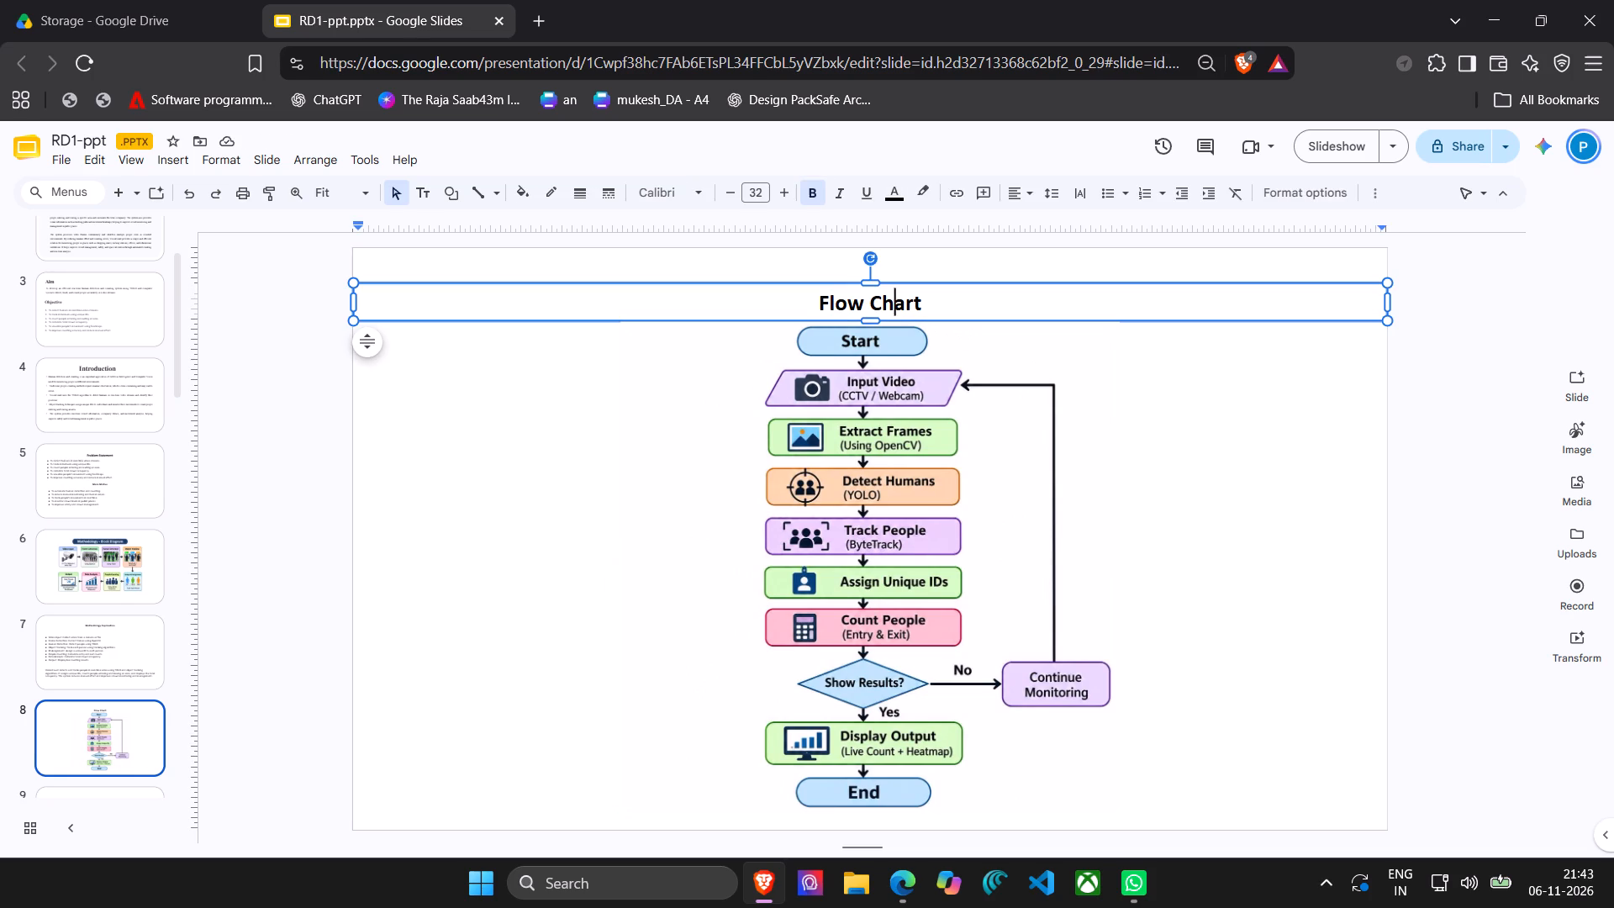
{"action": "left_click_drag", "start_coordinate": [995, 285], "coordinate": [992, 260]}
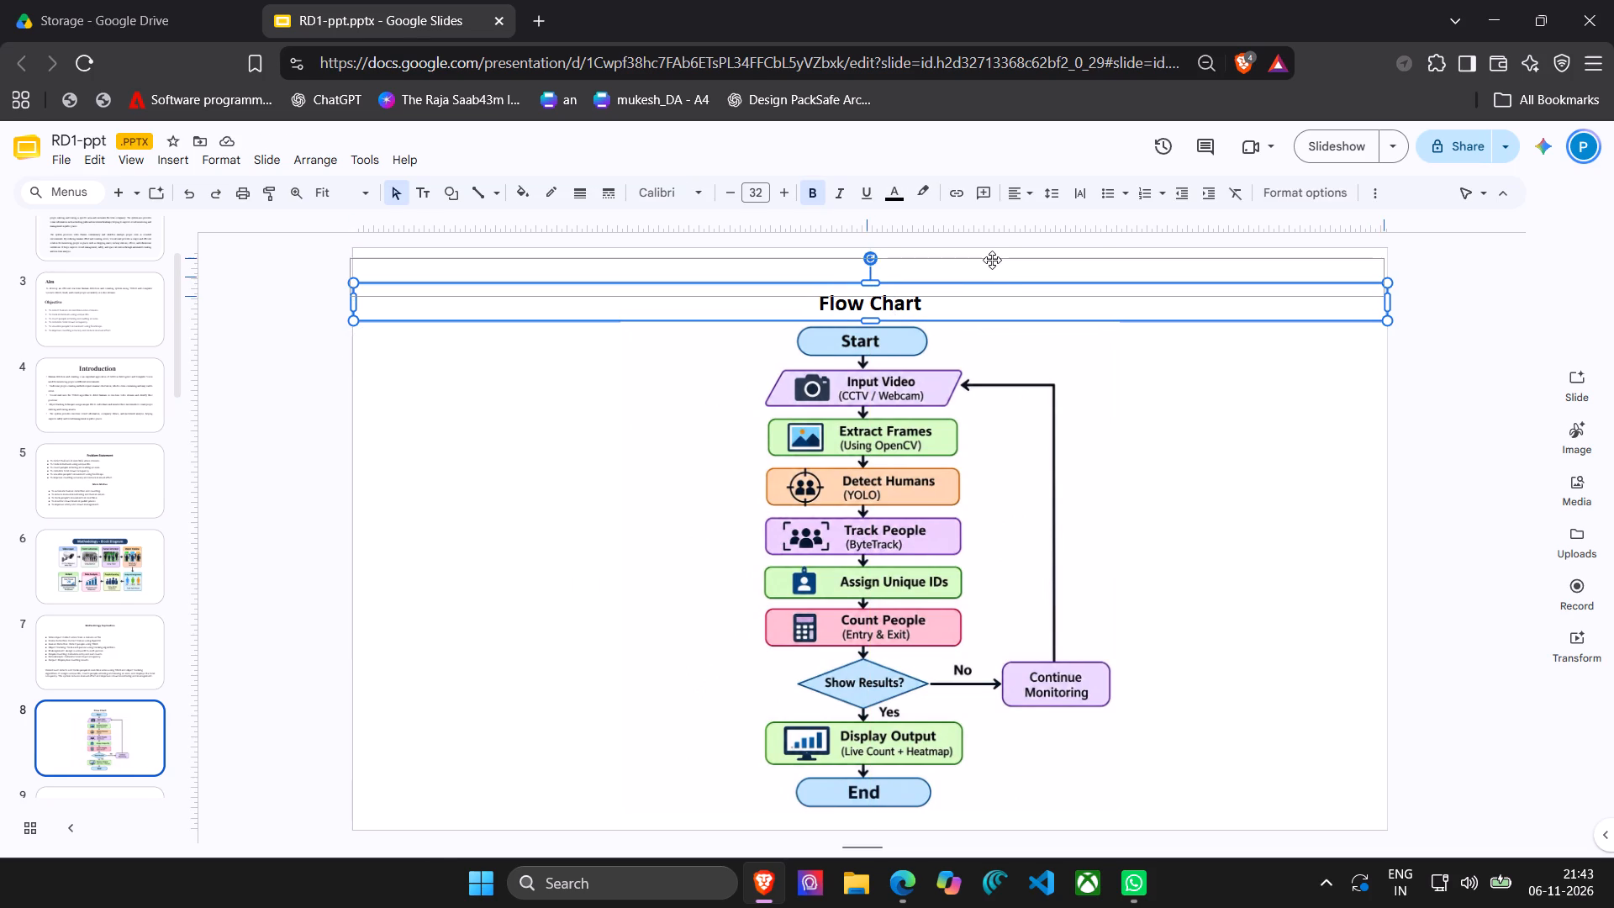
{"action": "left_click_drag", "start_coordinate": [992, 260], "coordinate": [991, 260]}
{"action": "left_click", "coordinate": [1151, 491]}
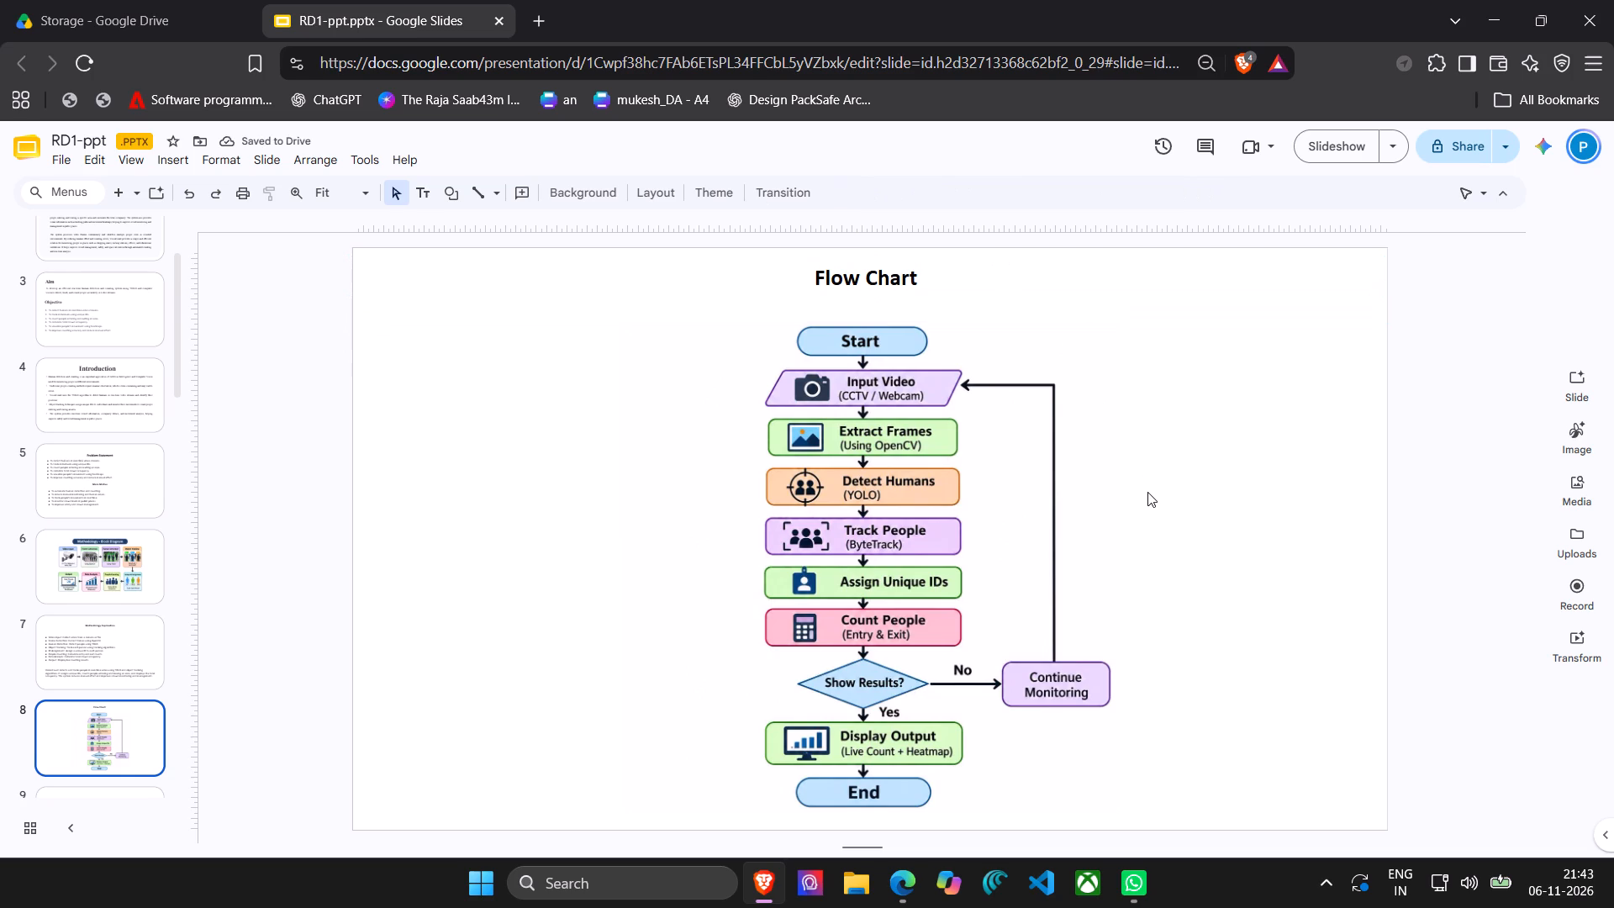
Add a new blank slide directly after the Flow Chart slide 8.
{"action": "scroll", "coordinate": [93, 662], "scroll_direction": "down", "scroll_amount": 3}
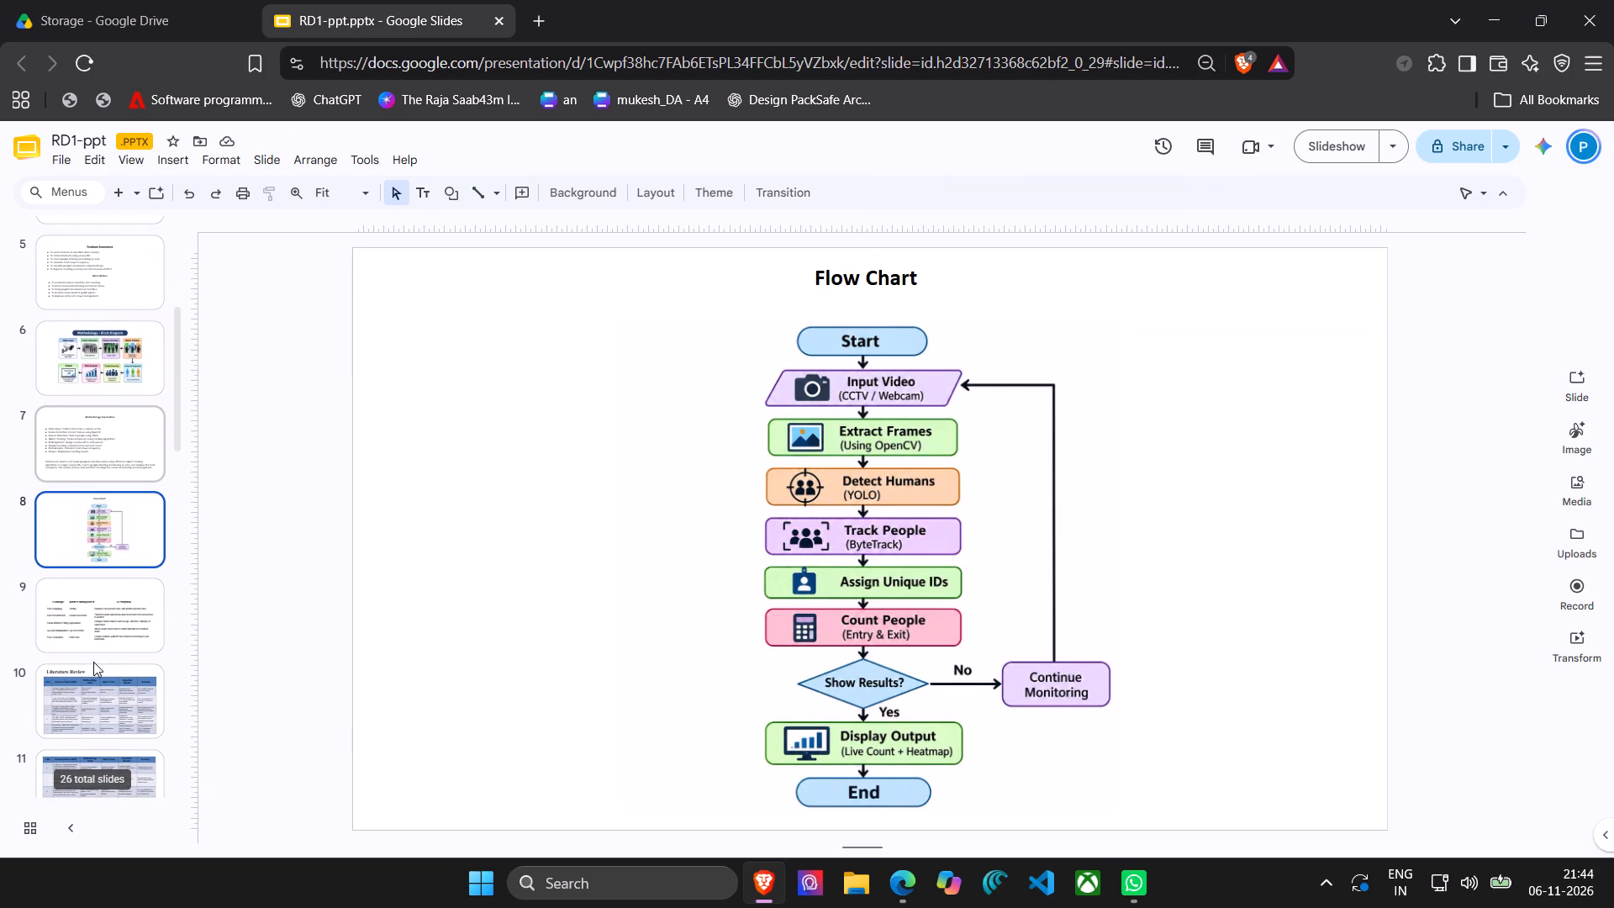
{"action": "right_click", "coordinate": [119, 514]}
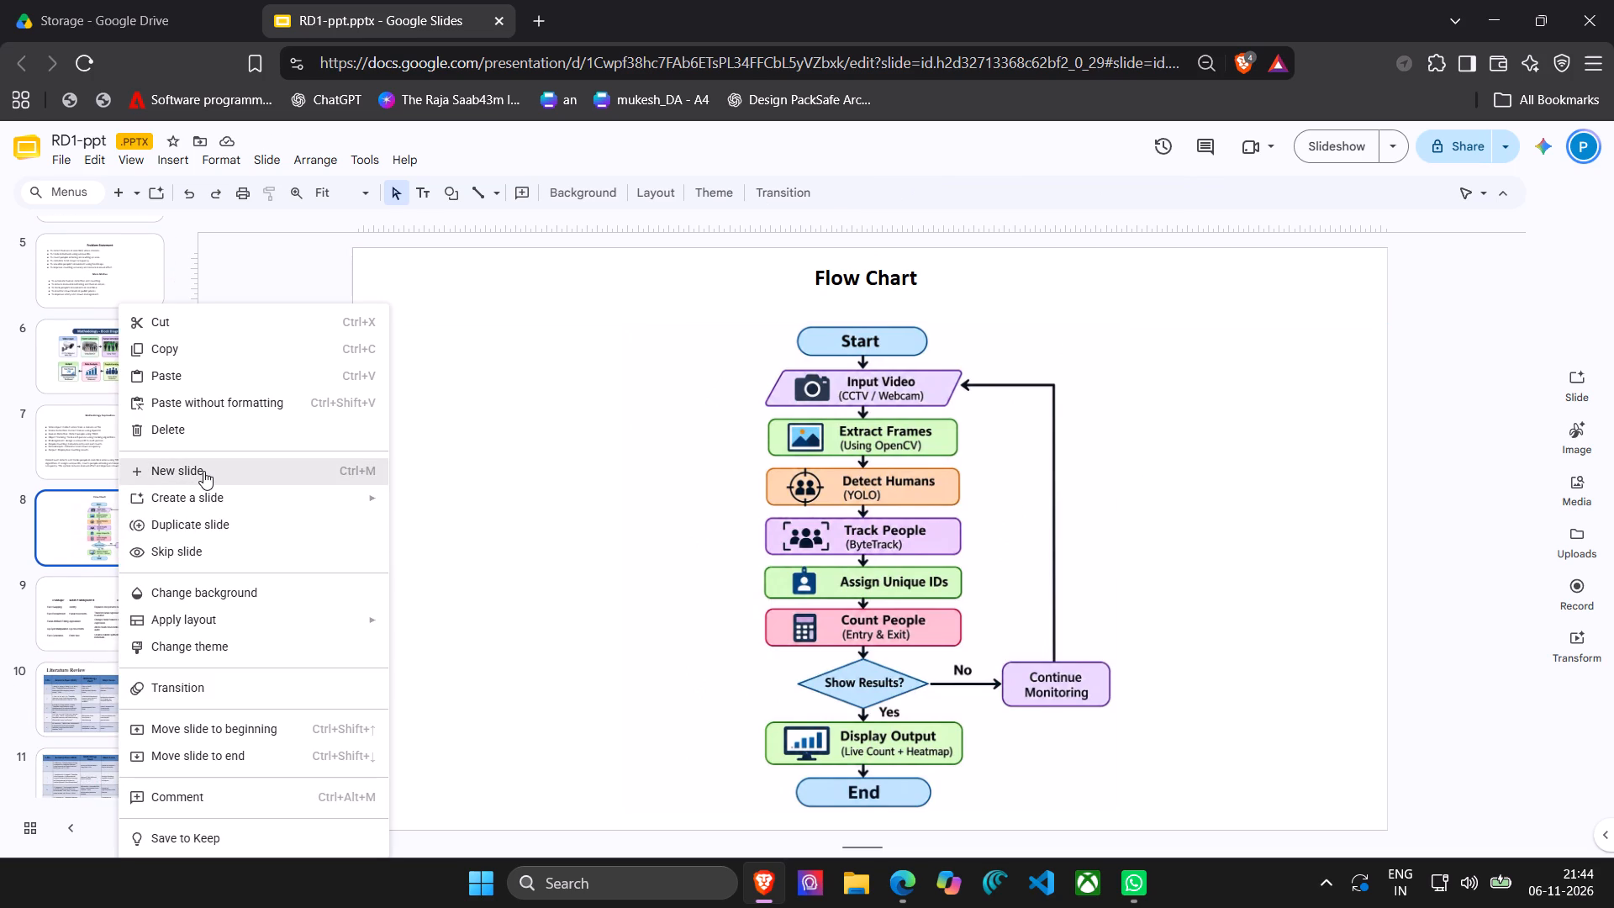
{"action": "left_click", "coordinate": [203, 471]}
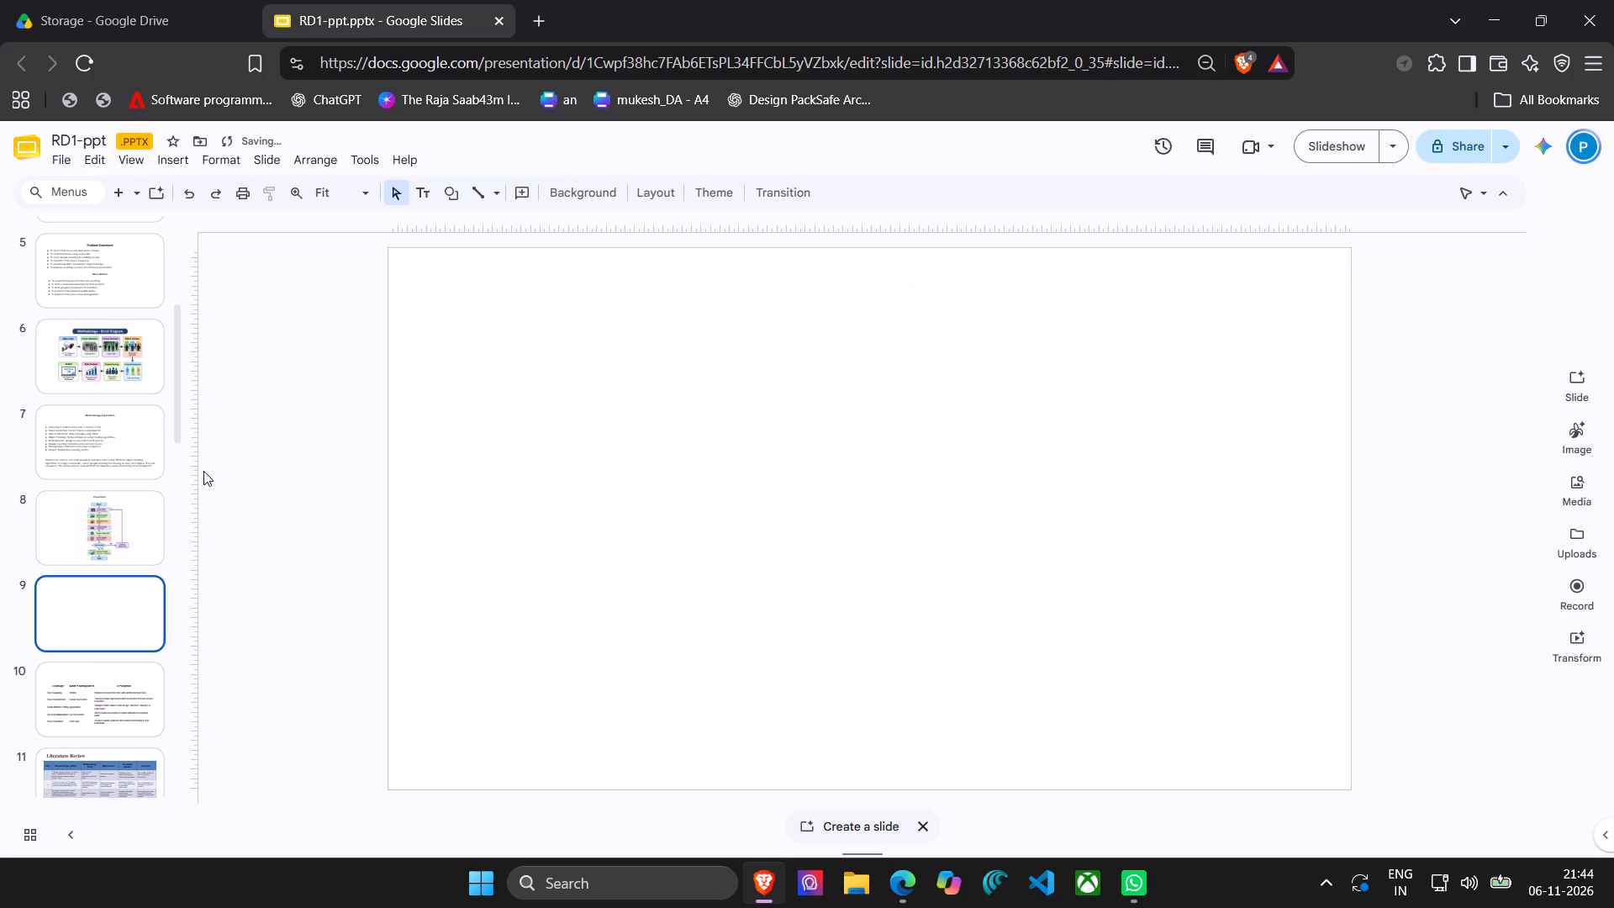
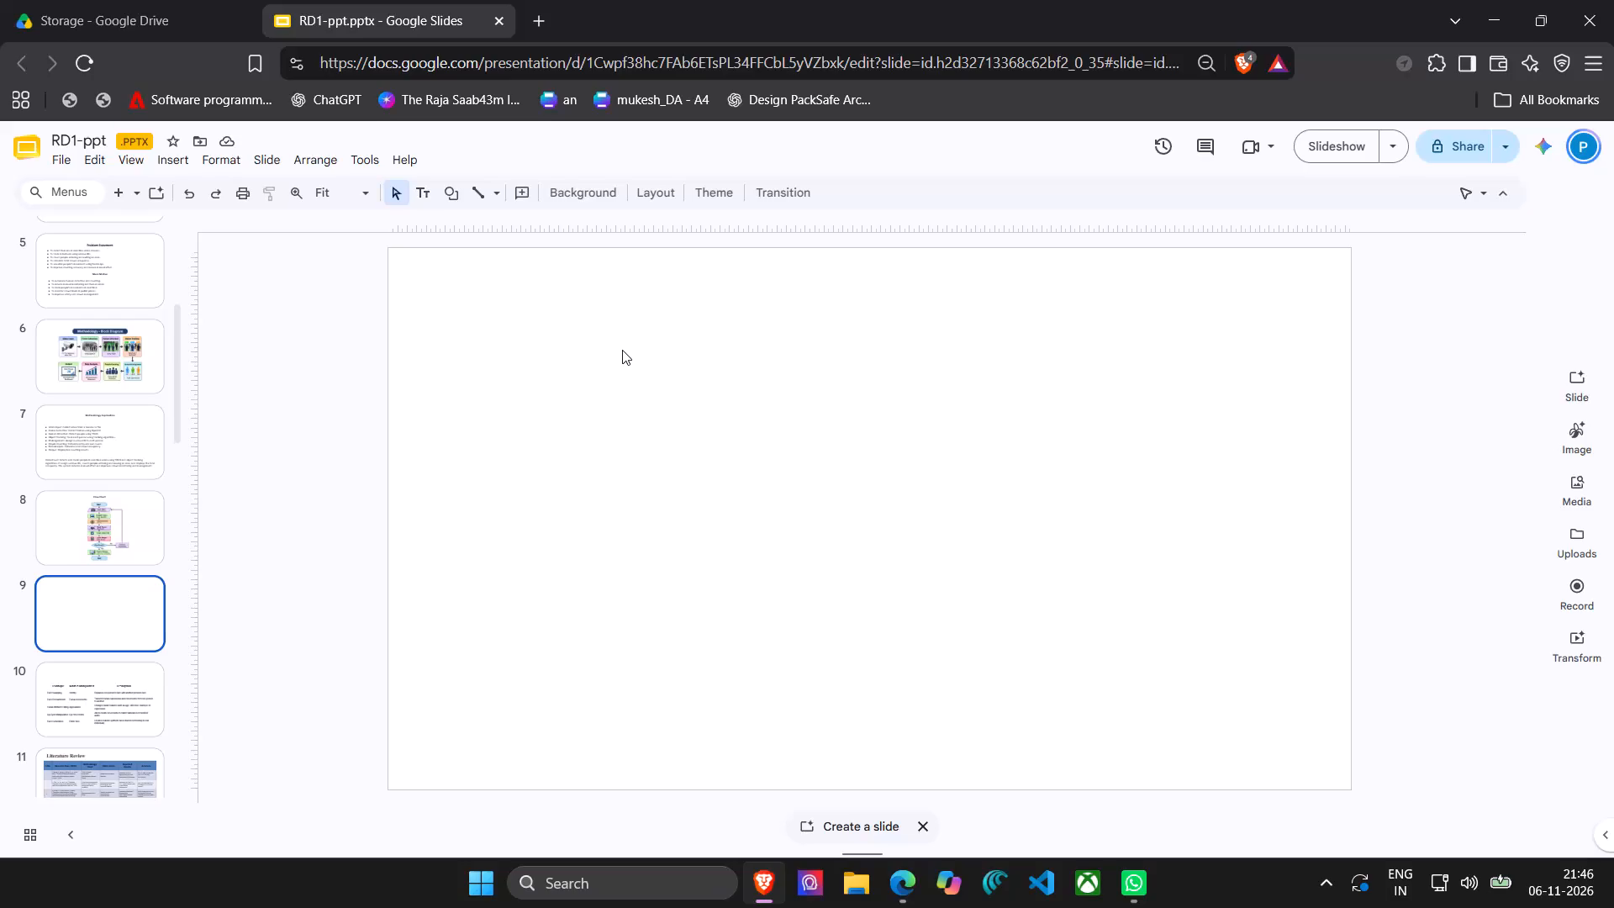
Insert a text box on the new blank slide 9, directly after the Flow Chart slide.
{"action": "left_click", "coordinate": [170, 145]}
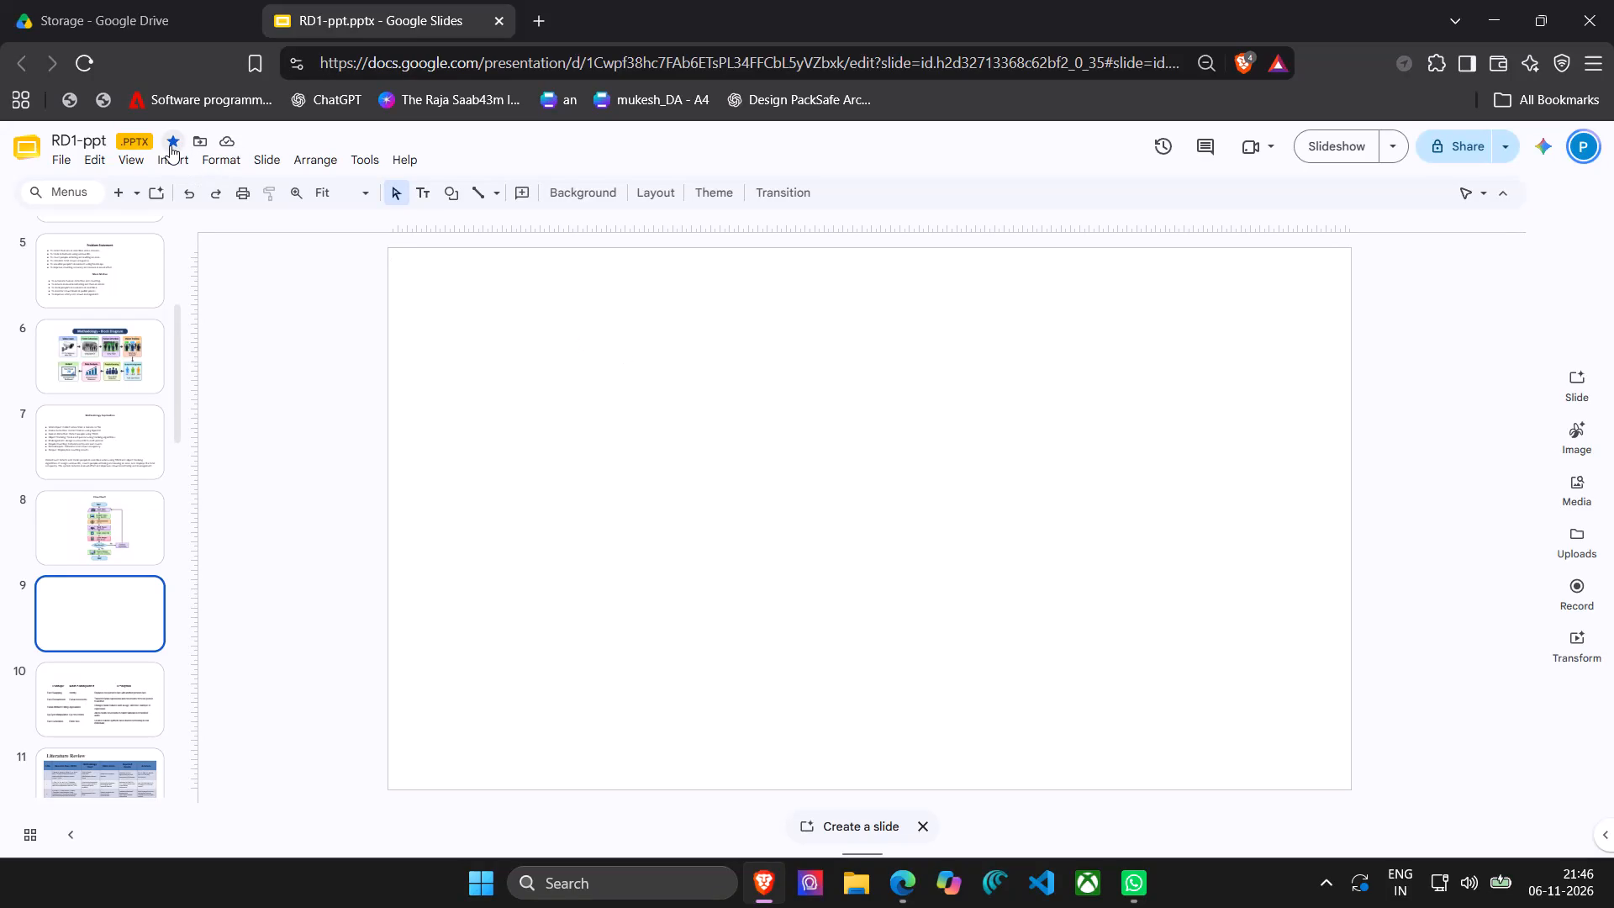
{"action": "left_click", "coordinate": [170, 145]}
{"action": "left_click", "coordinate": [170, 168]}
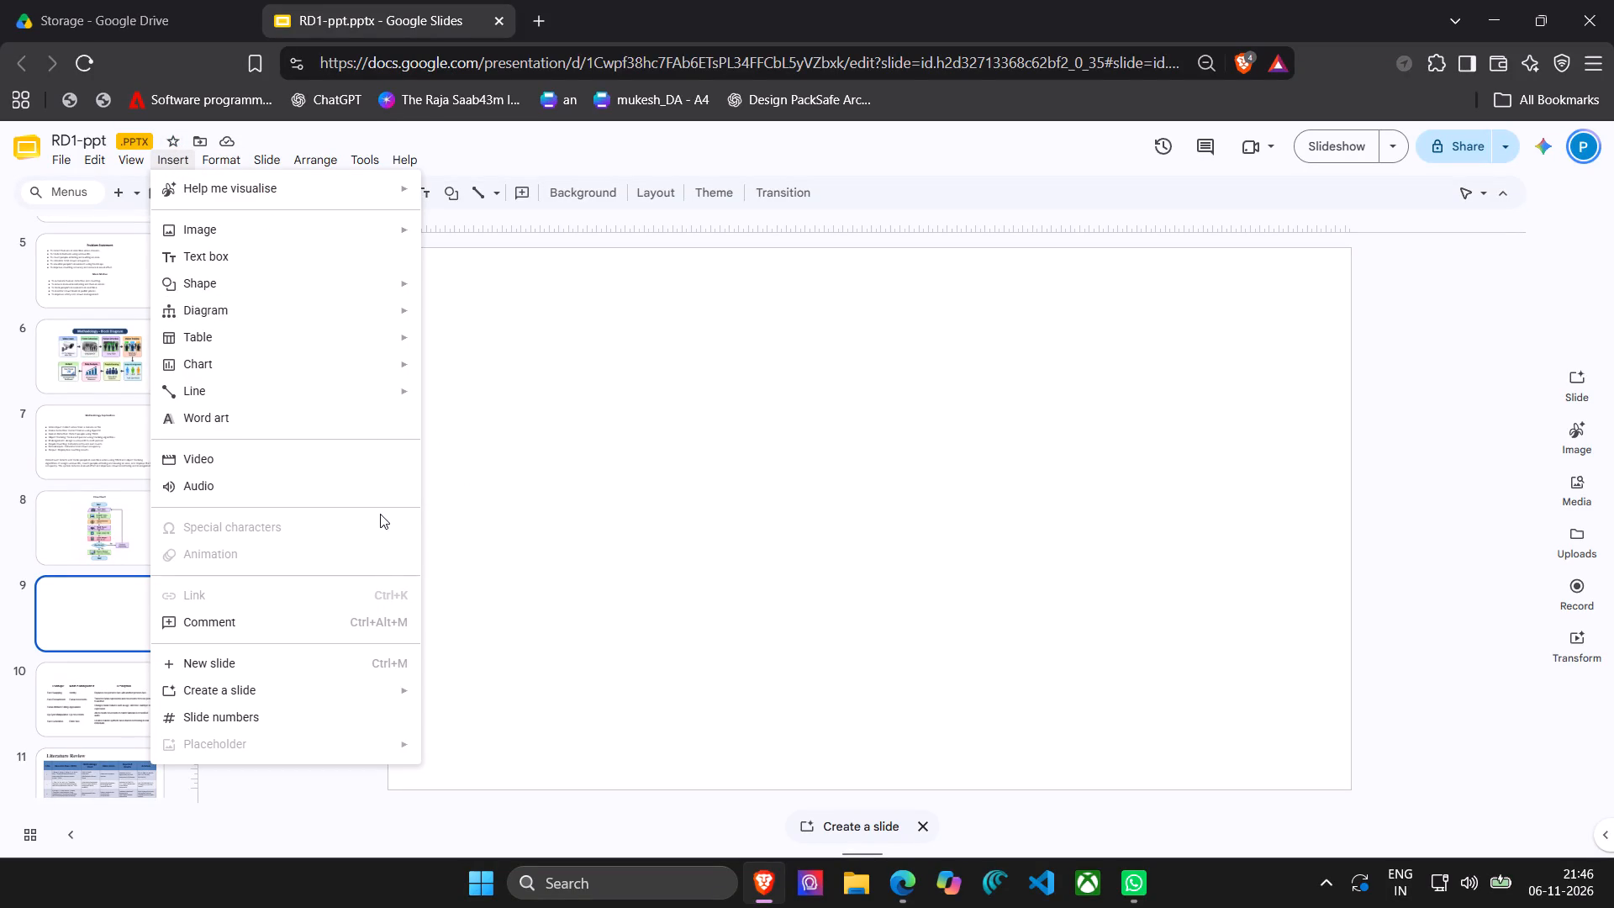
{"action": "left_click", "coordinate": [331, 257]}
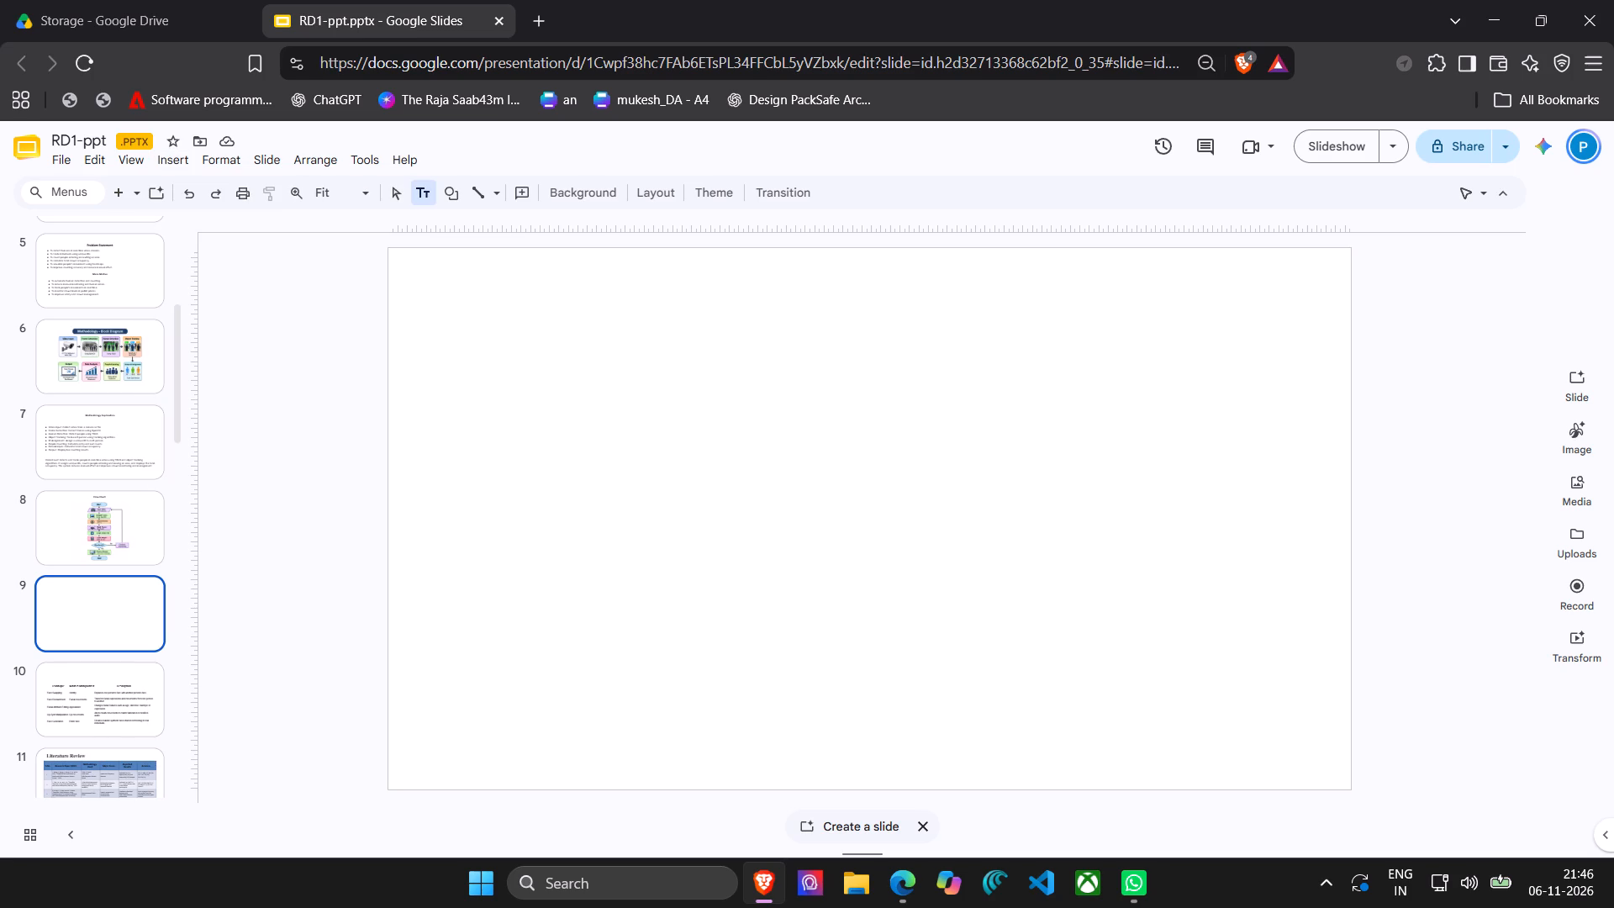
Add a text box near the top of slide 9 with the bold heading "Tools Used".
{"action": "left_click", "coordinate": [494, 274]}
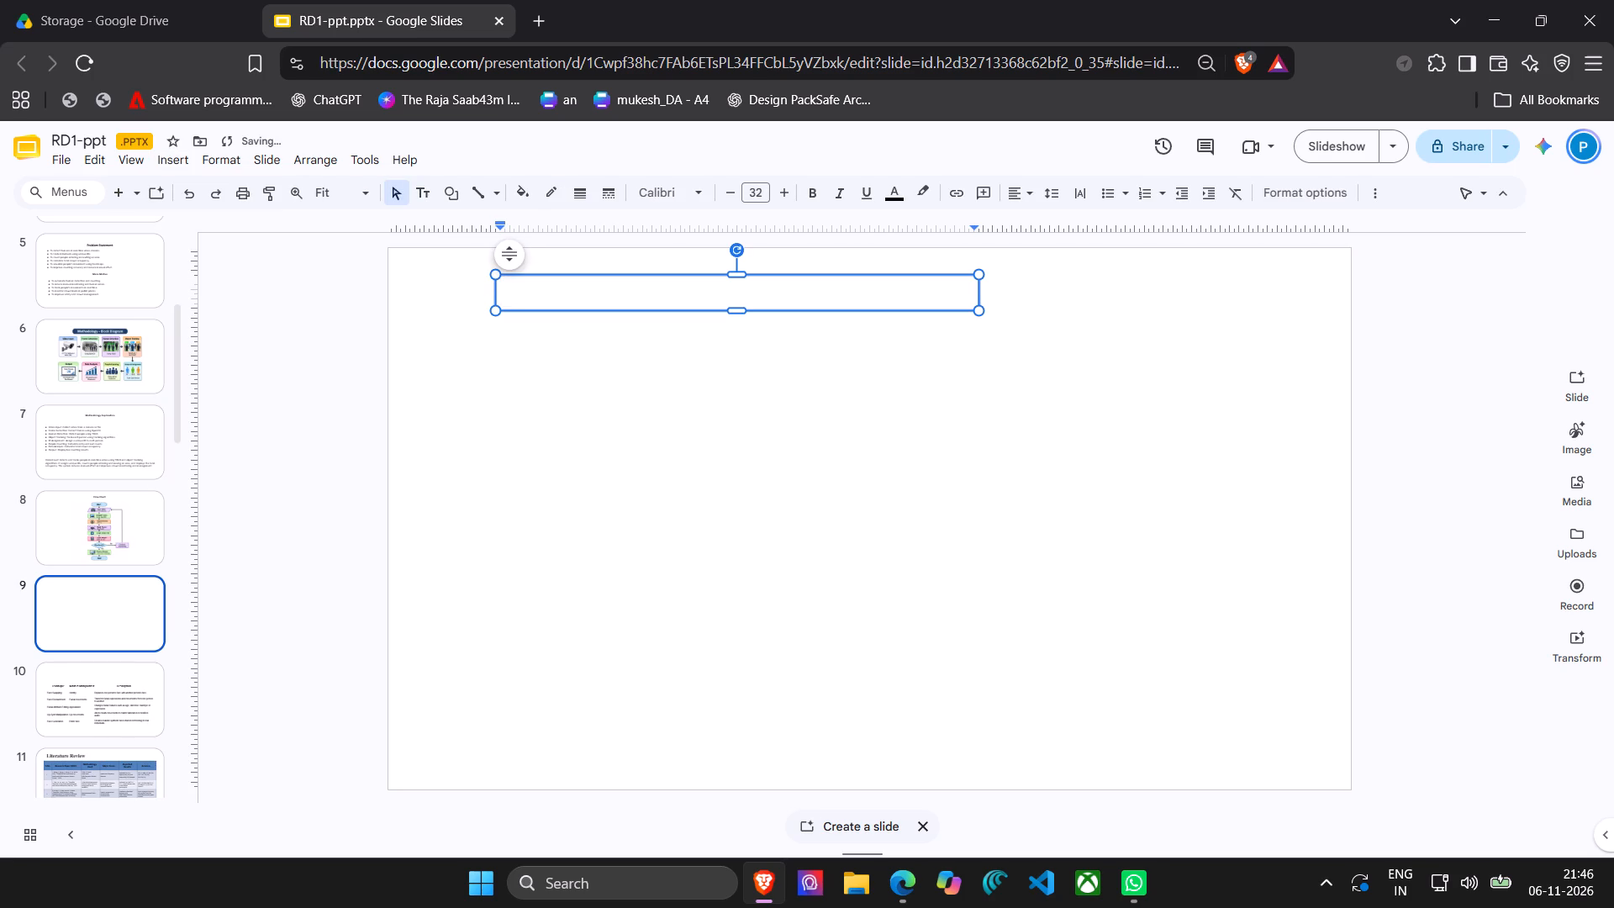
{"action": "type", "text": "ools"}
{"action": "key", "text": "space"}
{"action": "key", "text": "u"}
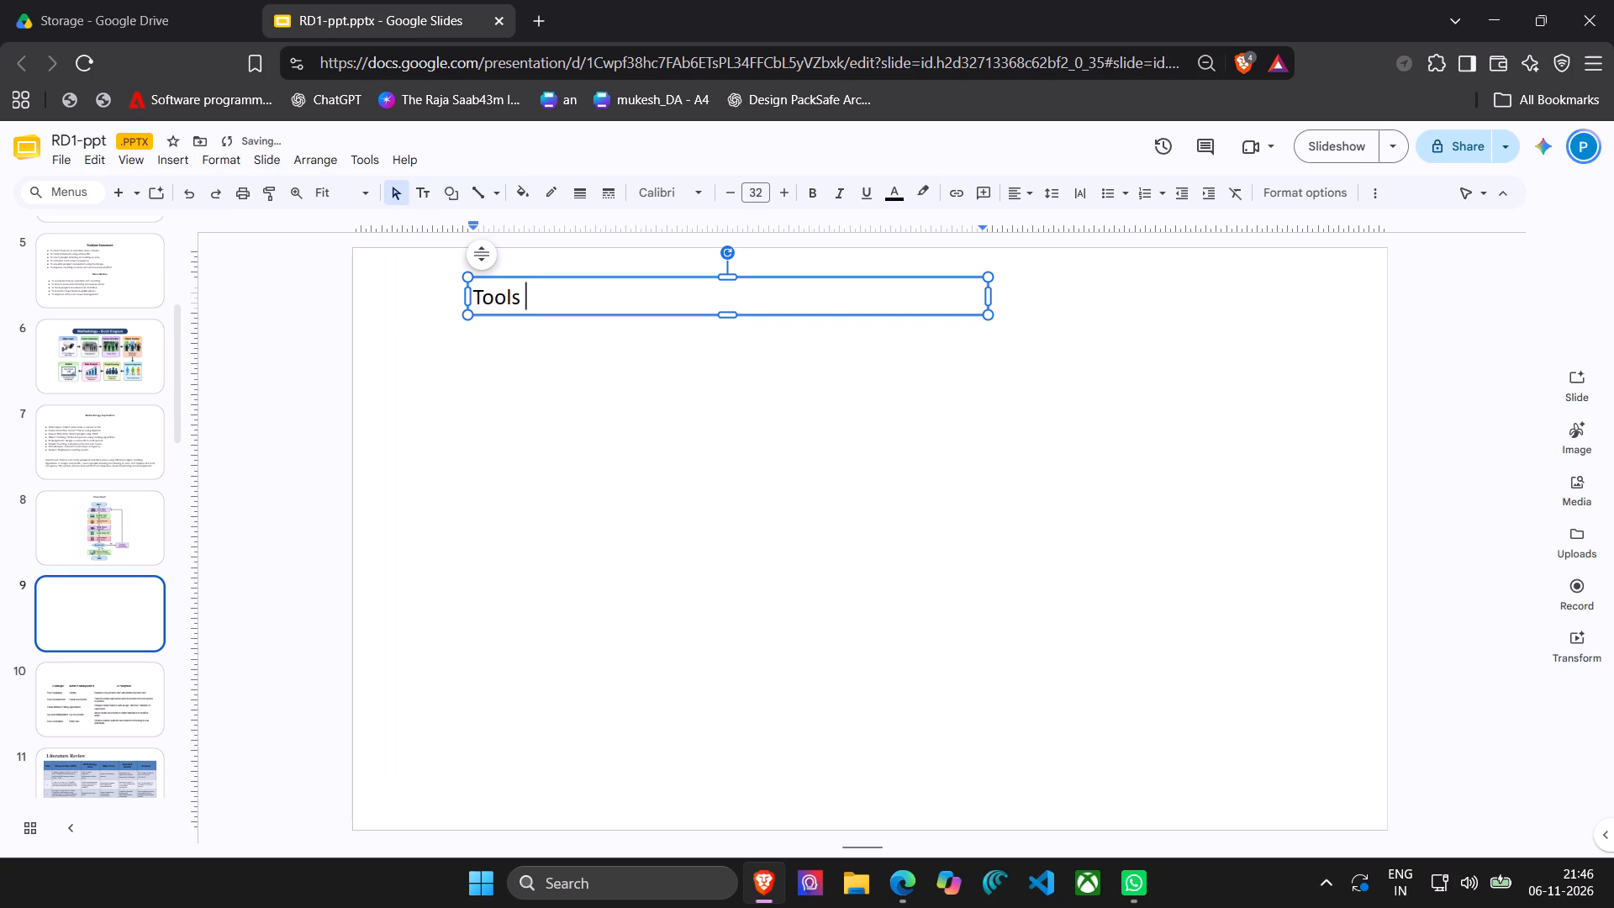
{"action": "type", "text": "sed"}
{"action": "left_click_drag", "start_coordinate": [601, 297], "coordinate": [443, 298]}
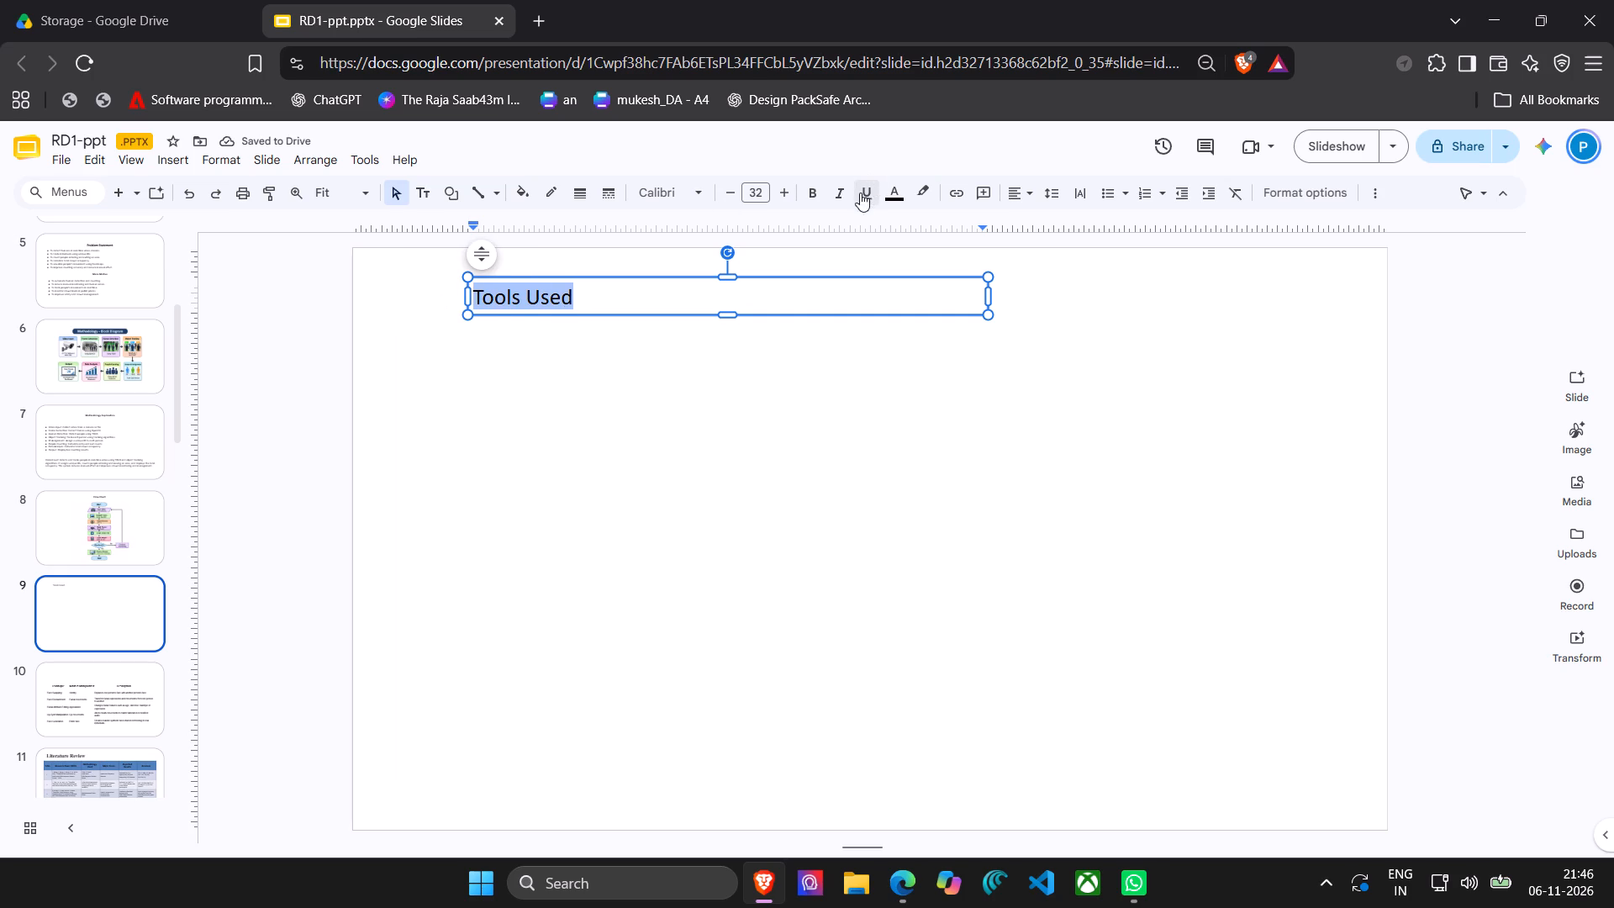
{"action": "left_click", "coordinate": [820, 187]}
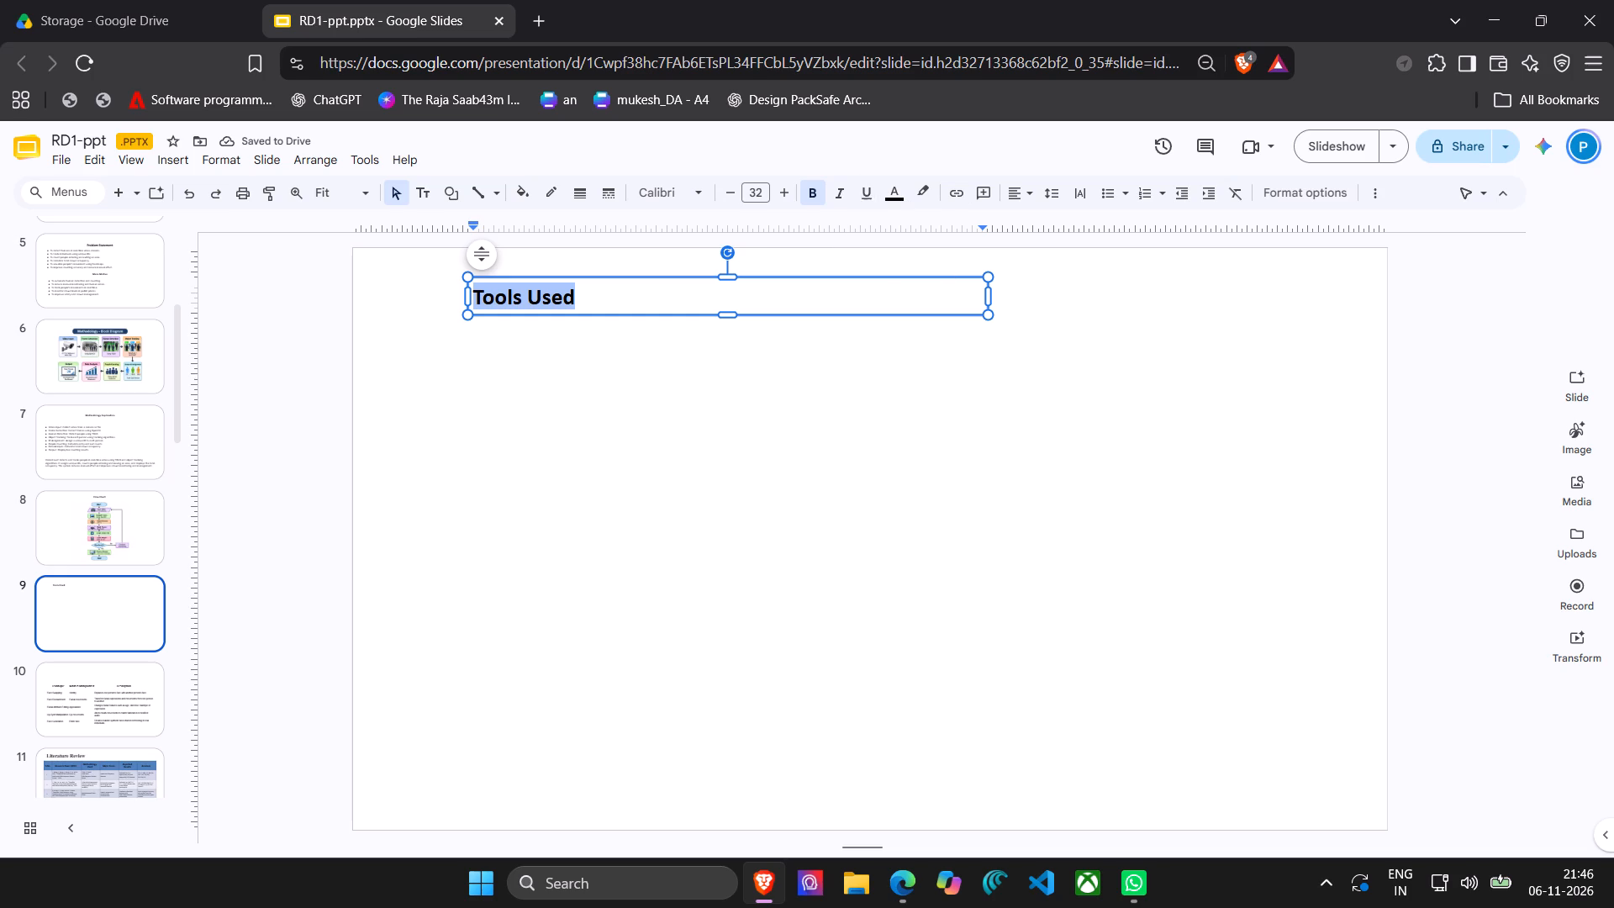
Stretch the "Tools Used" text box across the full slide width and centre its text horizontally.
{"action": "left_click_drag", "start_coordinate": [989, 293], "coordinate": [1283, 257]}
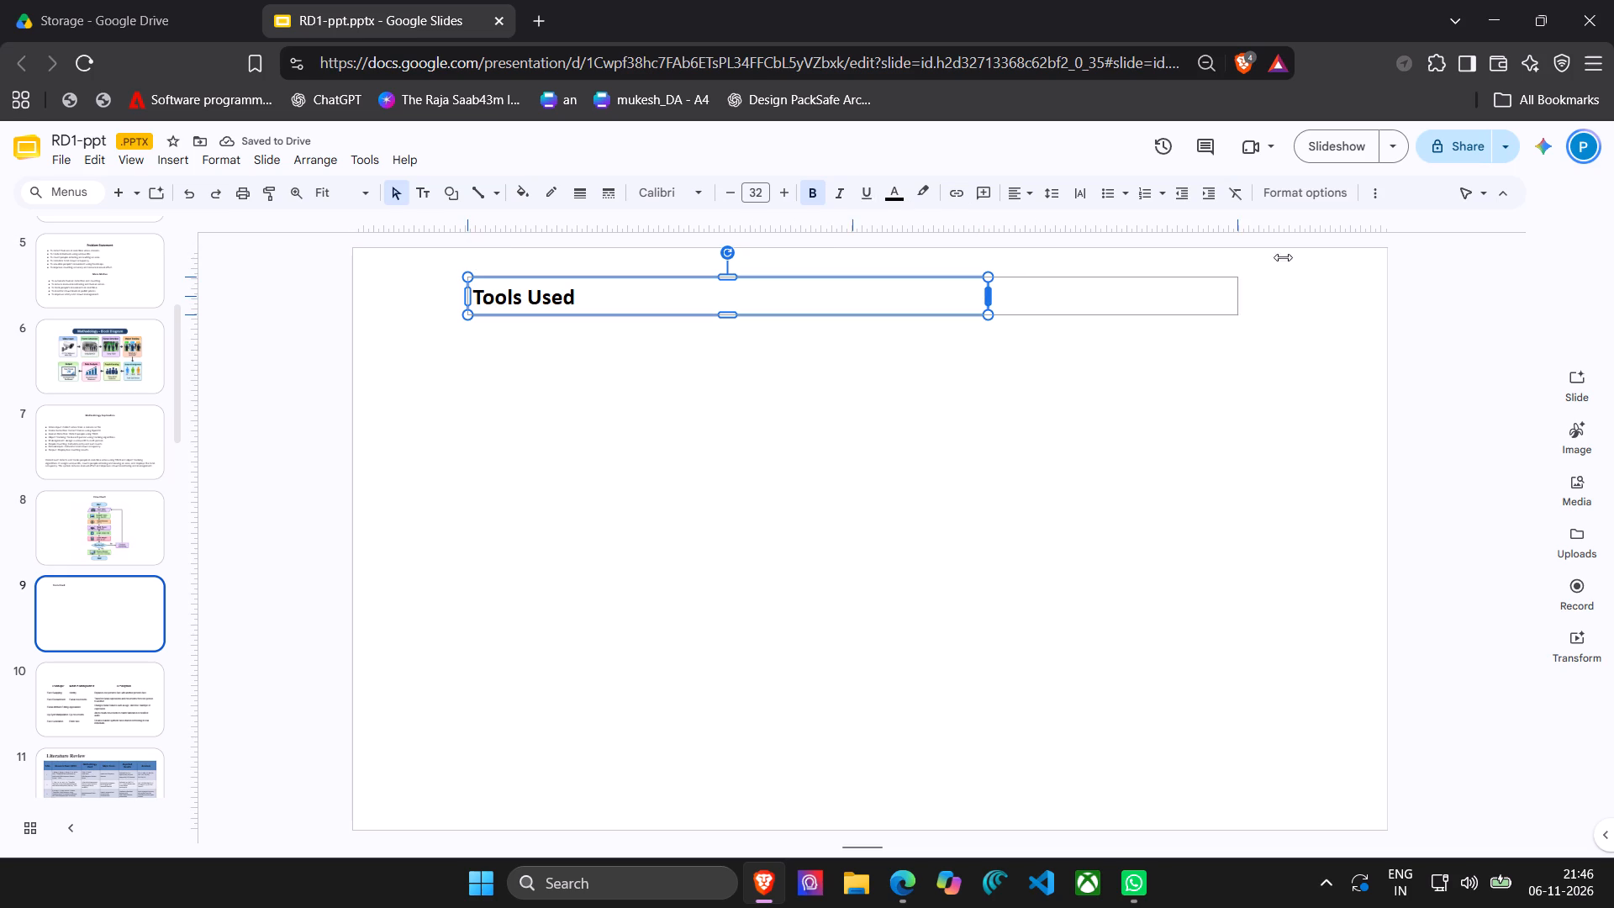
{"action": "left_click_drag", "start_coordinate": [1283, 257], "coordinate": [1383, 271]}
{"action": "left_click_drag", "start_coordinate": [1383, 271], "coordinate": [1384, 272]}
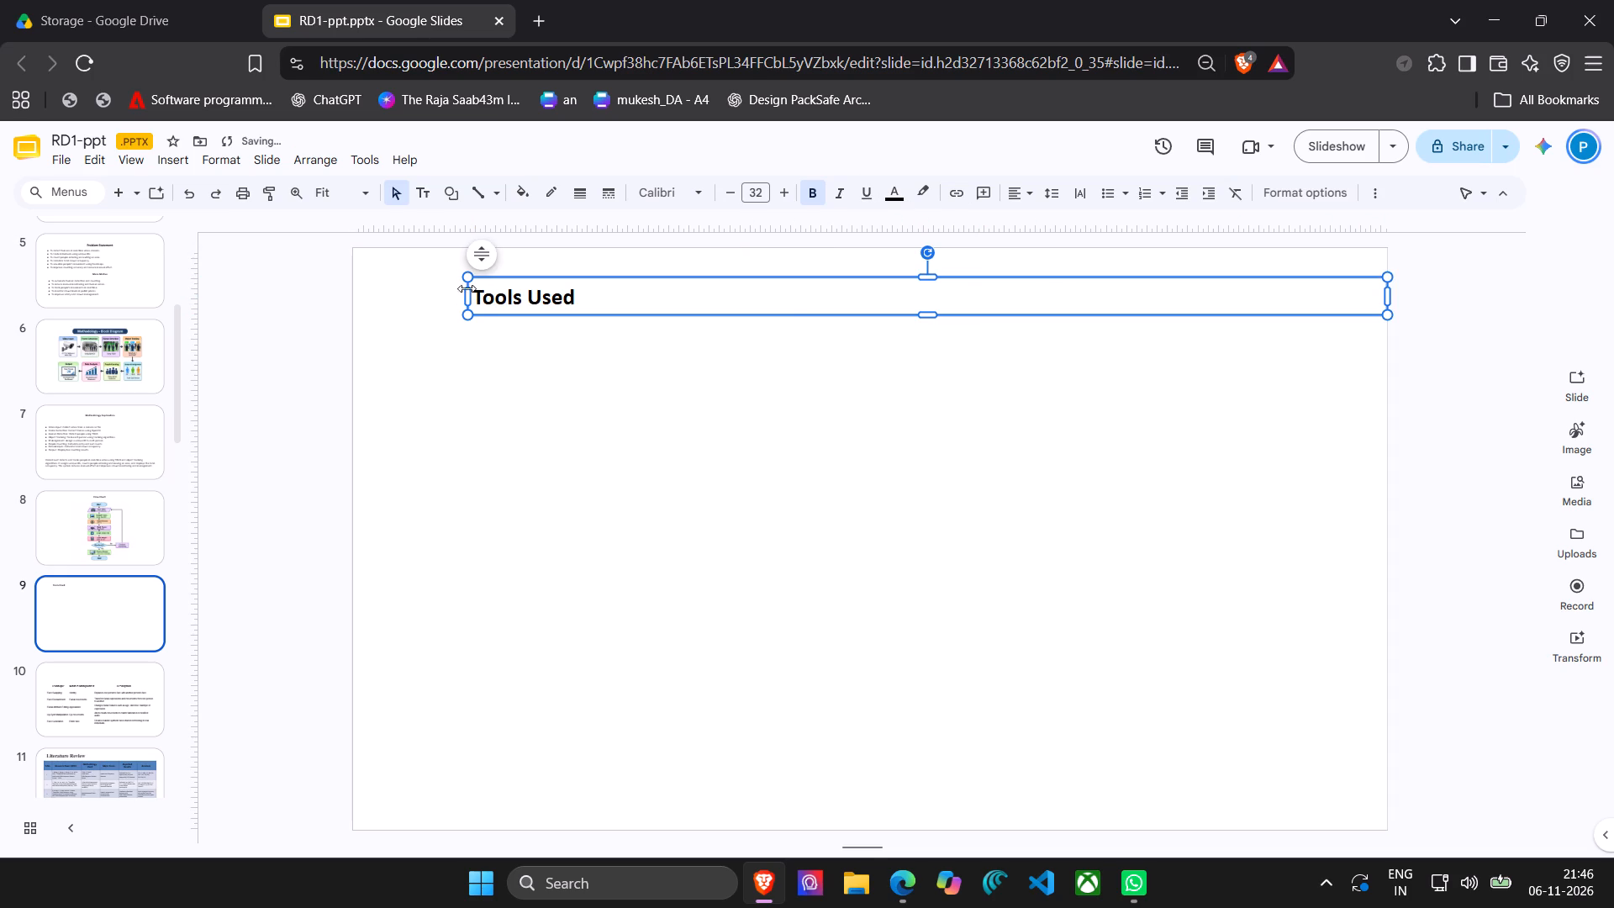
{"action": "left_click_drag", "start_coordinate": [467, 299], "coordinate": [353, 292]}
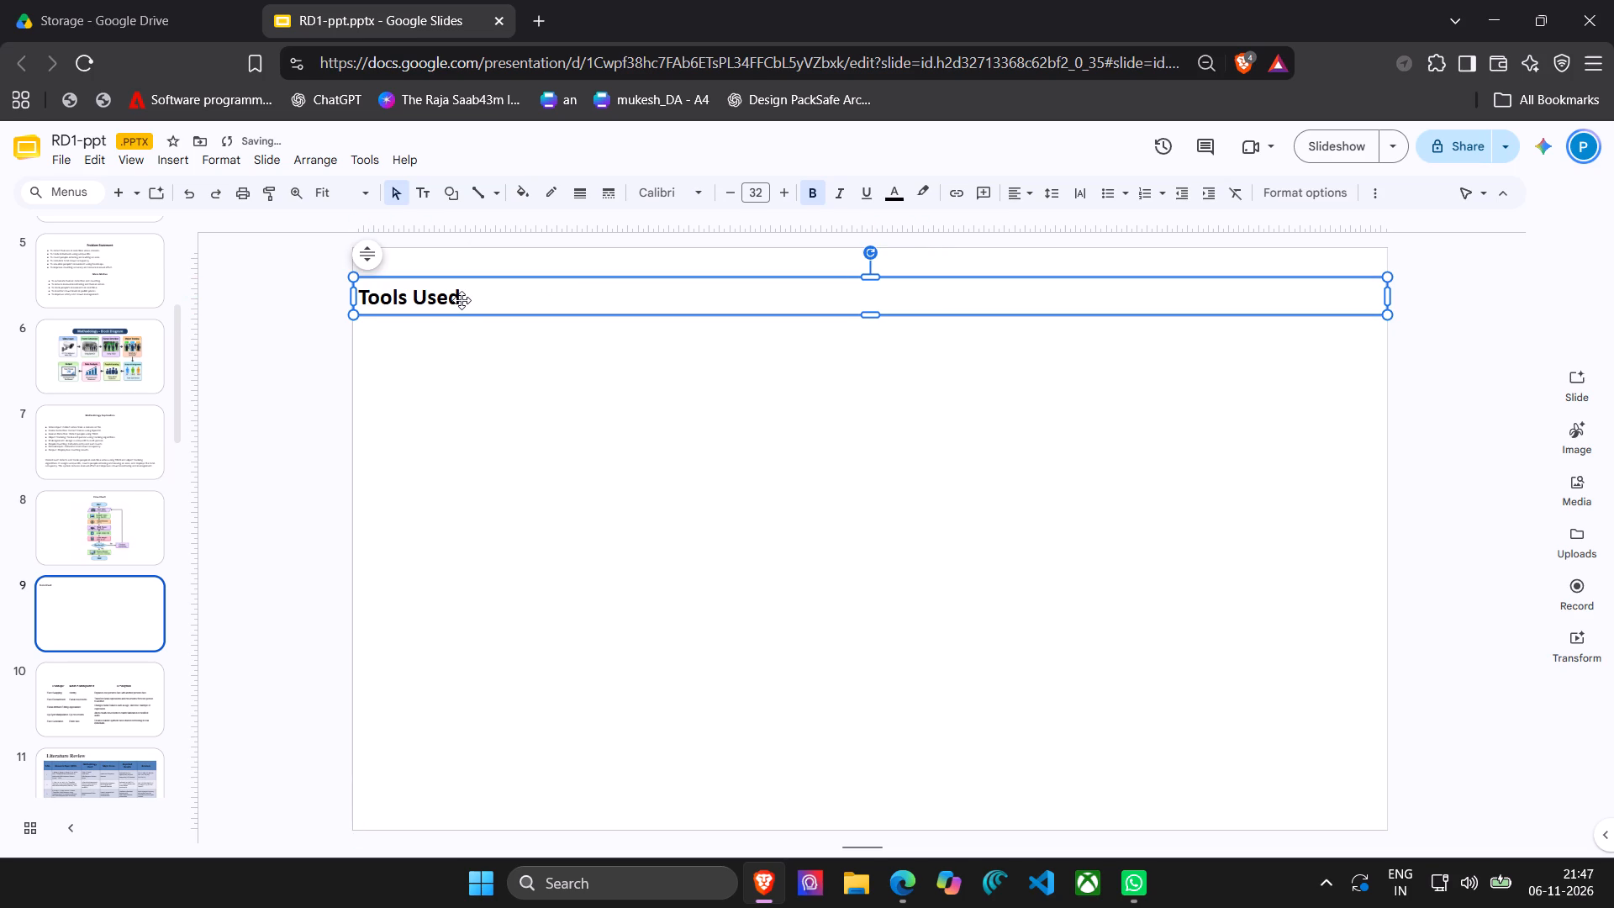
{"action": "left_click_drag", "start_coordinate": [459, 300], "coordinate": [356, 298]}
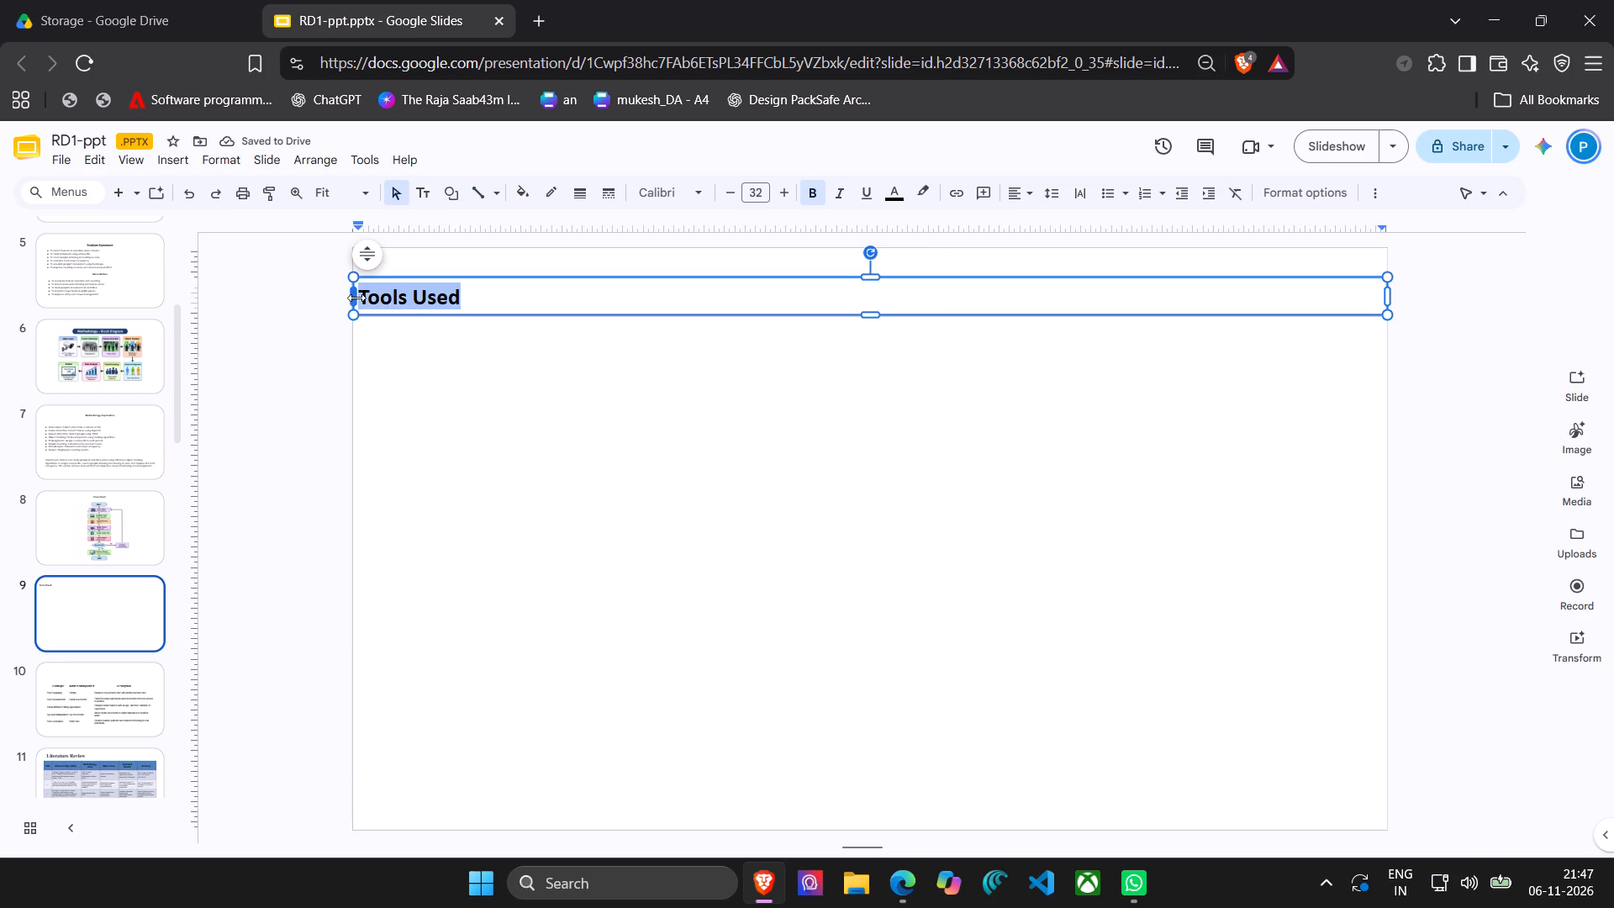
{"action": "left_click", "coordinate": [1030, 193]}
{"action": "left_click", "coordinate": [1036, 216]}
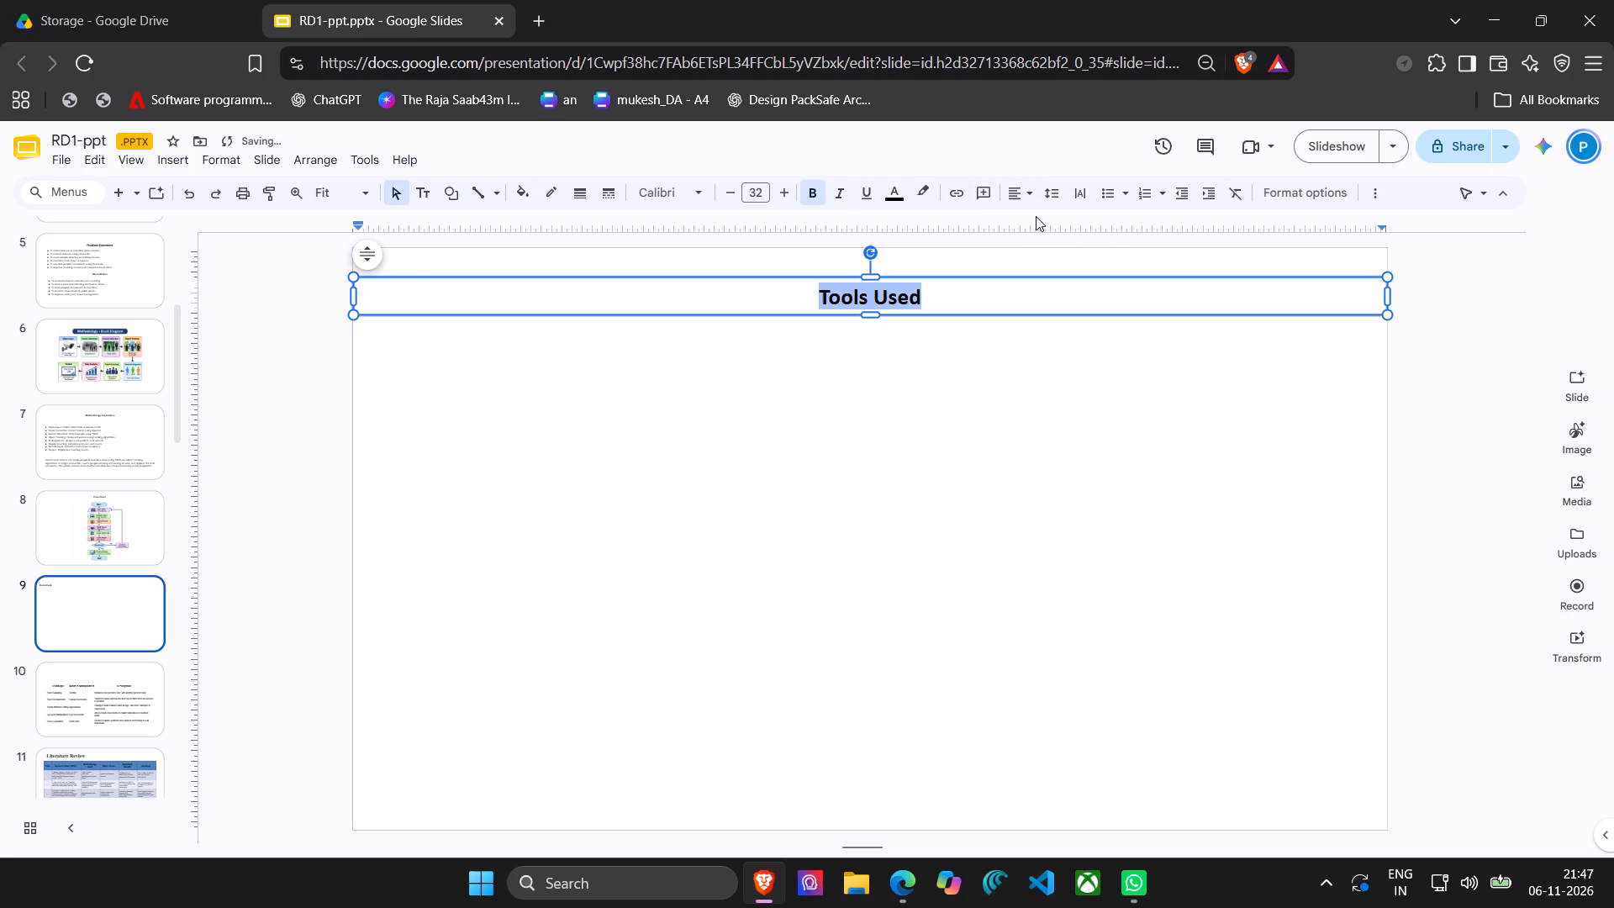
{"action": "left_click", "coordinate": [1026, 351]}
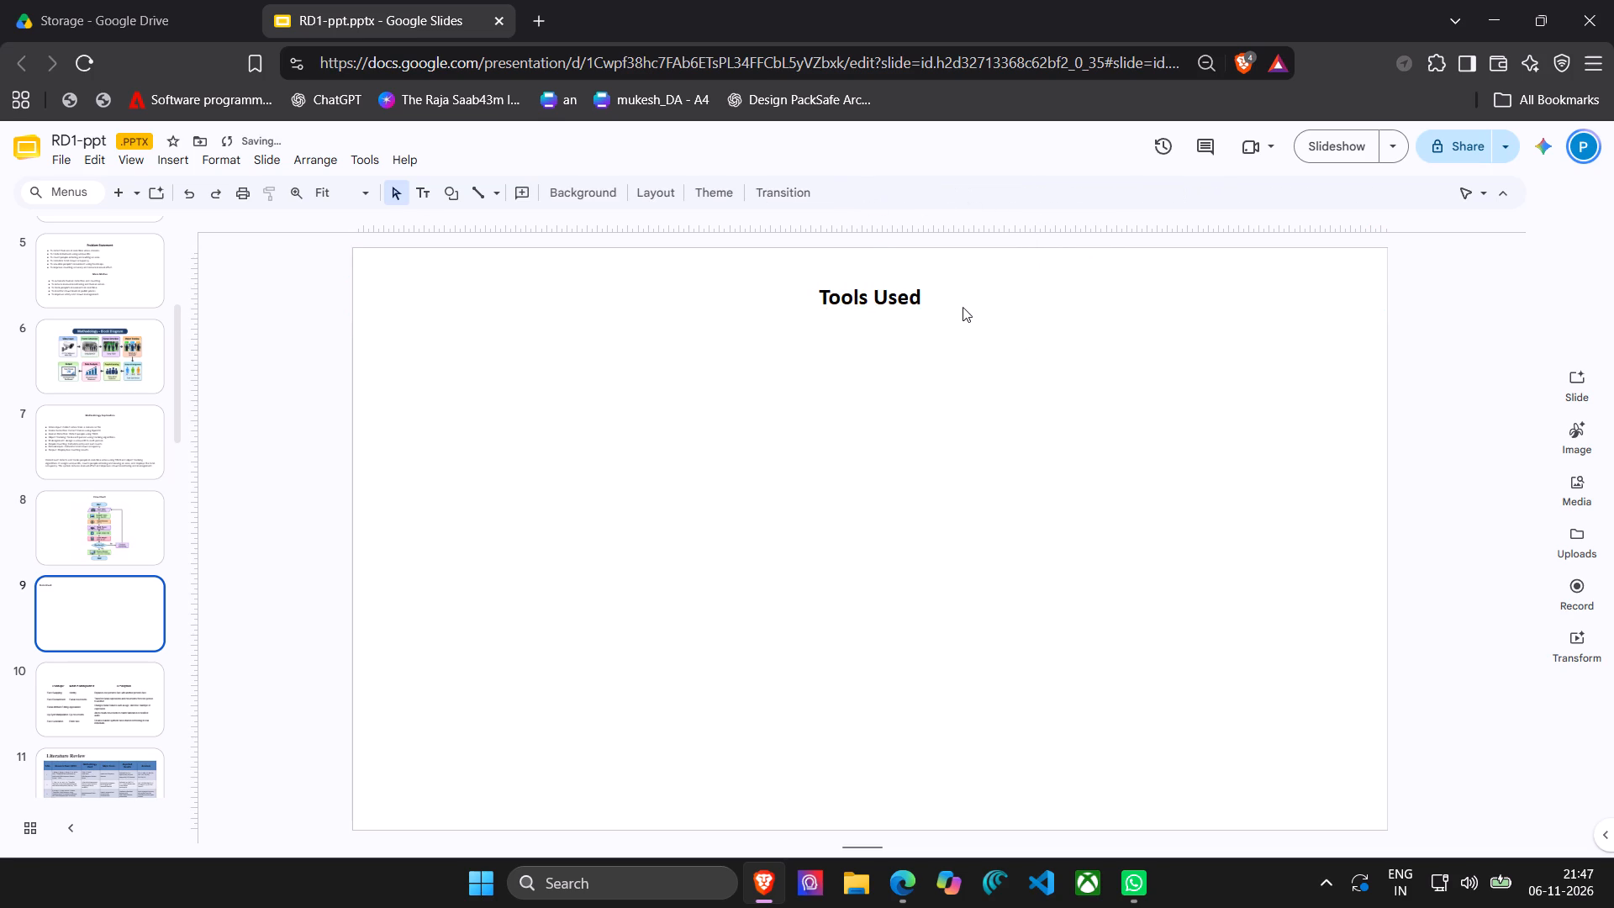
{"action": "left_click", "coordinate": [963, 303]}
{"action": "left_click", "coordinate": [770, 367]}
Insert a text box below the "Tools Used" heading and paste the copied tools list, from Python to BoT-SORT, into it.
{"action": "left_click", "coordinate": [221, 160]}
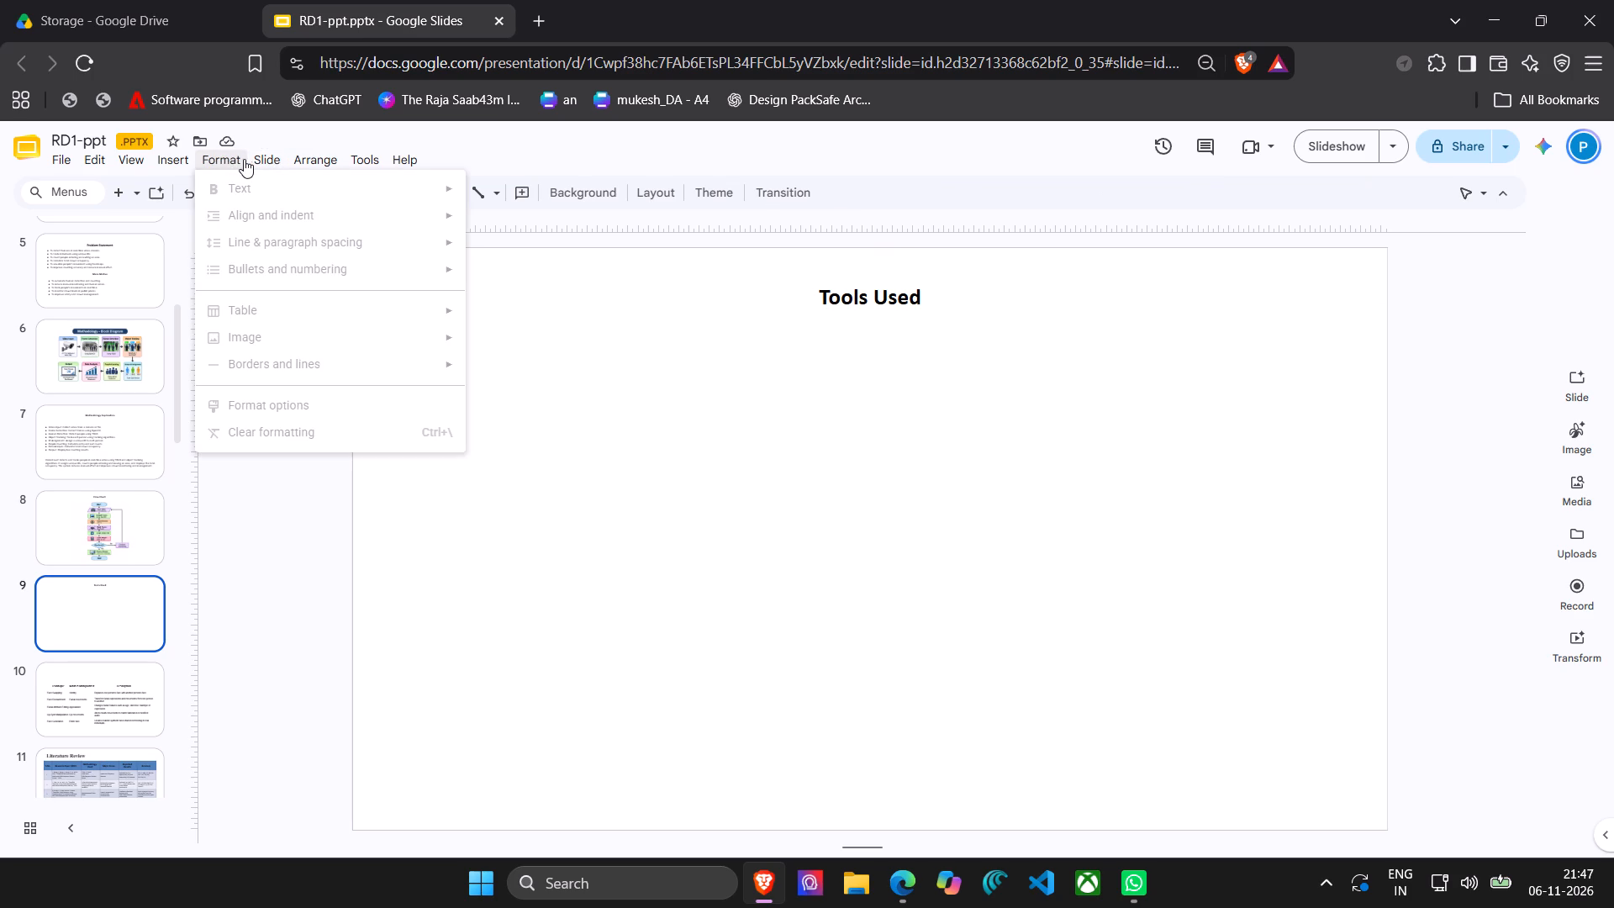
{"action": "left_click", "coordinate": [245, 159]}
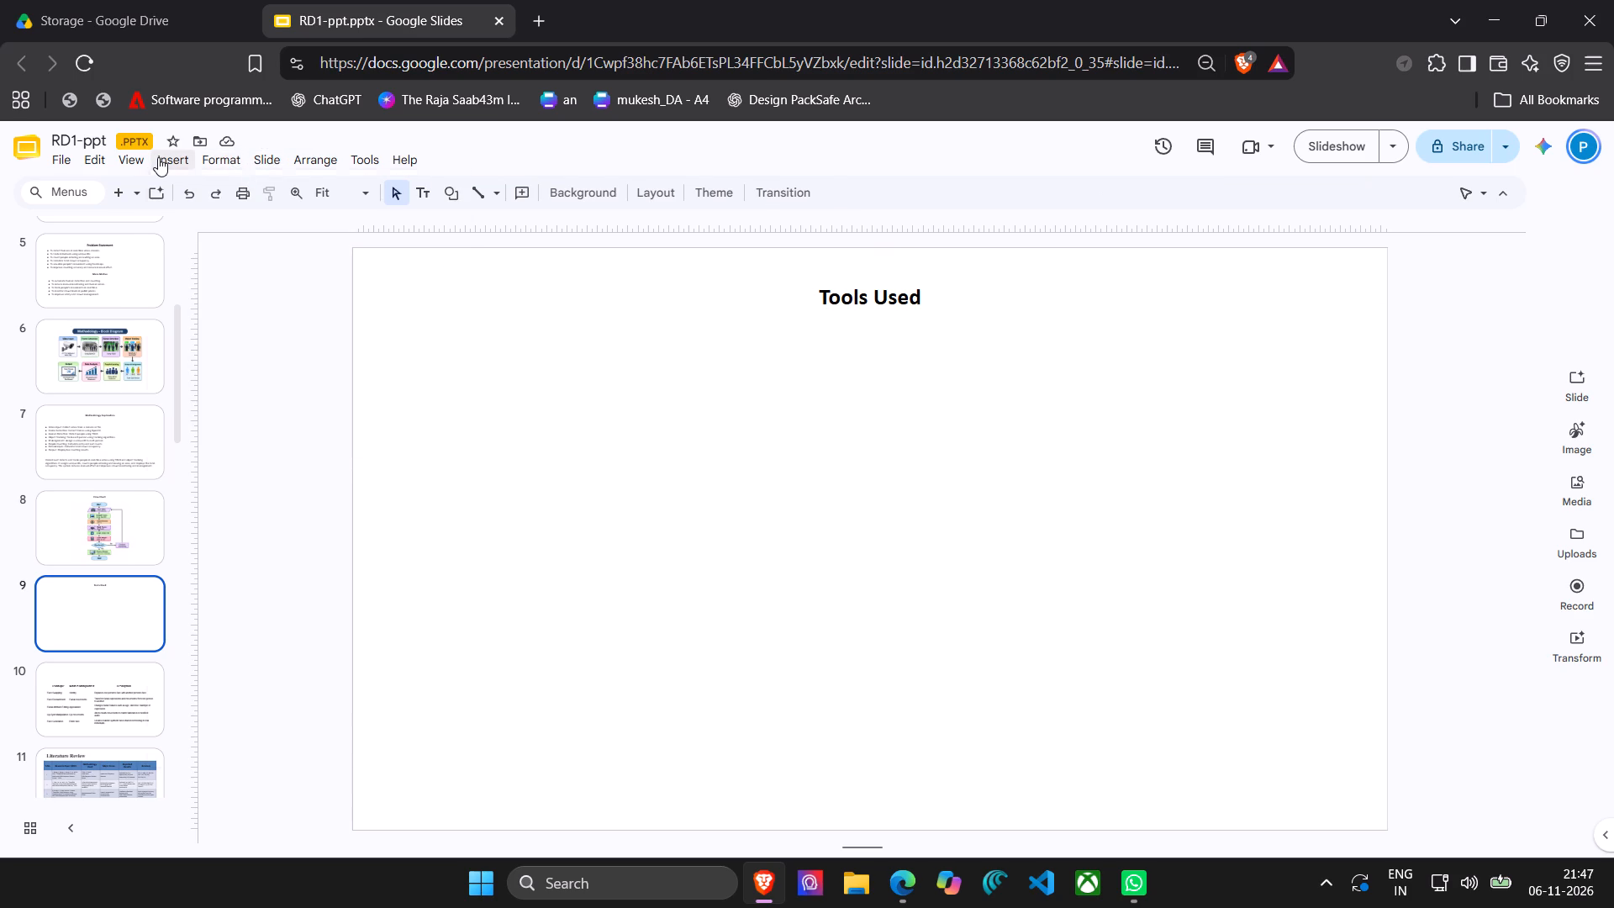
{"action": "left_click", "coordinate": [158, 157]}
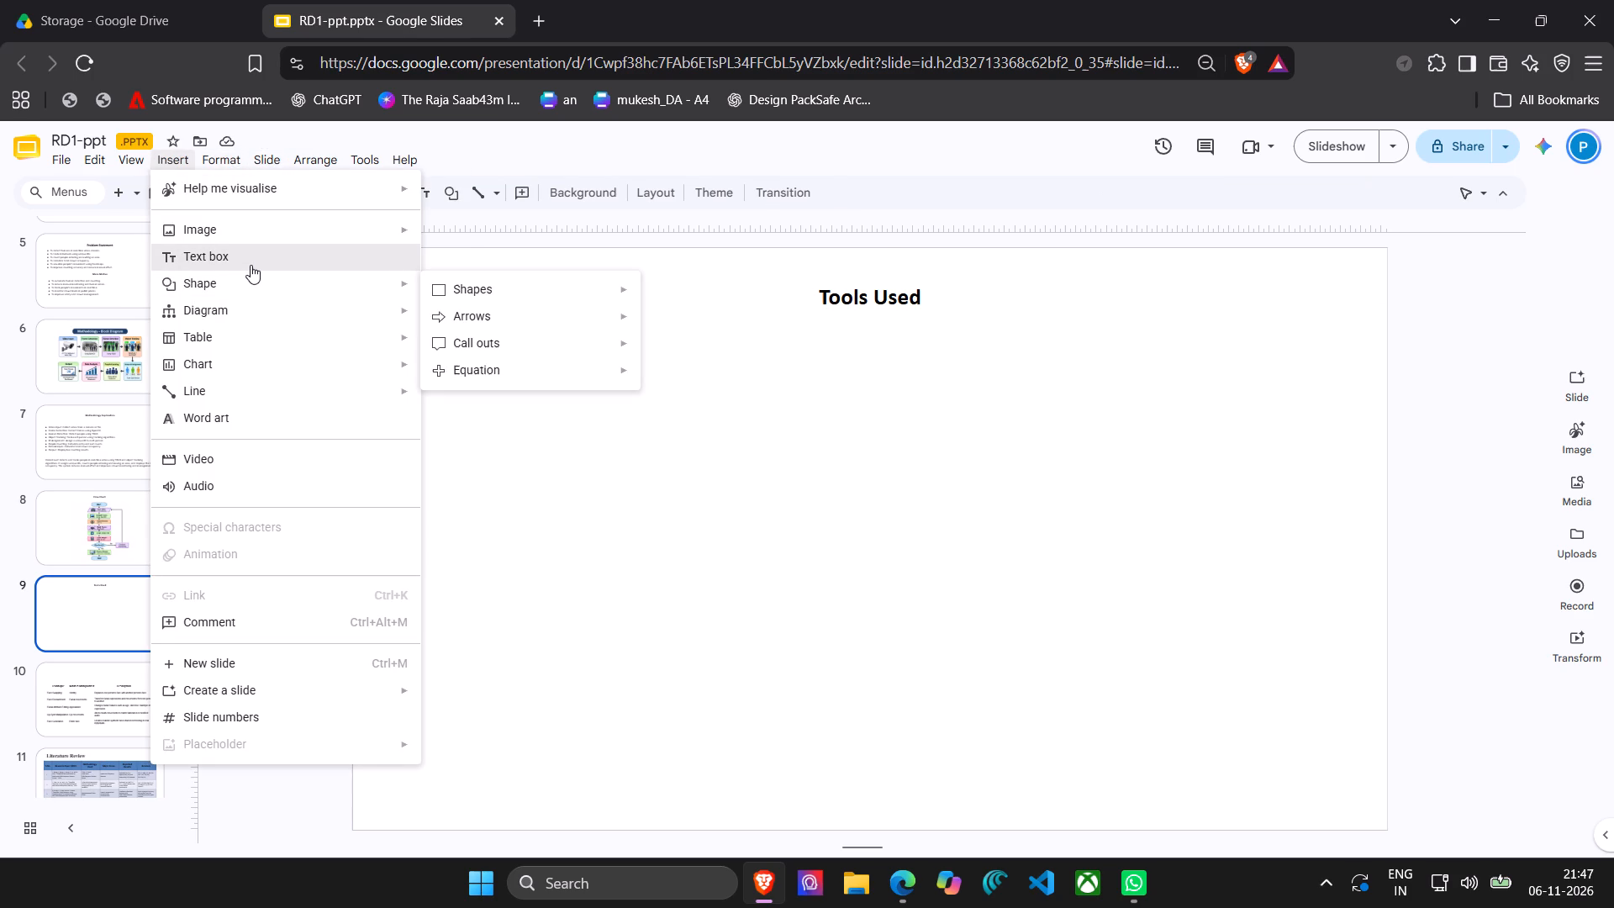
{"action": "left_click", "coordinate": [251, 265]}
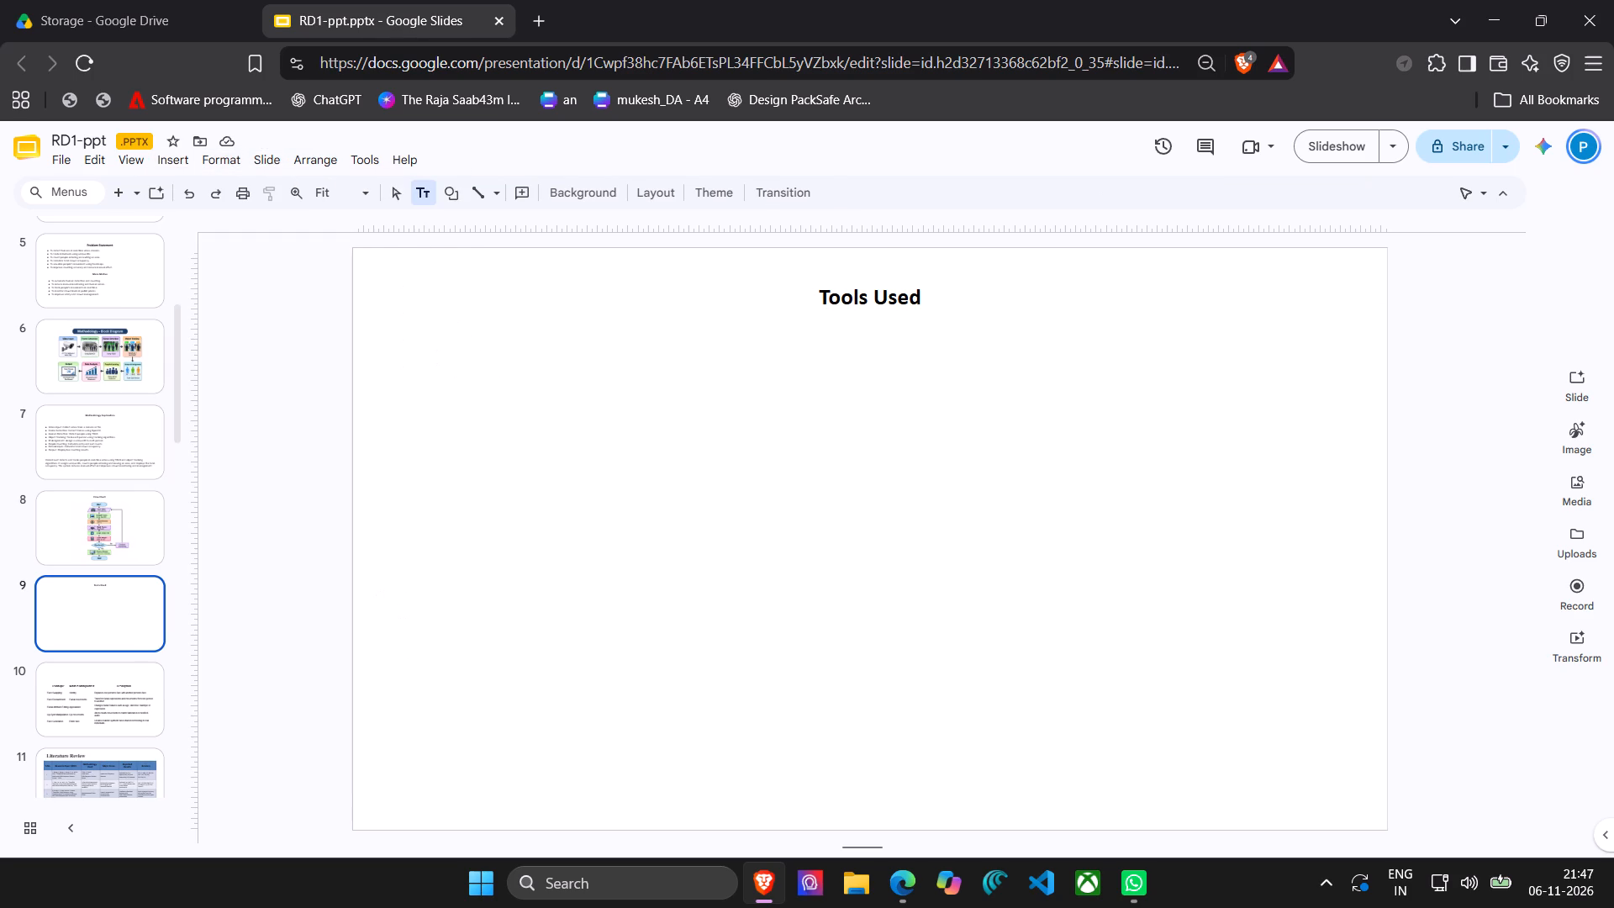
{"action": "left_click", "coordinate": [407, 361]}
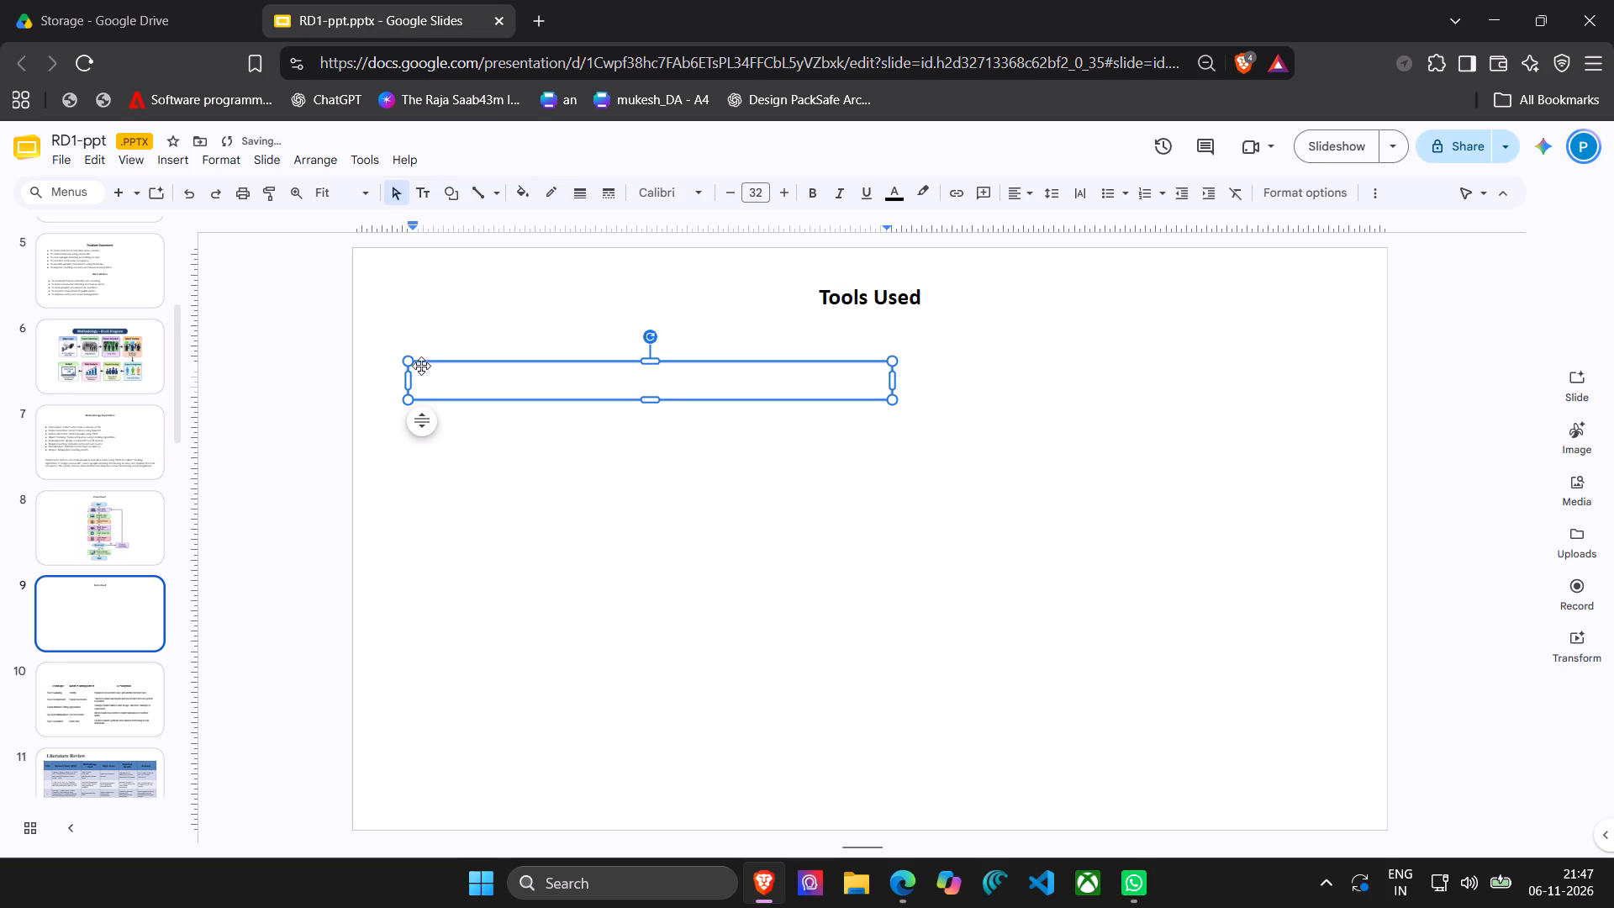
{"action": "key", "text": "ctrl+v"}
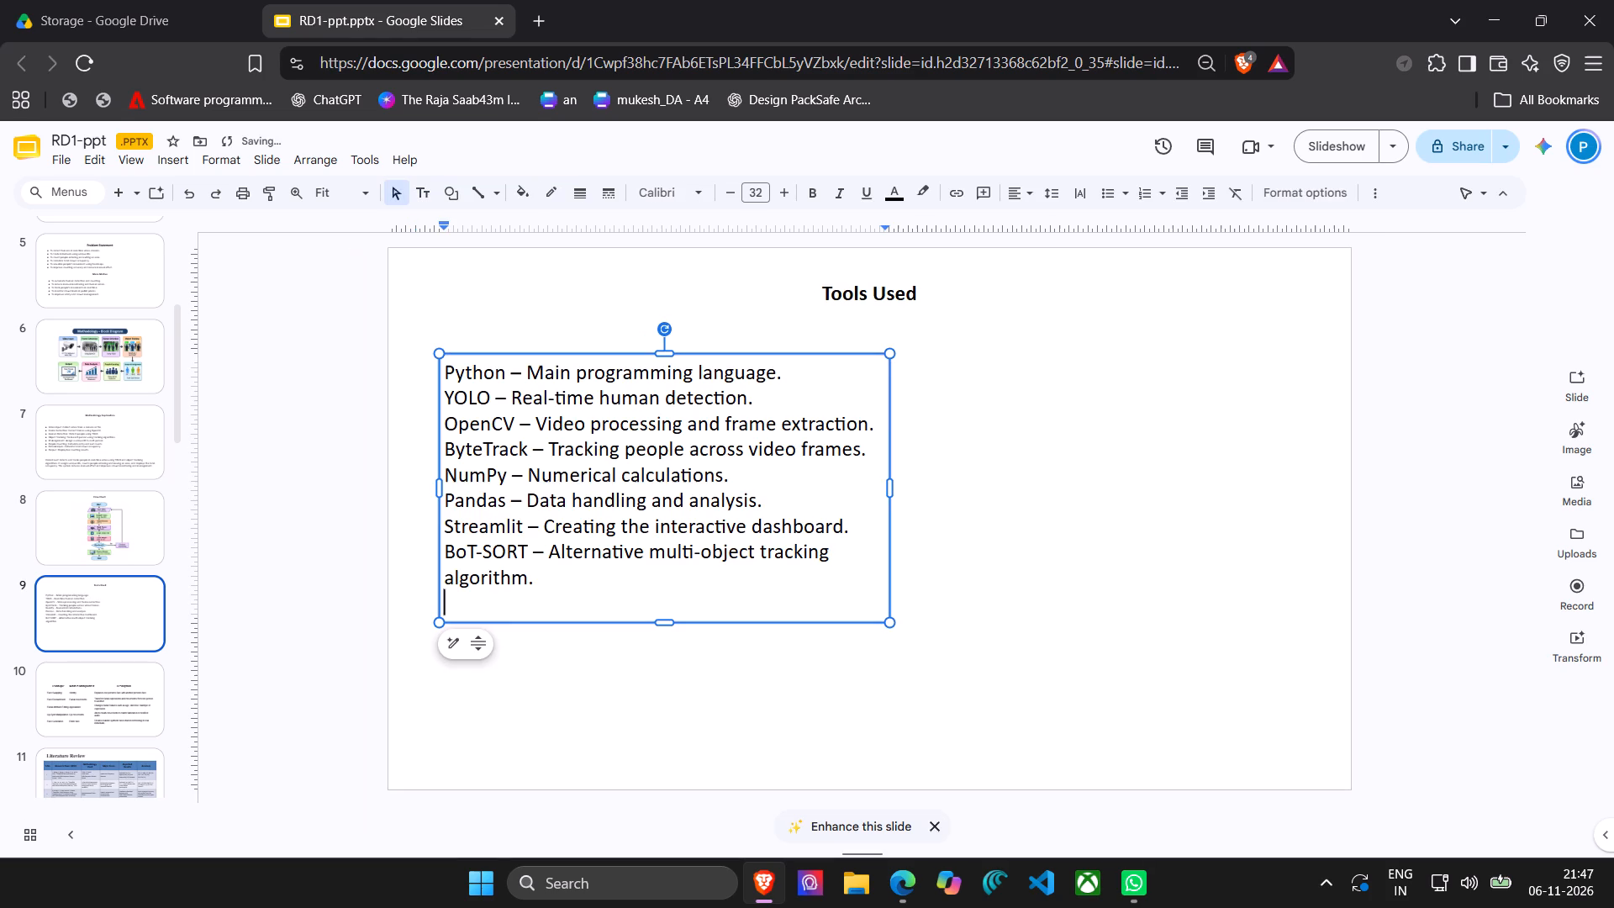
Format all lines of the tools list, from Python to BoT-SORT, as a round-bulleted list.
{"action": "left_click_drag", "start_coordinate": [541, 580], "coordinate": [434, 376]}
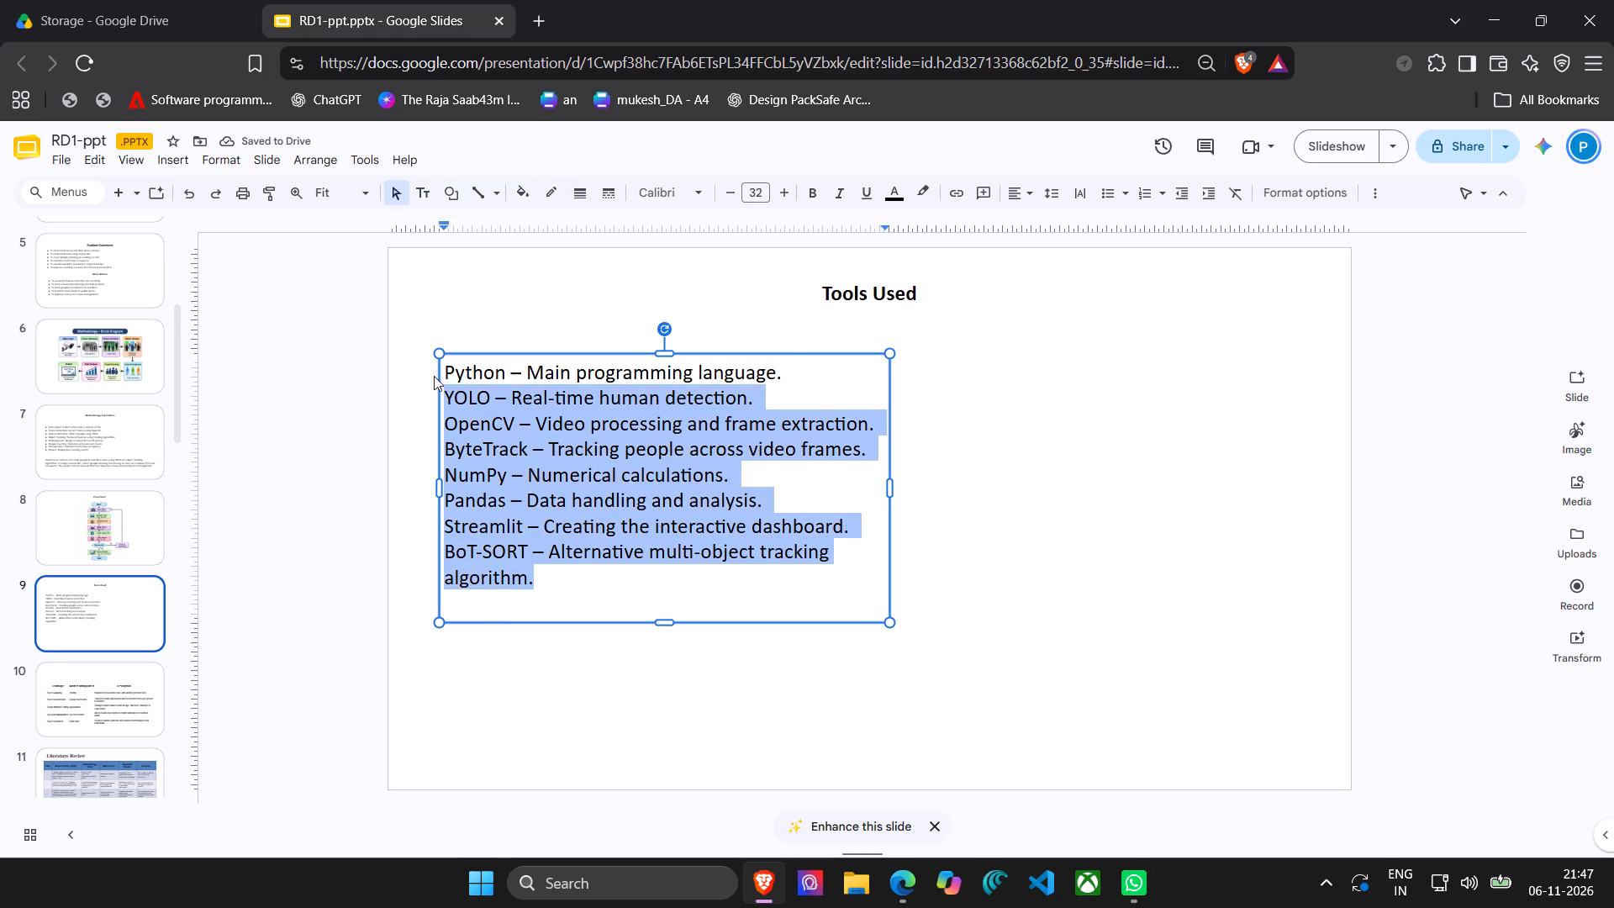
{"action": "left_click_drag", "start_coordinate": [434, 376], "coordinate": [431, 360]}
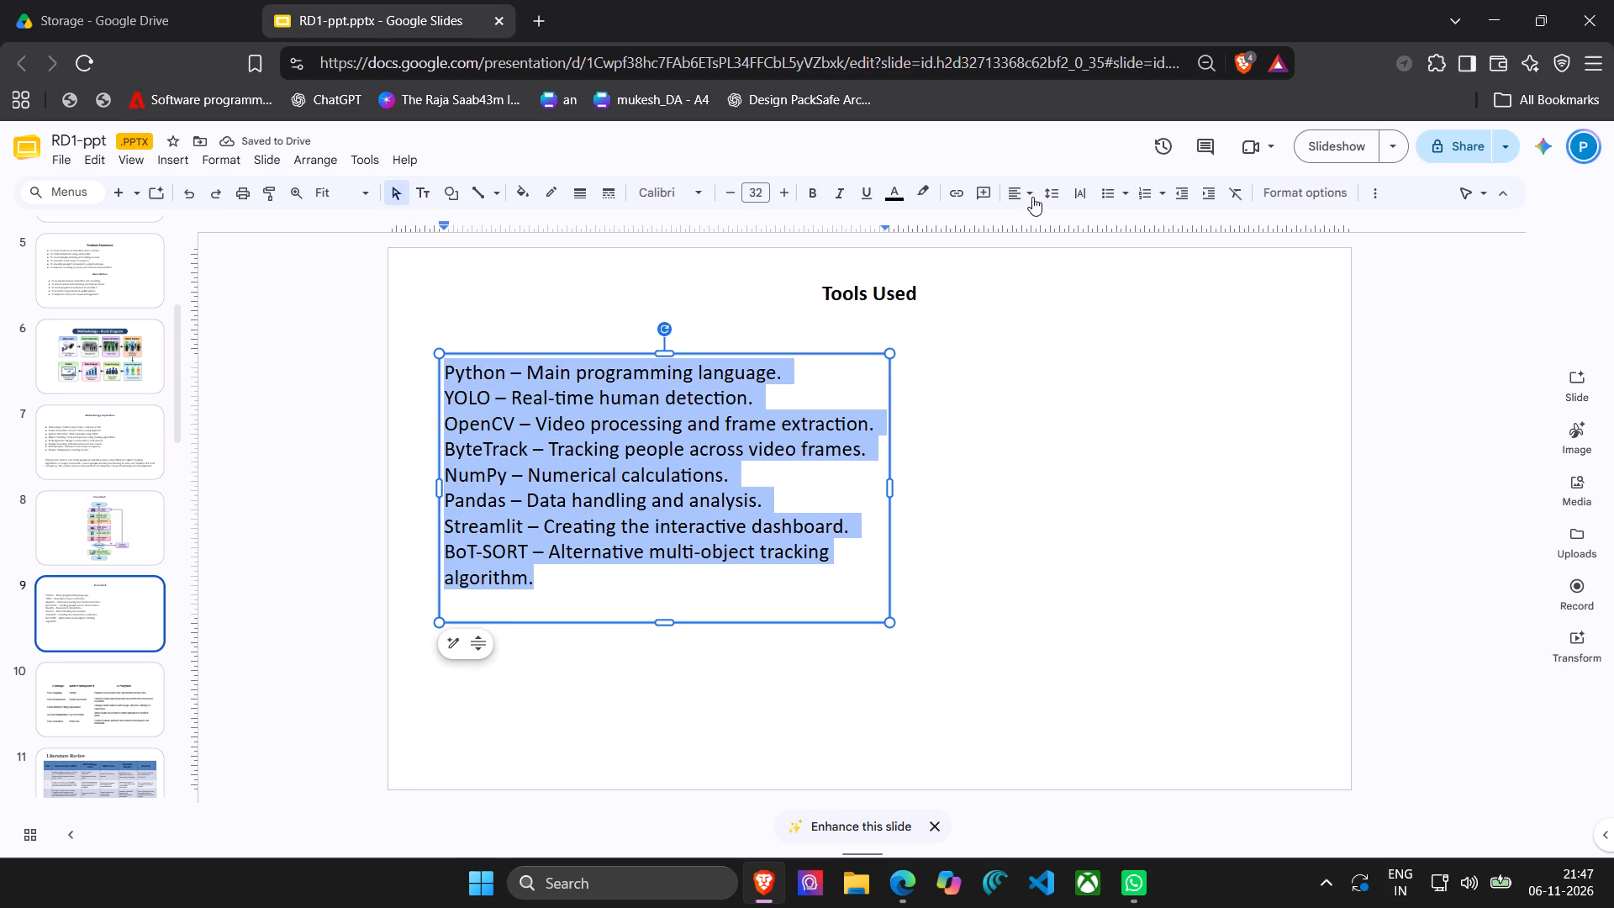
{"action": "left_click", "coordinate": [1032, 197]}
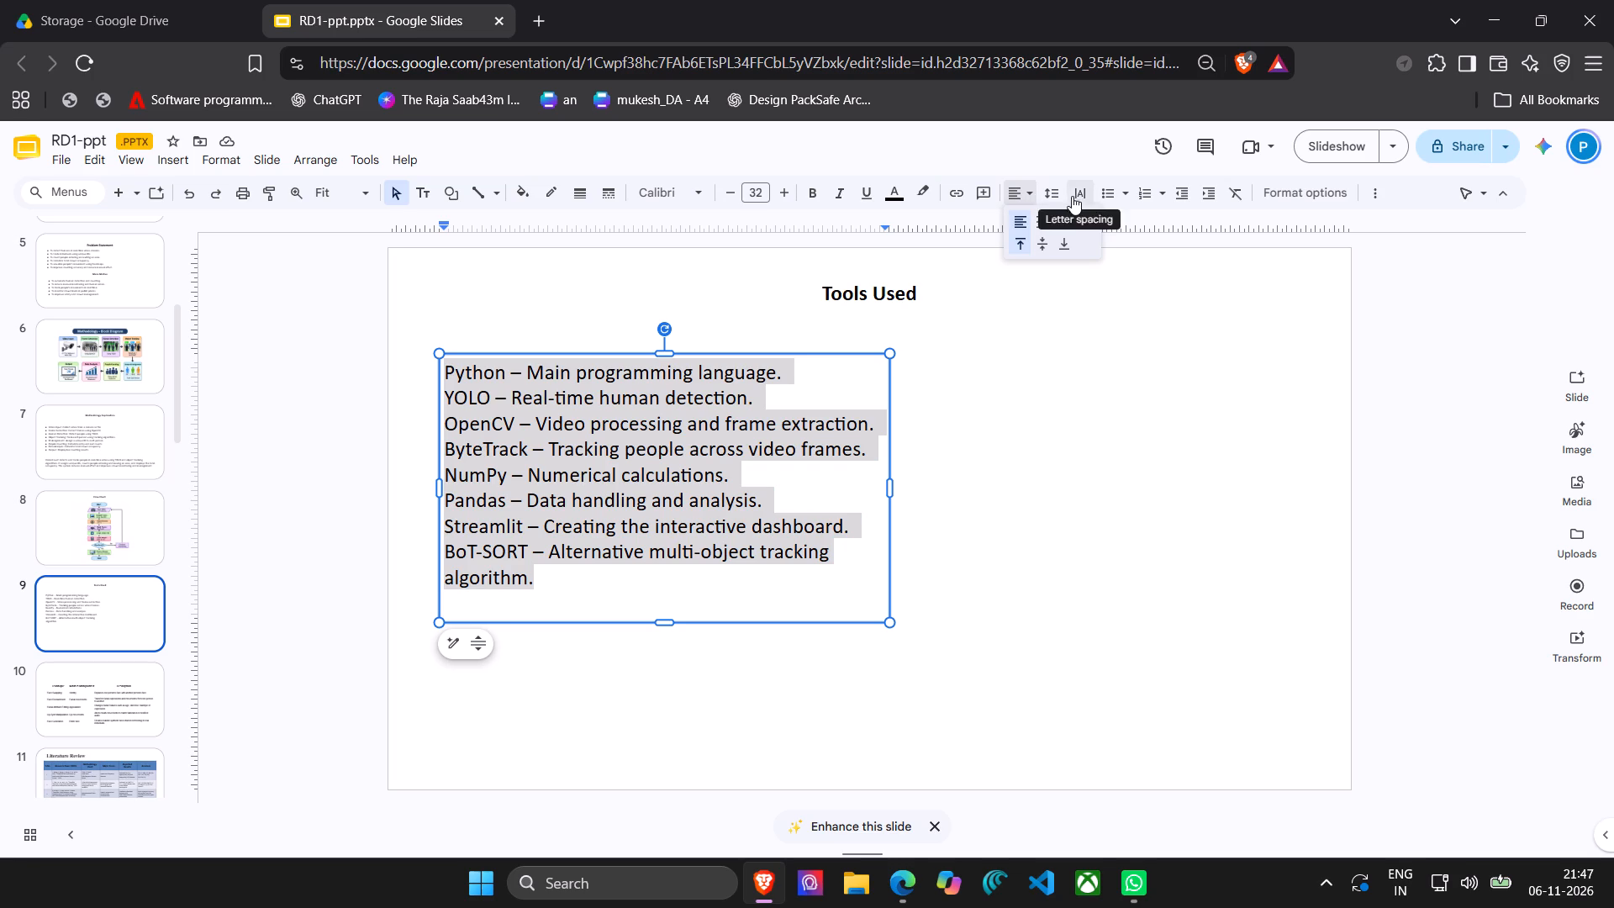
{"action": "left_click", "coordinate": [1160, 193]}
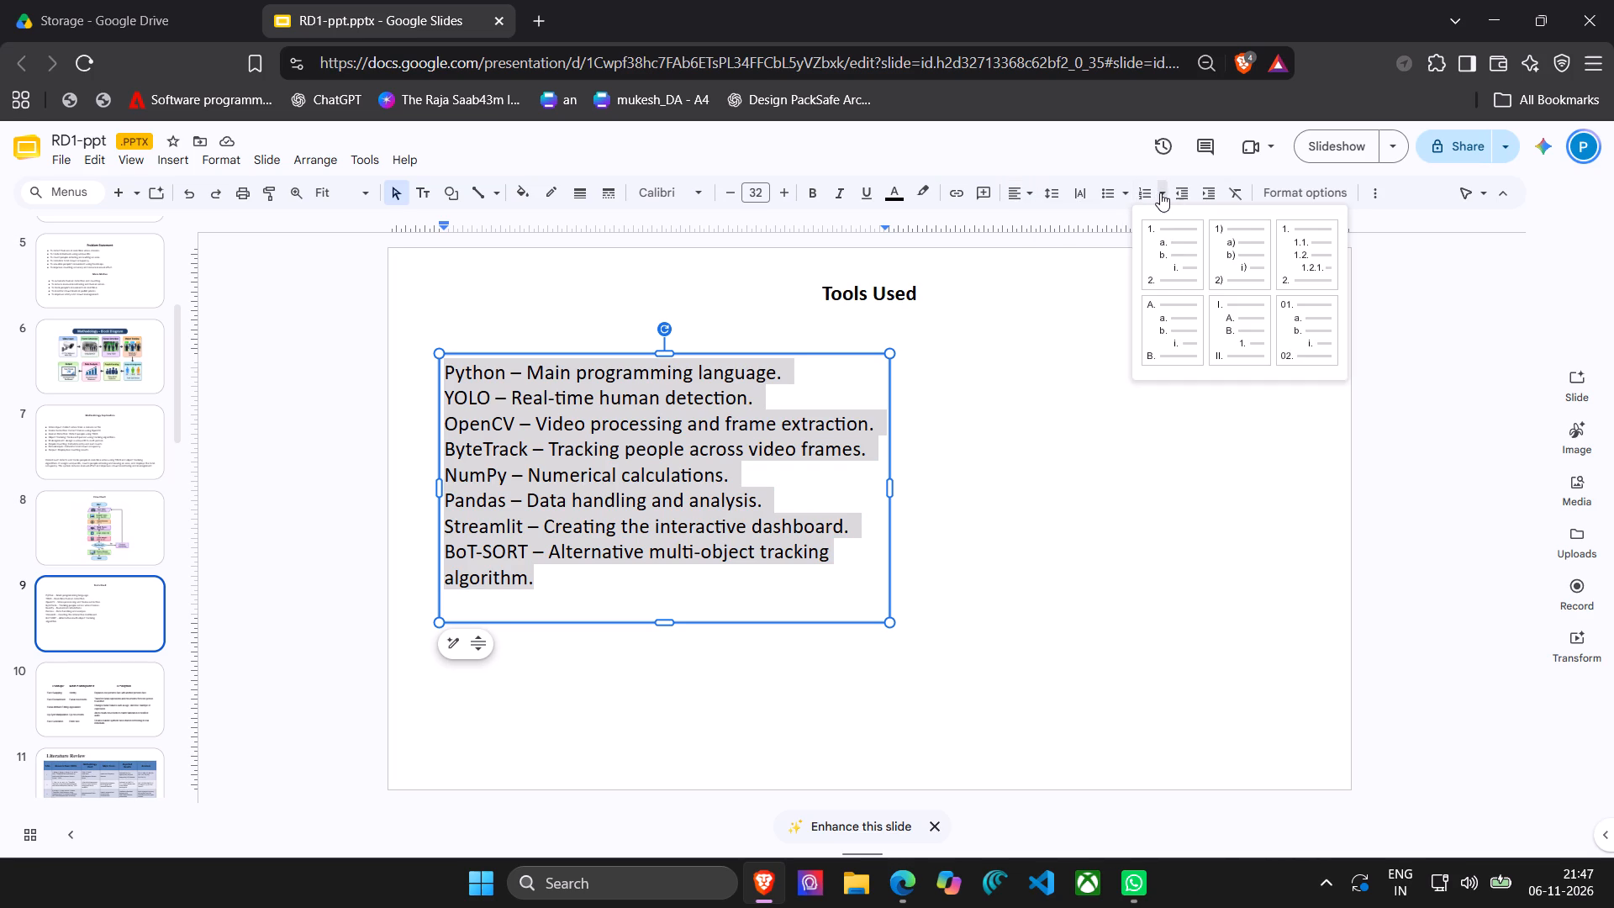
{"action": "left_click", "coordinate": [1112, 189]}
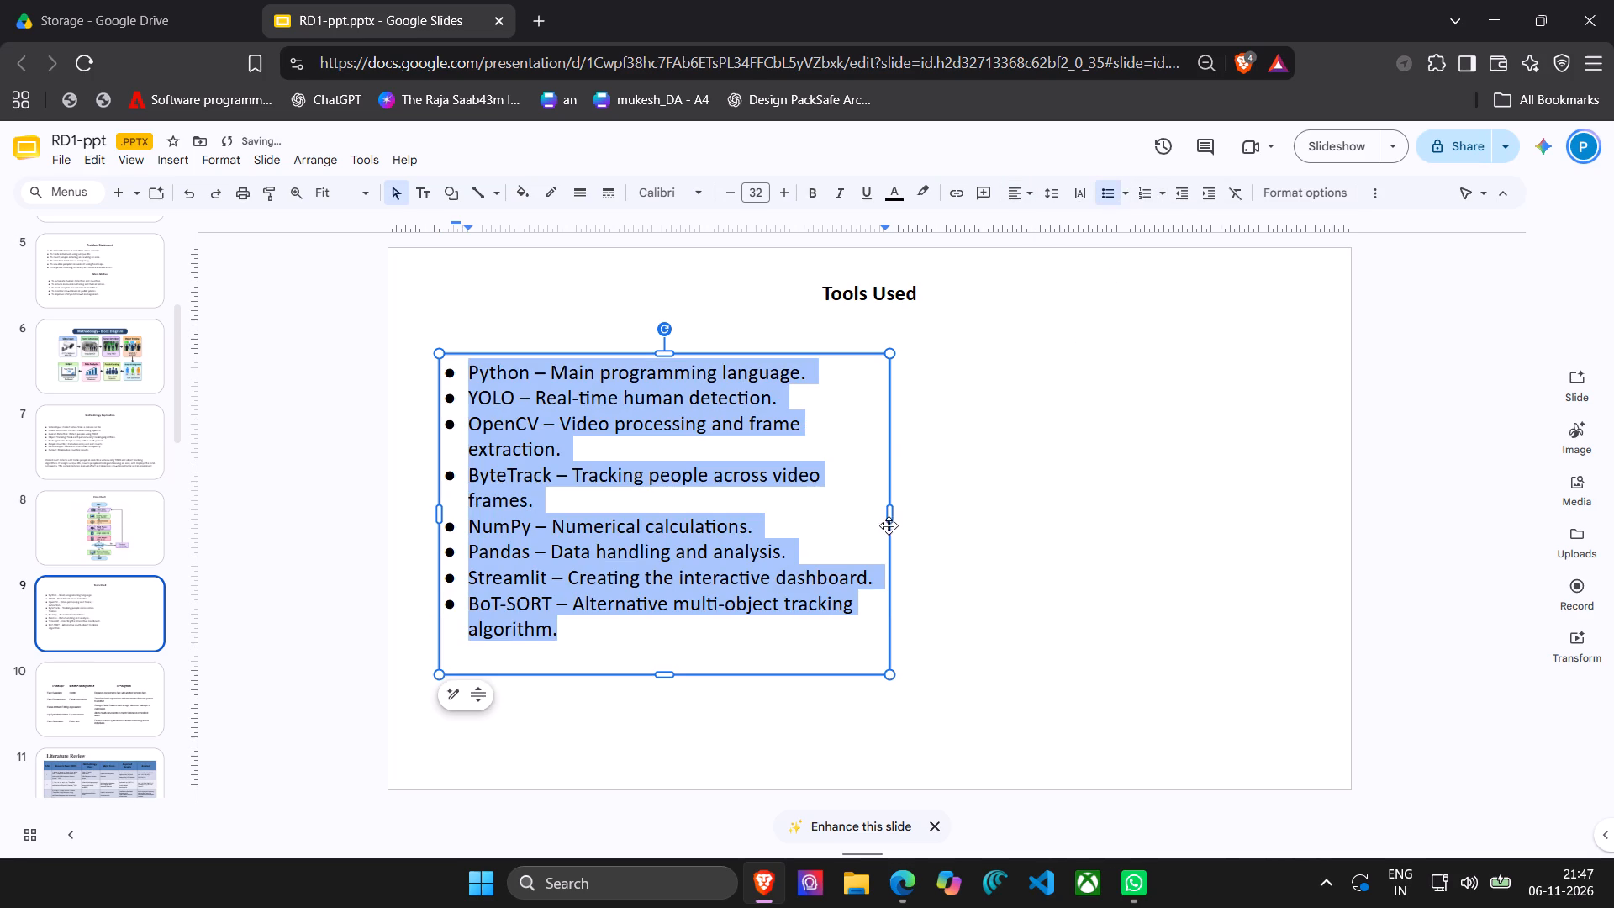
Widen the tools list text box towards the slide's right edge so each bullet fits on one line.
{"action": "left_click_drag", "start_coordinate": [889, 515], "coordinate": [1268, 536]}
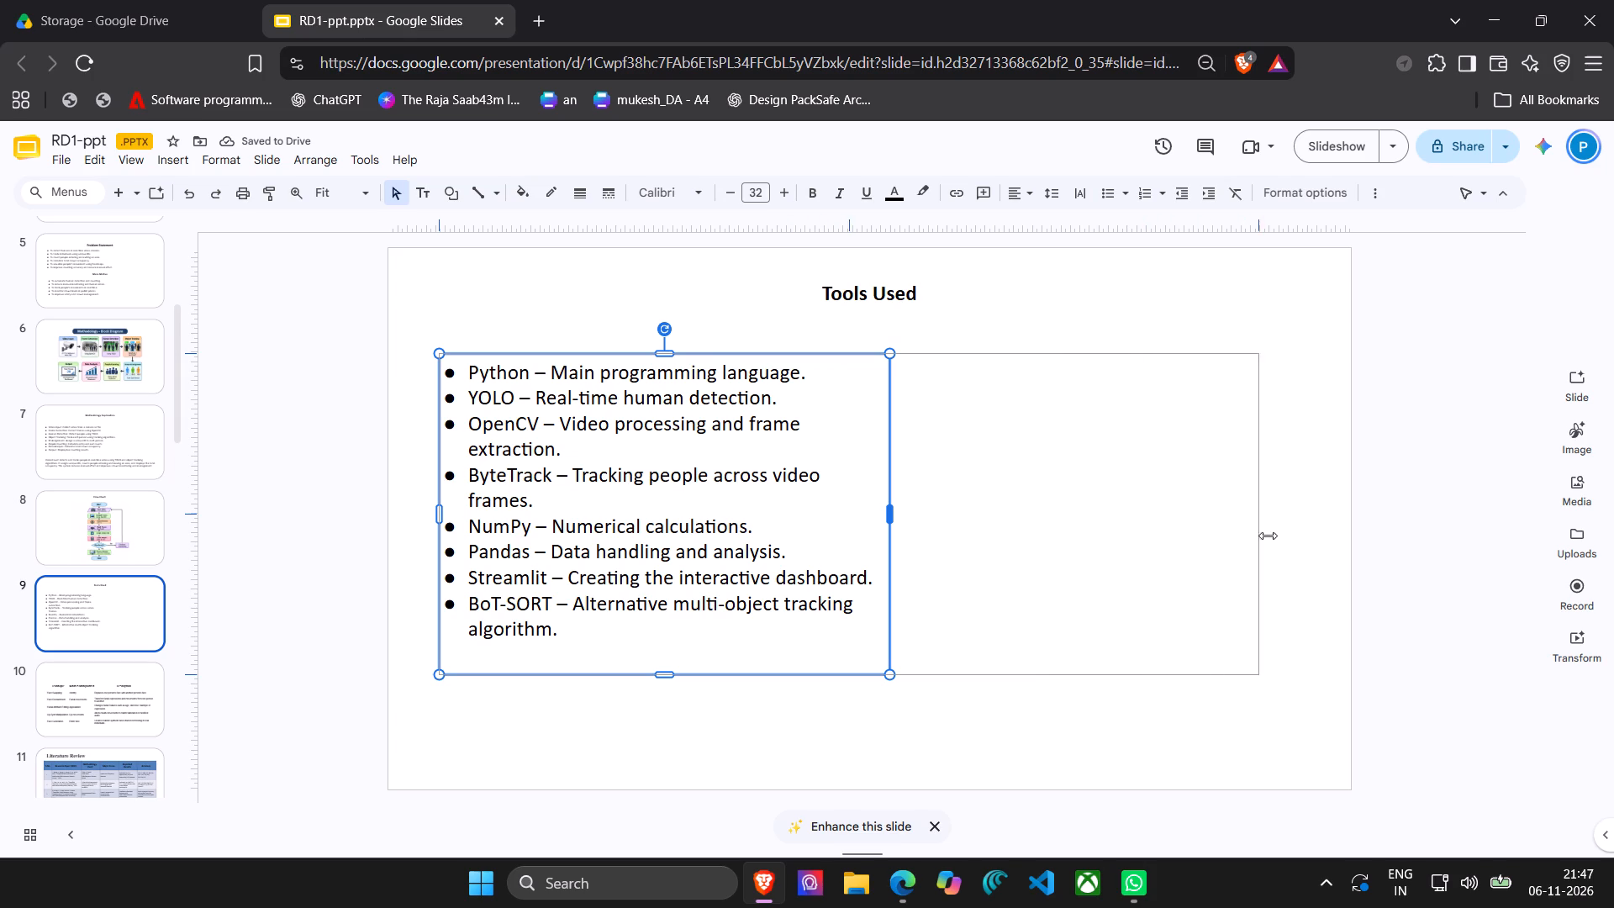
{"action": "left_click_drag", "start_coordinate": [1268, 536], "coordinate": [1300, 535]}
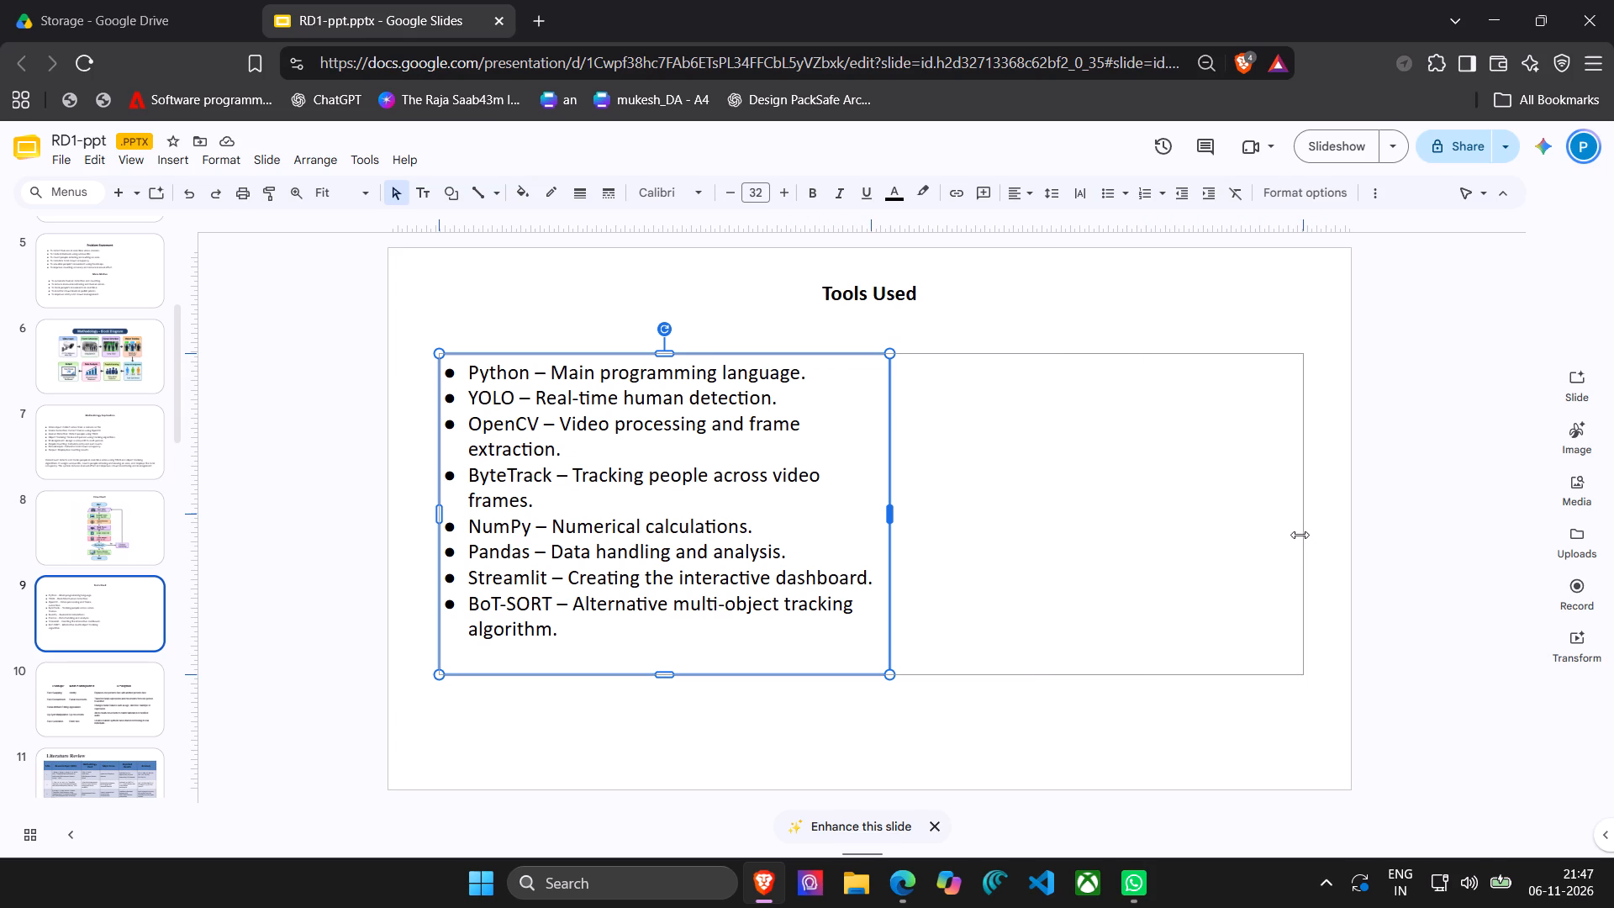
{"action": "left_click_drag", "start_coordinate": [1300, 535], "coordinate": [1299, 535]}
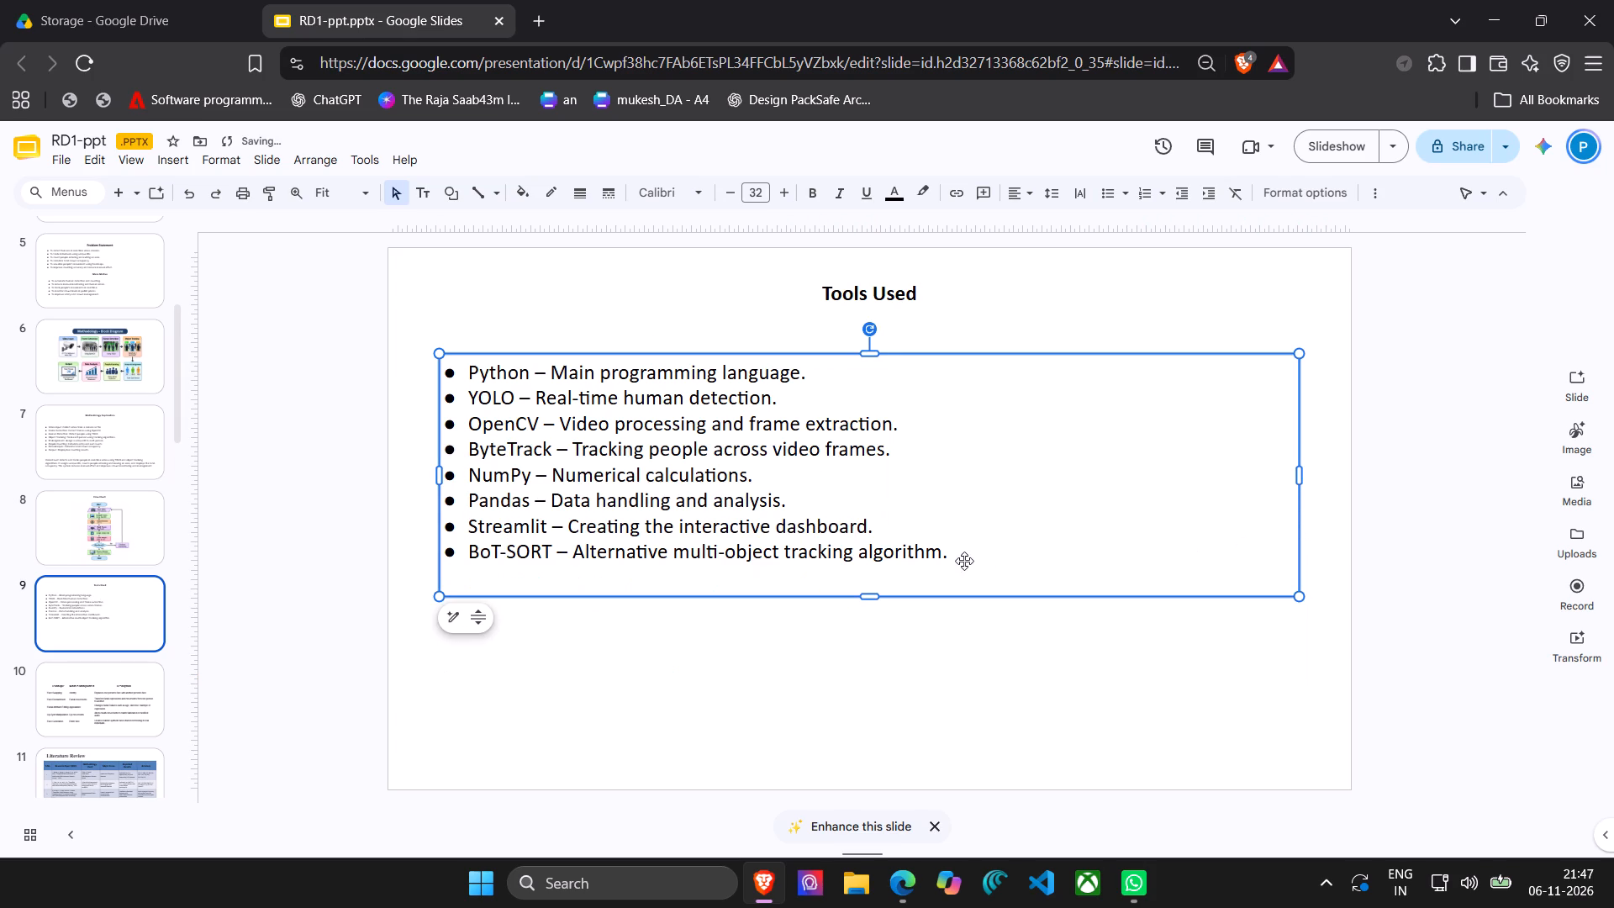
Reposition the bulleted list and the "Tools Used" heading lower on slide 9, leaving a small gap between them.
{"action": "left_click_drag", "start_coordinate": [975, 388], "coordinate": [976, 480]}
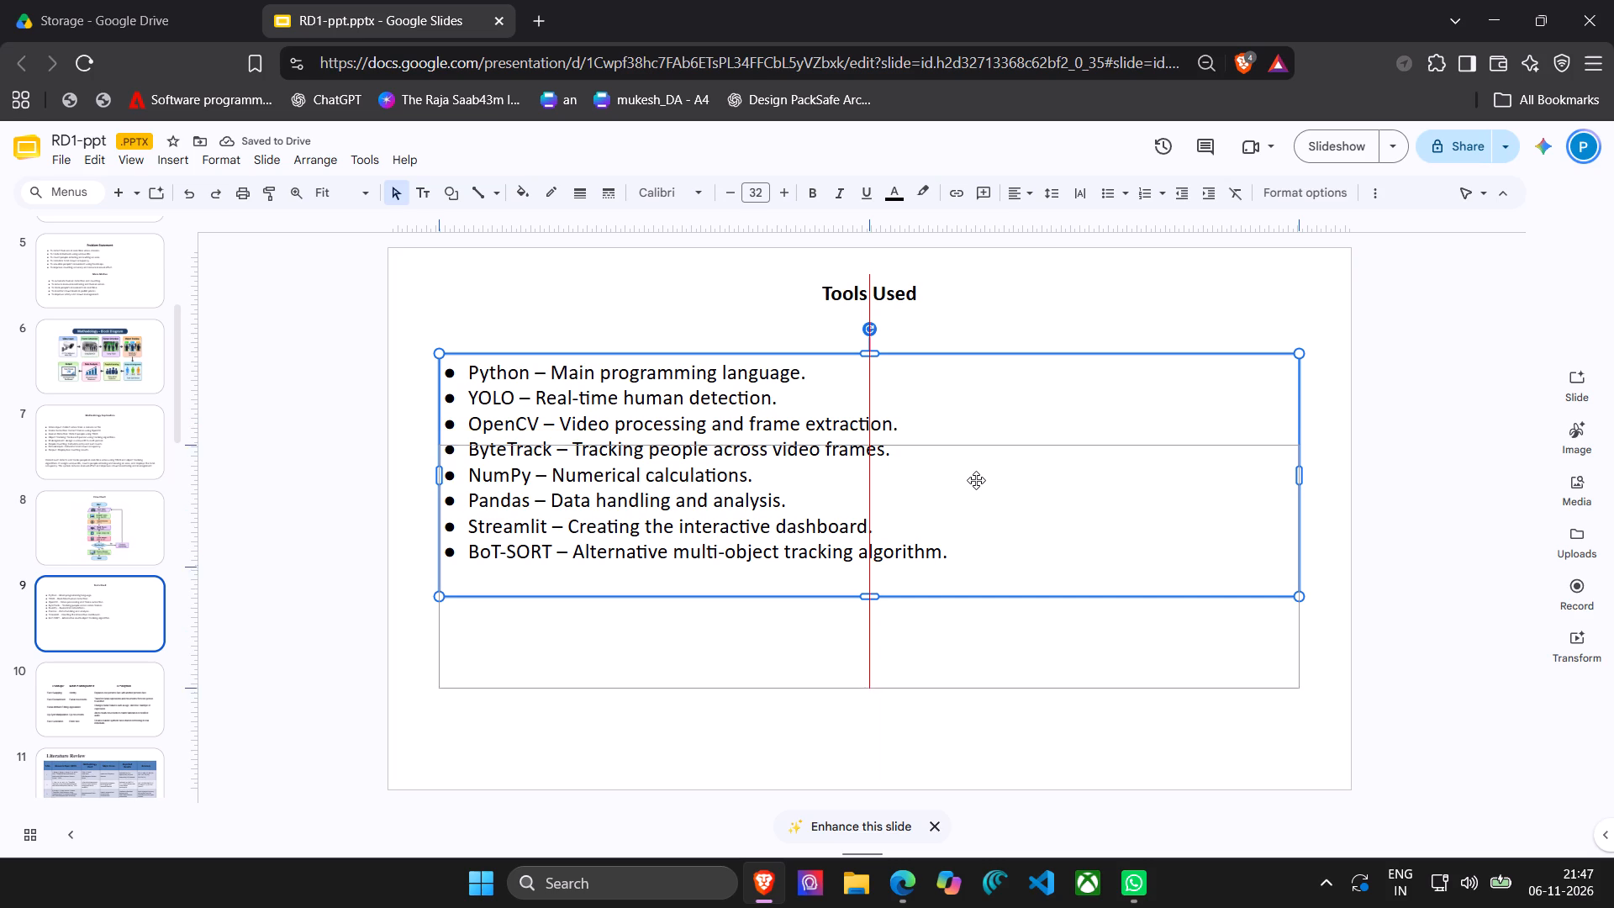
{"action": "left_click_drag", "start_coordinate": [976, 480], "coordinate": [976, 499]}
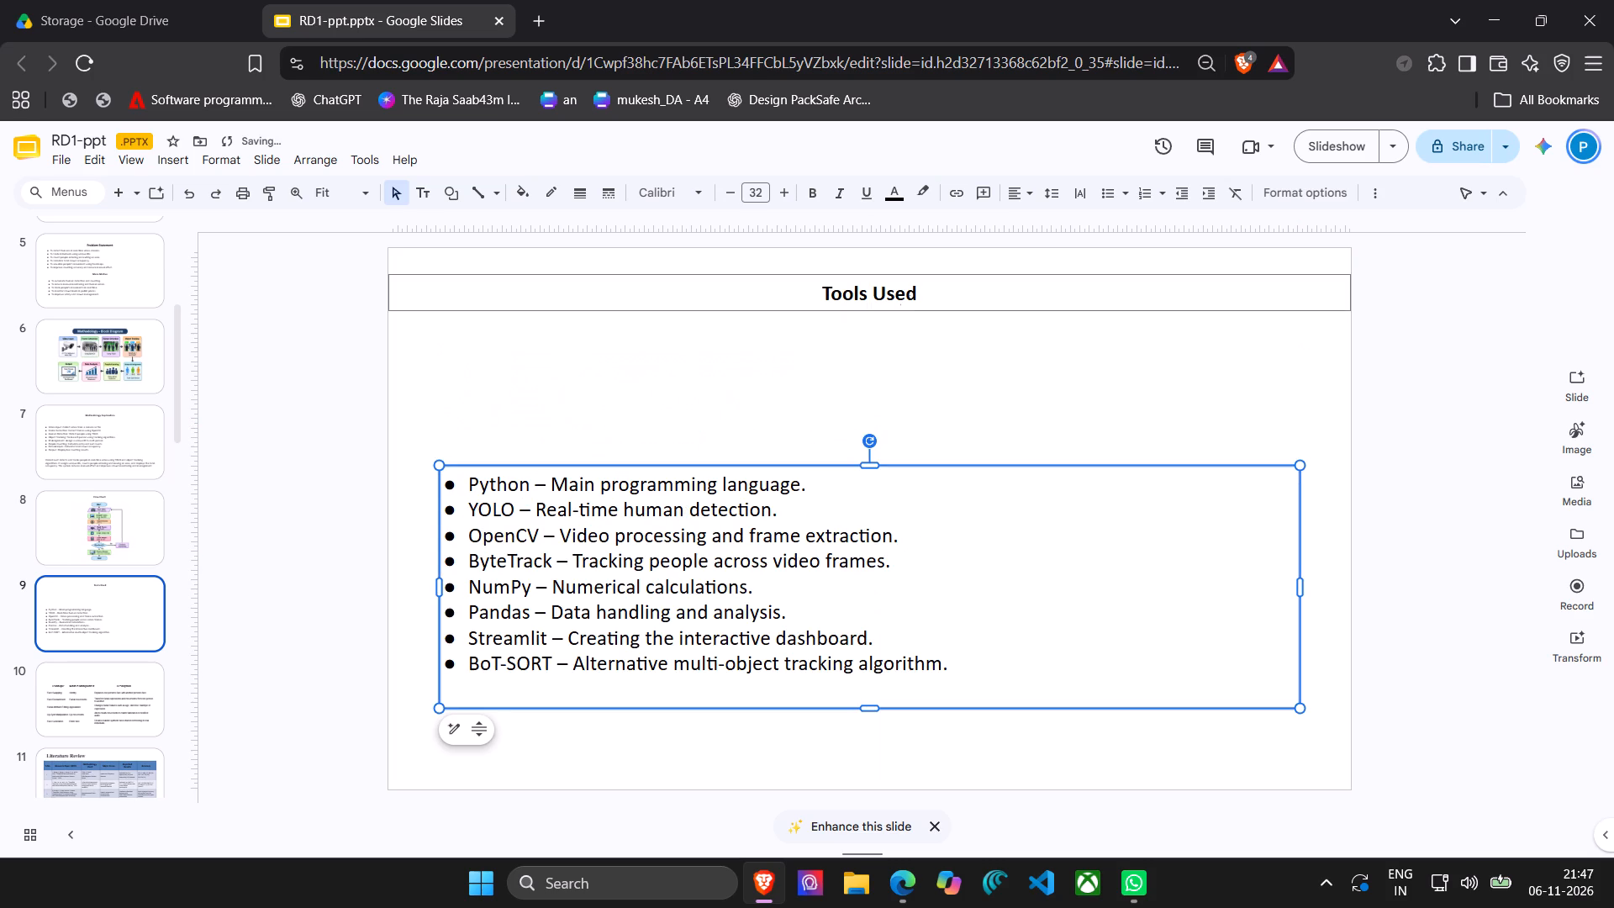
{"action": "left_click", "coordinate": [933, 295]}
{"action": "left_click_drag", "start_coordinate": [933, 295], "coordinate": [935, 375]}
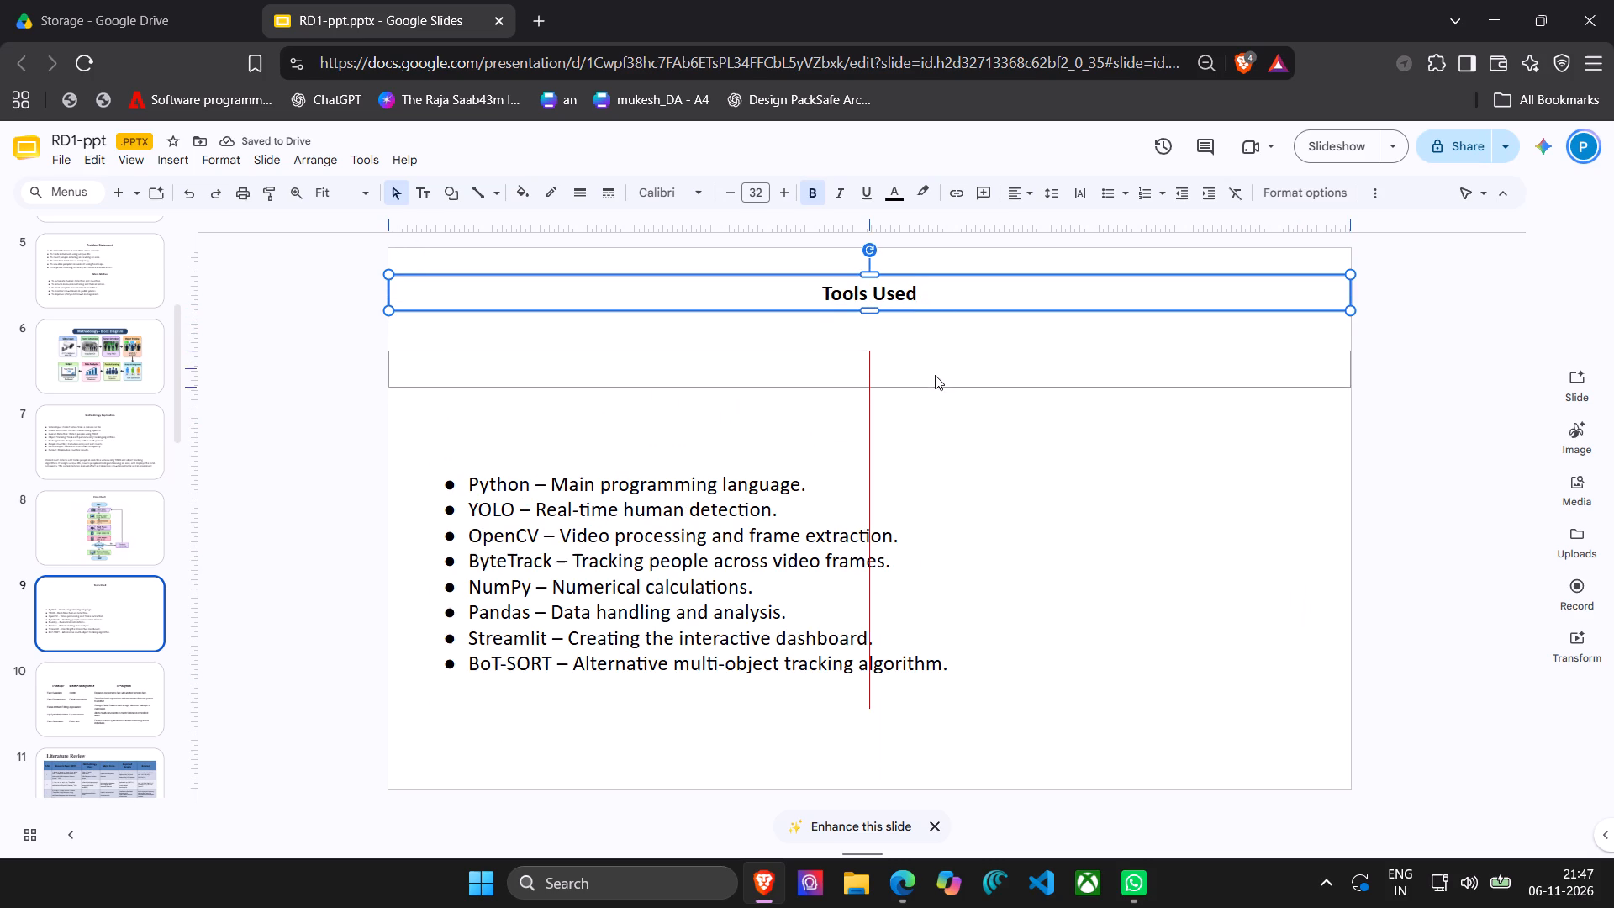
{"action": "left_click_drag", "start_coordinate": [935, 375], "coordinate": [936, 376]}
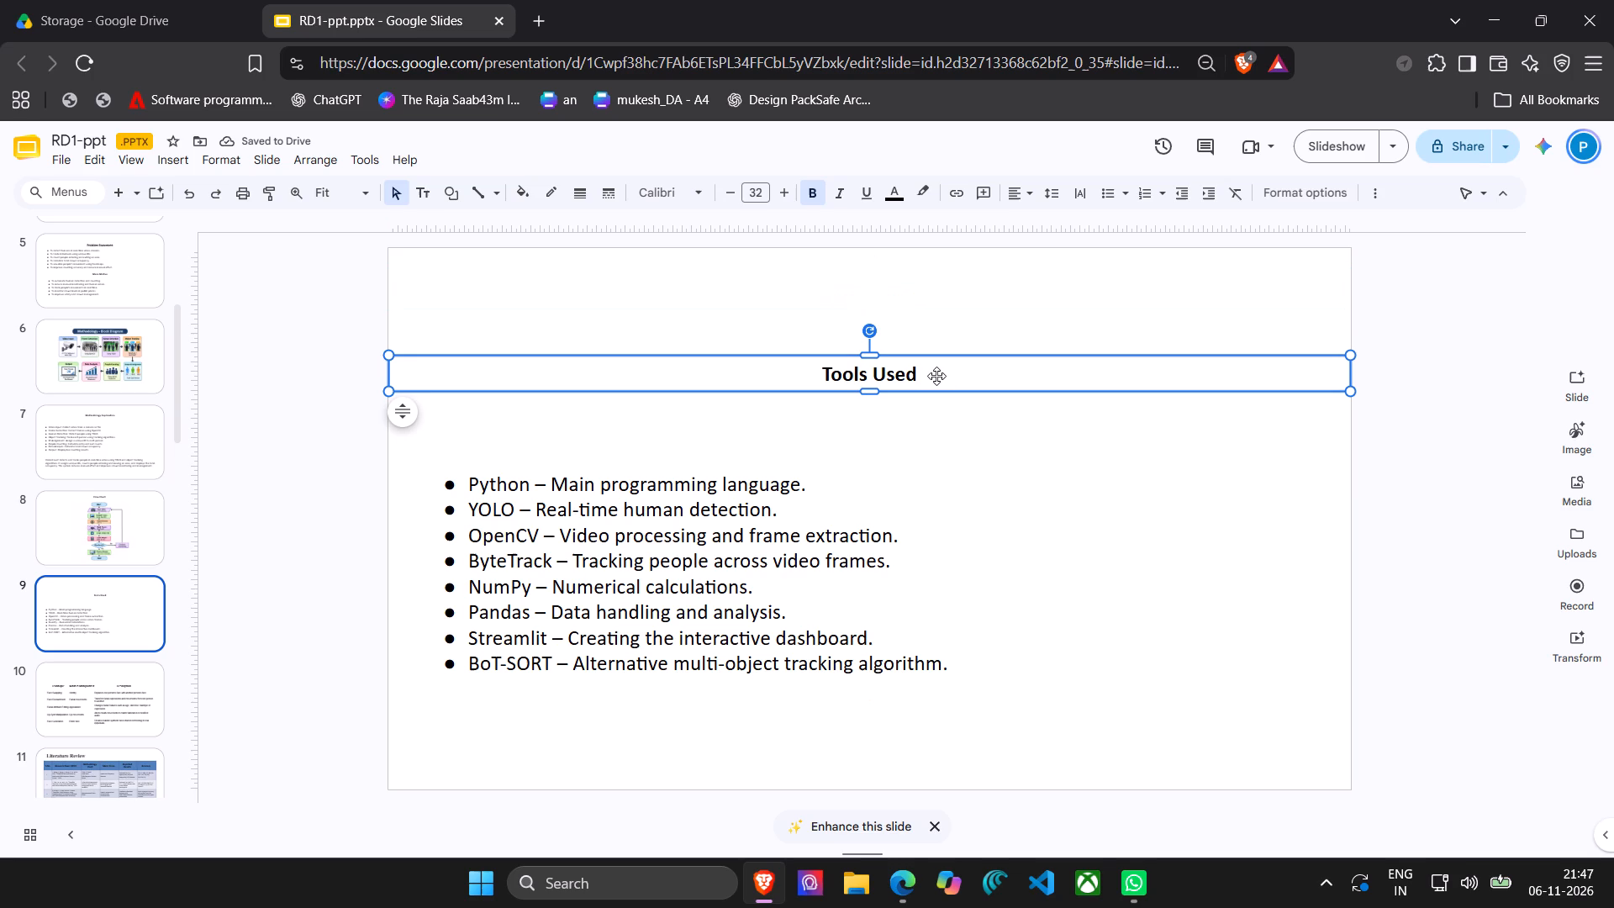
{"action": "left_click", "coordinate": [940, 325]}
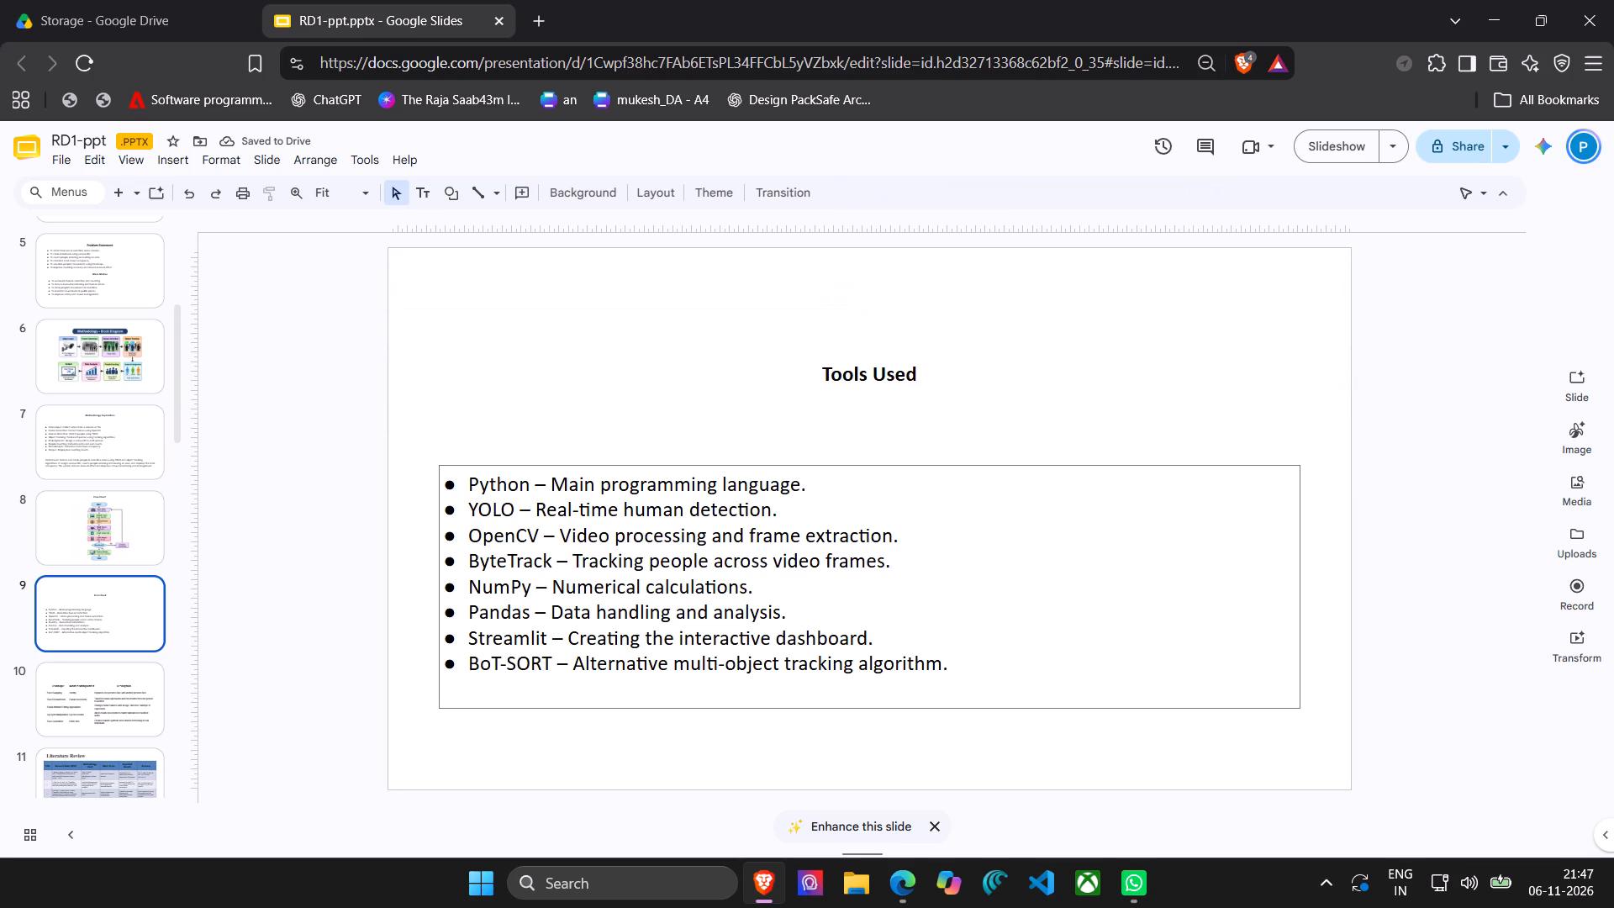
{"action": "left_click_drag", "start_coordinate": [982, 523], "coordinate": [985, 489]}
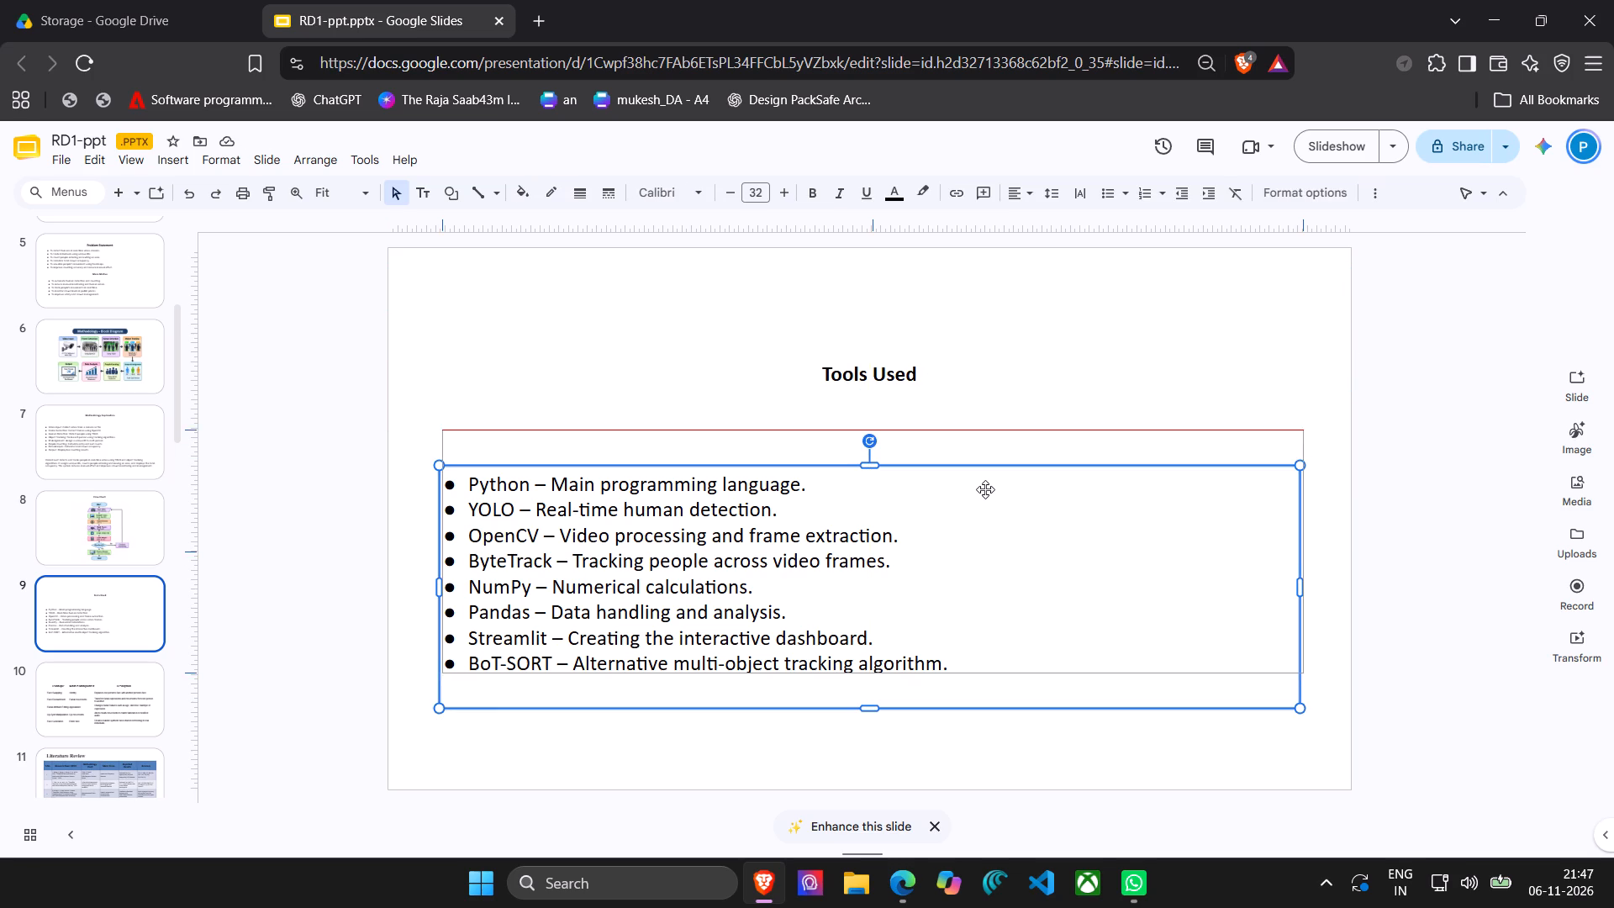
{"action": "left_click_drag", "start_coordinate": [985, 489], "coordinate": [989, 459]}
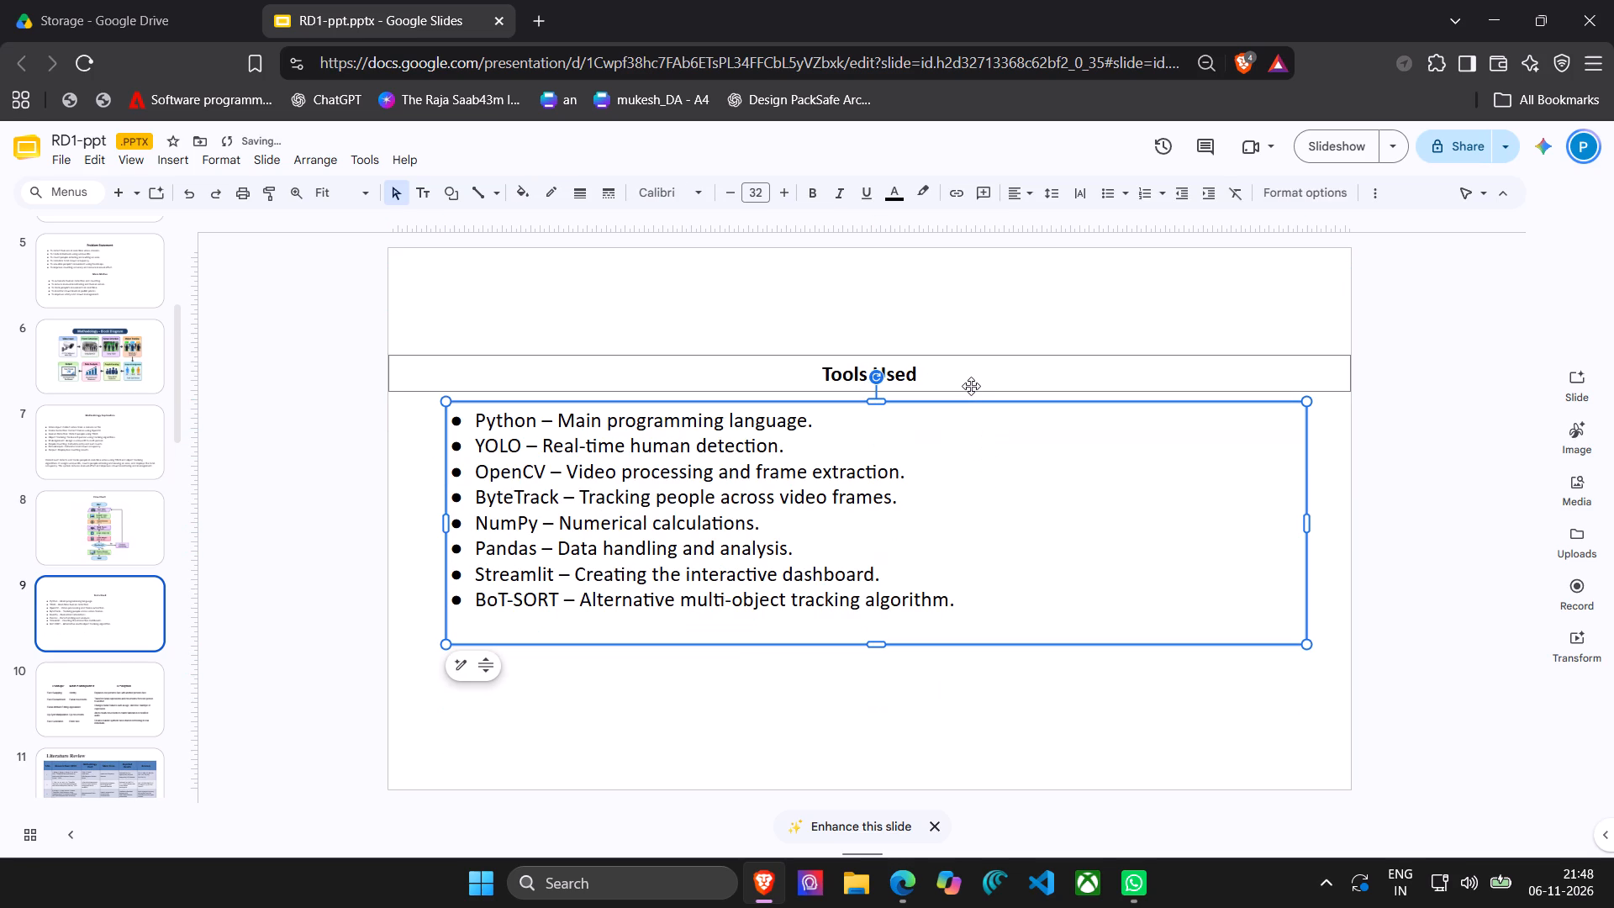
{"action": "left_click_drag", "start_coordinate": [971, 386], "coordinate": [968, 346]}
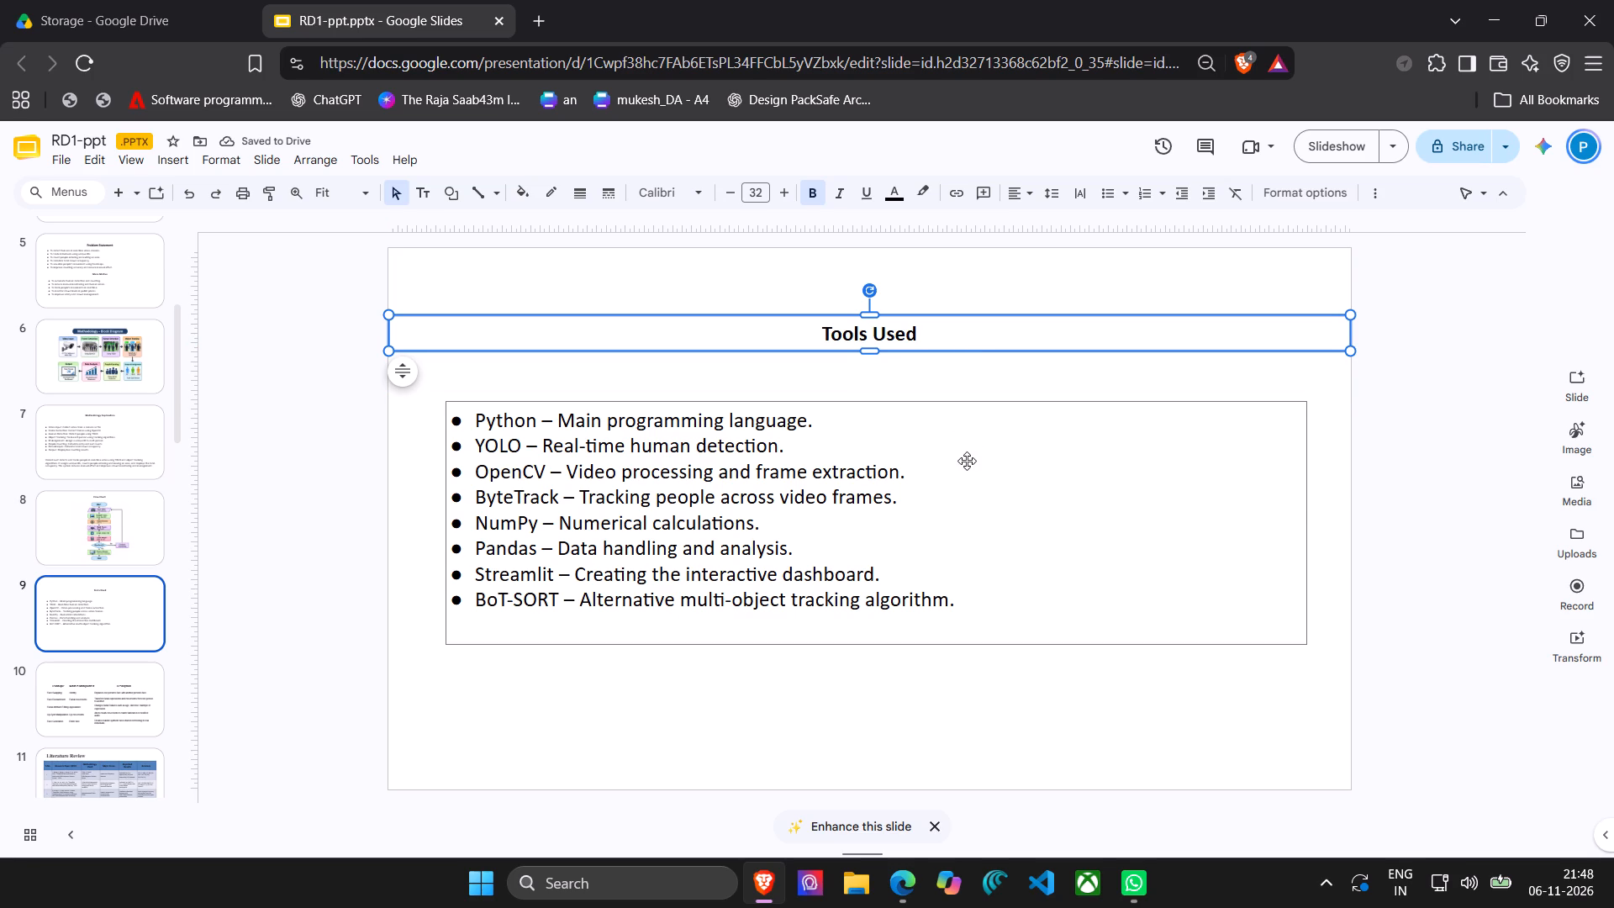
Move the bulleted tools list slightly lower and to the left on slide 9, leaving more space below the "Tools Used" heading.
{"action": "left_click_drag", "start_coordinate": [967, 461], "coordinate": [969, 483]}
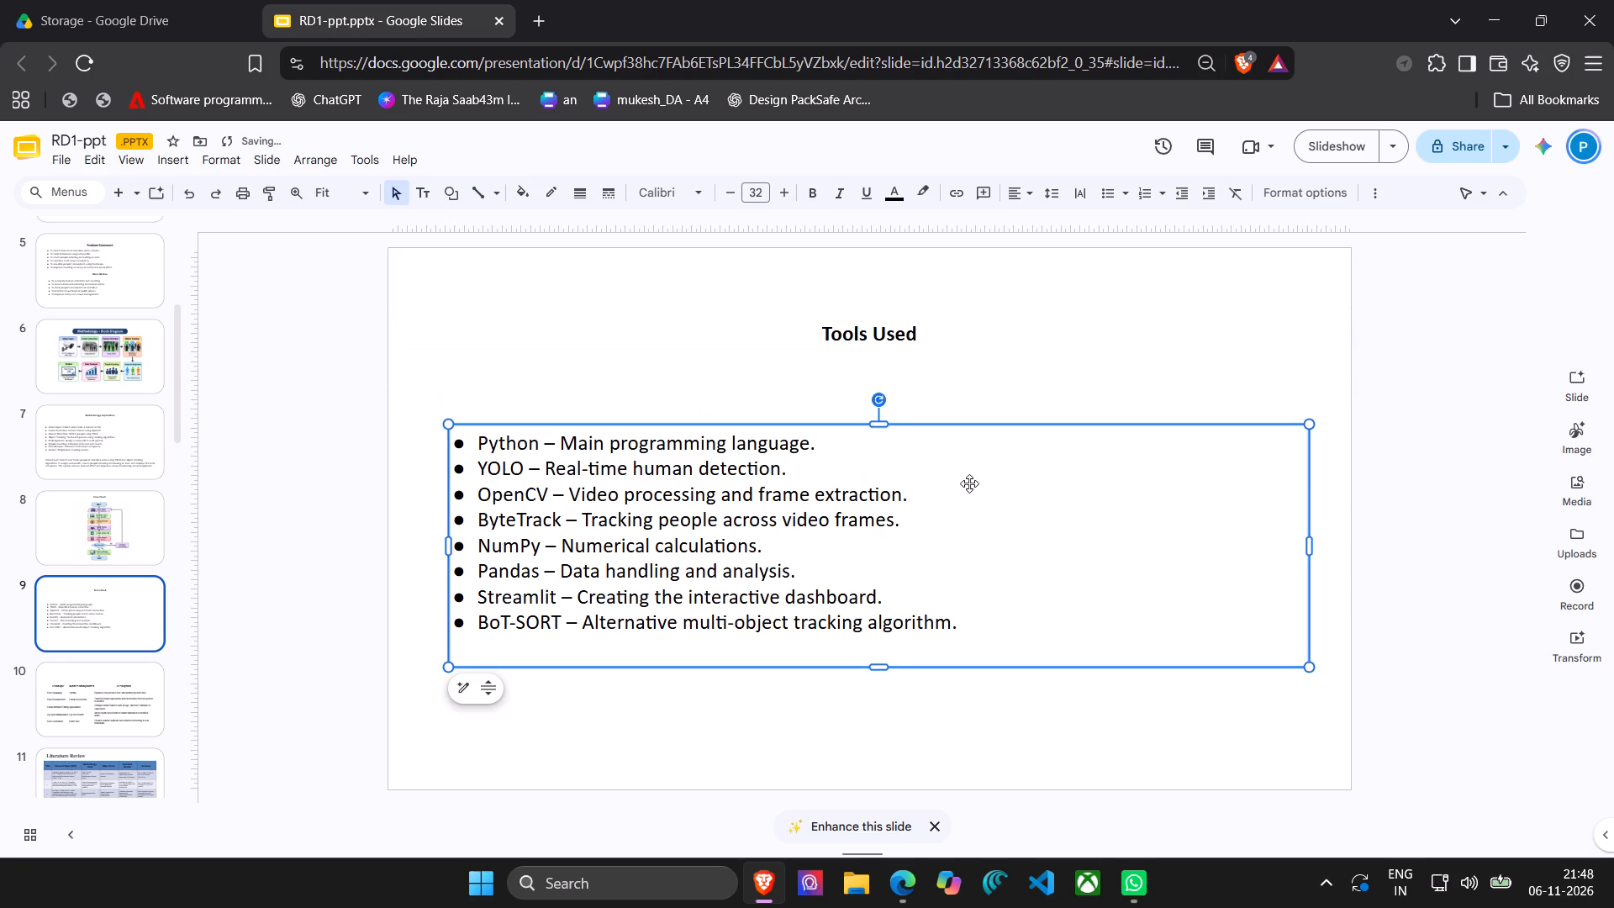
{"action": "left_click", "coordinate": [994, 366]}
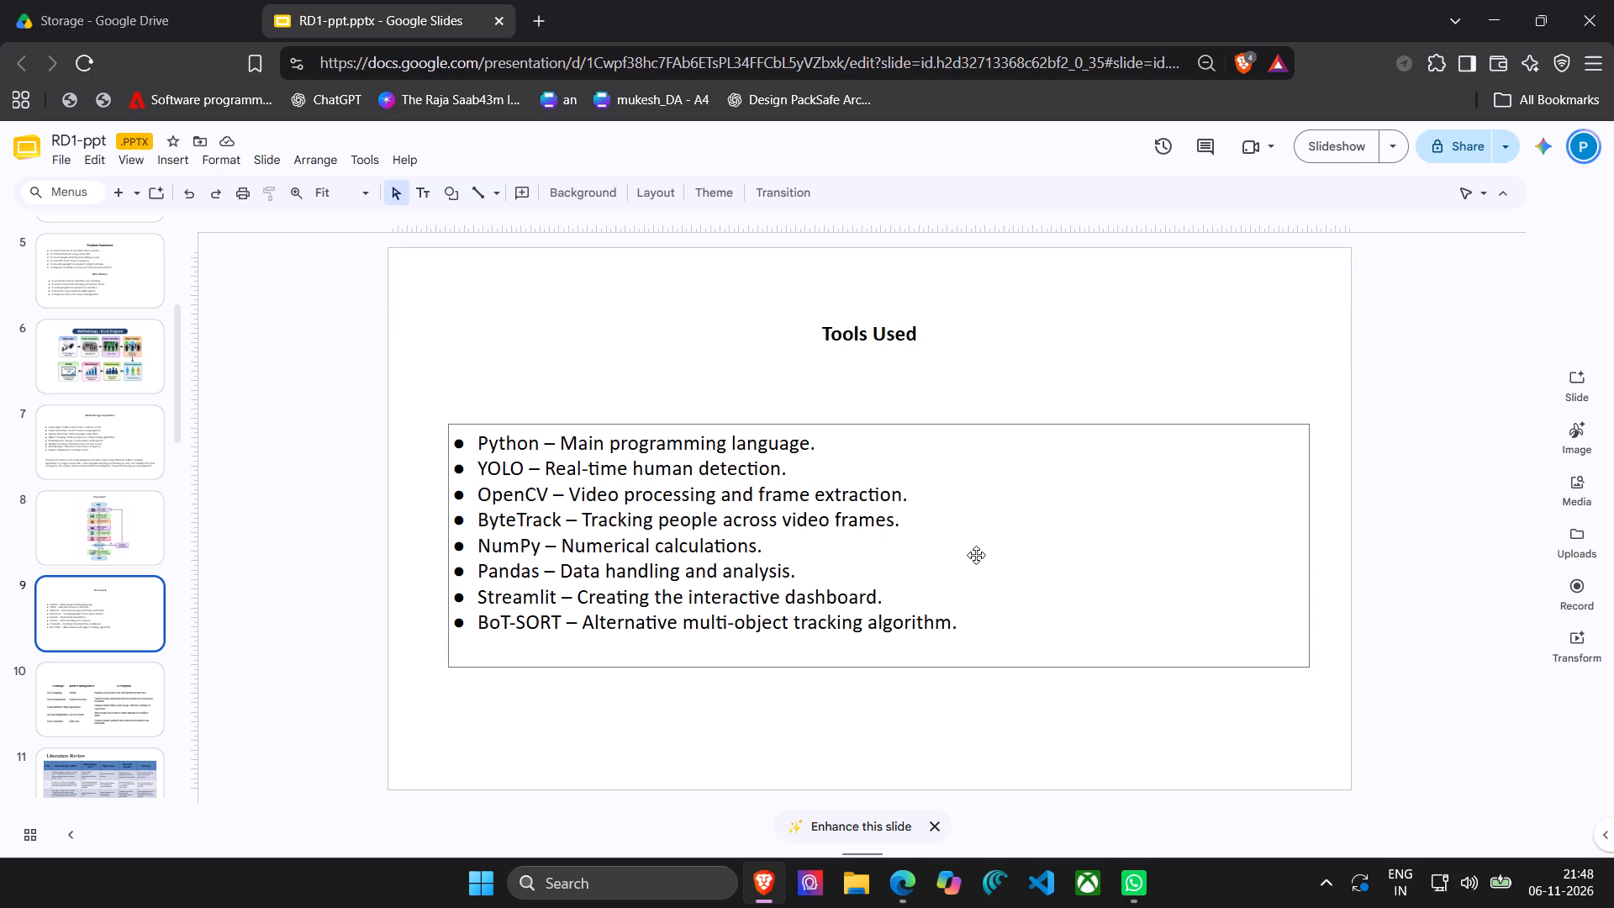
{"action": "left_click", "coordinate": [961, 701]}
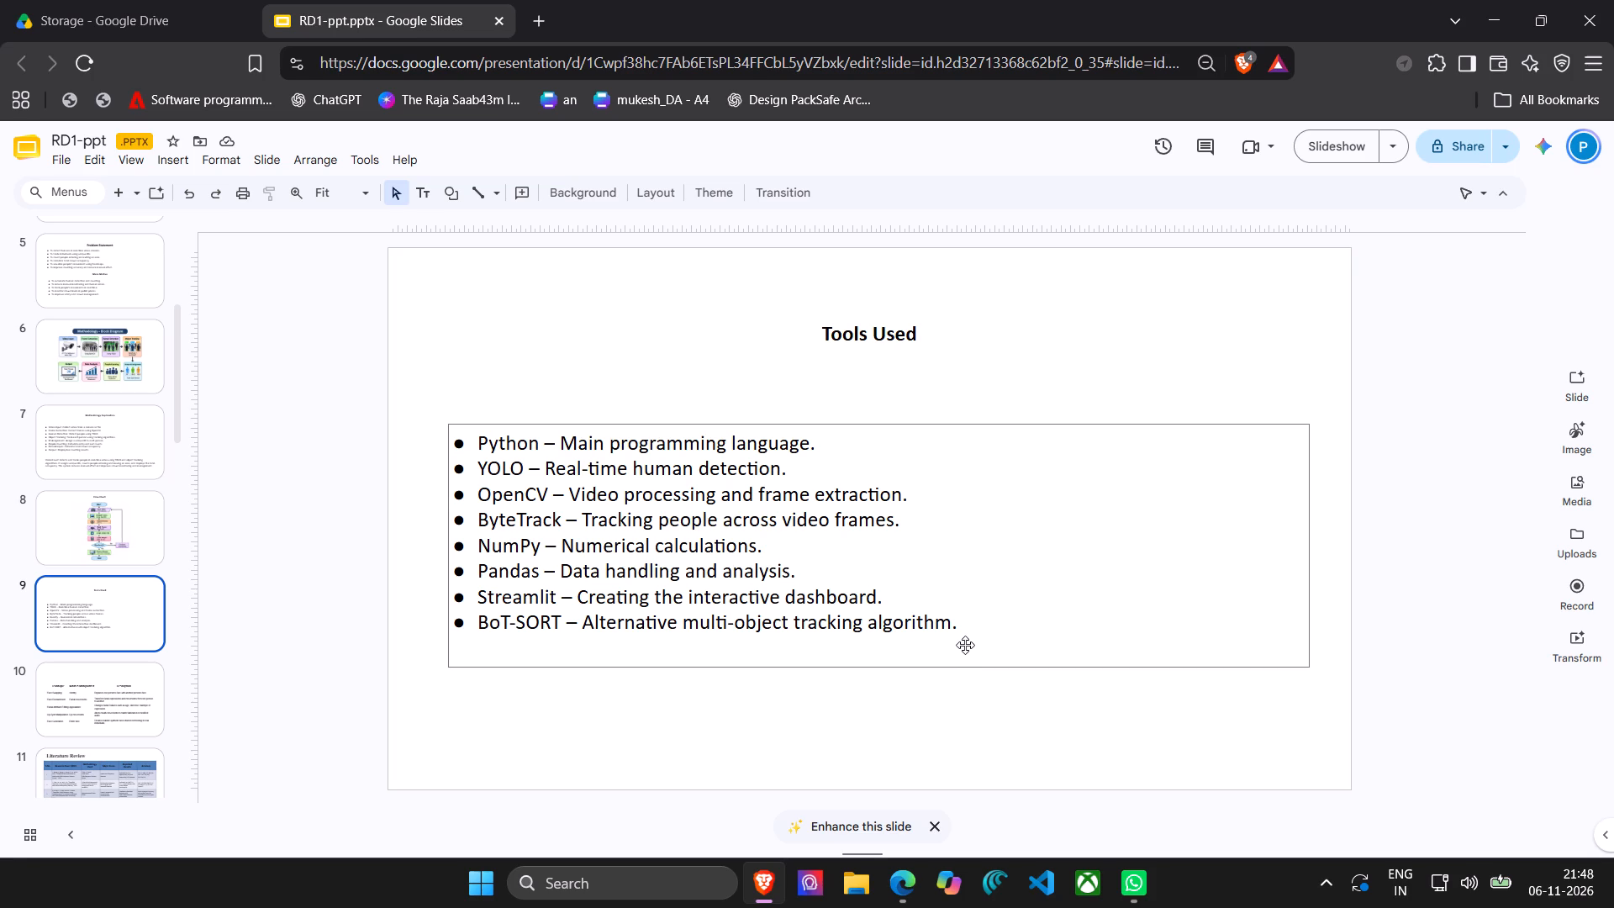
{"action": "double_click", "coordinate": [960, 633]}
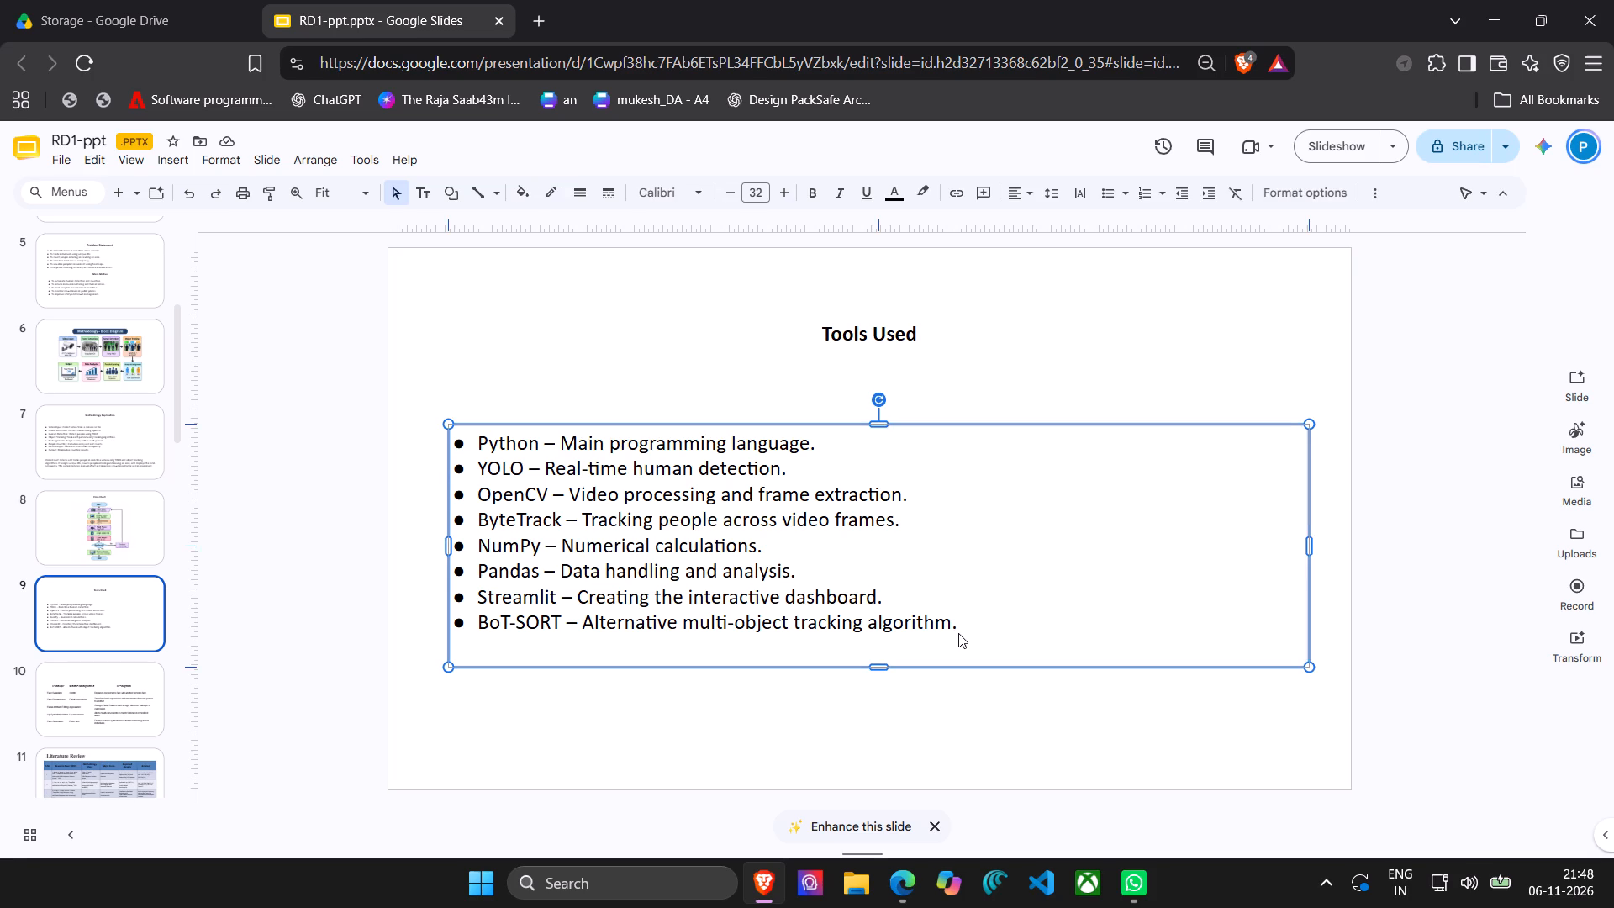
{"action": "double_click", "coordinate": [956, 633]}
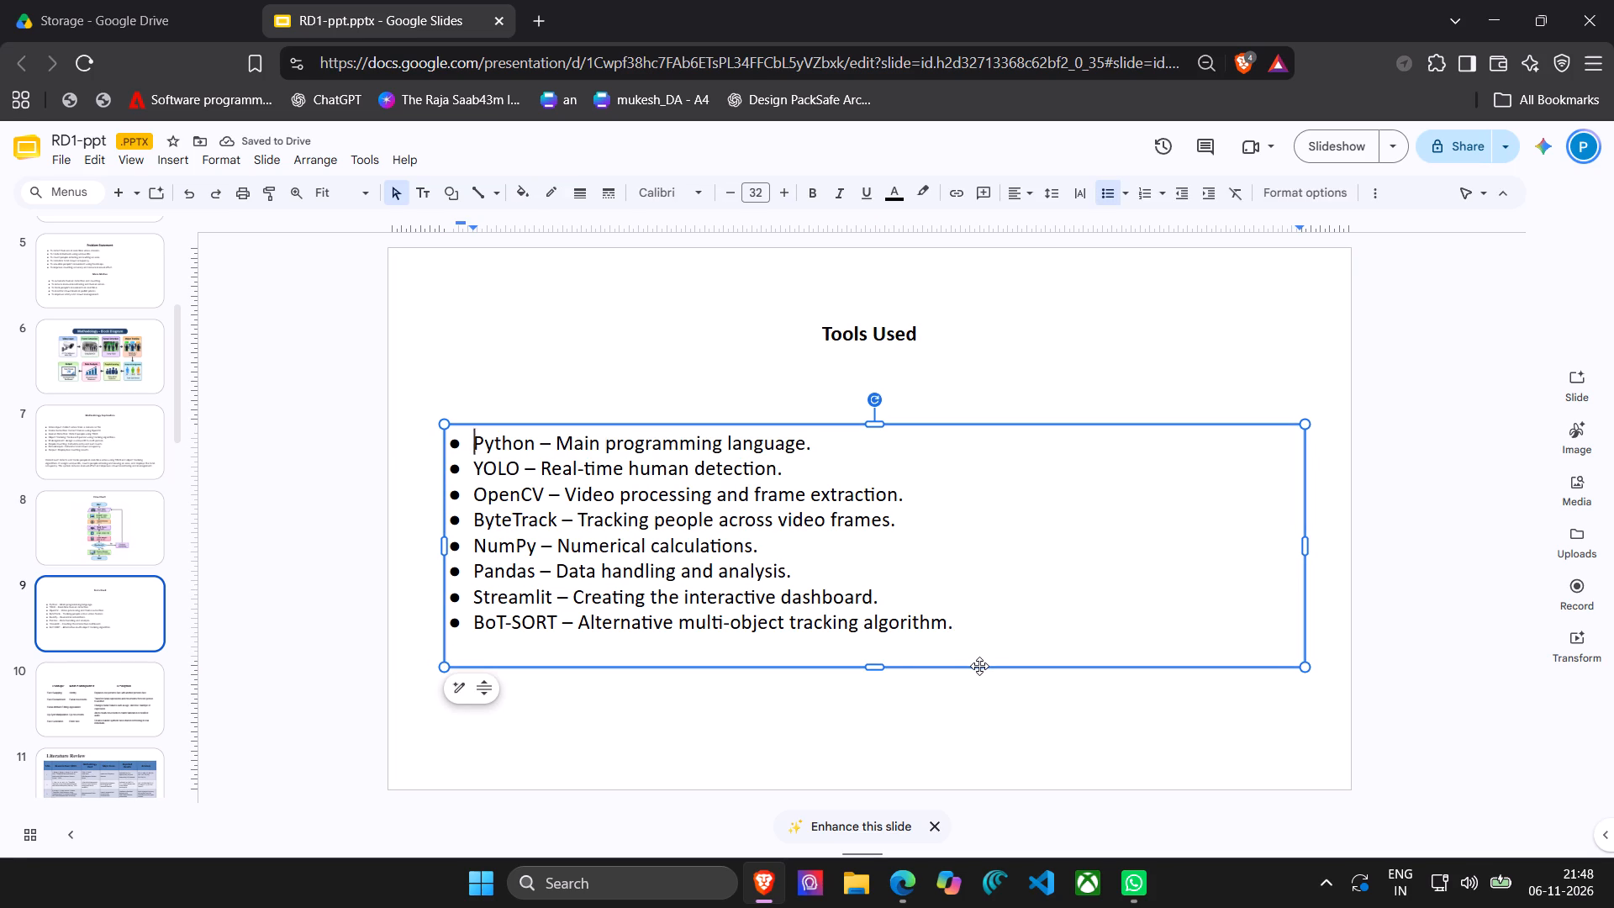
{"action": "left_click_drag", "start_coordinate": [979, 666], "coordinate": [971, 668]}
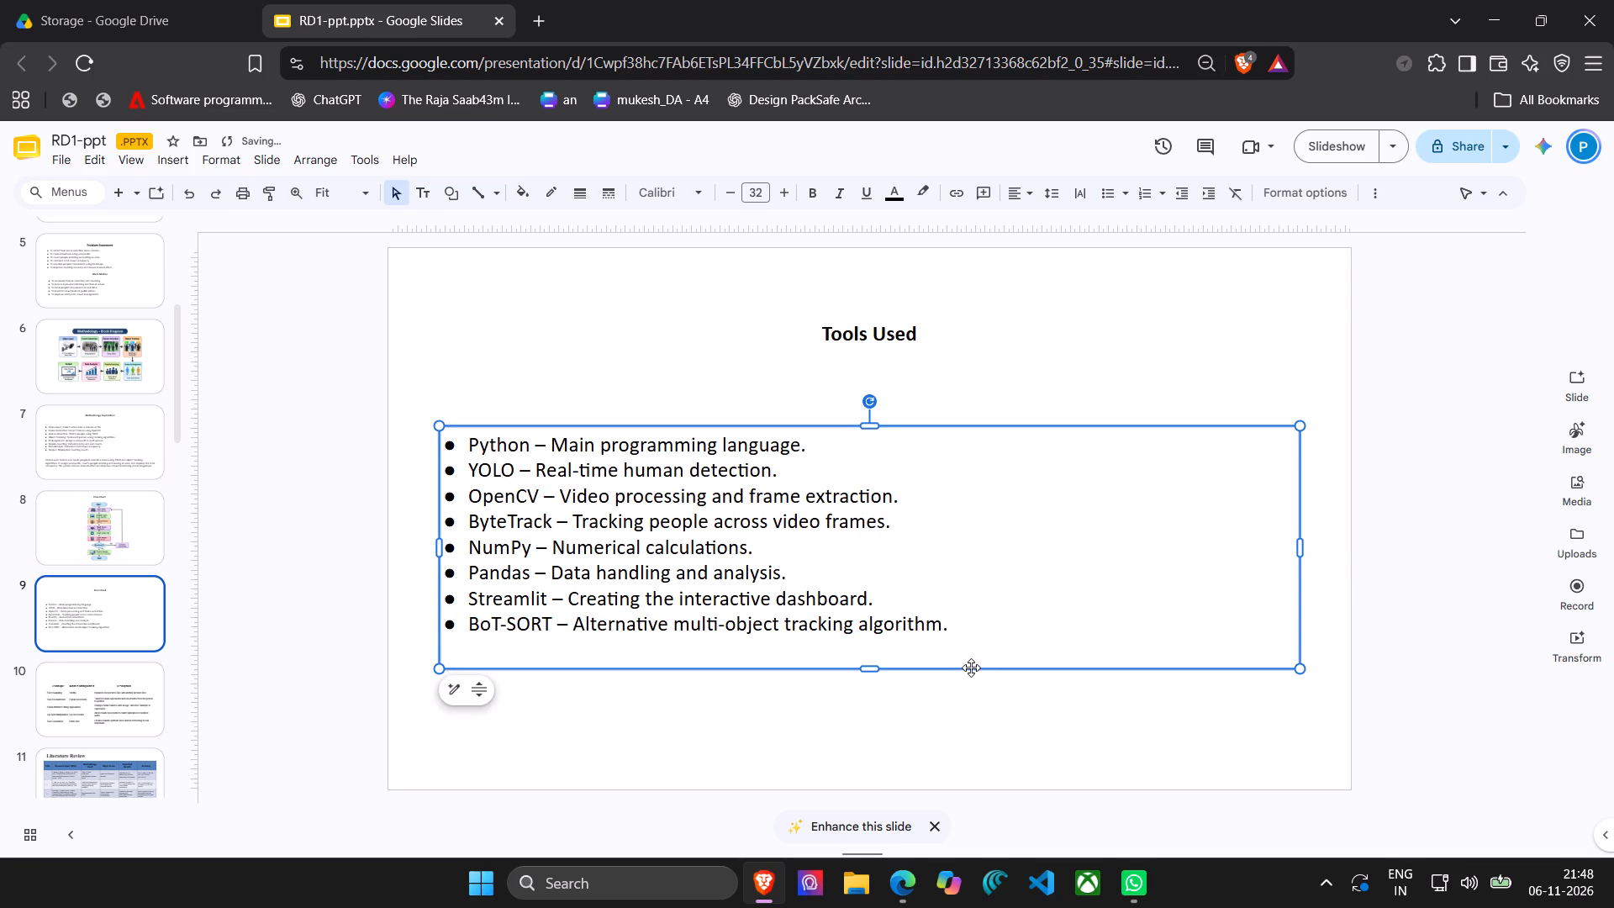
{"action": "left_click", "coordinate": [1044, 364]}
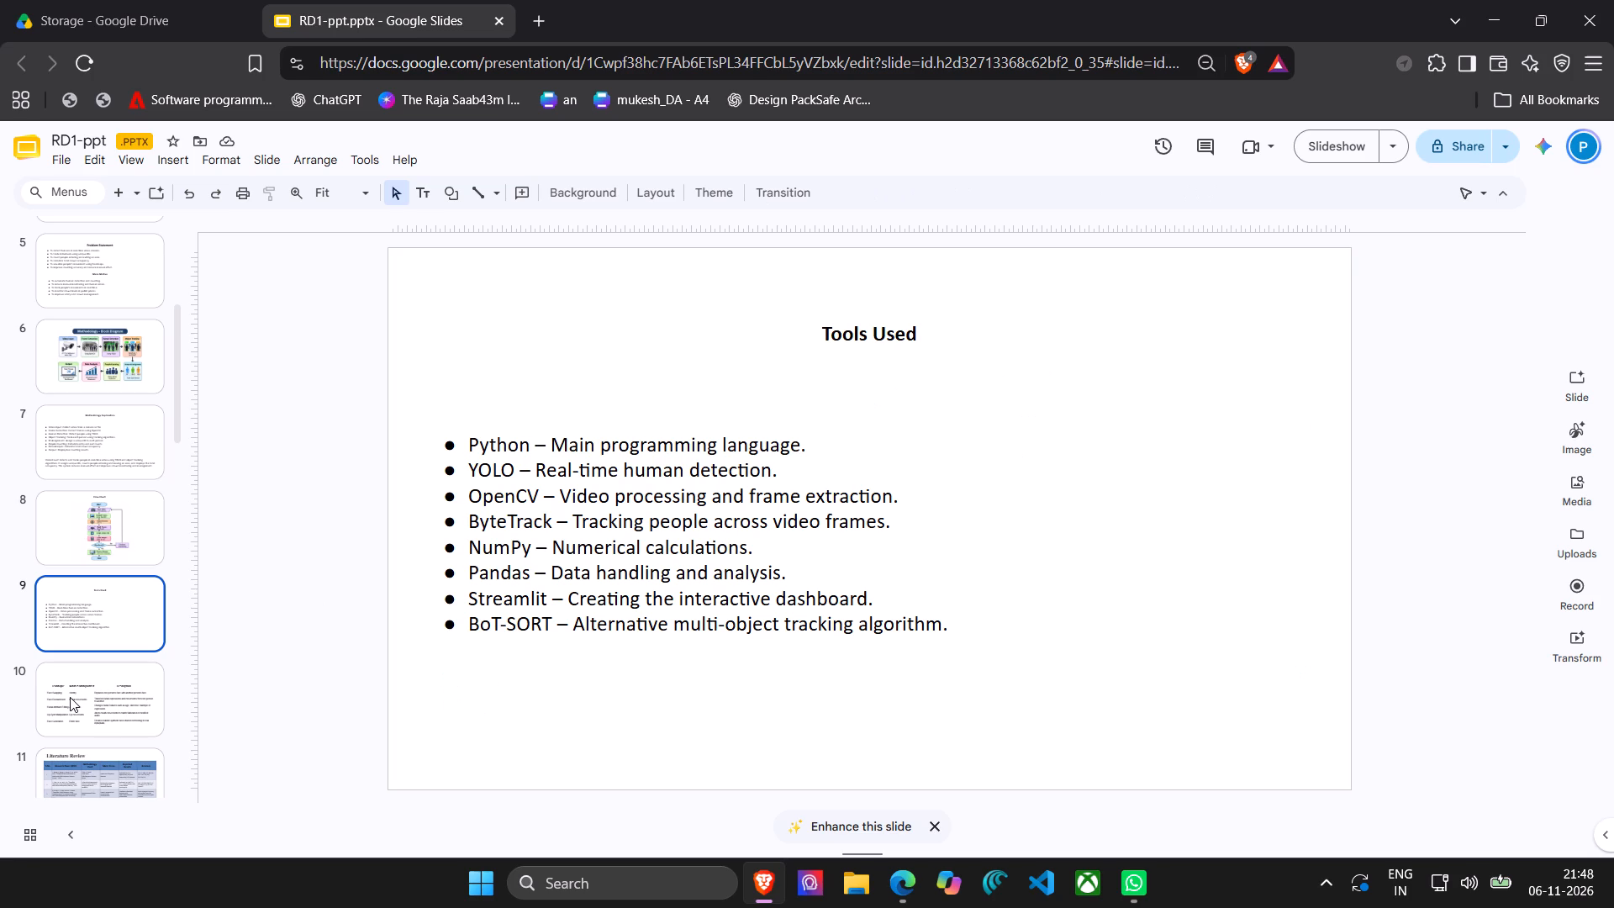
Add a new blank slide directly after the Tools Used slide 9.
{"action": "right_click", "coordinate": [83, 601]}
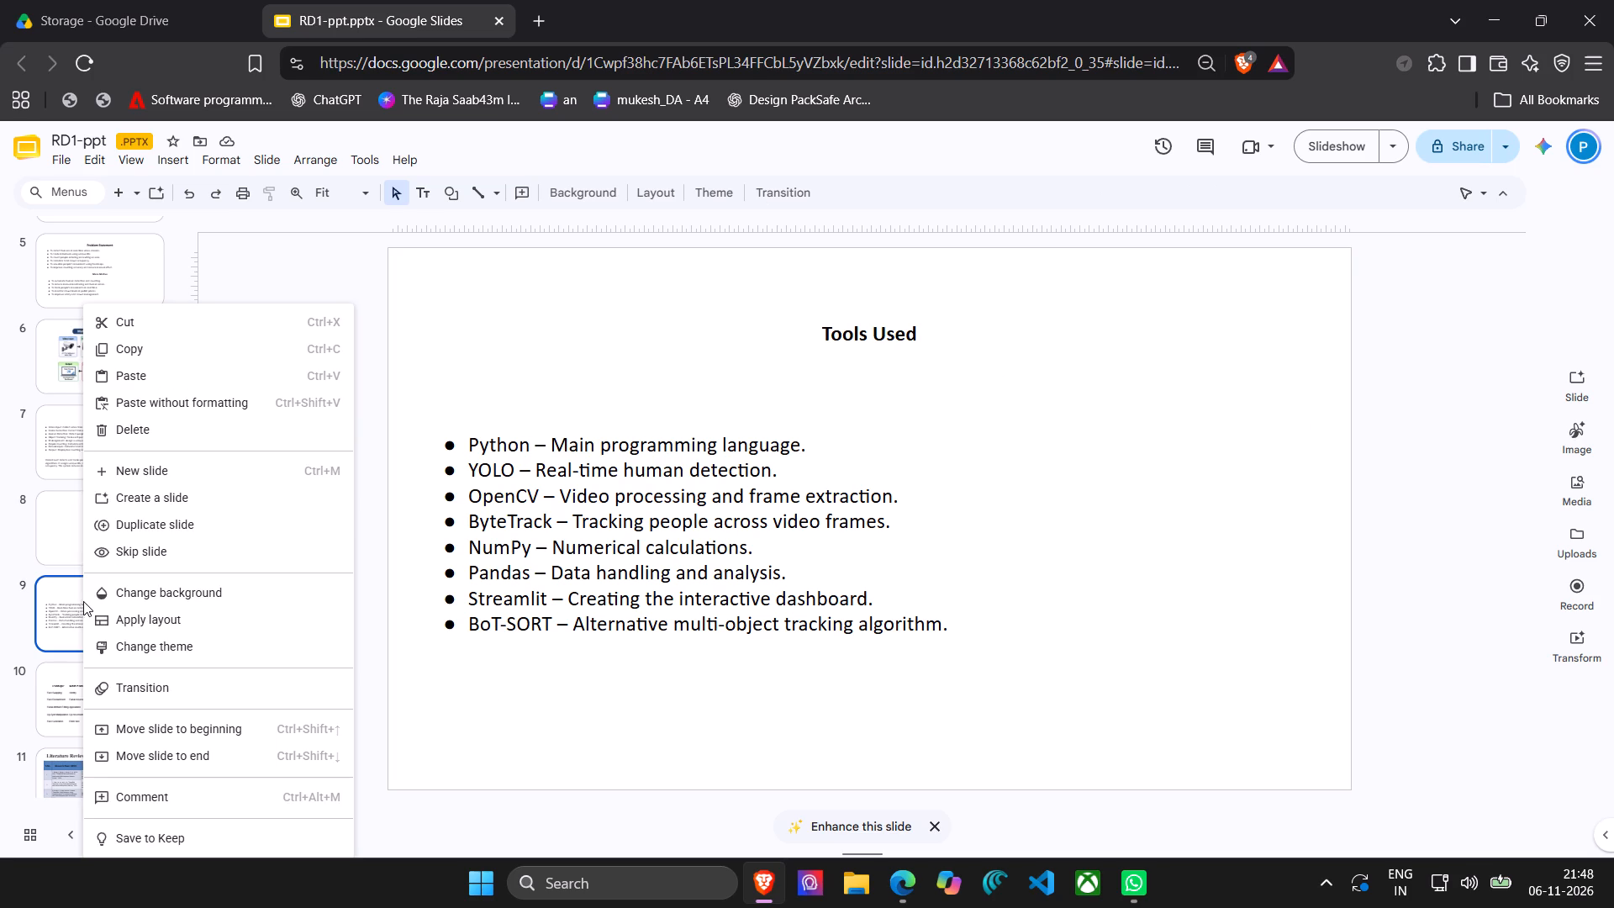
{"action": "left_click", "coordinate": [174, 467]}
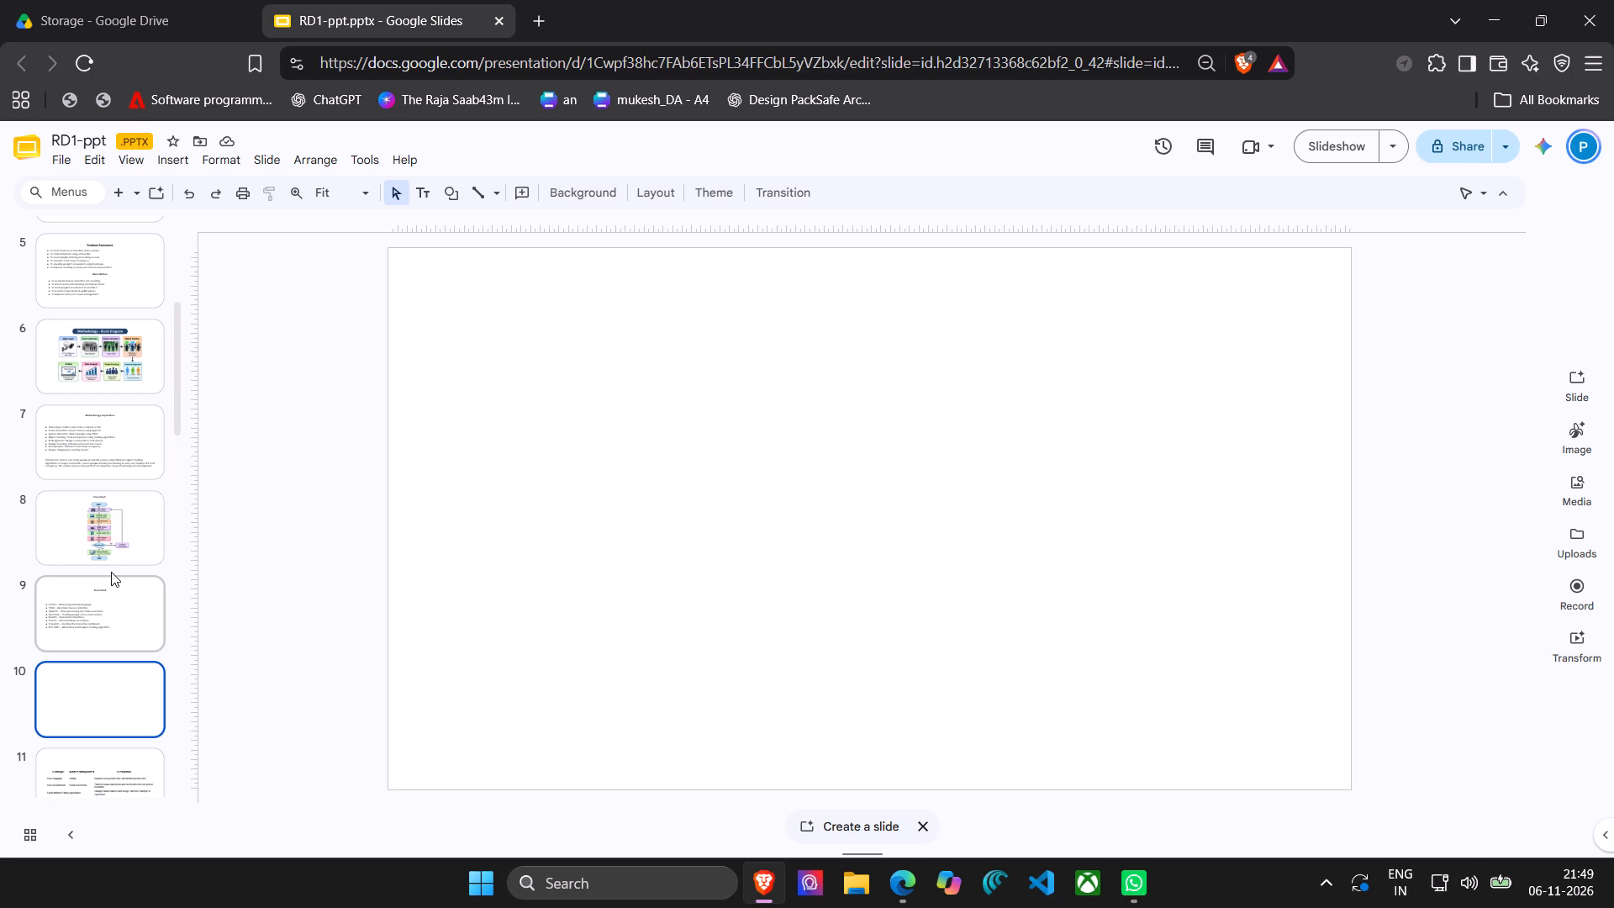
Review the block diagram, Flow Chart and Tools Used slides, the blank slide 10 and the technique table on slide 11.
{"action": "left_click", "coordinate": [112, 608]}
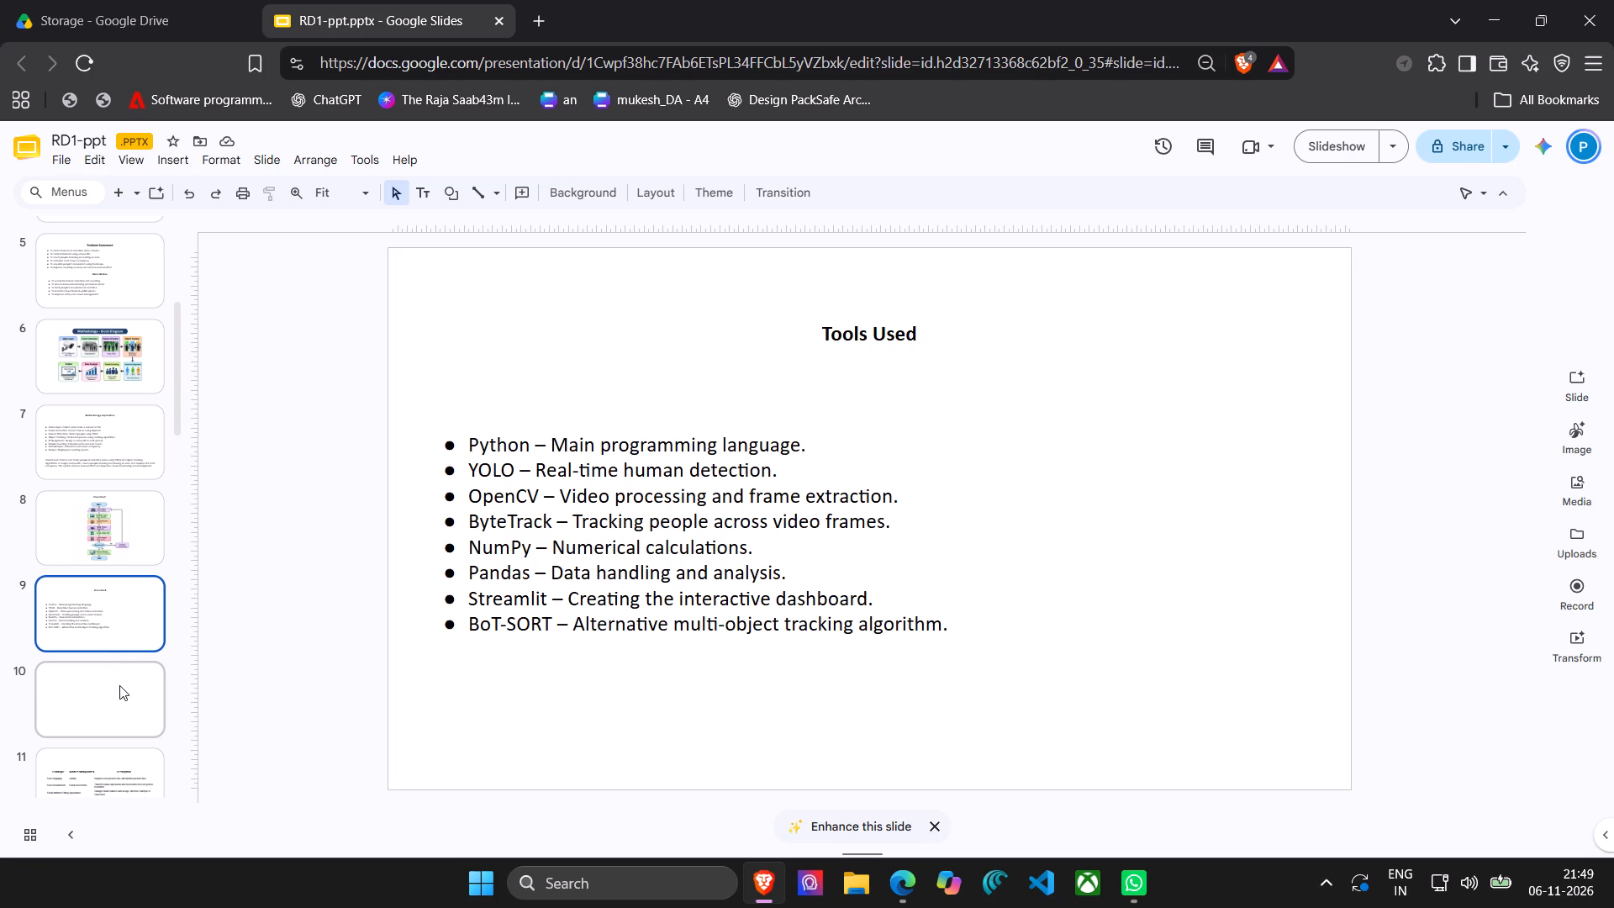
{"action": "left_click", "coordinate": [119, 686]}
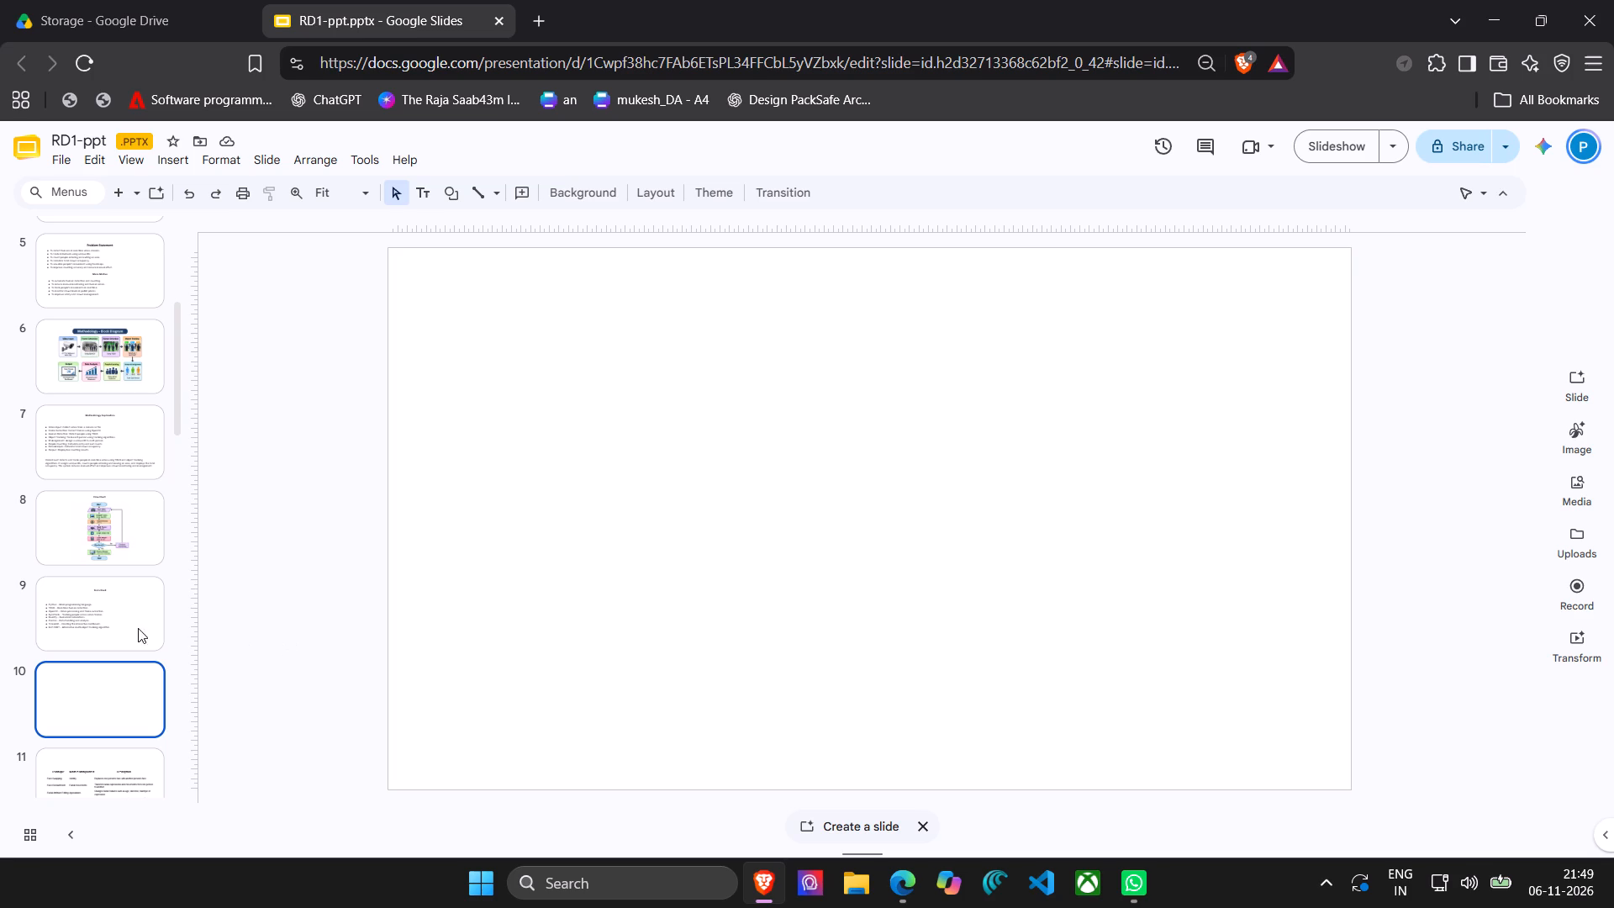
{"action": "left_click", "coordinate": [76, 775]}
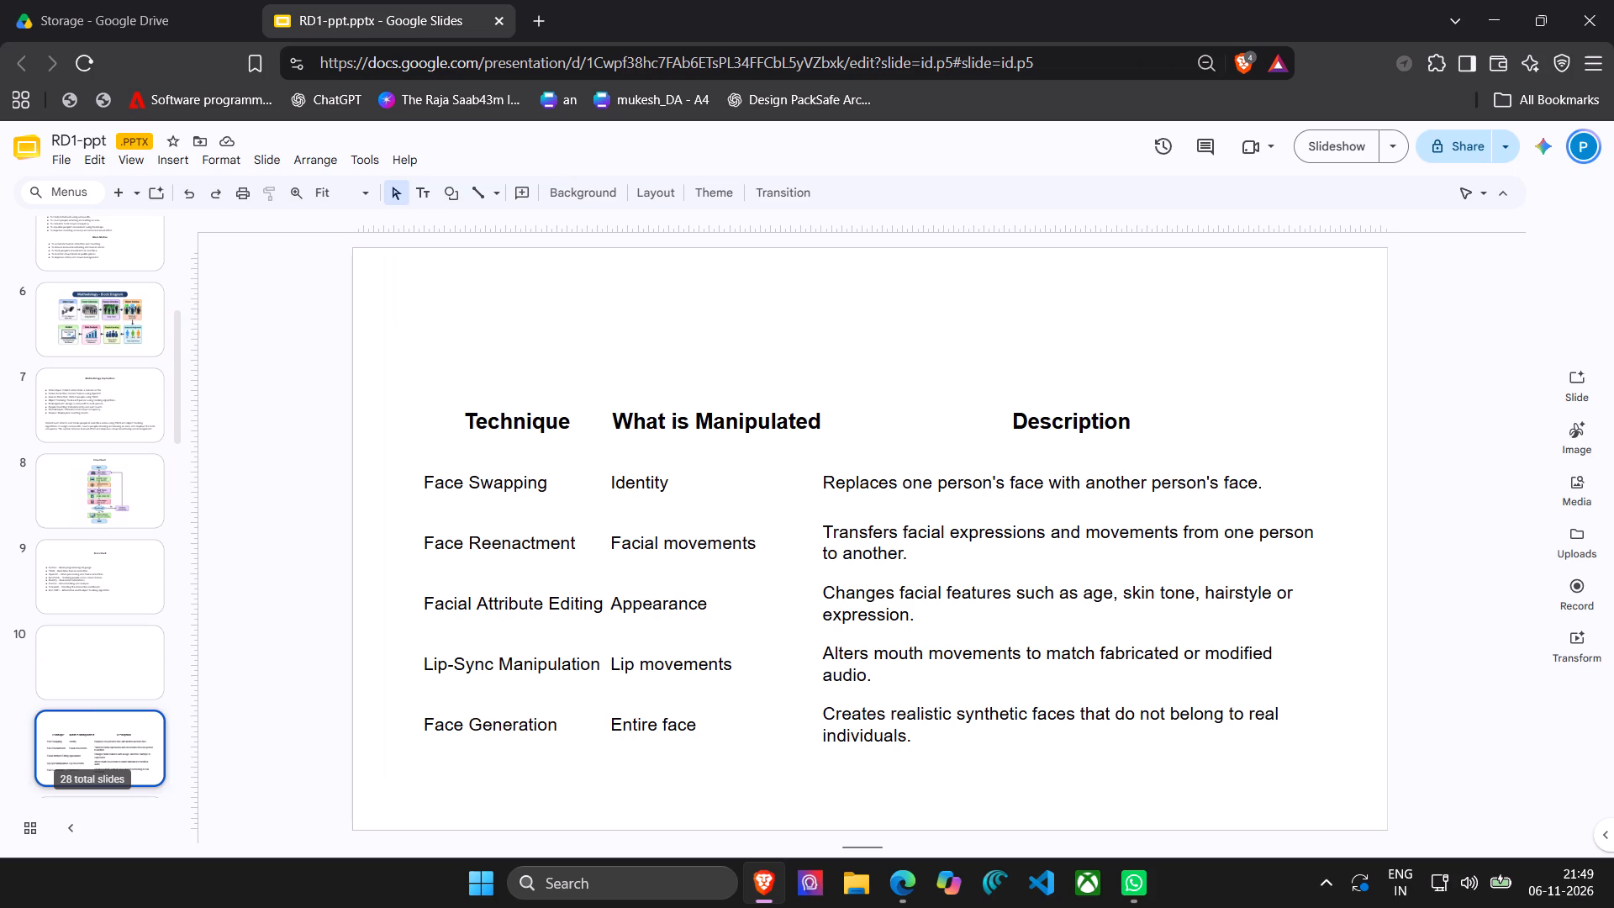
{"action": "left_click", "coordinate": [119, 474]}
{"action": "left_click", "coordinate": [115, 331]}
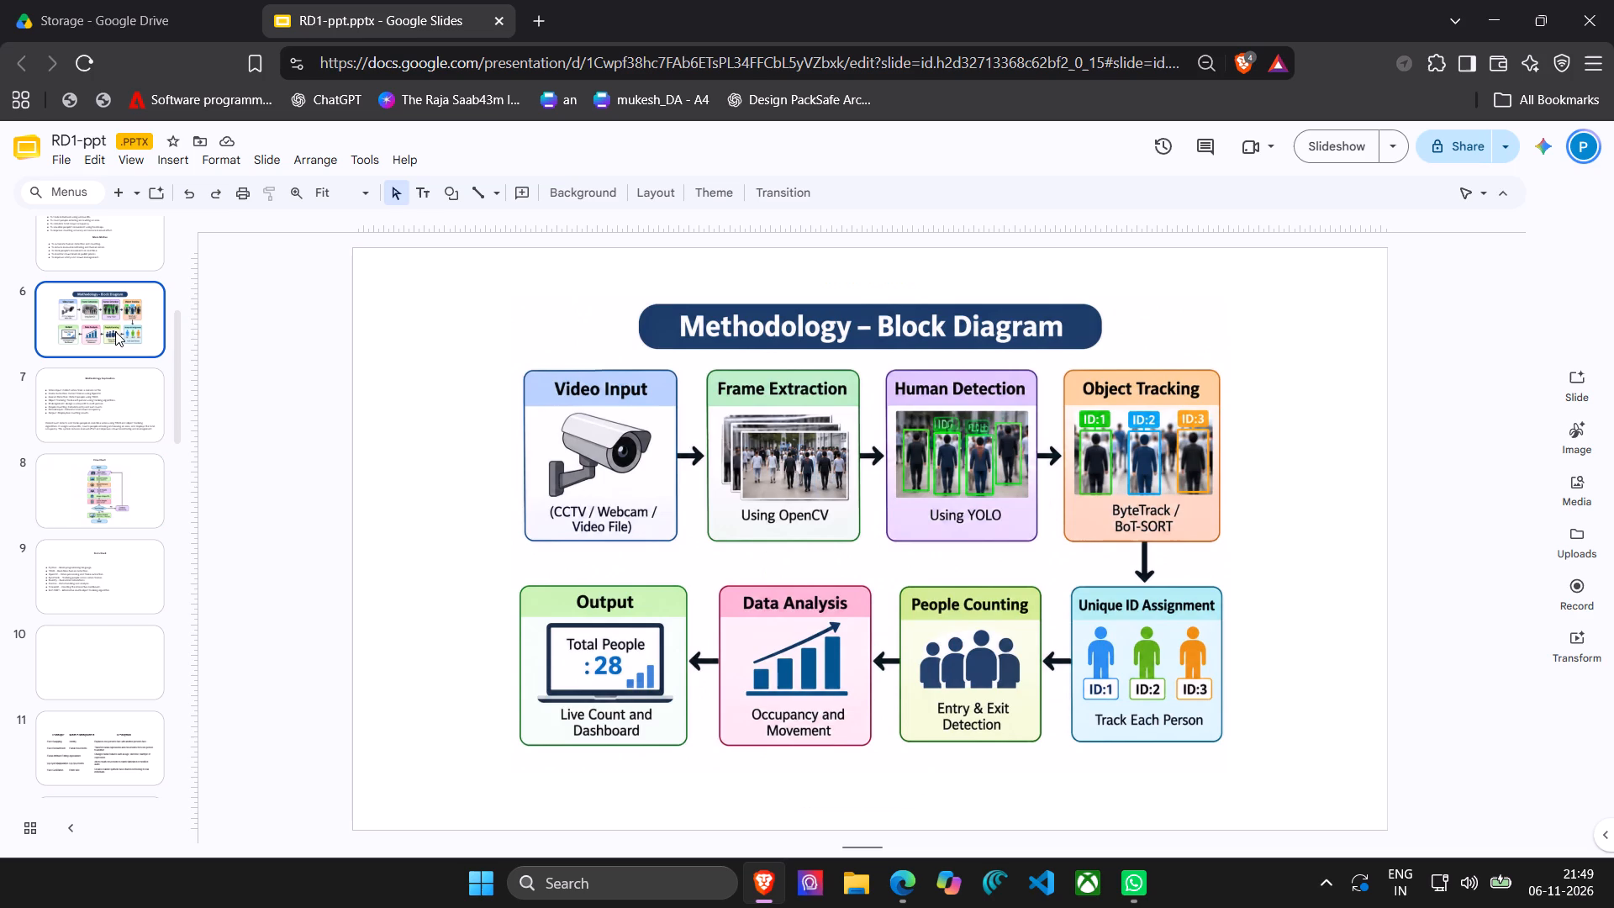
{"action": "left_click", "coordinate": [120, 479]}
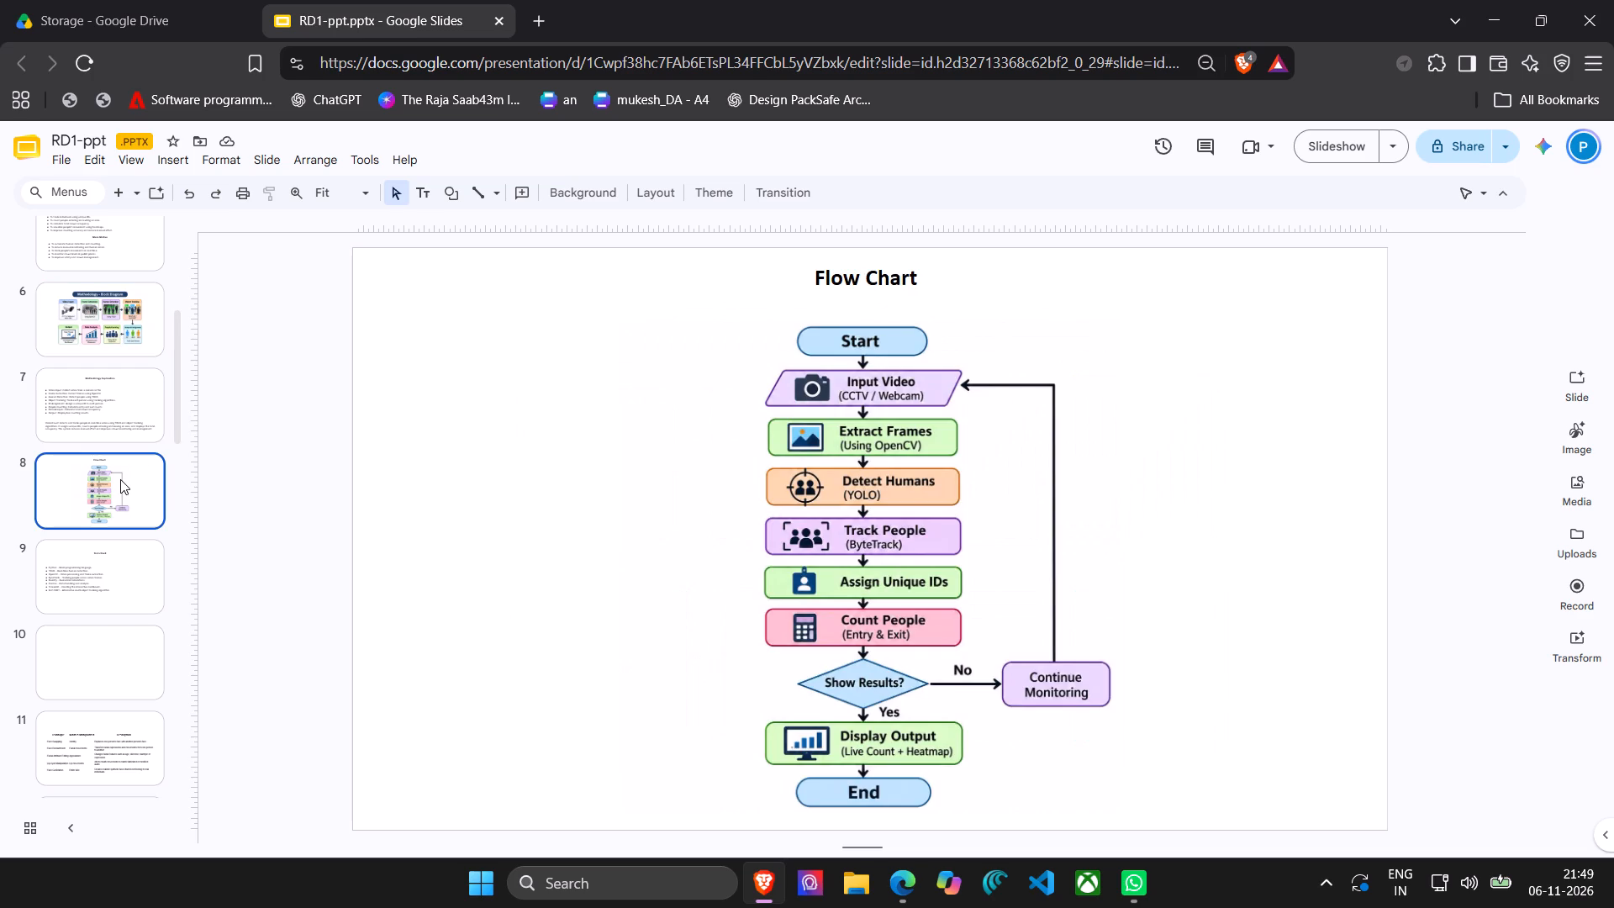
{"action": "left_click", "coordinate": [132, 317]}
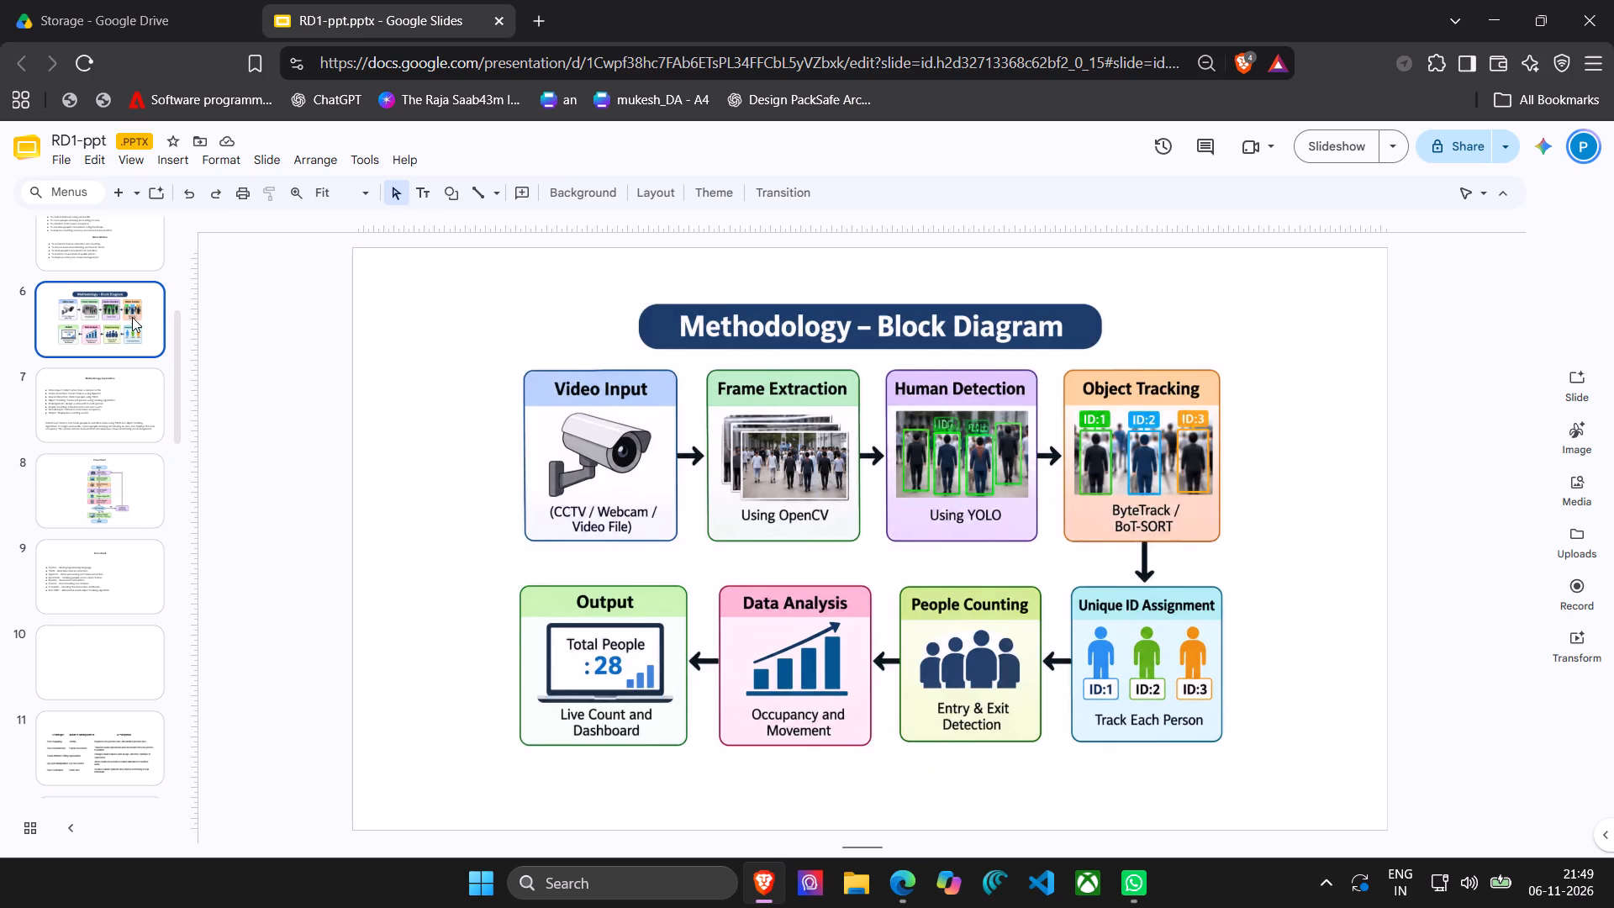
{"action": "left_click", "coordinate": [82, 483]}
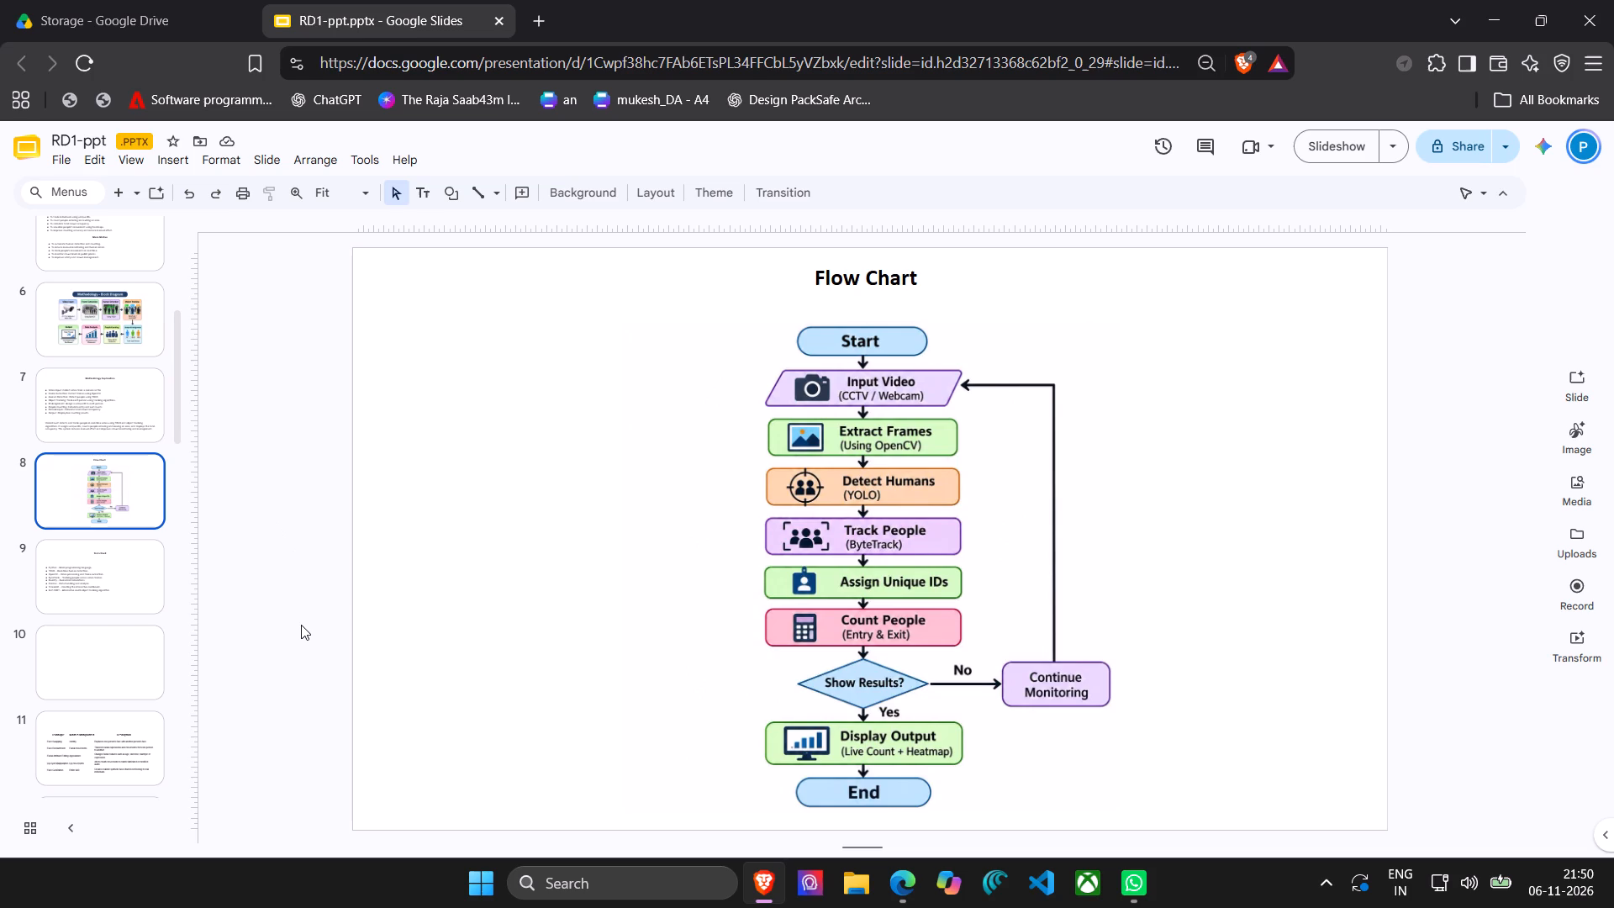
{"action": "left_click", "coordinate": [119, 660]}
{"action": "left_click", "coordinate": [121, 594]}
{"action": "left_click", "coordinate": [124, 652]}
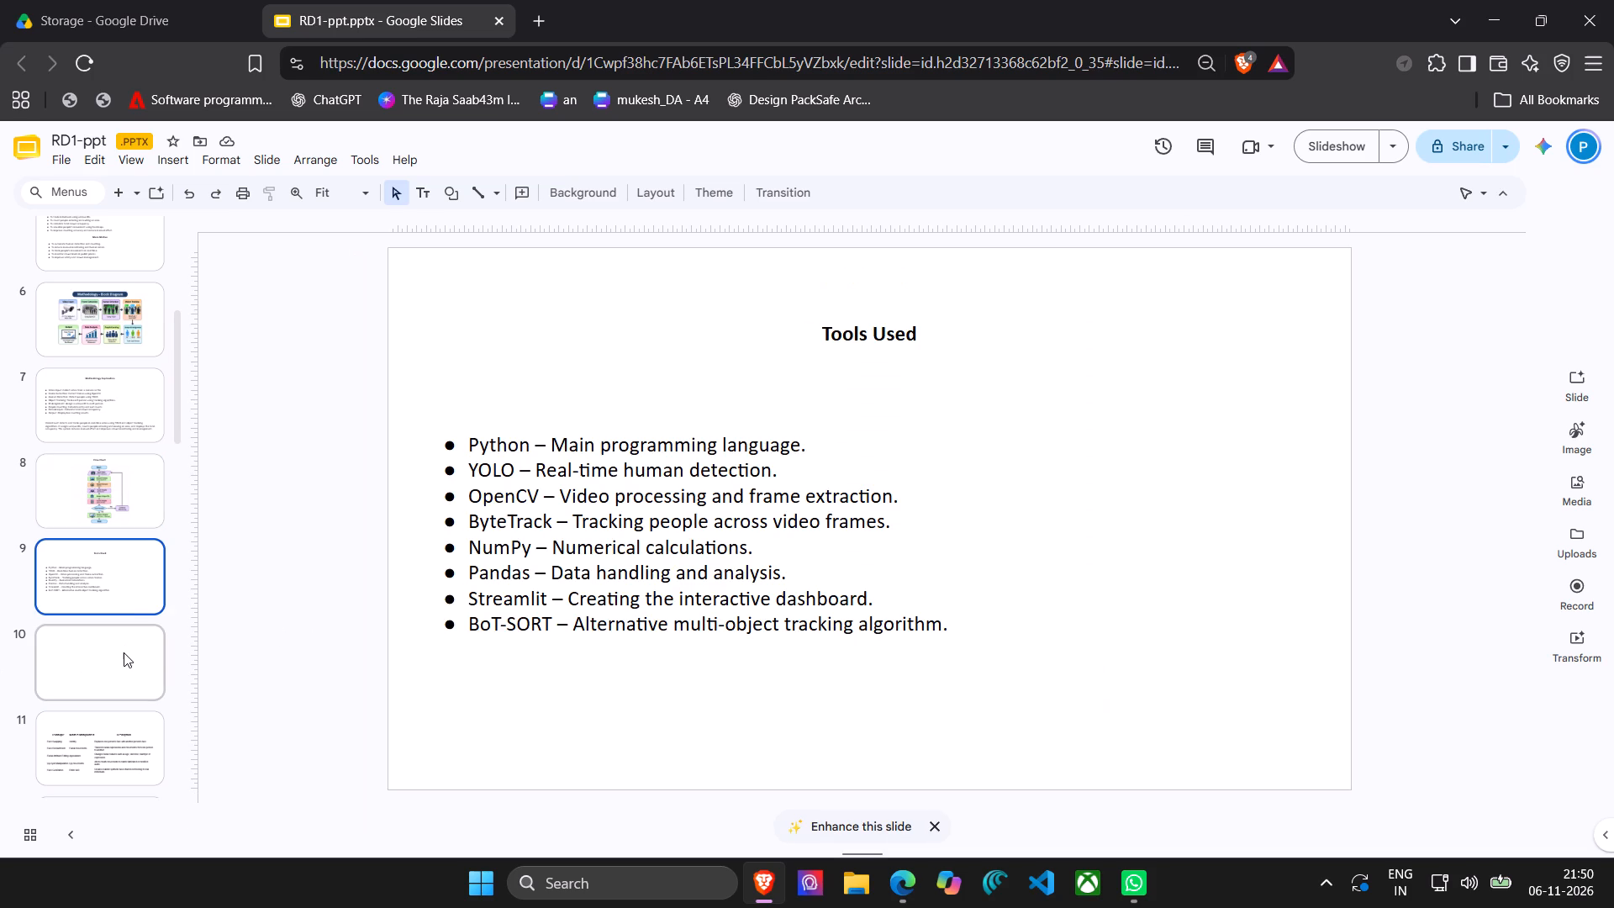
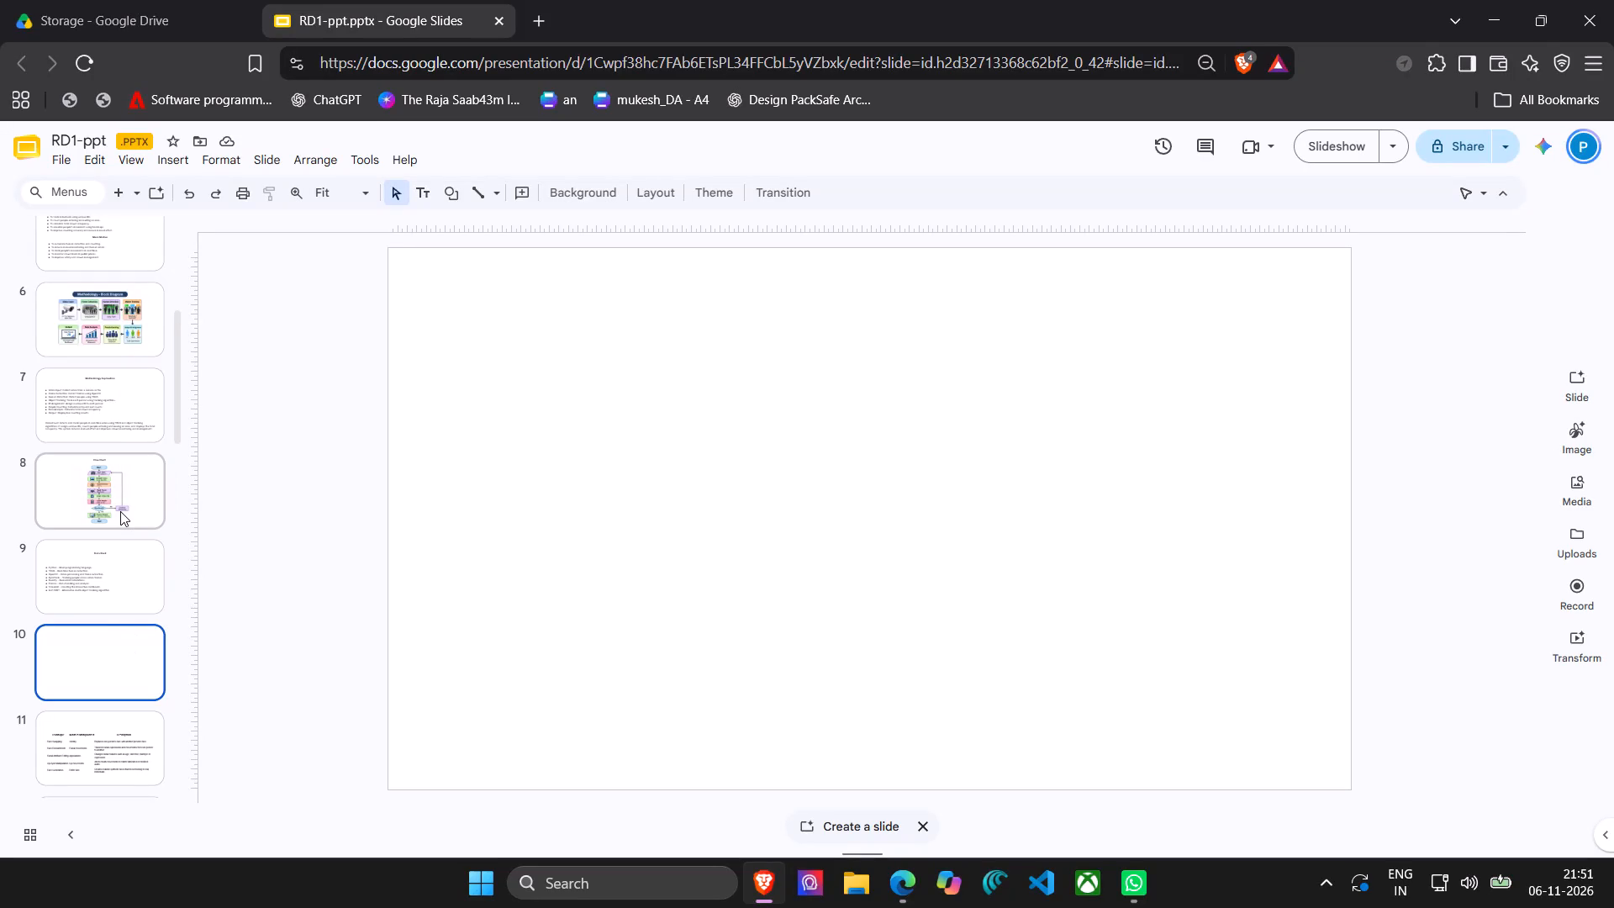
Review the Tools Used slide, blank slide 10, the technique table on slide 11 and the interface and results slides 22 to 25.
{"action": "left_click", "coordinate": [119, 600]}
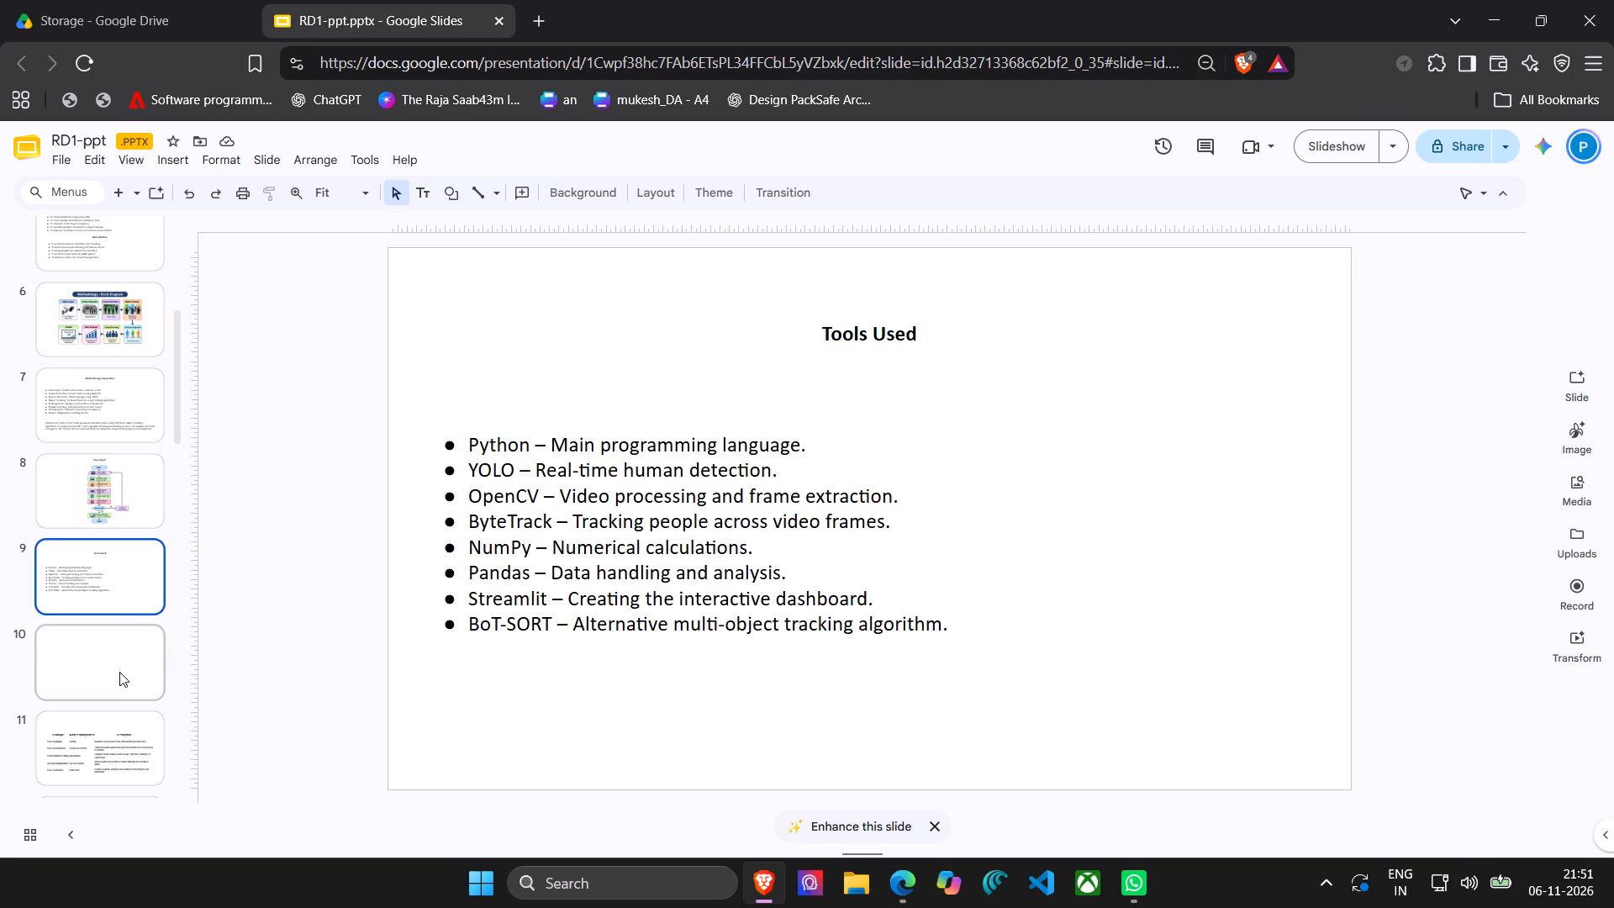
{"action": "left_click", "coordinate": [119, 672]}
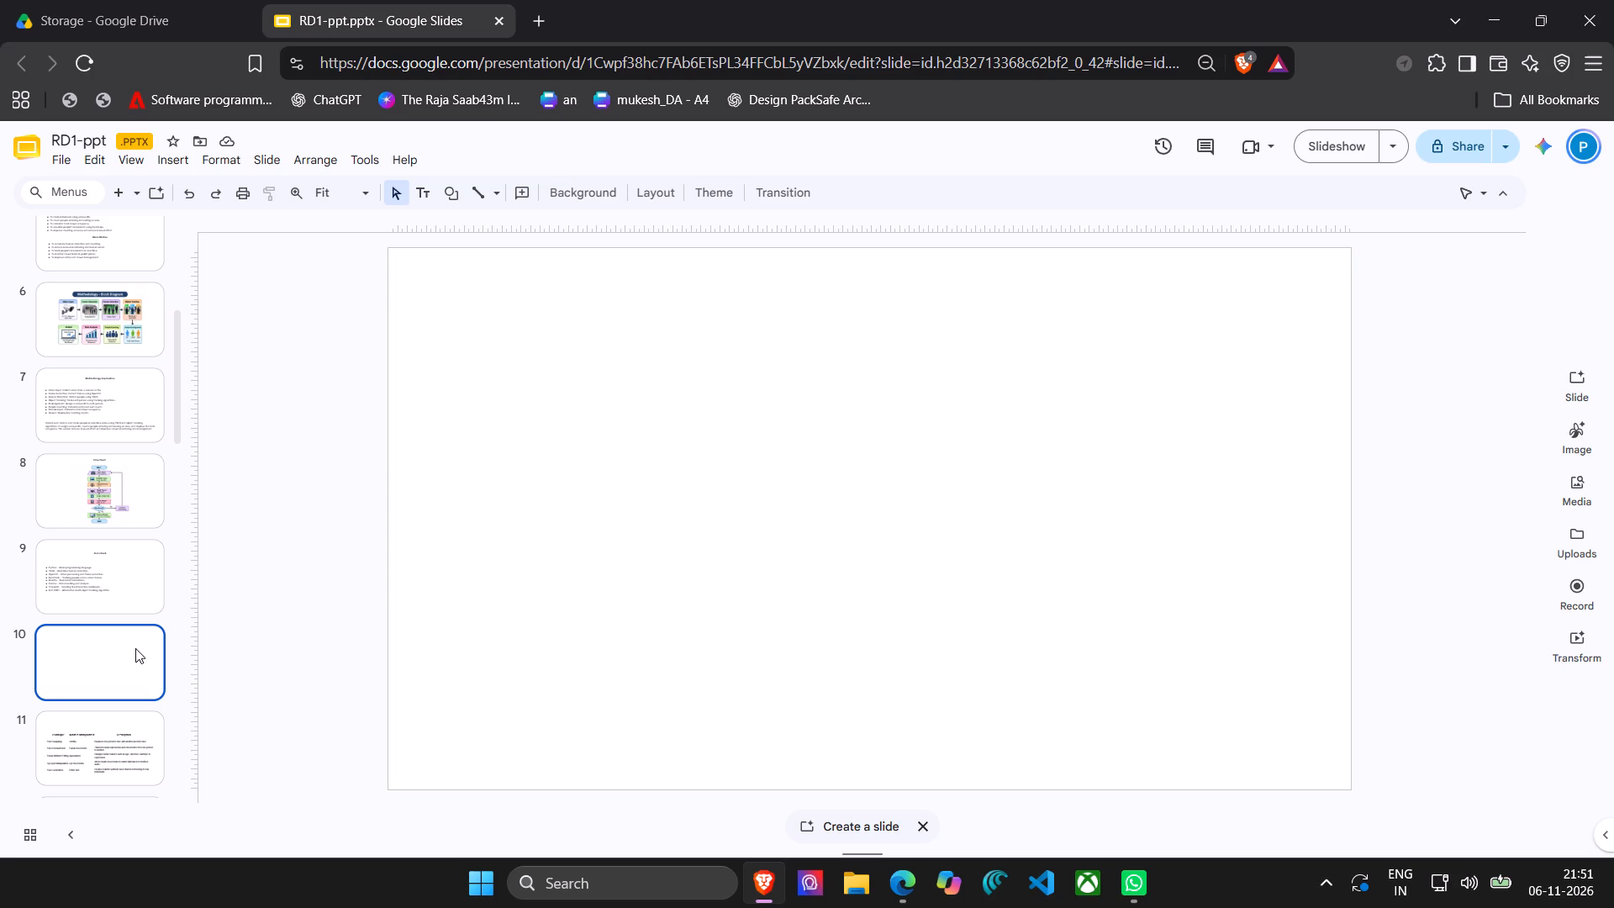
{"action": "key", "text": "Right"}
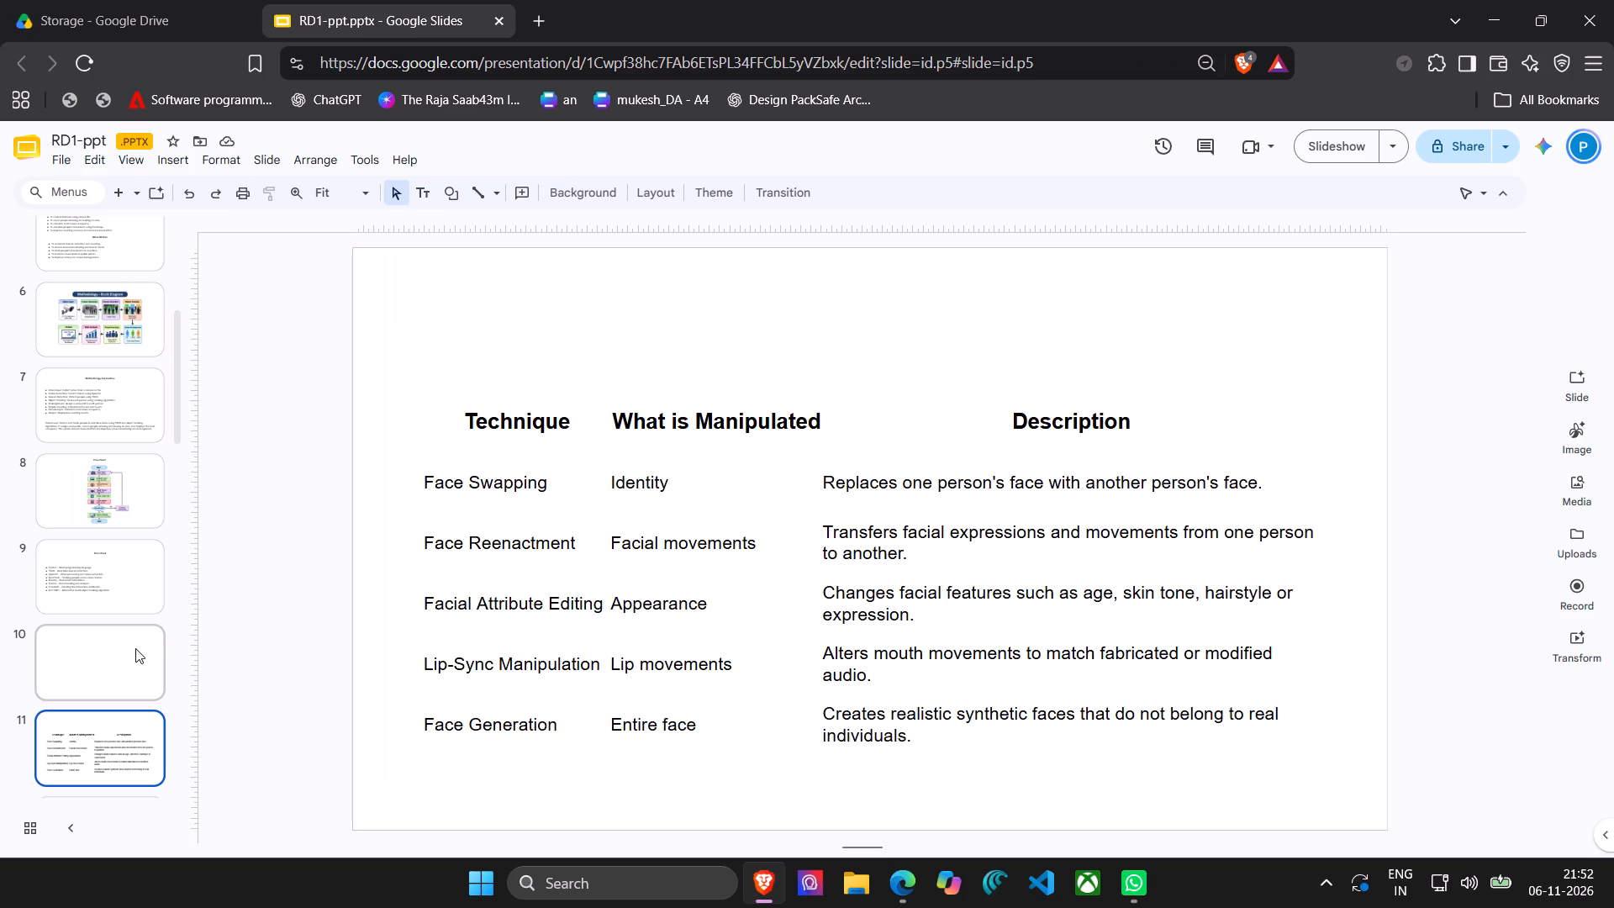
{"action": "scroll", "coordinate": [135, 648], "scroll_direction": "down", "scroll_amount": 1}
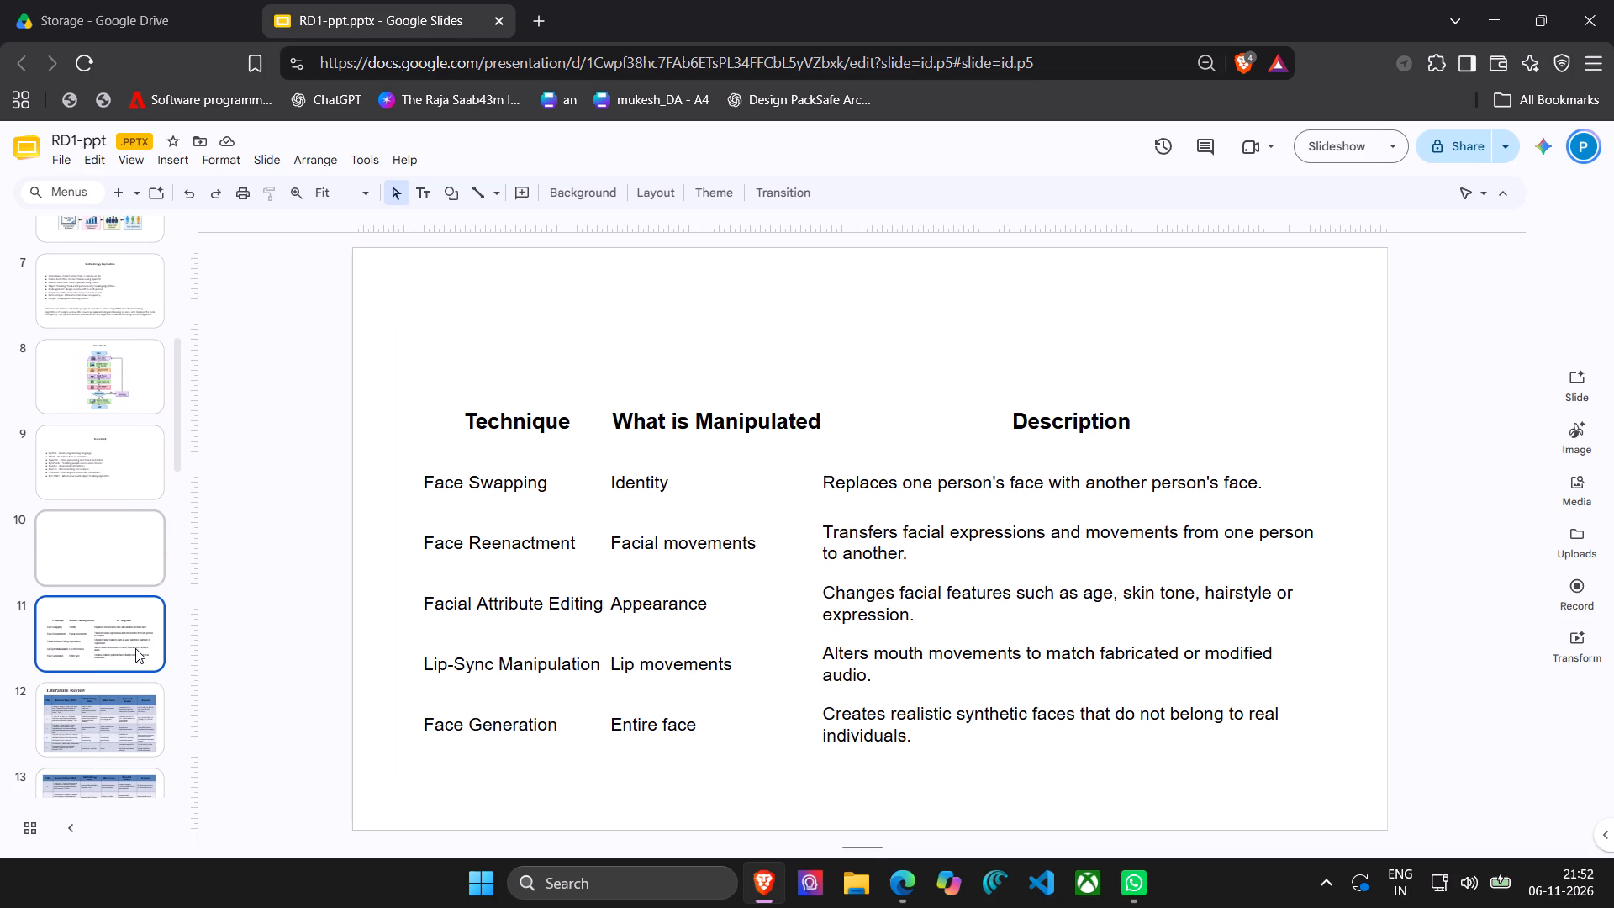
{"action": "scroll", "coordinate": [135, 648], "scroll_direction": "down", "scroll_amount": 6}
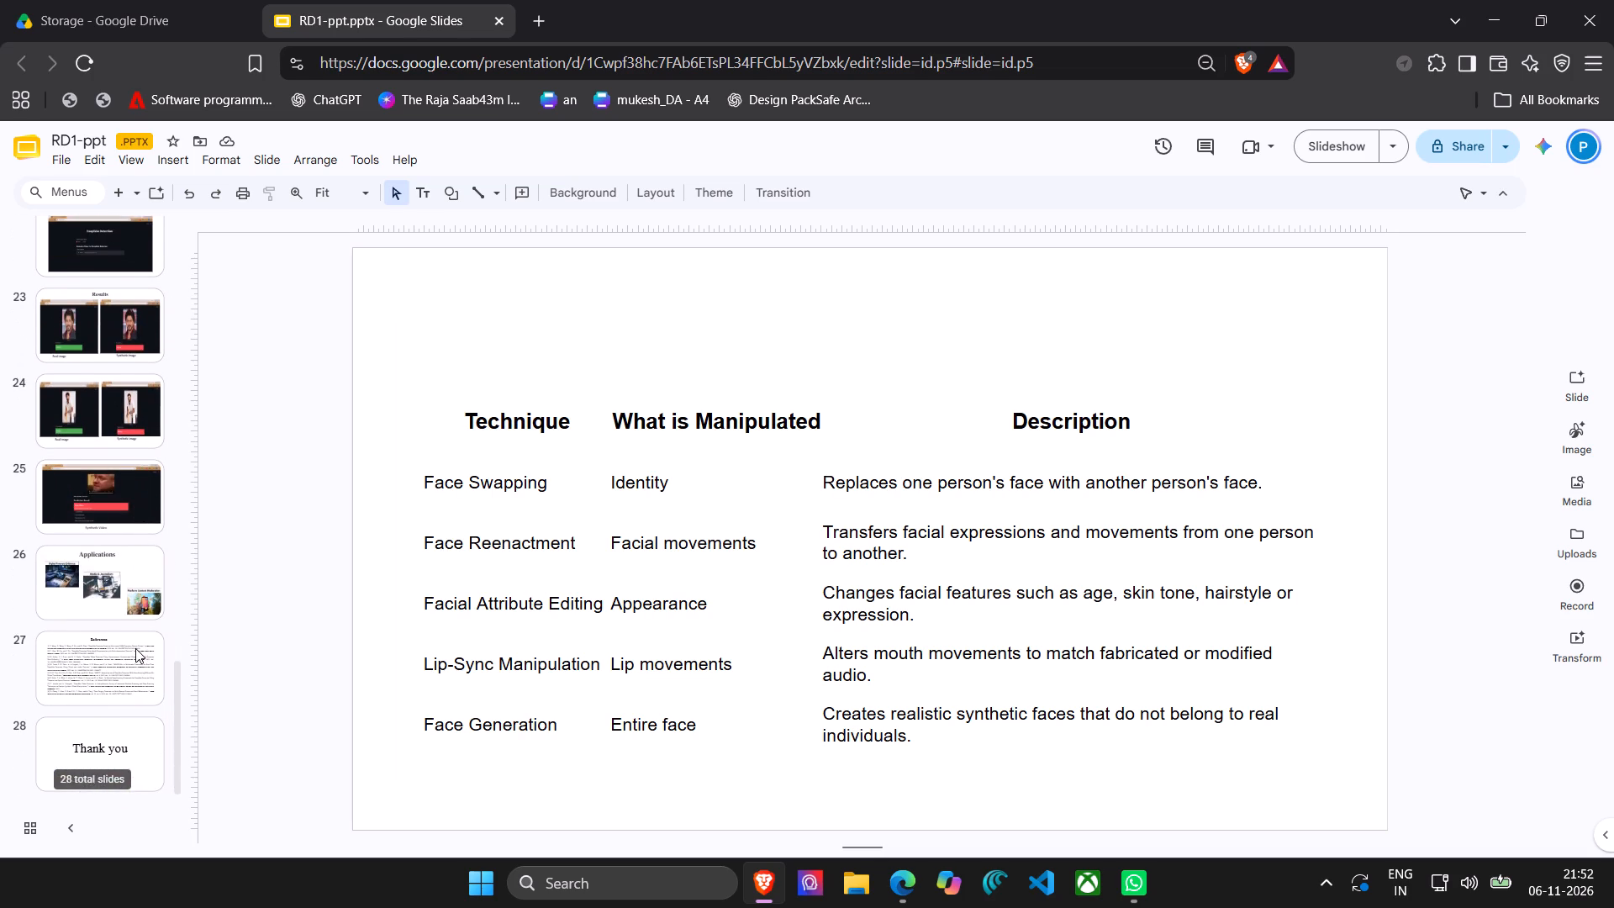
{"action": "scroll", "coordinate": [135, 648], "scroll_direction": "down", "scroll_amount": 3}
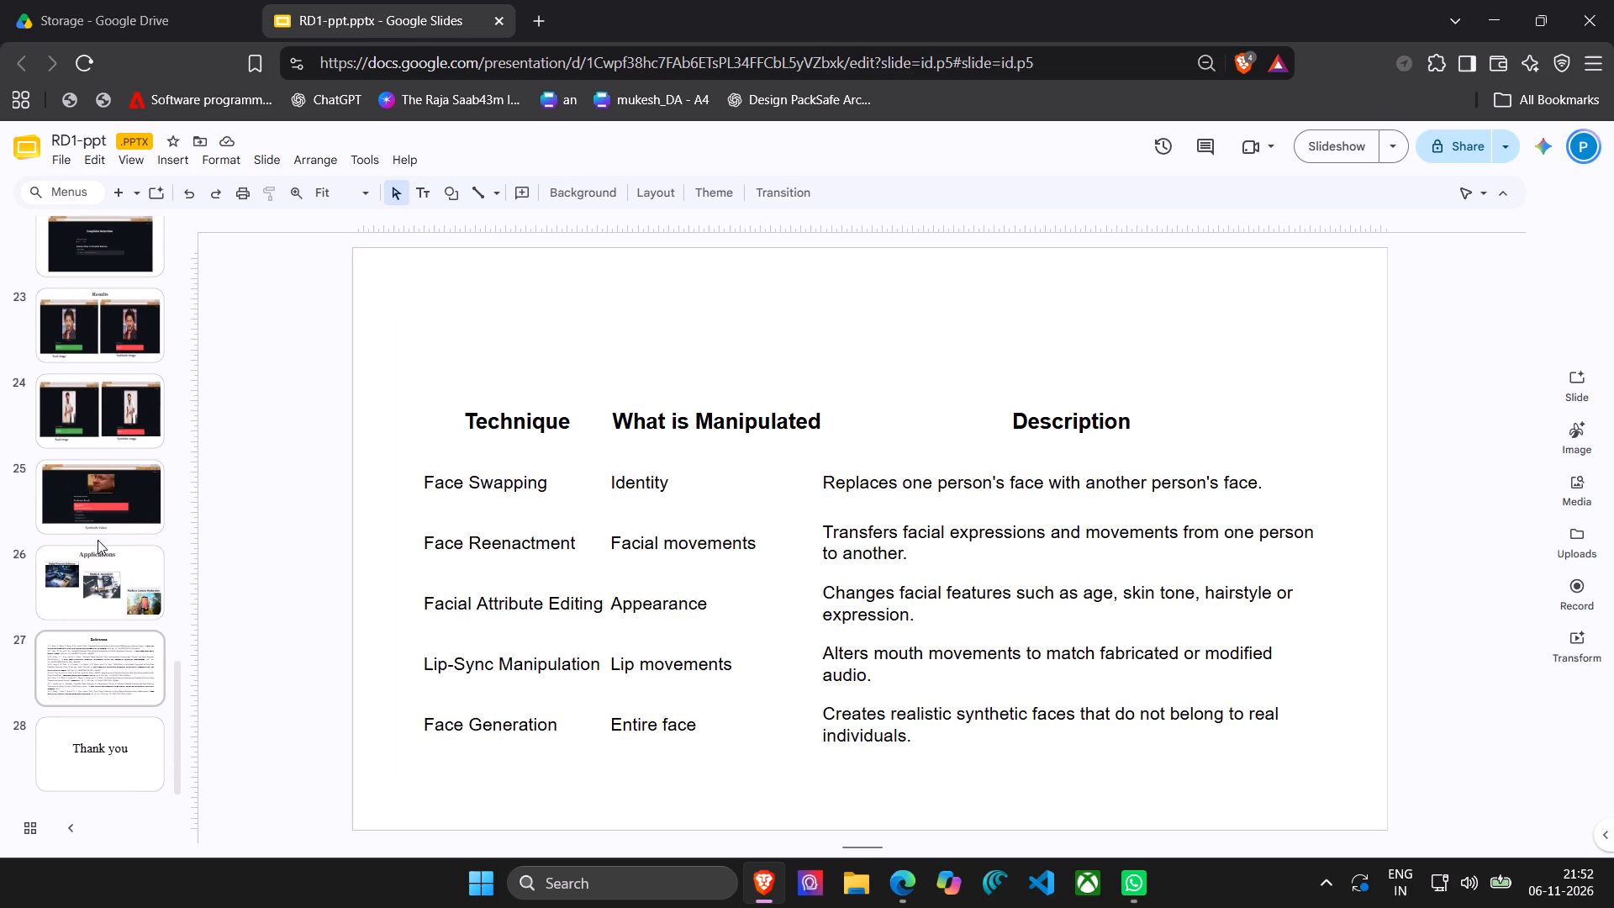
{"action": "left_click", "coordinate": [87, 473]}
{"action": "scroll", "coordinate": [87, 473], "scroll_direction": "up", "scroll_amount": 1}
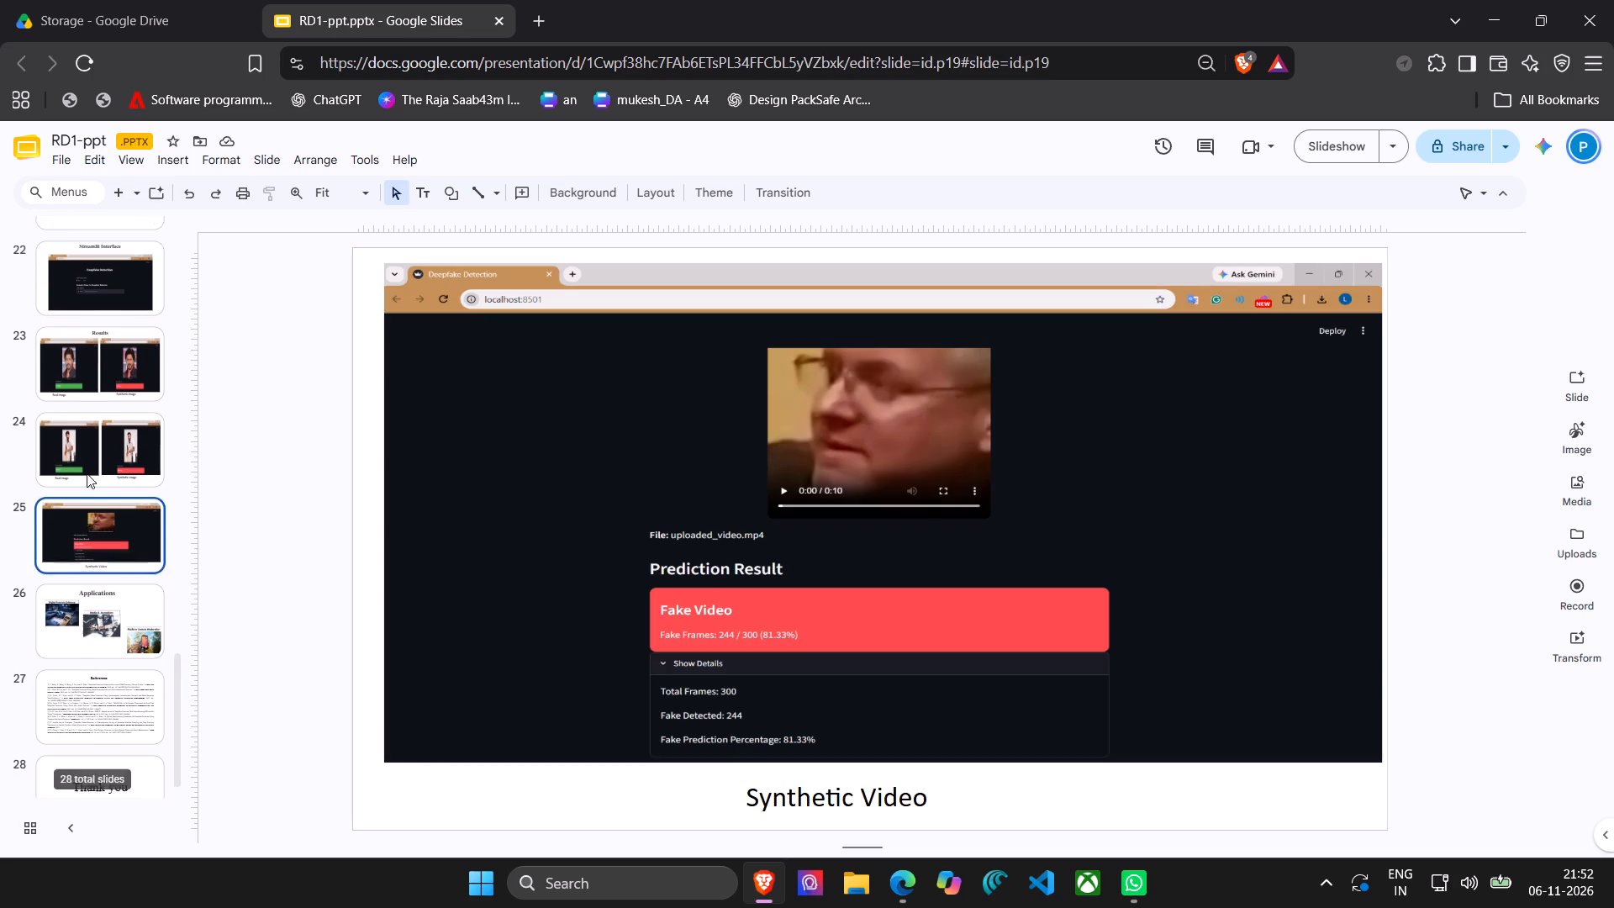
{"action": "scroll", "coordinate": [87, 473], "scroll_direction": "up", "scroll_amount": 1}
{"action": "left_click", "coordinate": [87, 473]}
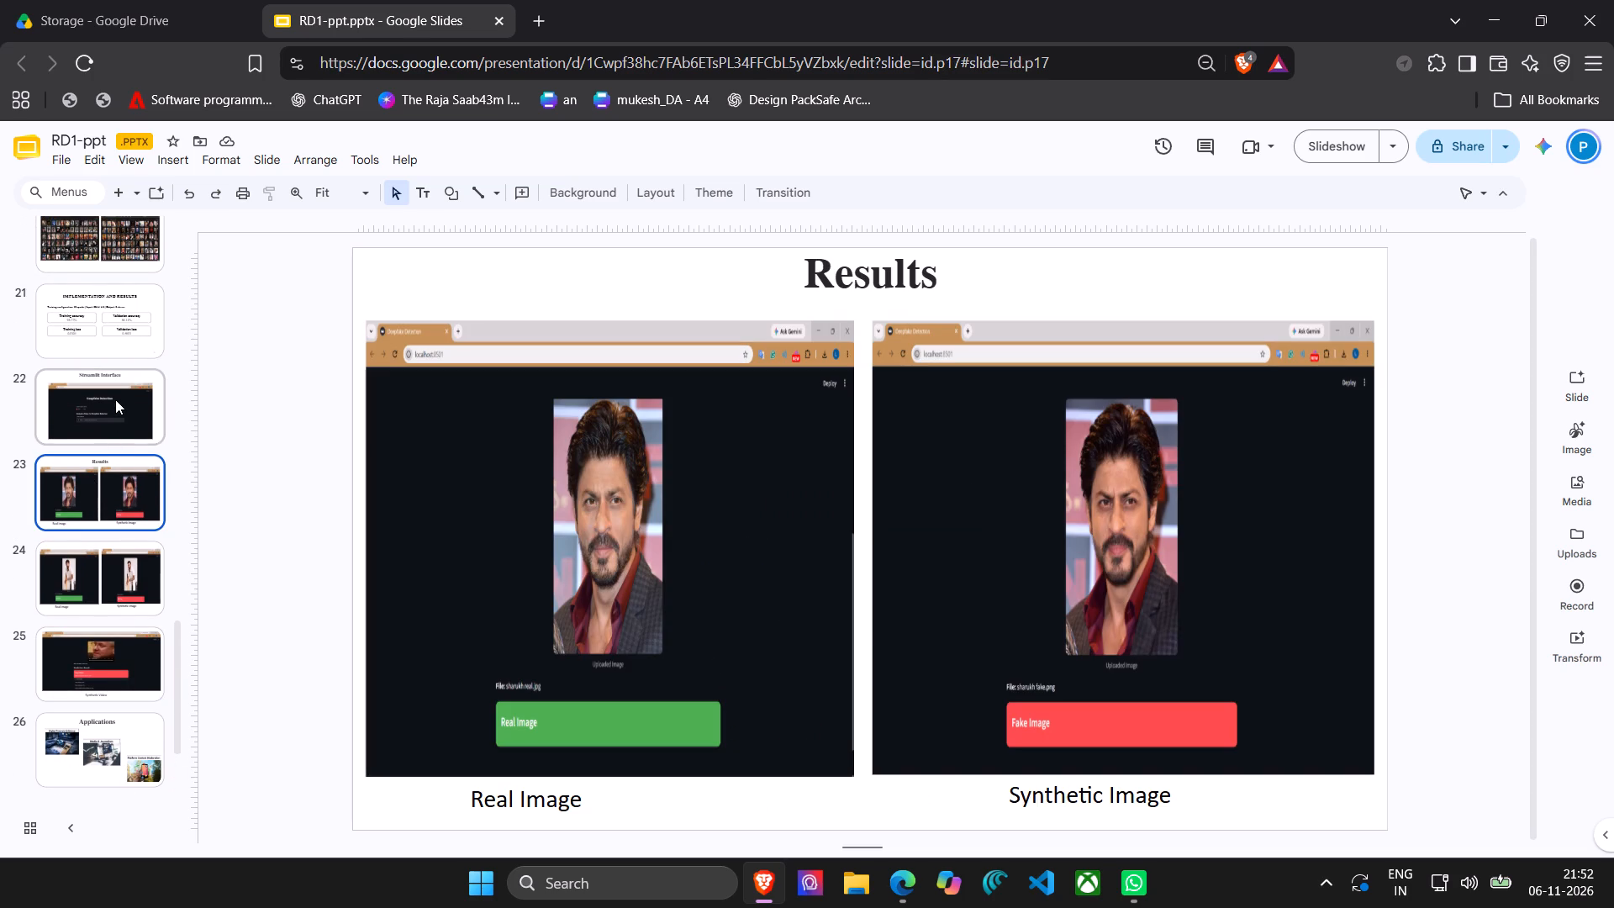
{"action": "left_click", "coordinate": [115, 399]}
{"action": "left_click", "coordinate": [108, 573]}
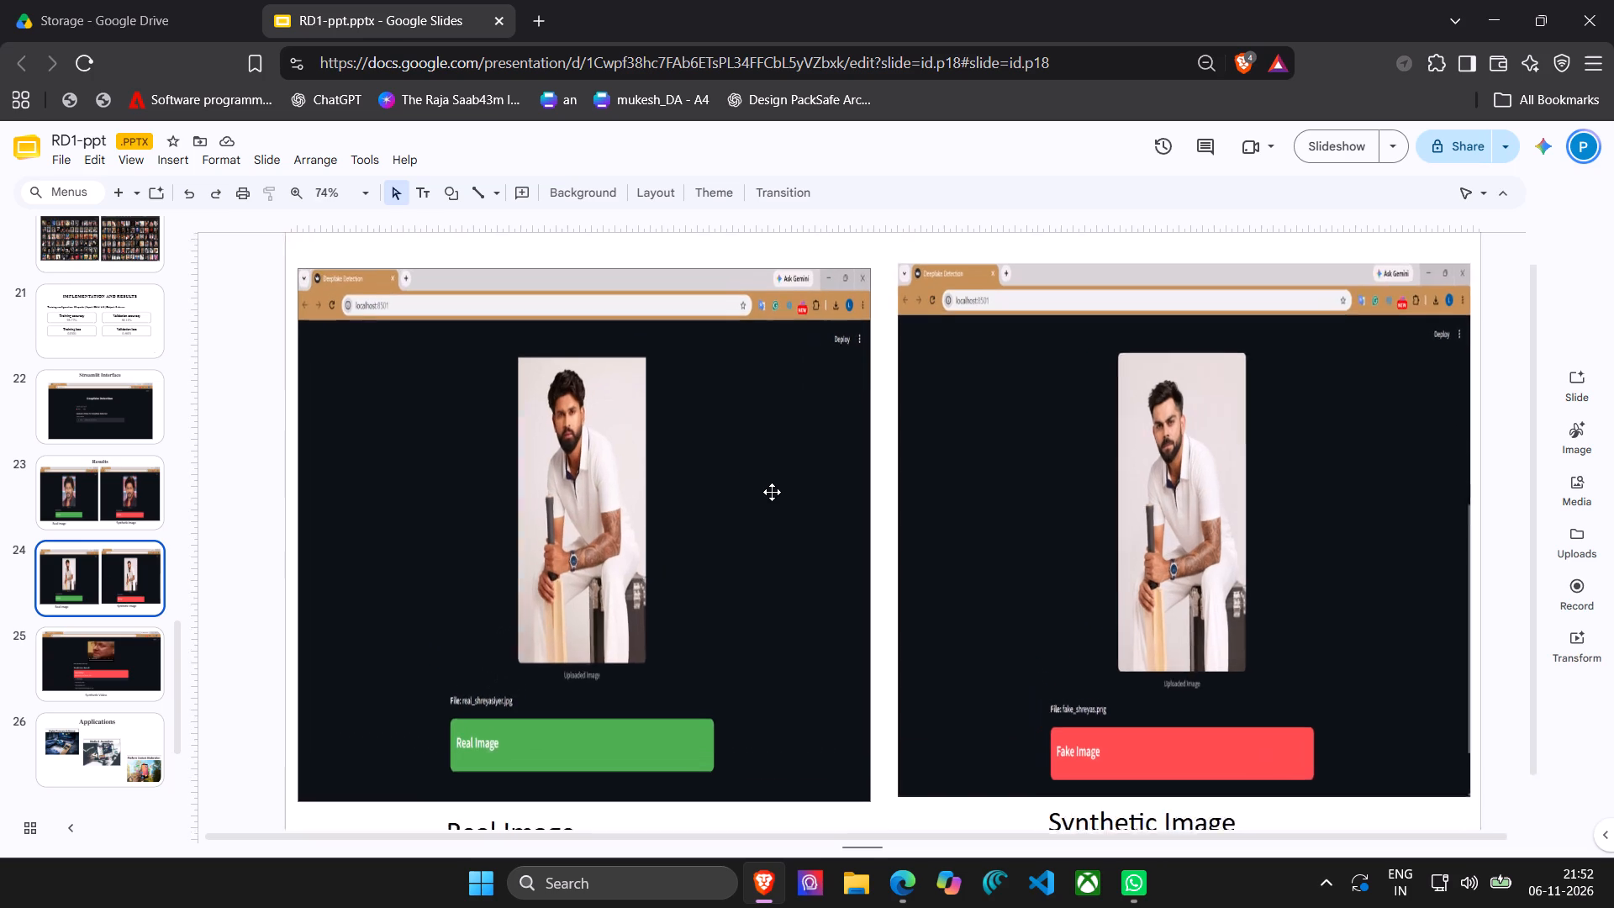
Move the Real Image screenshot on slide 24 lower and very slightly to the right.
{"action": "scroll", "coordinate": [772, 492], "scroll_direction": "right", "scroll_amount": 1}
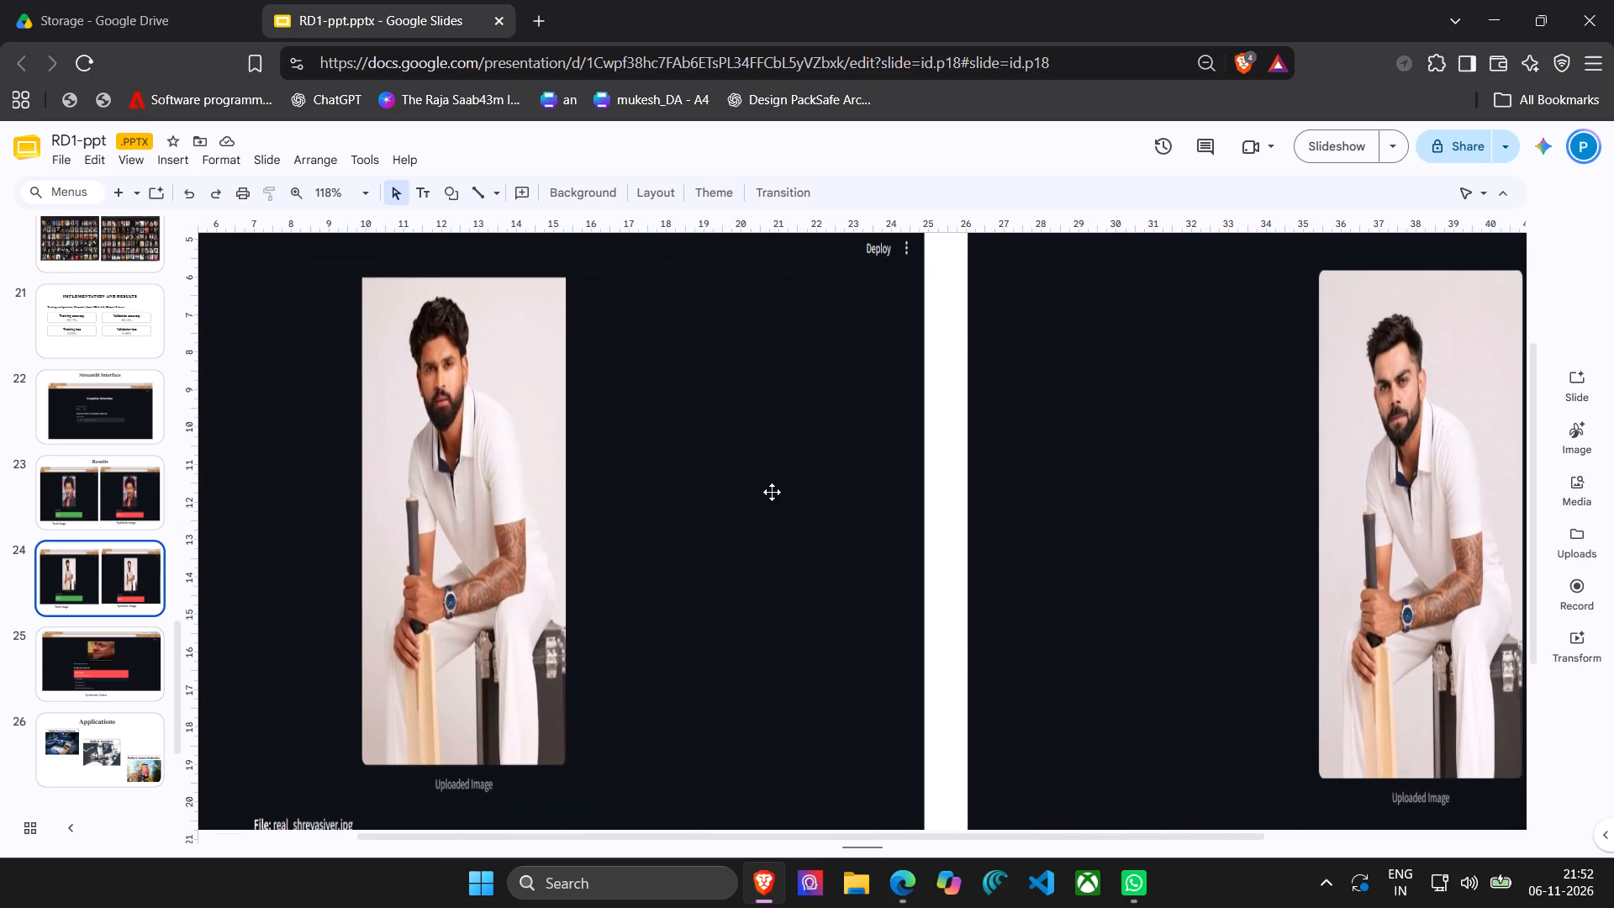
{"action": "scroll", "coordinate": [772, 492], "scroll_direction": "right", "scroll_amount": 1}
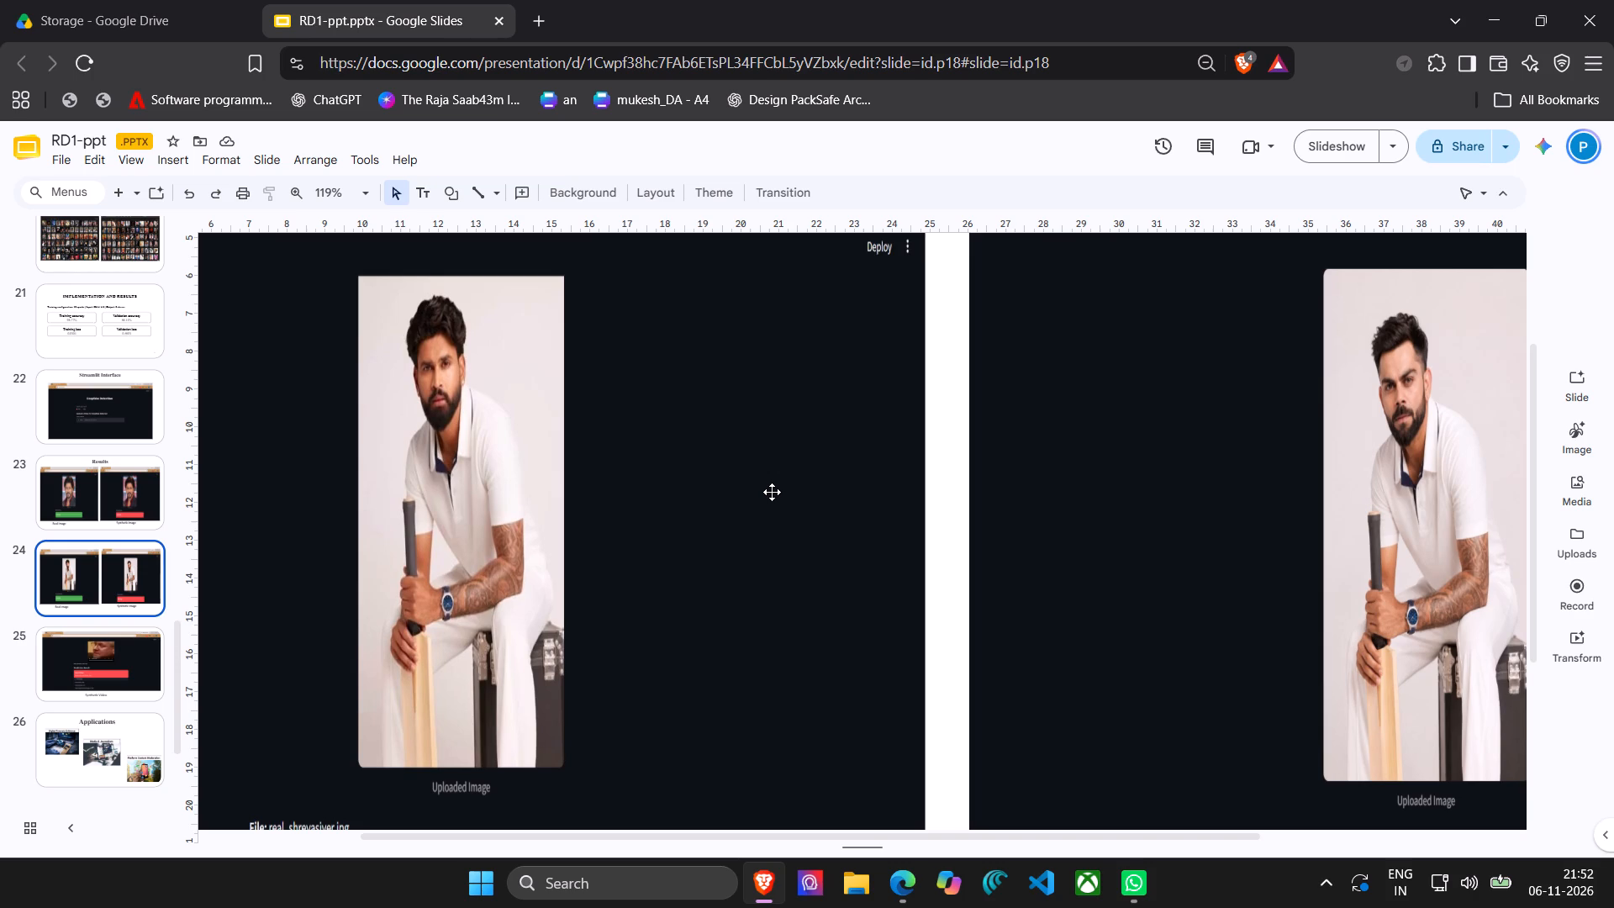
{"action": "left_click_drag", "start_coordinate": [772, 492], "coordinate": [781, 562]}
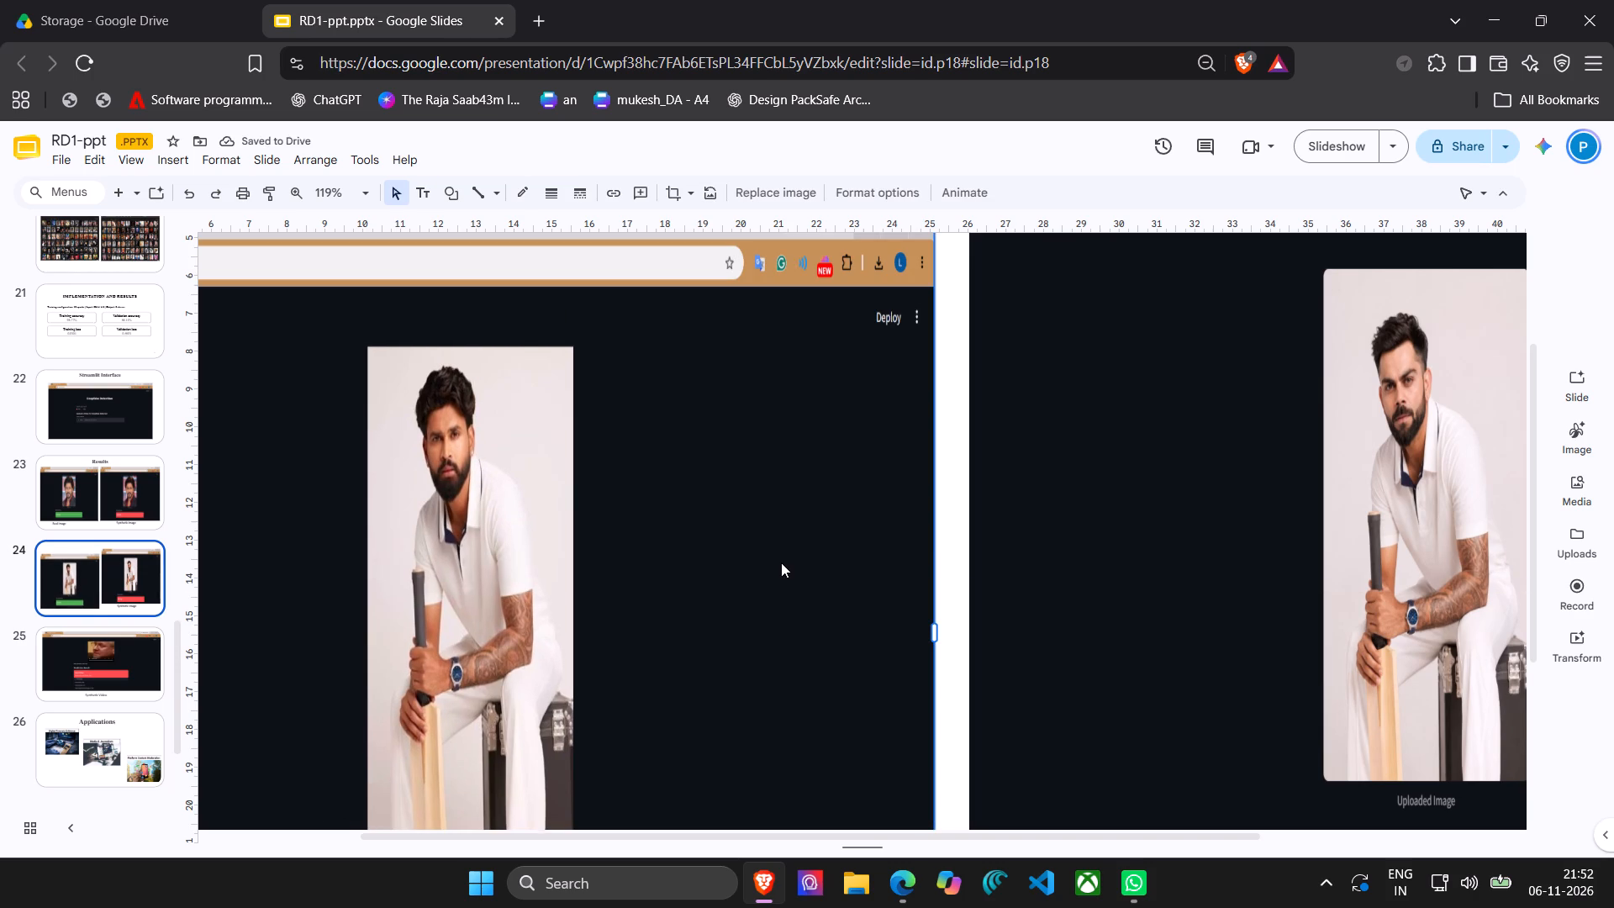
{"action": "scroll", "coordinate": [781, 562], "scroll_direction": "left", "scroll_amount": 3}
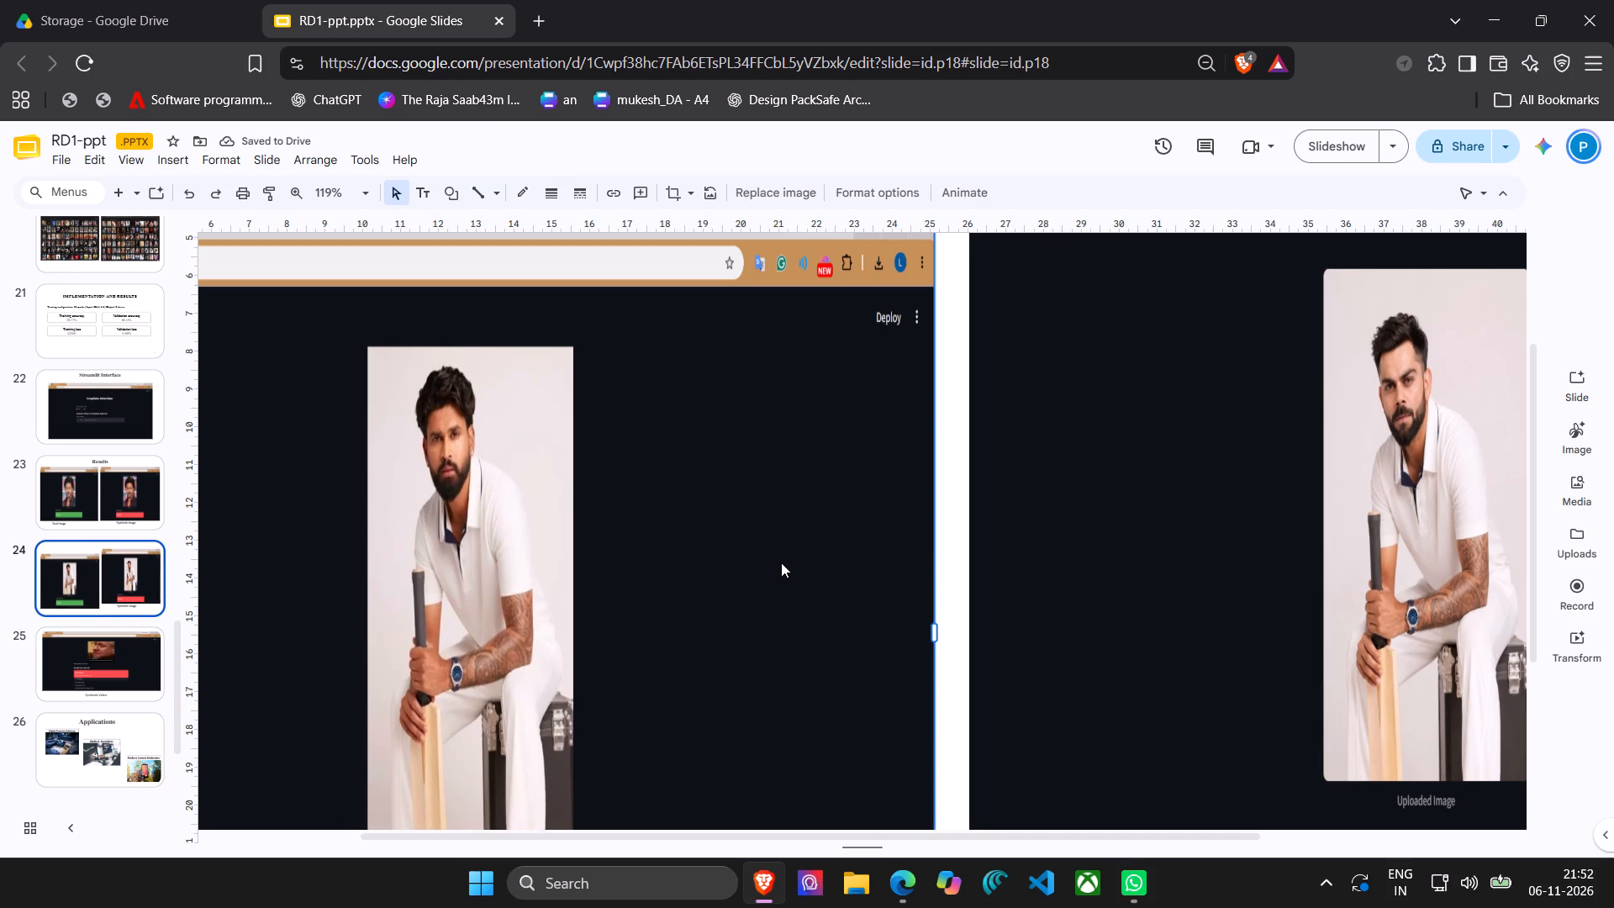
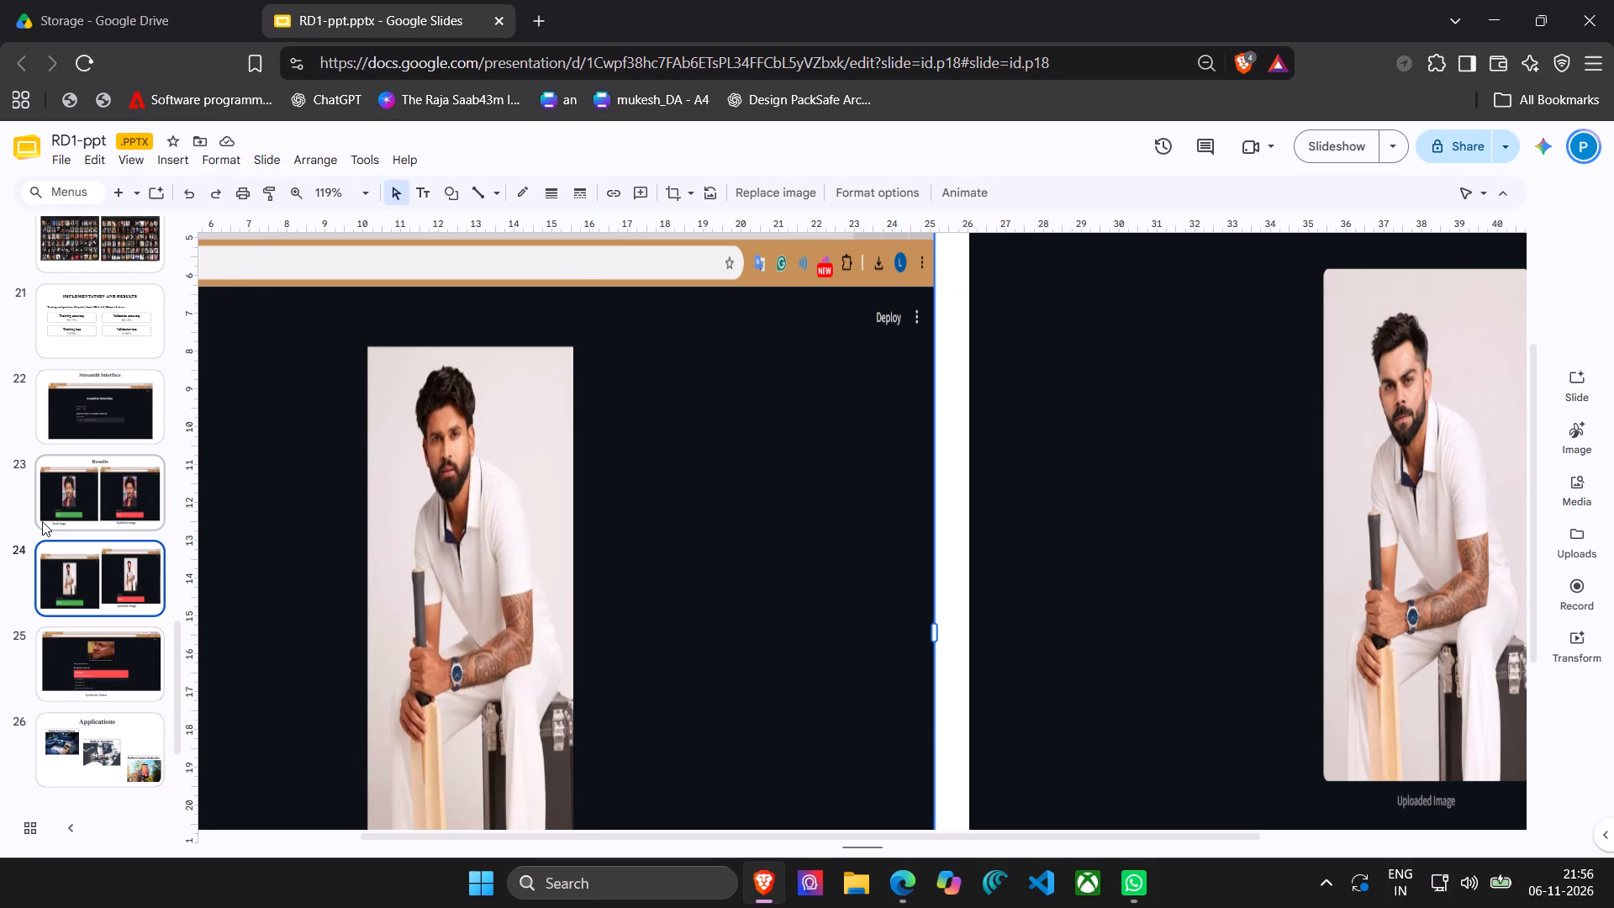
Review the dataset and Software Requirements slides, and go back through the Methodology and Literature Review slides to blank slide 10 and Tools Used.
{"action": "scroll", "coordinate": [96, 396], "scroll_direction": "up", "scroll_amount": 2}
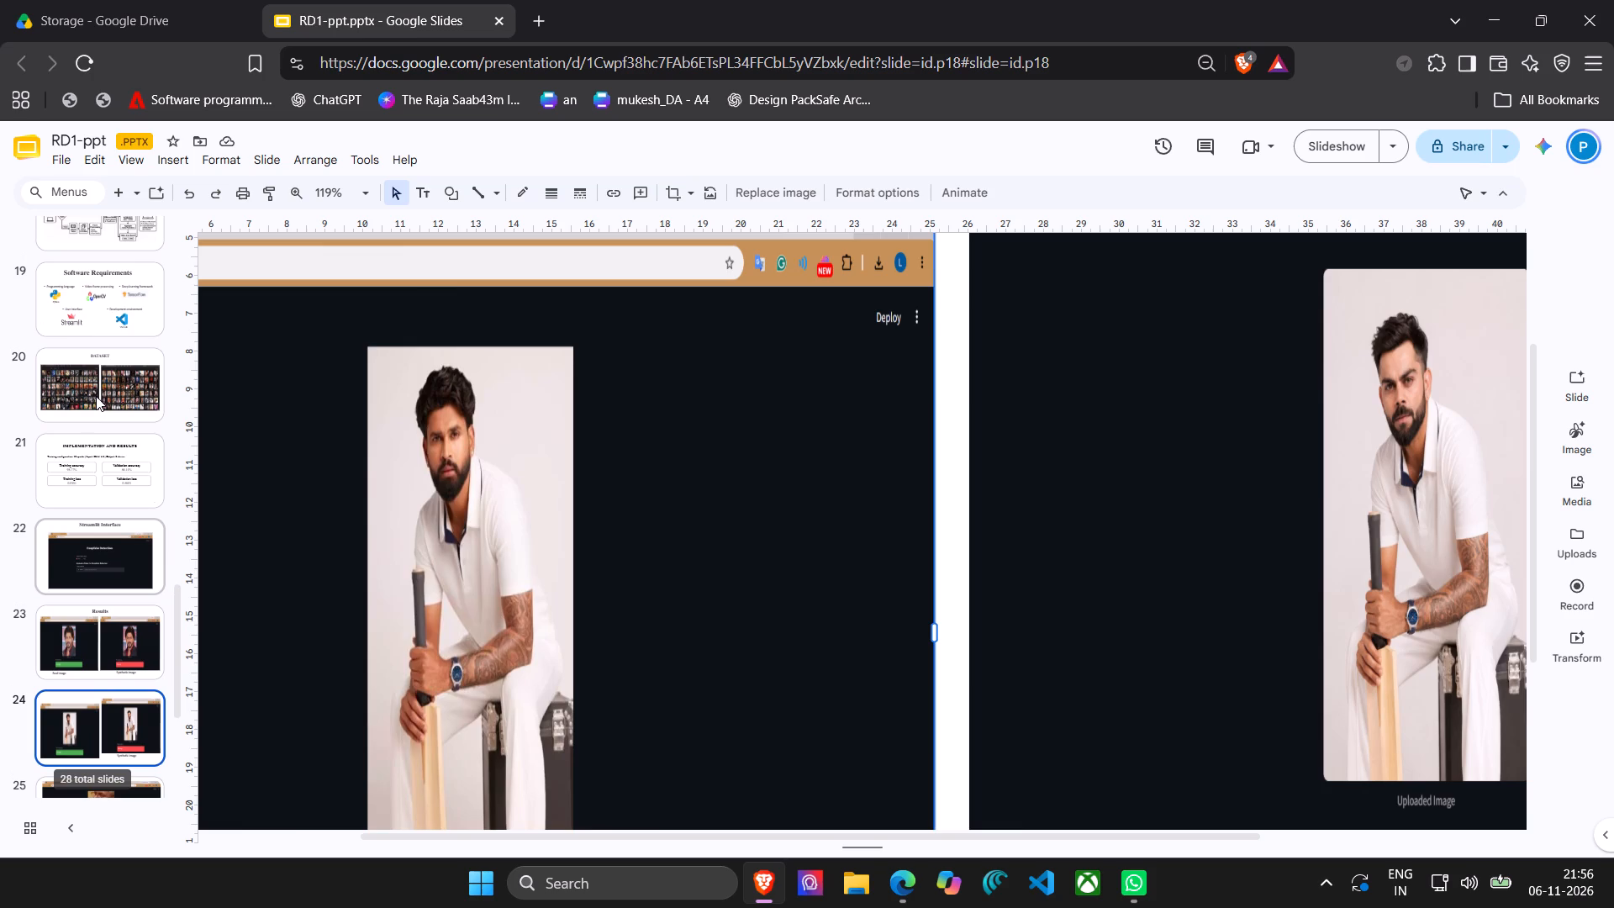
{"action": "left_click", "coordinate": [96, 396]}
{"action": "scroll", "coordinate": [96, 396], "scroll_direction": "up", "scroll_amount": 1}
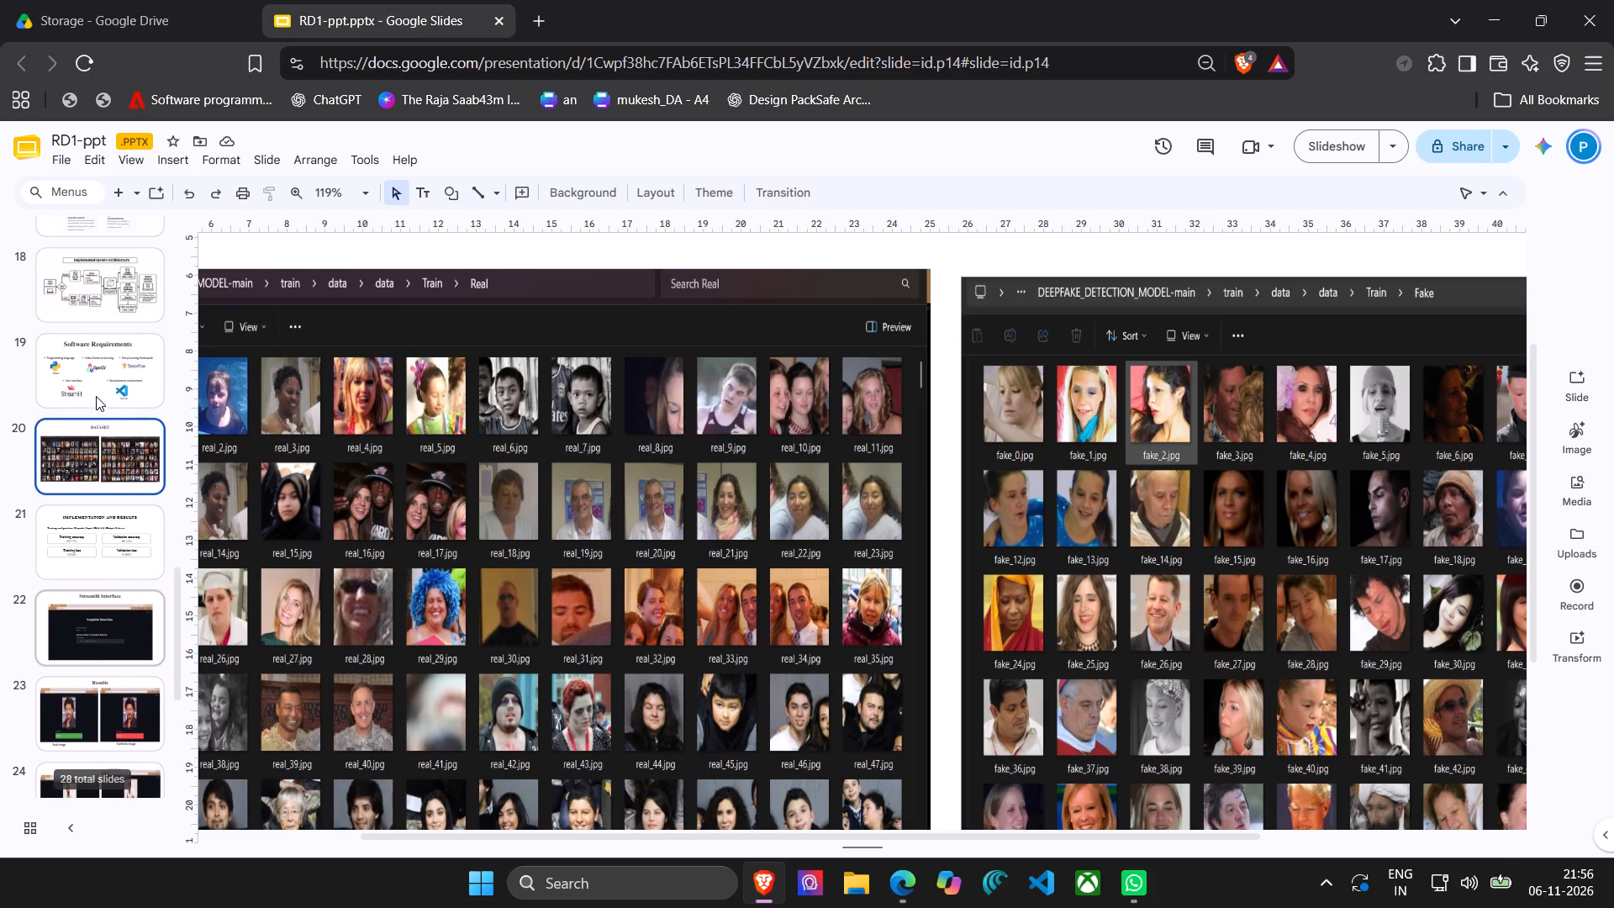
{"action": "scroll", "coordinate": [96, 396], "scroll_direction": "up", "scroll_amount": 1}
{"action": "left_click", "coordinate": [96, 396]}
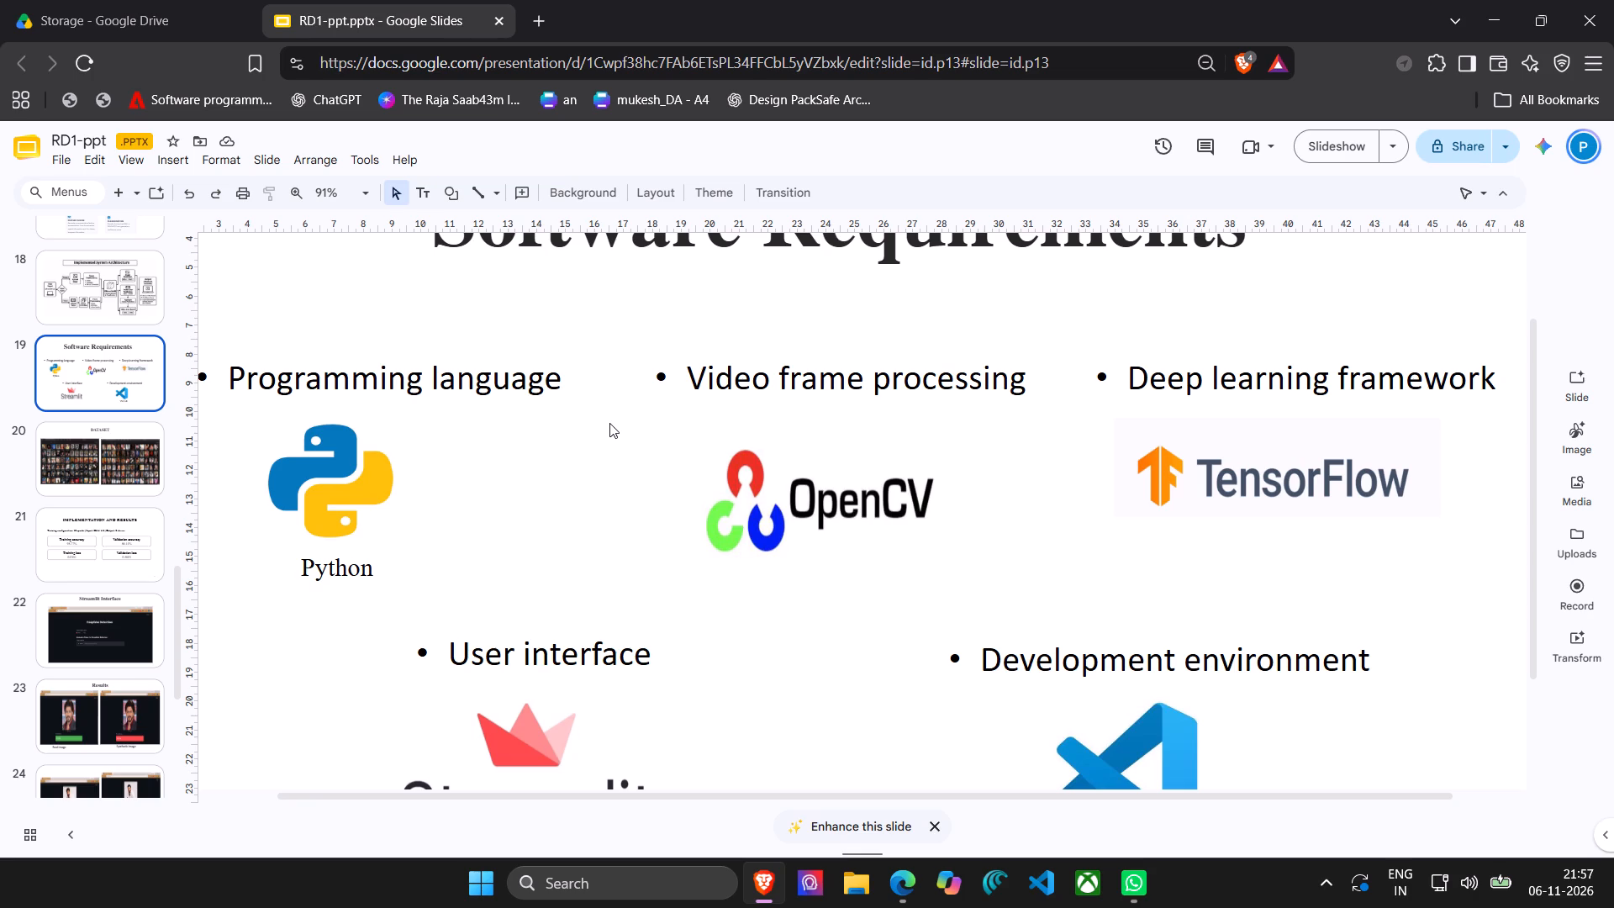
{"action": "key", "text": "Down"}
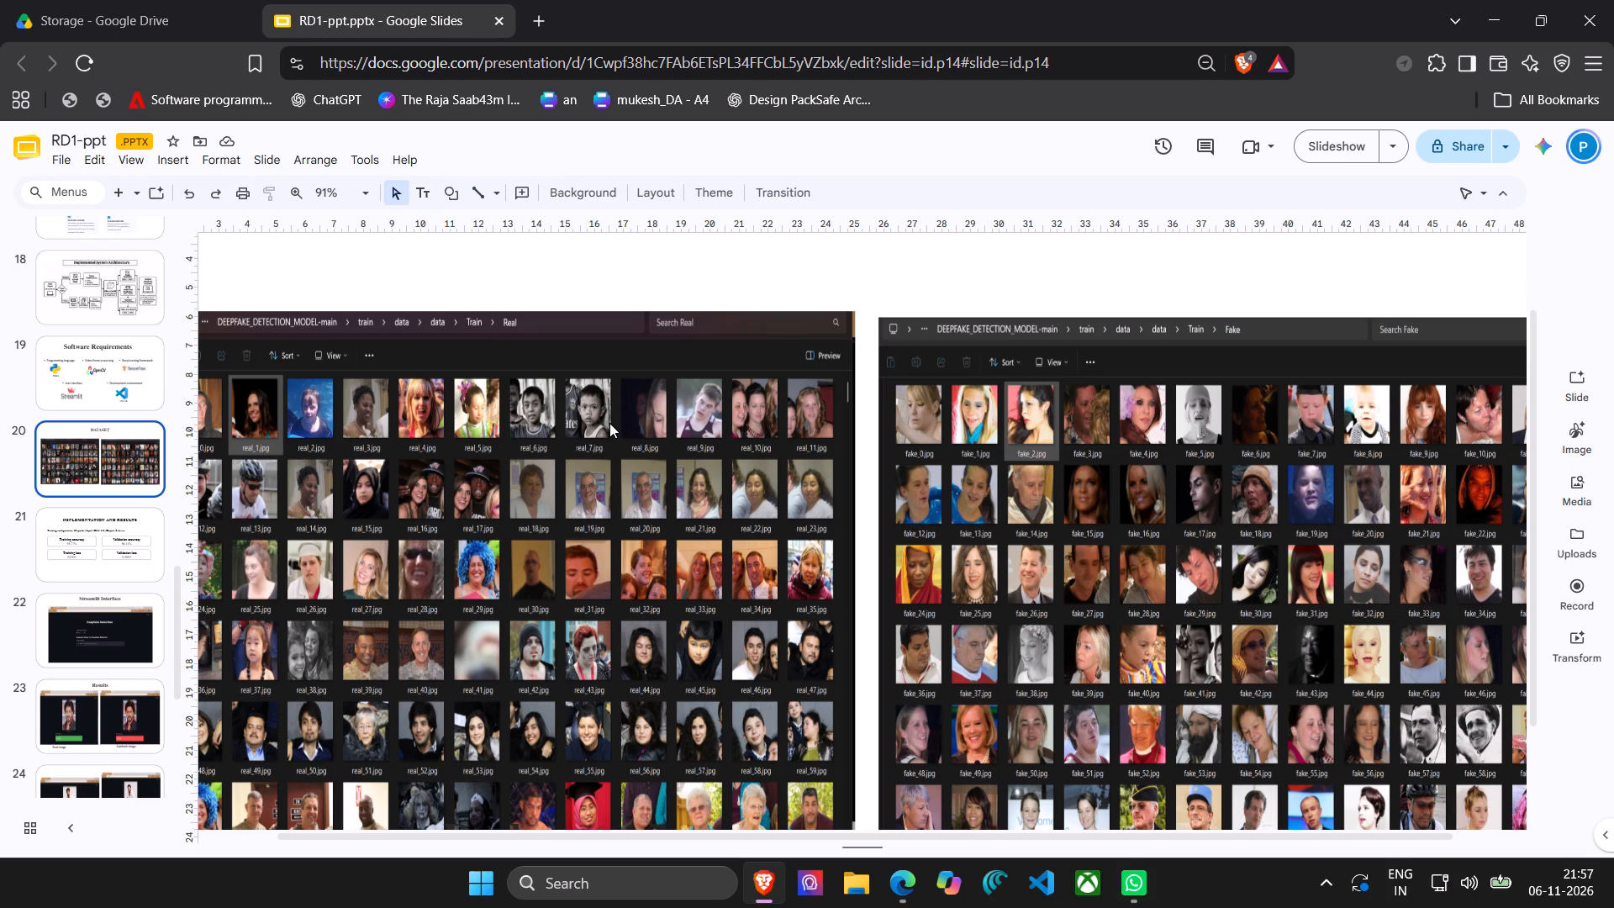
{"action": "key", "text": "Up"}
{"action": "key", "text": "Up"}
{"action": "key", "text": "Up"}
{"action": "key", "text": "Up"}
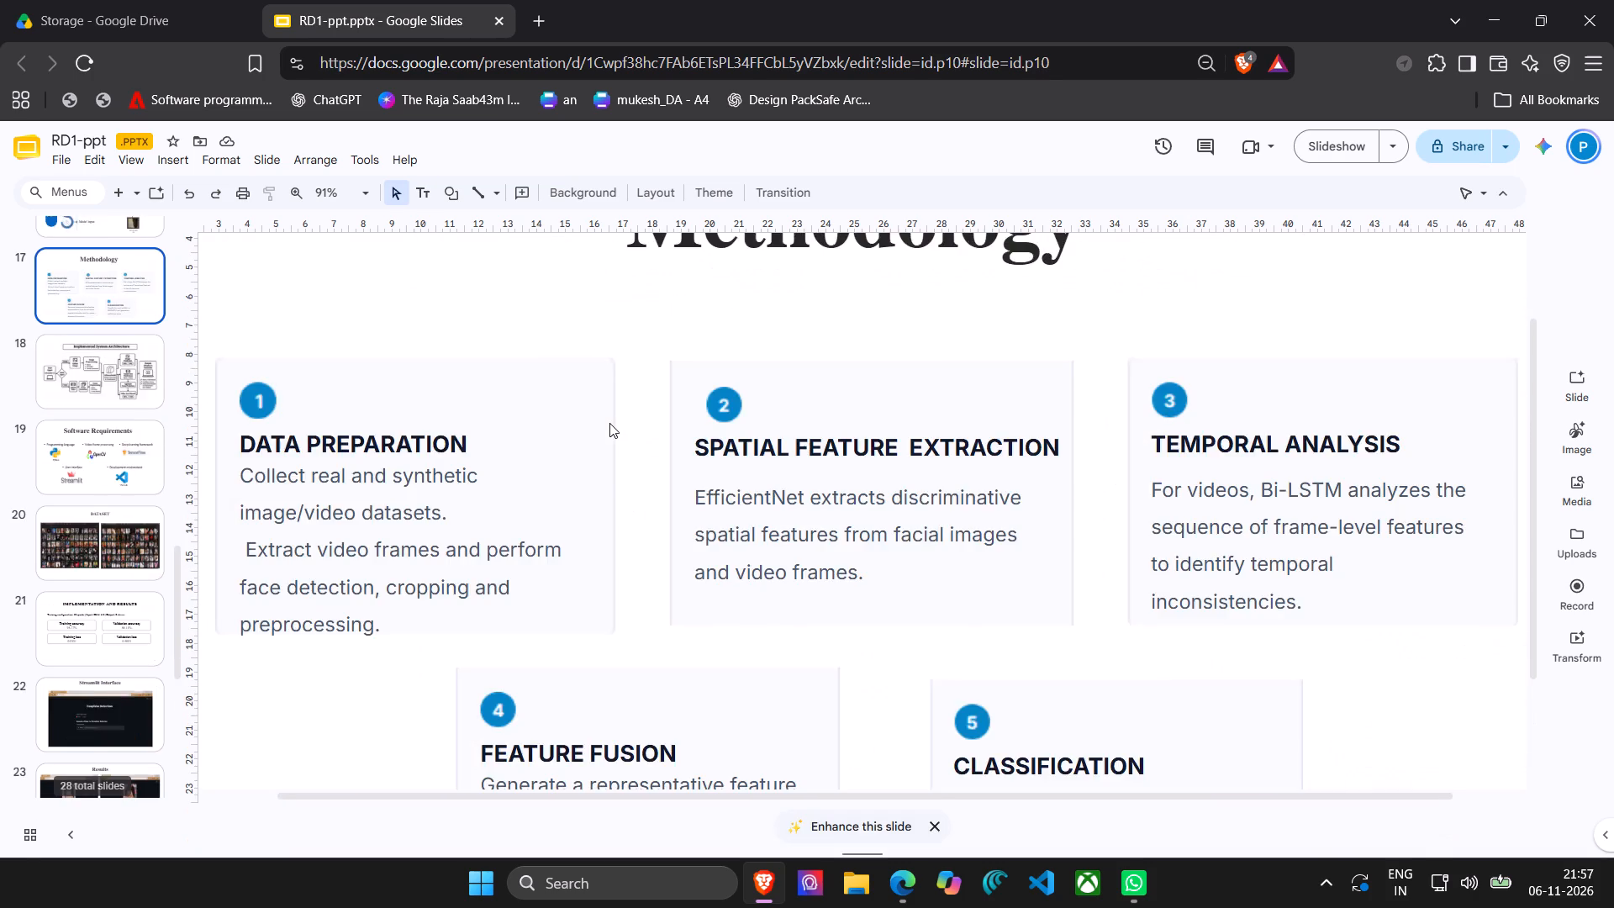
{"action": "key", "text": "Up"}
{"action": "key", "text": "Up"}
{"action": "key", "text": "Up"}
{"action": "key", "text": "Up"}
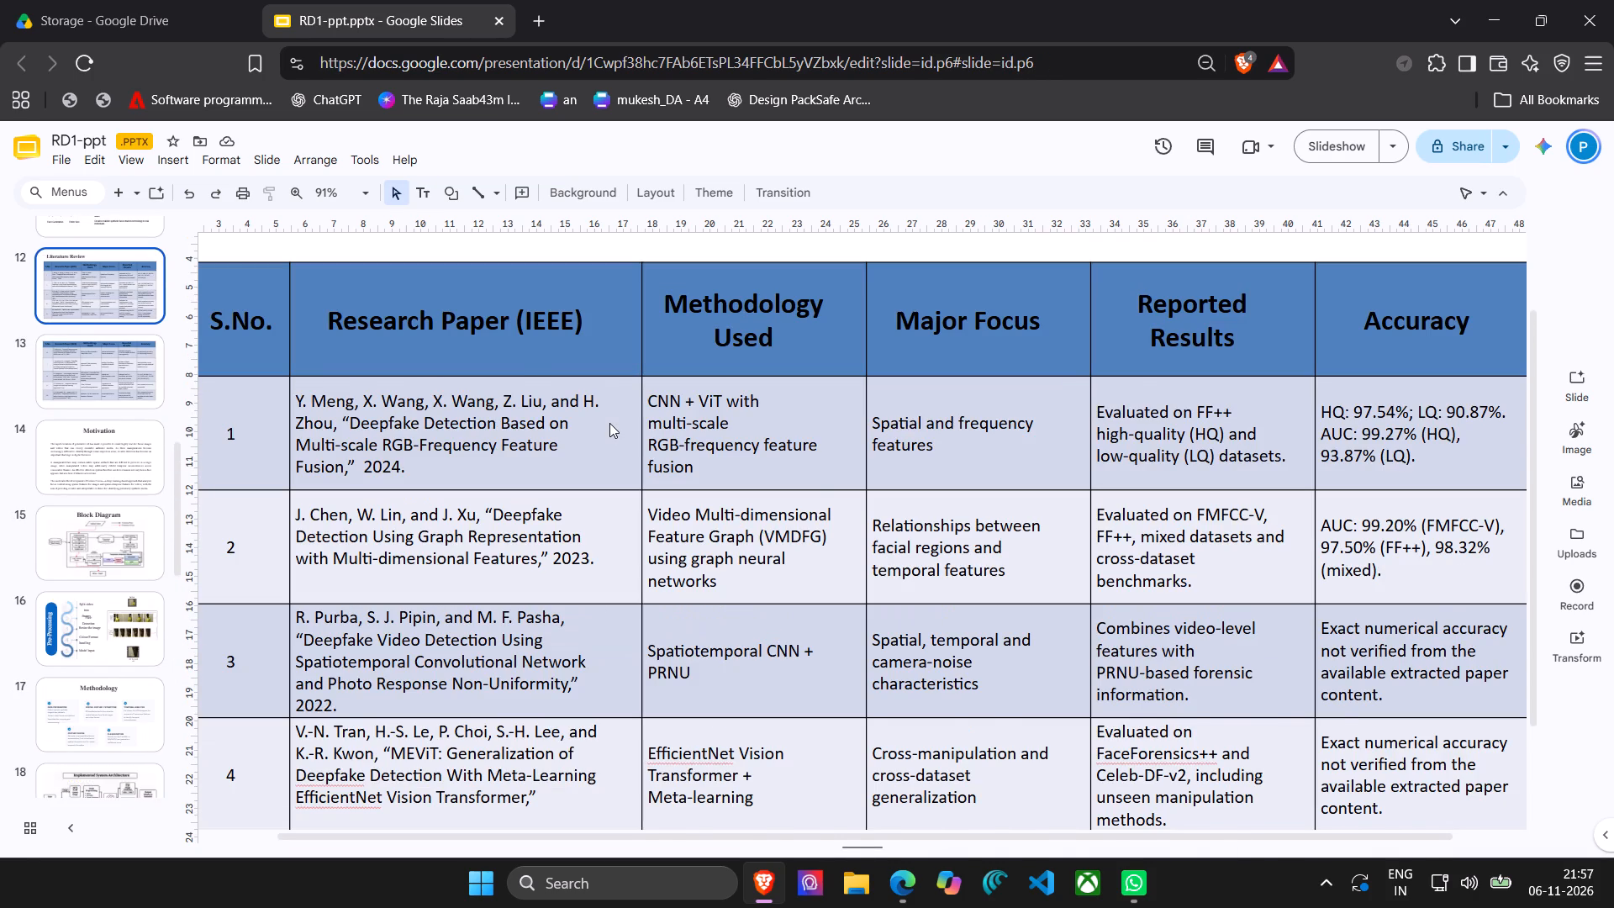
{"action": "key", "text": "Up"}
{"action": "key", "text": "Up"}
{"action": "key", "text": "Up"}
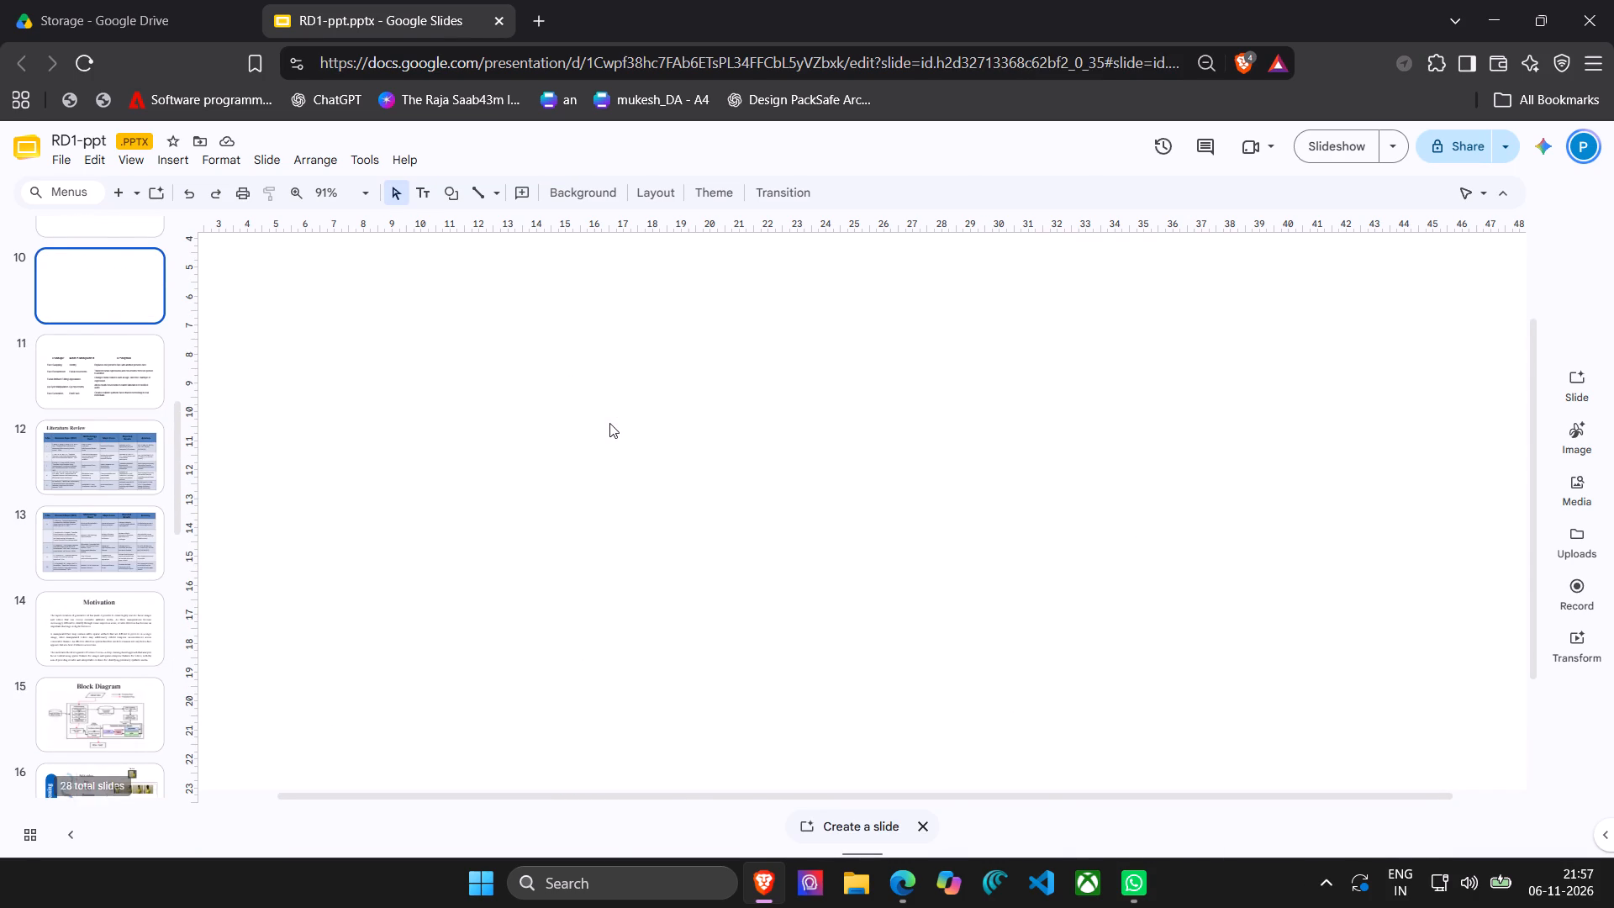
{"action": "key", "text": "Up"}
{"action": "key", "text": "Down"}
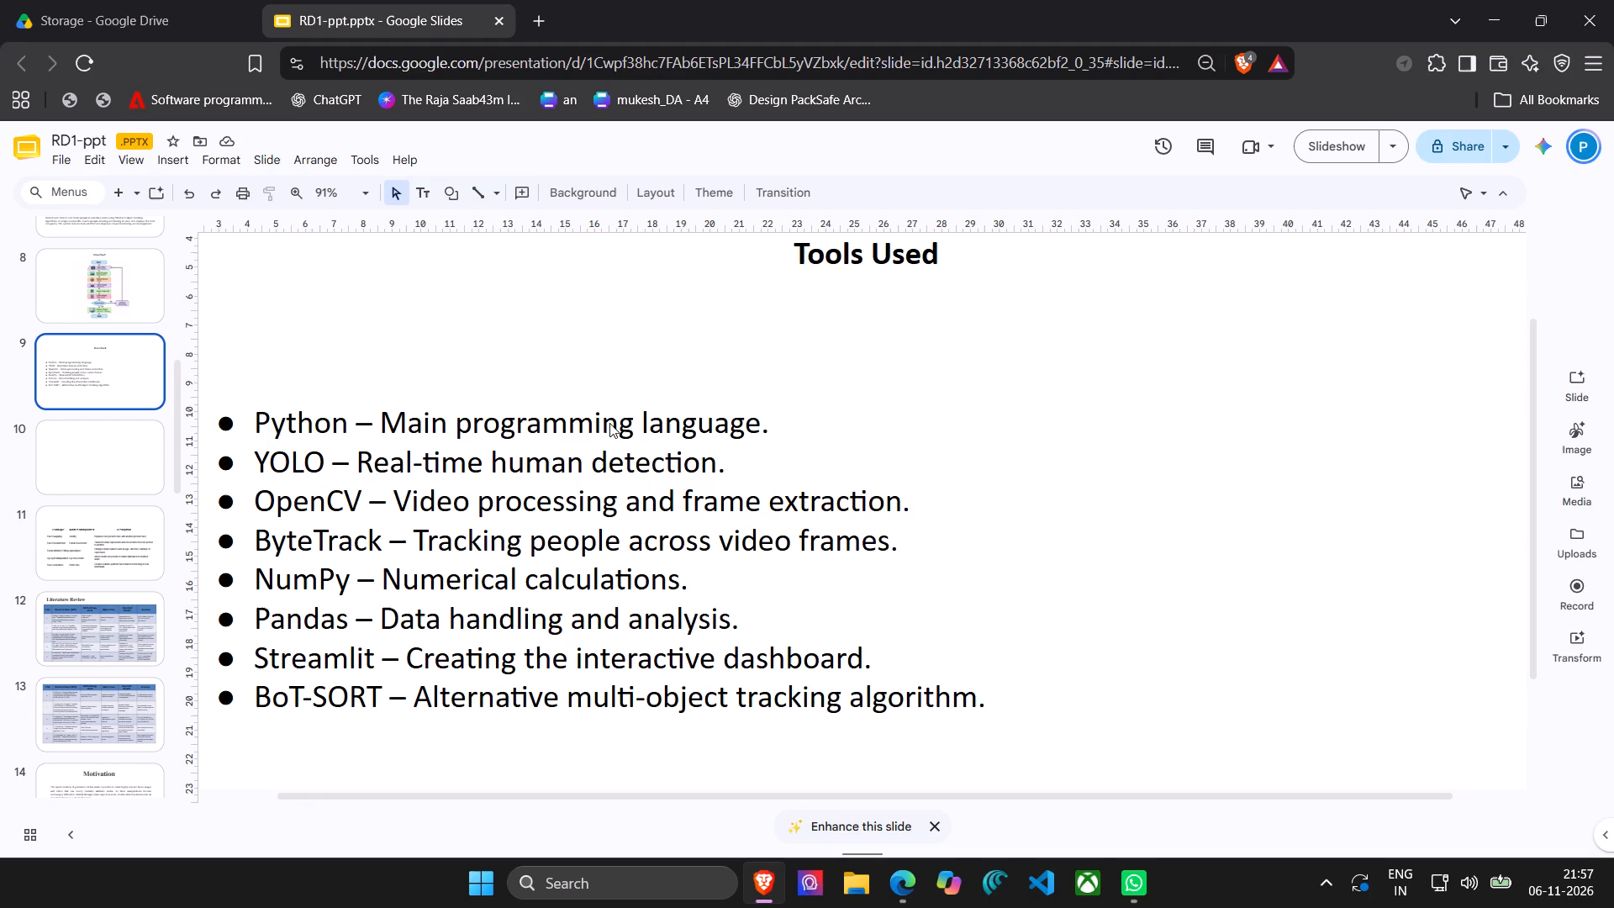
{"action": "key", "text": "Escape"}
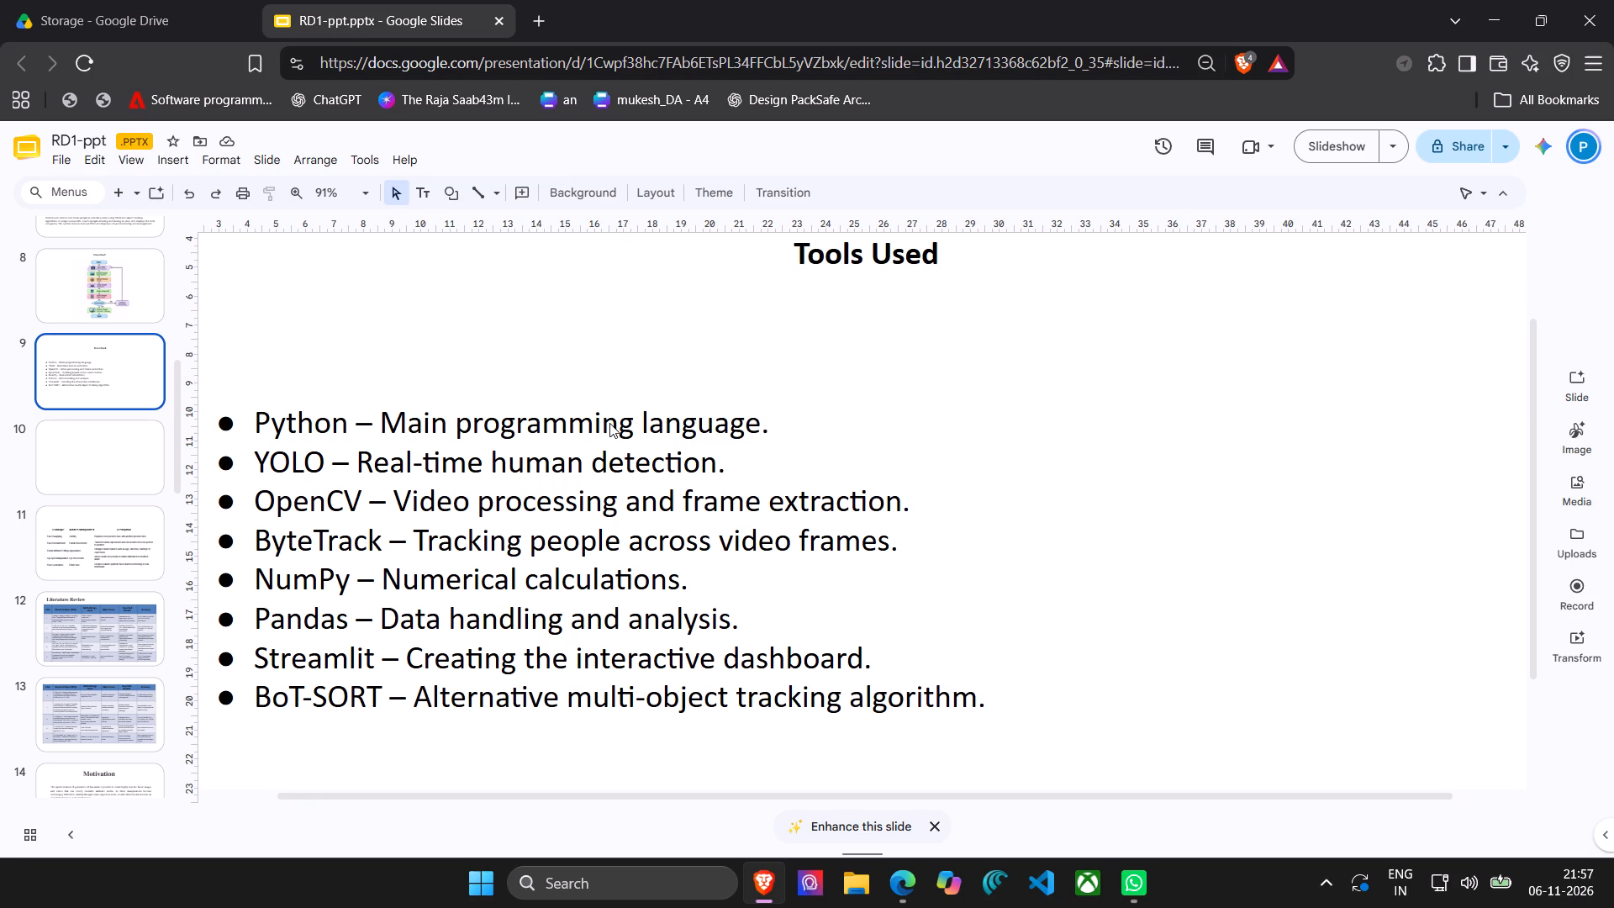
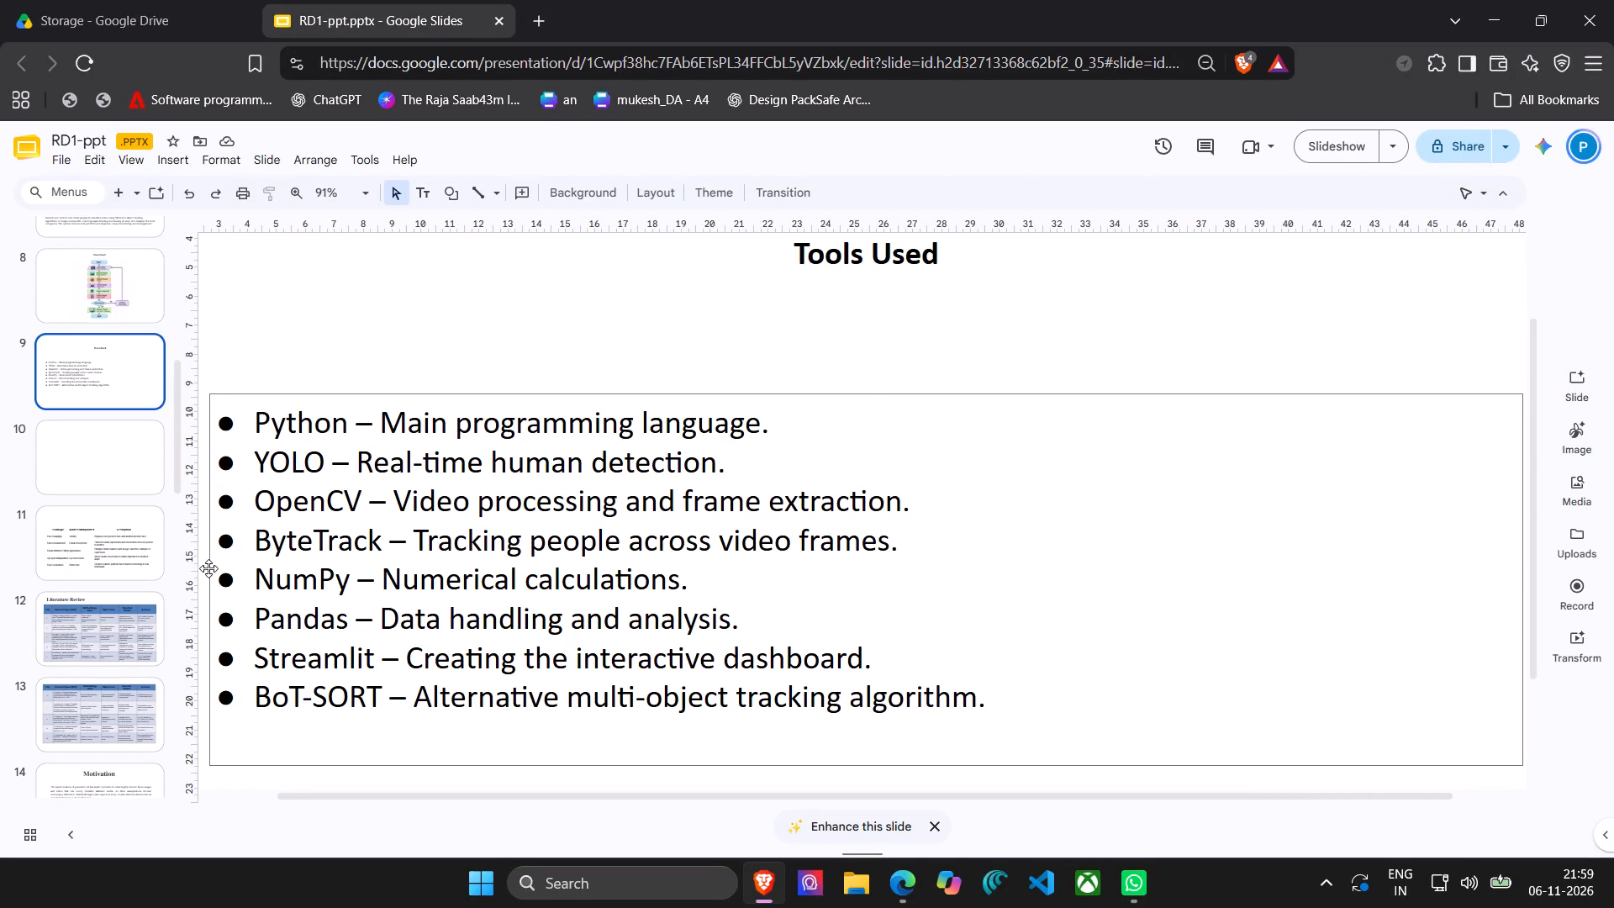
Reposition the tool list text box horizontally on the Tools Used slide, with its left edge slightly inset from the slide edge.
{"action": "left_click_drag", "start_coordinate": [208, 568], "coordinate": [259, 568]}
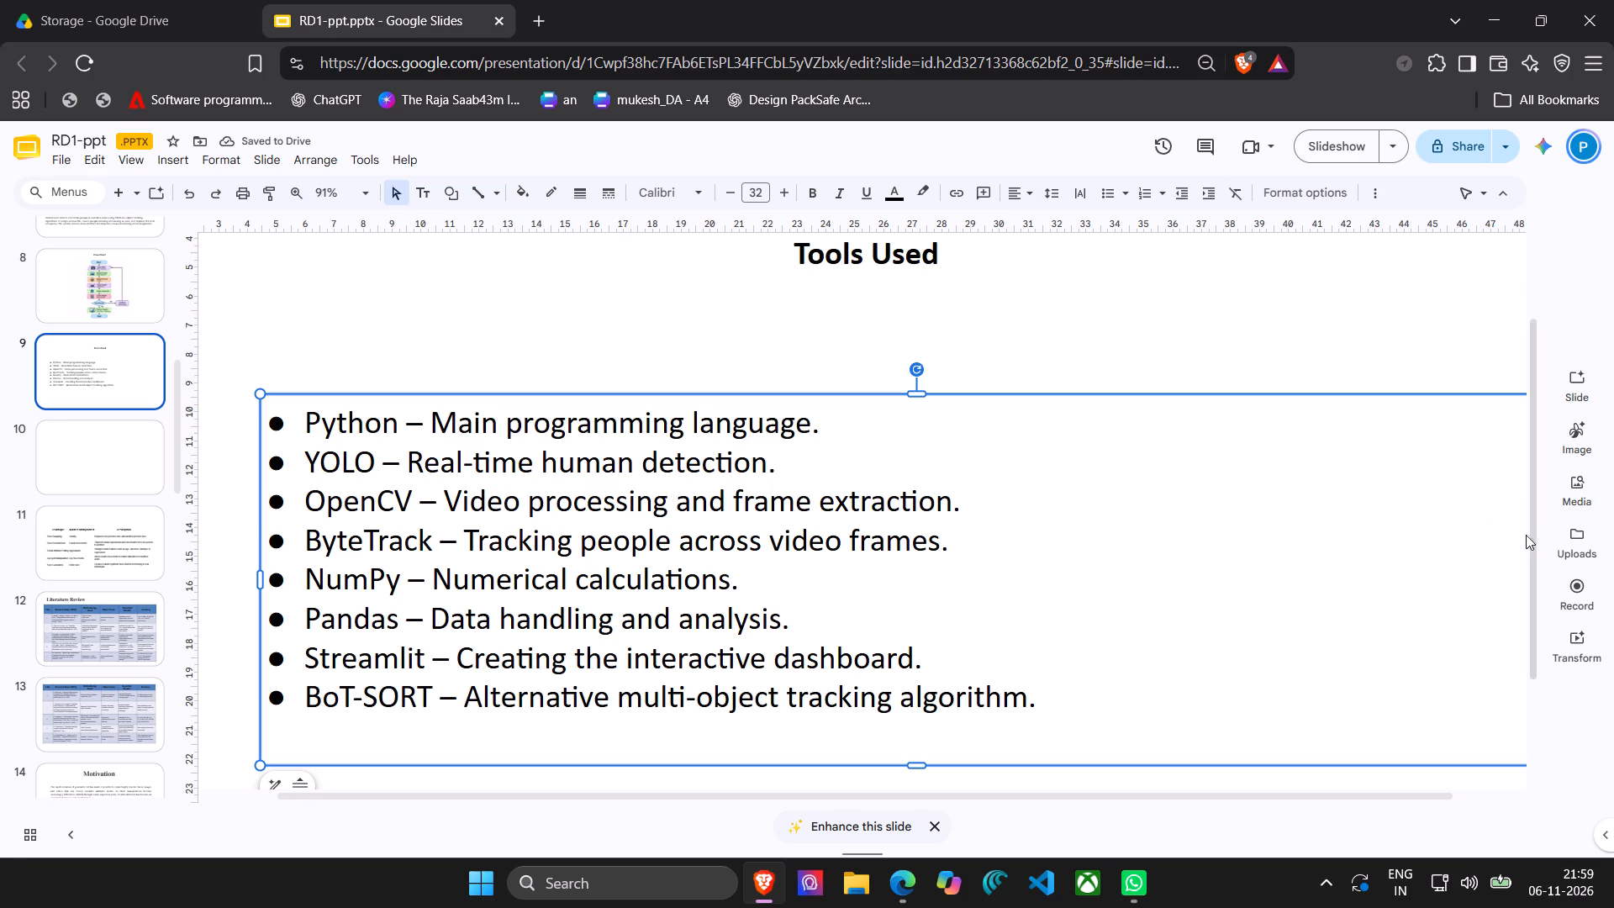
{"action": "scroll", "coordinate": [1455, 513], "scroll_direction": "left", "scroll_amount": 5}
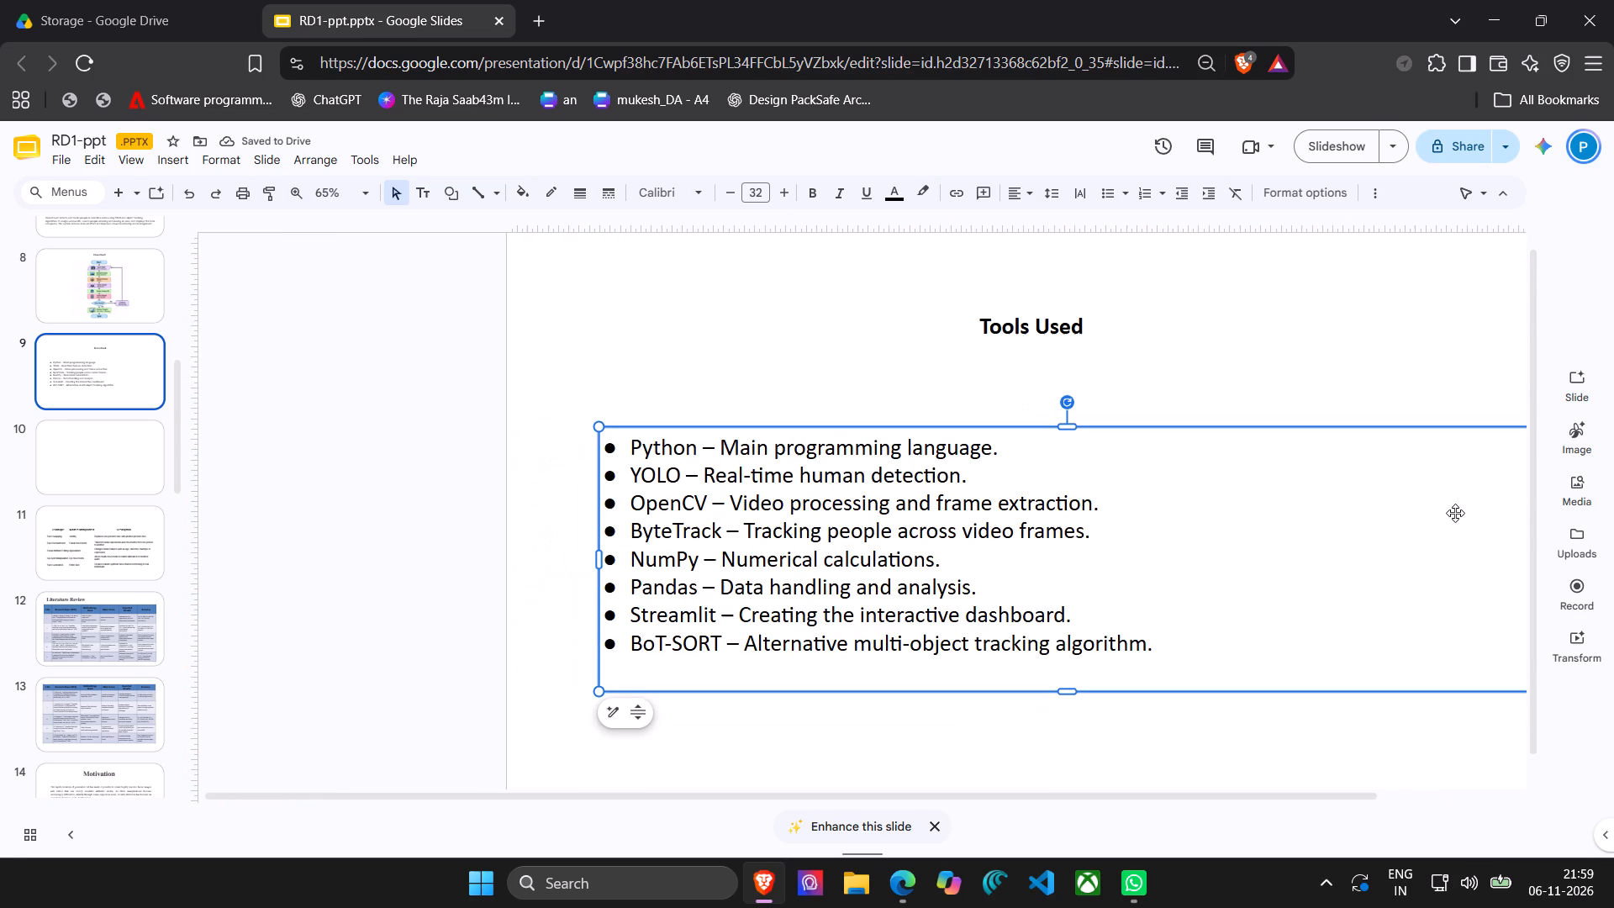
{"action": "scroll", "coordinate": [1455, 513], "scroll_direction": "left", "scroll_amount": 1}
{"action": "left_click_drag", "start_coordinate": [1505, 428], "coordinate": [1454, 433]}
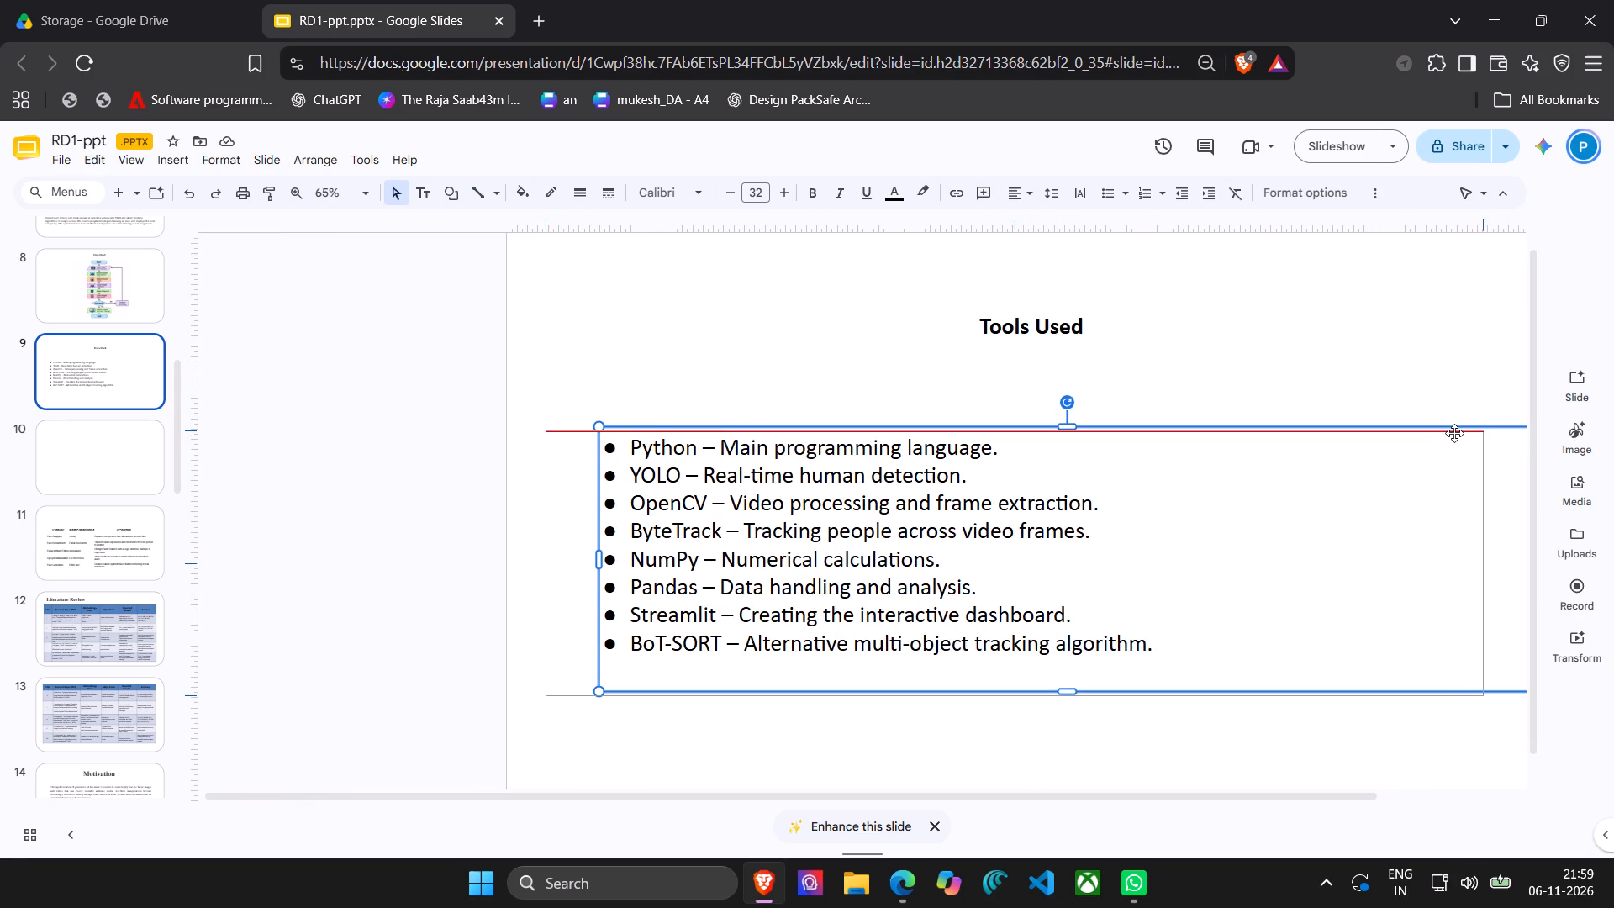
{"action": "left_click_drag", "start_coordinate": [1454, 433], "coordinate": [1466, 430]}
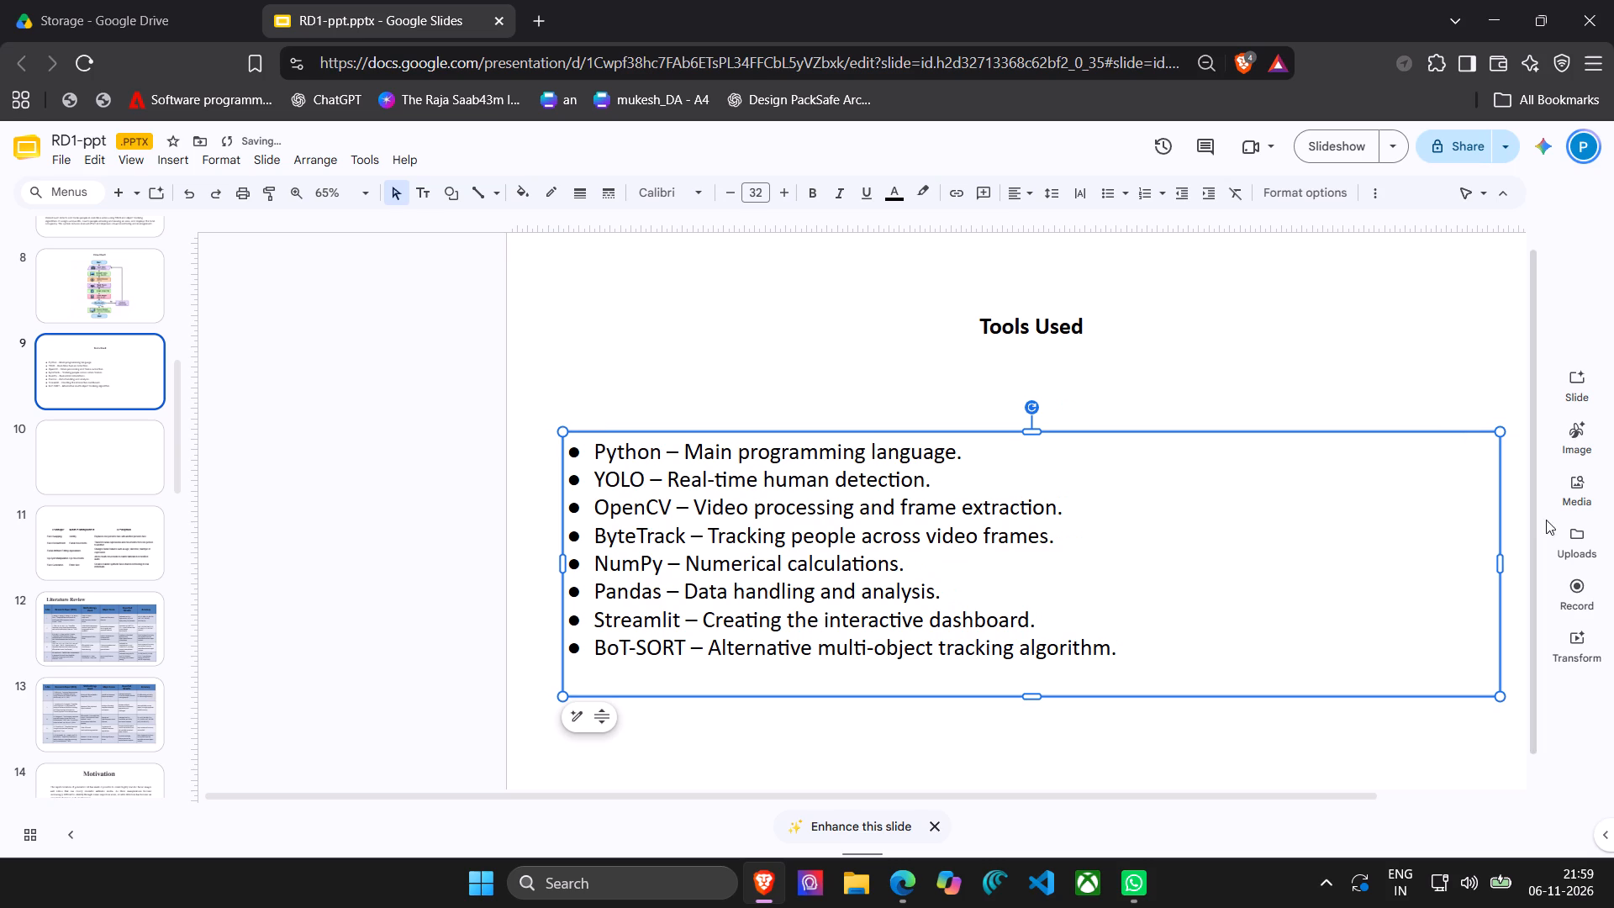
{"action": "scroll", "coordinate": [1366, 456], "scroll_direction": "left", "scroll_amount": 1}
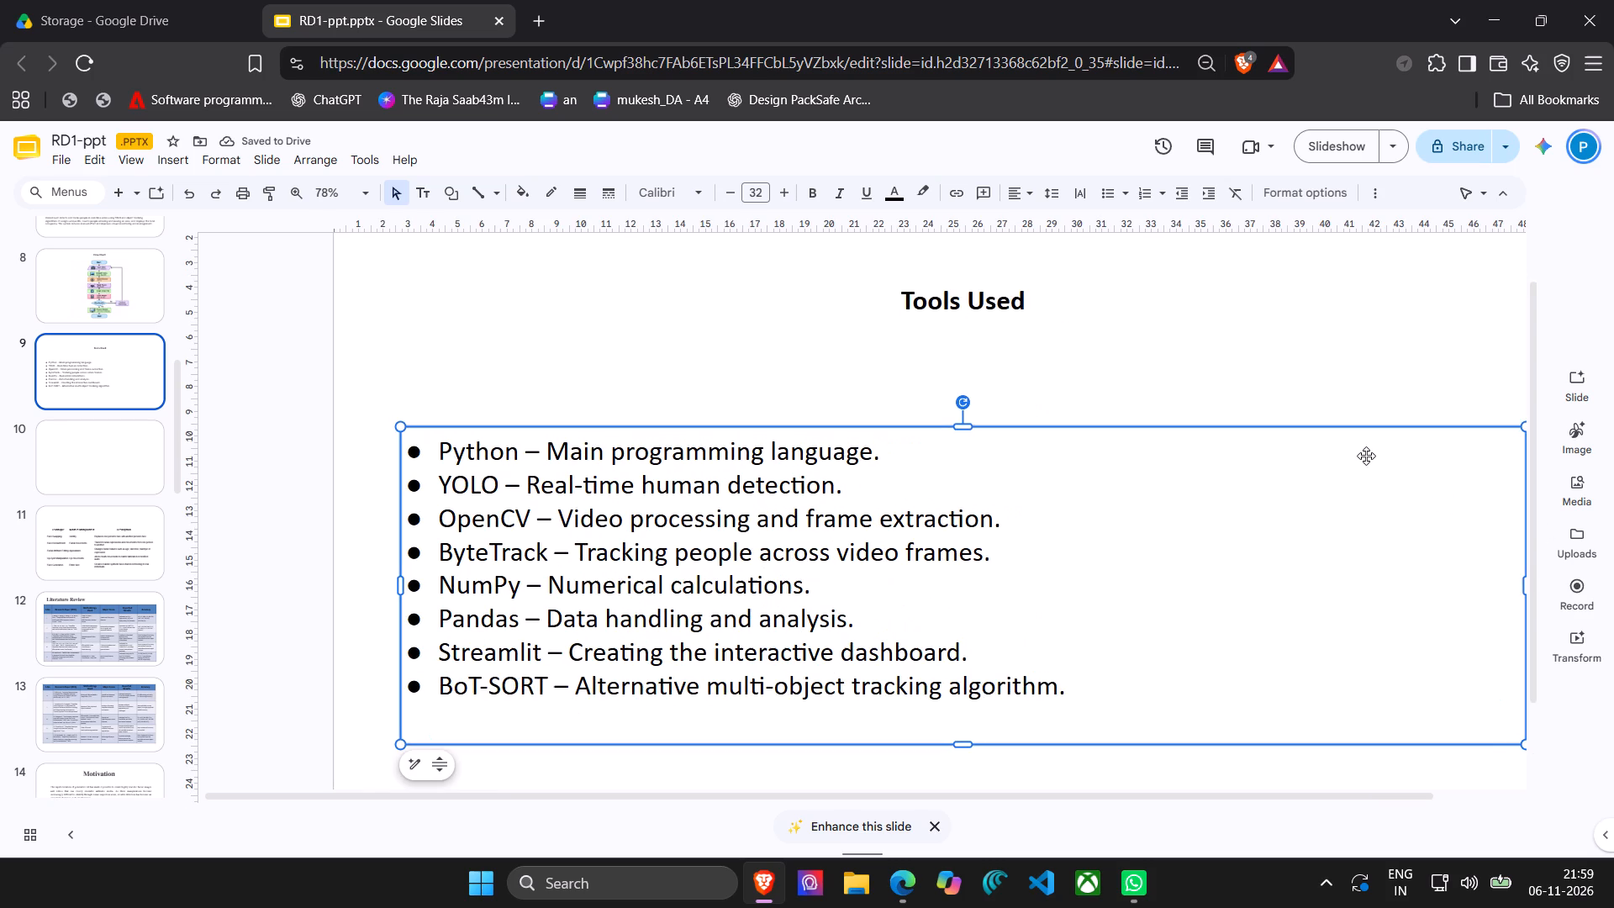
{"action": "scroll", "coordinate": [1366, 456], "scroll_direction": "left", "scroll_amount": 1}
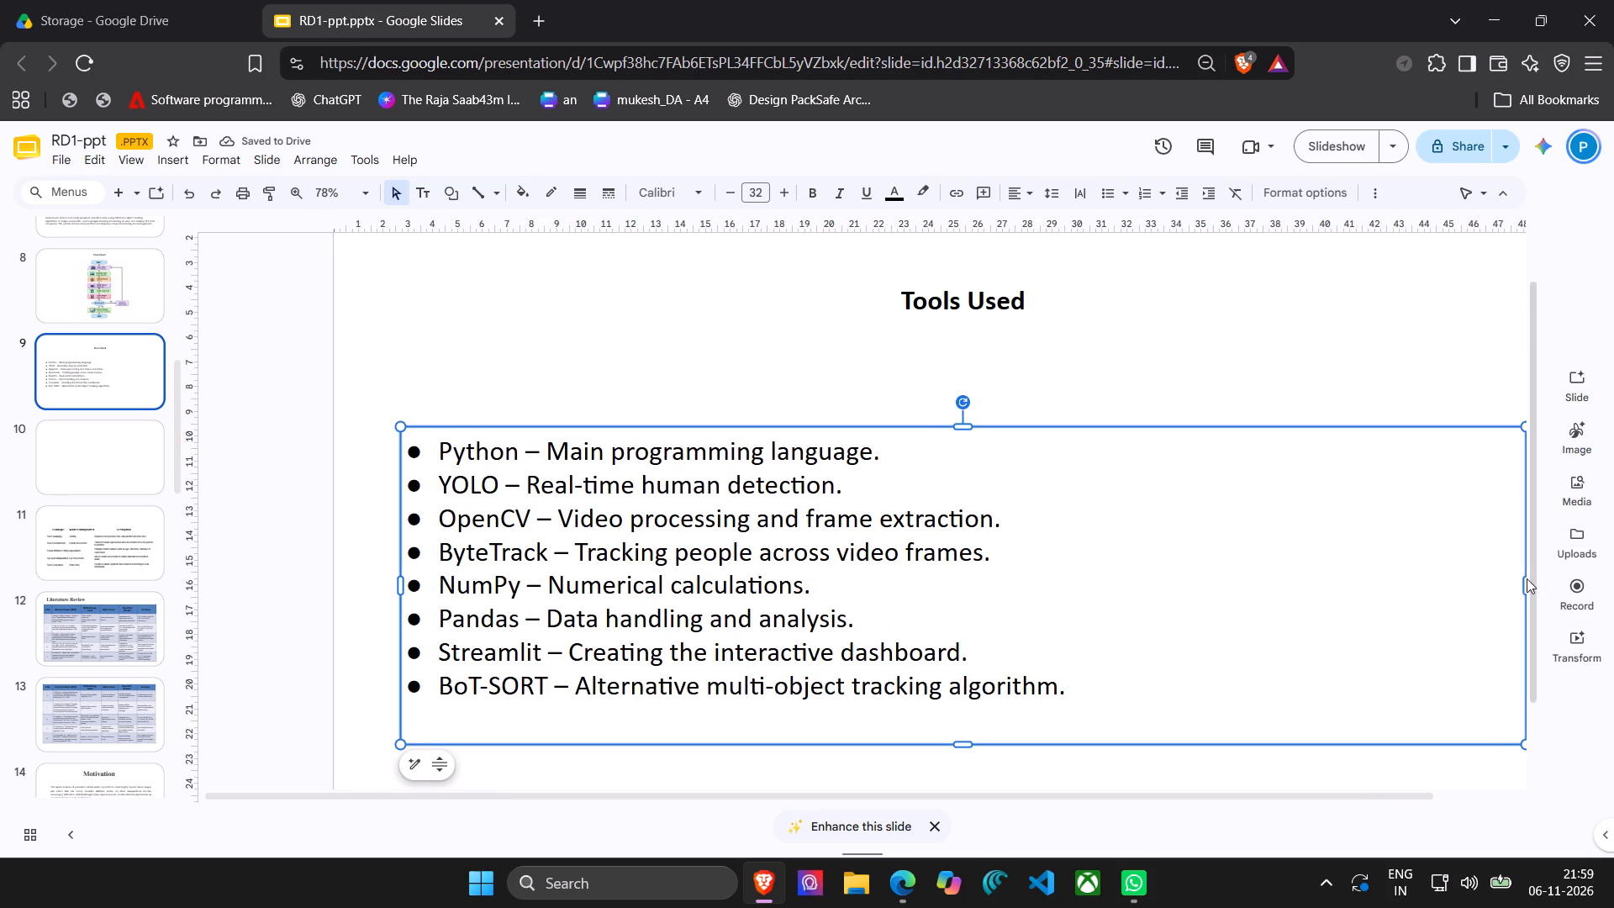
Narrow the tool list text box from its right edge and move it up closer to the Tools Used title.
{"action": "left_click", "coordinate": [1521, 578]}
{"action": "left_click_drag", "start_coordinate": [1525, 587], "coordinate": [1479, 587]}
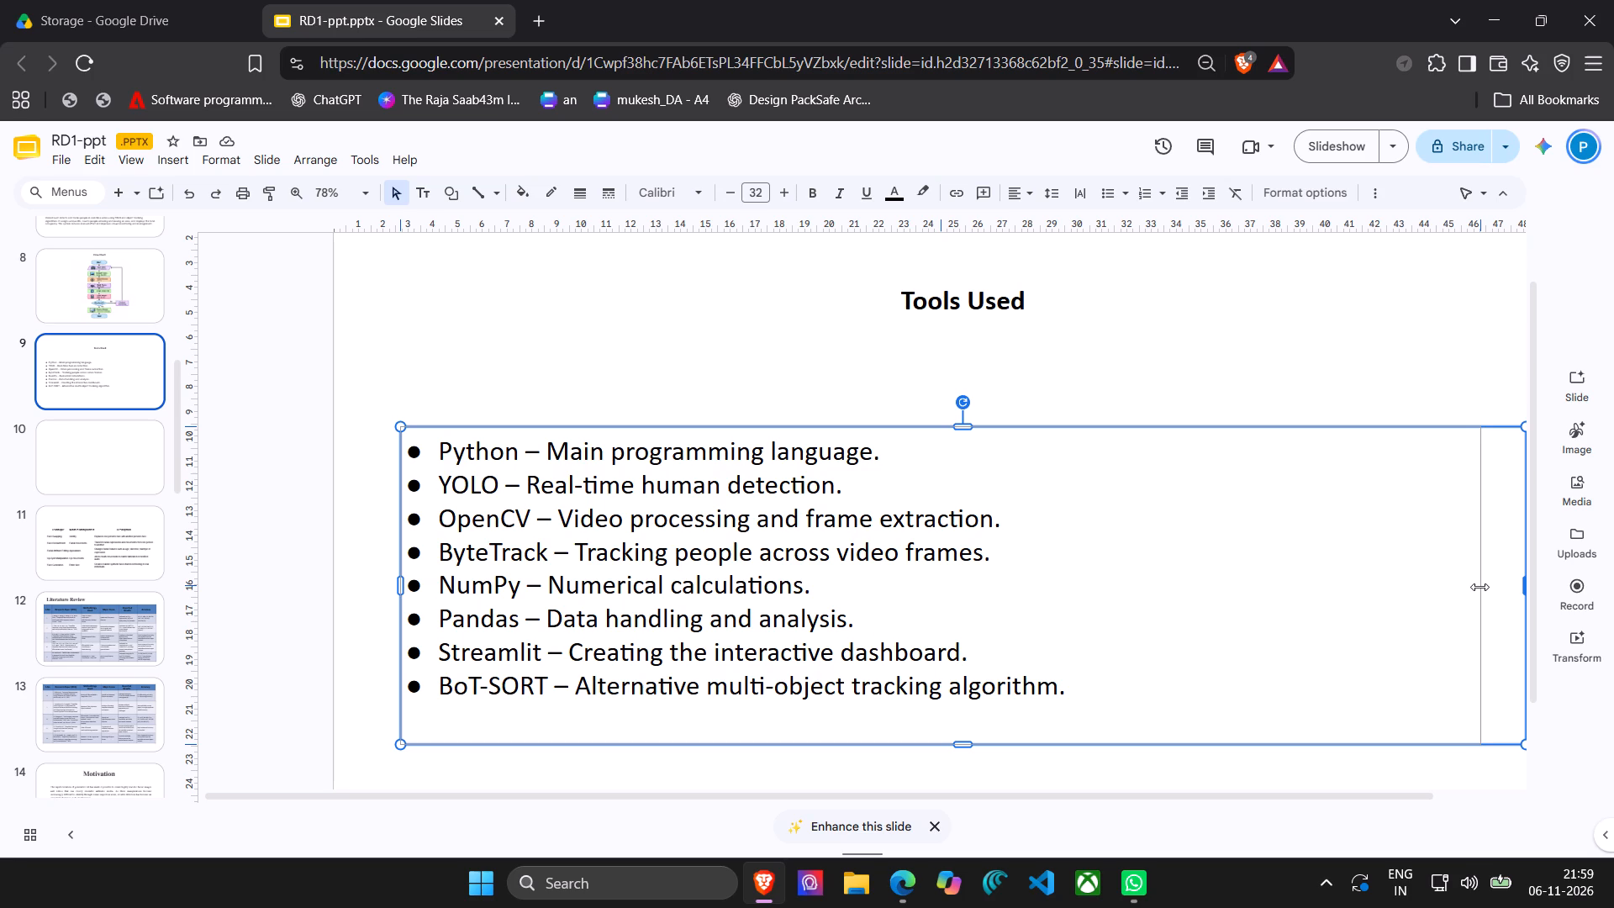
{"action": "left_click_drag", "start_coordinate": [1479, 587], "coordinate": [1475, 588]}
{"action": "left_click_drag", "start_coordinate": [1247, 587], "coordinate": [1239, 534]}
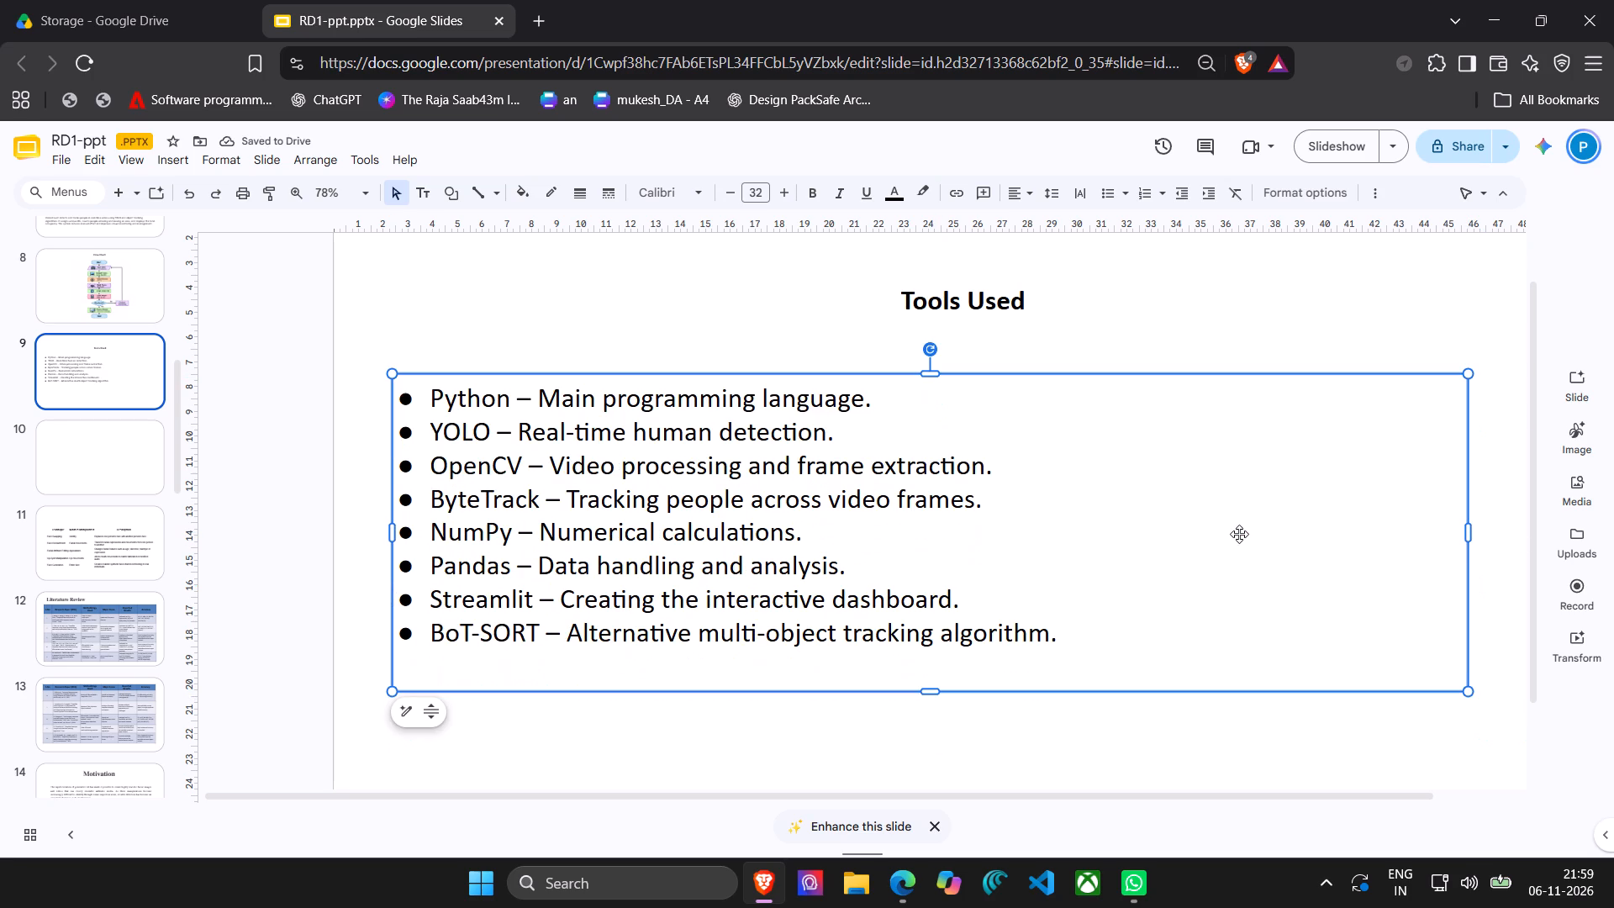
{"action": "left_click", "coordinate": [1269, 303]}
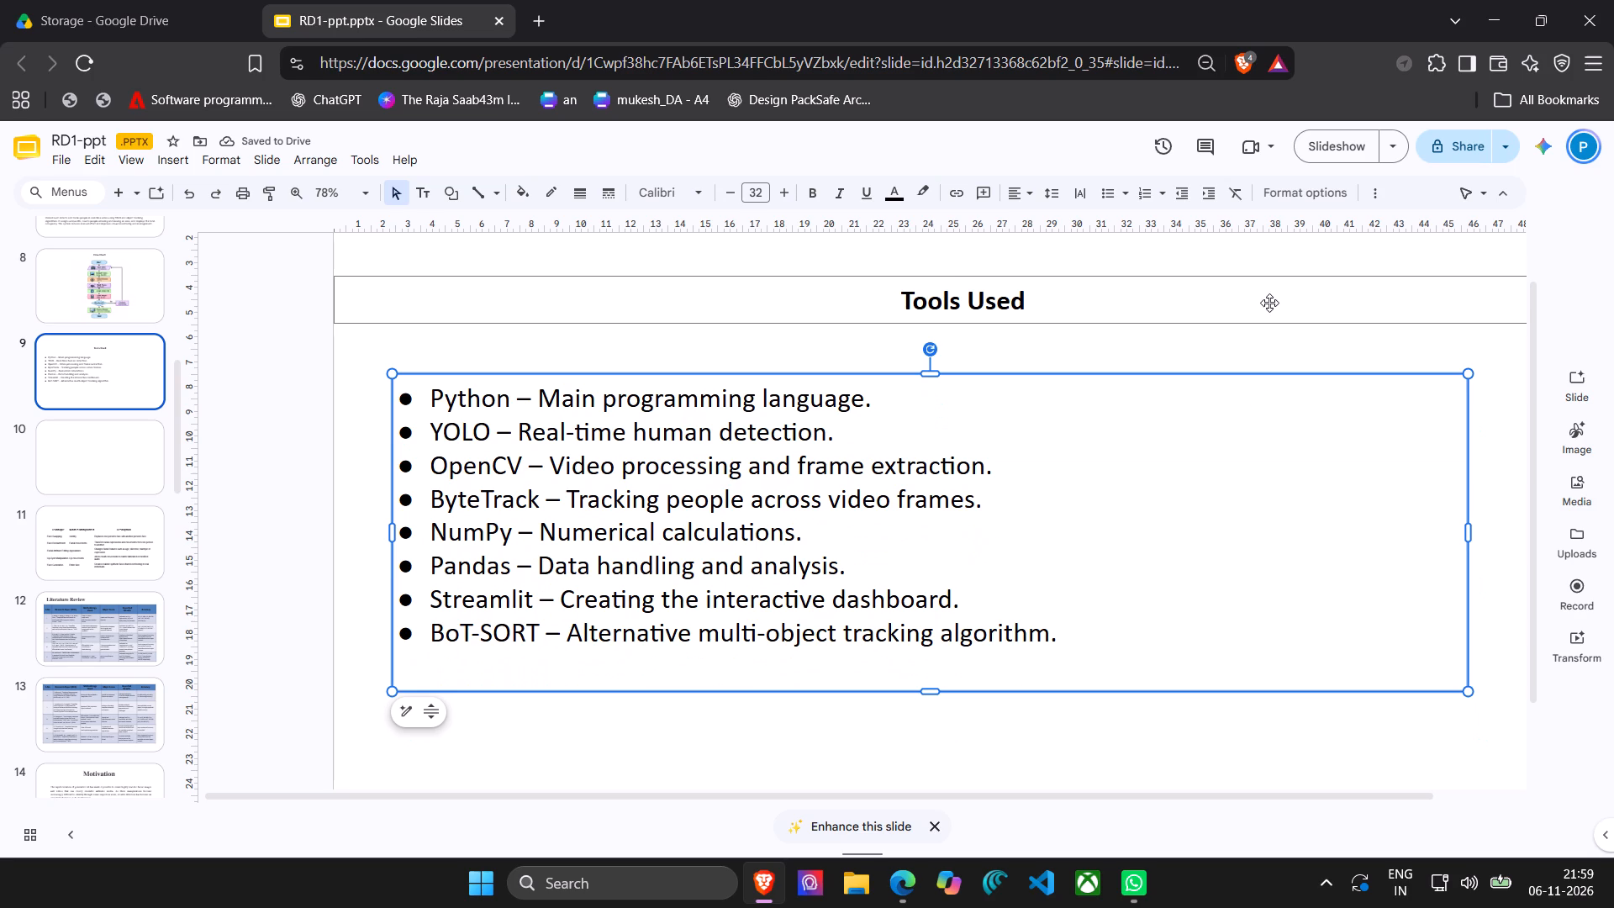
{"action": "left_click", "coordinate": [1208, 352]}
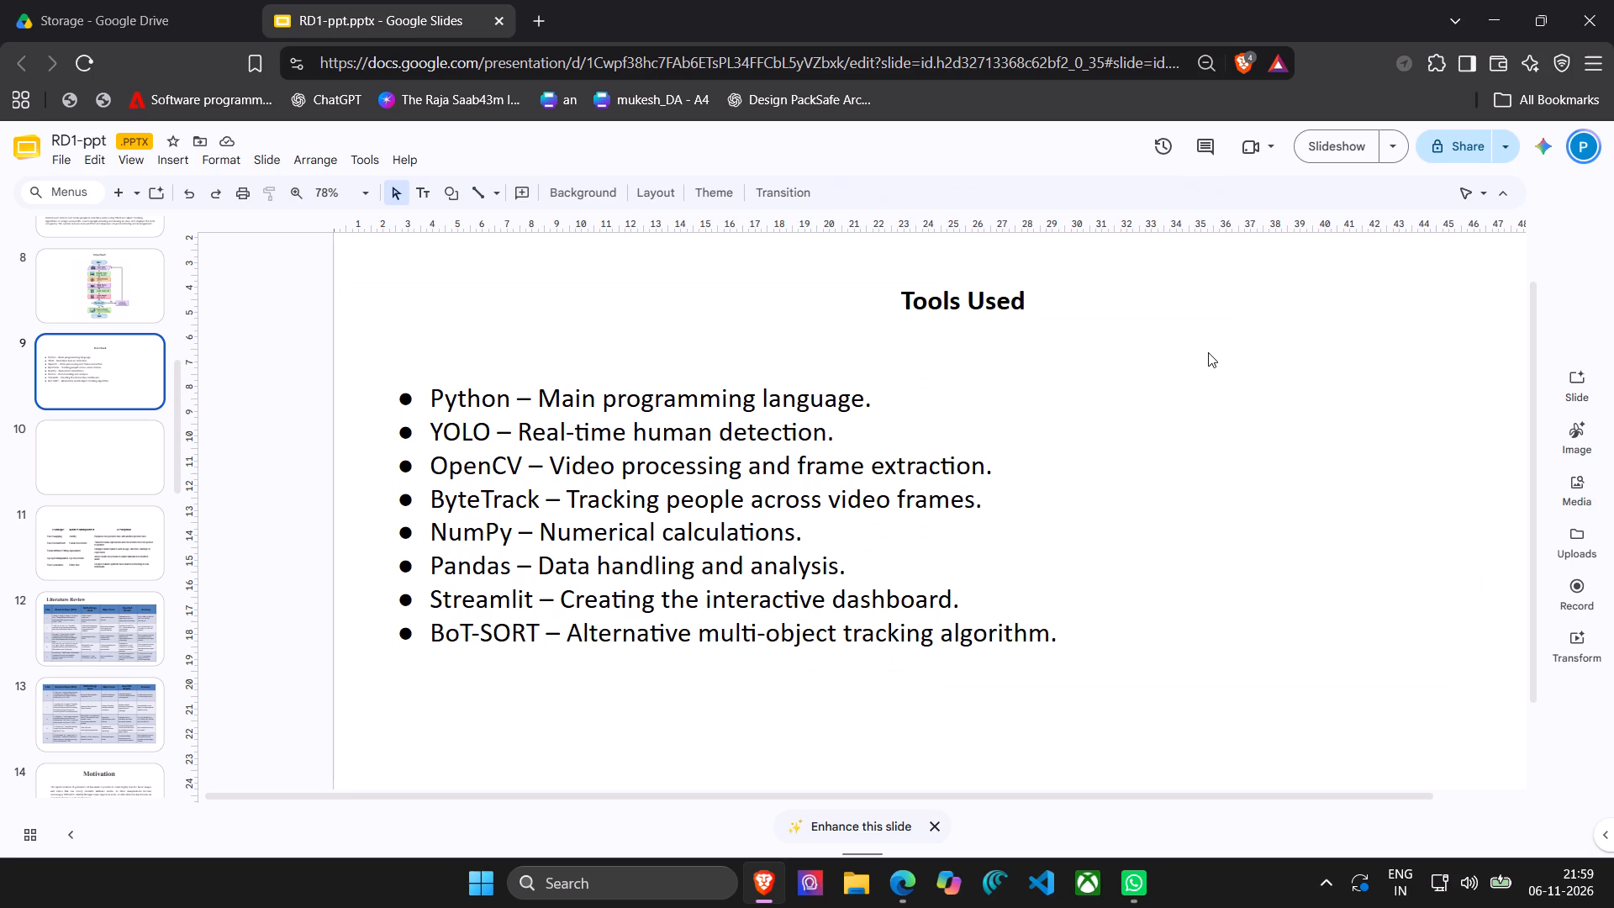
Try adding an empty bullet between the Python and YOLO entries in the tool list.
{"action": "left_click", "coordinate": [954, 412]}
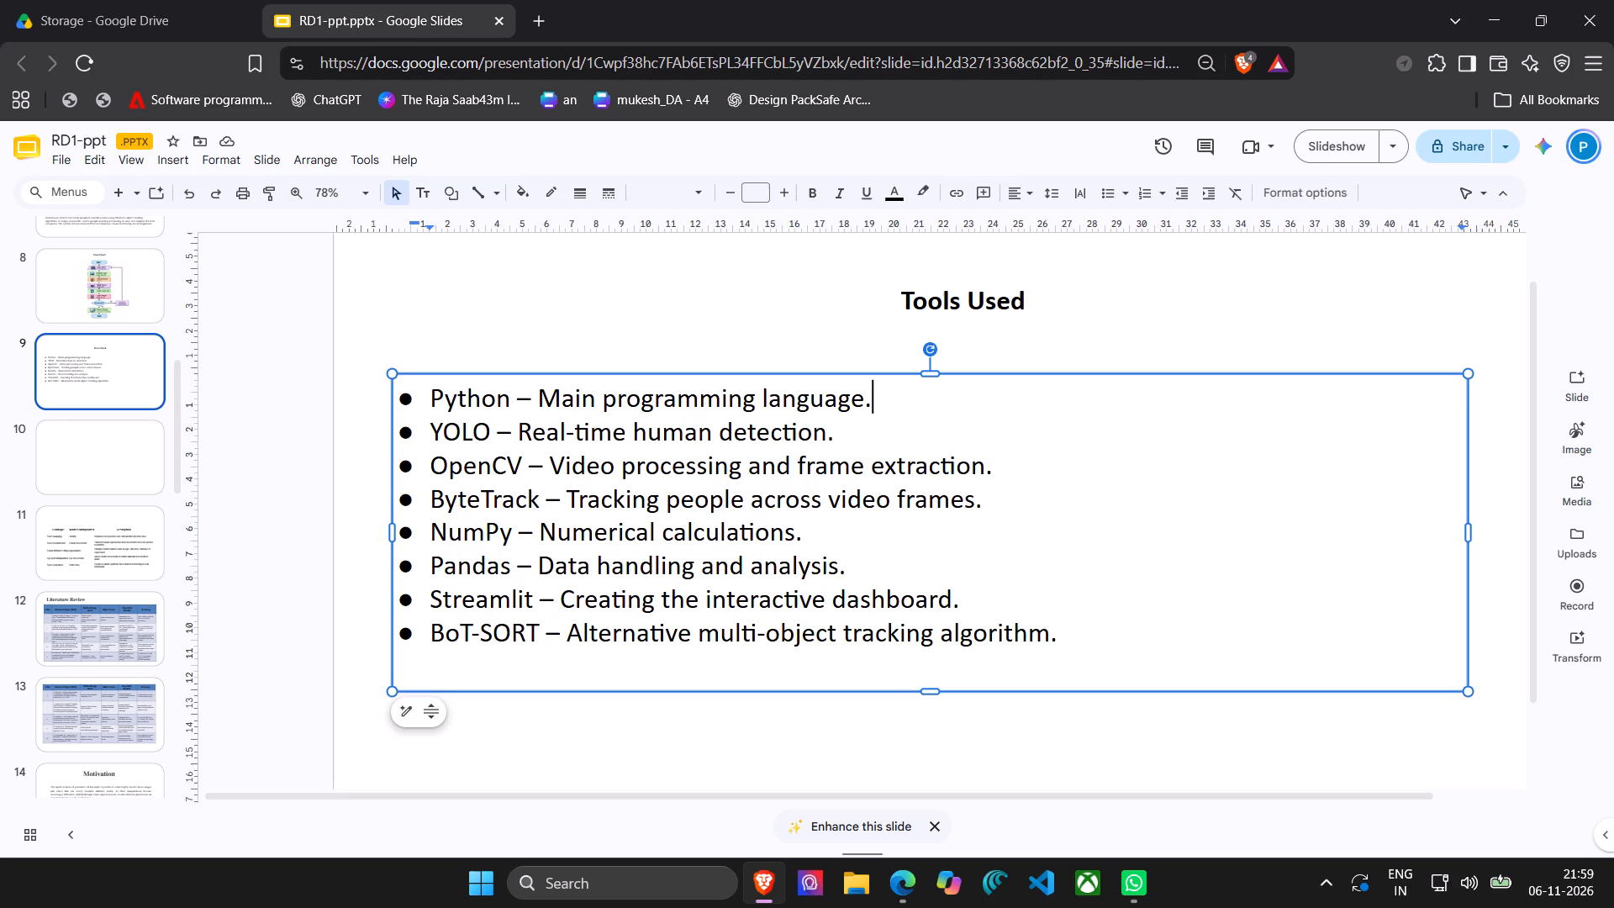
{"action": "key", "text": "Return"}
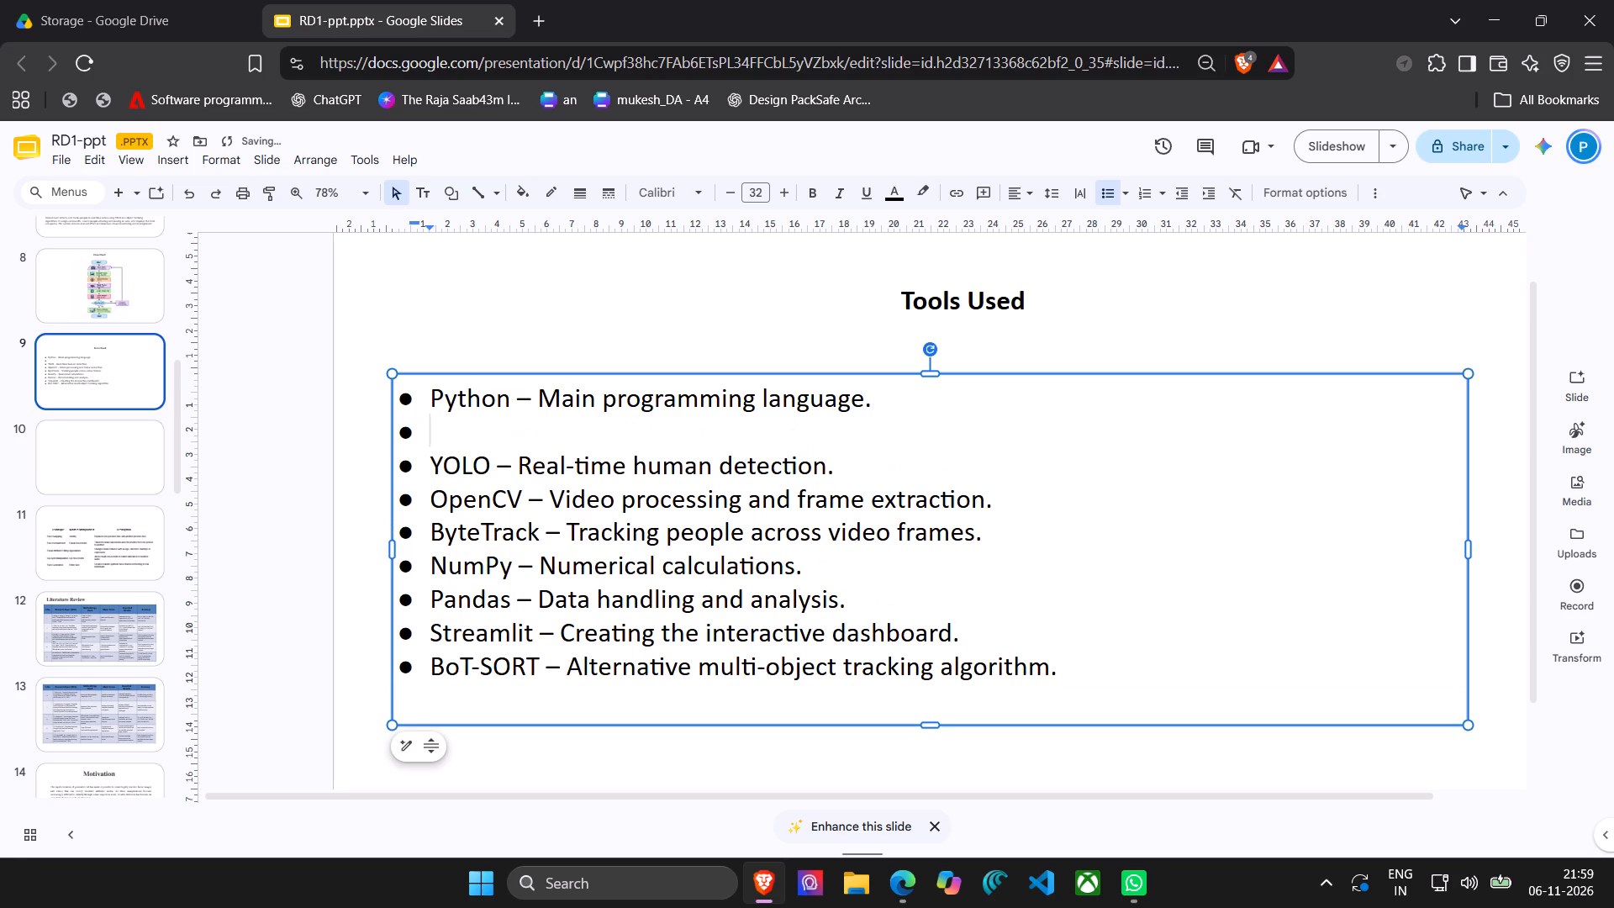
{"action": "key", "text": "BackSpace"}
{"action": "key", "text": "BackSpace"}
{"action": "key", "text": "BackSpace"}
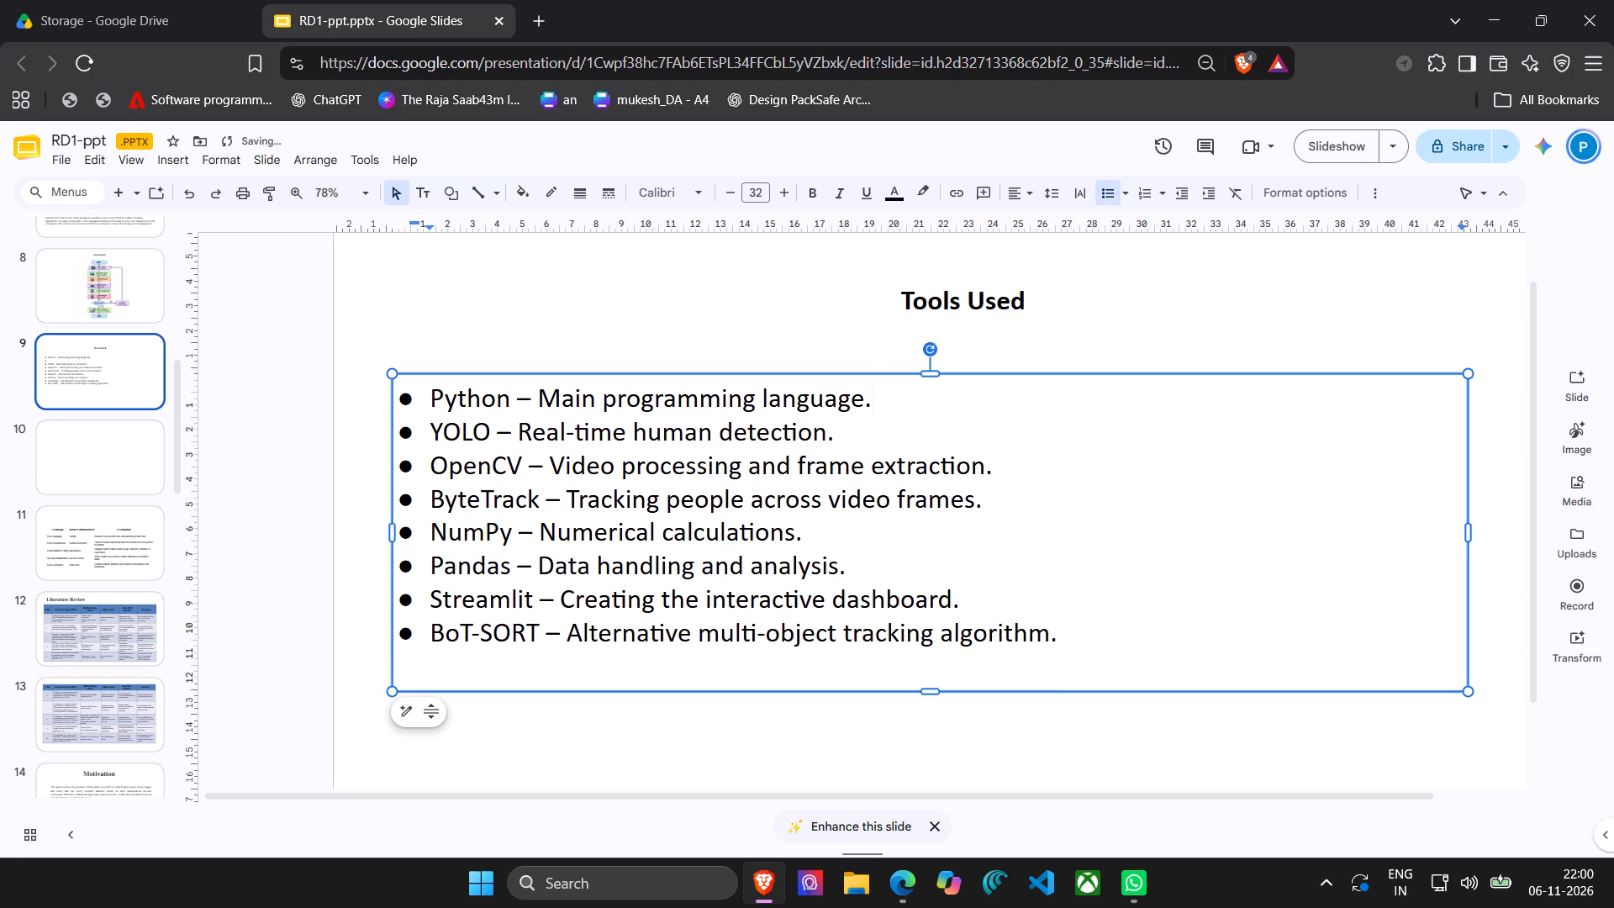
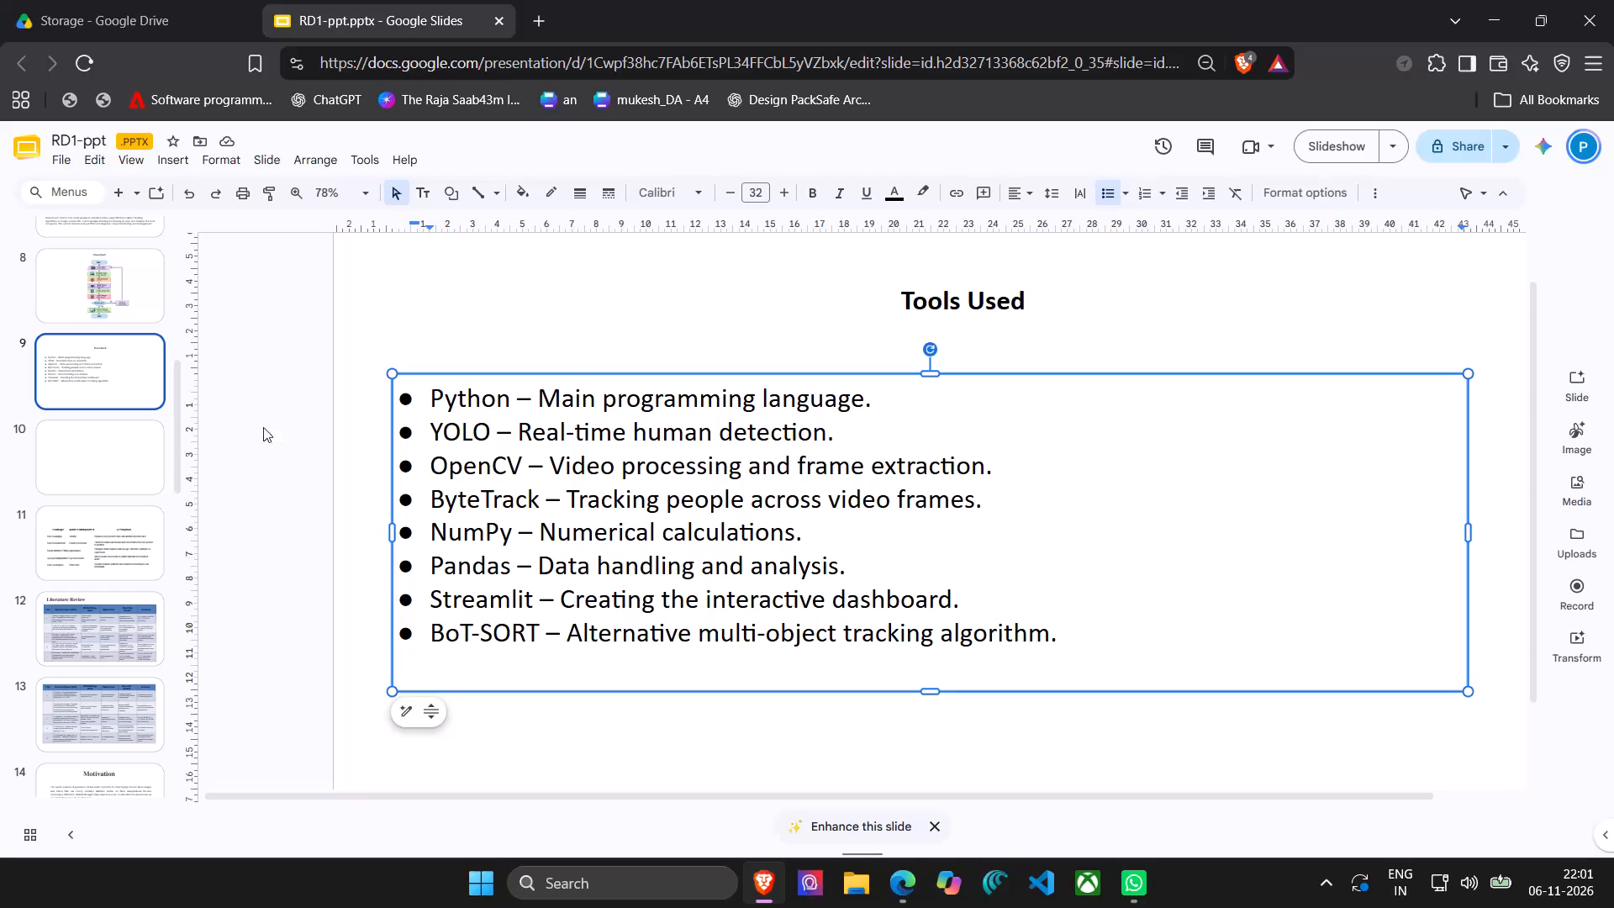
Open the blank slide 10 that follows the Tools Used slide.
{"action": "left_click", "coordinate": [131, 452]}
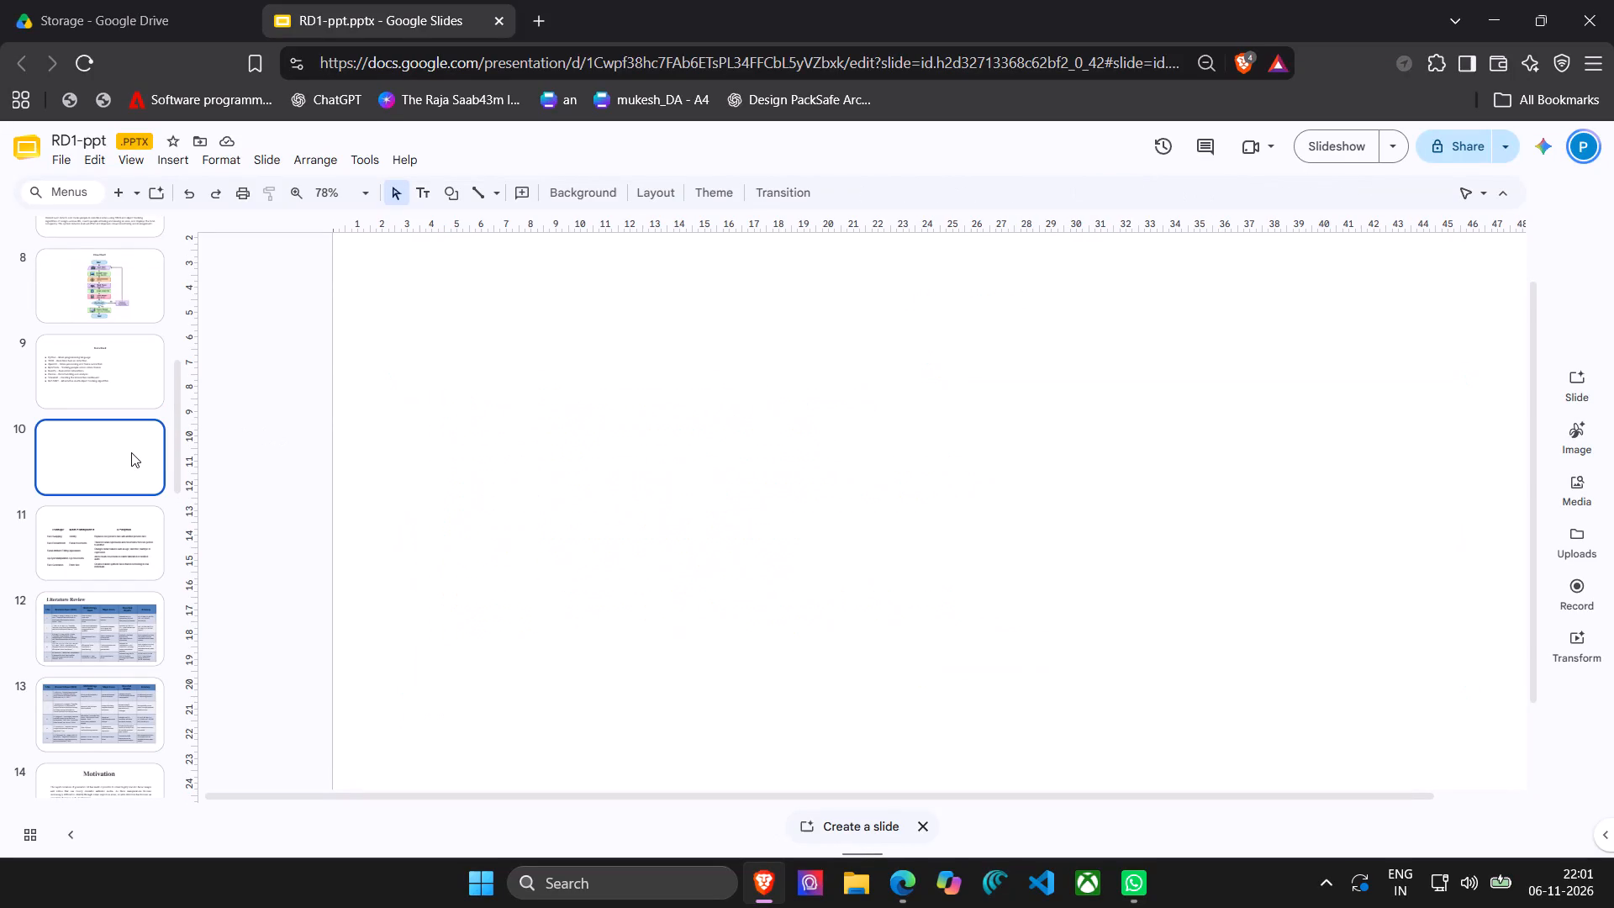